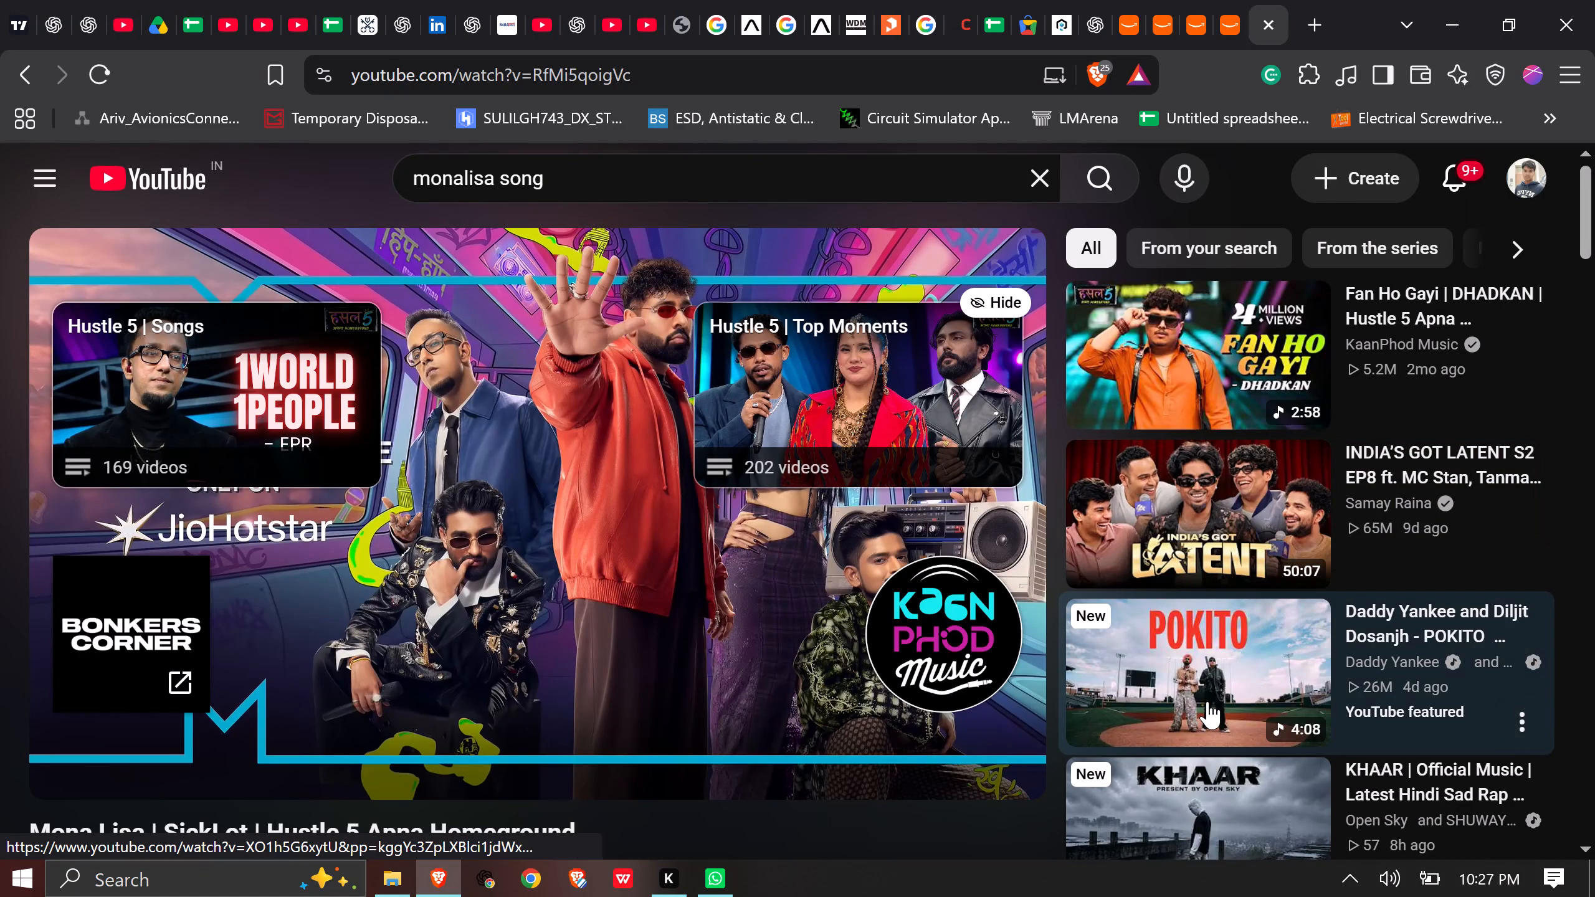
# Search YouTube for "gujarish" and play the Guzarish music video by Satinder Sartaaj.
pyautogui.scroll(-1, 1207, 701)
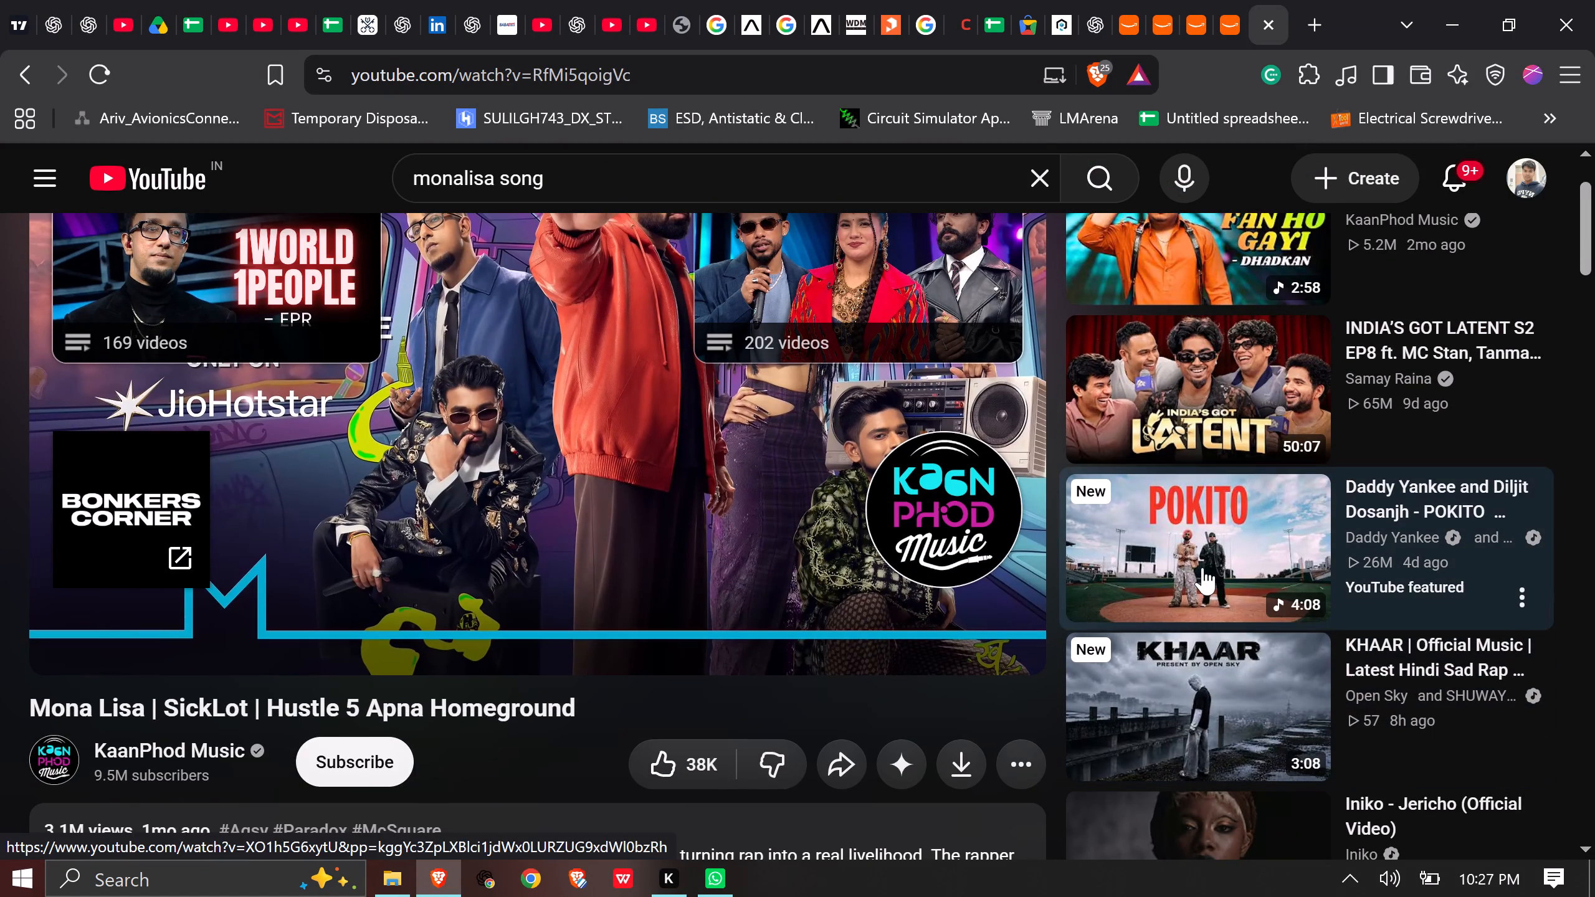
pyautogui.click(1039, 183)
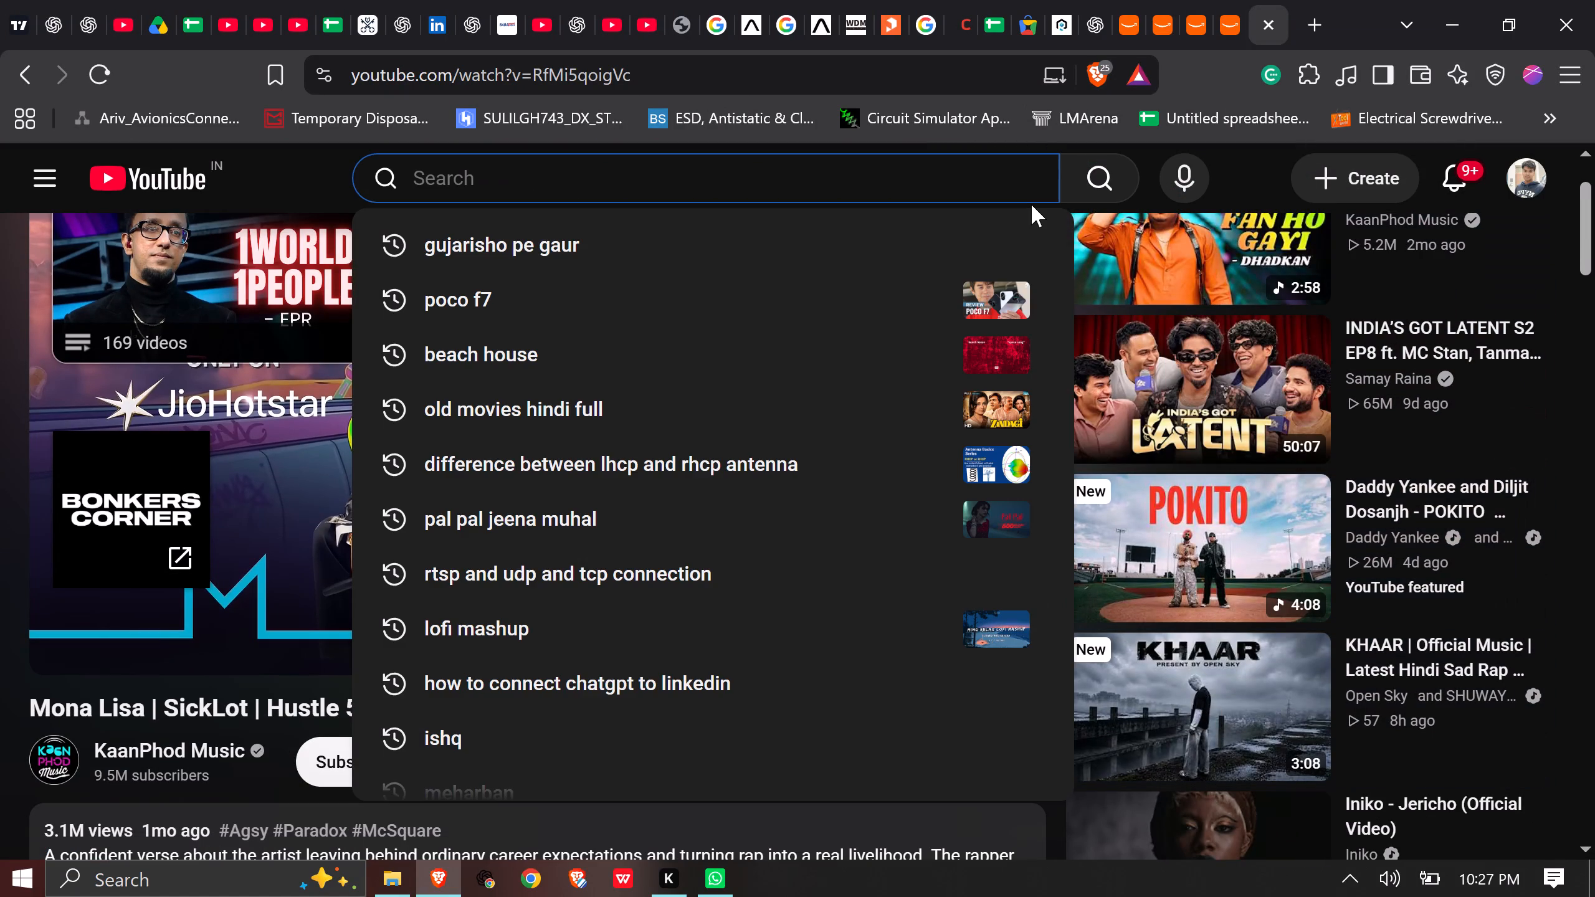
pyautogui.write('guja')
pyautogui.press('r')
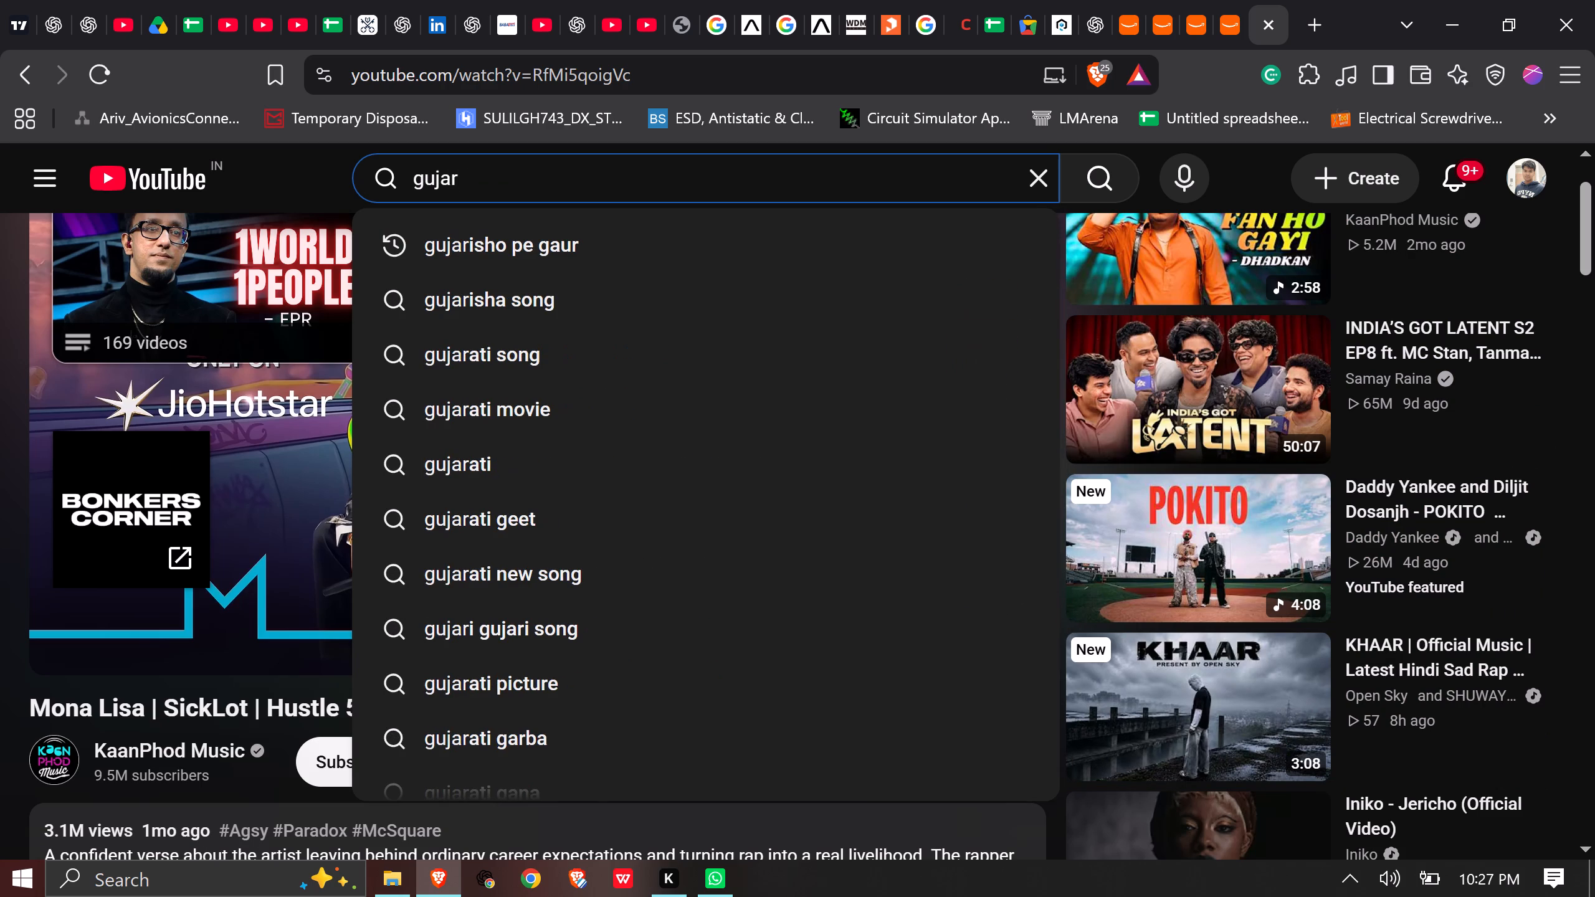
pyautogui.write('ish')
pyautogui.press('Return')
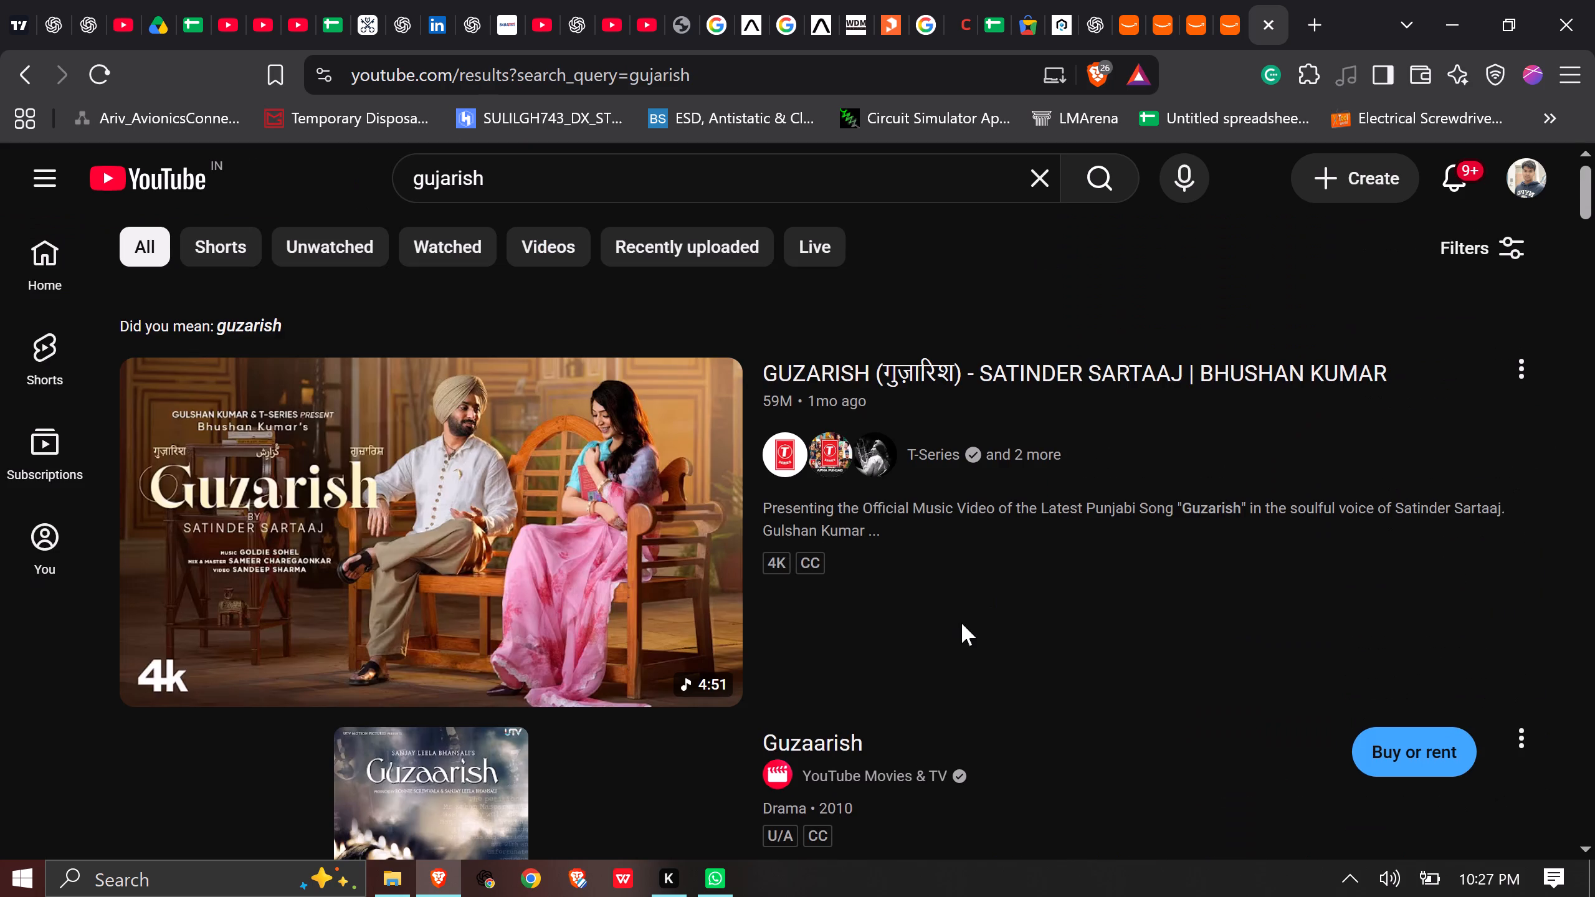
pyautogui.click(638, 596)
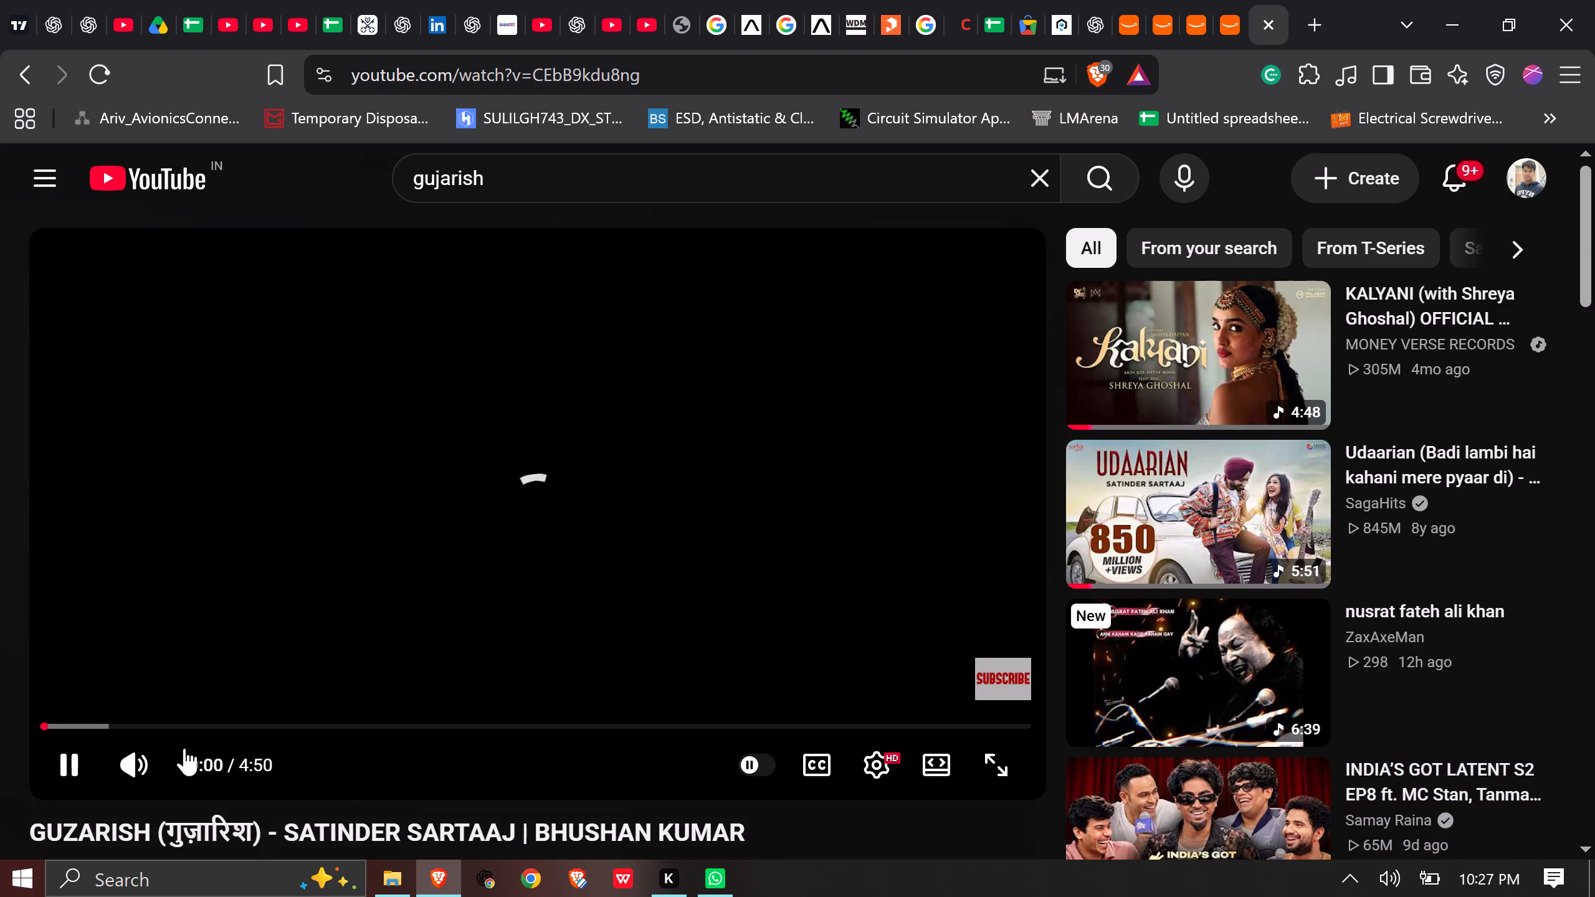
pyautogui.click(196, 767)
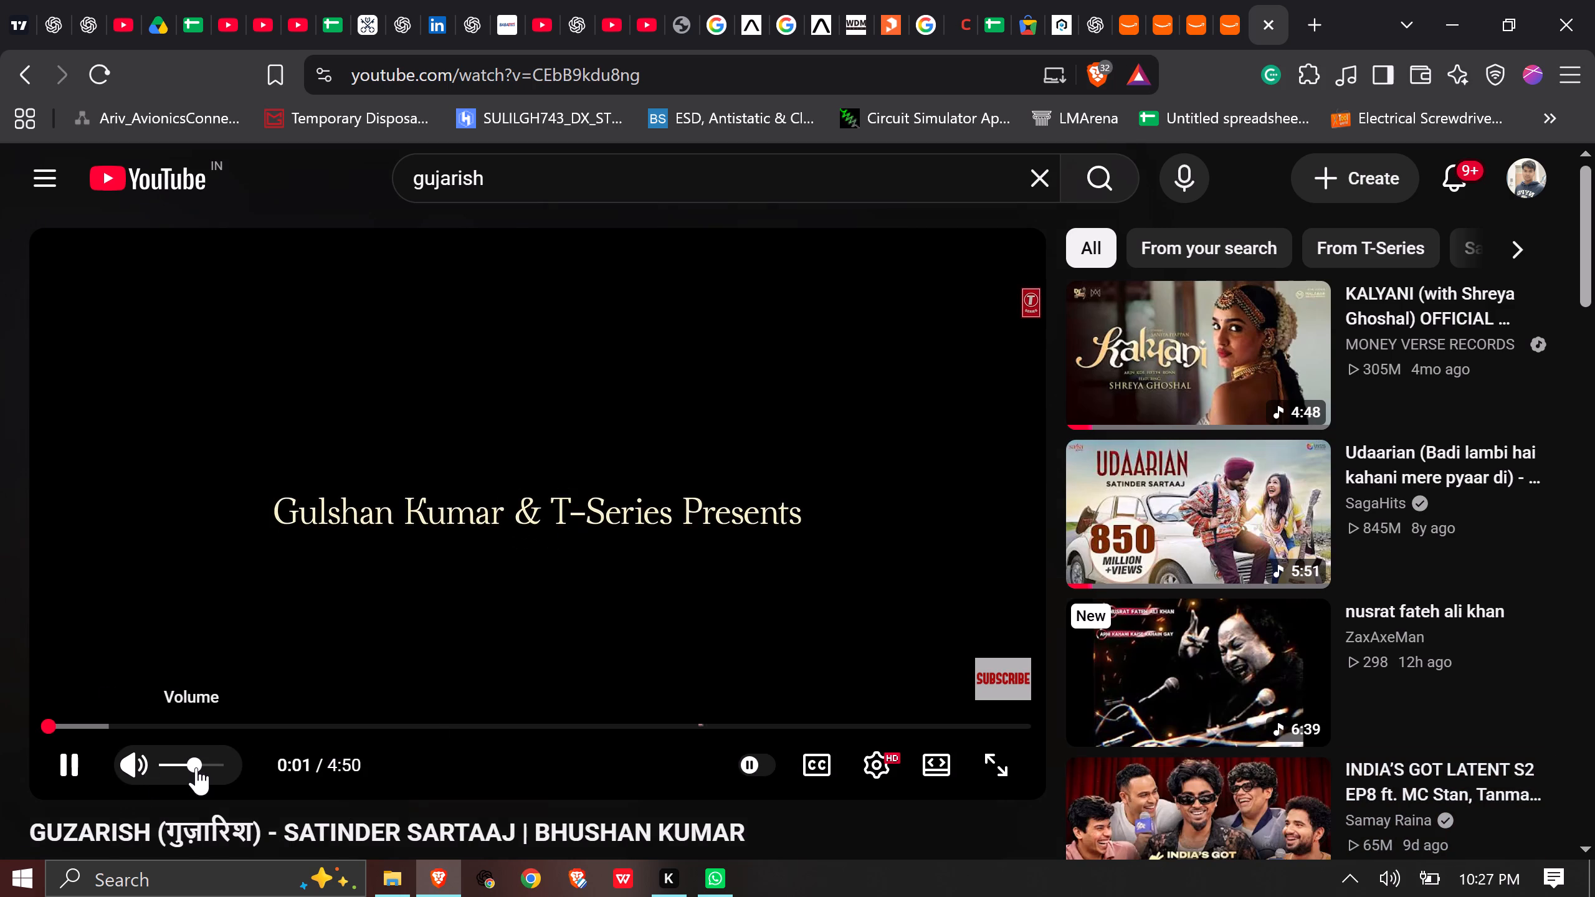
# Look through the first Amazon results for the 12mm momentary green push button switch.
pyautogui.click(1241, 0)
pyautogui.scroll(-3, 945, 553)
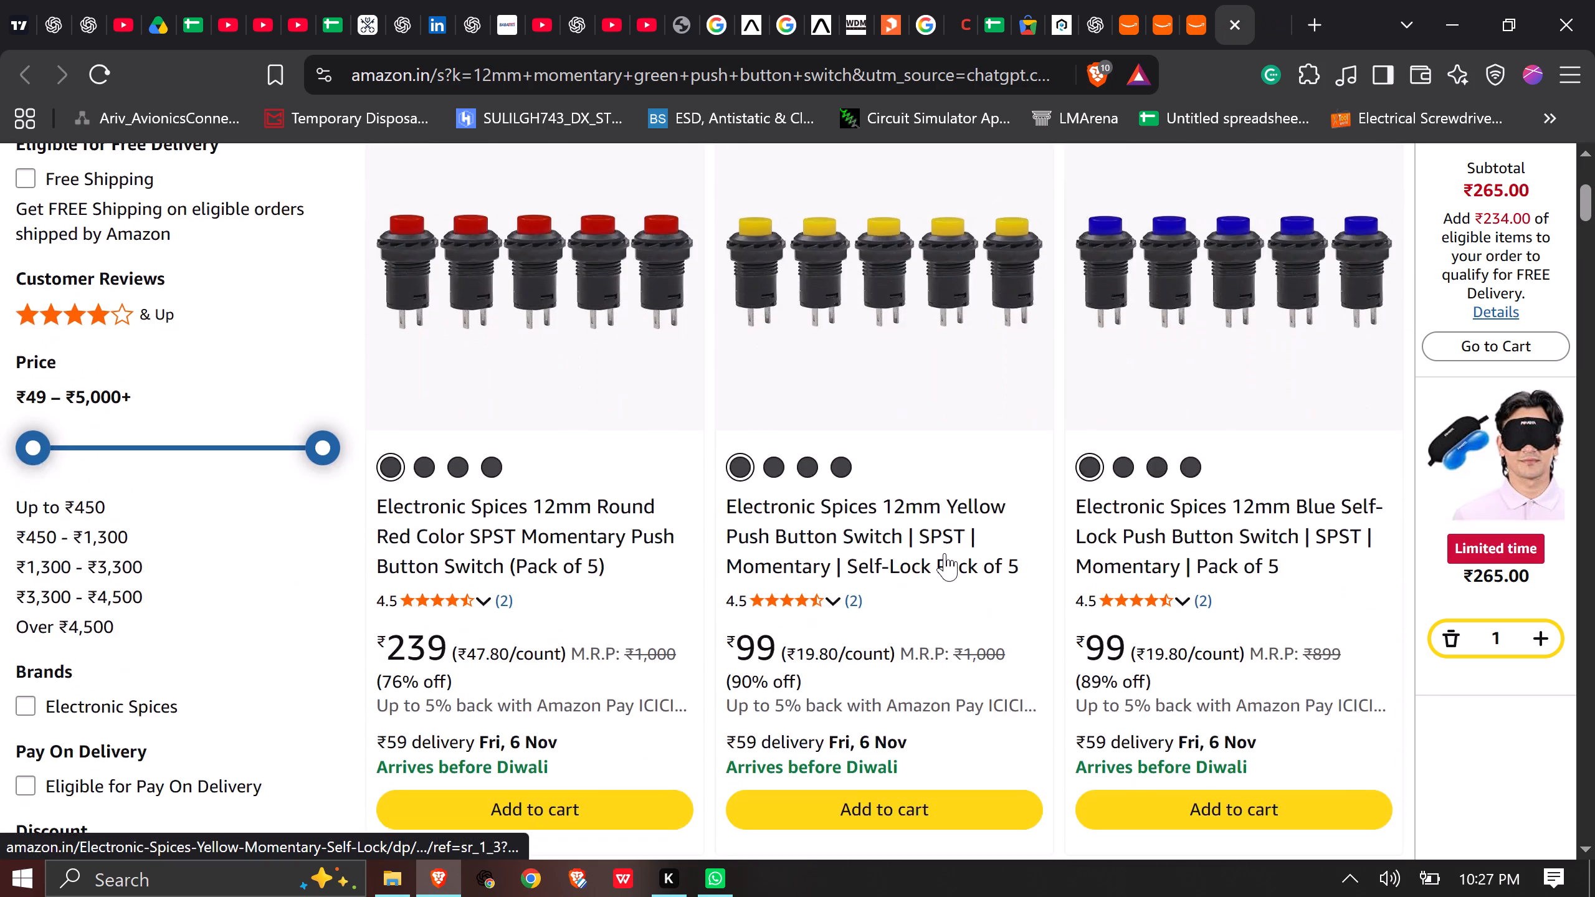
pyautogui.scroll(-9, 945, 553)
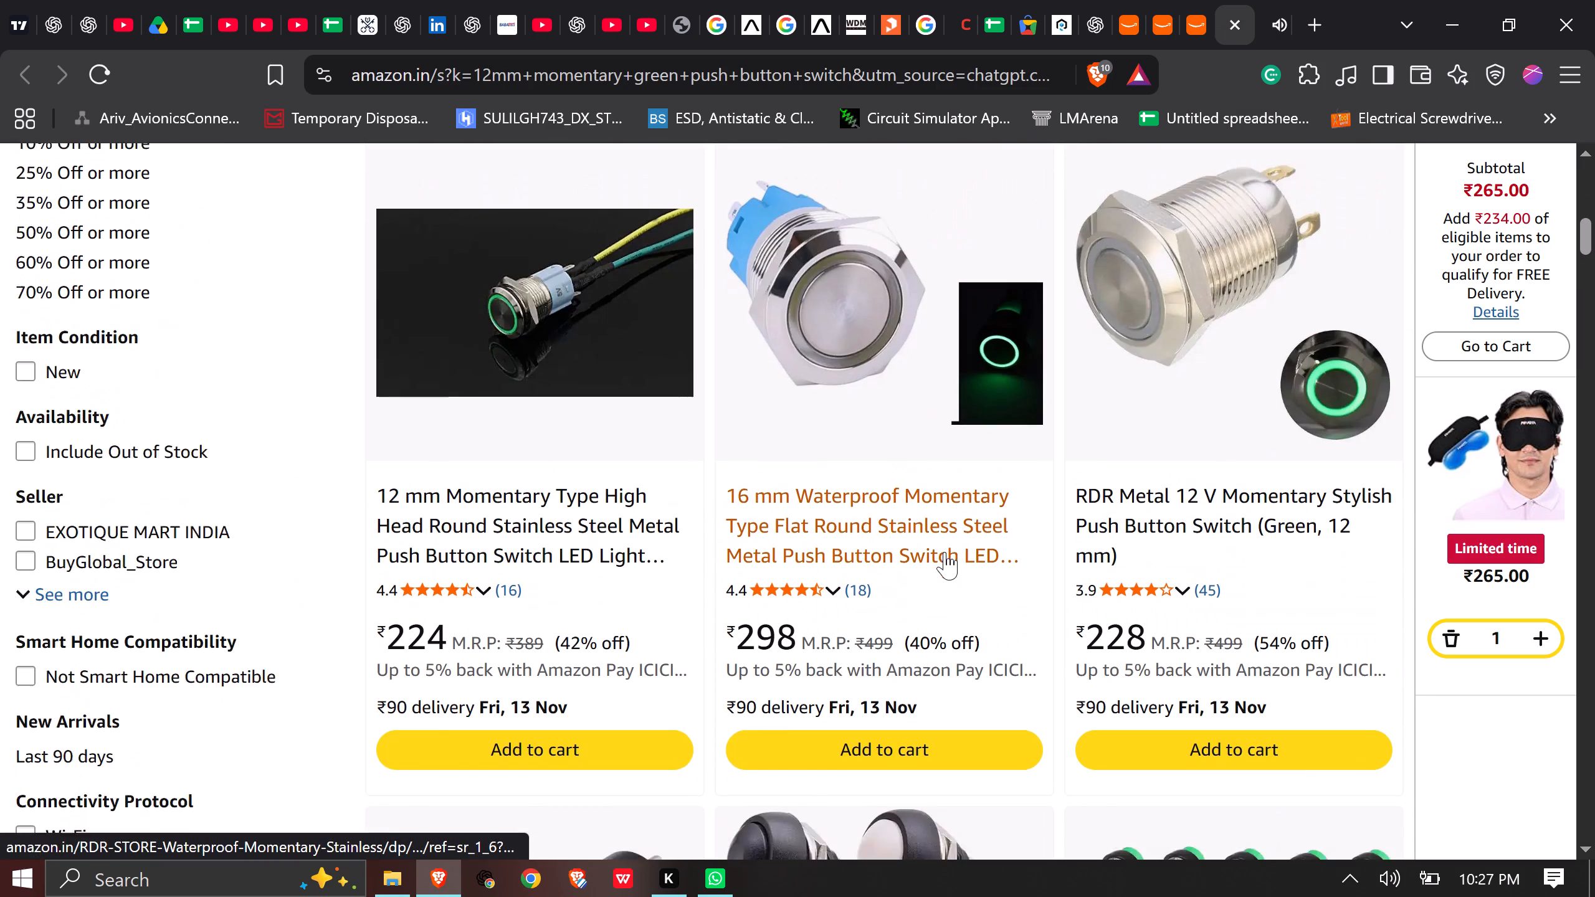
# Return to the Guzarish video and lower its playback volume.
pyautogui.click(1266, 0)
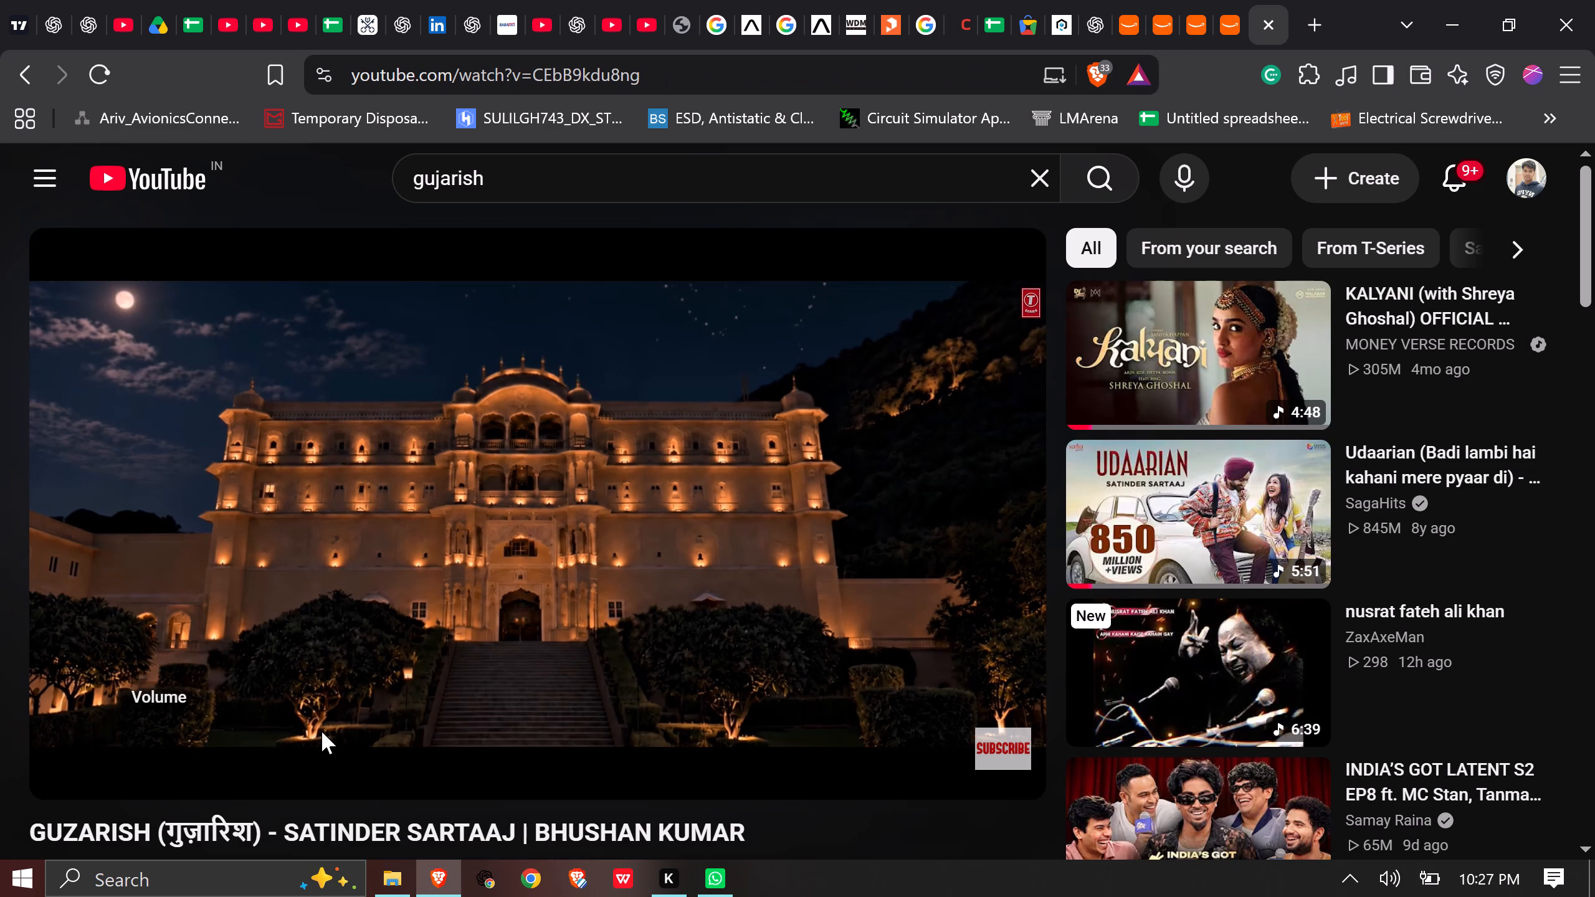
pyautogui.click(181, 766)
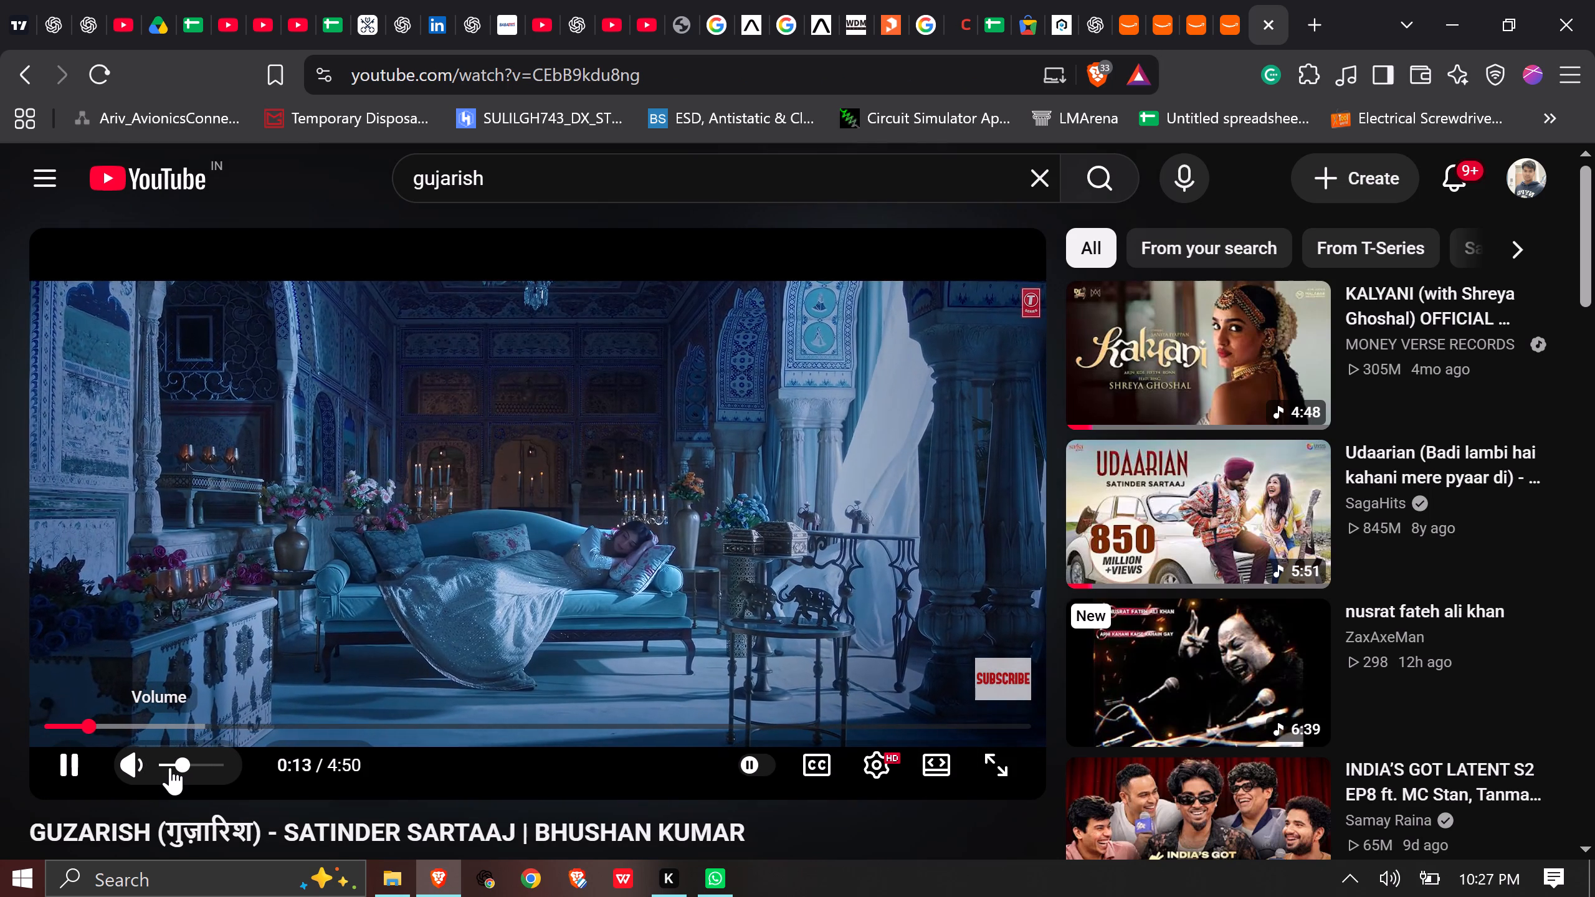
pyautogui.click(173, 767)
pyautogui.click(0, 538)
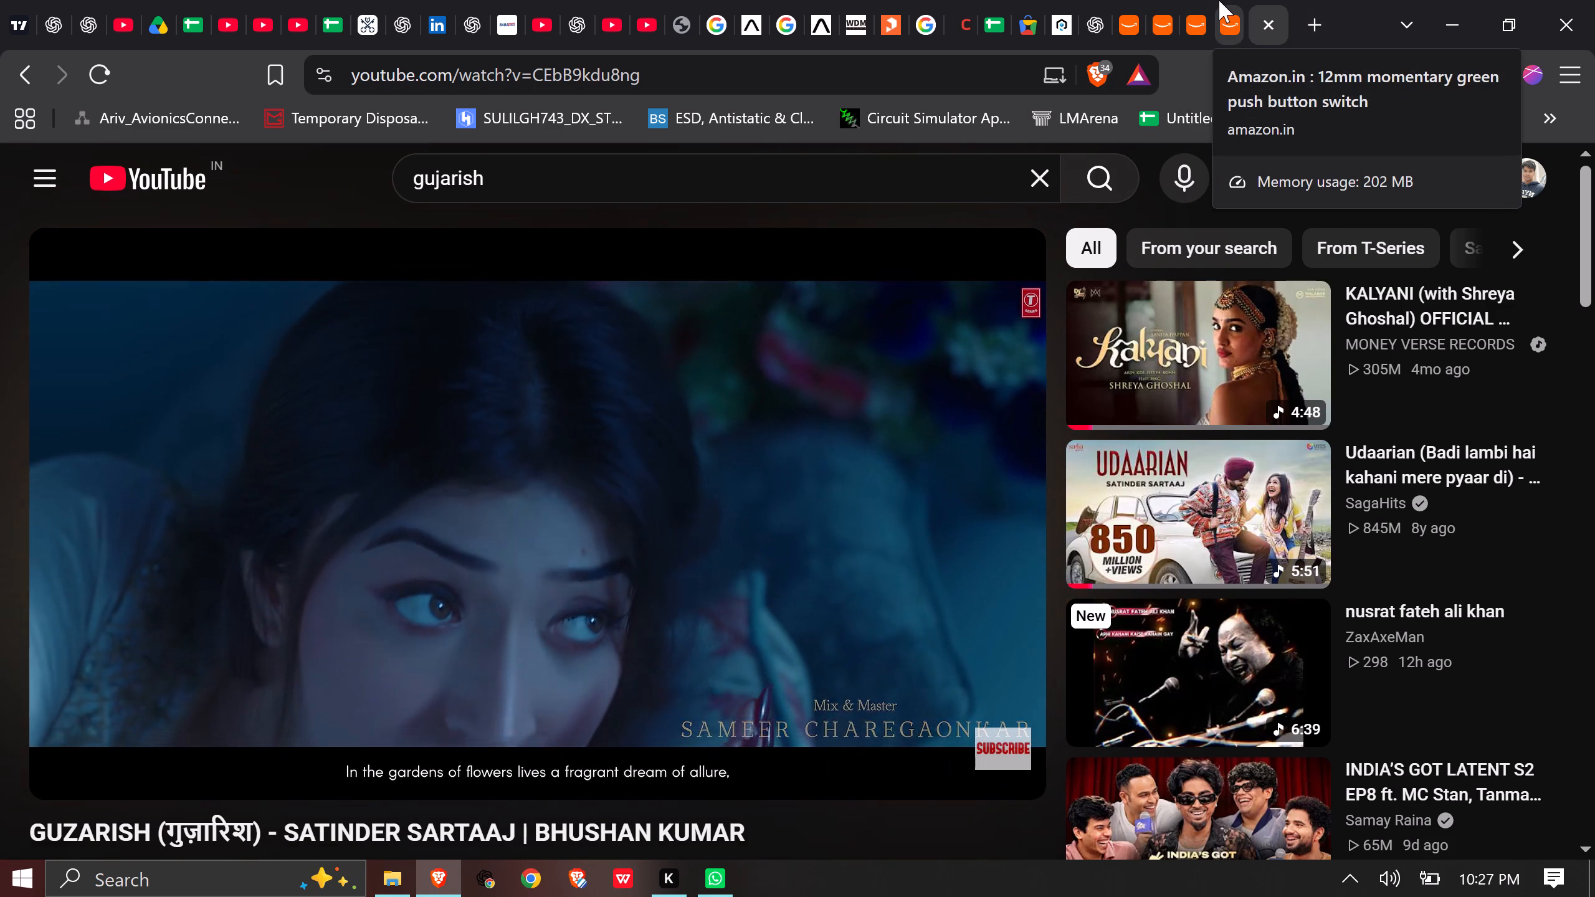
# Check the RDR 12 mm latching push button listing and clear its Option 2 link from cell D94 of the EMI_GCS sheet.
pyautogui.click(1201, 0)
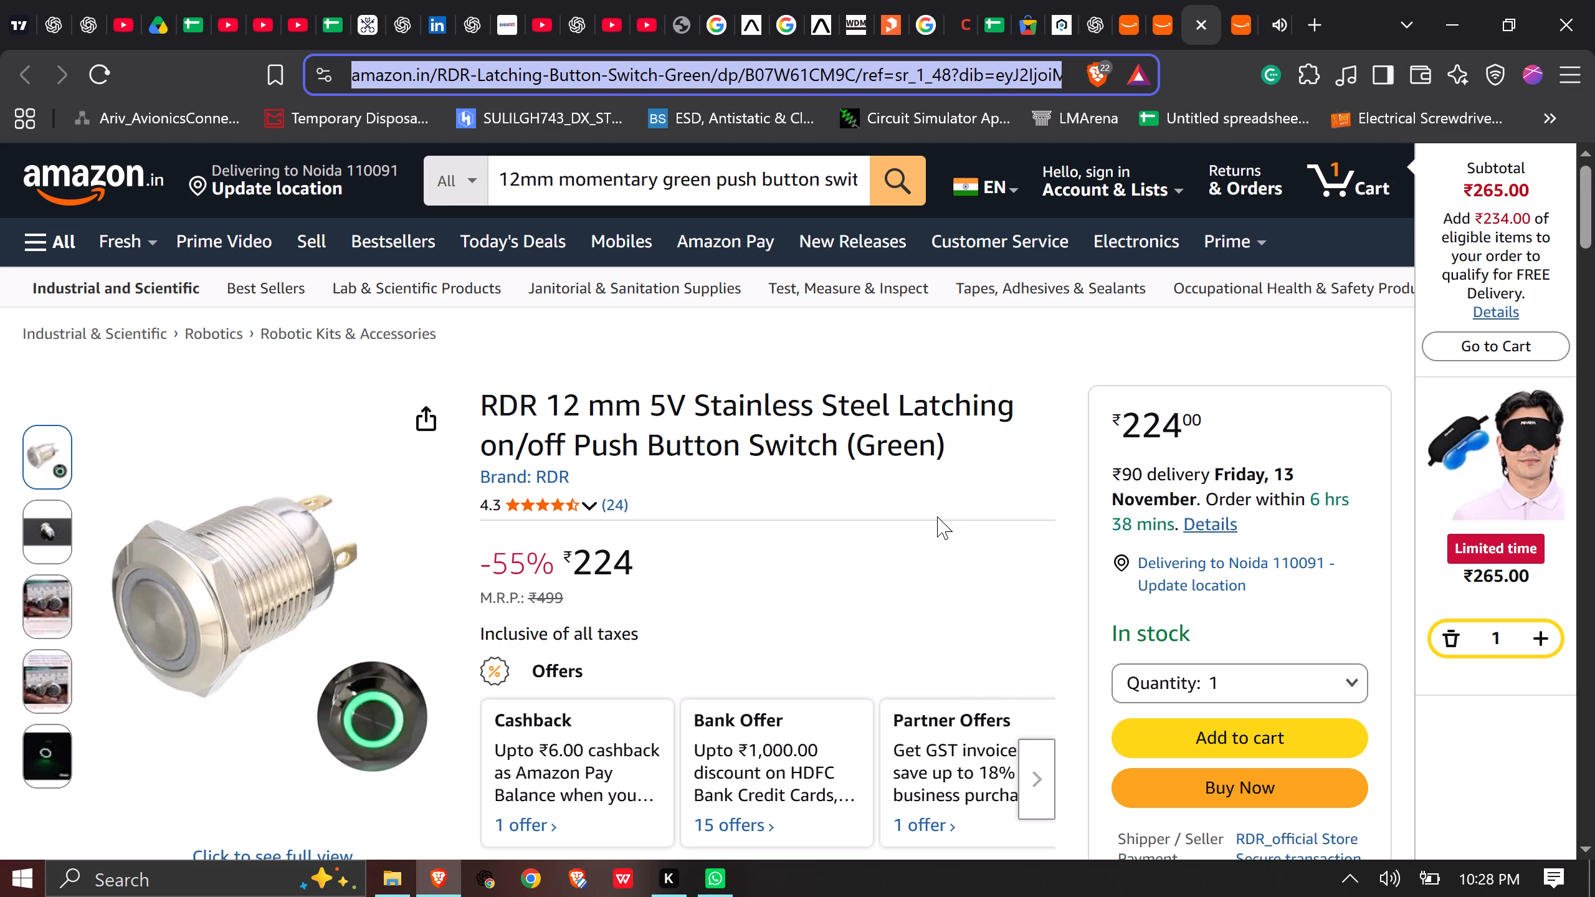
pyautogui.scroll(-4, 937, 516)
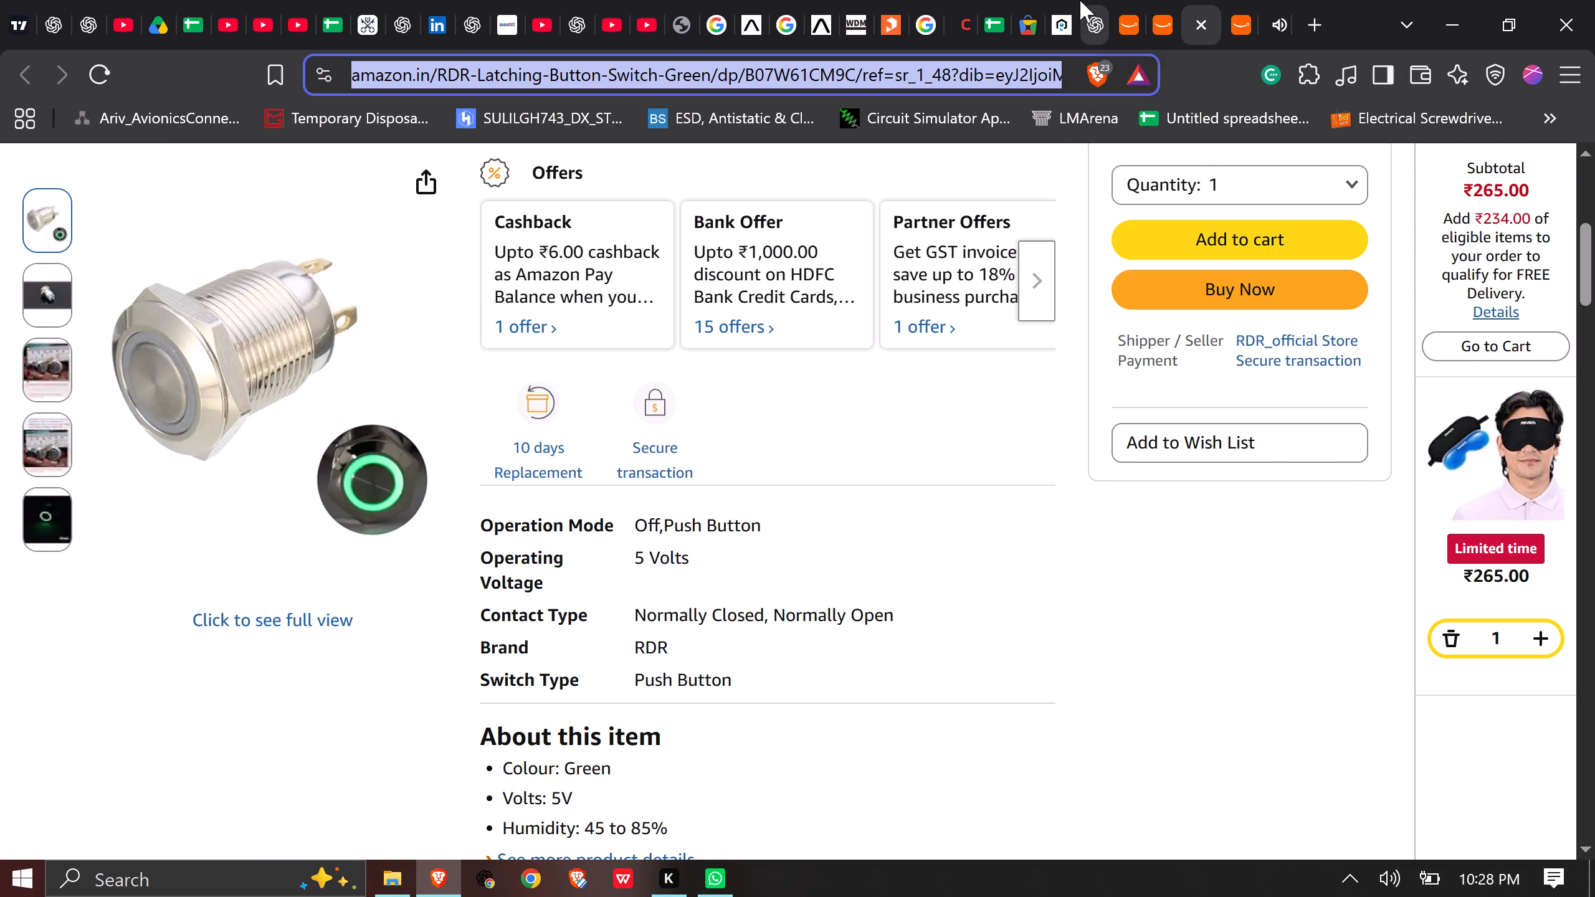
pyautogui.click(999, 10)
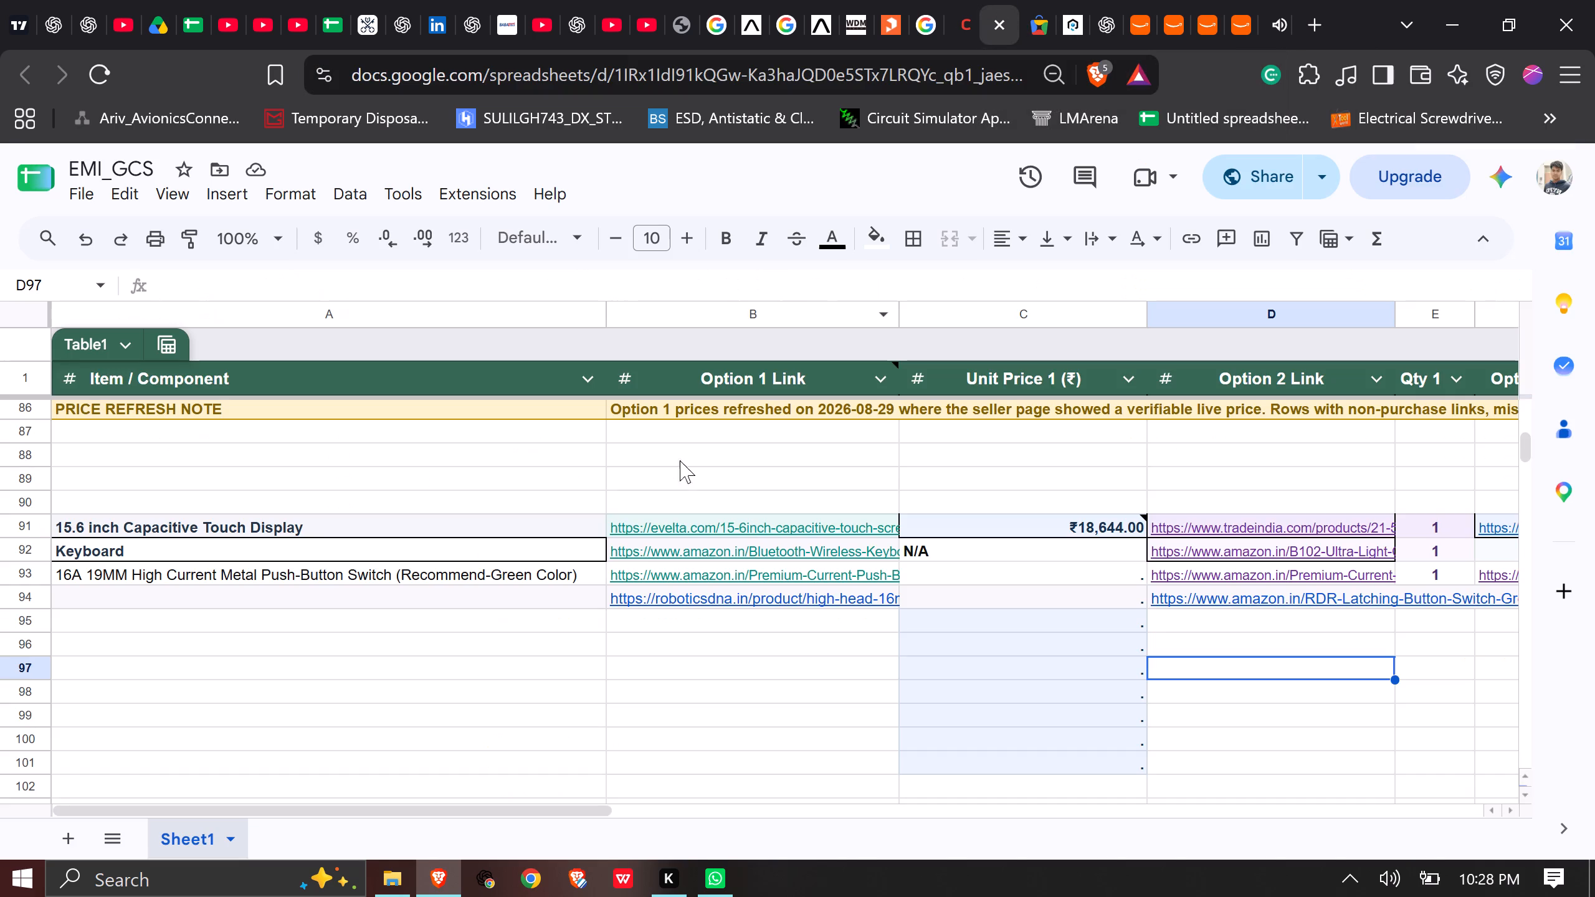
pyautogui.click(820, 609)
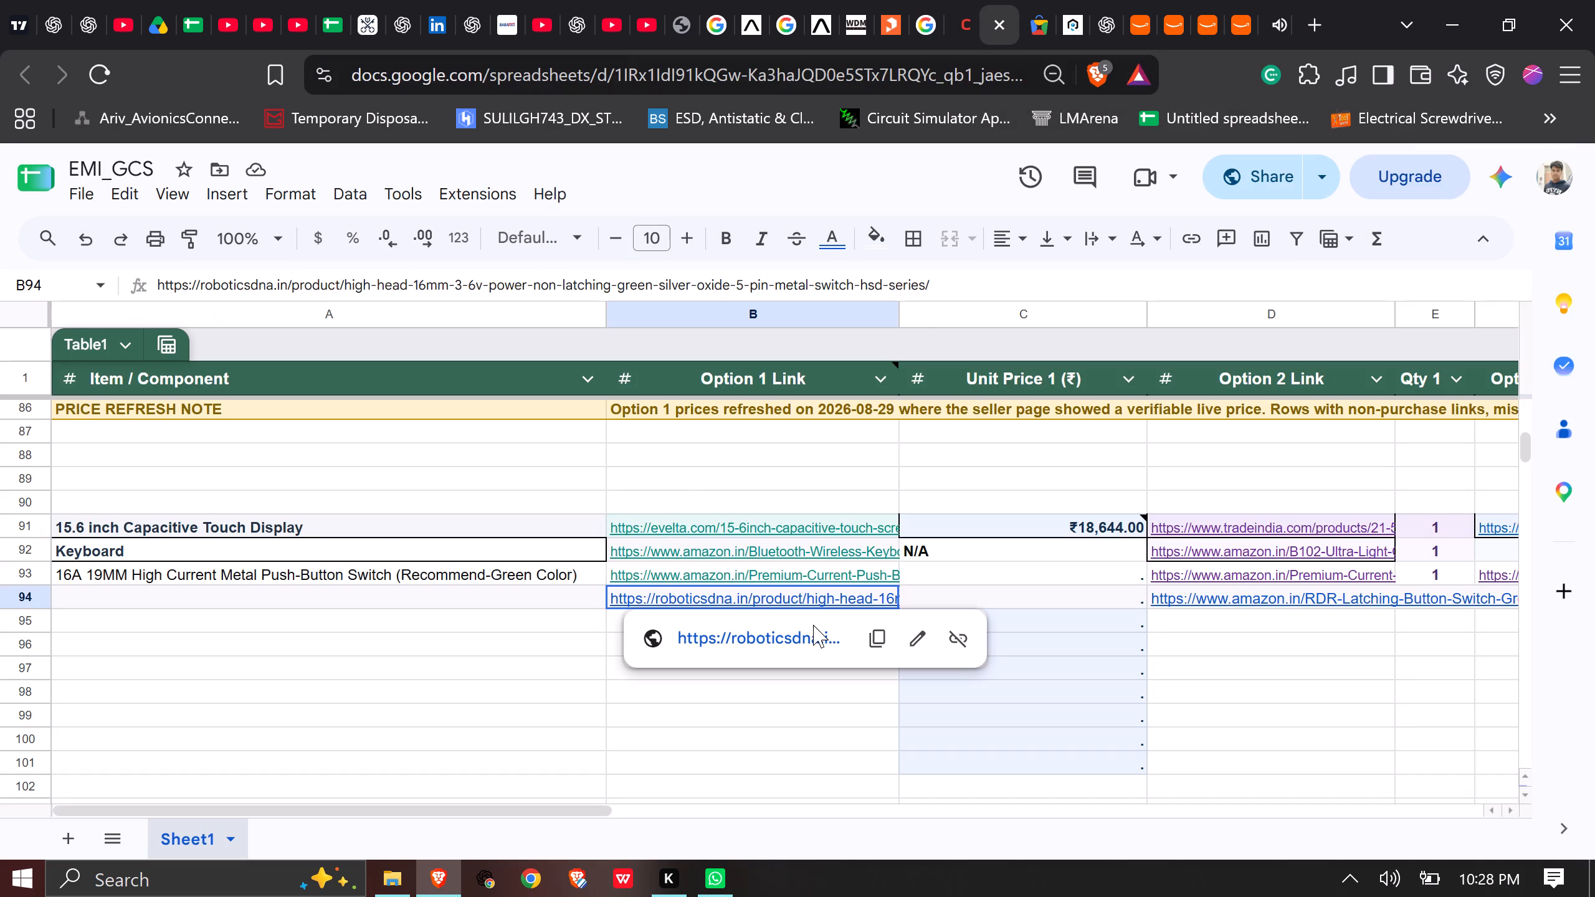
pyautogui.click(1320, 602)
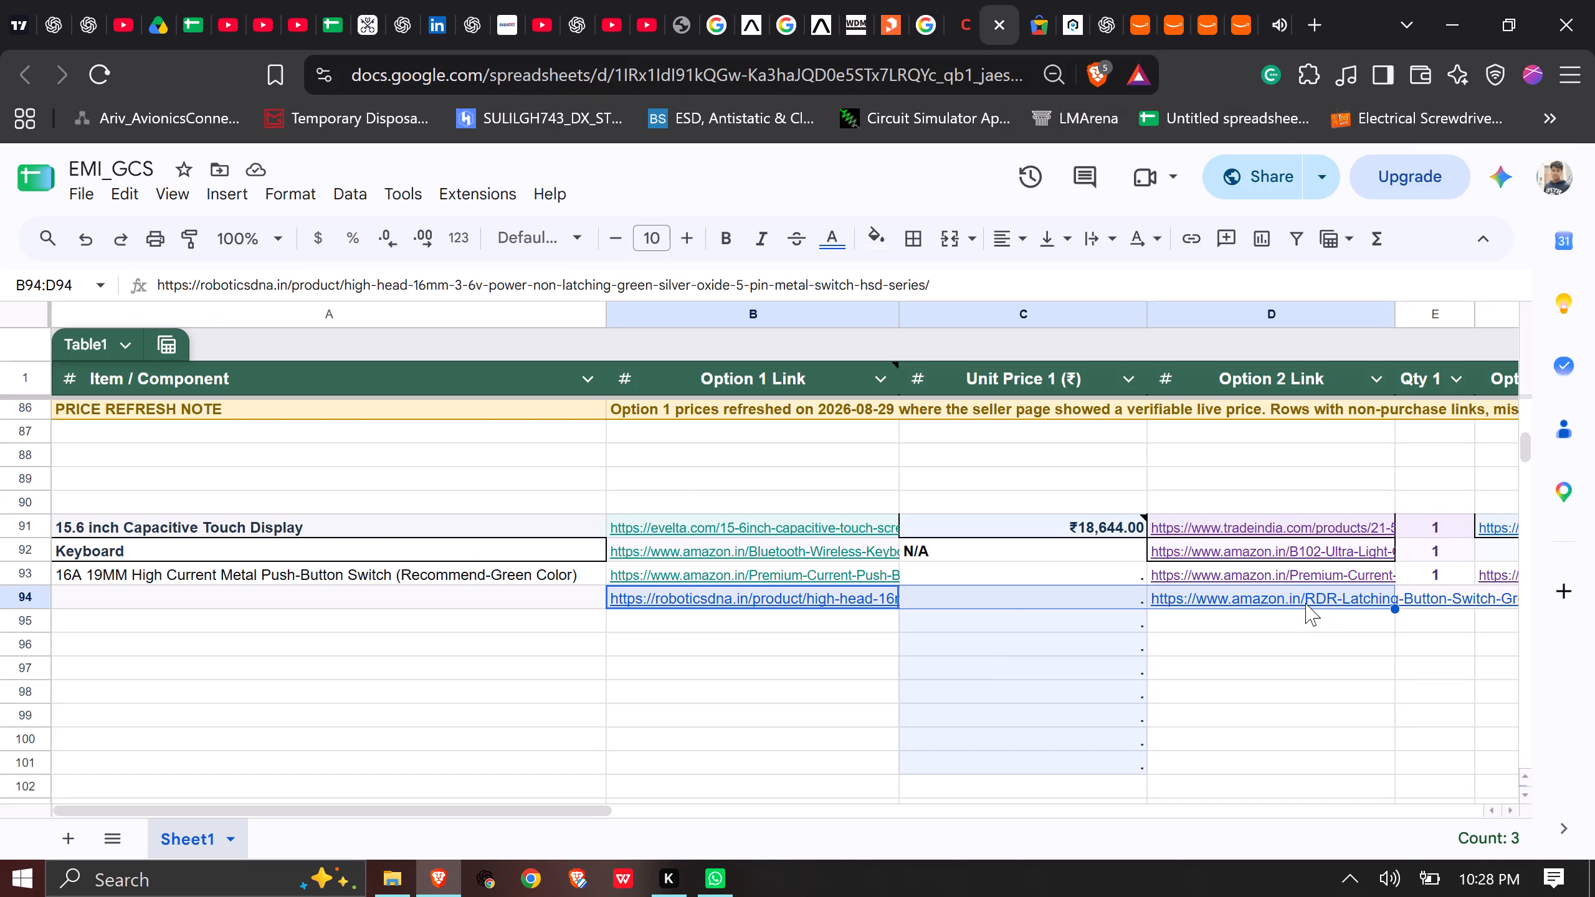
pyautogui.click(1303, 600)
pyautogui.click(1136, 646)
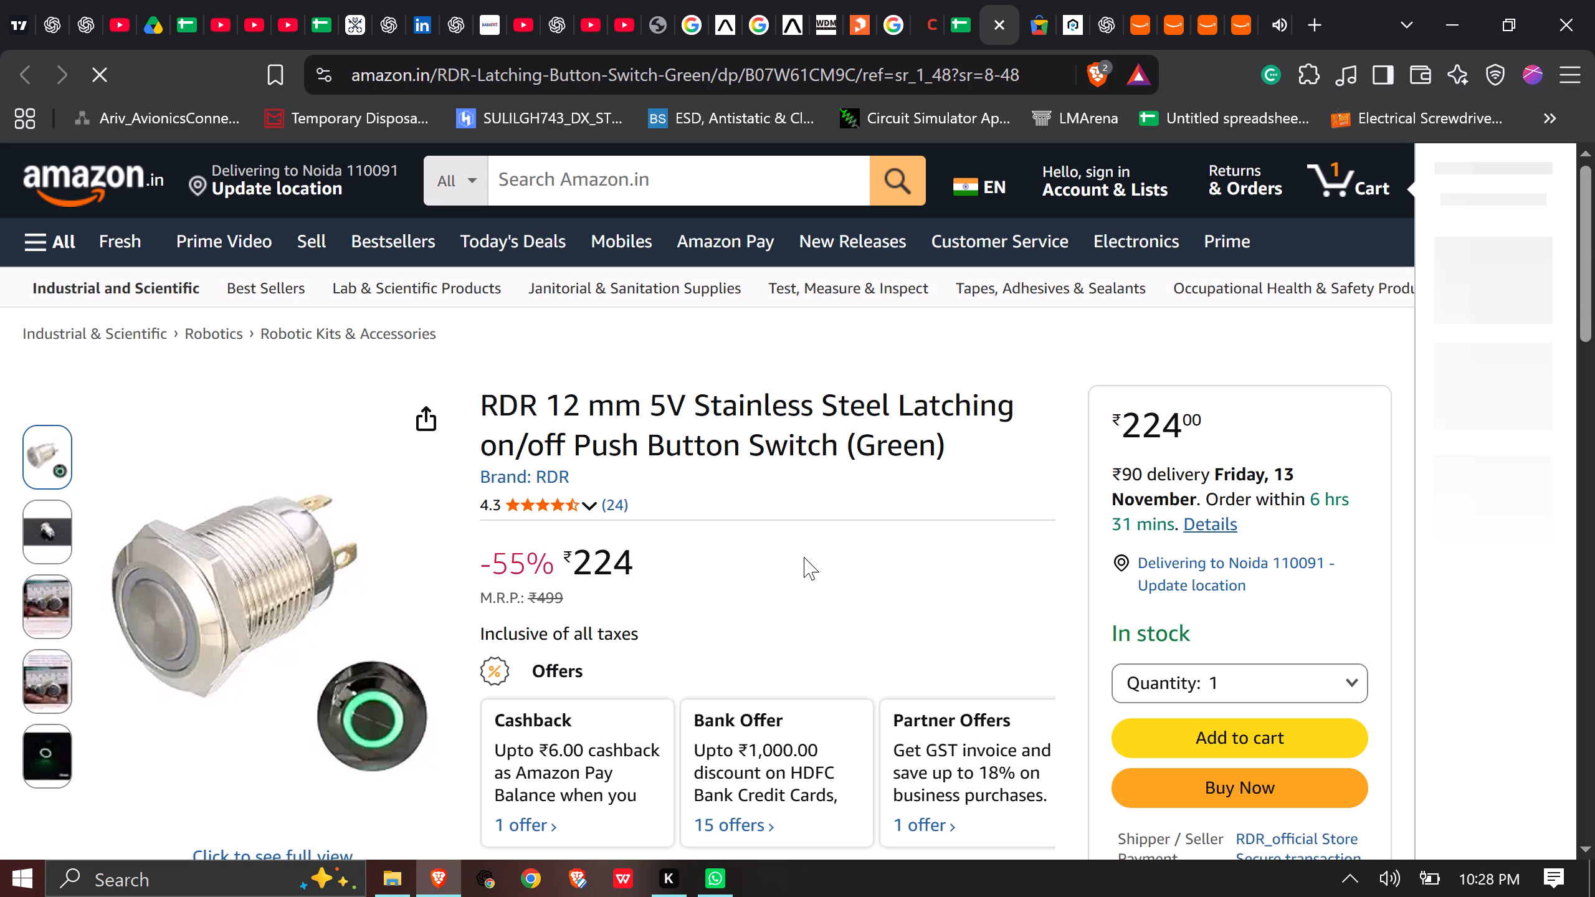
pyautogui.scroll(-3, 804, 557)
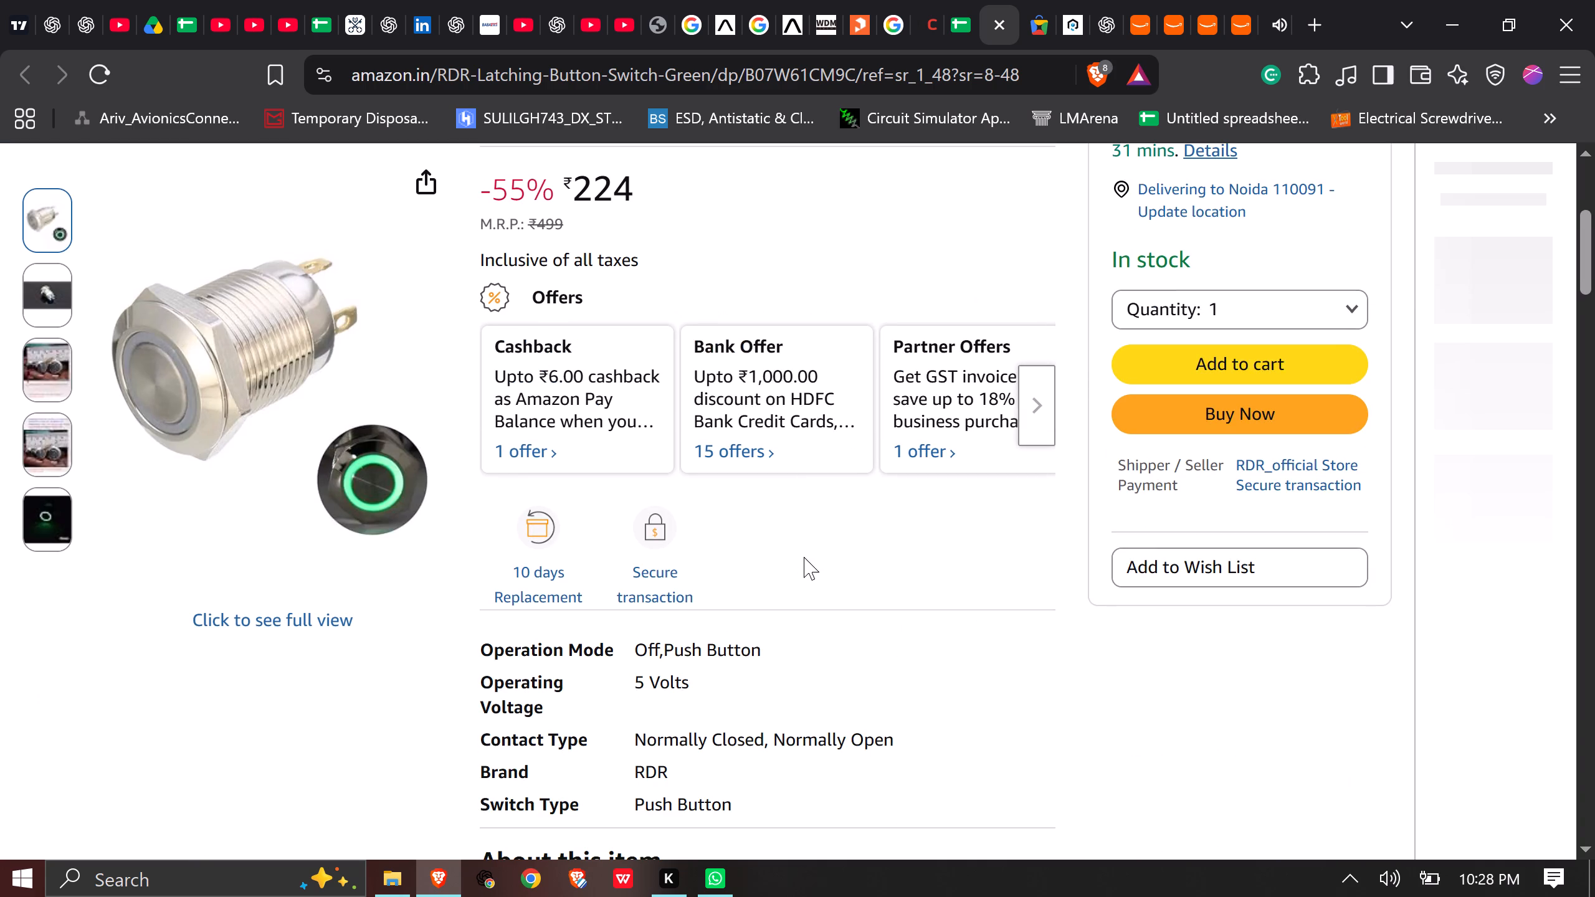
pyautogui.scroll(-2, 804, 557)
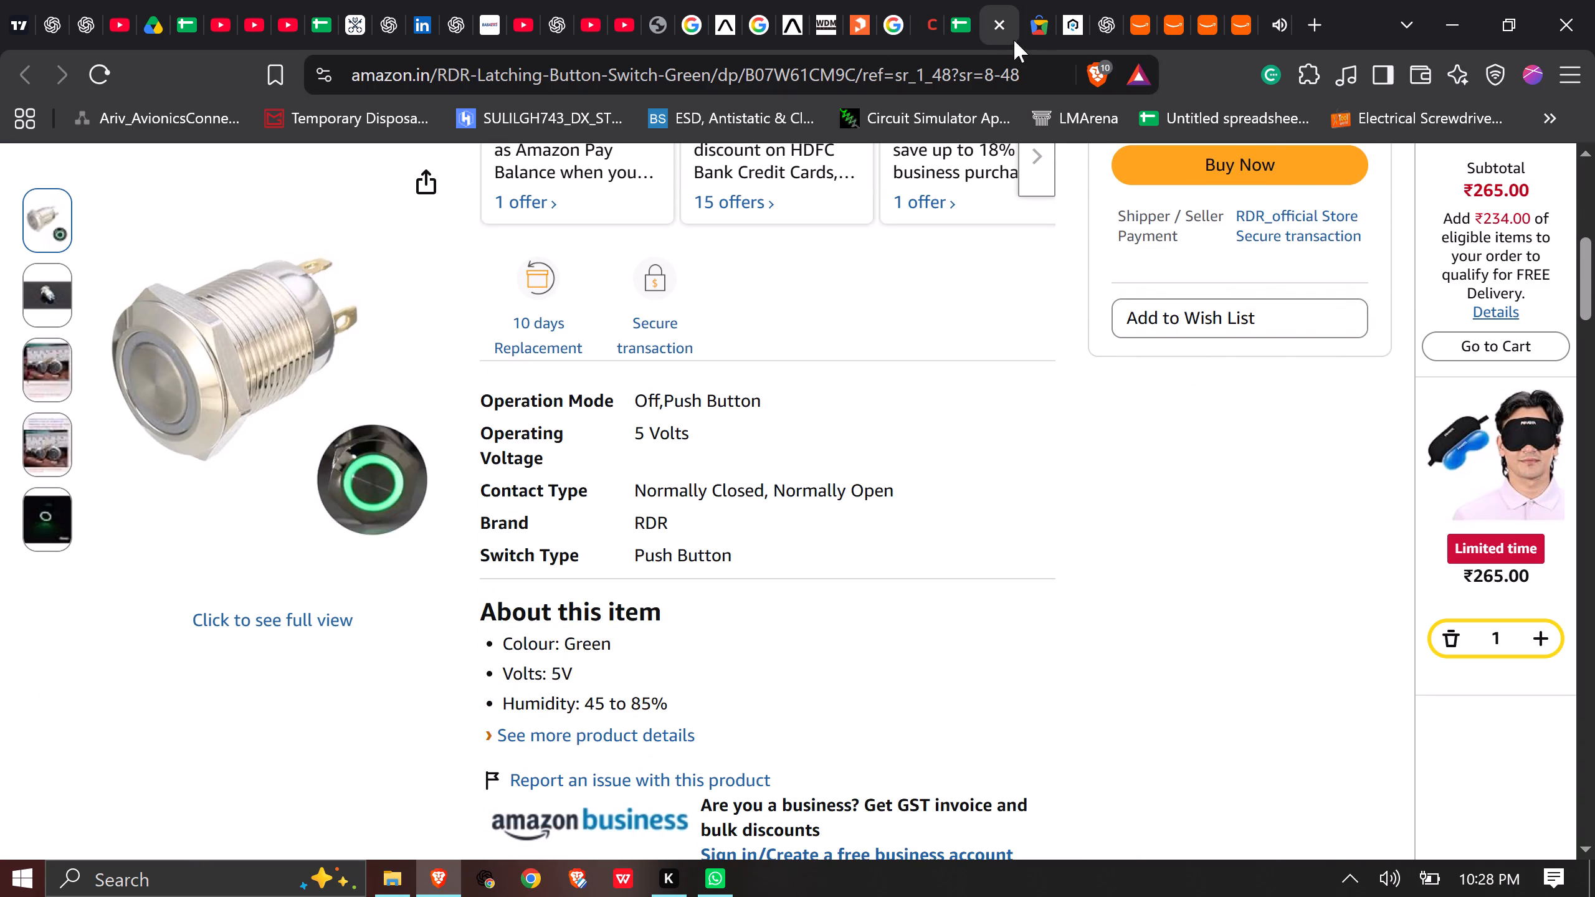
pyautogui.click(965, 14)
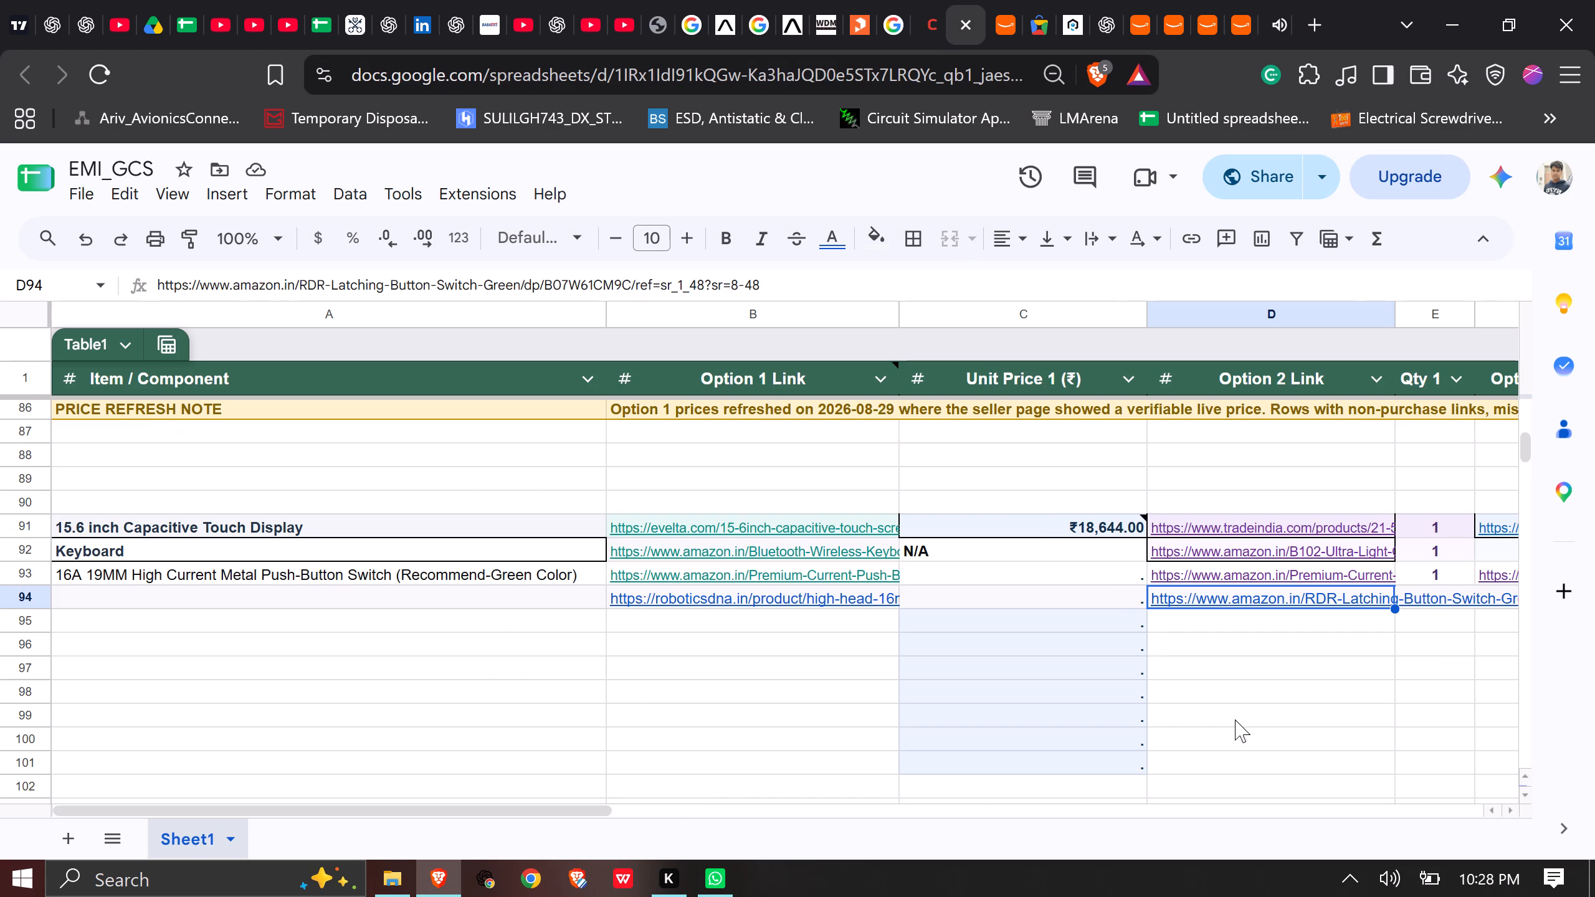
pyautogui.press('Delete')
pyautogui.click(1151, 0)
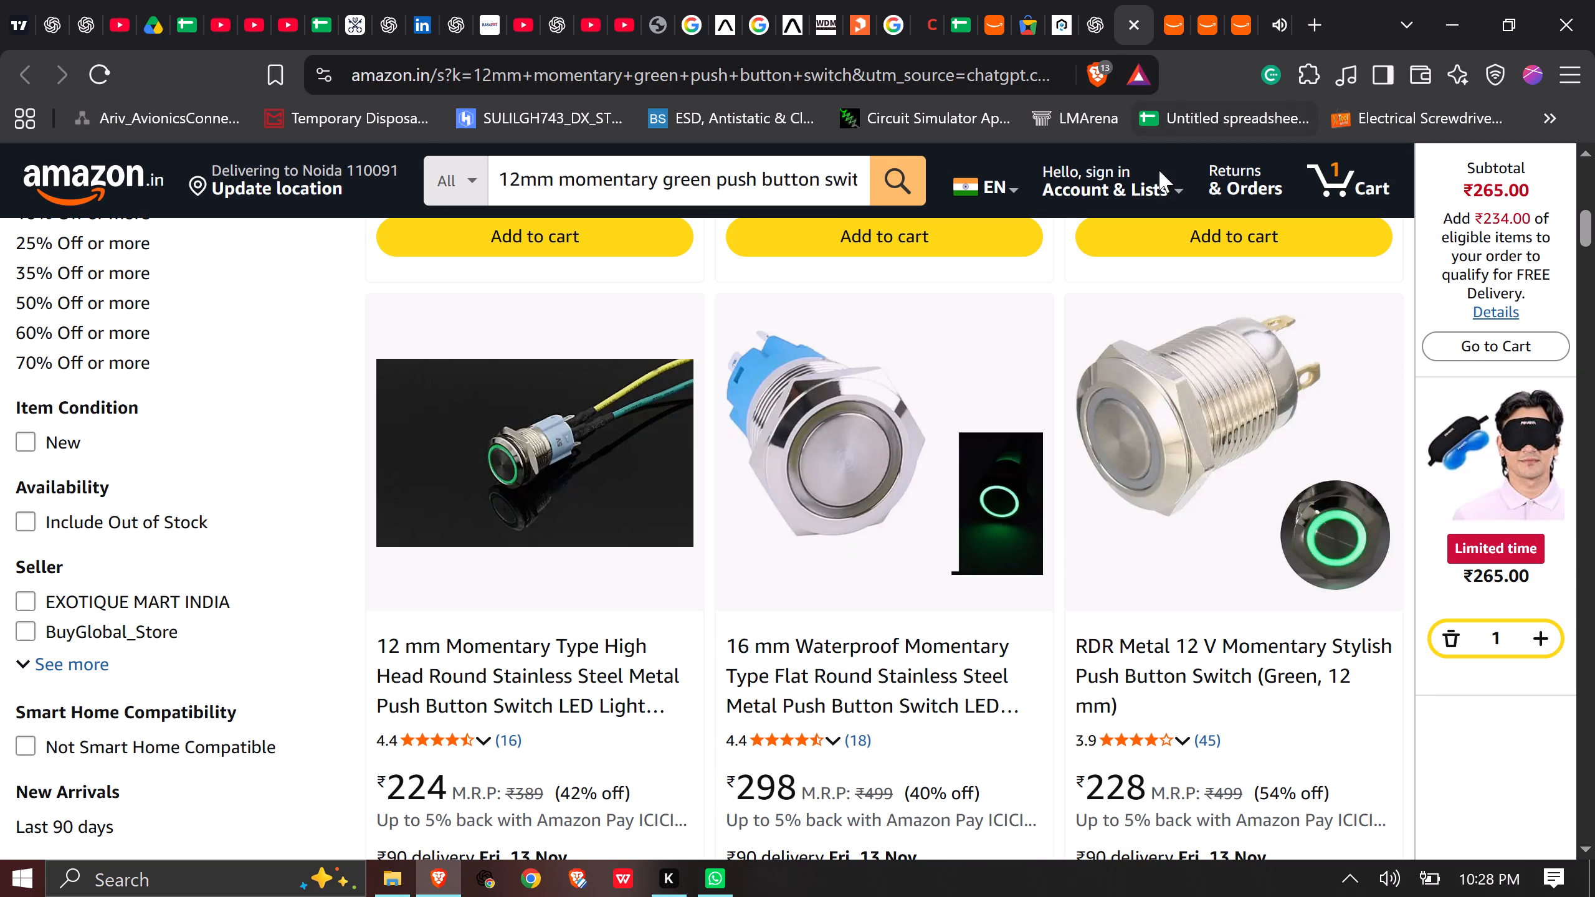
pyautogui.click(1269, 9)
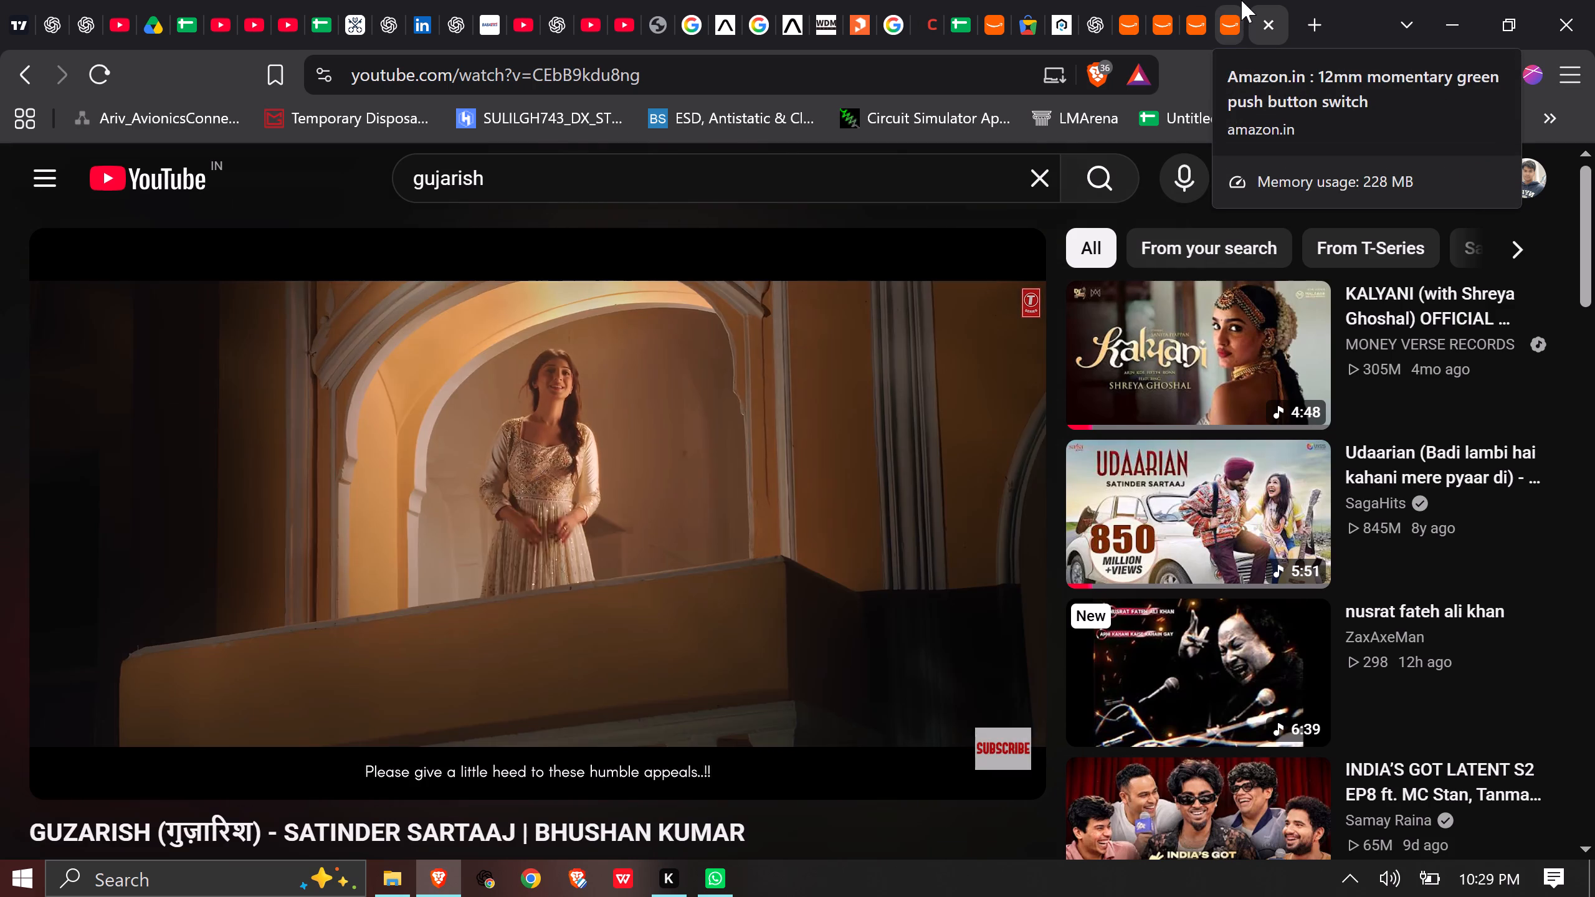
# Examine the Amazon results for 12mm momentary green push button switches, comparing metal momentary models, ratings and prices.
pyautogui.click(1241, 0)
pyautogui.scroll(2, 1173, 501)
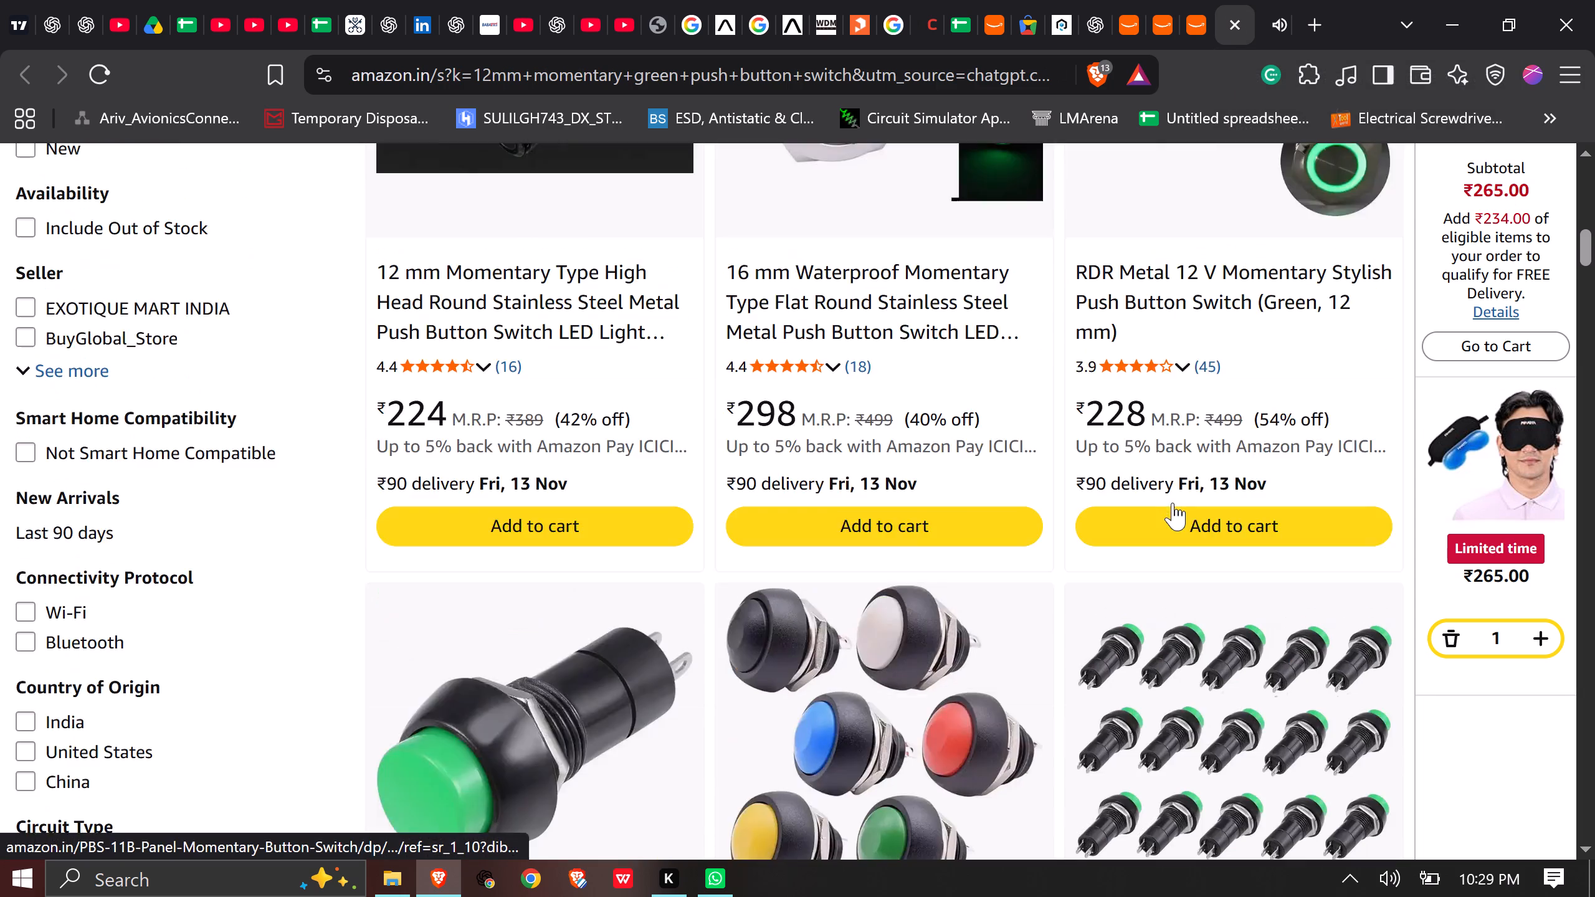
pyautogui.scroll(2, 1173, 503)
pyautogui.scroll(-3, 1173, 503)
pyautogui.scroll(-4, 1098, 570)
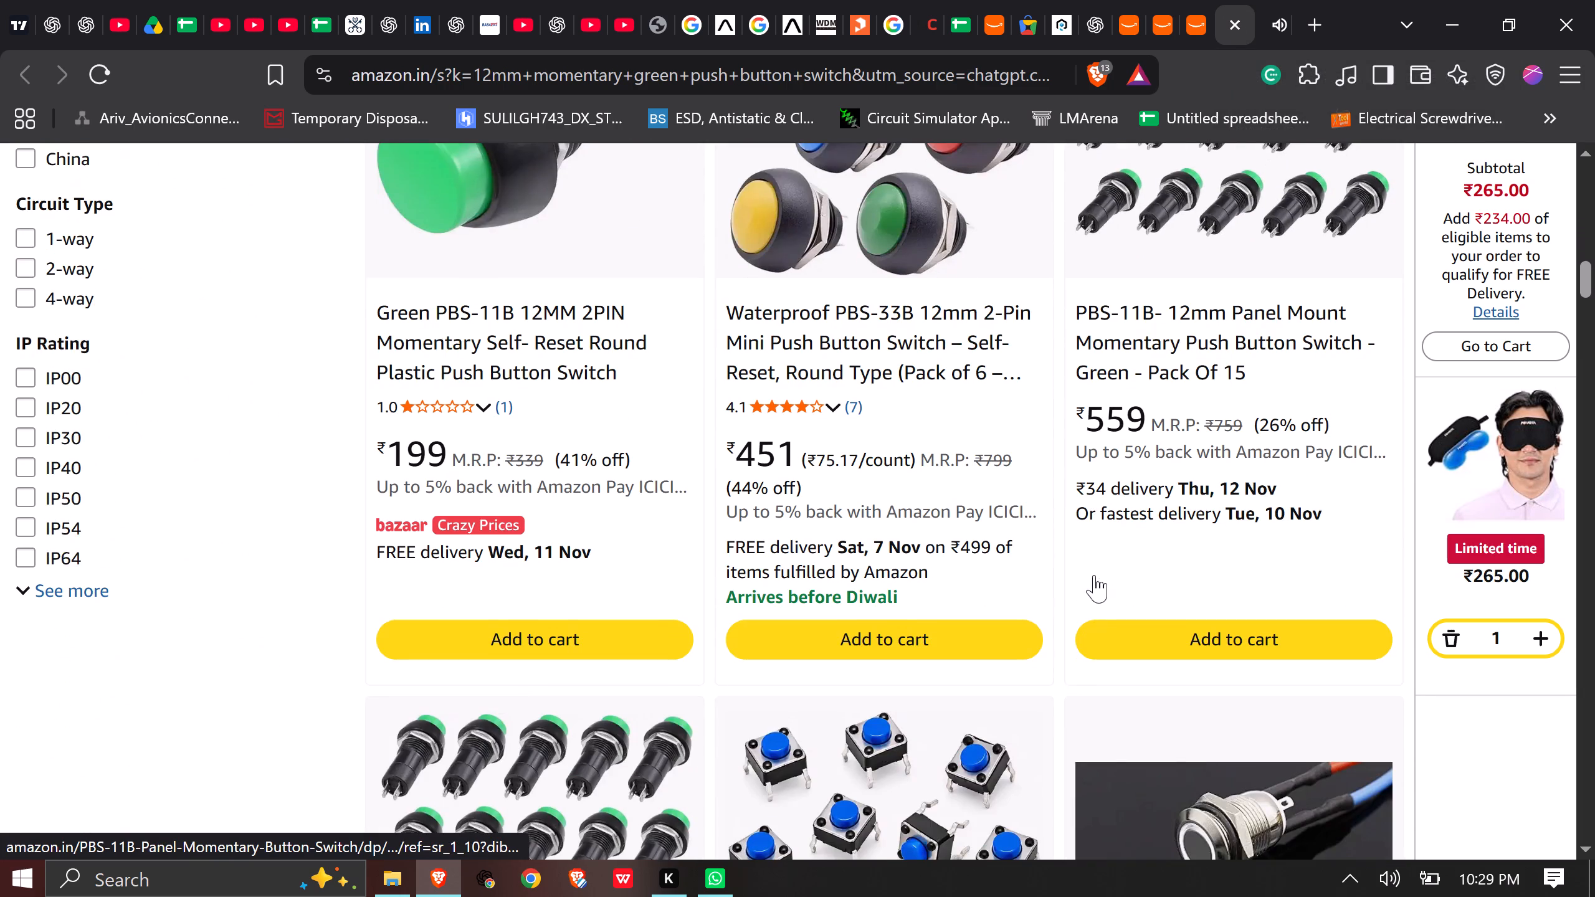
pyautogui.scroll(-8, 1094, 575)
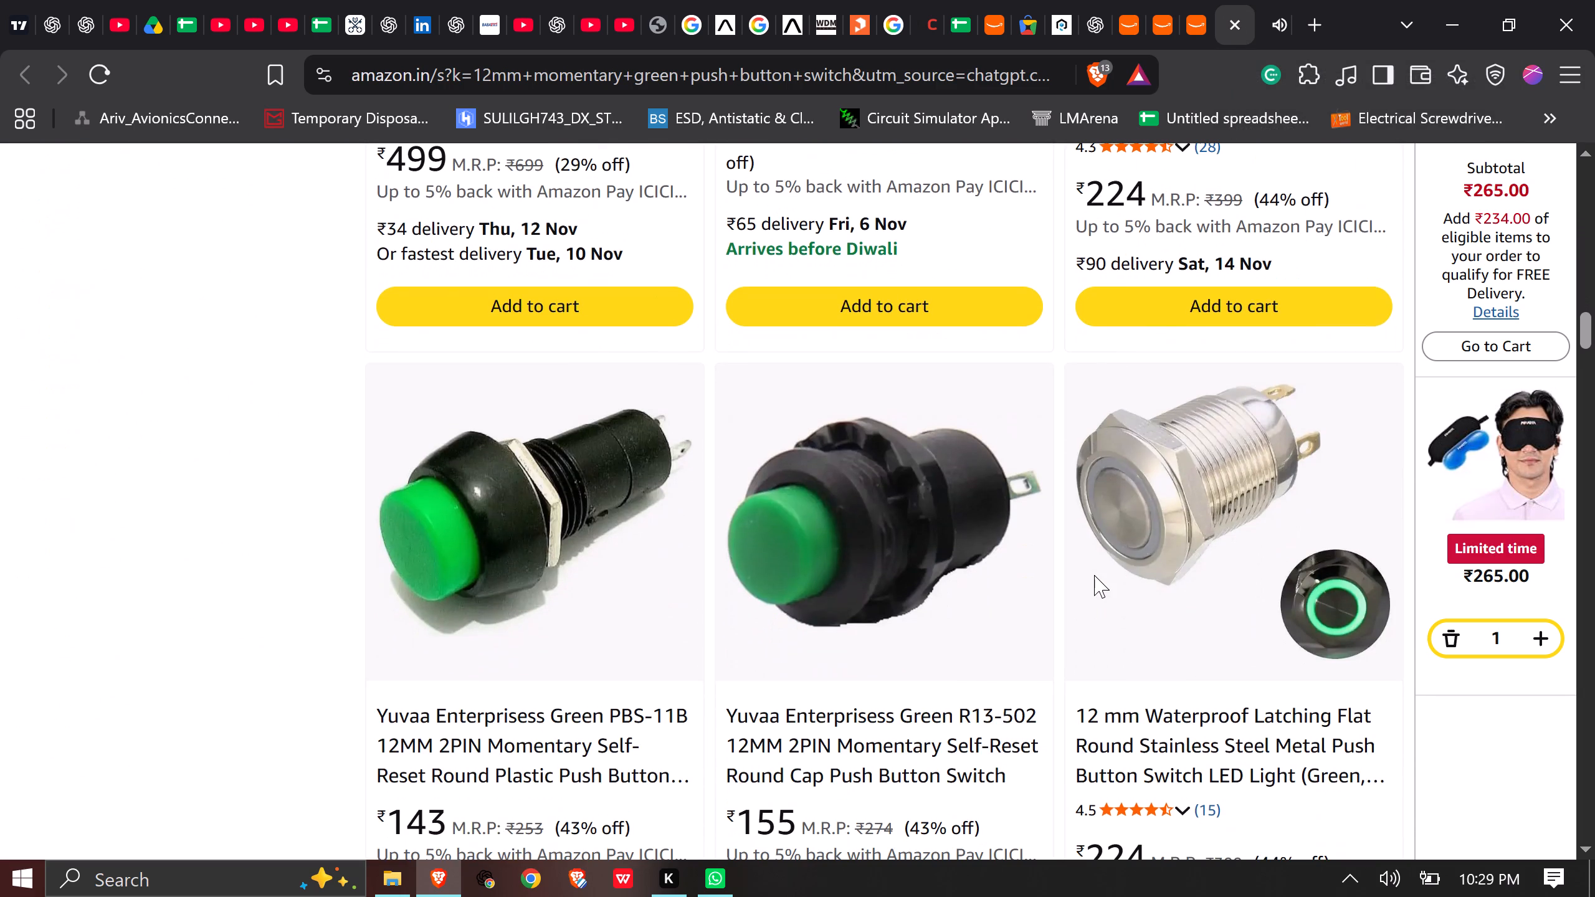
pyautogui.scroll(3, 1094, 575)
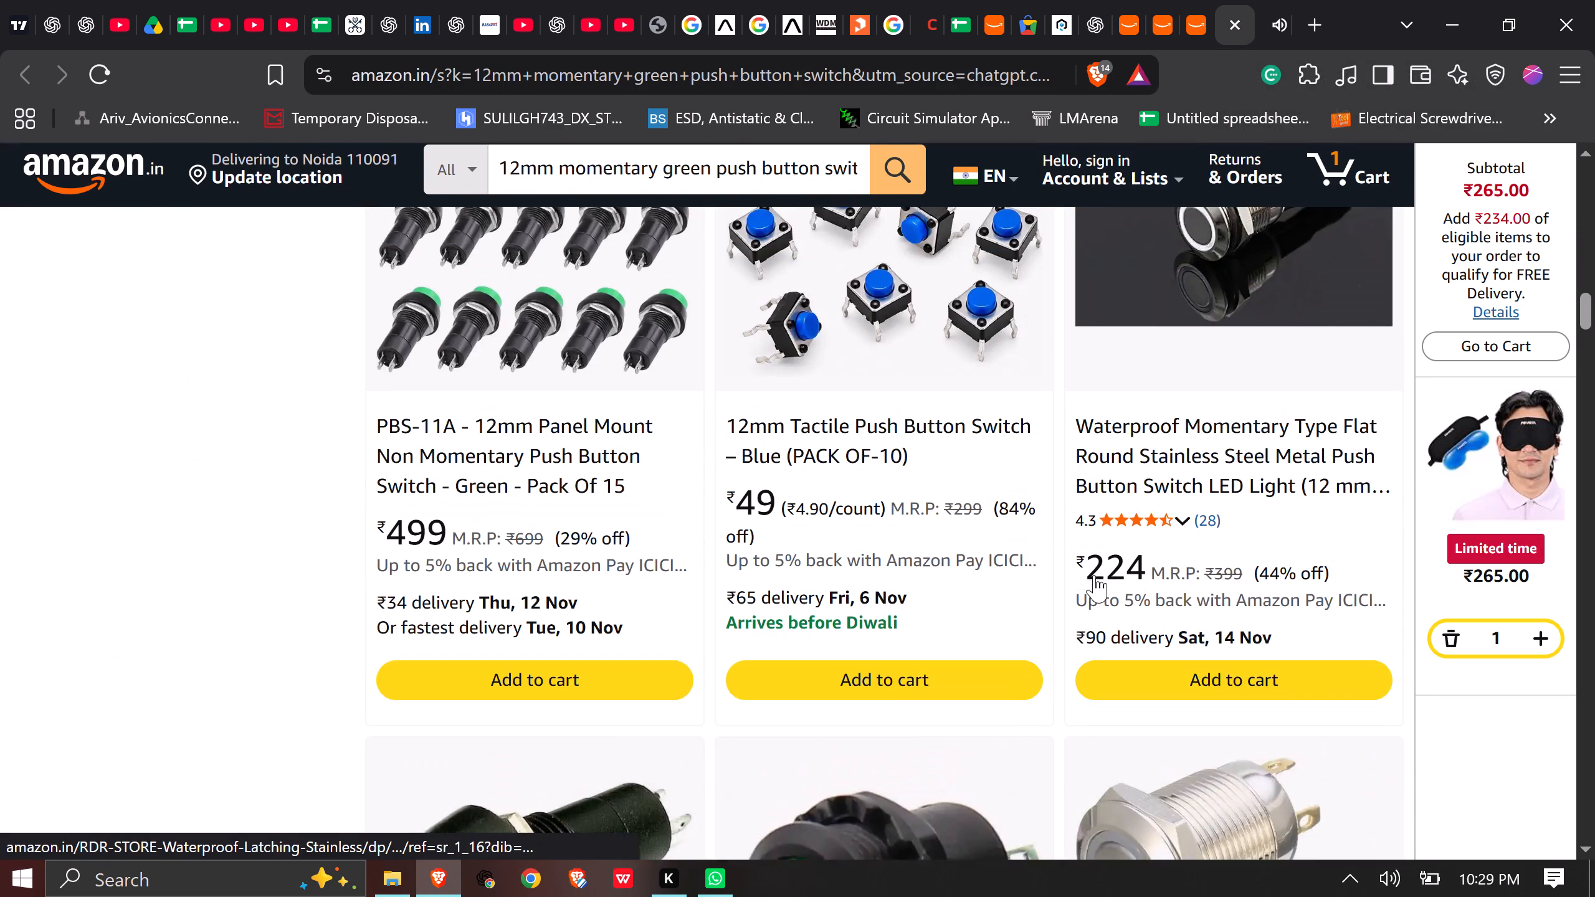
pyautogui.scroll(-5, 1076, 567)
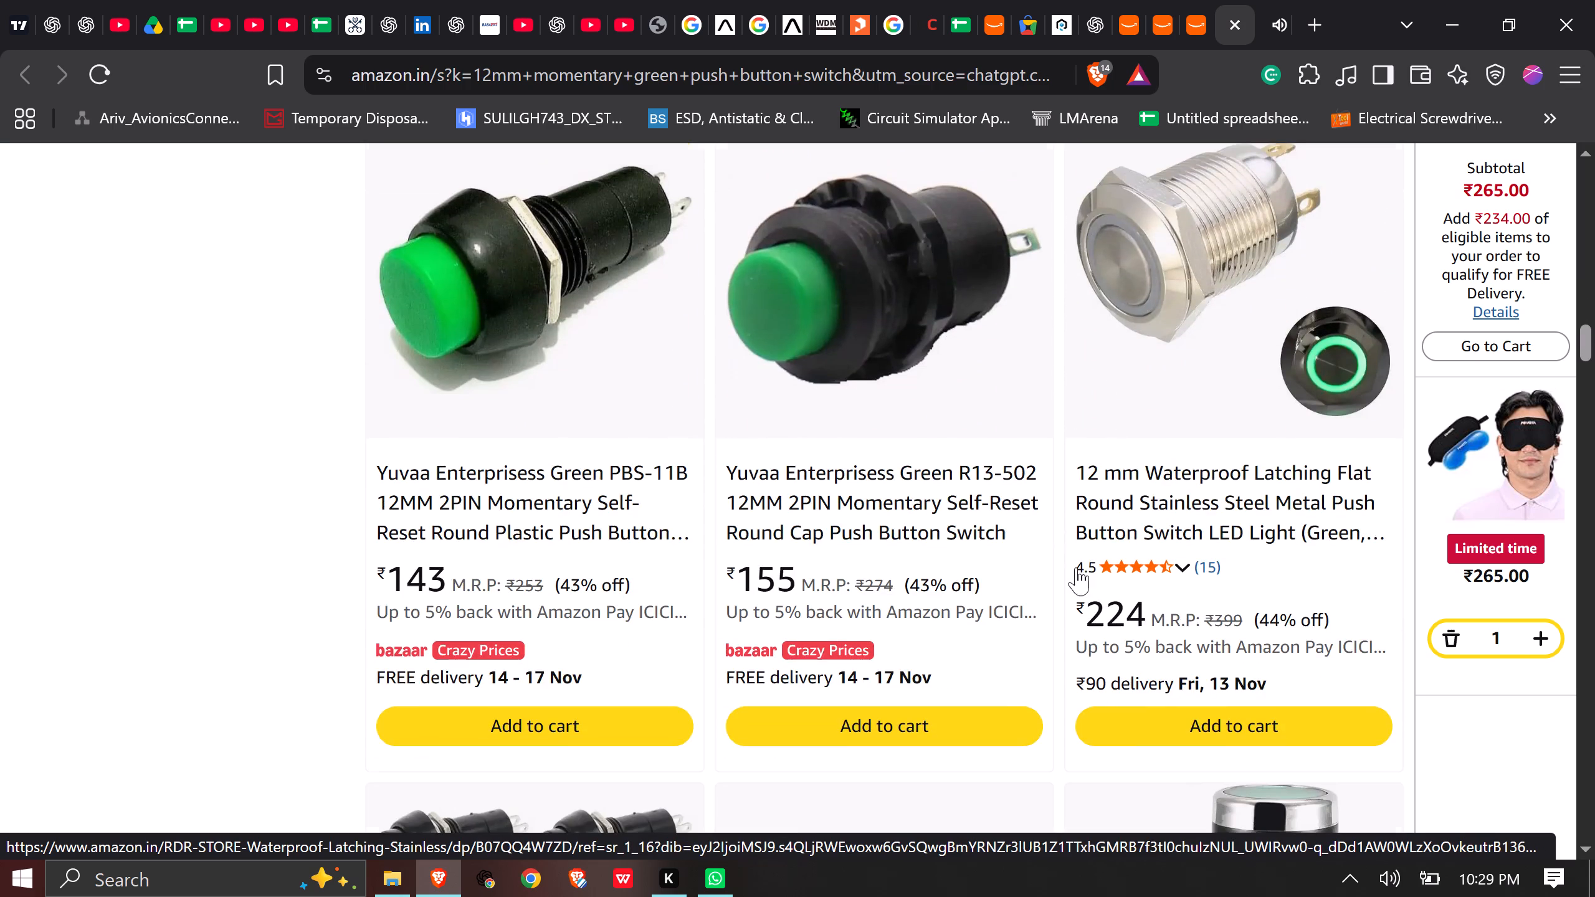
pyautogui.scroll(-9, 1076, 567)
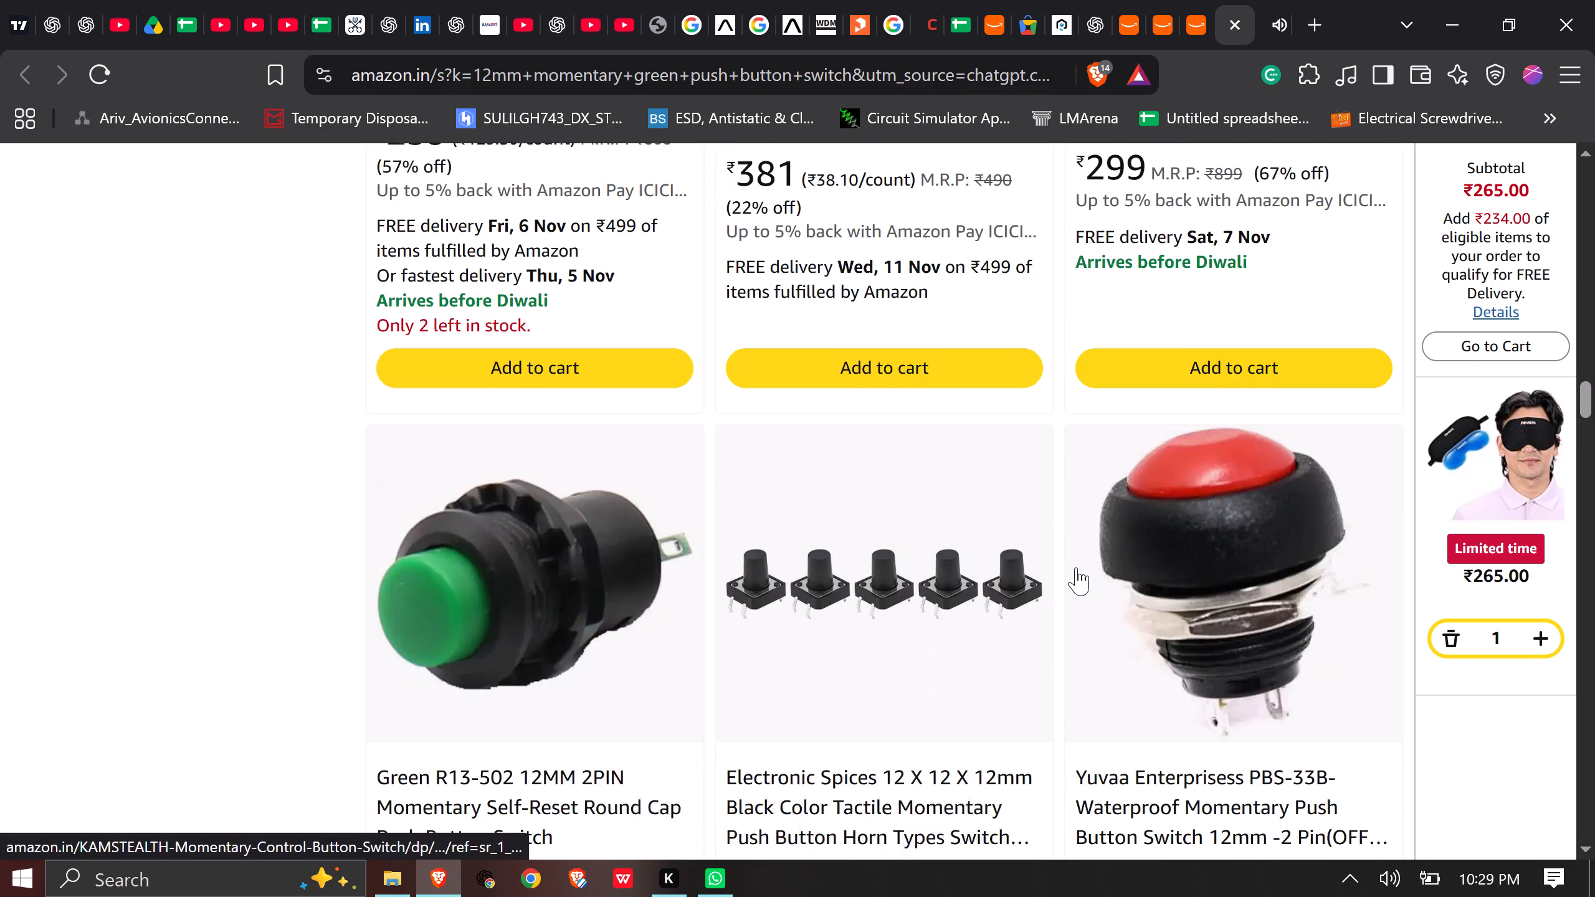
pyautogui.scroll(-15, 1076, 567)
pyautogui.scroll(1, 1076, 567)
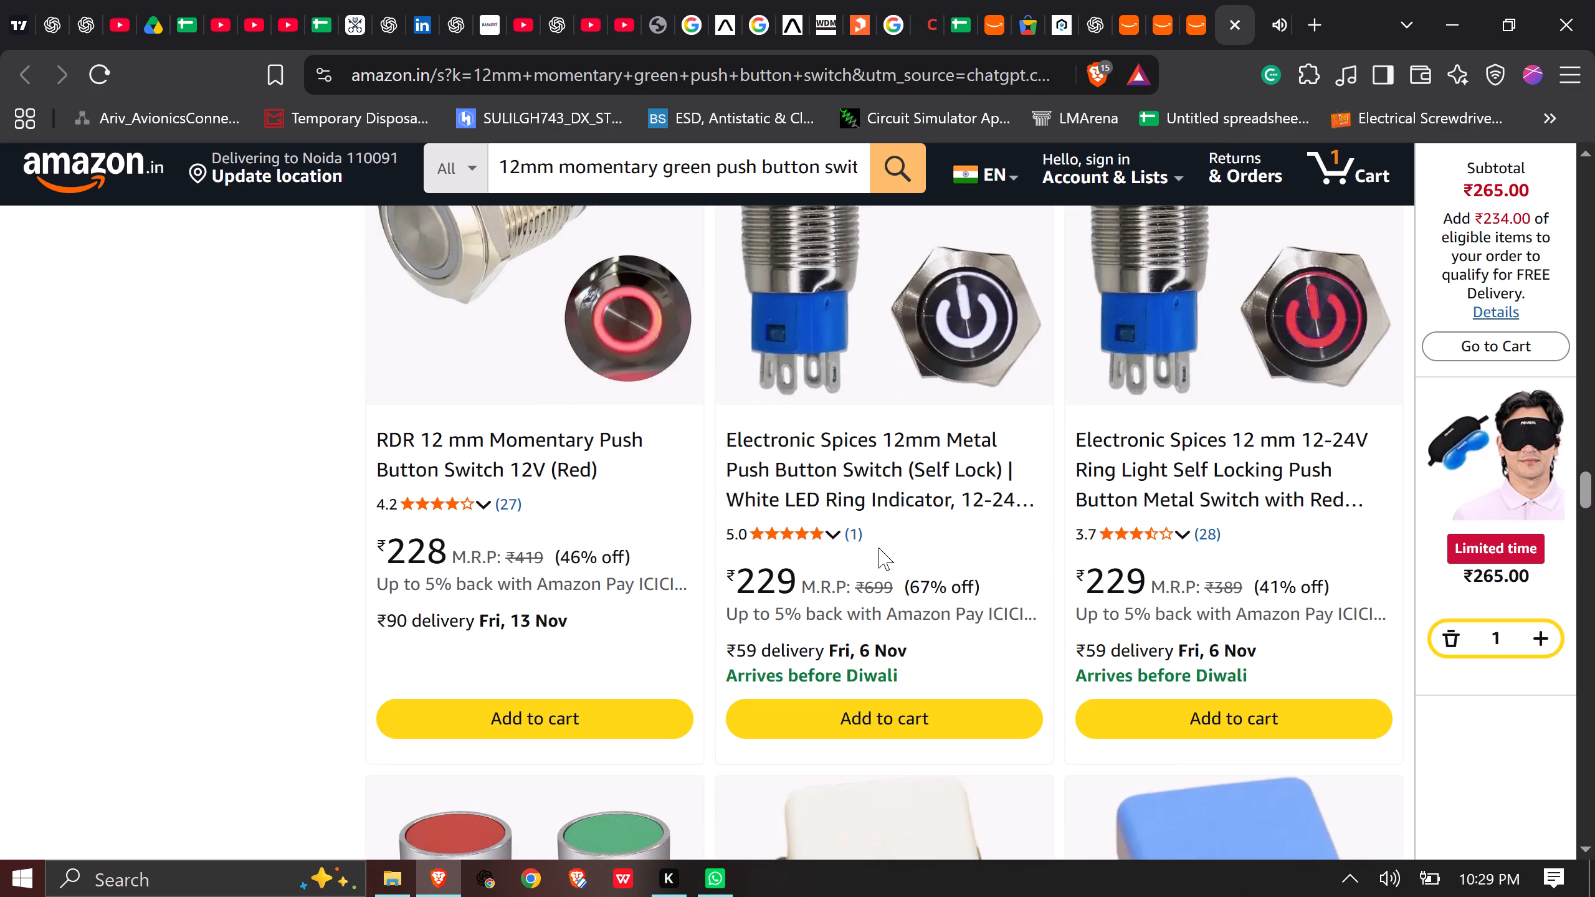
pyautogui.scroll(1, 772, 495)
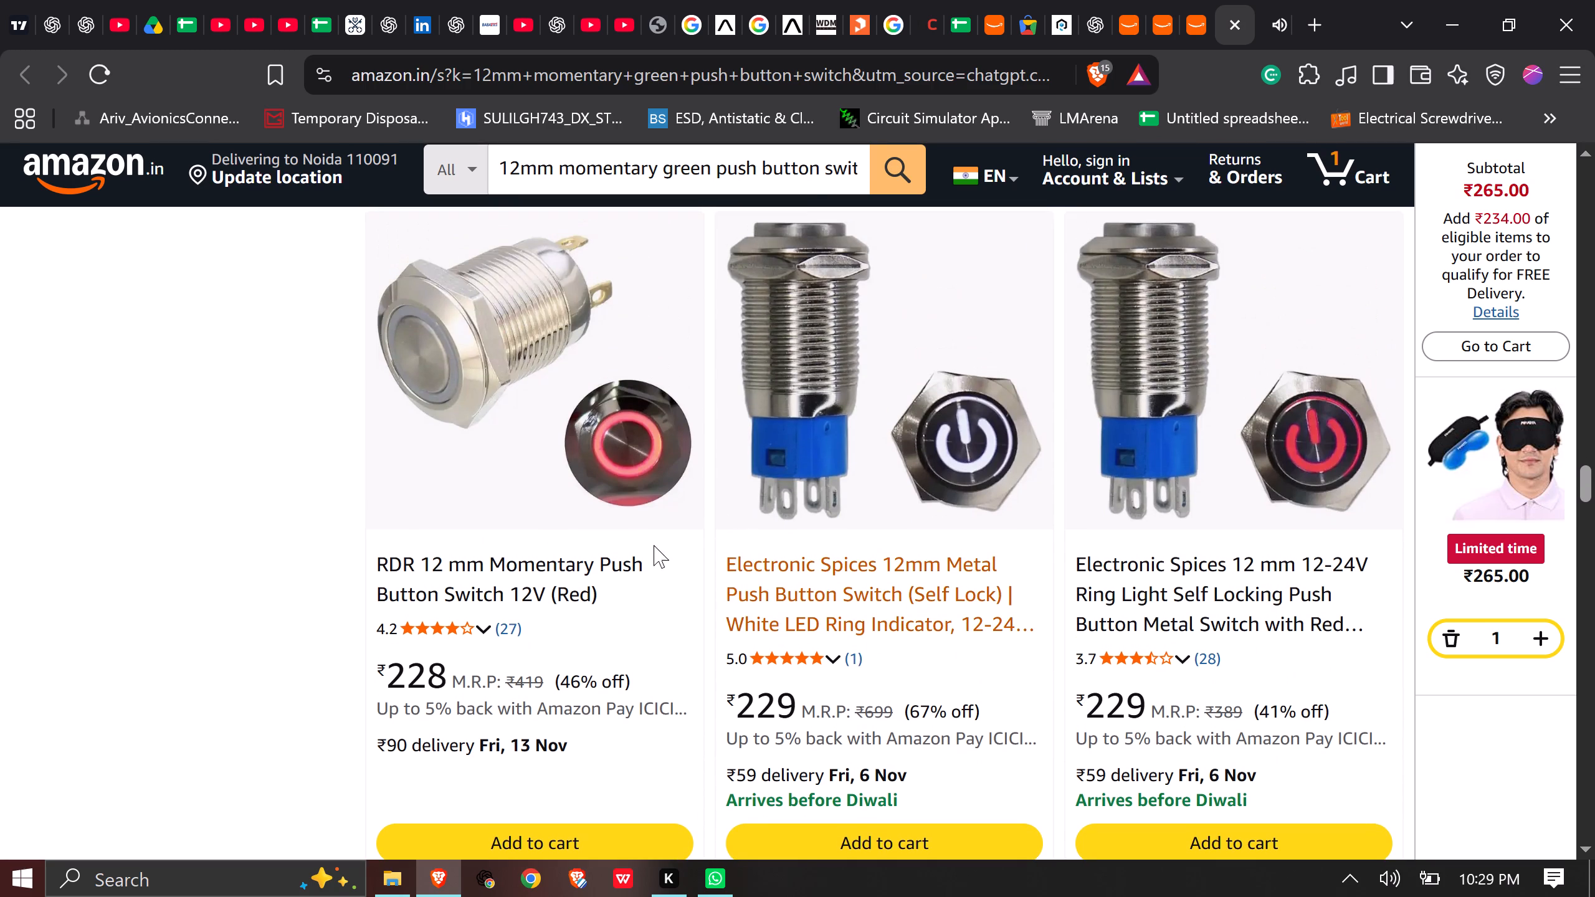
# Open the RDR 12 mm Momentary Push Button Switch 12V (Red) listing in a new tab and bring up its product page.
pyautogui.rightClick(506, 587)
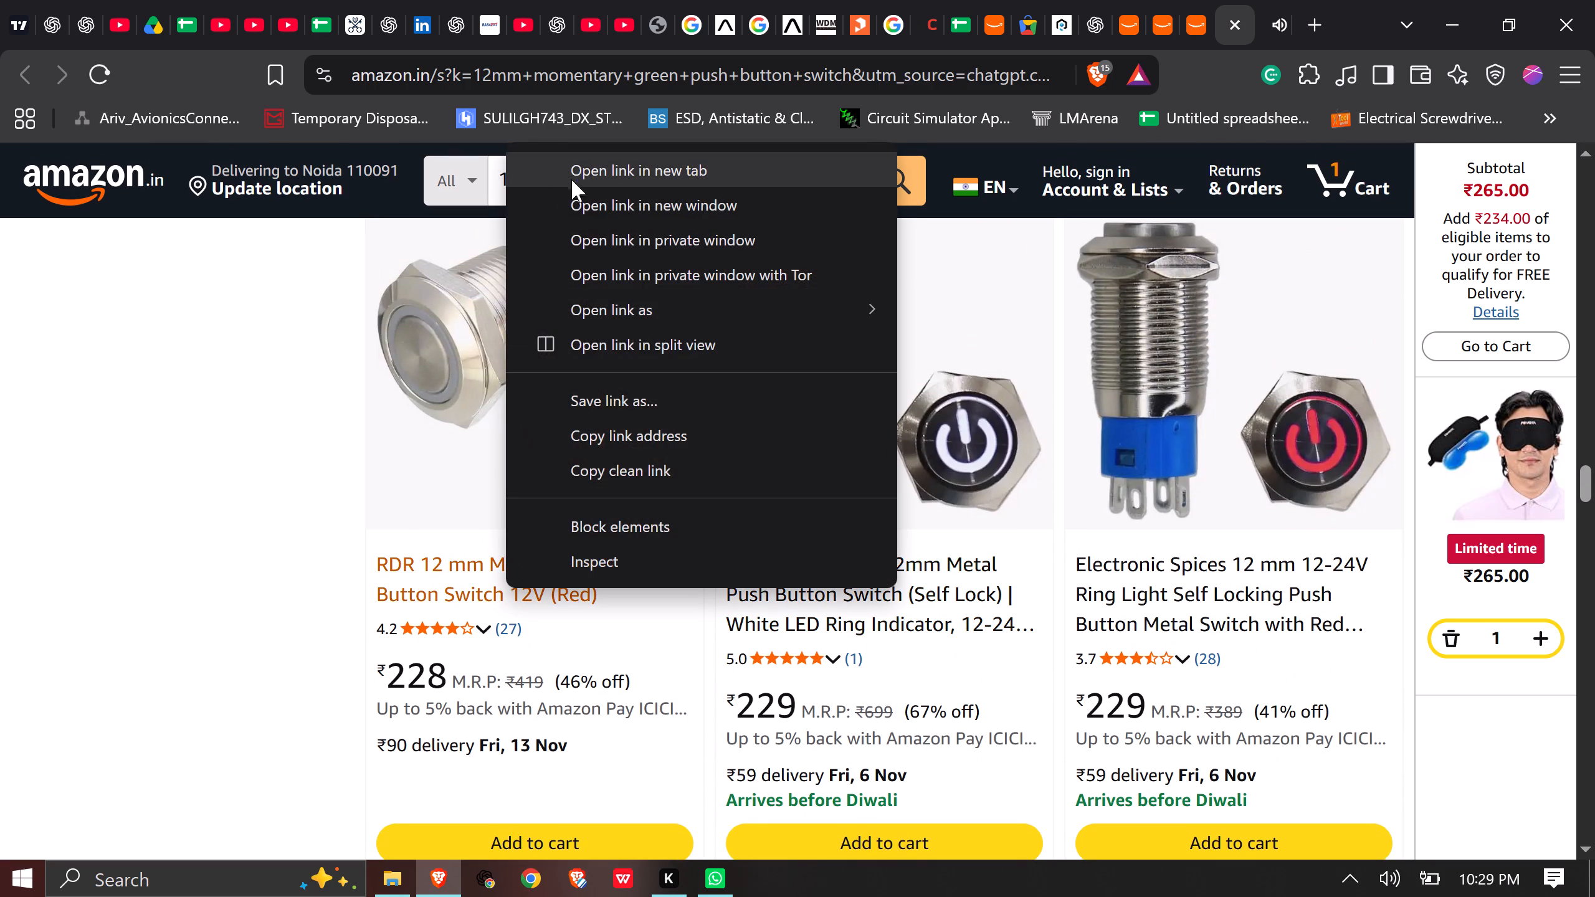
pyautogui.click(626, 168)
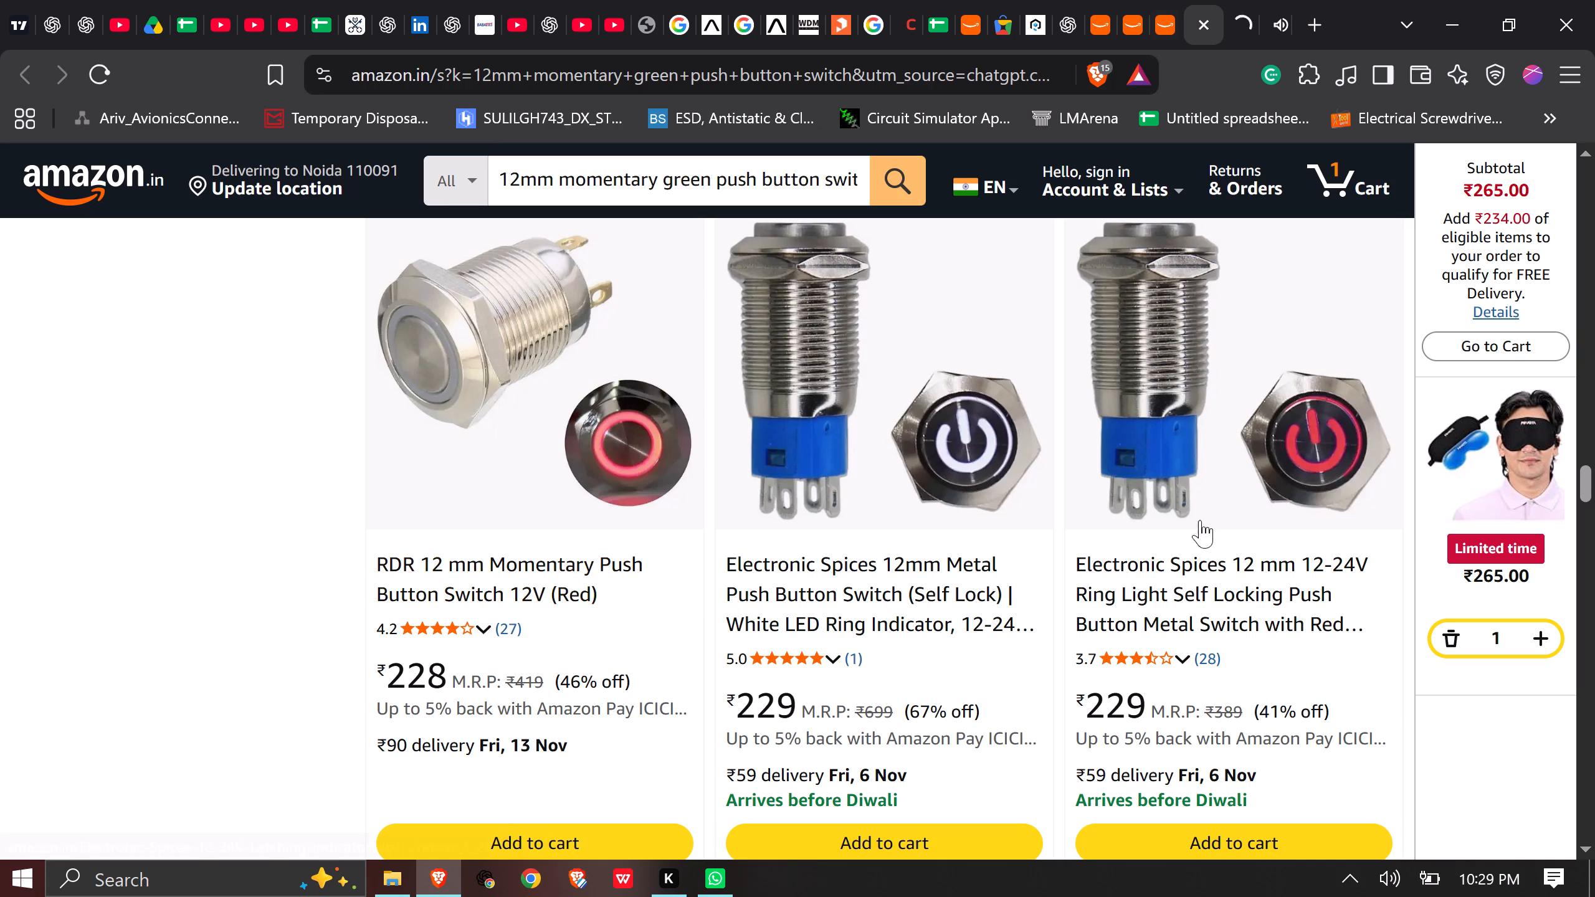
pyautogui.scroll(-2, 1150, 583)
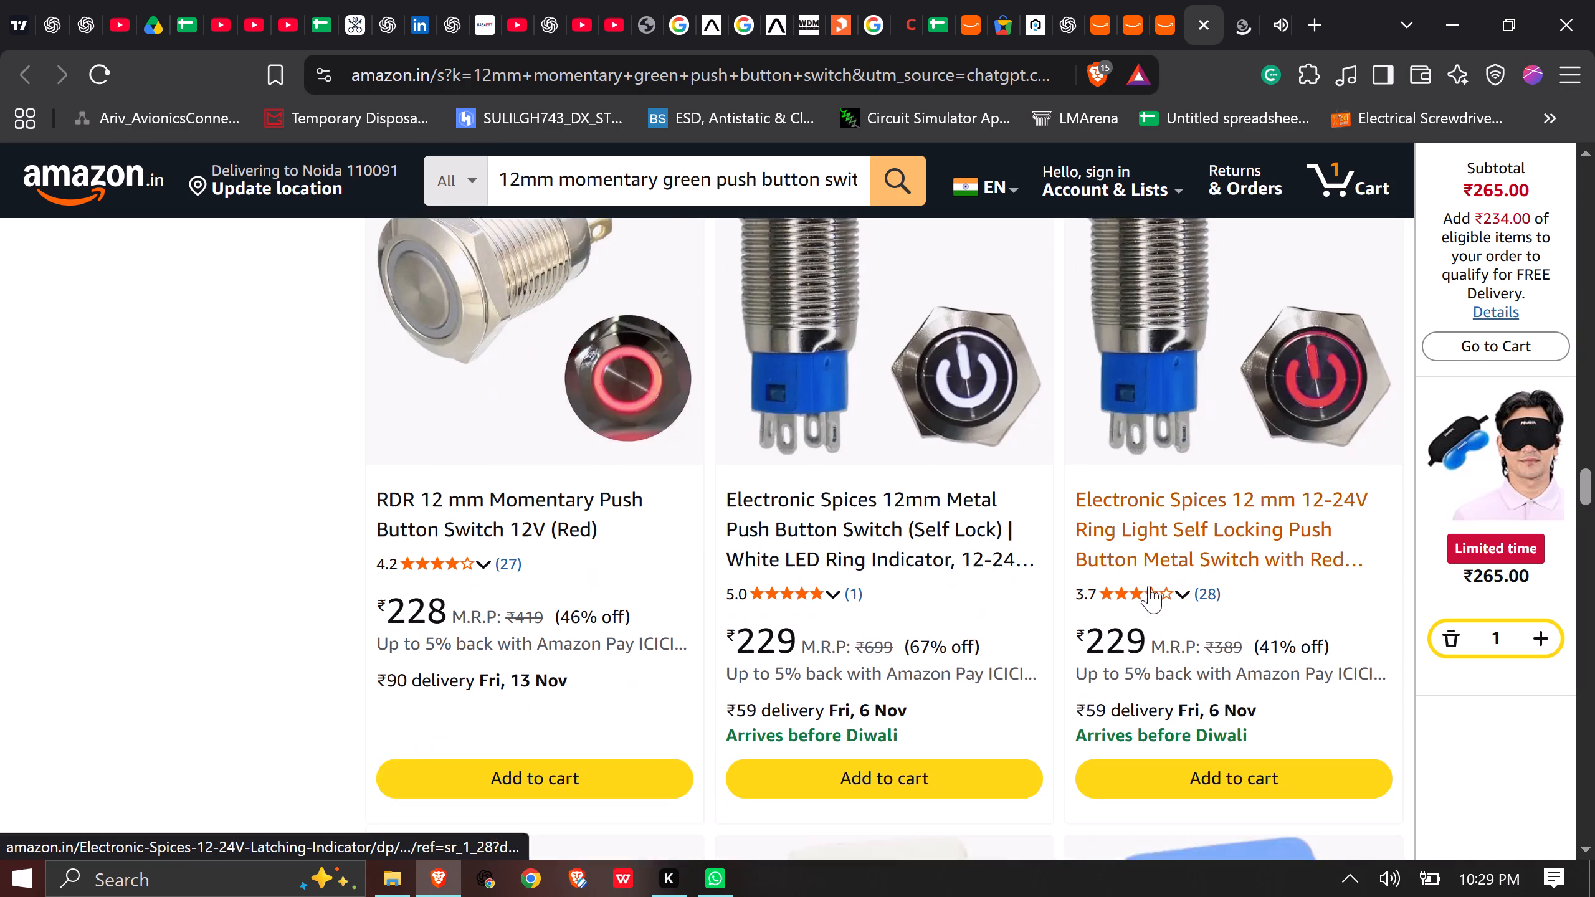
pyautogui.scroll(-9, 1149, 586)
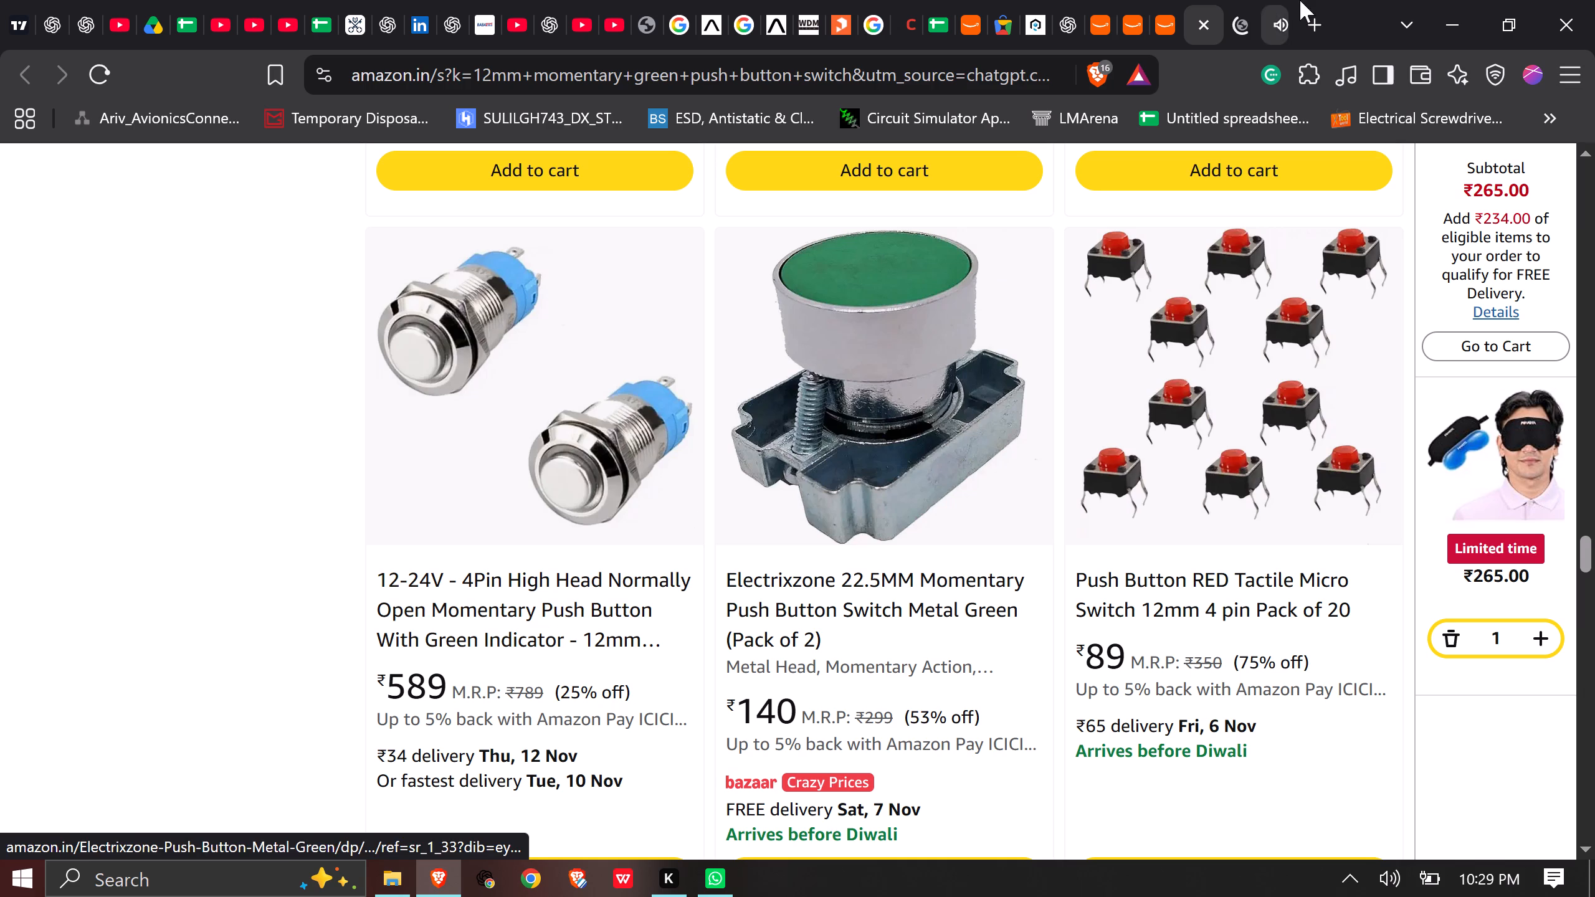
pyautogui.click(1241, 7)
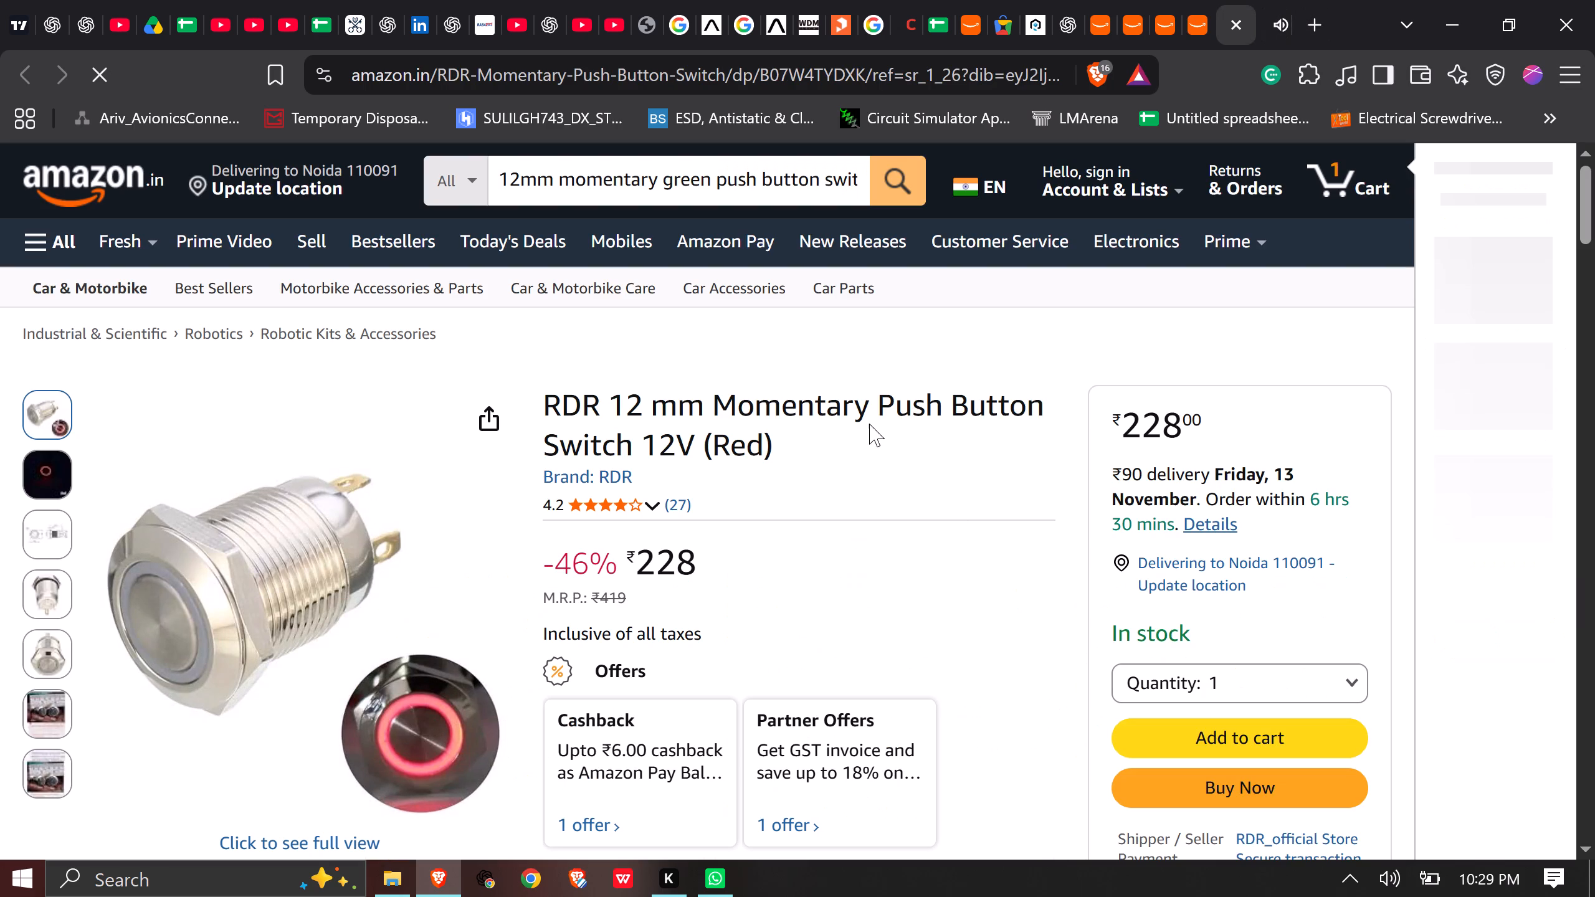
# Look over the RDR 12 mm Momentary Push Button Switch 12V (Red) listing alongside row 94 of the EMI_GCS sheet.
pyautogui.scroll(-3, 905, 536)
pyautogui.scroll(3, 923, 496)
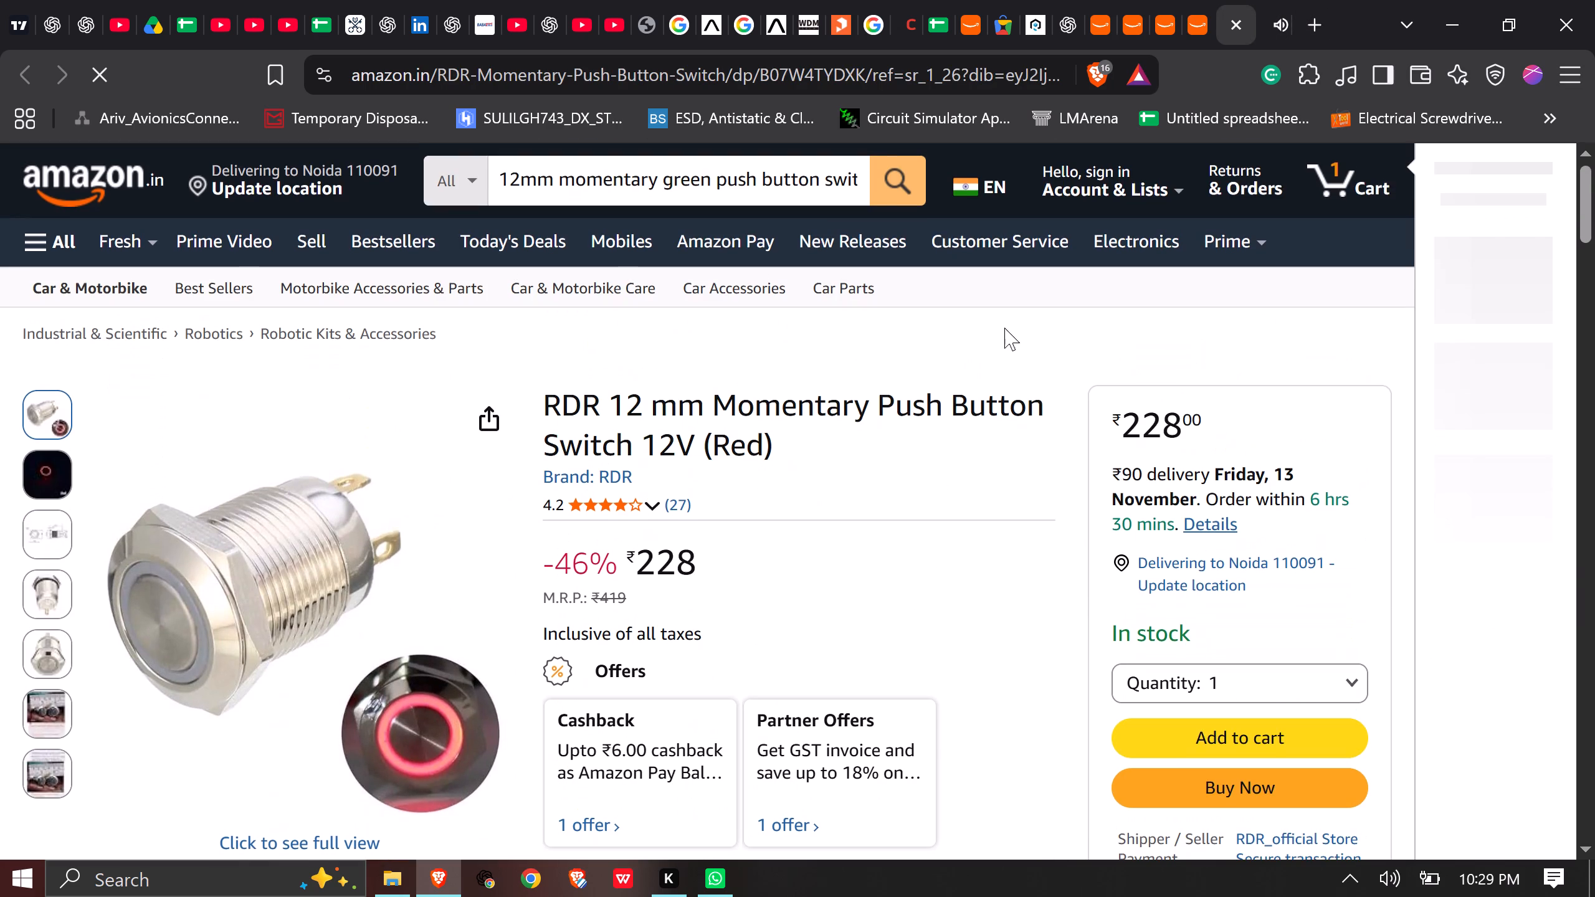
pyautogui.click(941, 7)
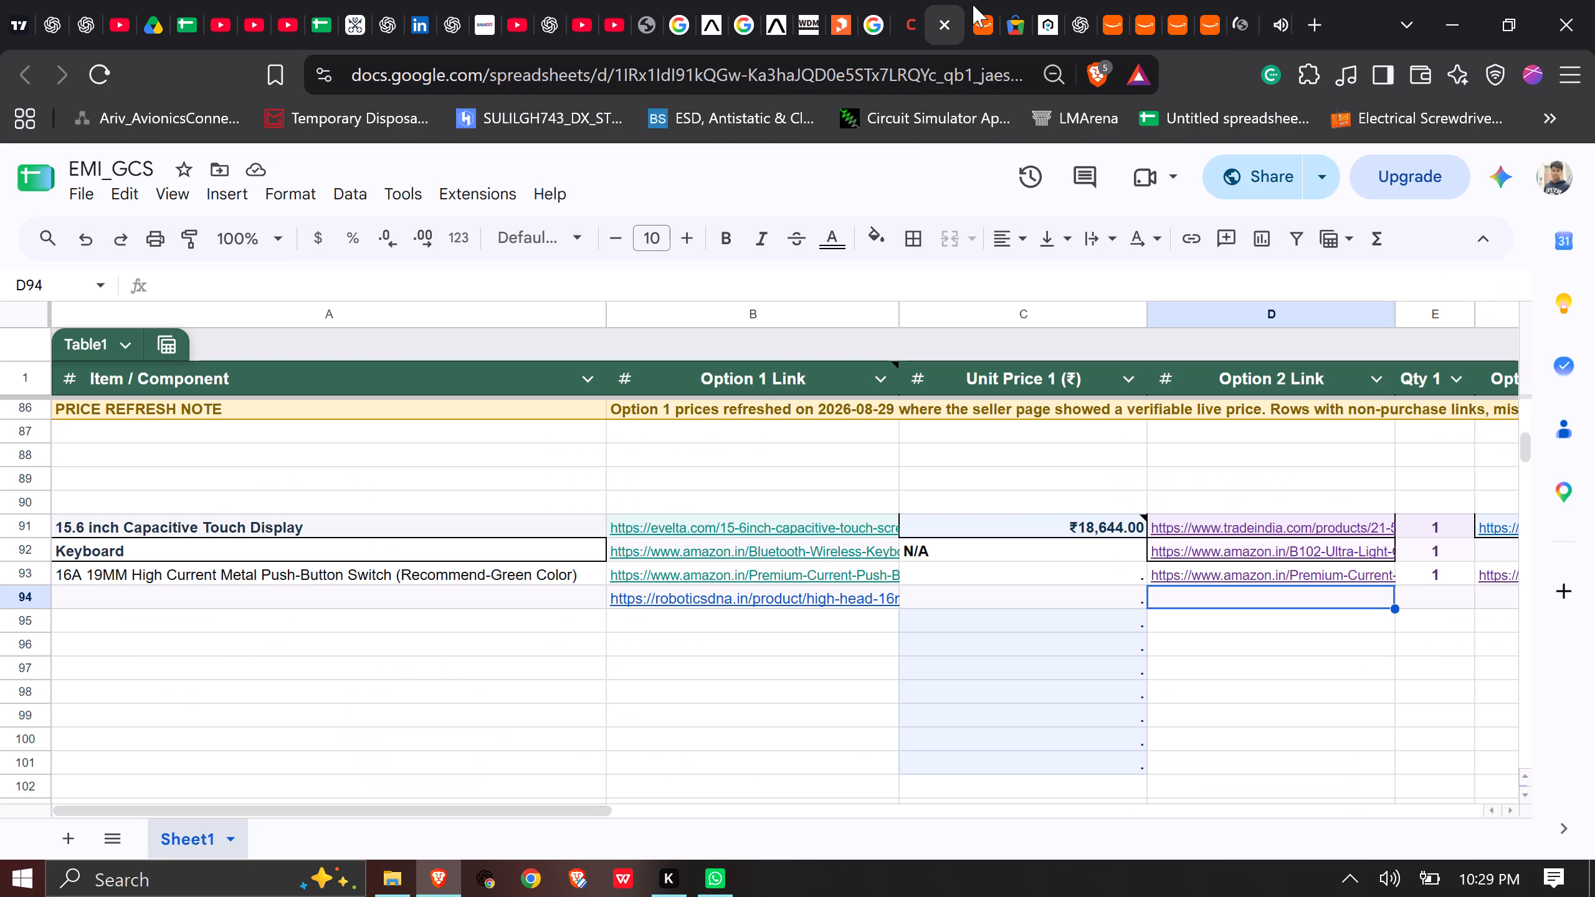
pyautogui.click(1244, 14)
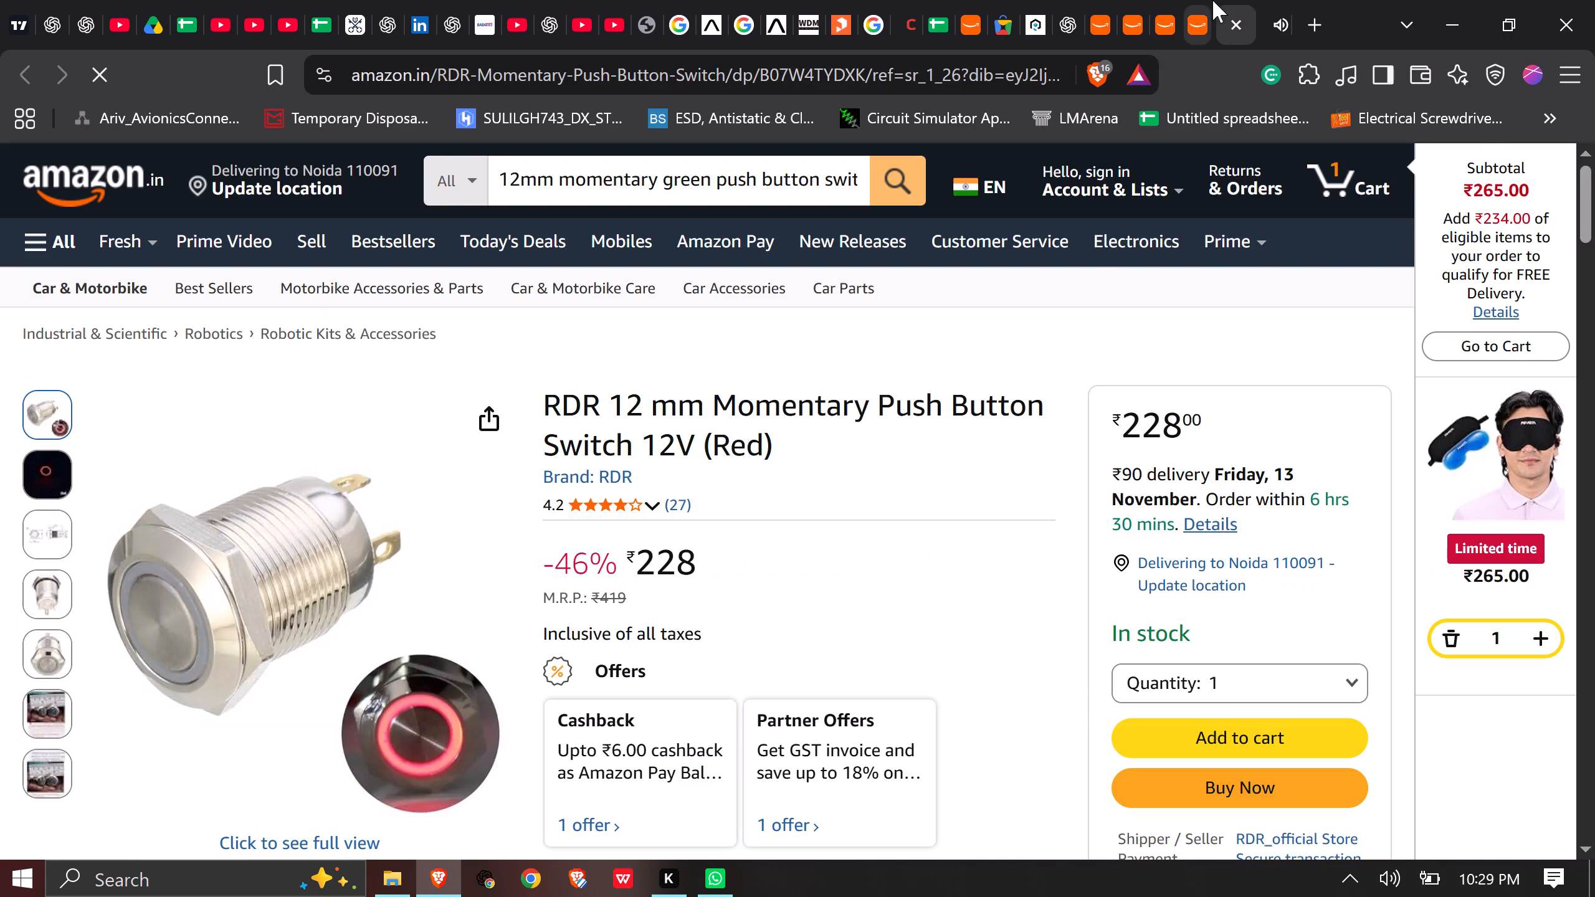
pyautogui.click(1198, 5)
pyautogui.click(1250, 11)
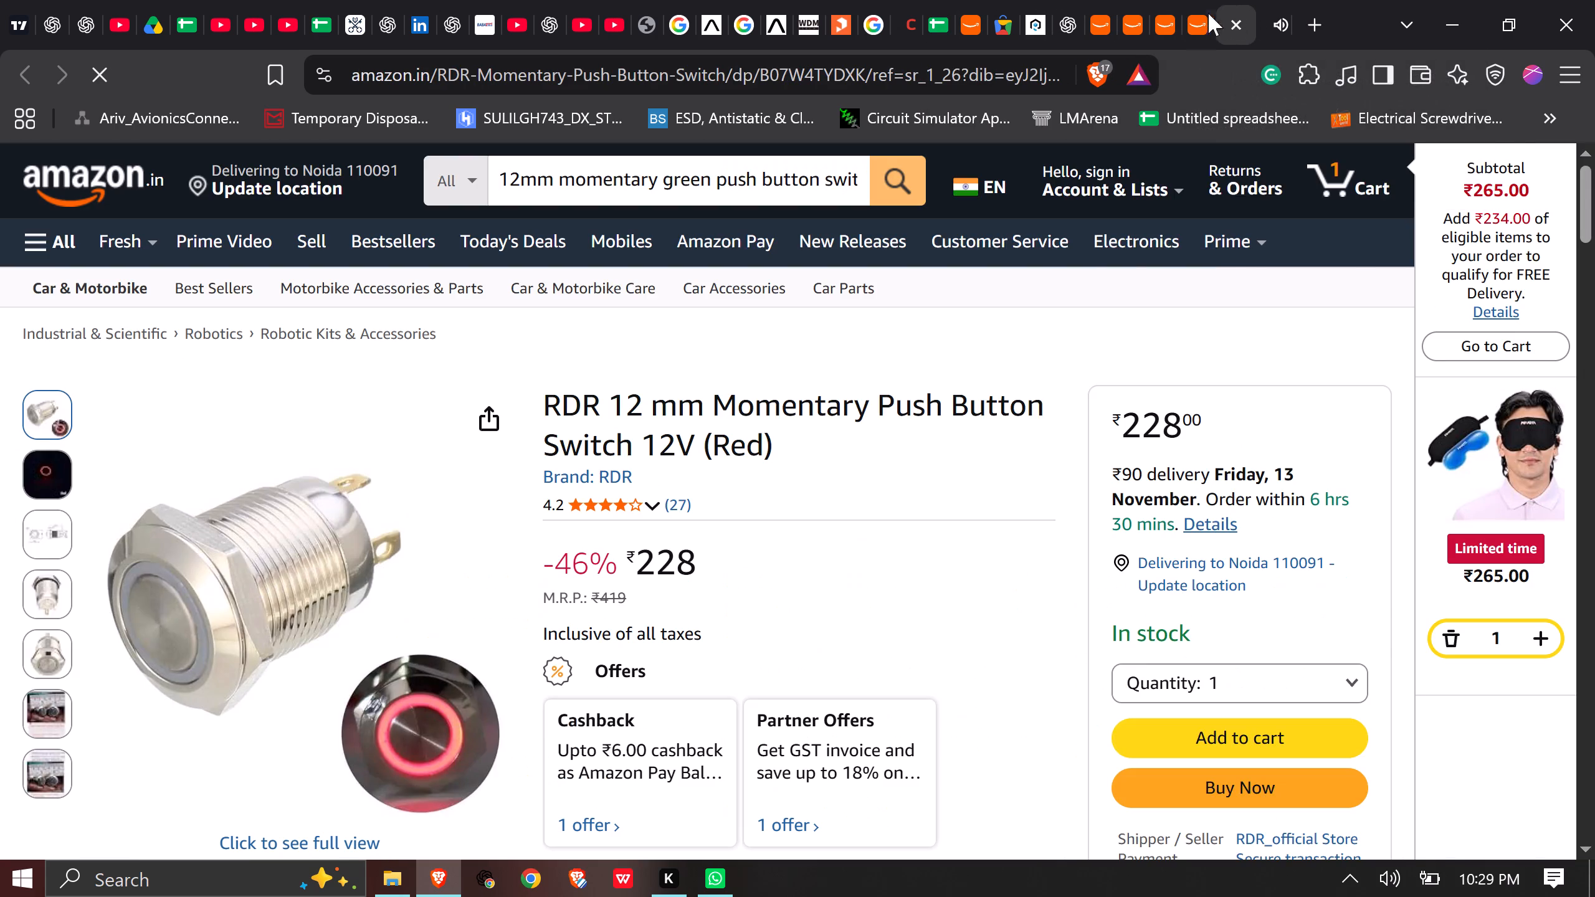
# Close the surplus Amazon tabs, including the RDR 12 mm latching green and RDR 12 mm momentary red product pages.
pyautogui.click(1181, 17)
pyautogui.click(1201, 23)
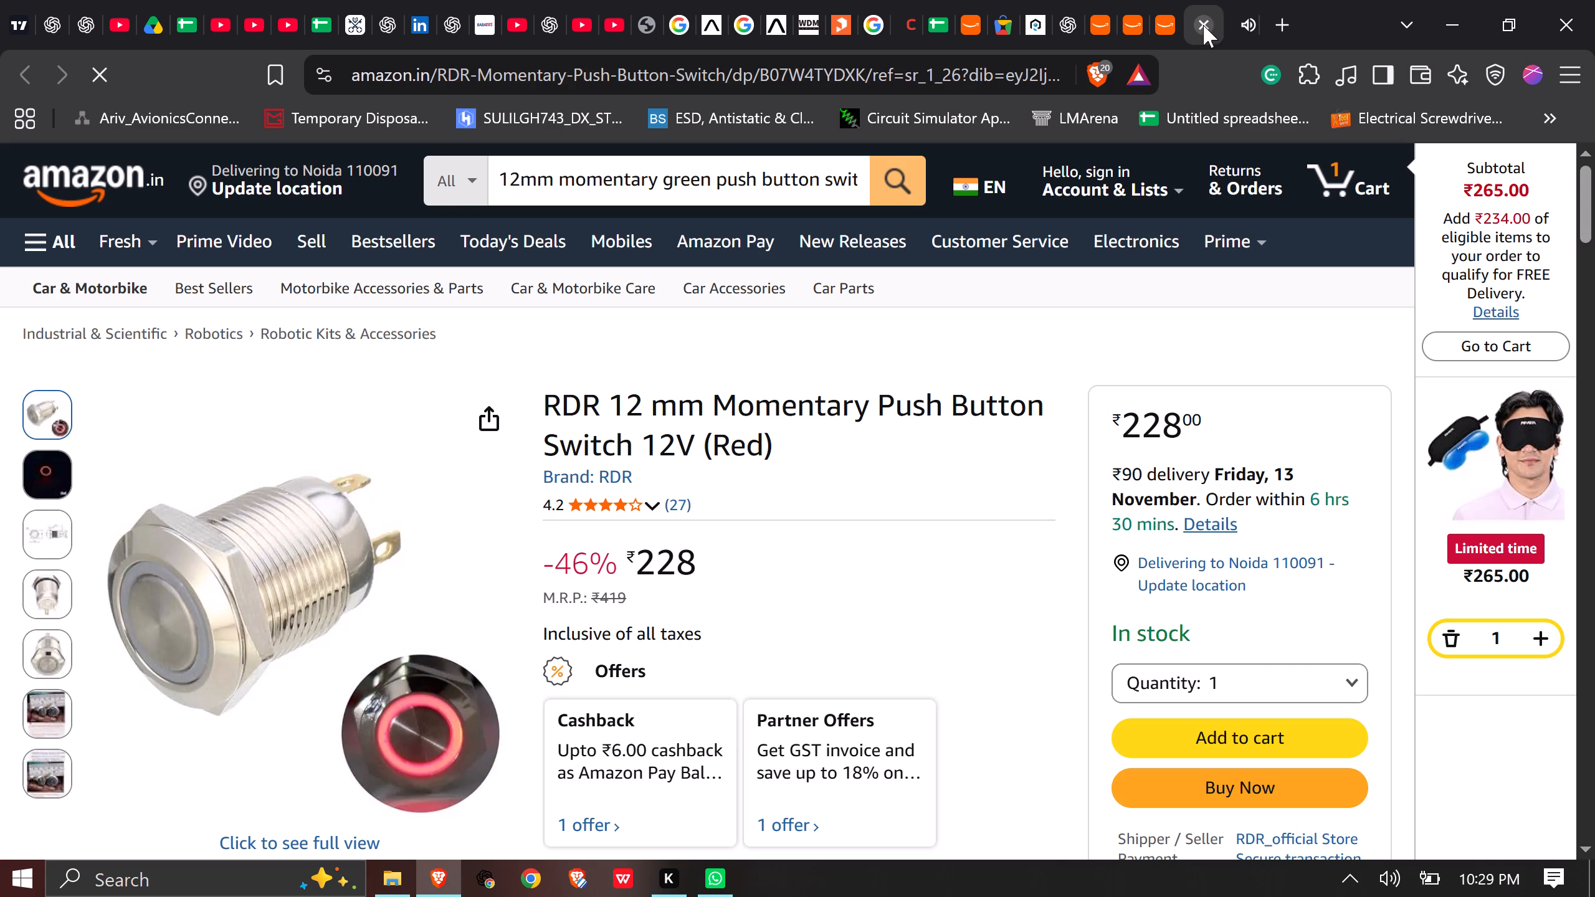
pyautogui.click(1174, 27)
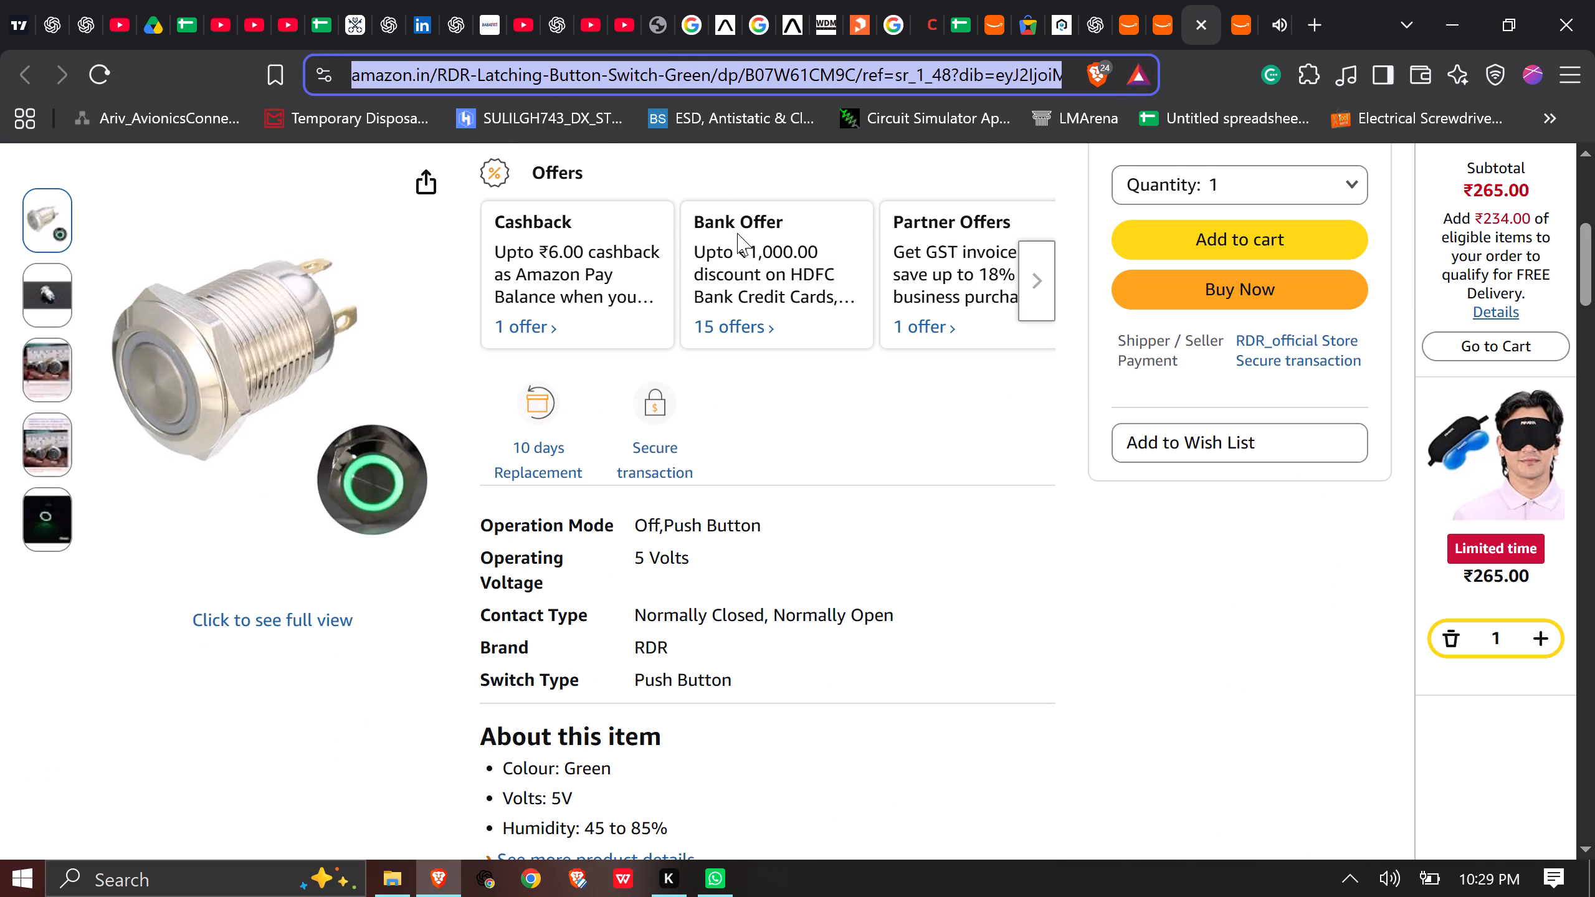
pyautogui.click(1212, 38)
pyautogui.click(1204, 33)
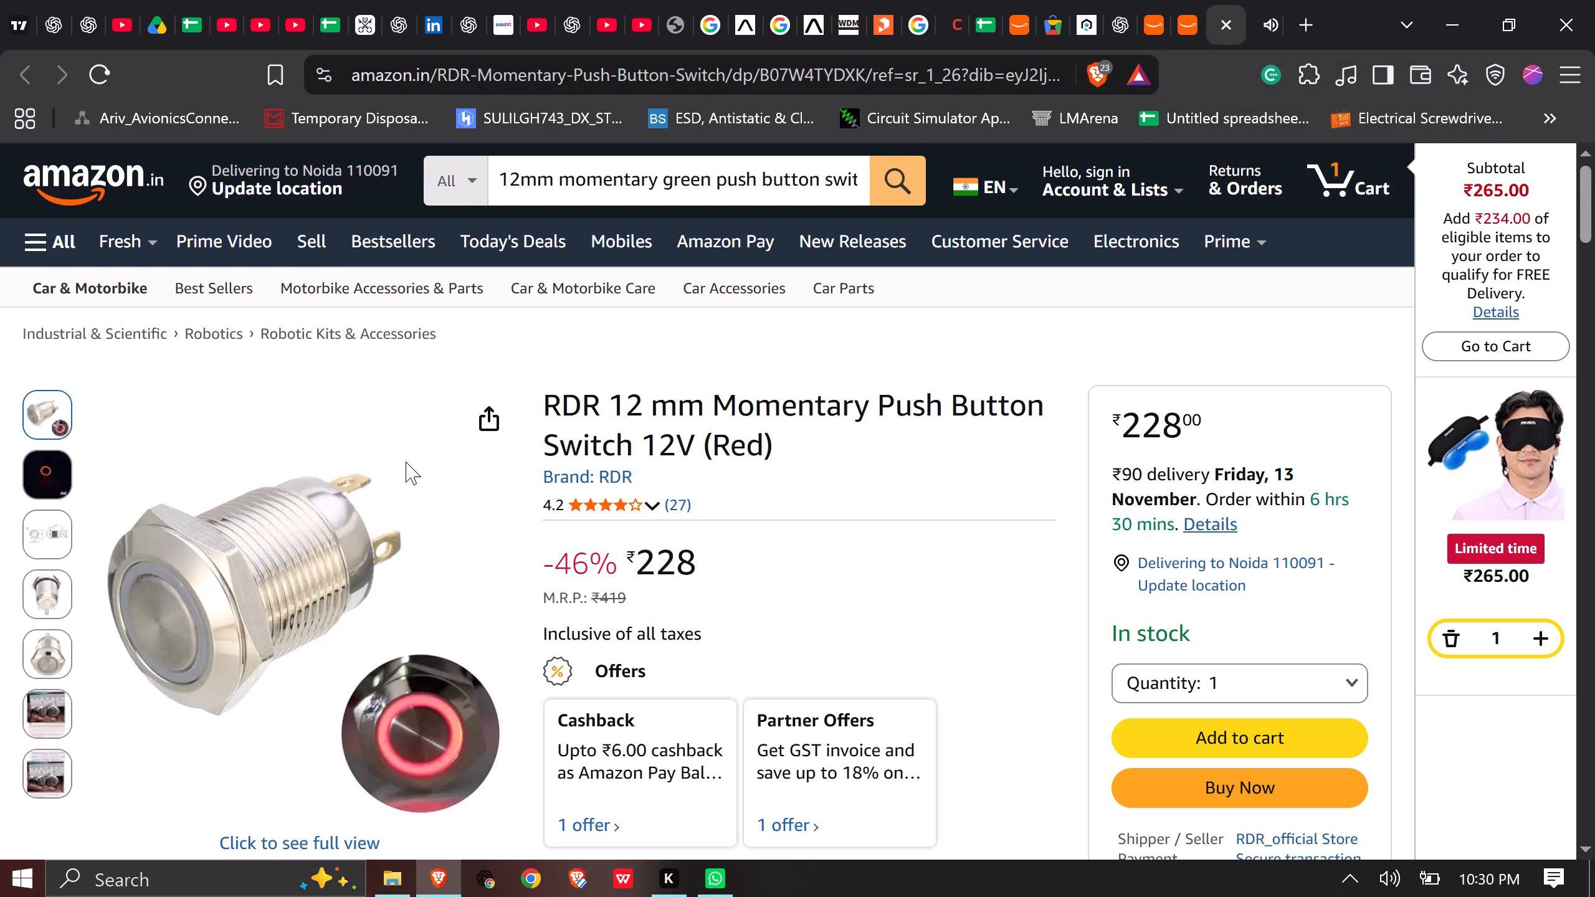
pyautogui.scroll(4, 457, 444)
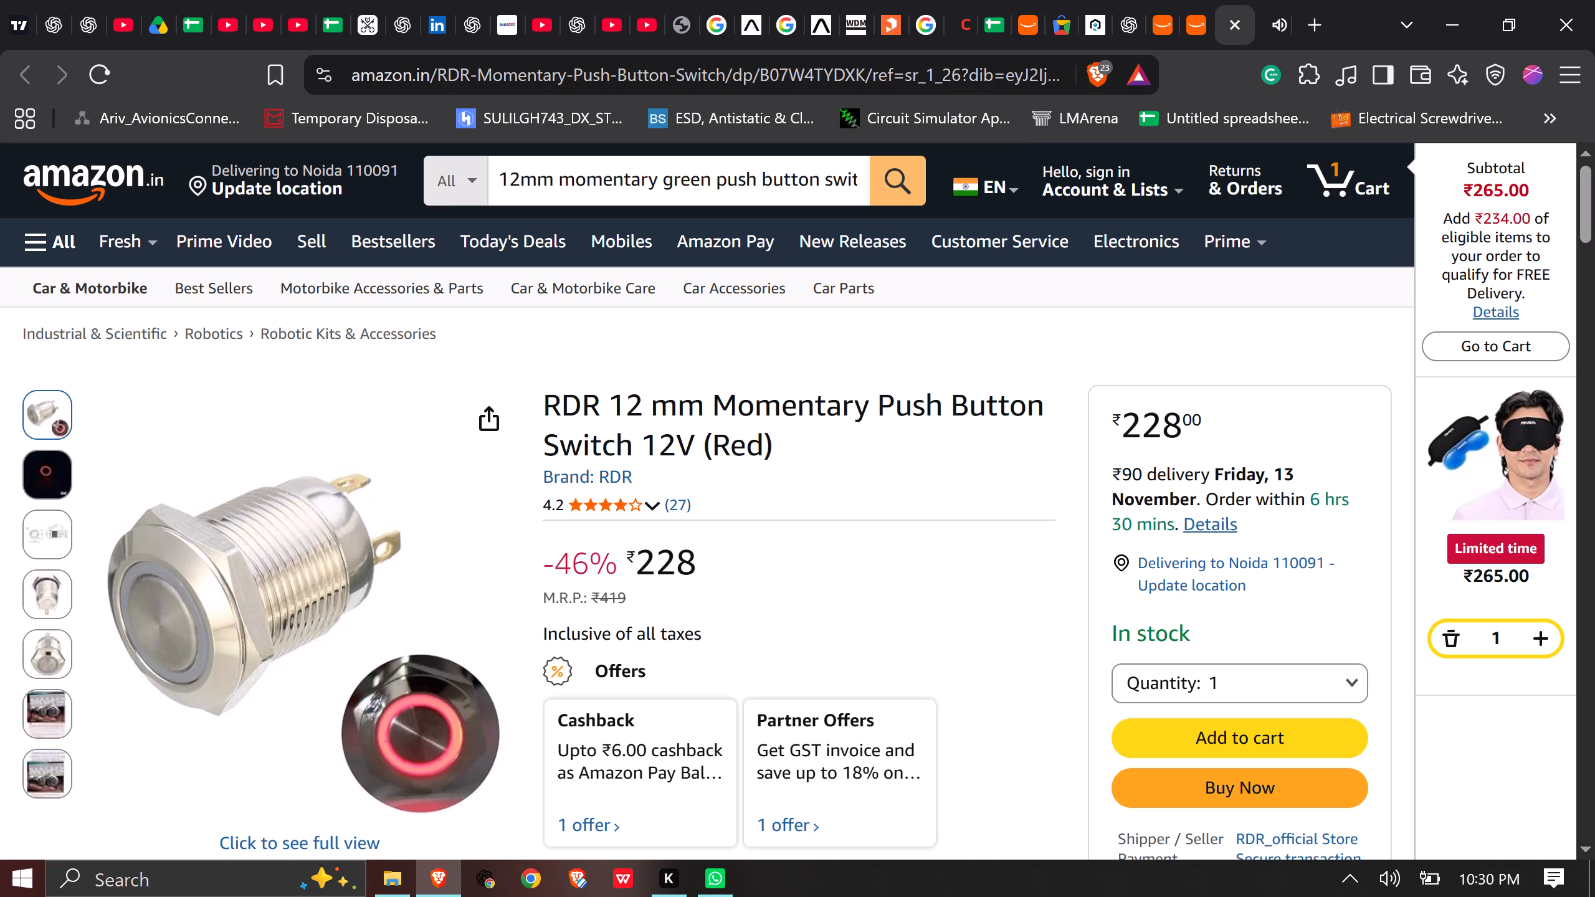
pyautogui.click(1238, 28)
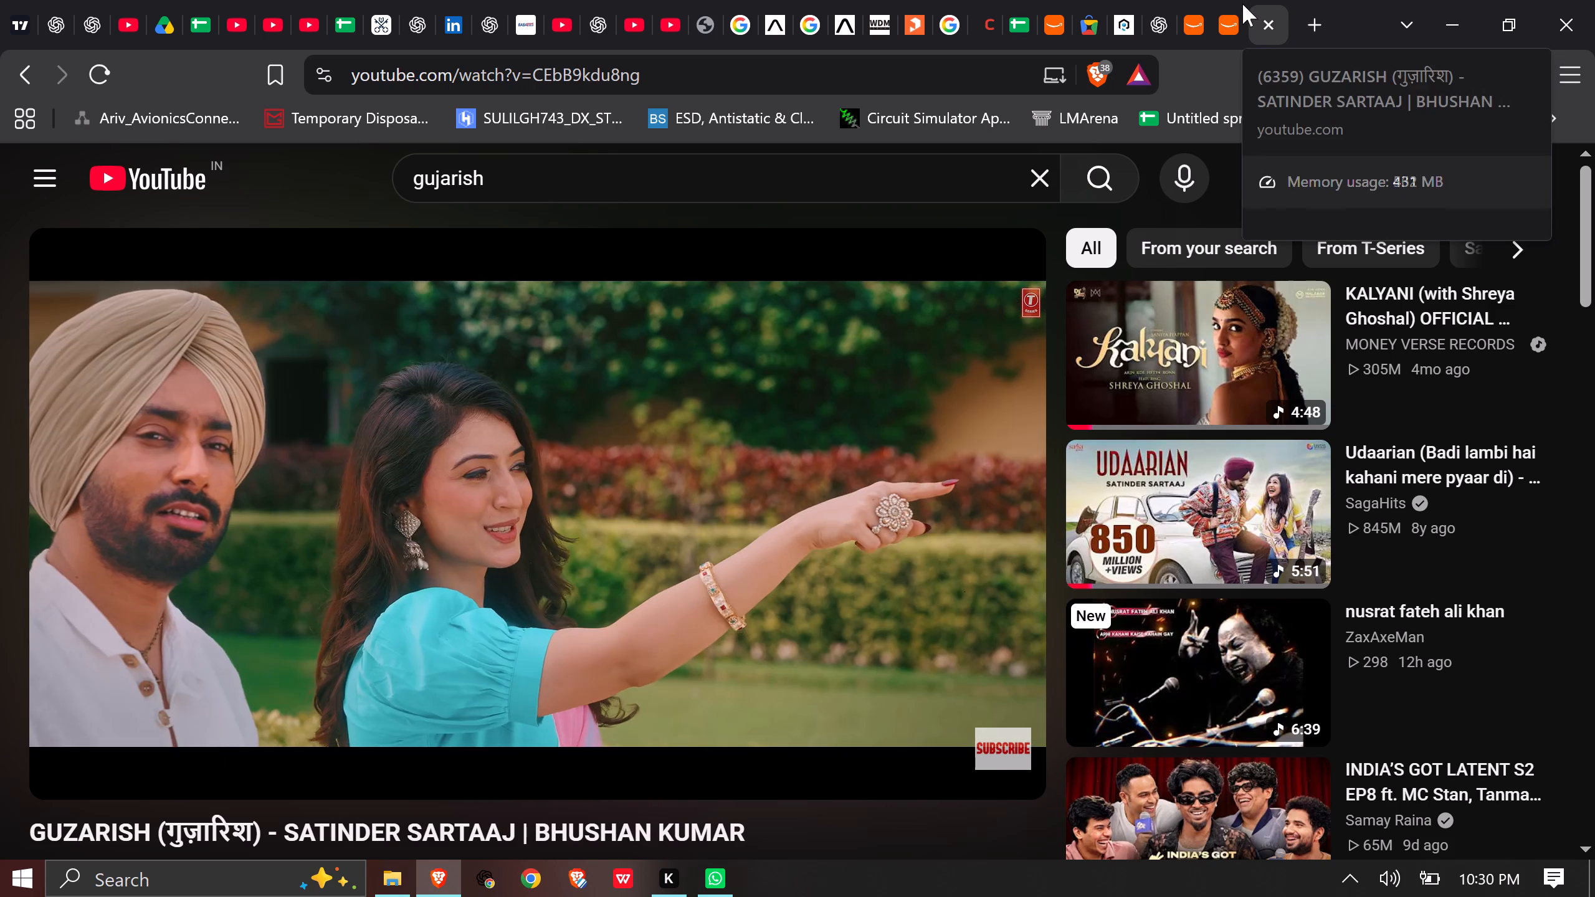
# Return to the Amazon results for 12mm momentary green push button switch and open page 2.
pyautogui.click(1236, 0)
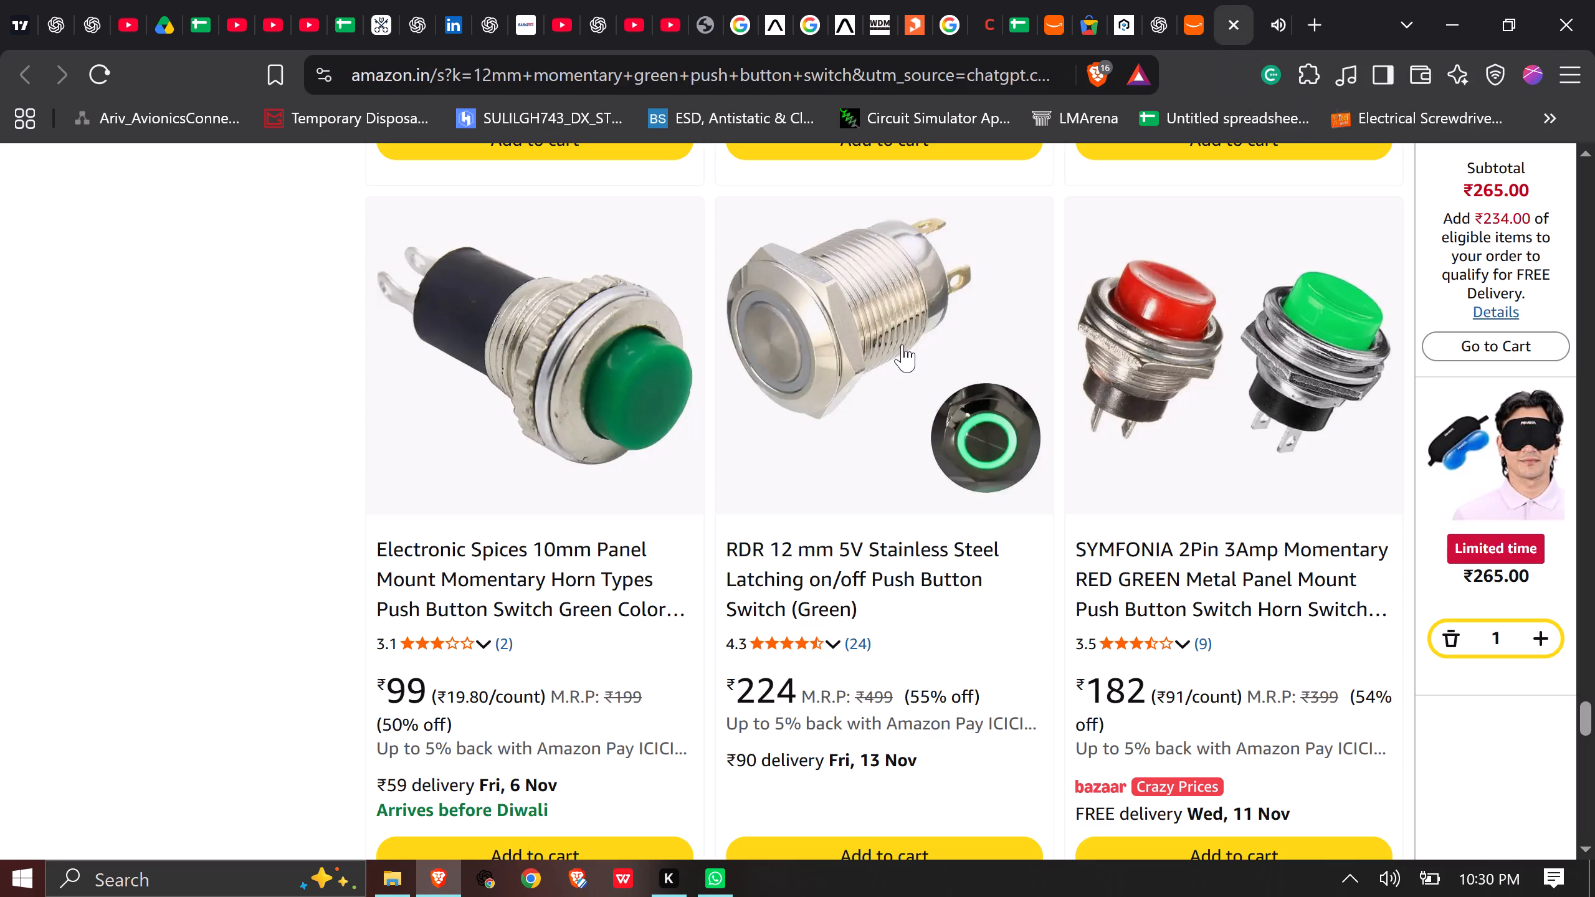
pyautogui.scroll(-3, 902, 344)
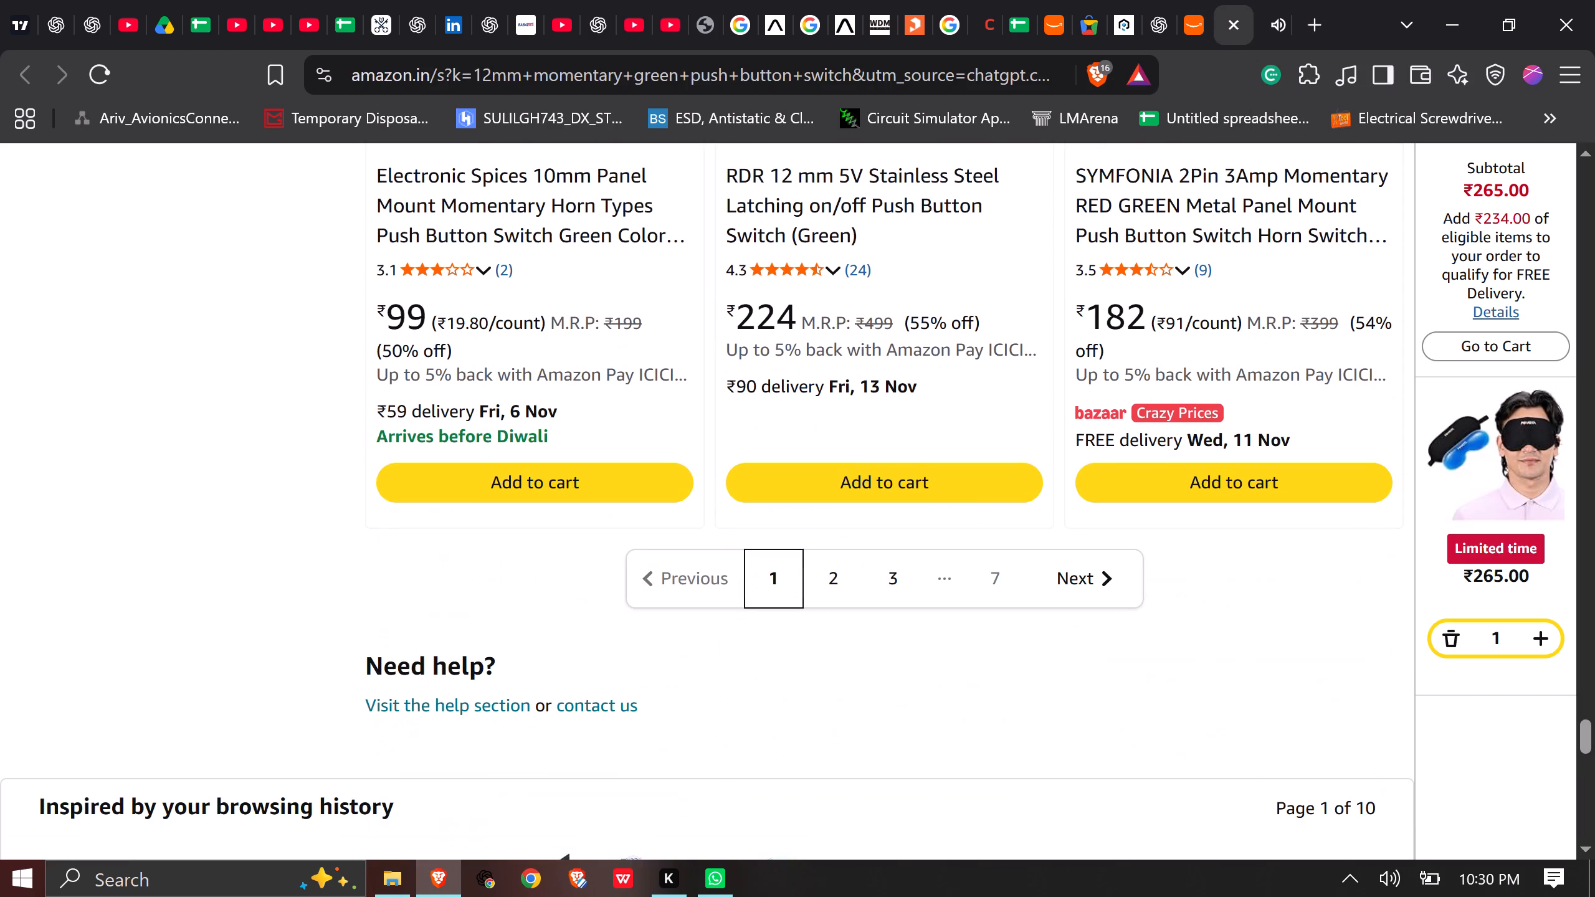
pyautogui.scroll(-1, 909, 407)
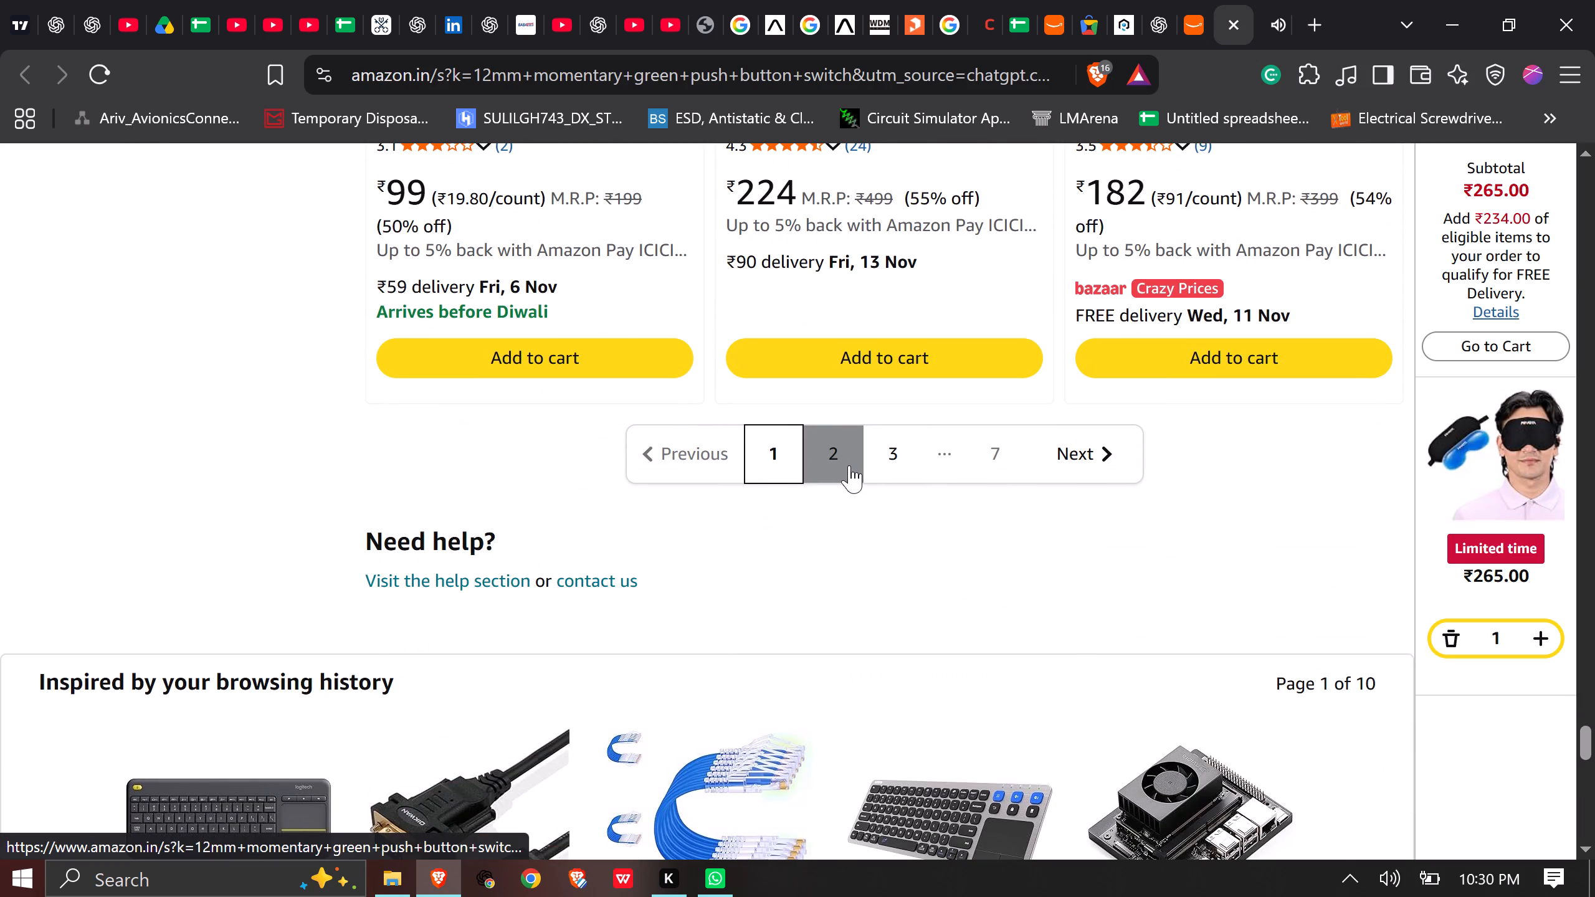
pyautogui.click(849, 465)
# Examine page 2 of the Amazon results for suitable 12 mm metal momentary push buttons, checking sizes, switching types and prices.
pyautogui.scroll(-16, 849, 465)
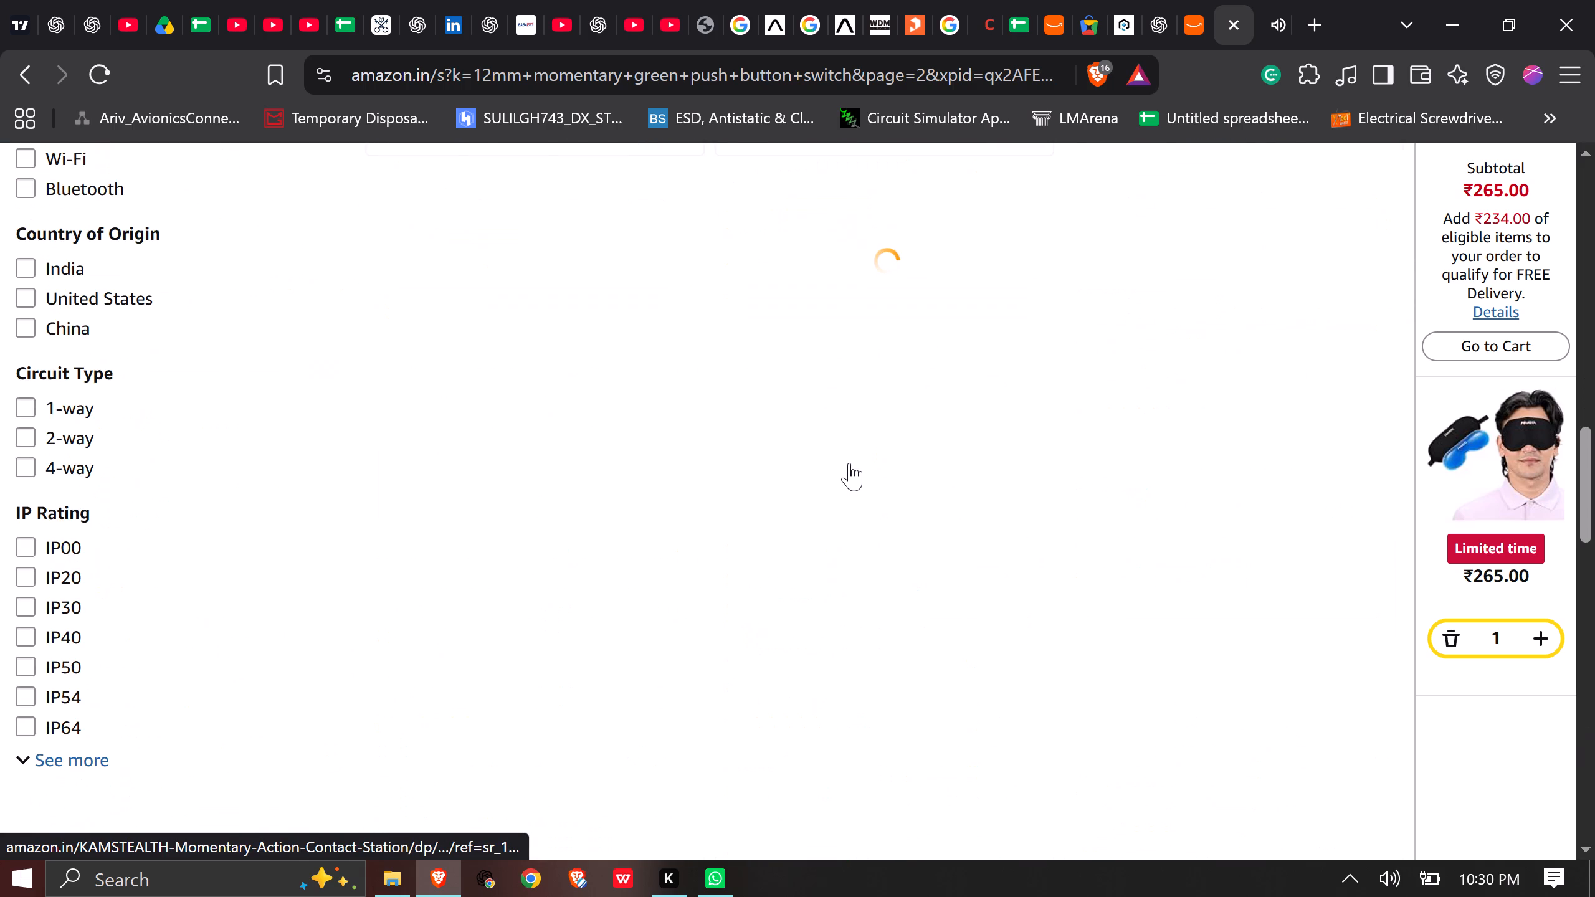
pyautogui.scroll(-14, 854, 460)
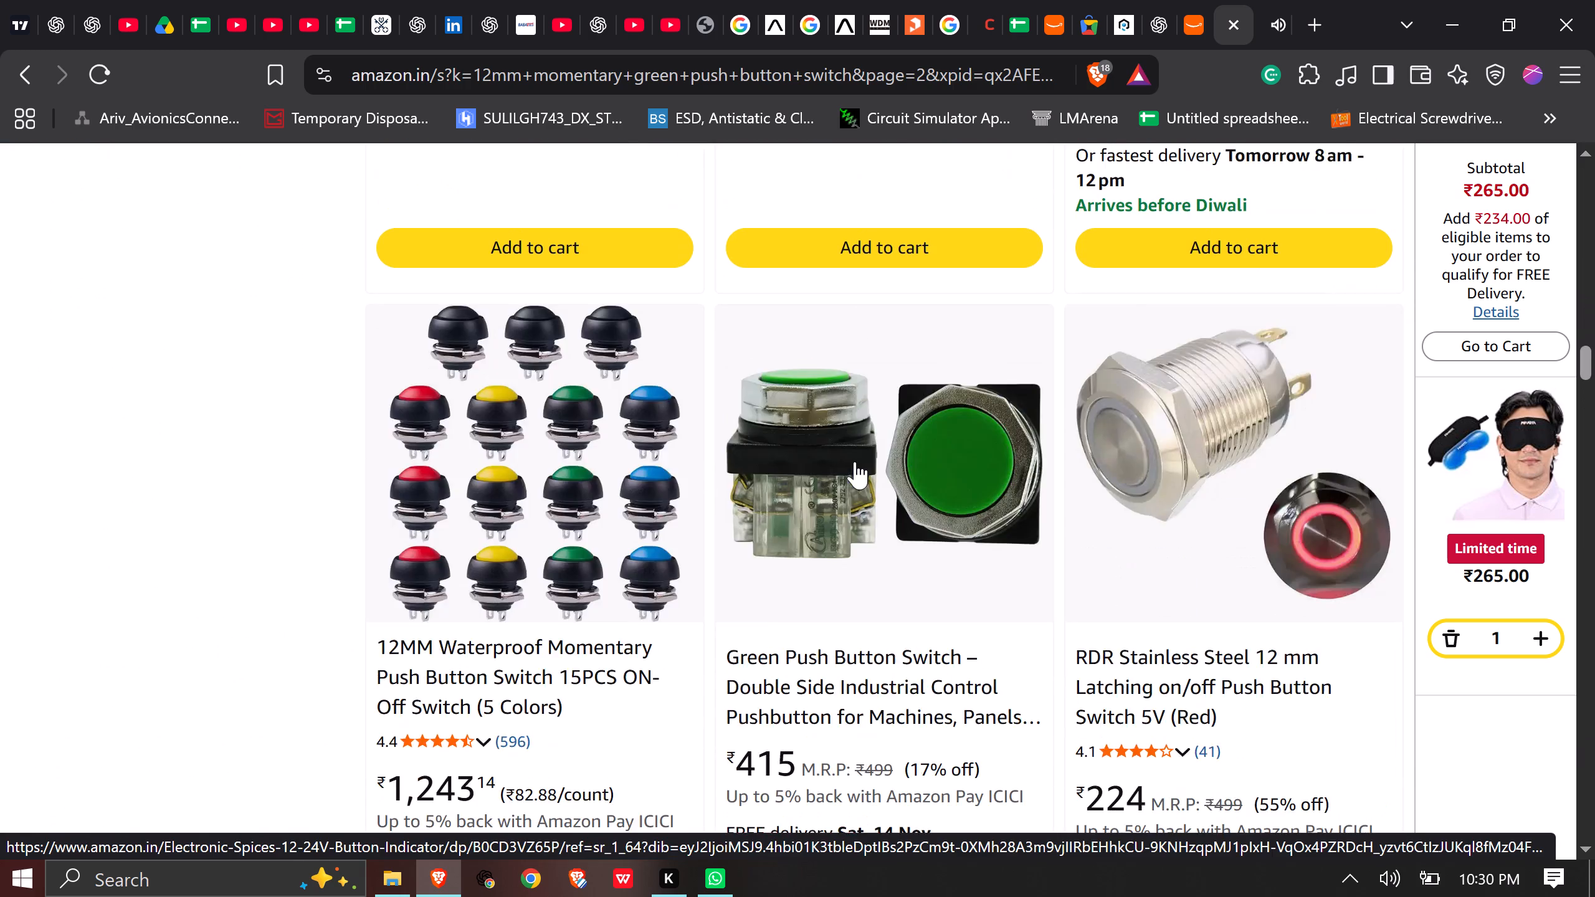
pyautogui.scroll(-6, 855, 462)
pyautogui.scroll(5, 855, 462)
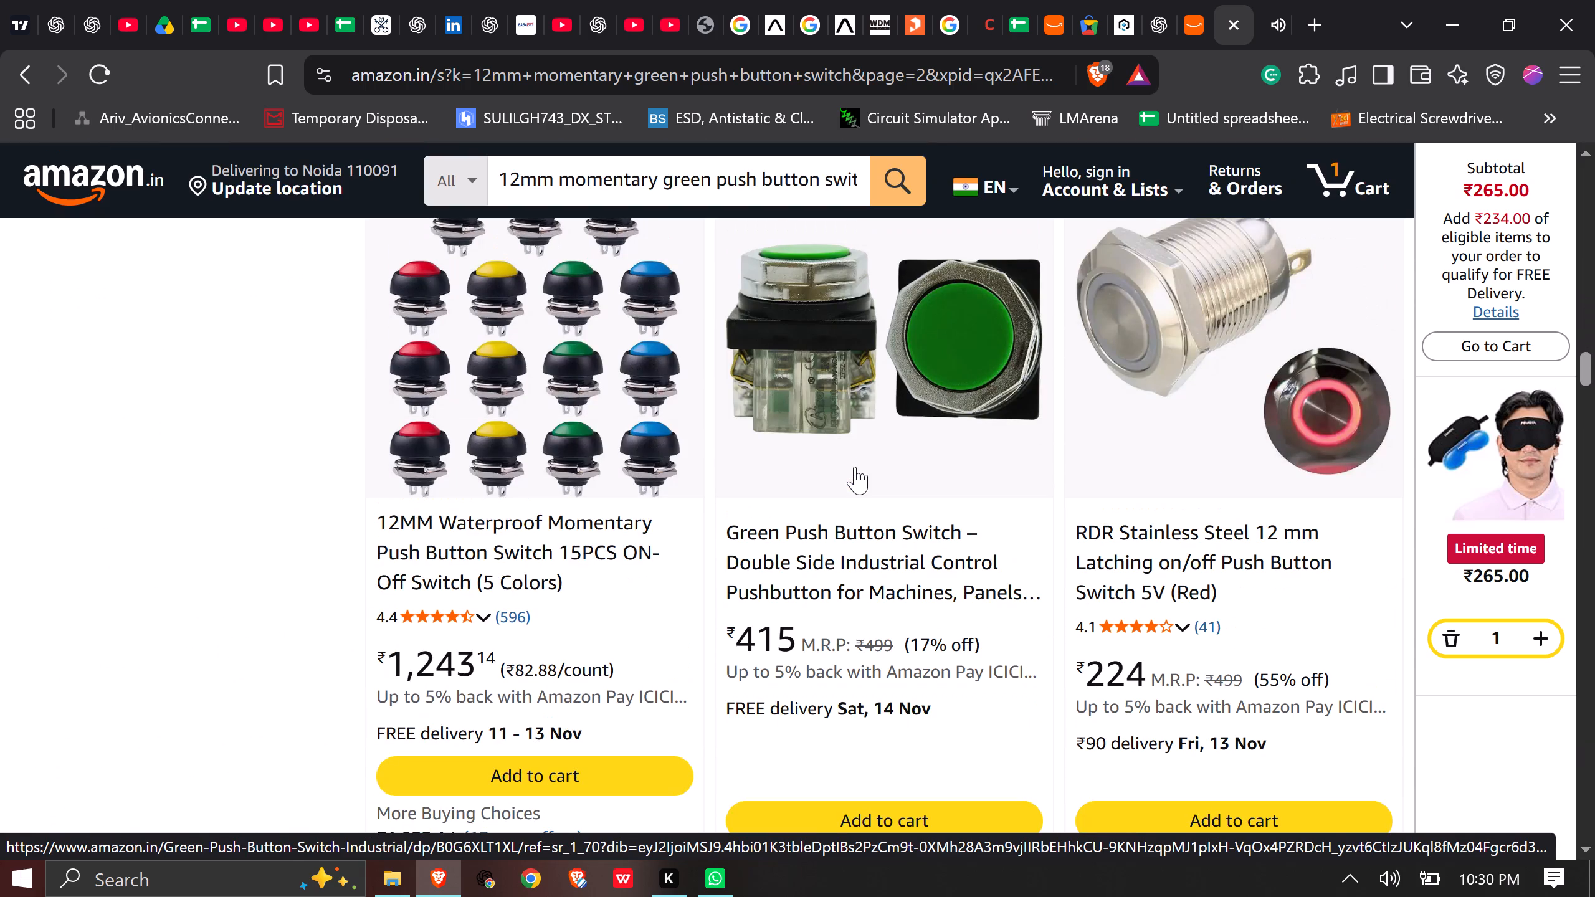
pyautogui.scroll(-8, 1251, 592)
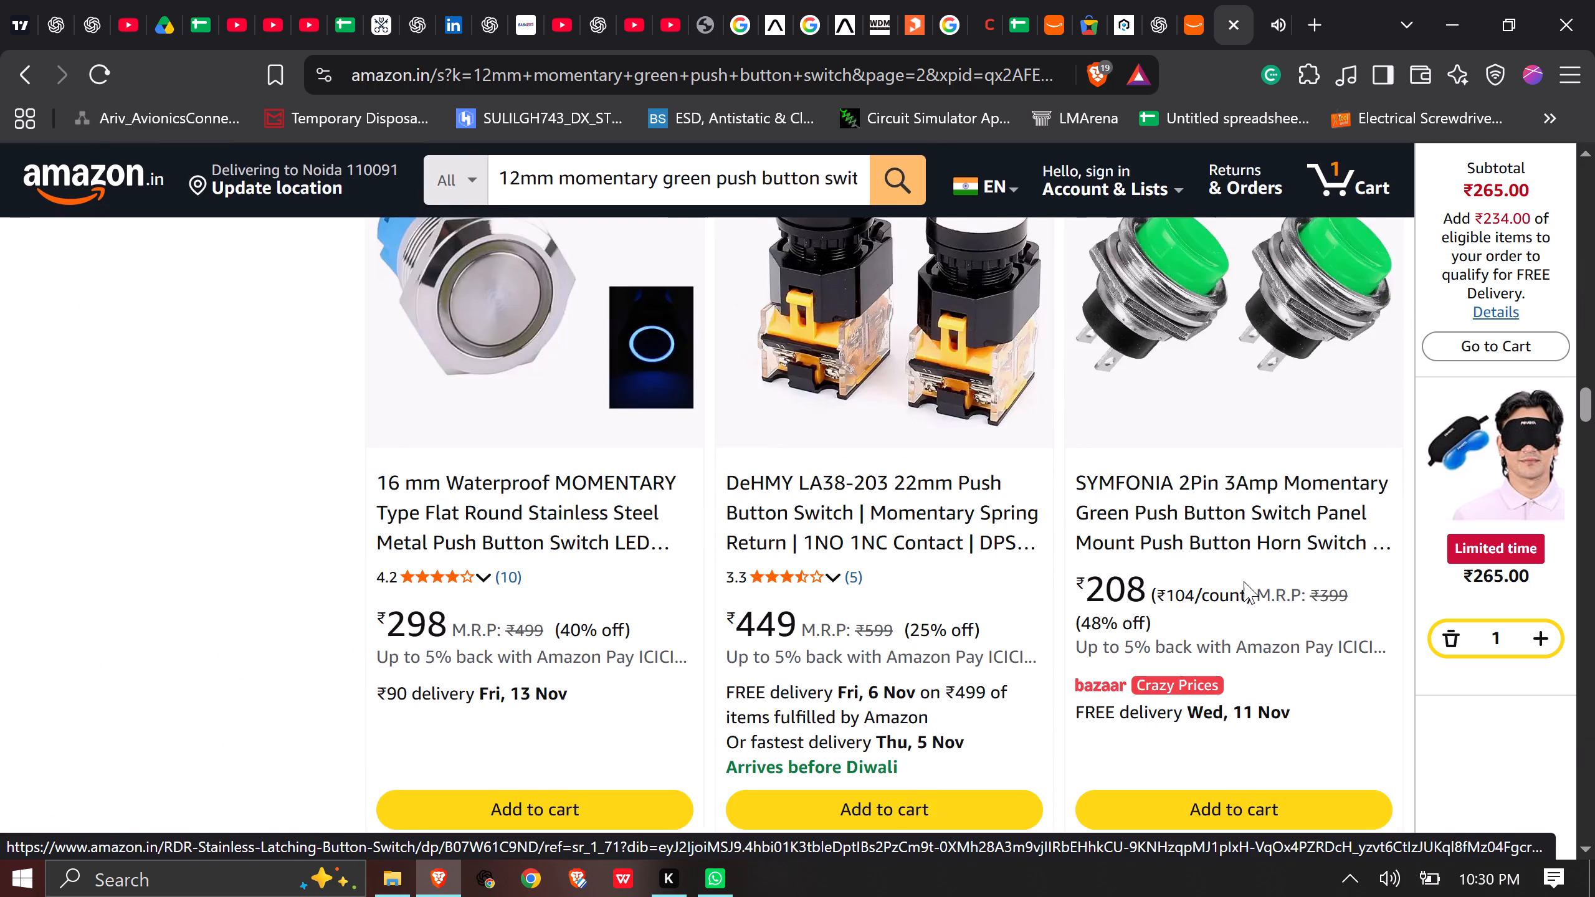
pyautogui.scroll(-17, 1244, 581)
pyautogui.scroll(-7, 1241, 576)
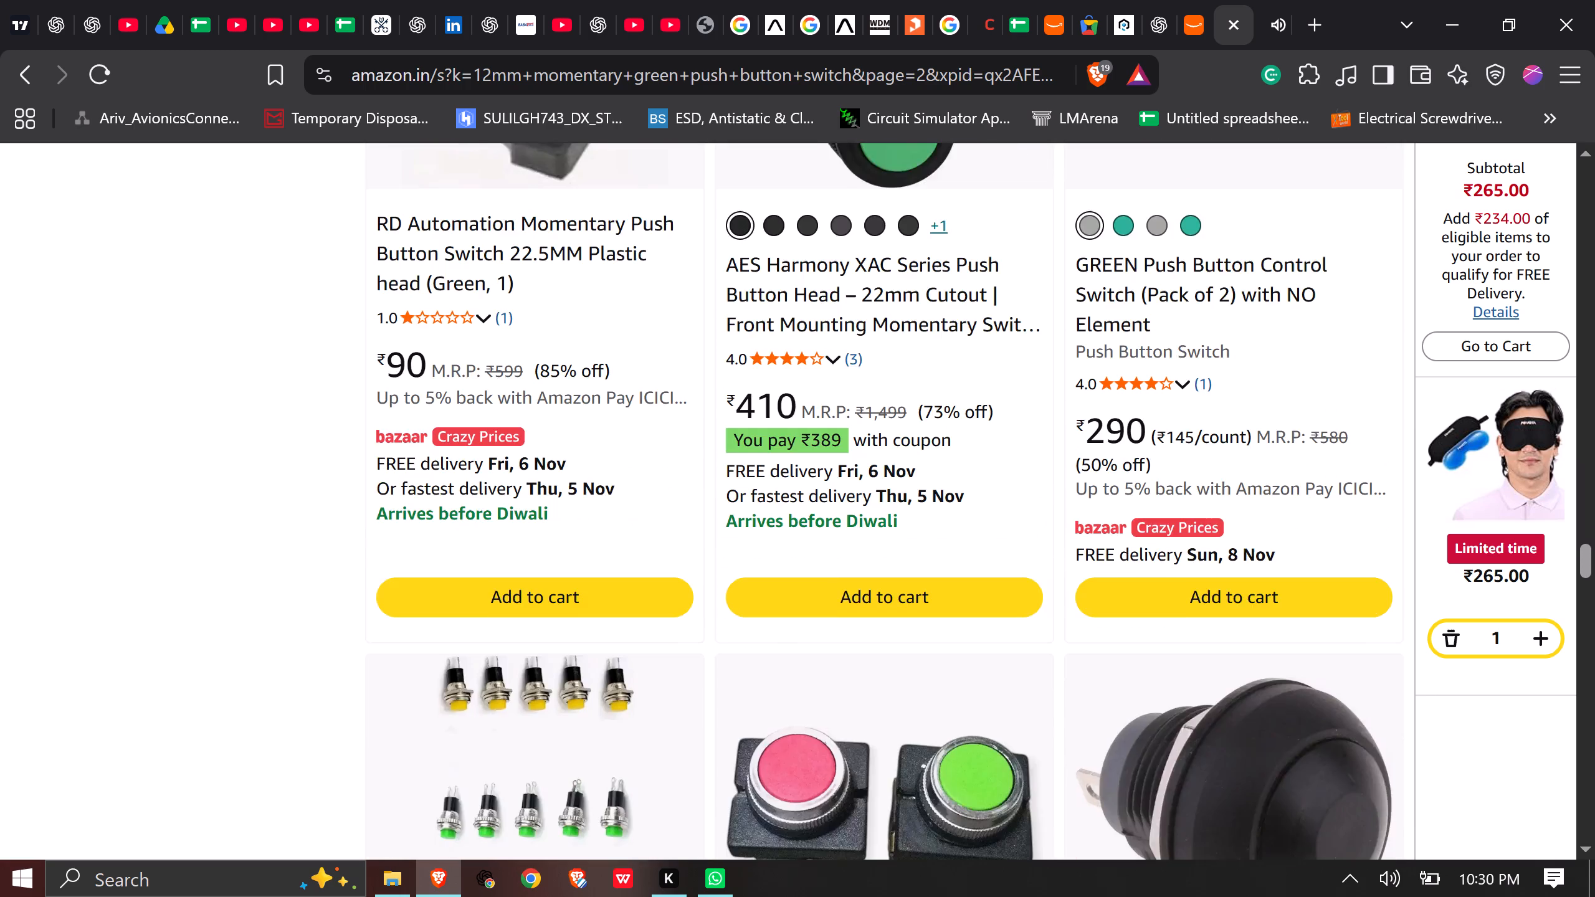
pyautogui.scroll(-20, 1238, 572)
pyautogui.scroll(-13, 1236, 566)
pyautogui.scroll(6, 1235, 564)
pyautogui.scroll(-3, 1235, 564)
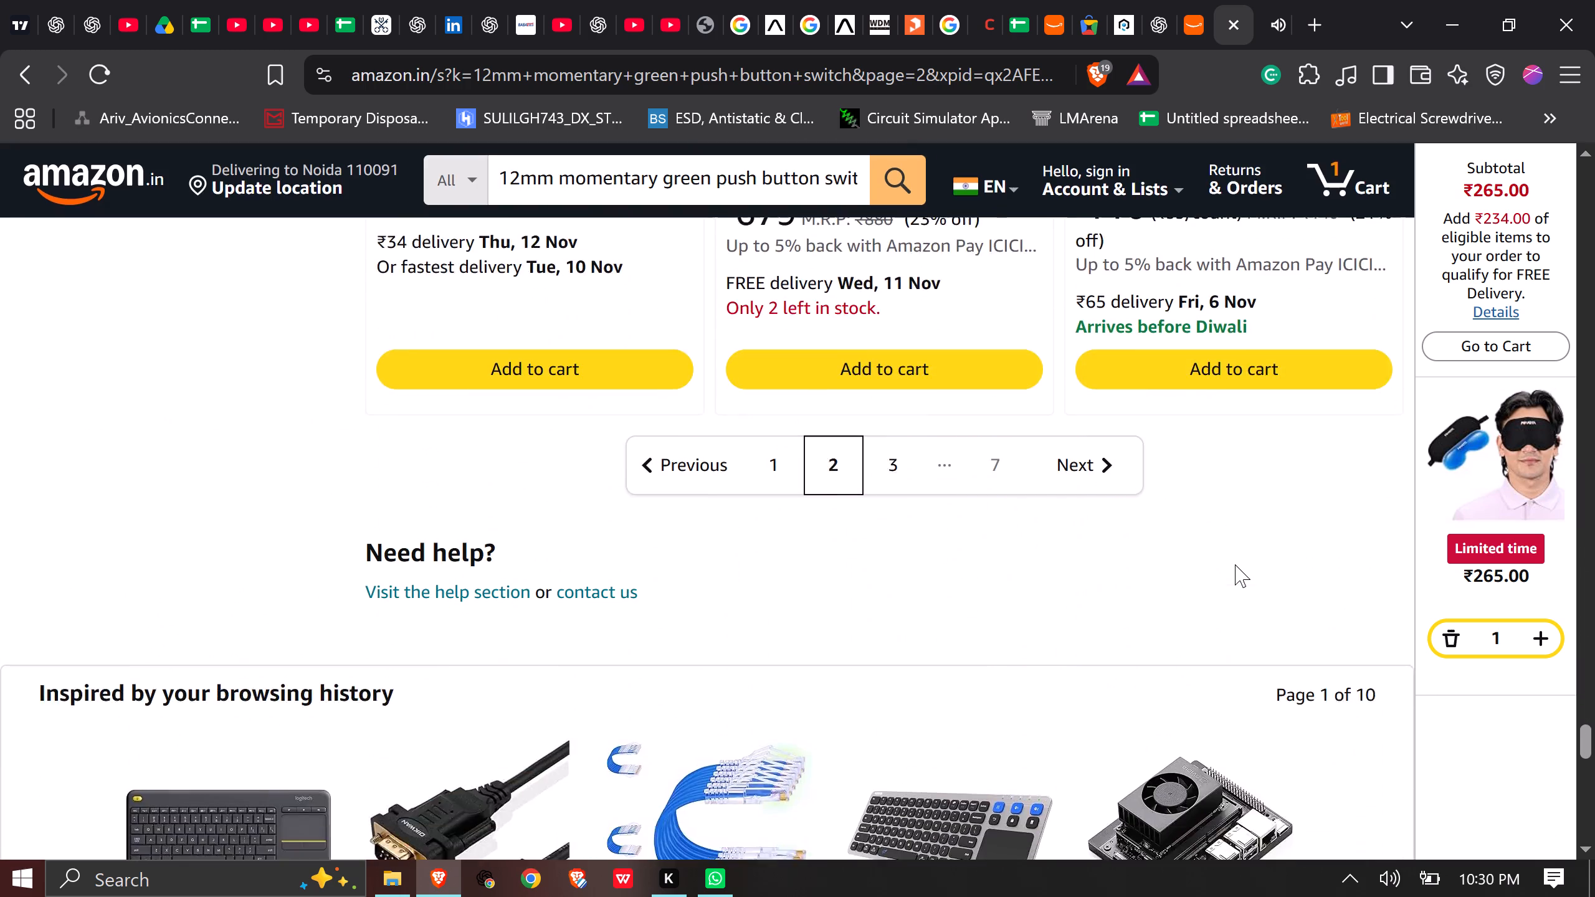
# Browse the first three pages of the "Inspired by your browsing history" recommendations below the Amazon results.
pyautogui.scroll(-3, 1235, 564)
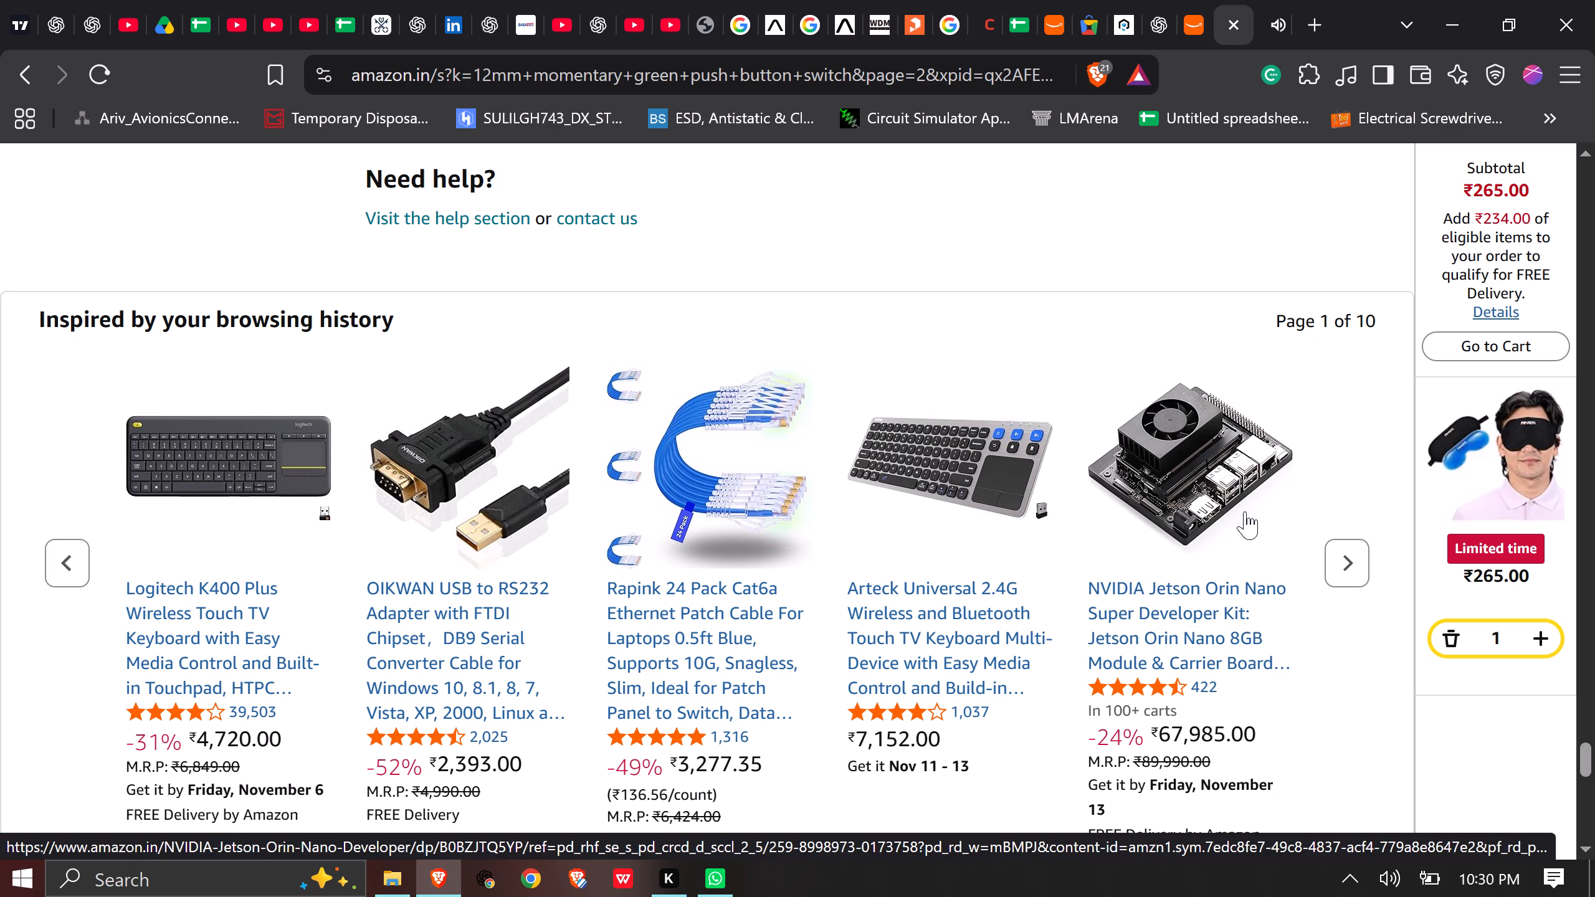
pyautogui.click(1345, 556)
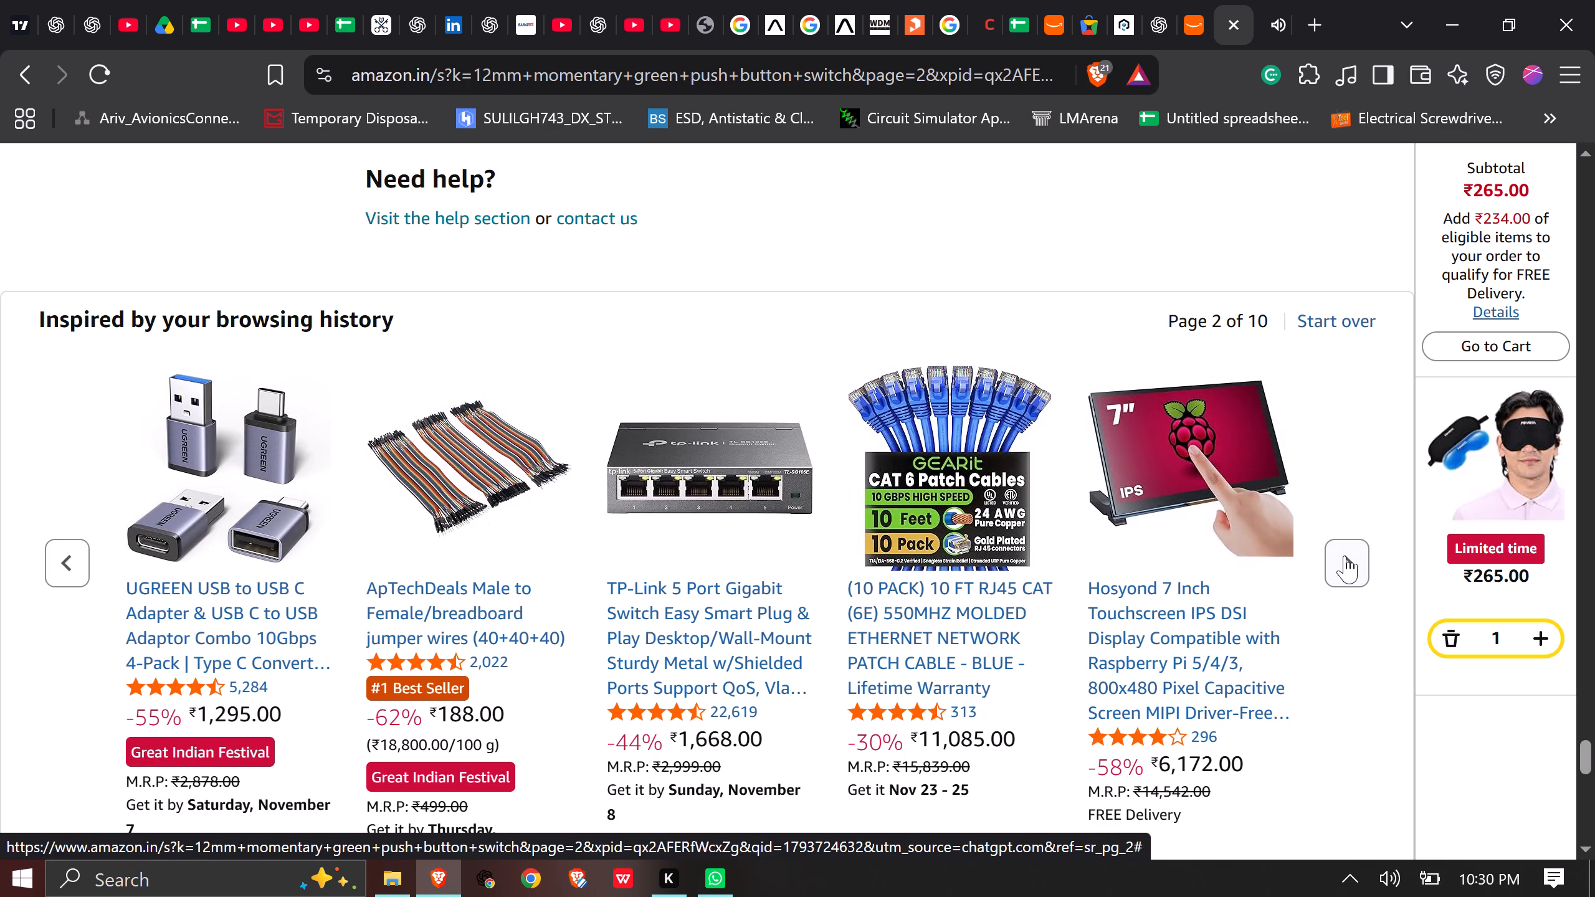
pyautogui.click(1345, 556)
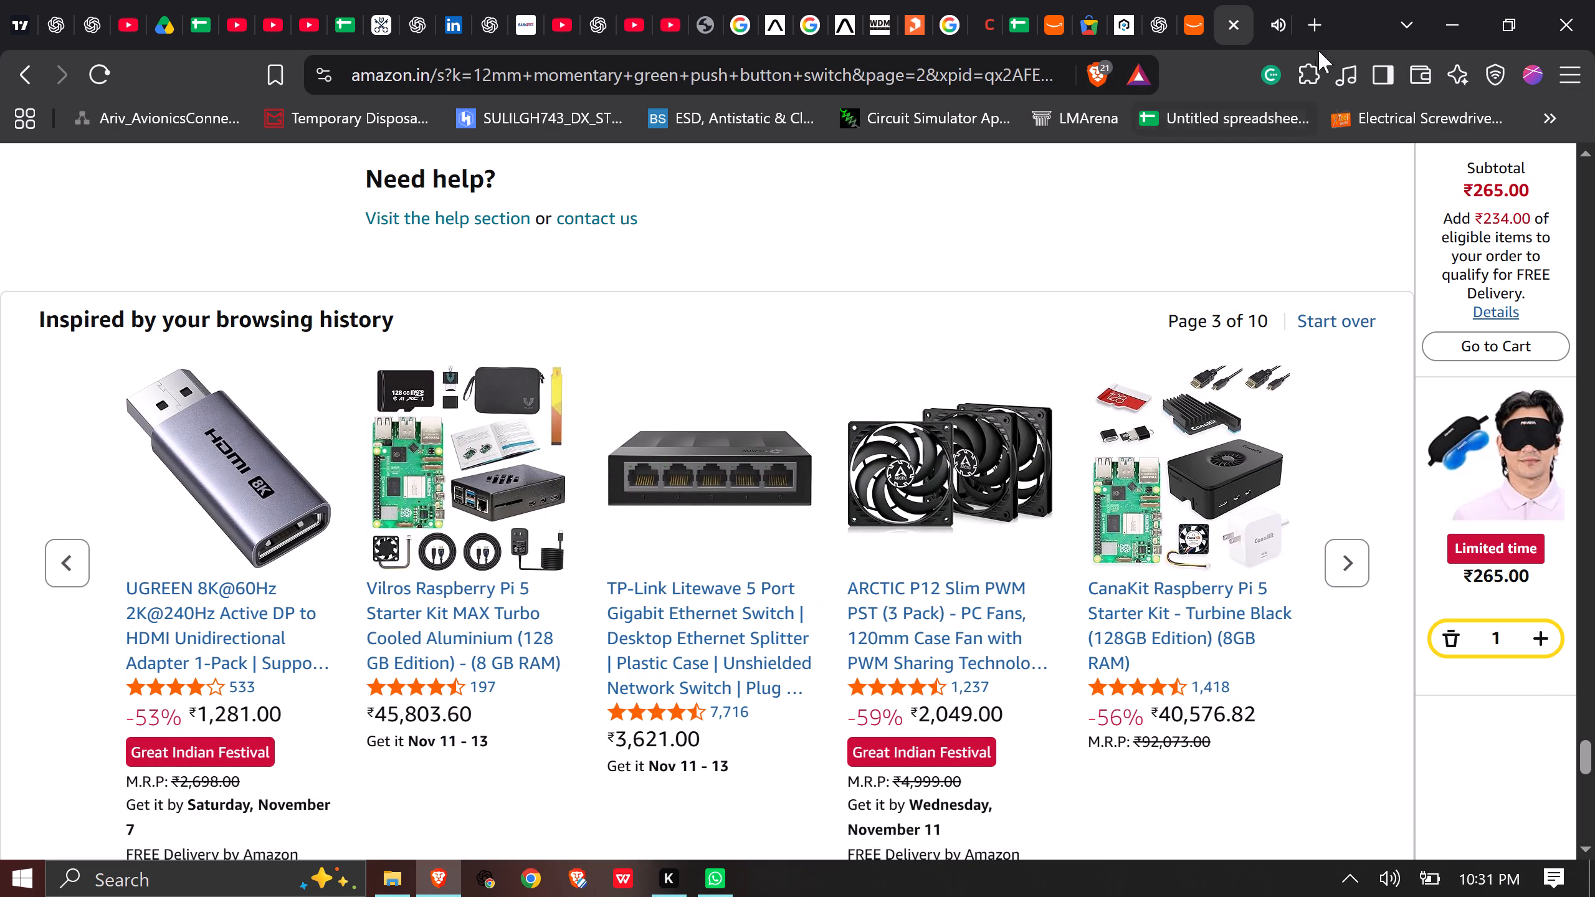
# Go back to the Guzarish video on YouTube.
pyautogui.click(1291, 19)
pyautogui.click(1269, 19)
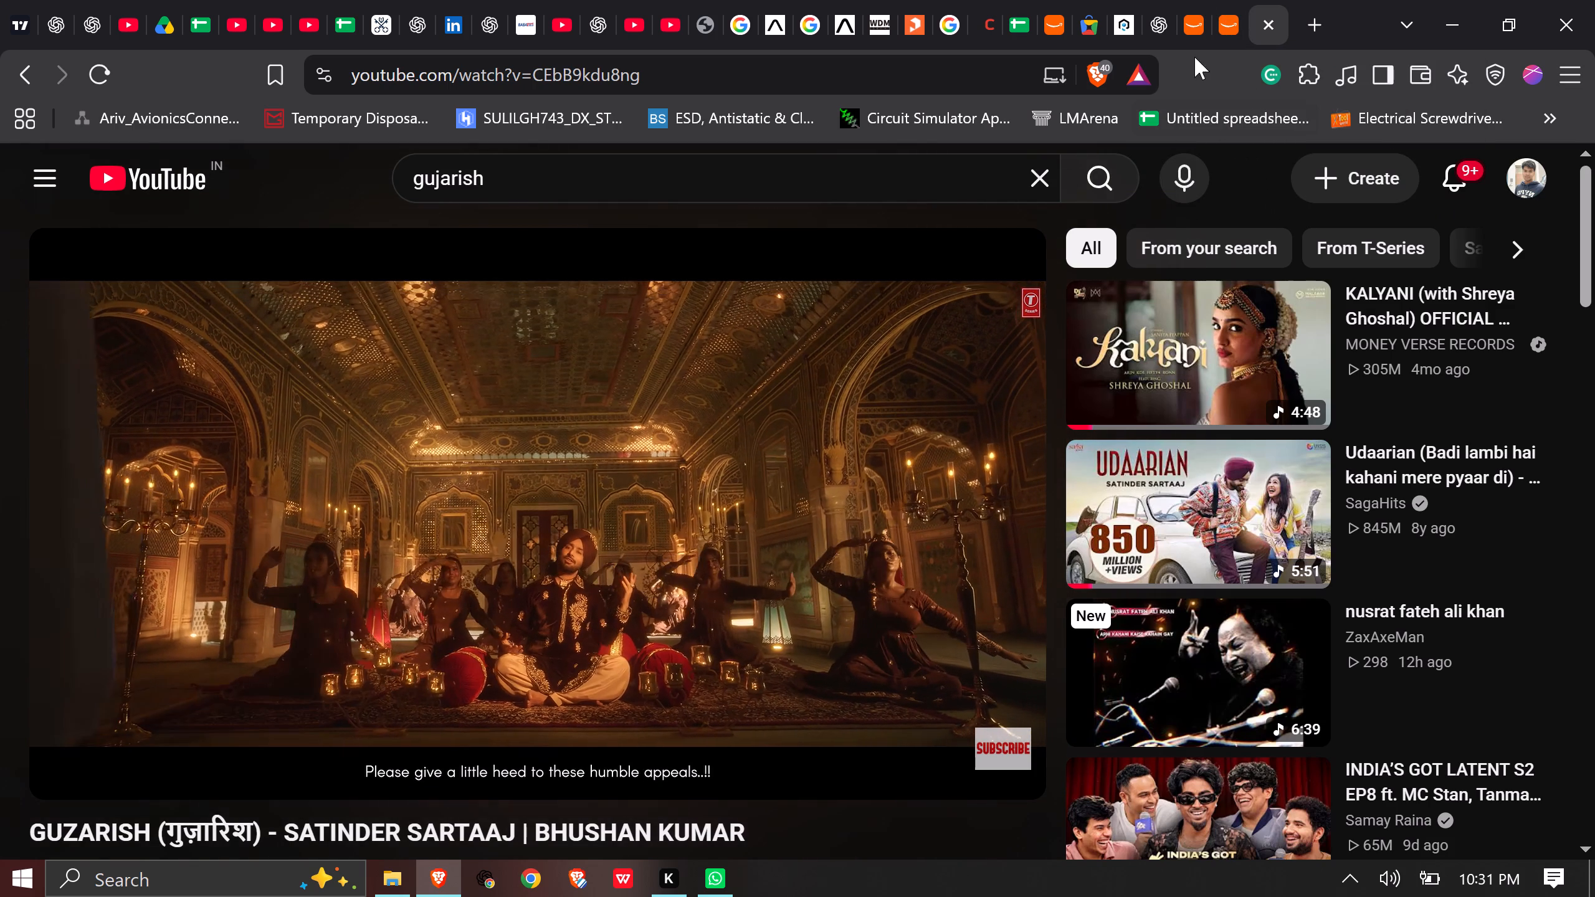
pyautogui.click(1200, 20)
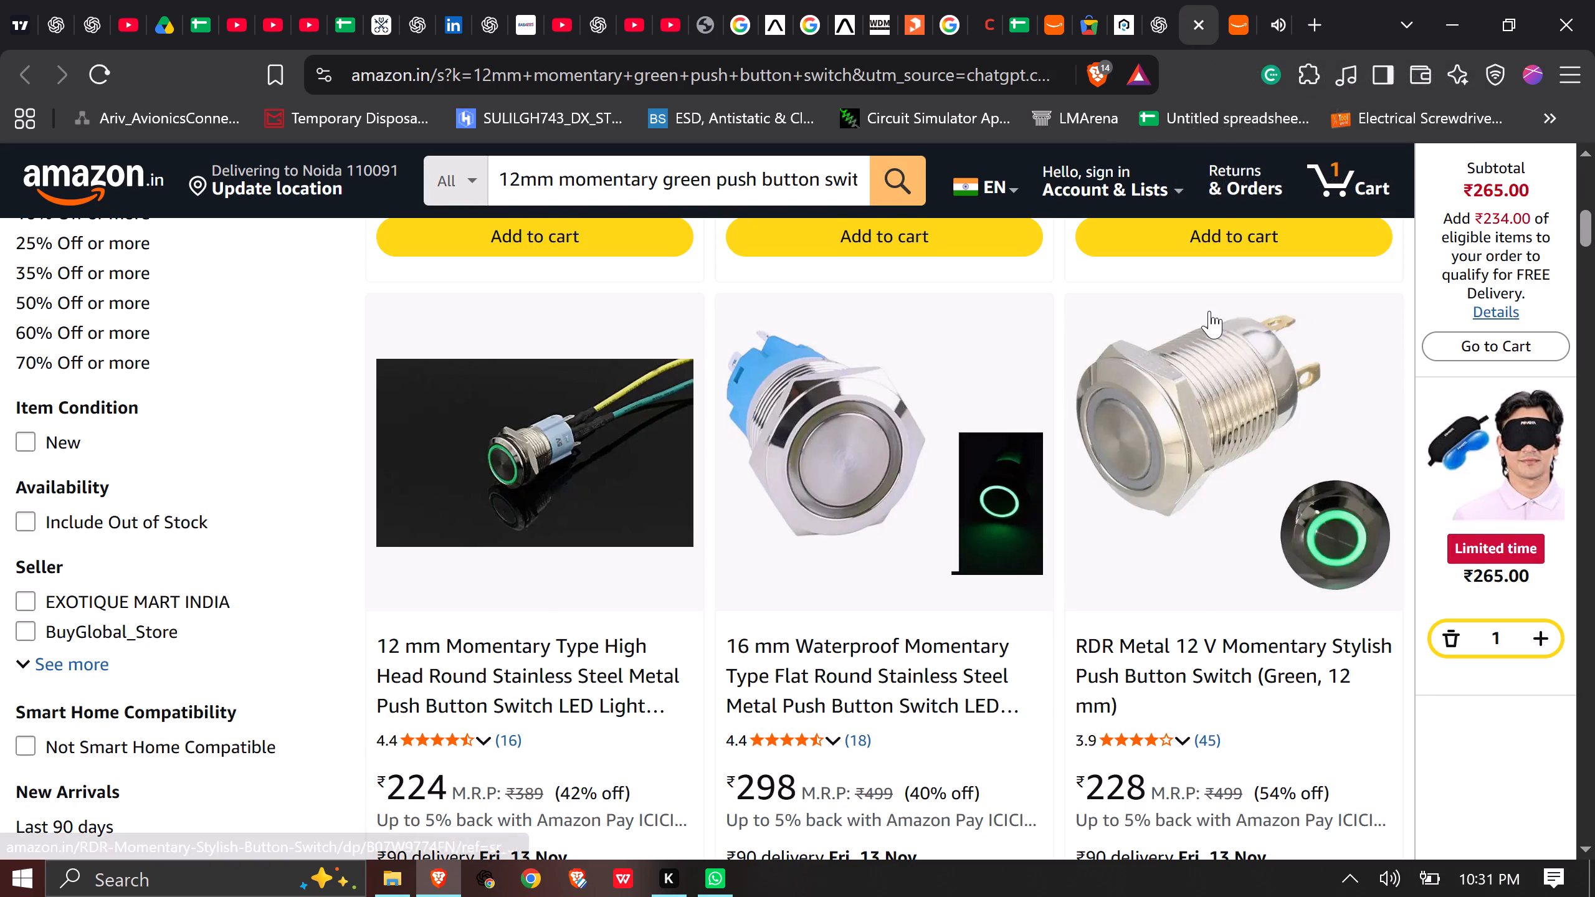
pyautogui.scroll(-5, 1209, 311)
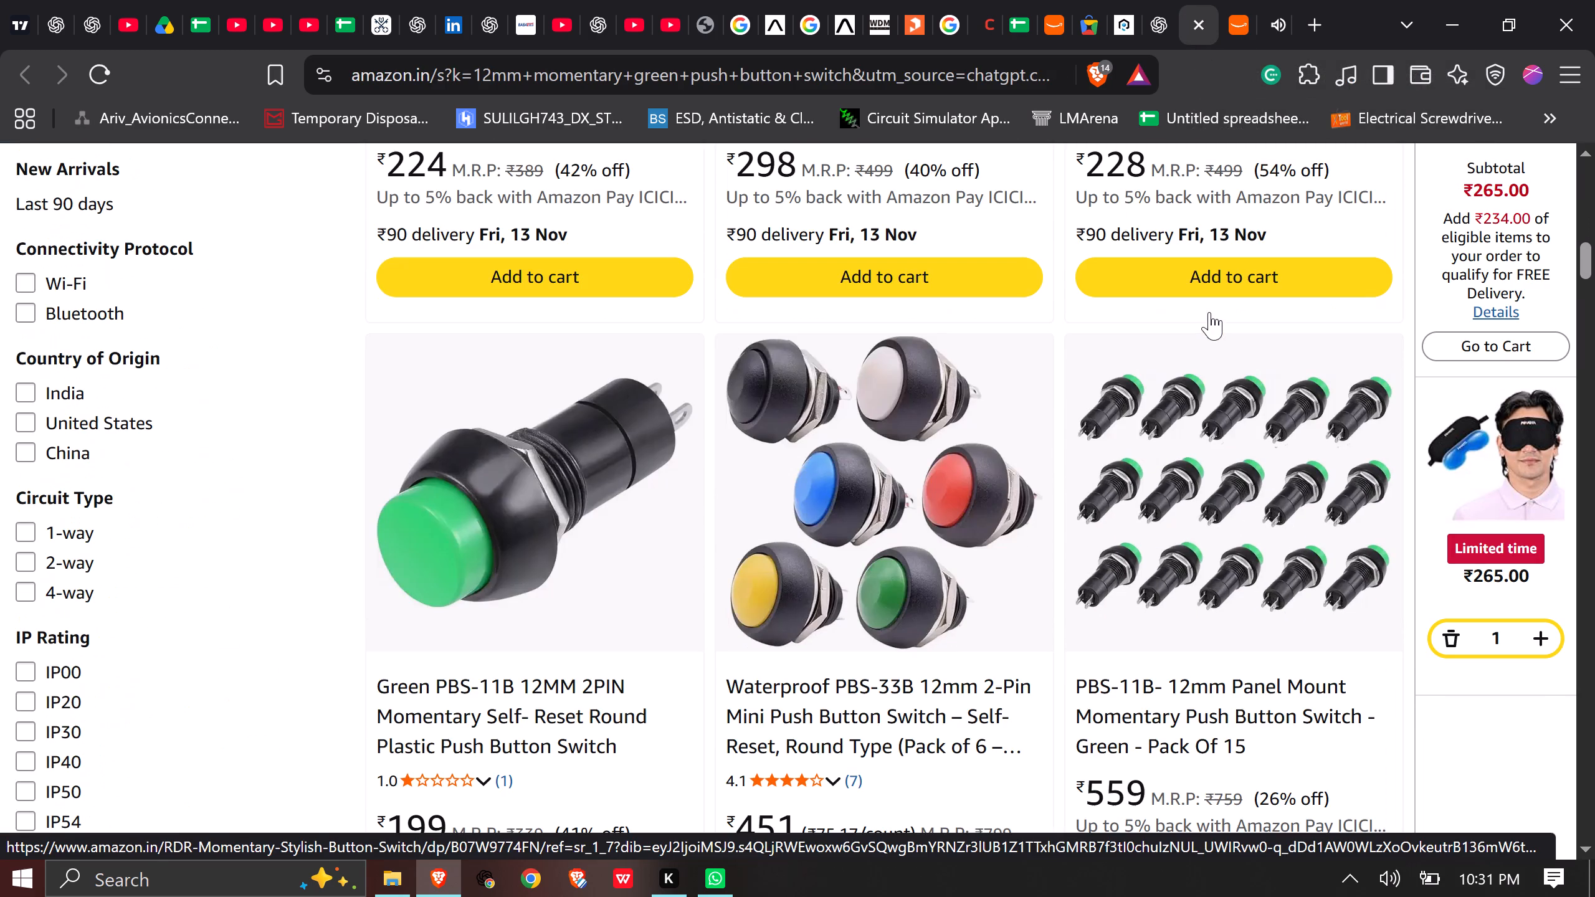
pyautogui.scroll(-6, 1209, 312)
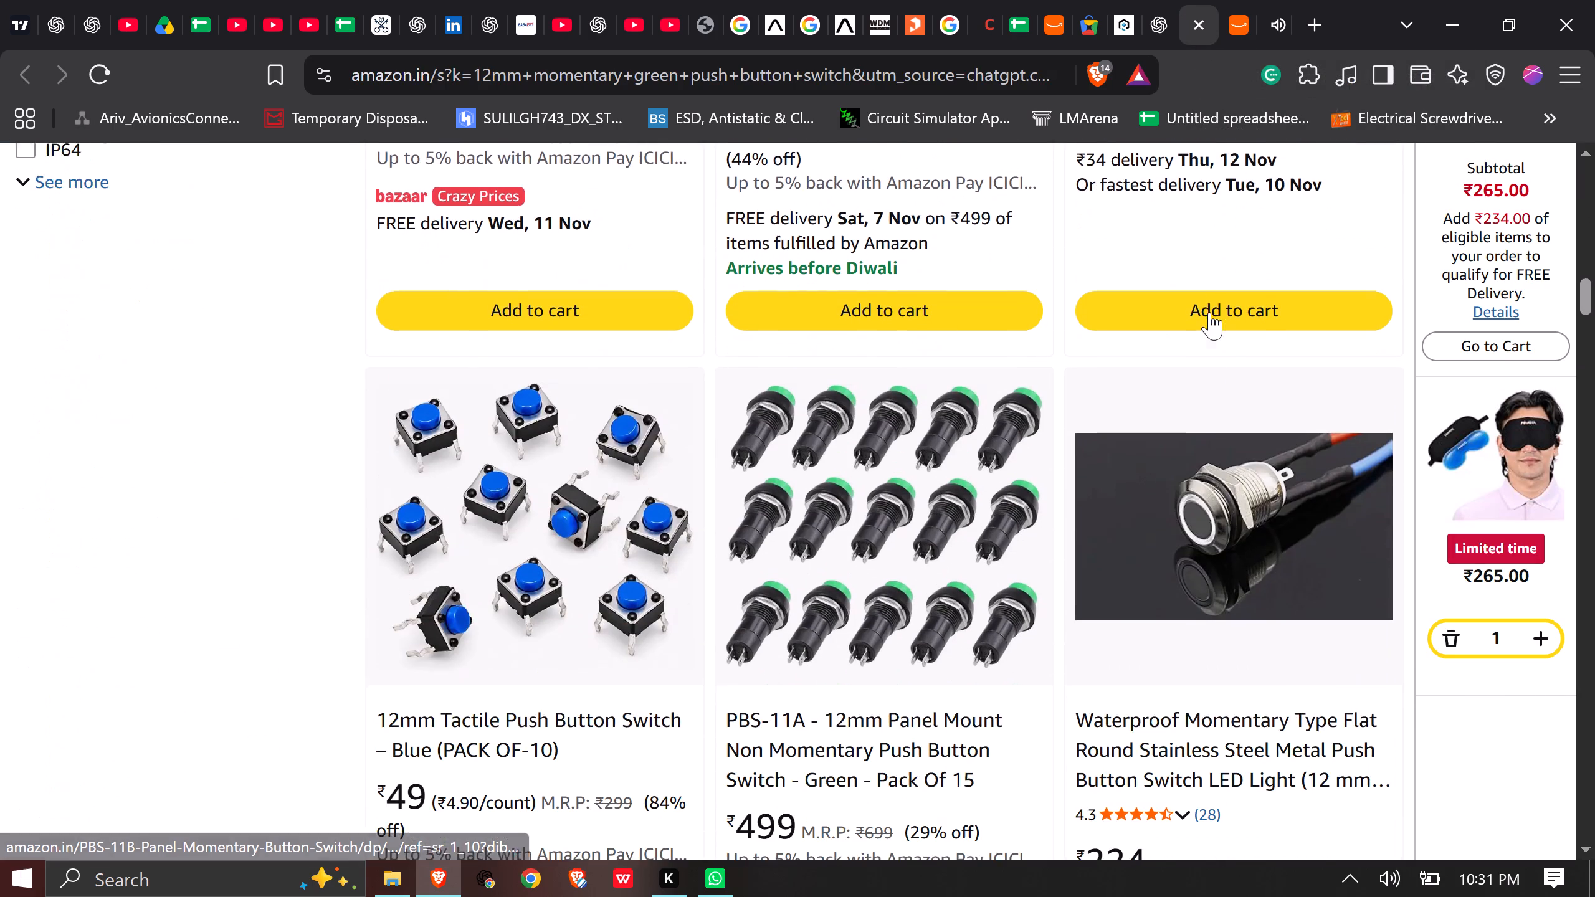
pyautogui.scroll(-4, 1209, 312)
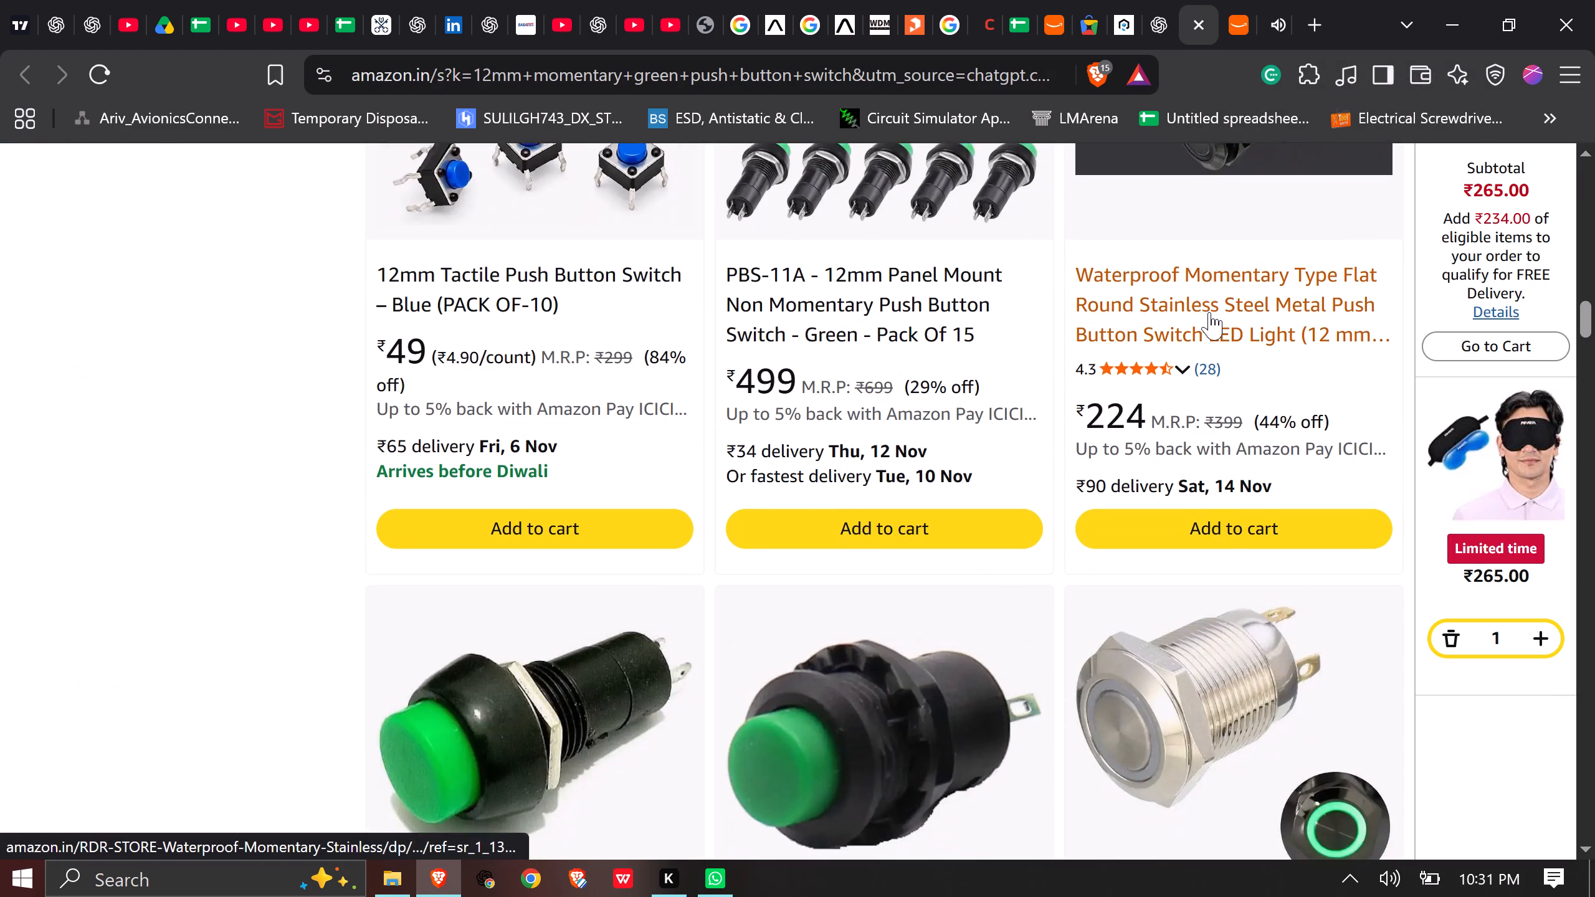
pyautogui.scroll(-3, 1209, 312)
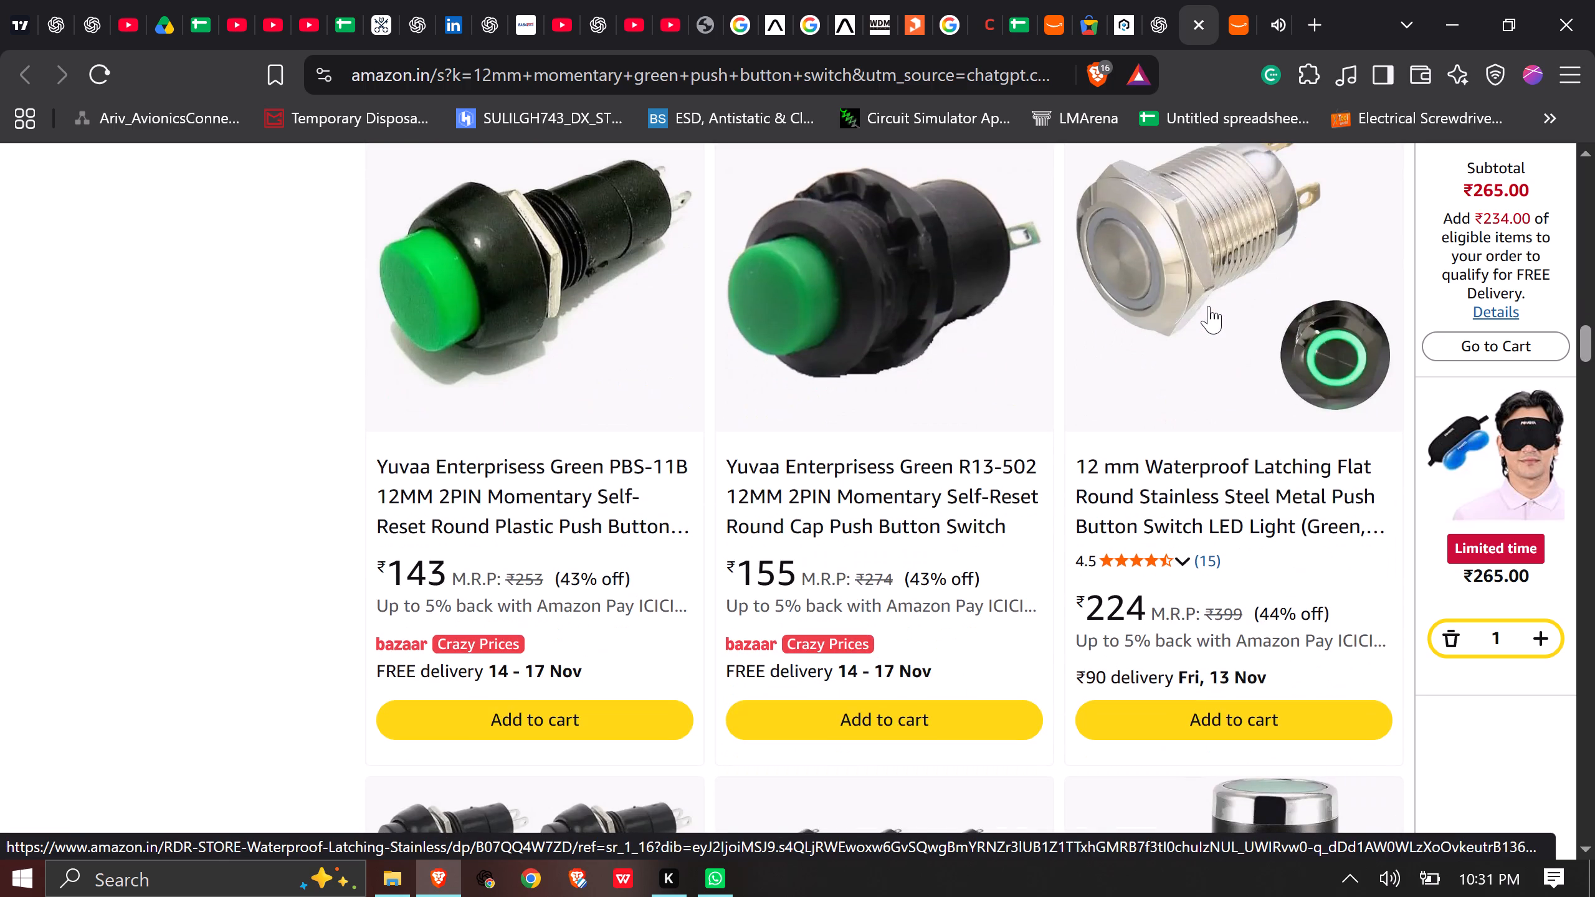
pyautogui.scroll(-3, 1207, 300)
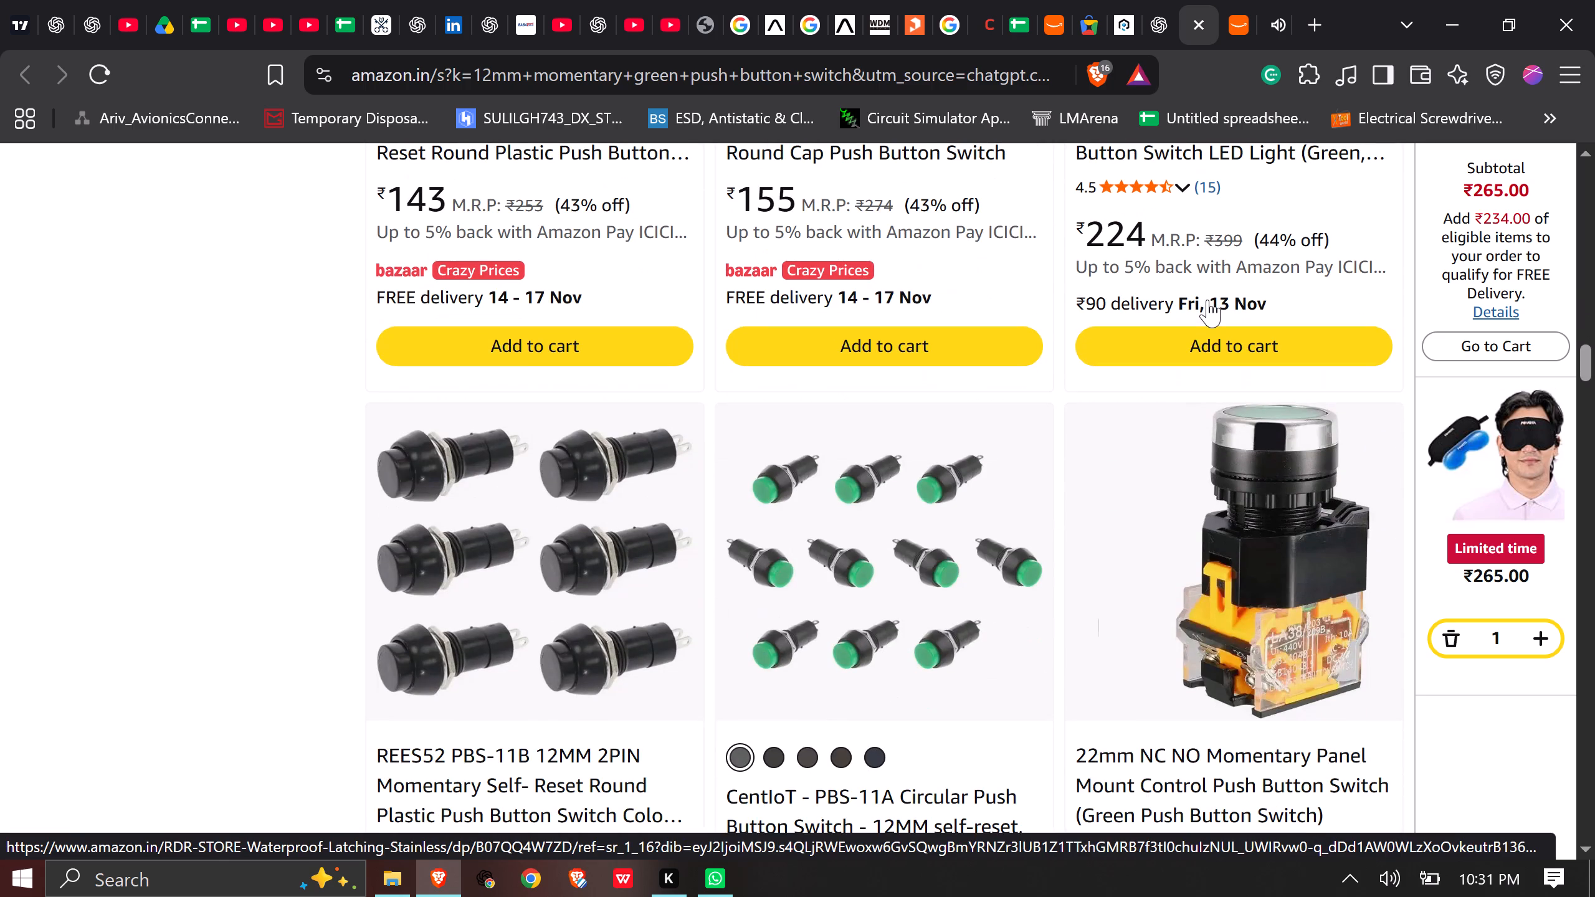
pyautogui.scroll(-7, 1207, 300)
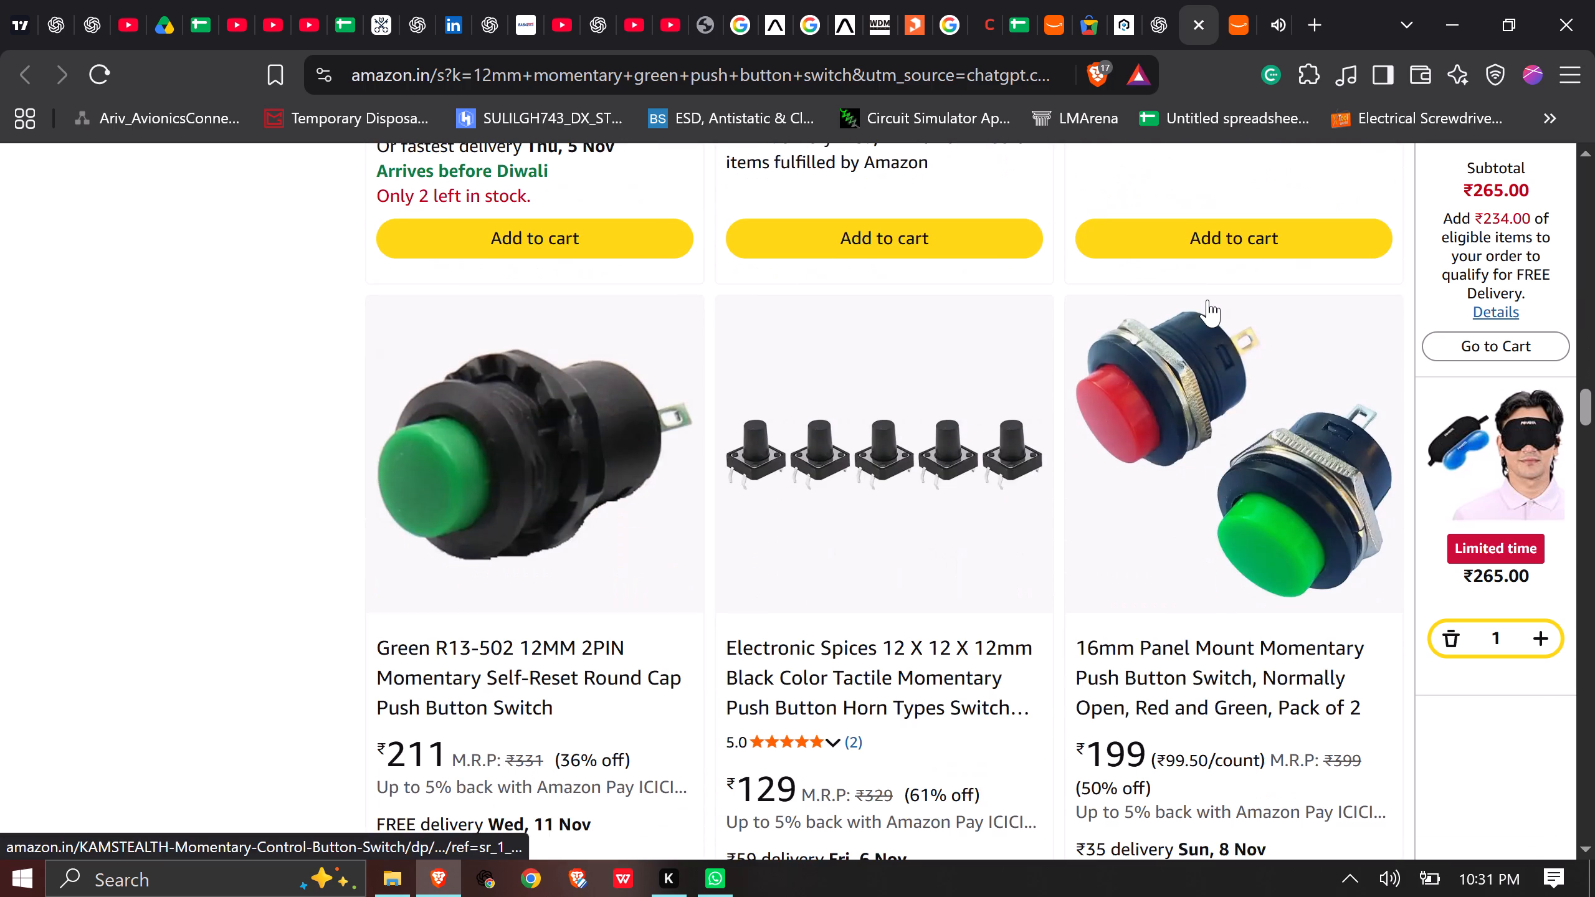
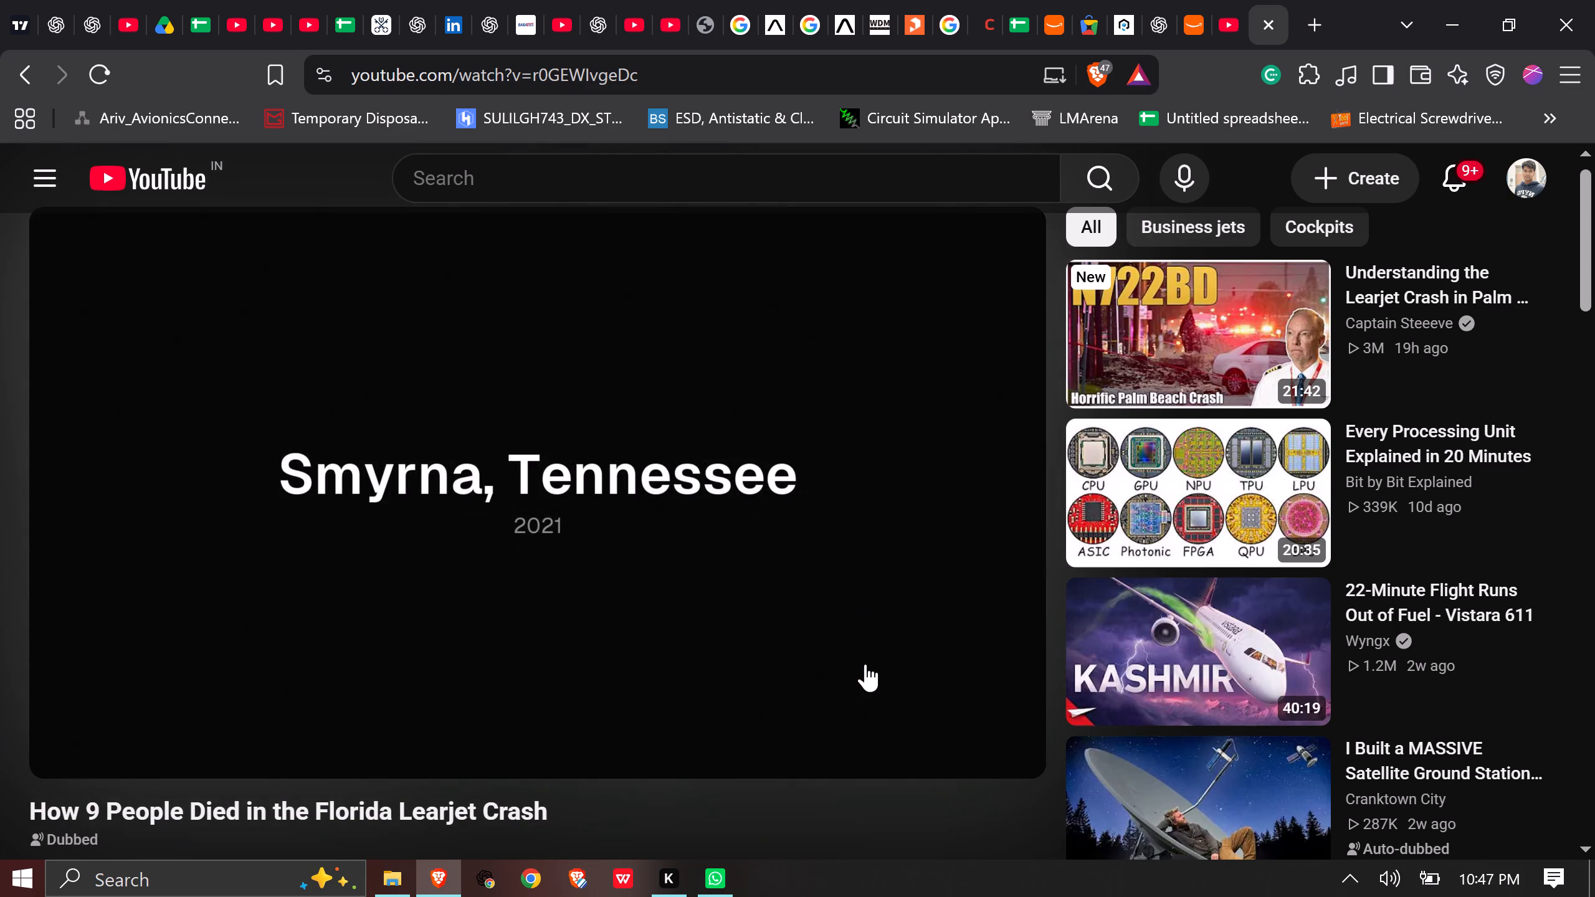
# Look back through page 2 of the Amazon "12mm momentary green push button switch" results for suitable switches.
pyautogui.click(1193, 0)
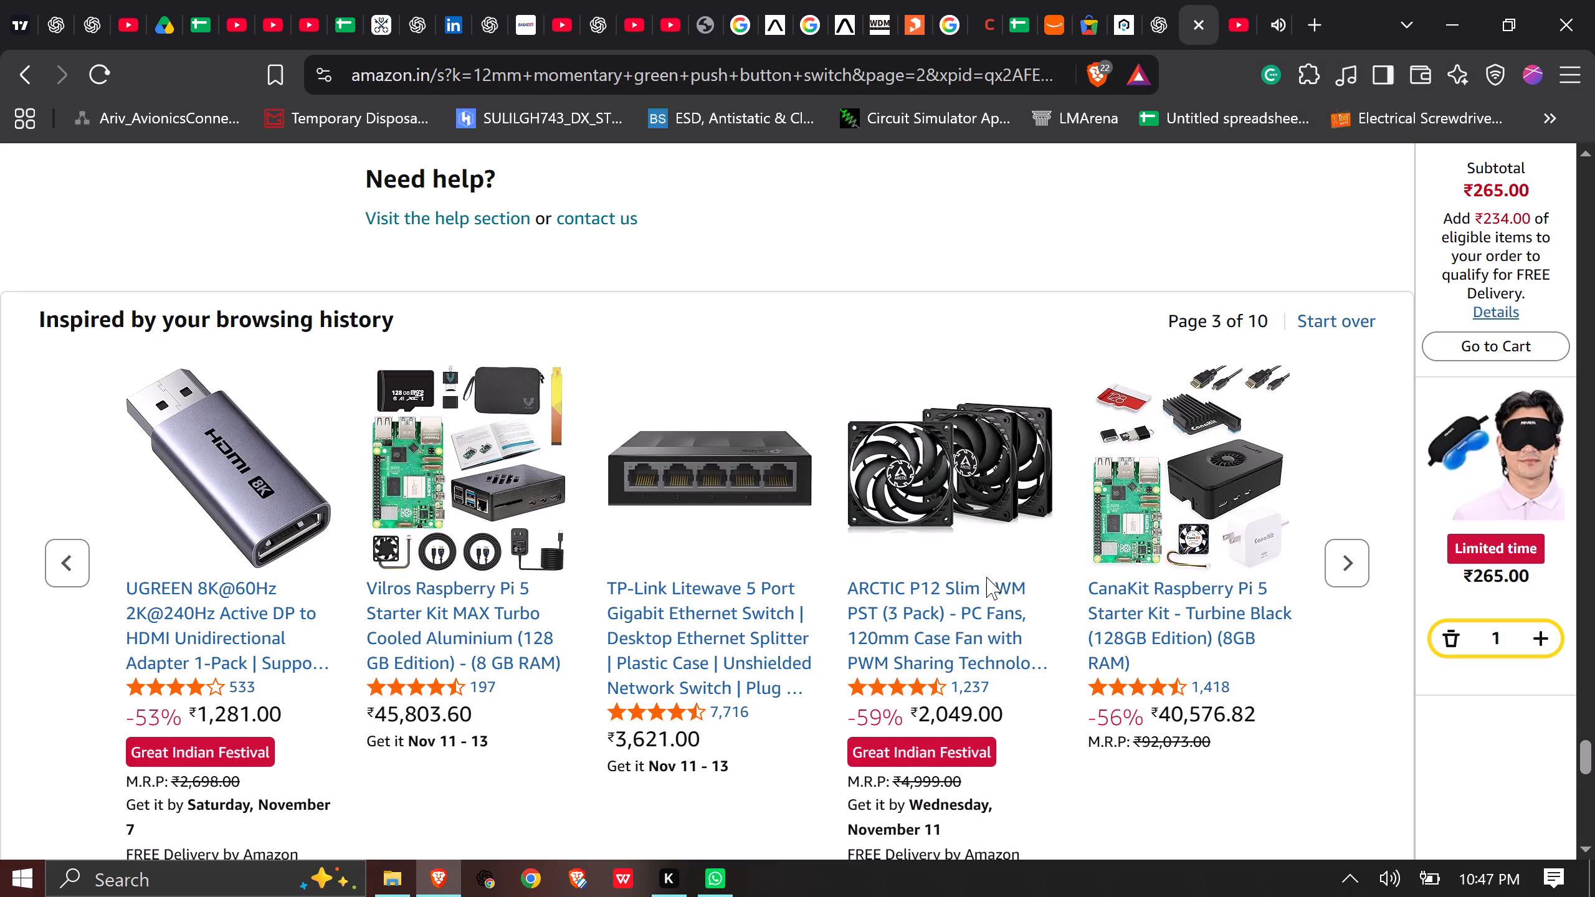
pyautogui.scroll(13, 984, 577)
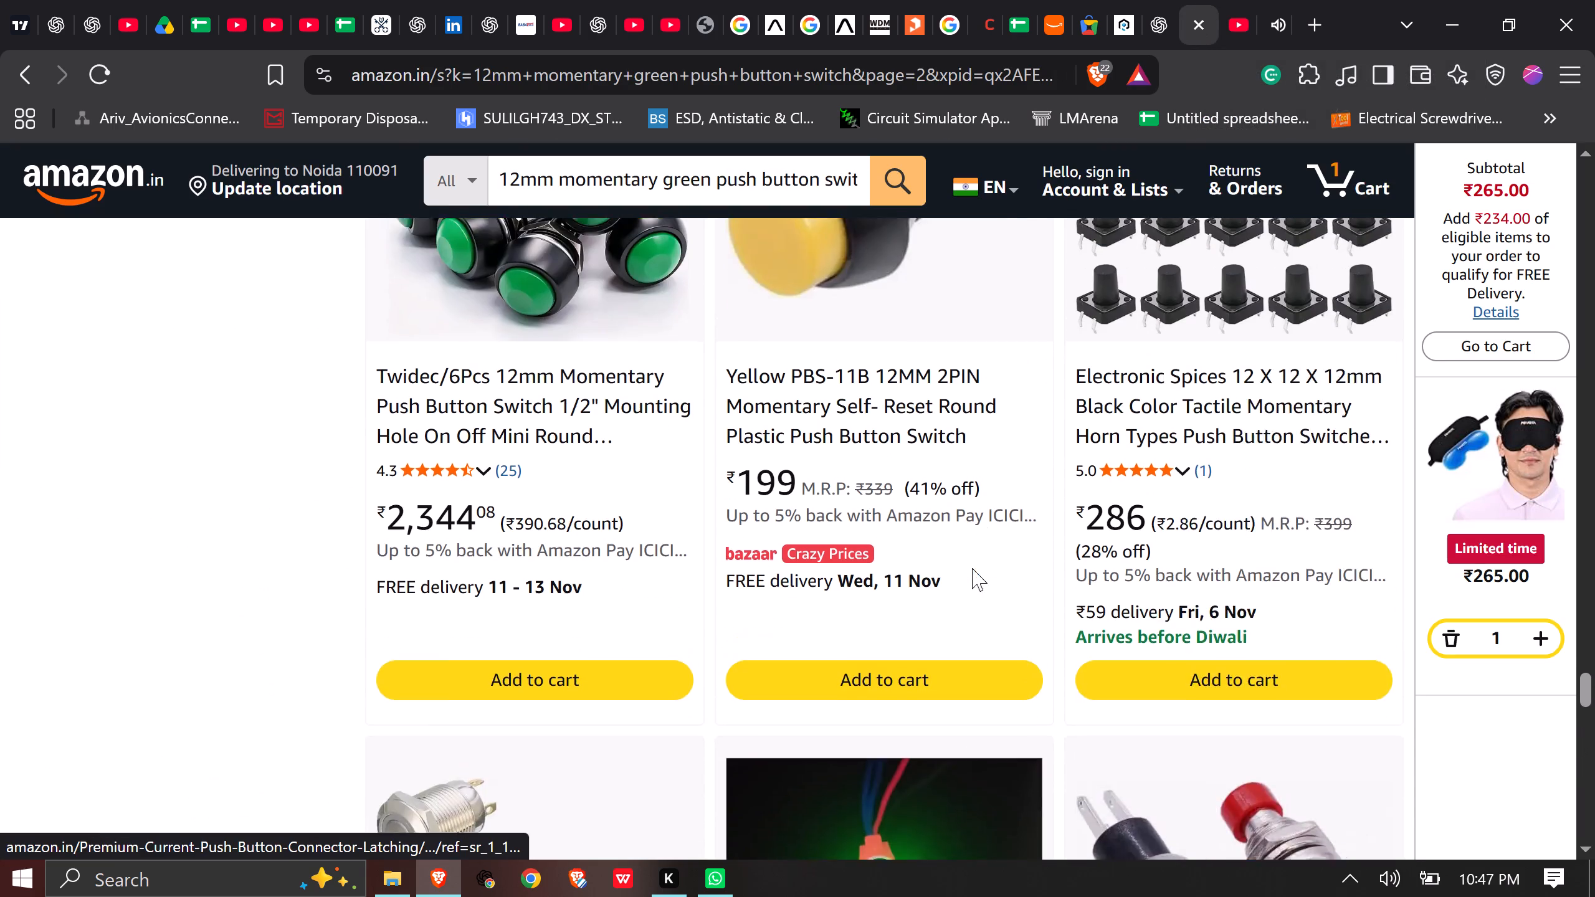
pyautogui.scroll(1, 972, 568)
pyautogui.scroll(10, 1010, 467)
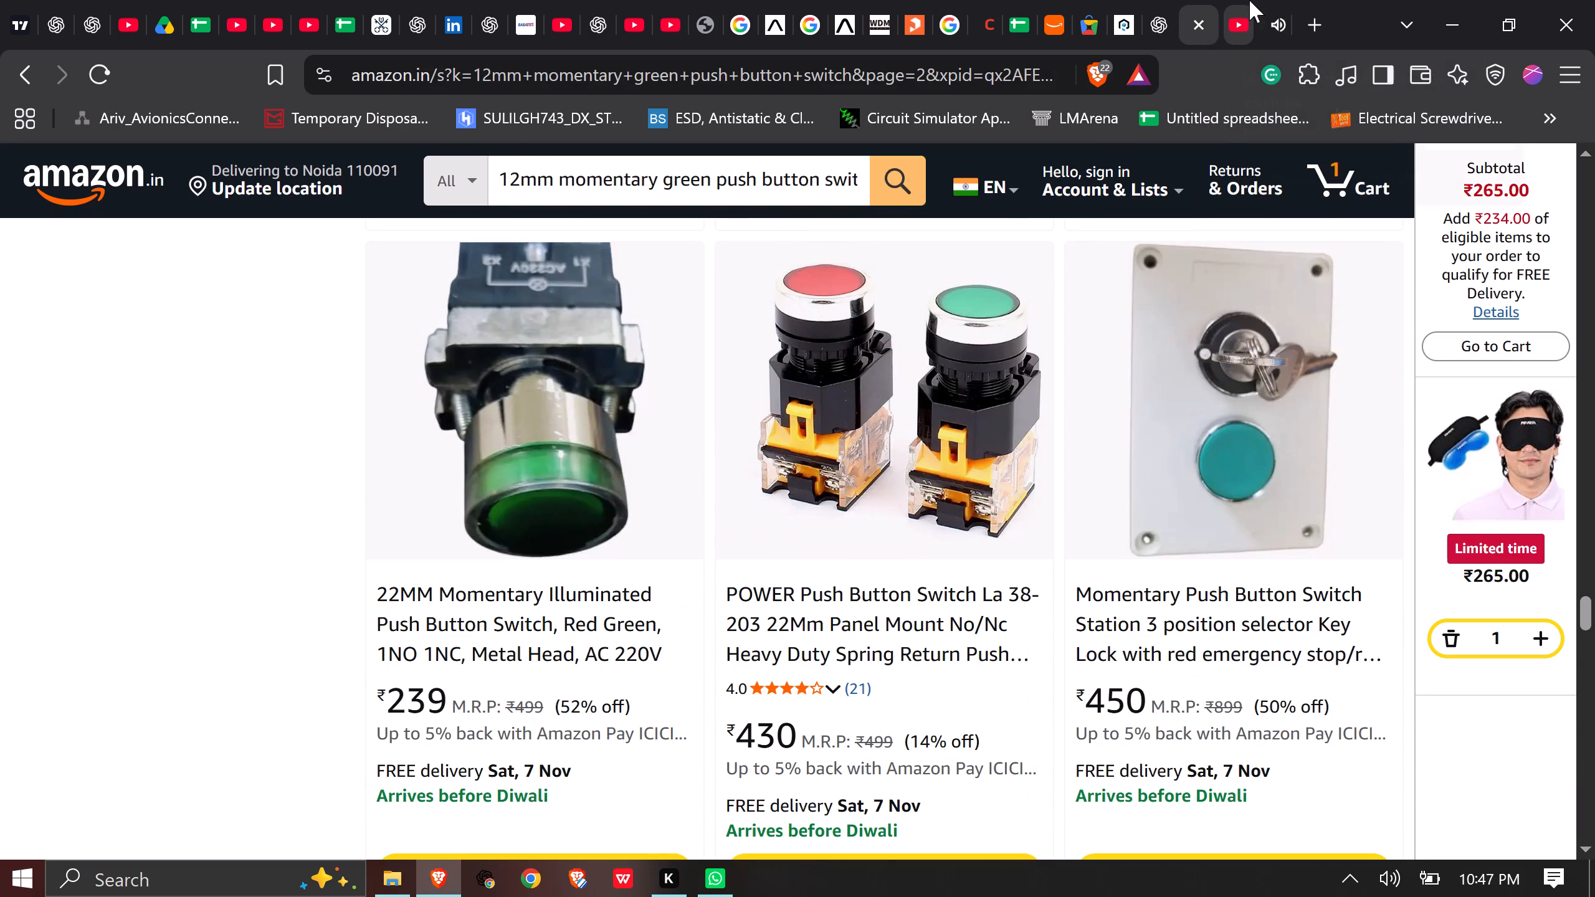
# Pause the Florida Learjet crash video on YouTube and resume the "nusrat fateh ali khan" video.
pyautogui.moveTo(1277, 11); pyautogui.dragTo(1281, 16)
pyautogui.click(778, 521)
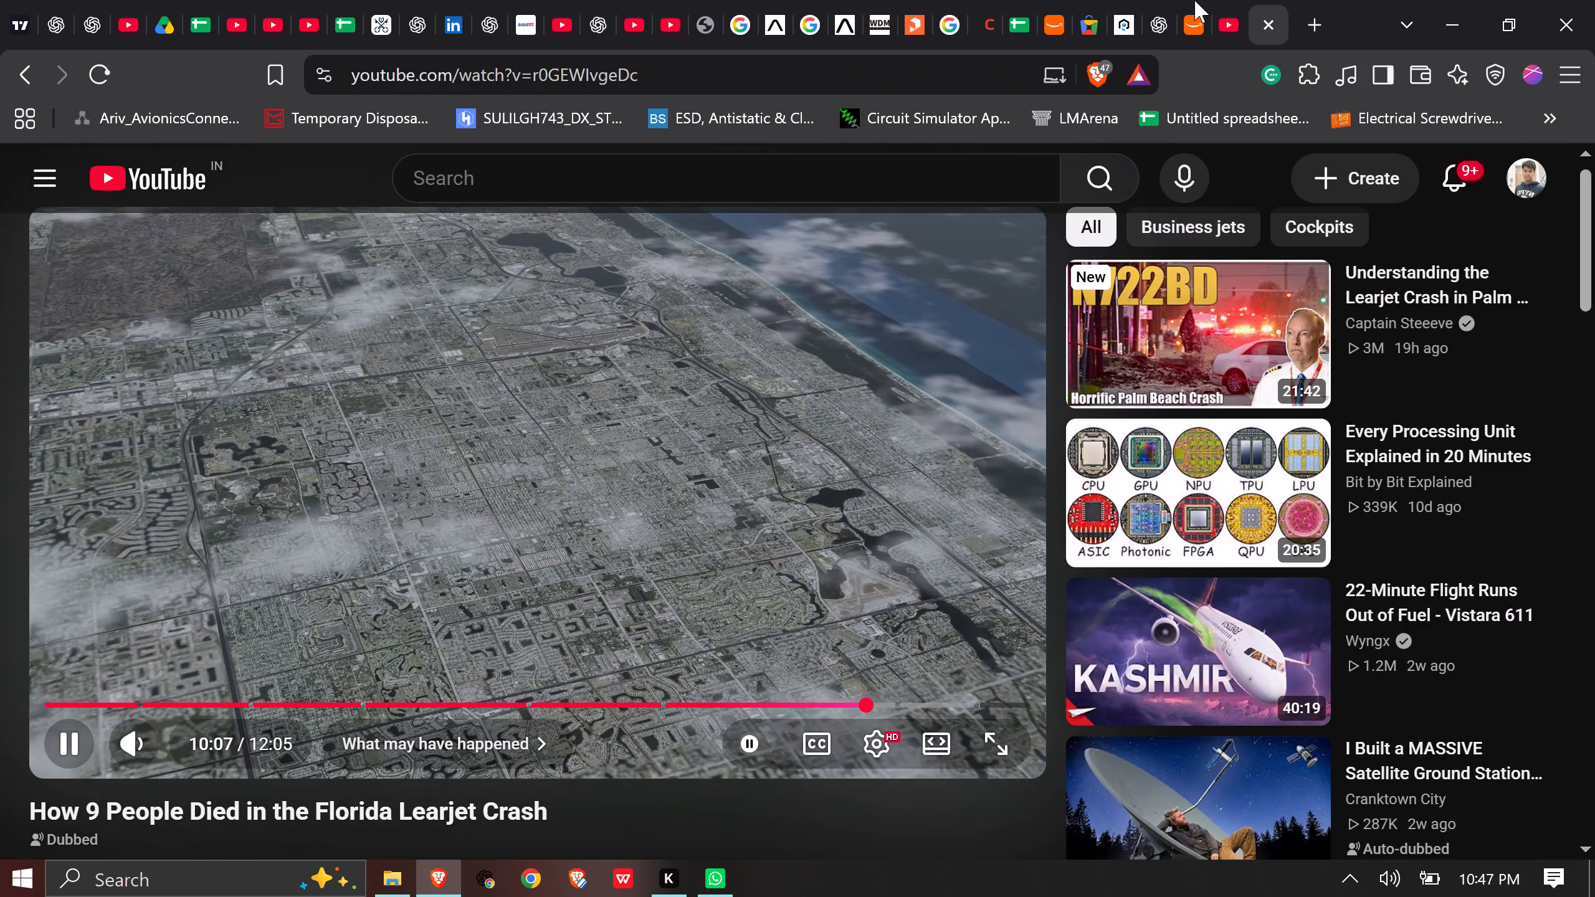
pyautogui.click(1224, 6)
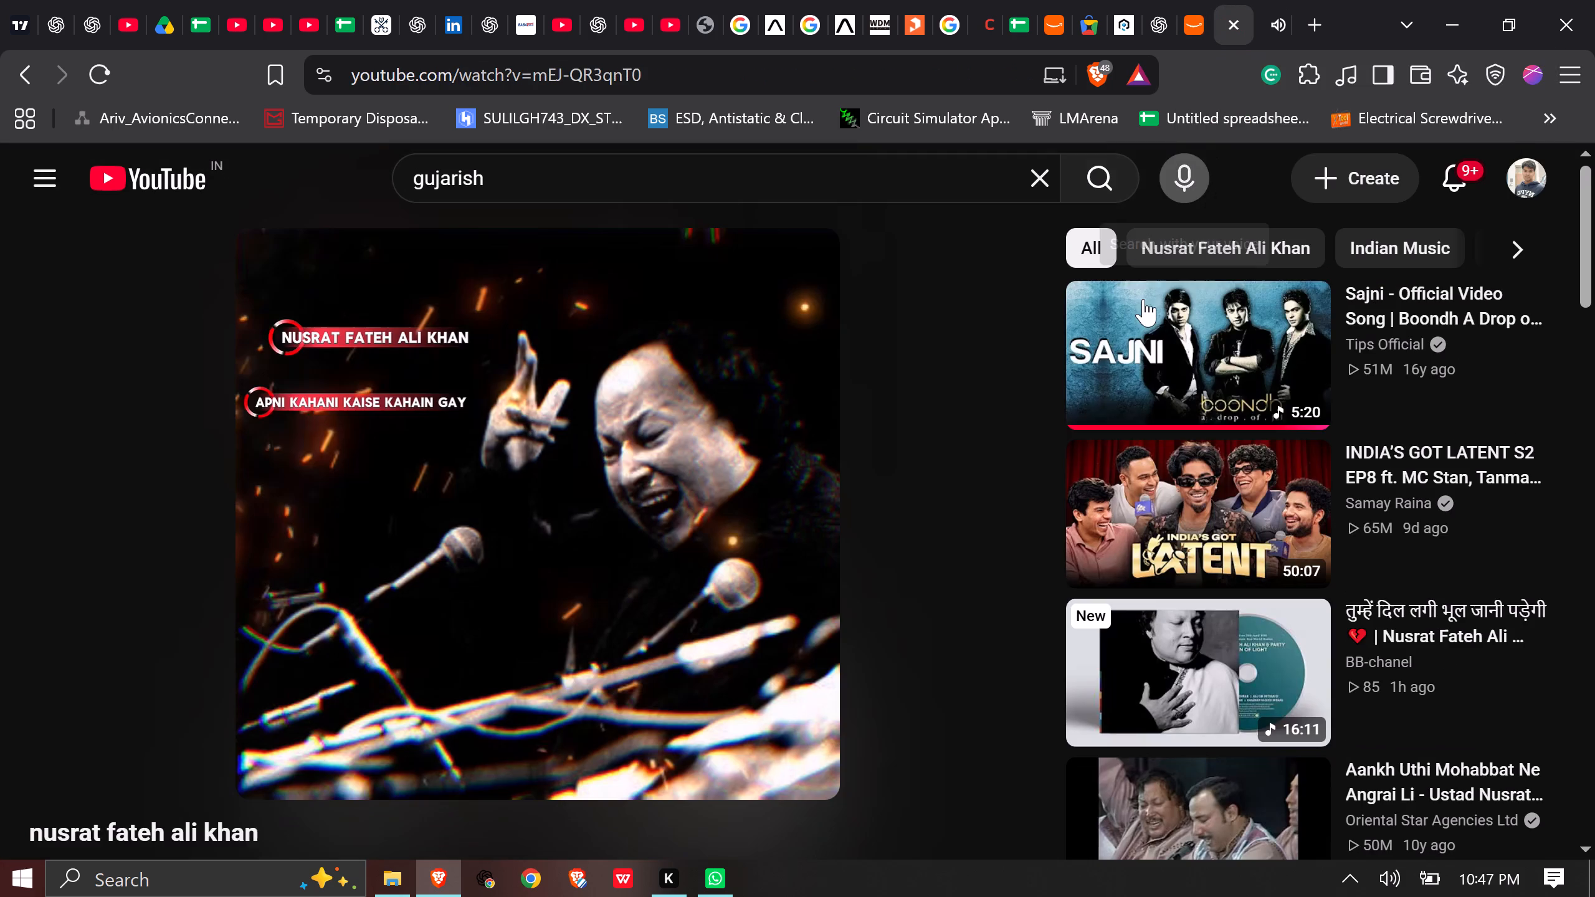
pyautogui.click(766, 475)
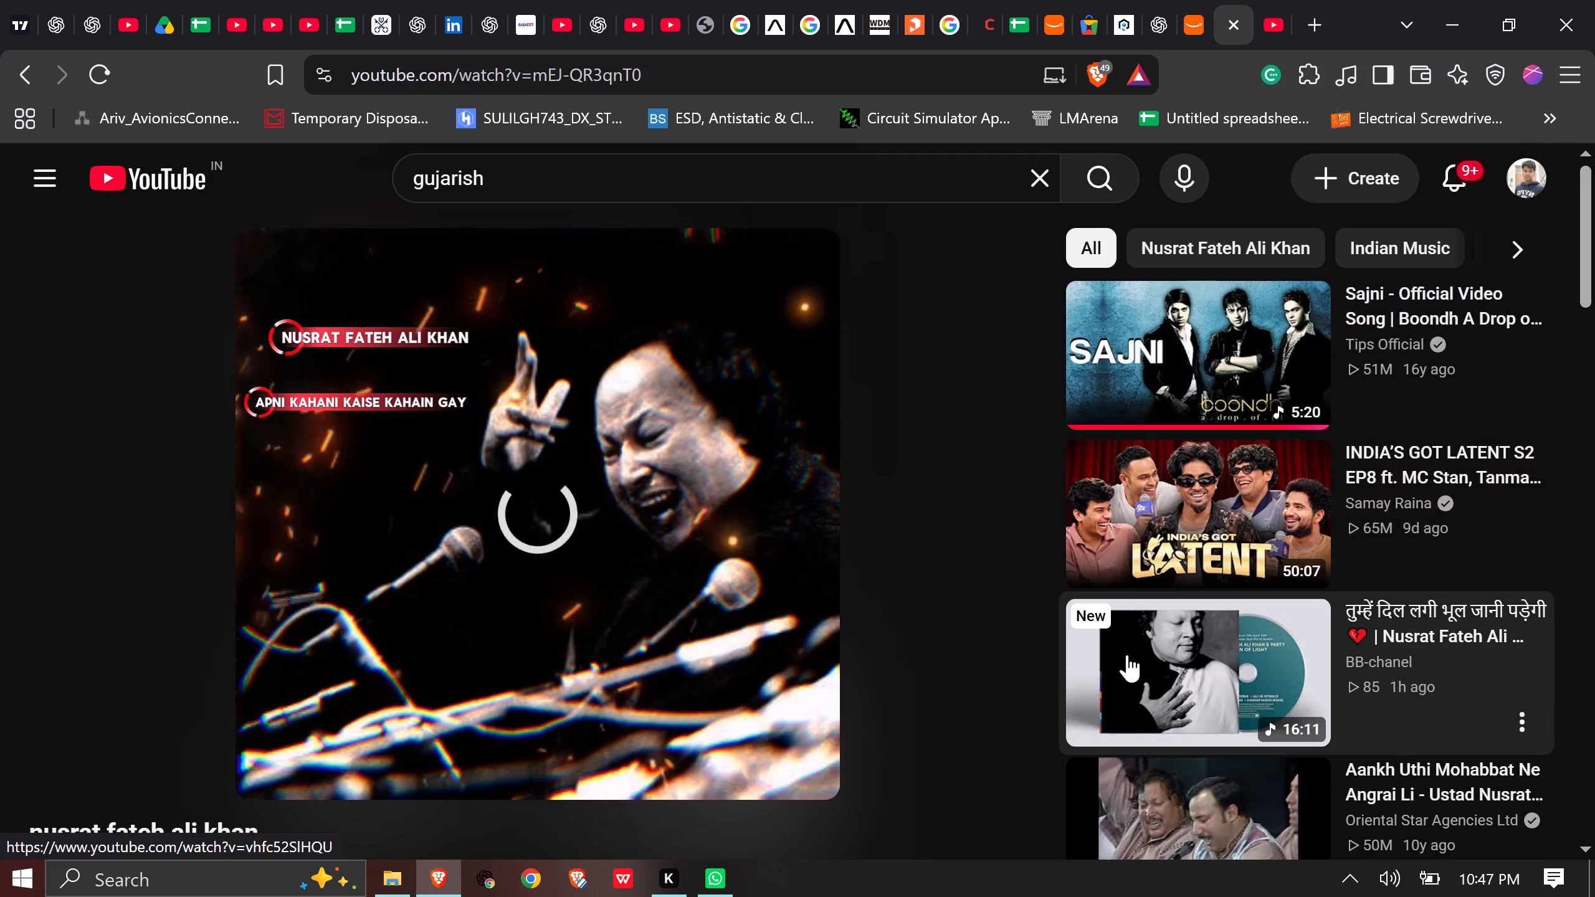
pyautogui.scroll(-3, 1074, 548)
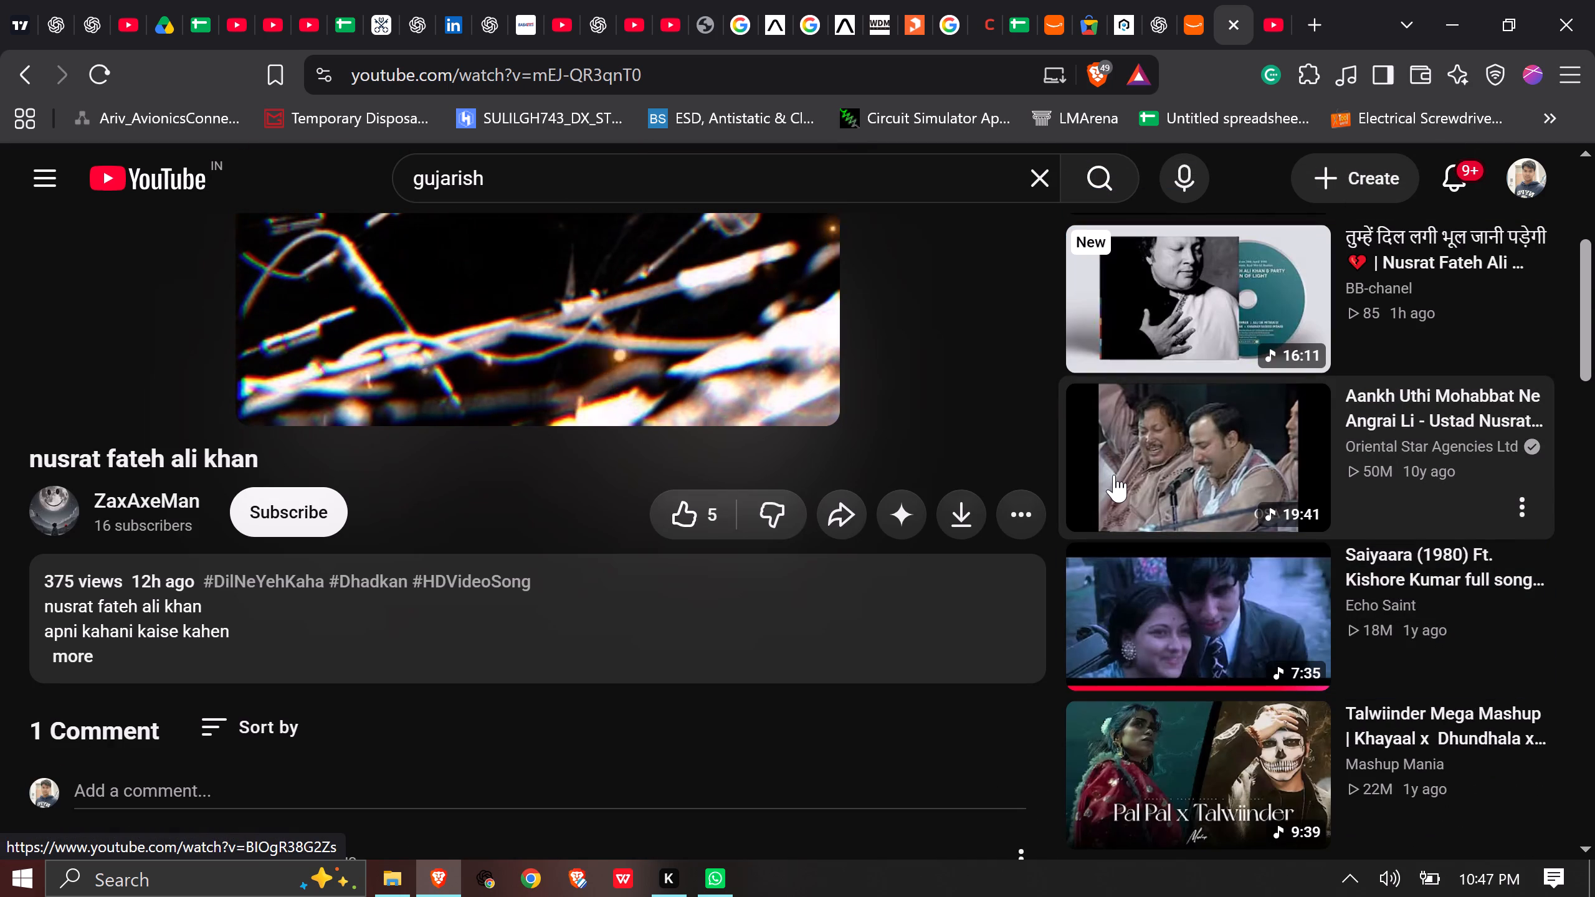
pyautogui.scroll(-3, 1142, 473)
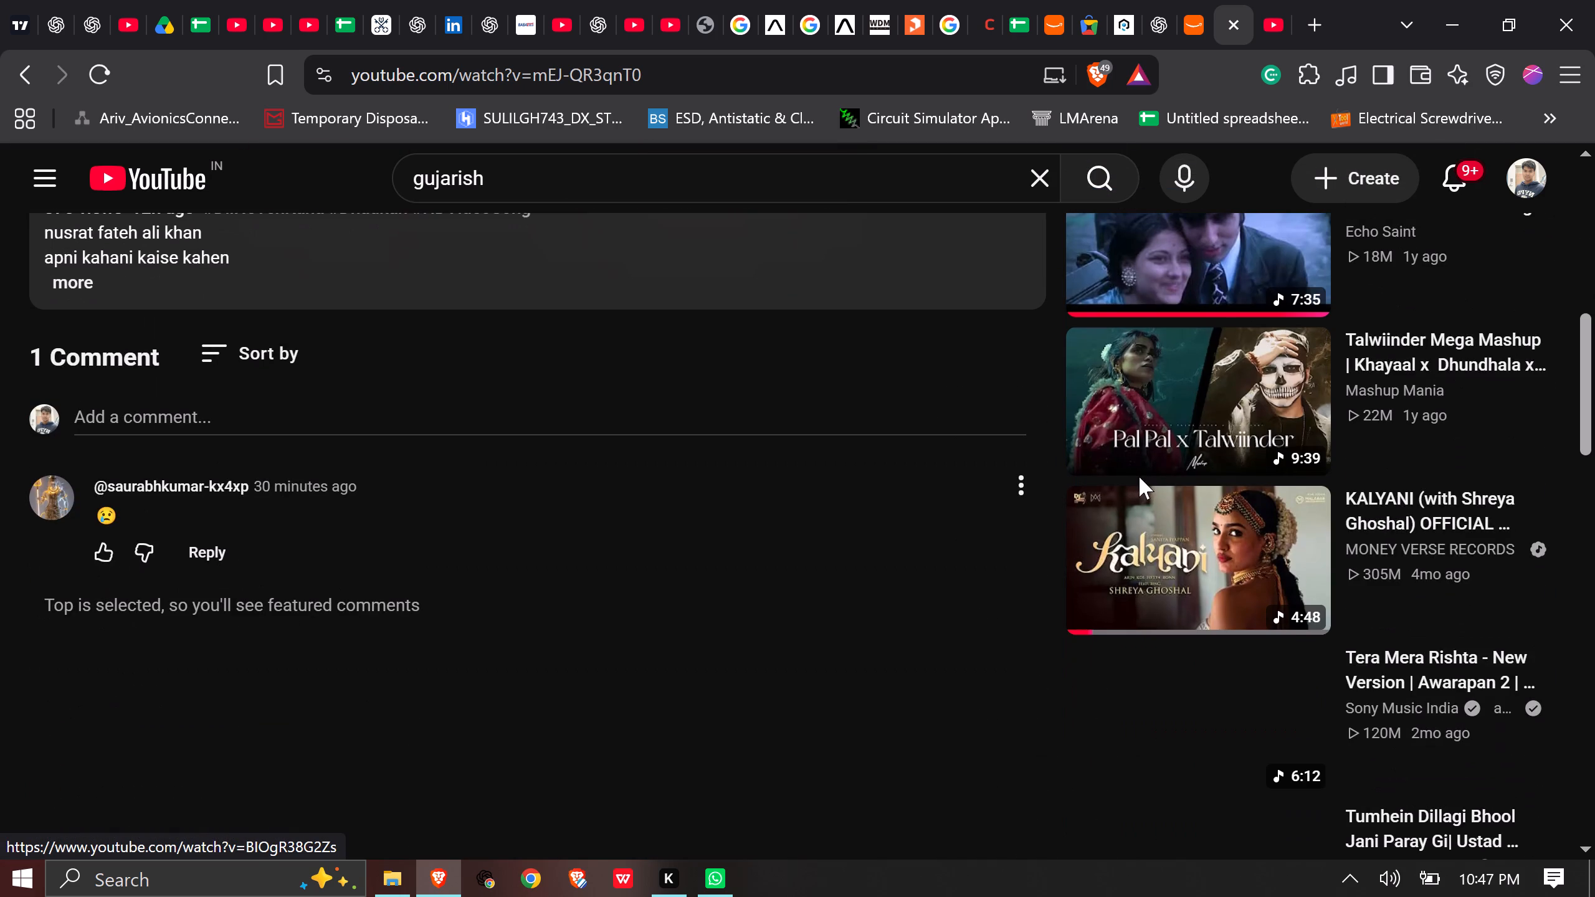
pyautogui.scroll(-1, 1126, 492)
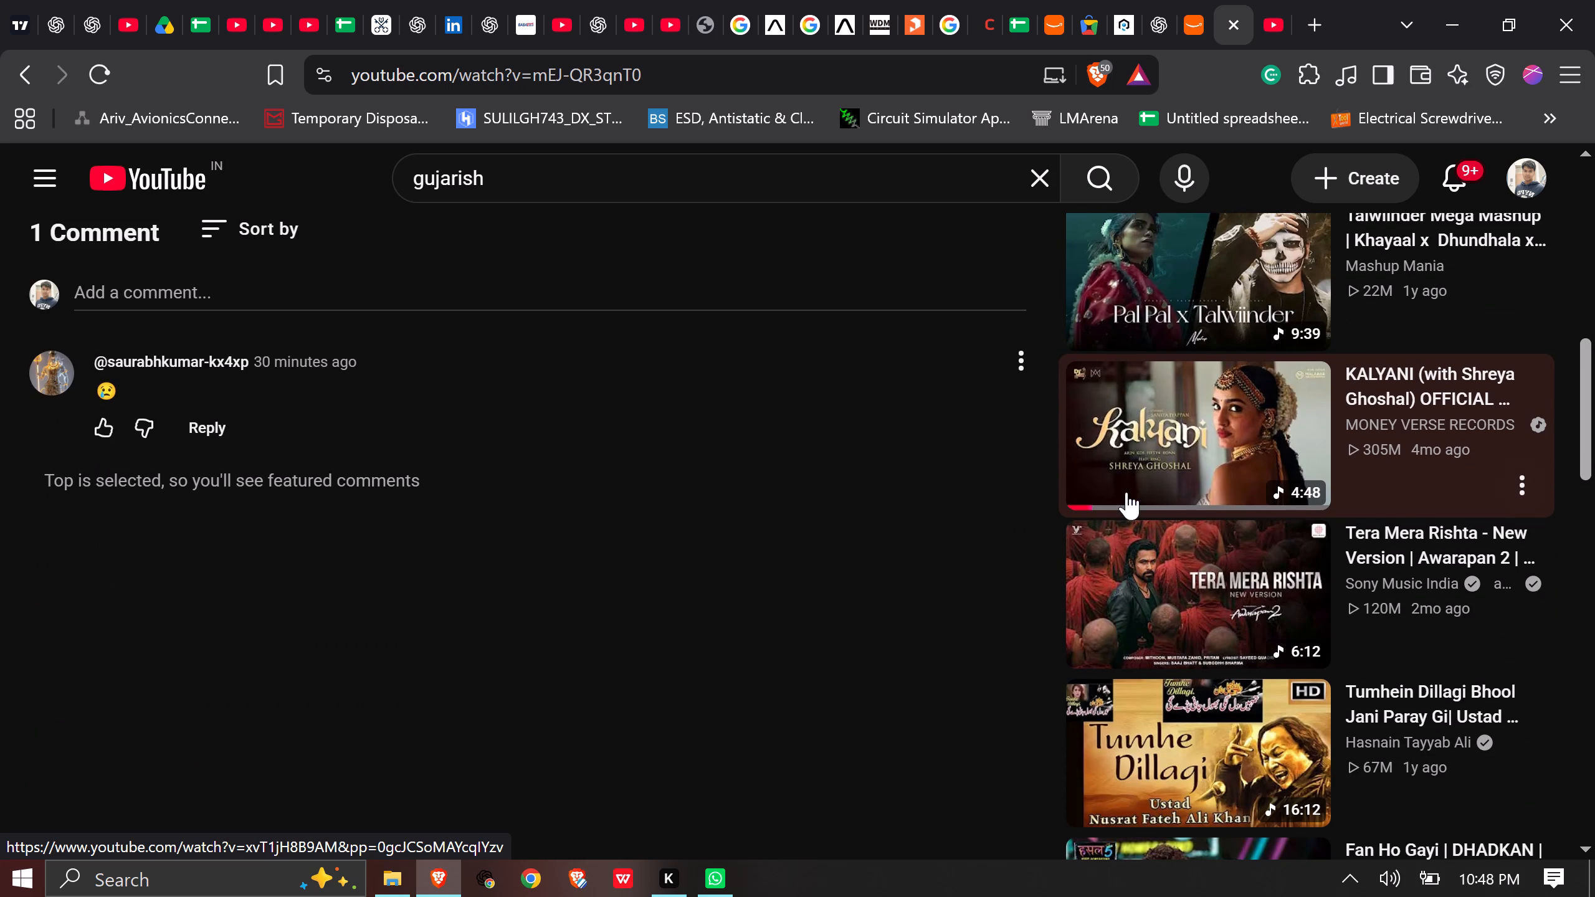
pyautogui.scroll(-5, 1126, 492)
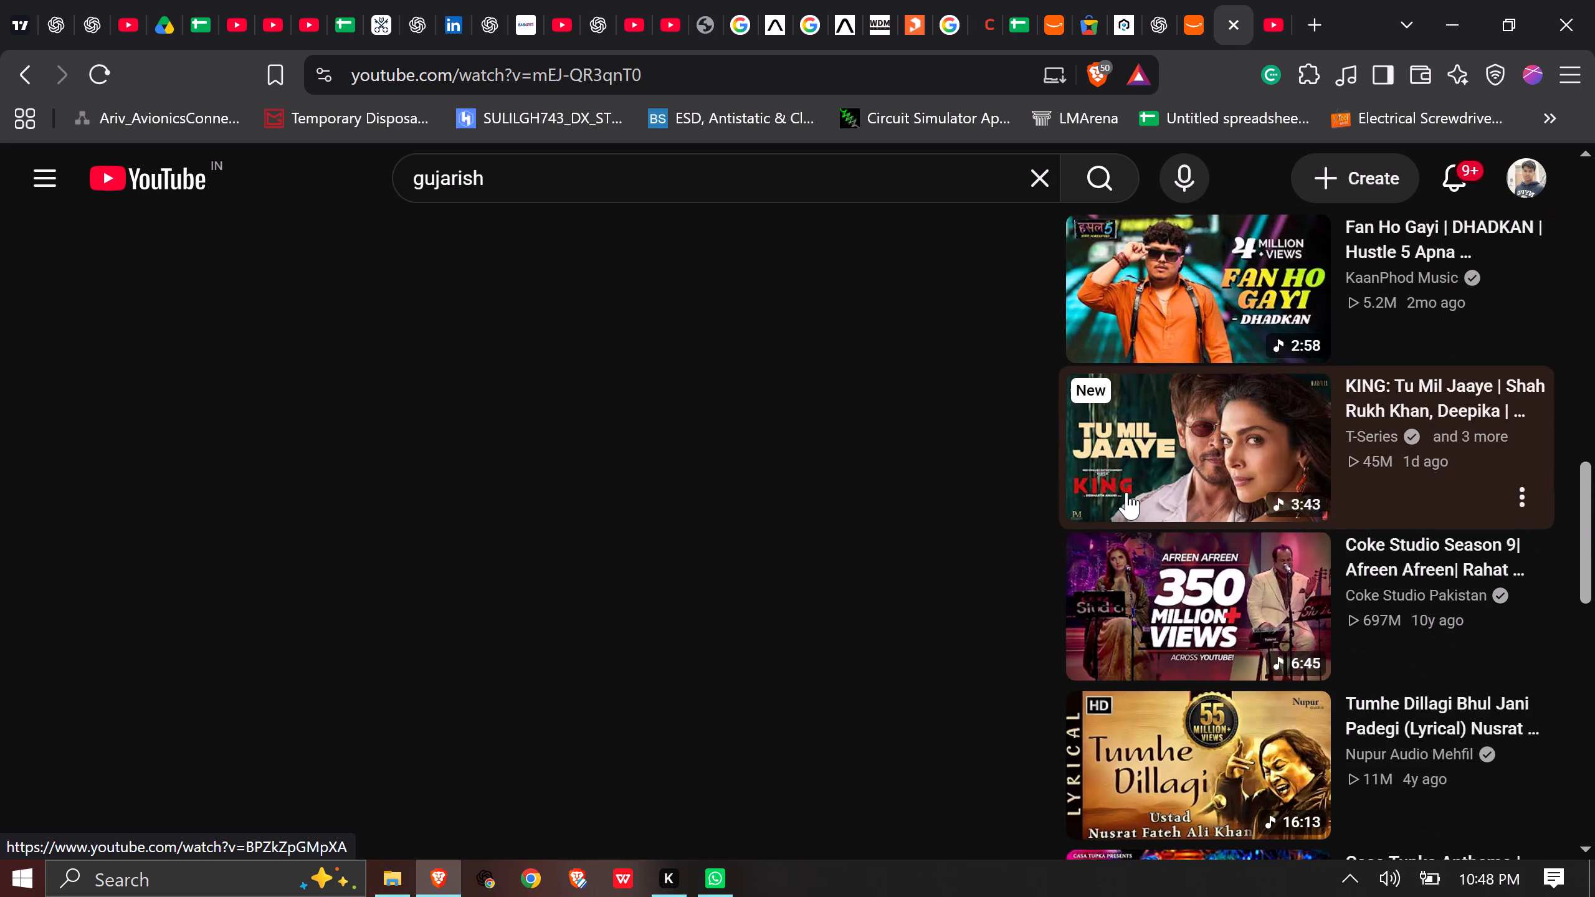
pyautogui.scroll(-1, 1126, 492)
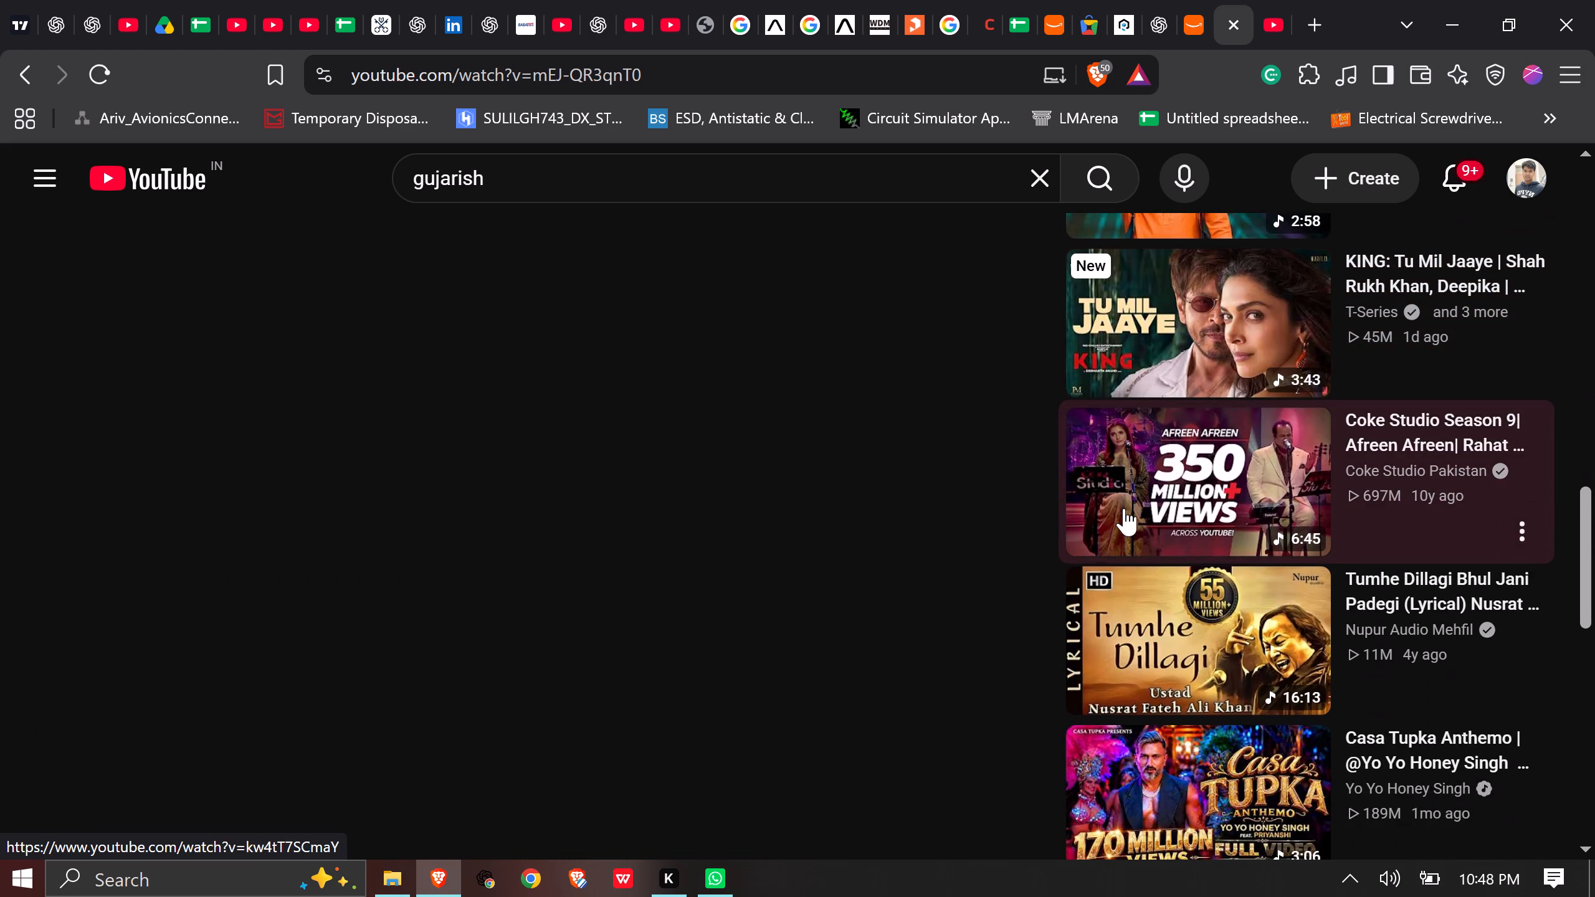
pyautogui.scroll(-2, 1124, 508)
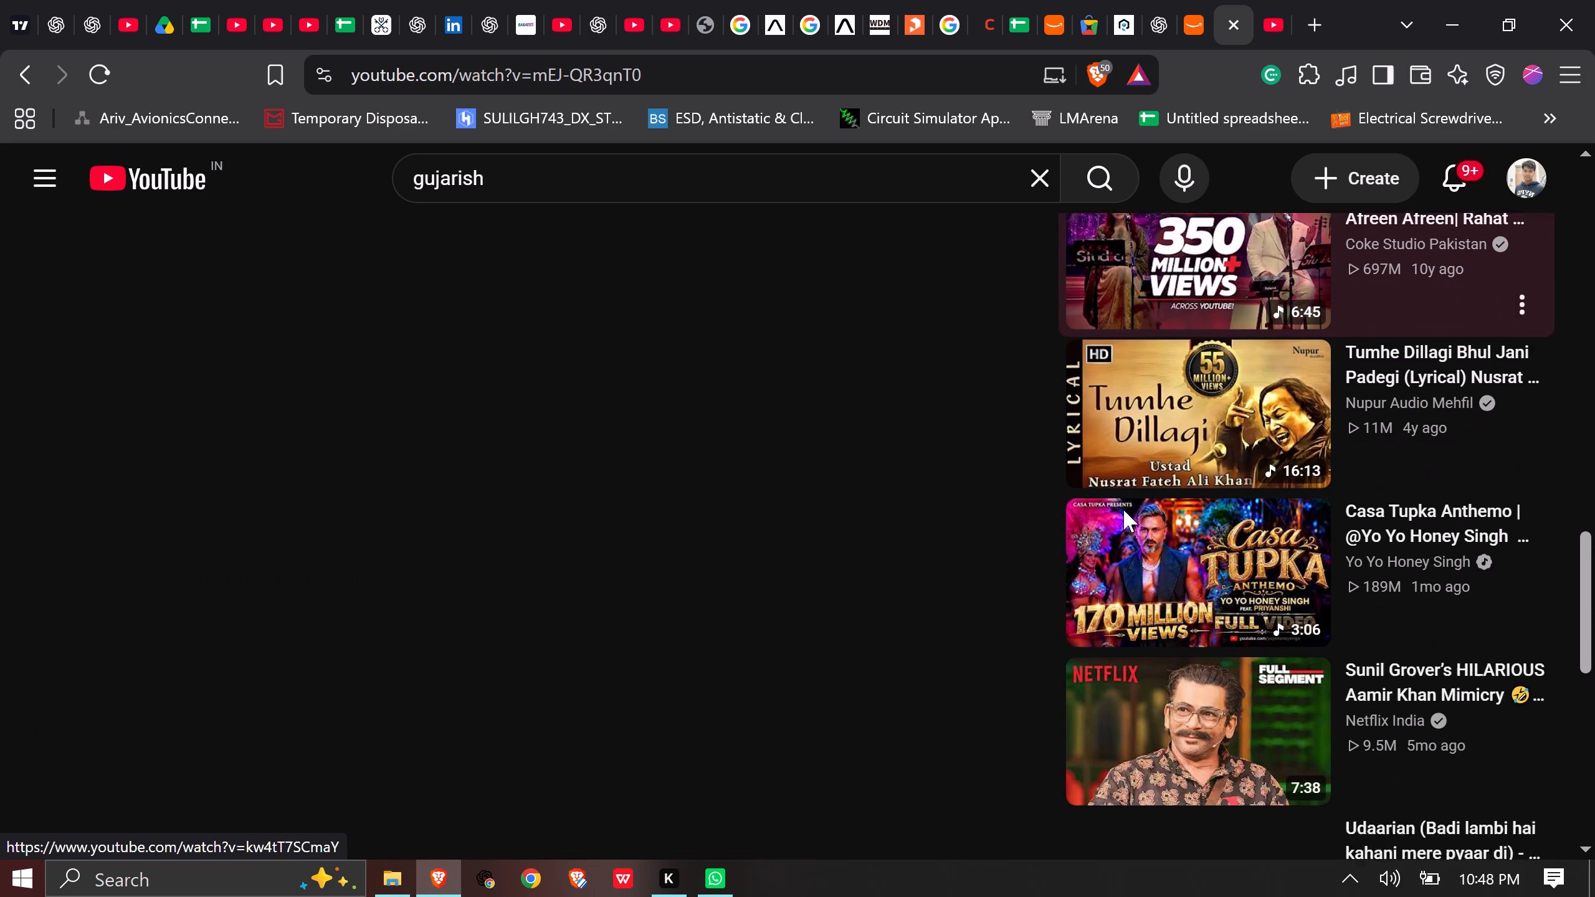
pyautogui.scroll(-4, 1123, 510)
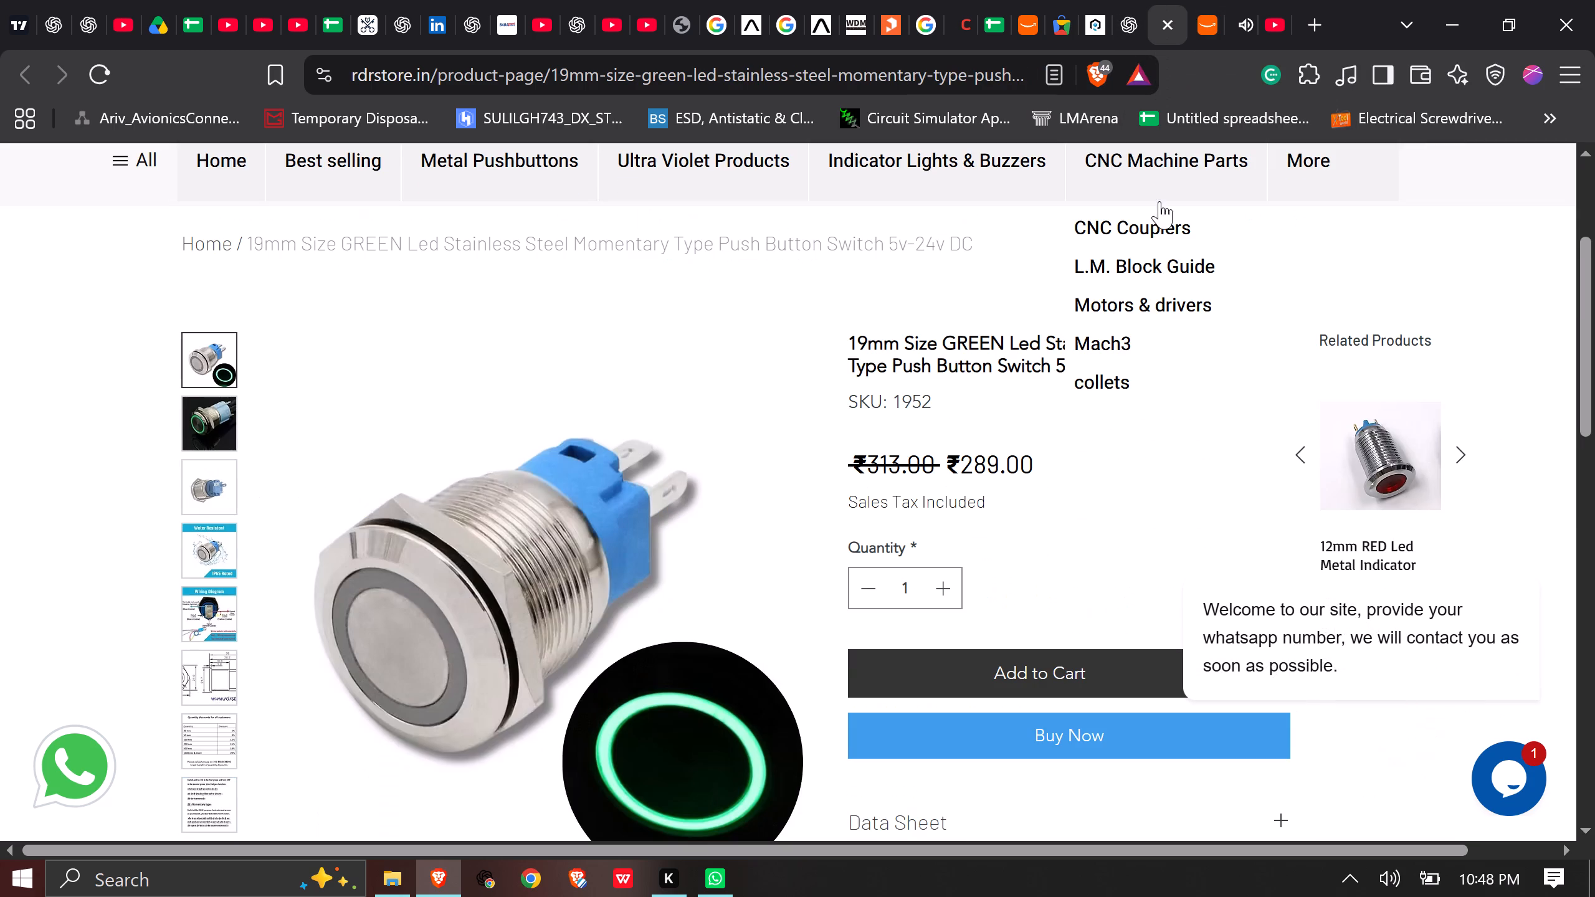
# Copy the RDR Store 19mm green LED push button page link into Option 1 Link cell B95 of the EMI_GCS sheet.
pyautogui.click(975, 358)
pyautogui.click(1002, 375)
pyautogui.click(1163, 349)
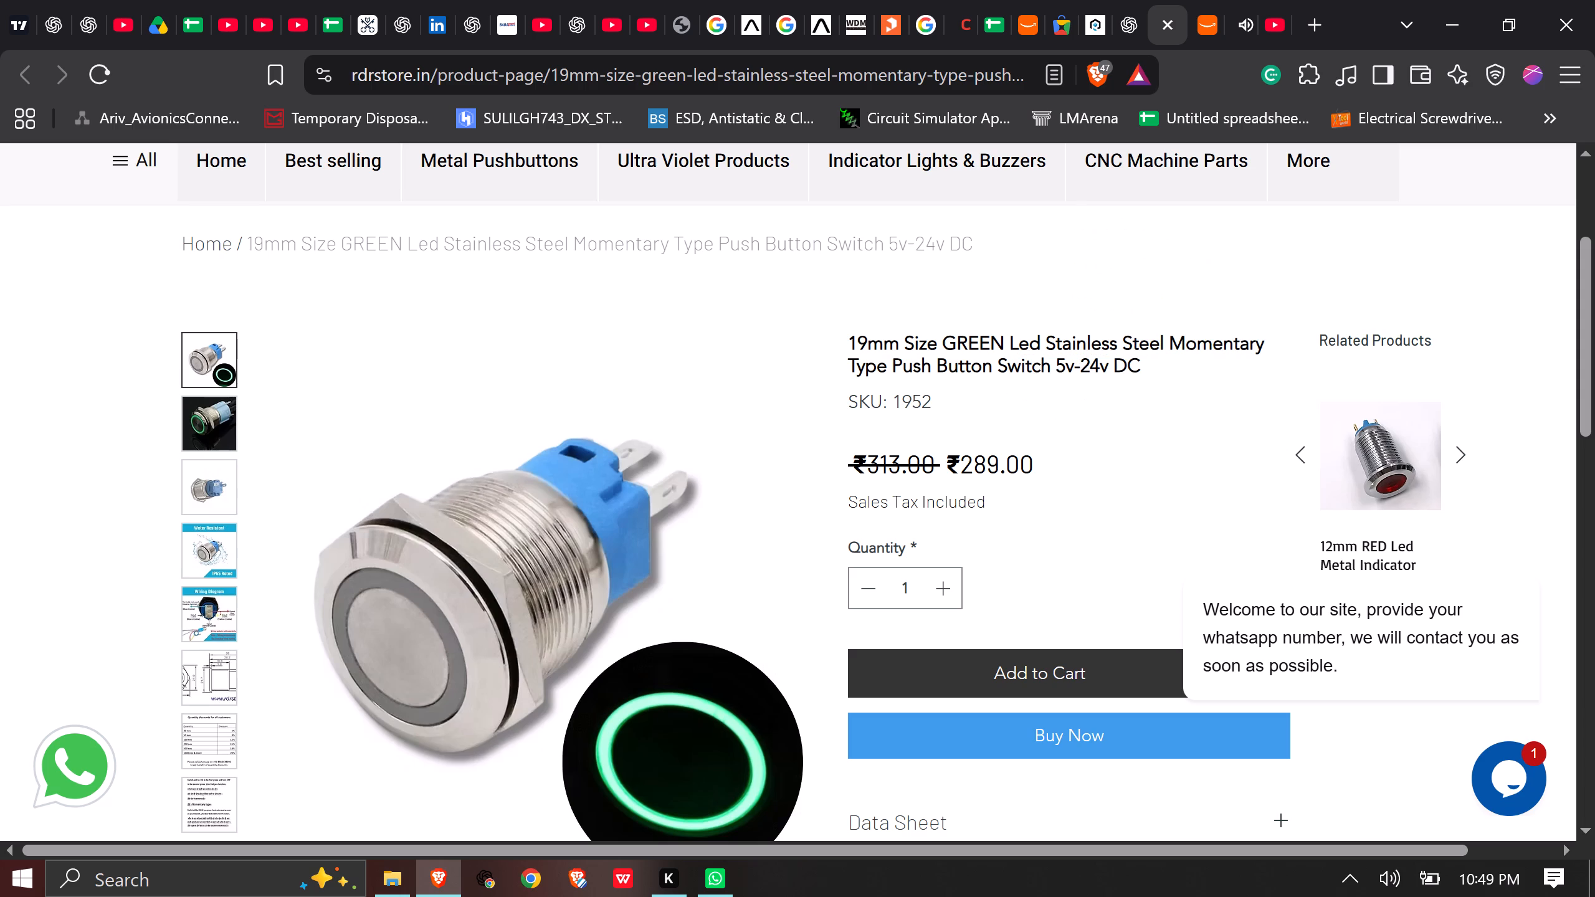
pyautogui.scroll(-1, 1114, 343)
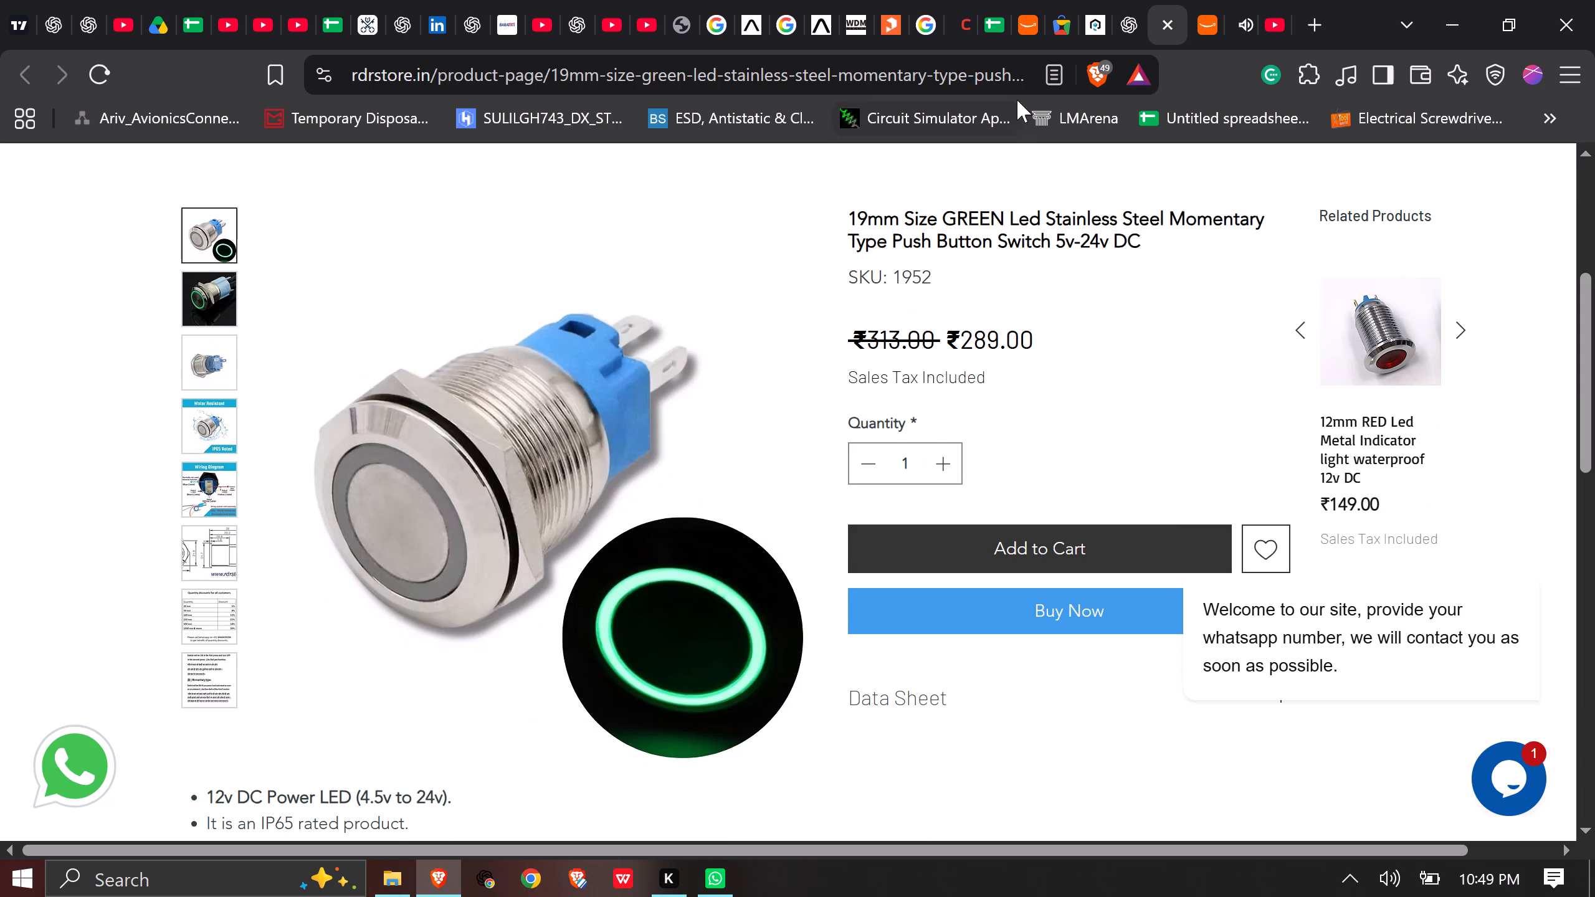
pyautogui.click(1005, 77)
pyautogui.hotkey('ctrl', 'c')
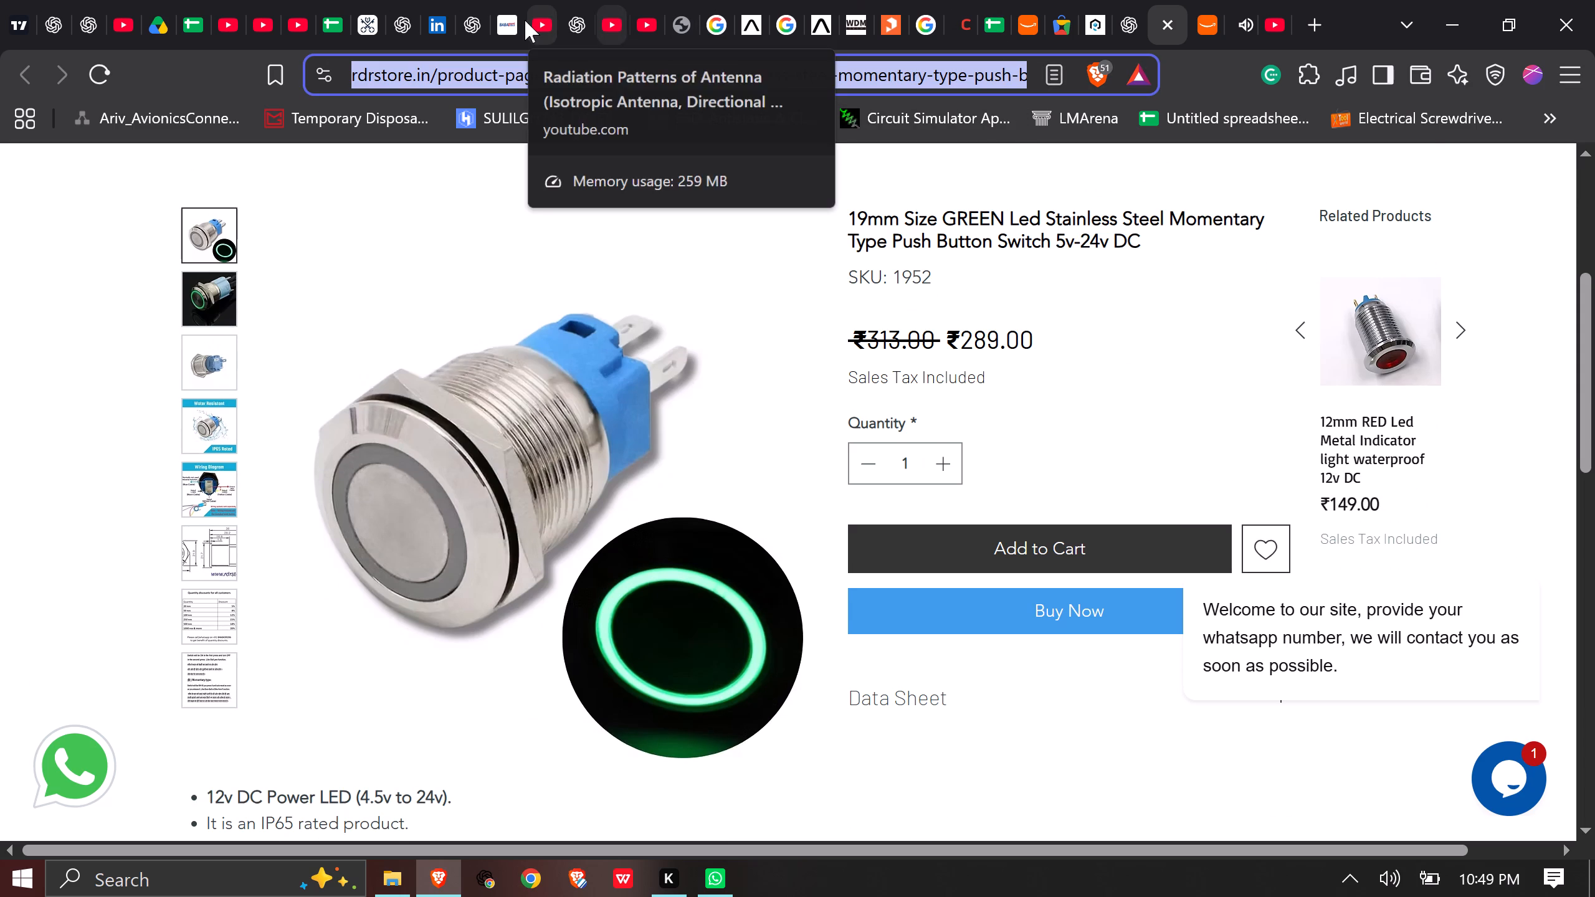
pyautogui.click(1004, 0)
pyautogui.click(675, 658)
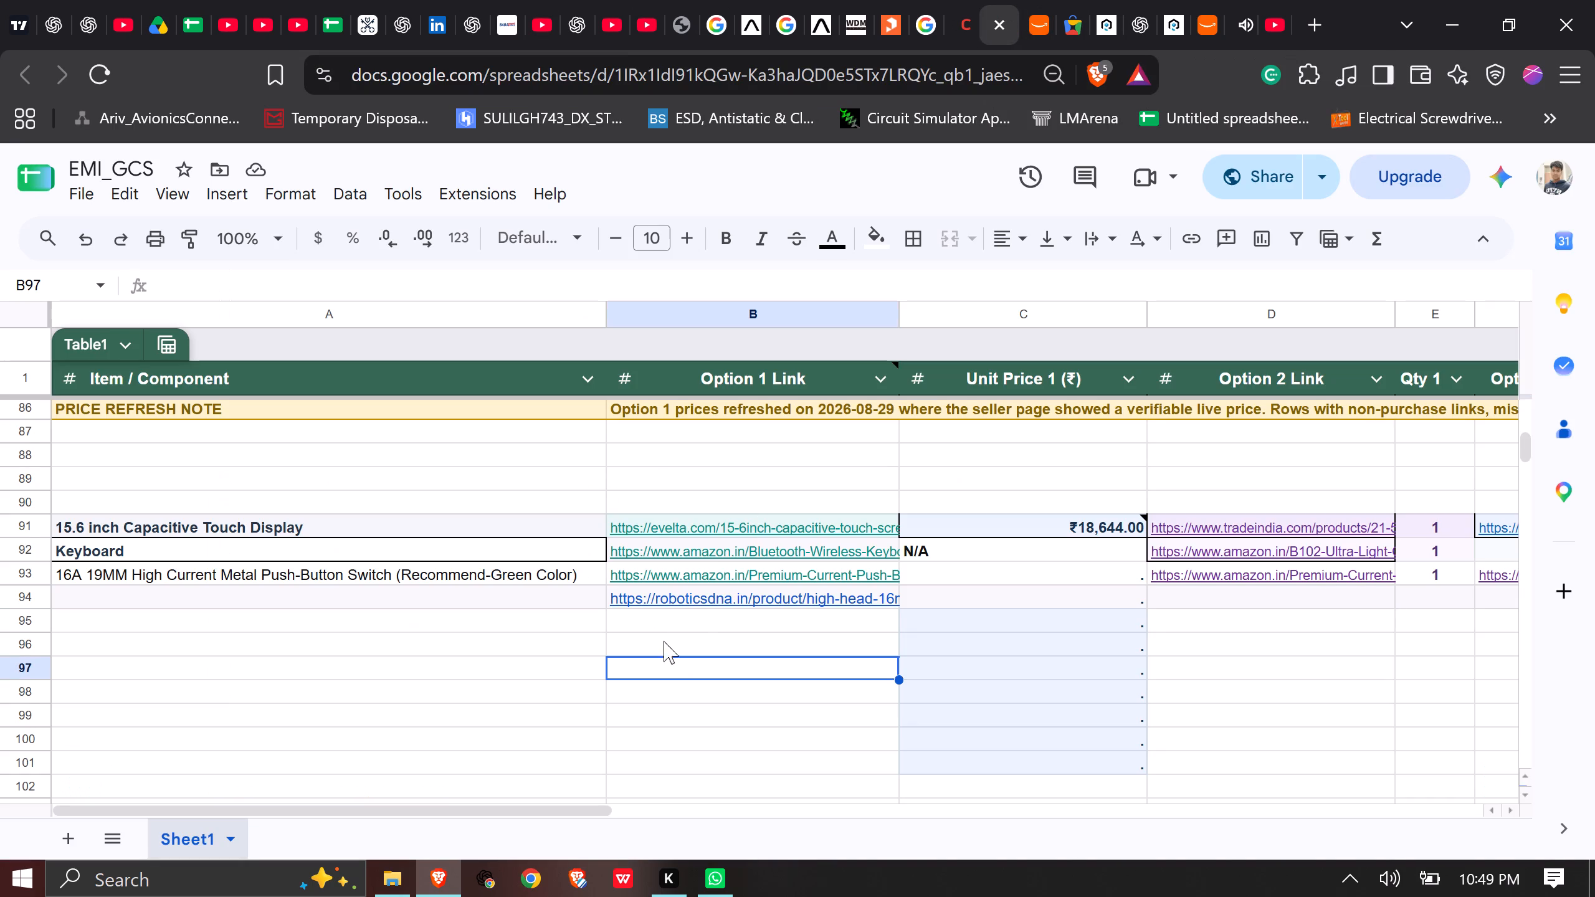
pyautogui.click(1171, 603)
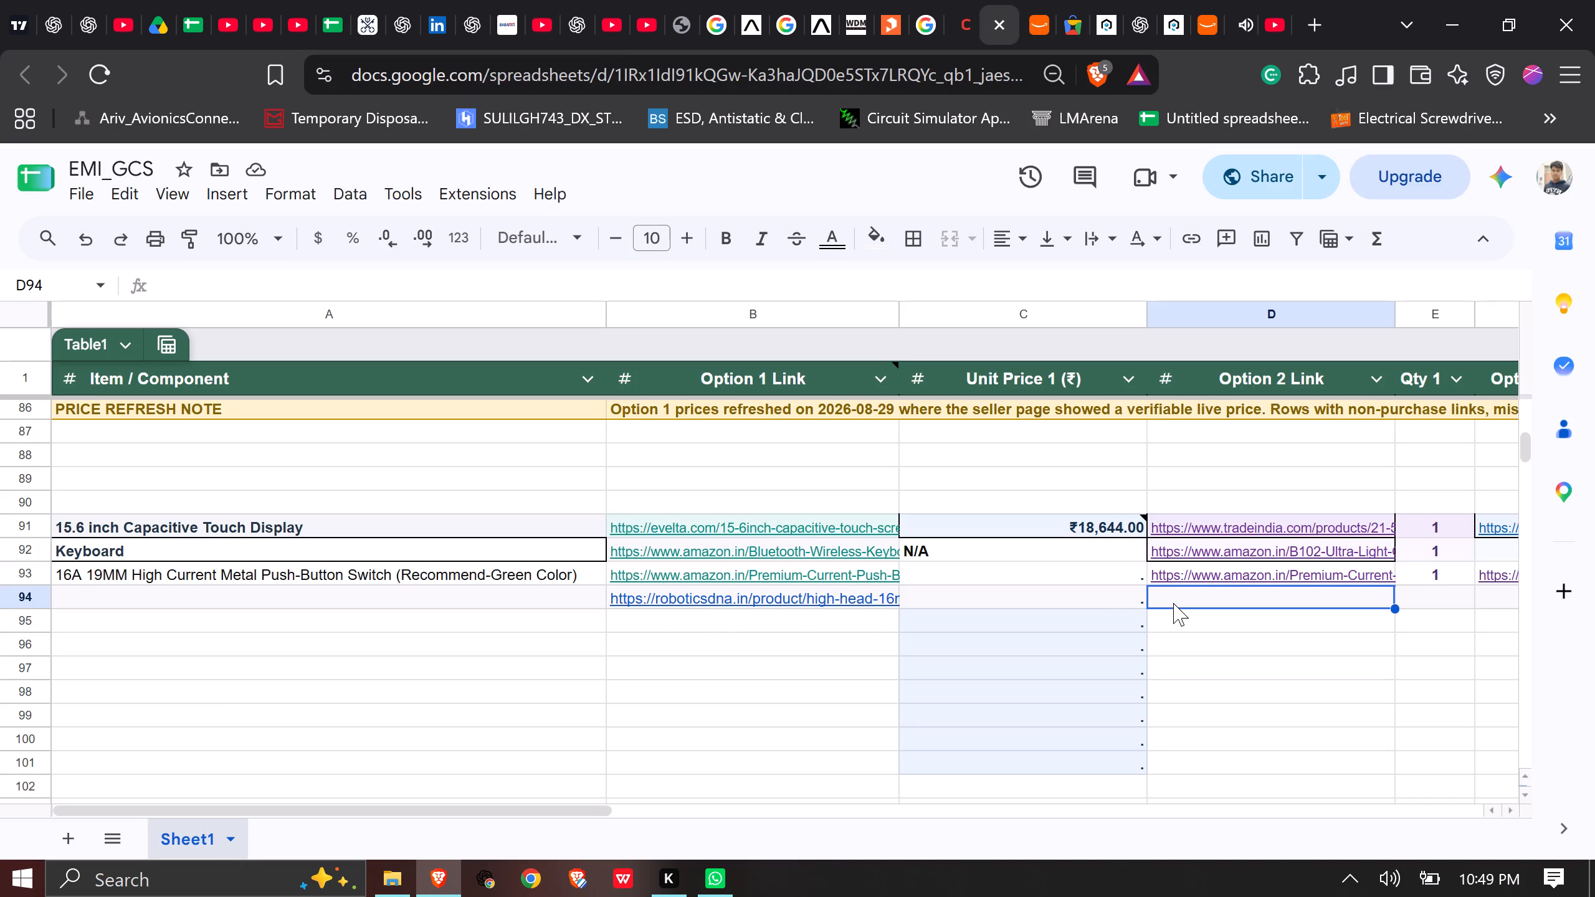
pyautogui.click(861, 629)
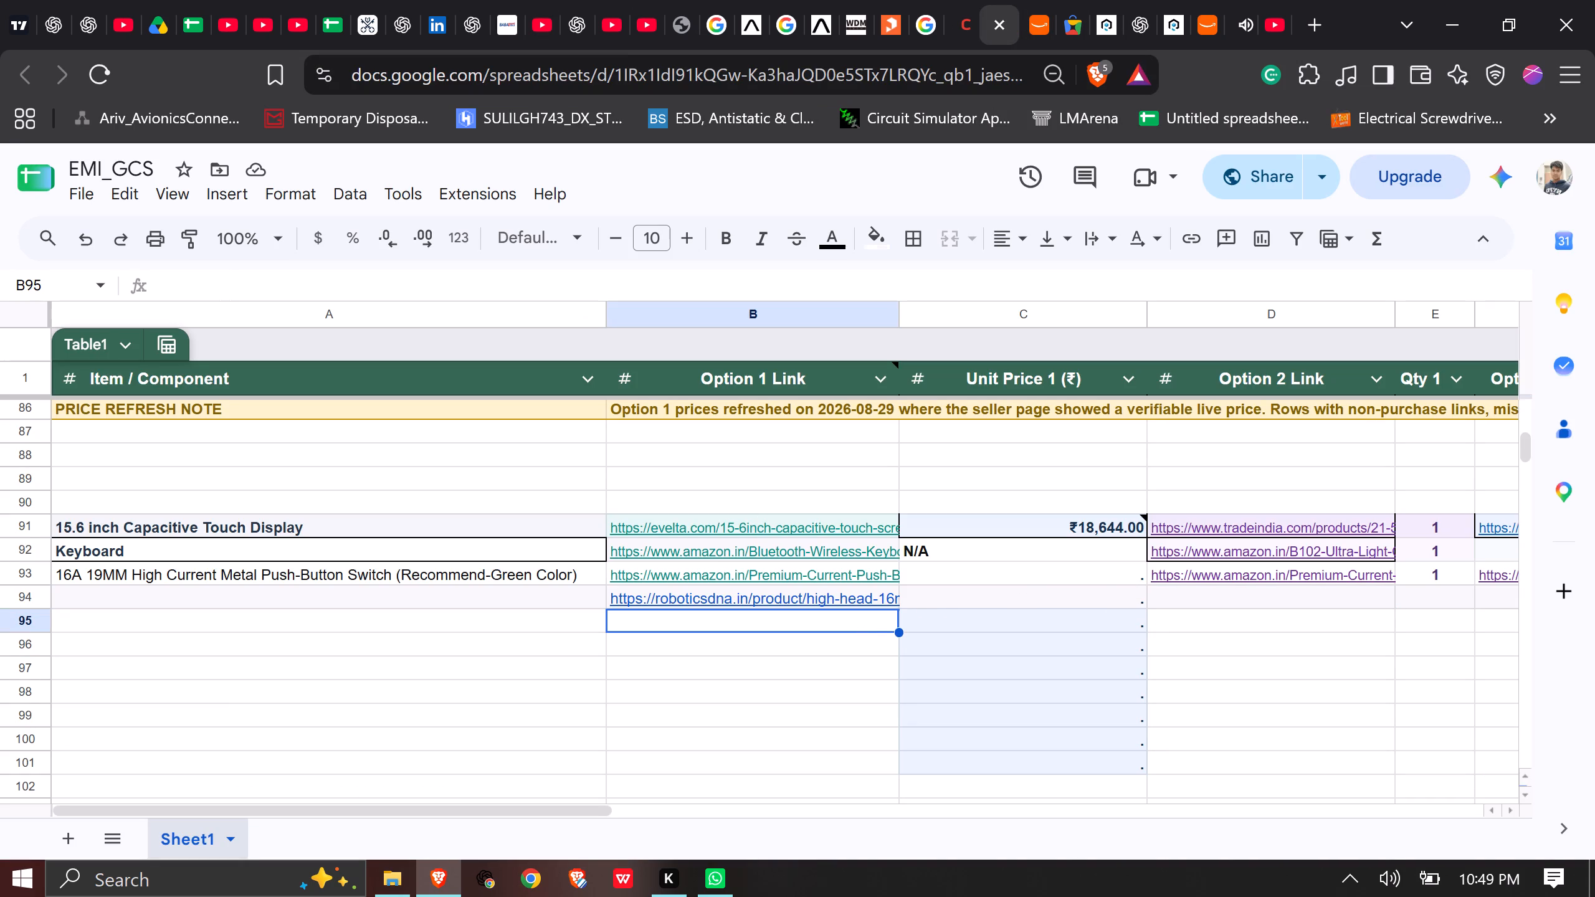
pyautogui.hotkey('ctrl', 'v')
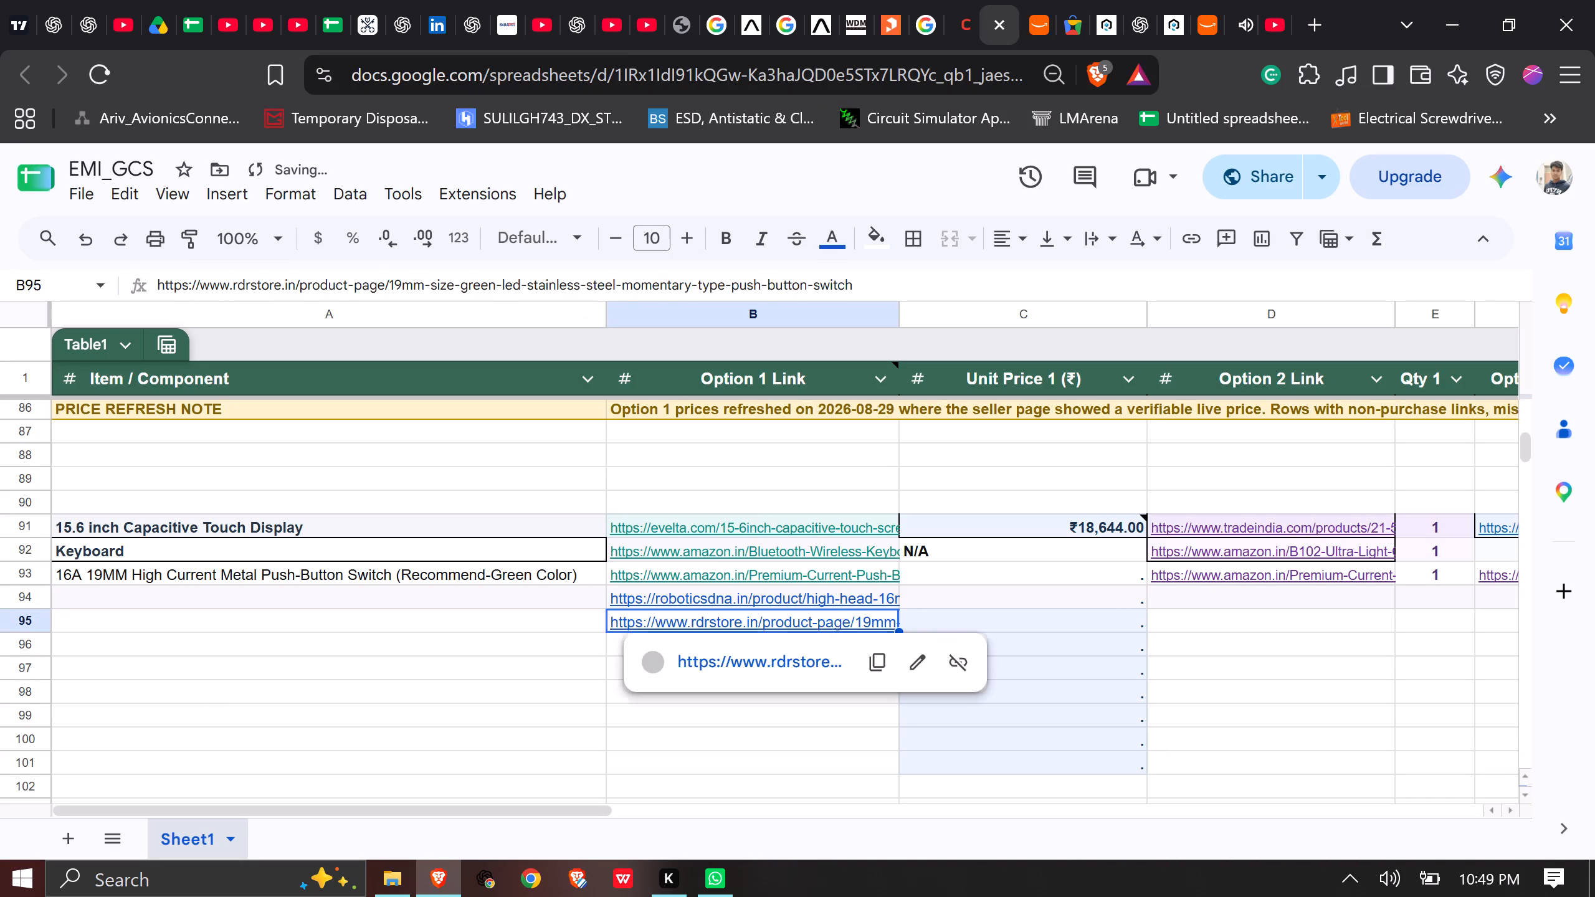
# In the EMI_GCS sheet, move the roboticsdna.in link from B94 to the Option 2 Link cell D94.
pyautogui.click(830, 603)
pyautogui.hotkey('ctrl', 'x')
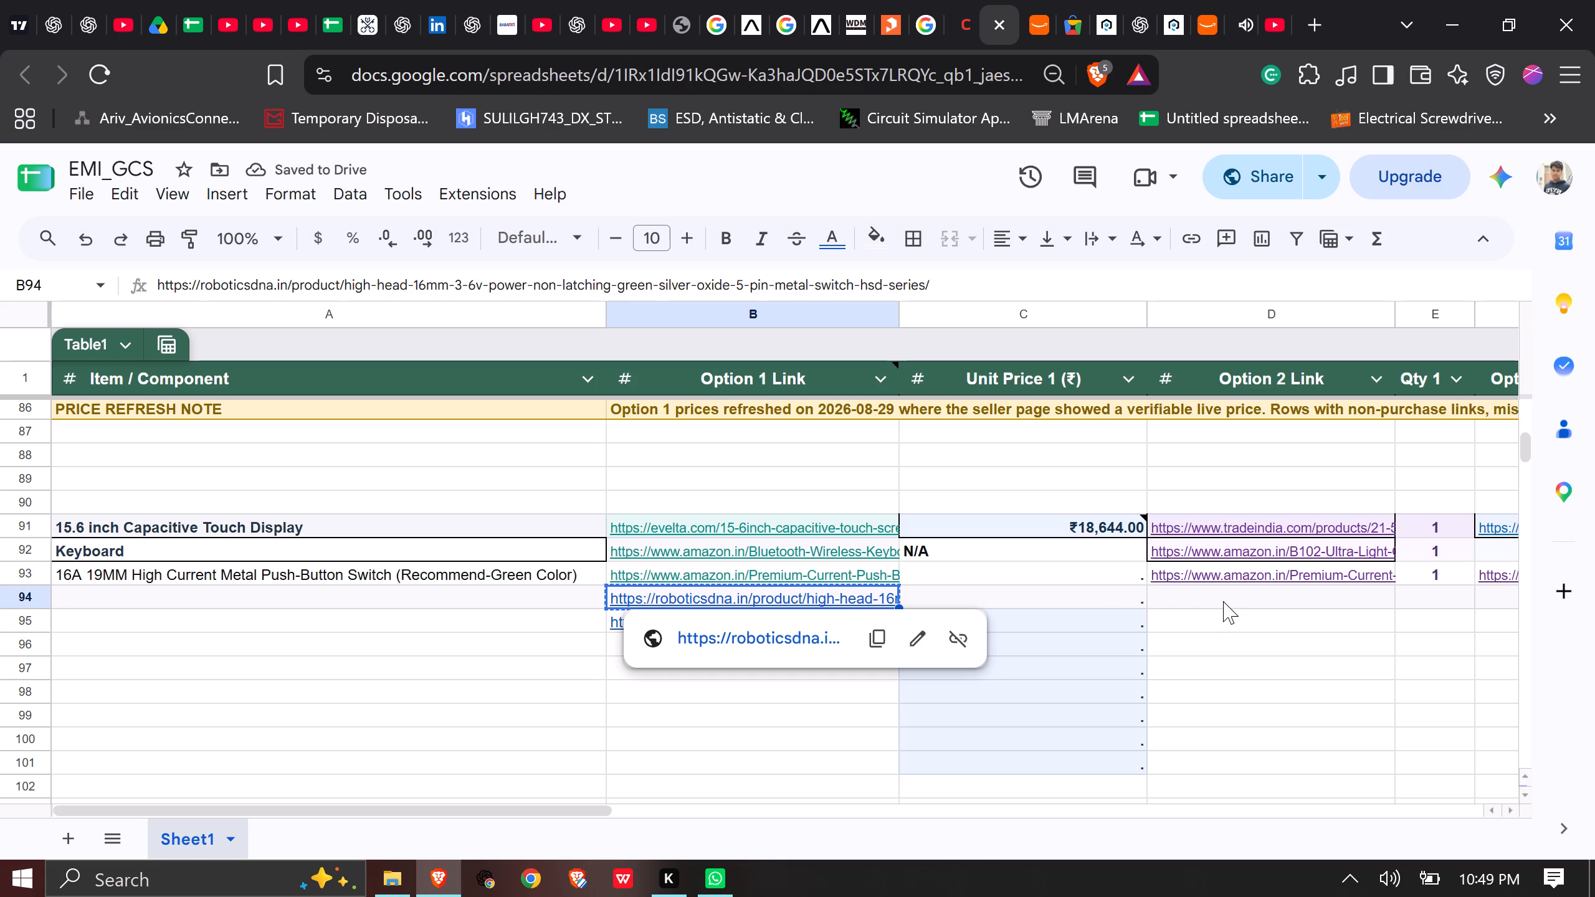
pyautogui.click(1229, 603)
pyautogui.hotkey('ctrl', 'v')
# Move the rdrstore.in 19mm switch link from B95 to the Option 1 Link cell B94.
pyautogui.click(809, 621)
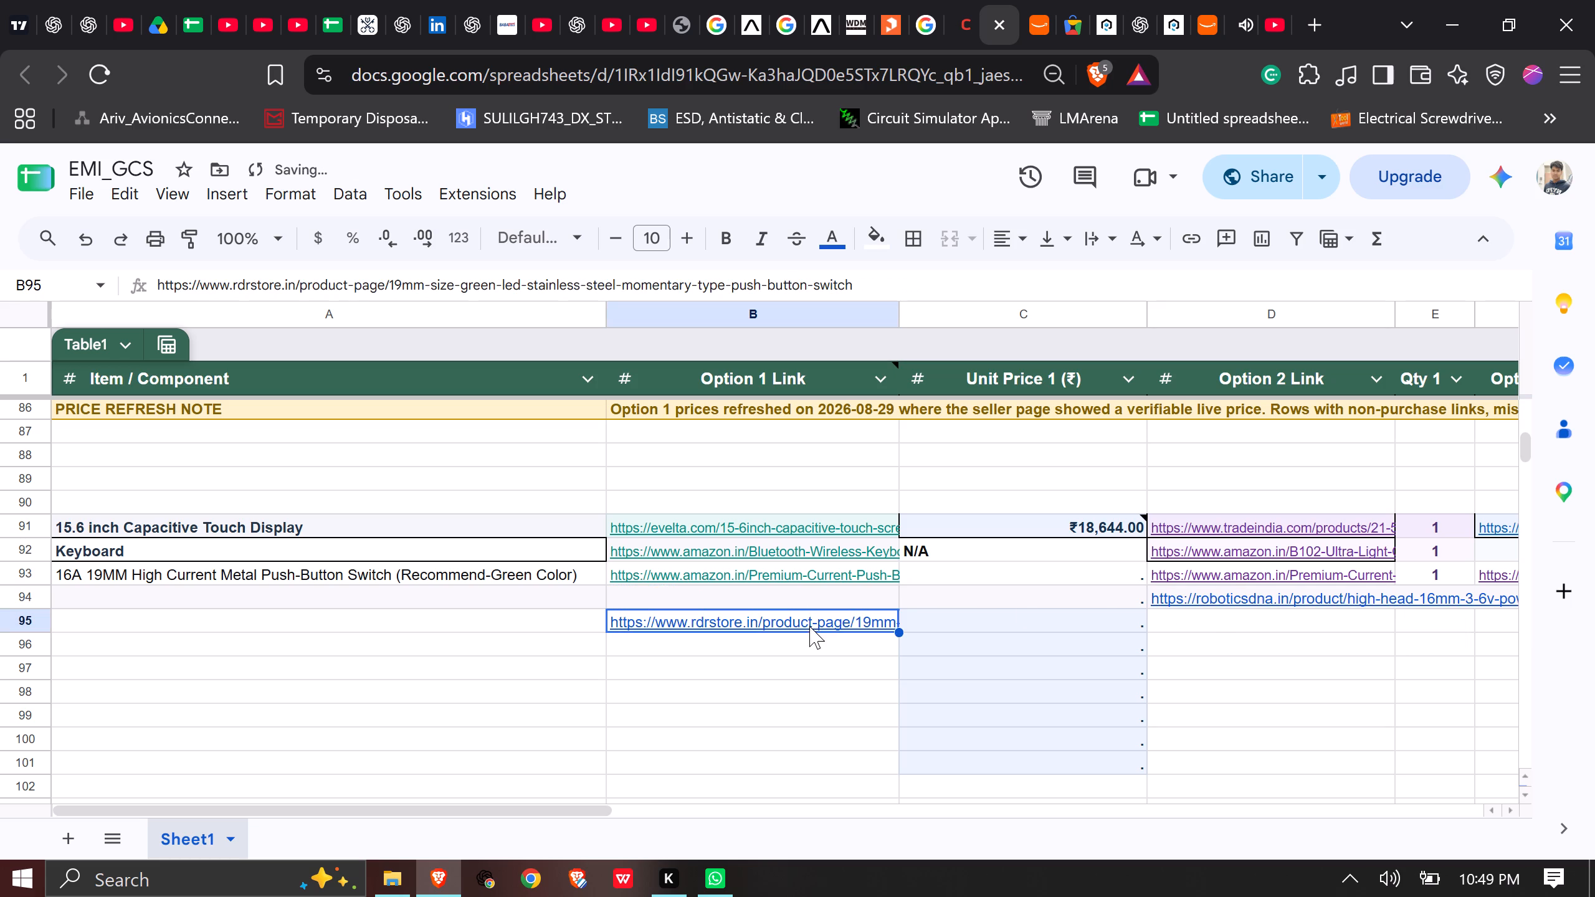
pyautogui.hotkey('ctrl', 'x')
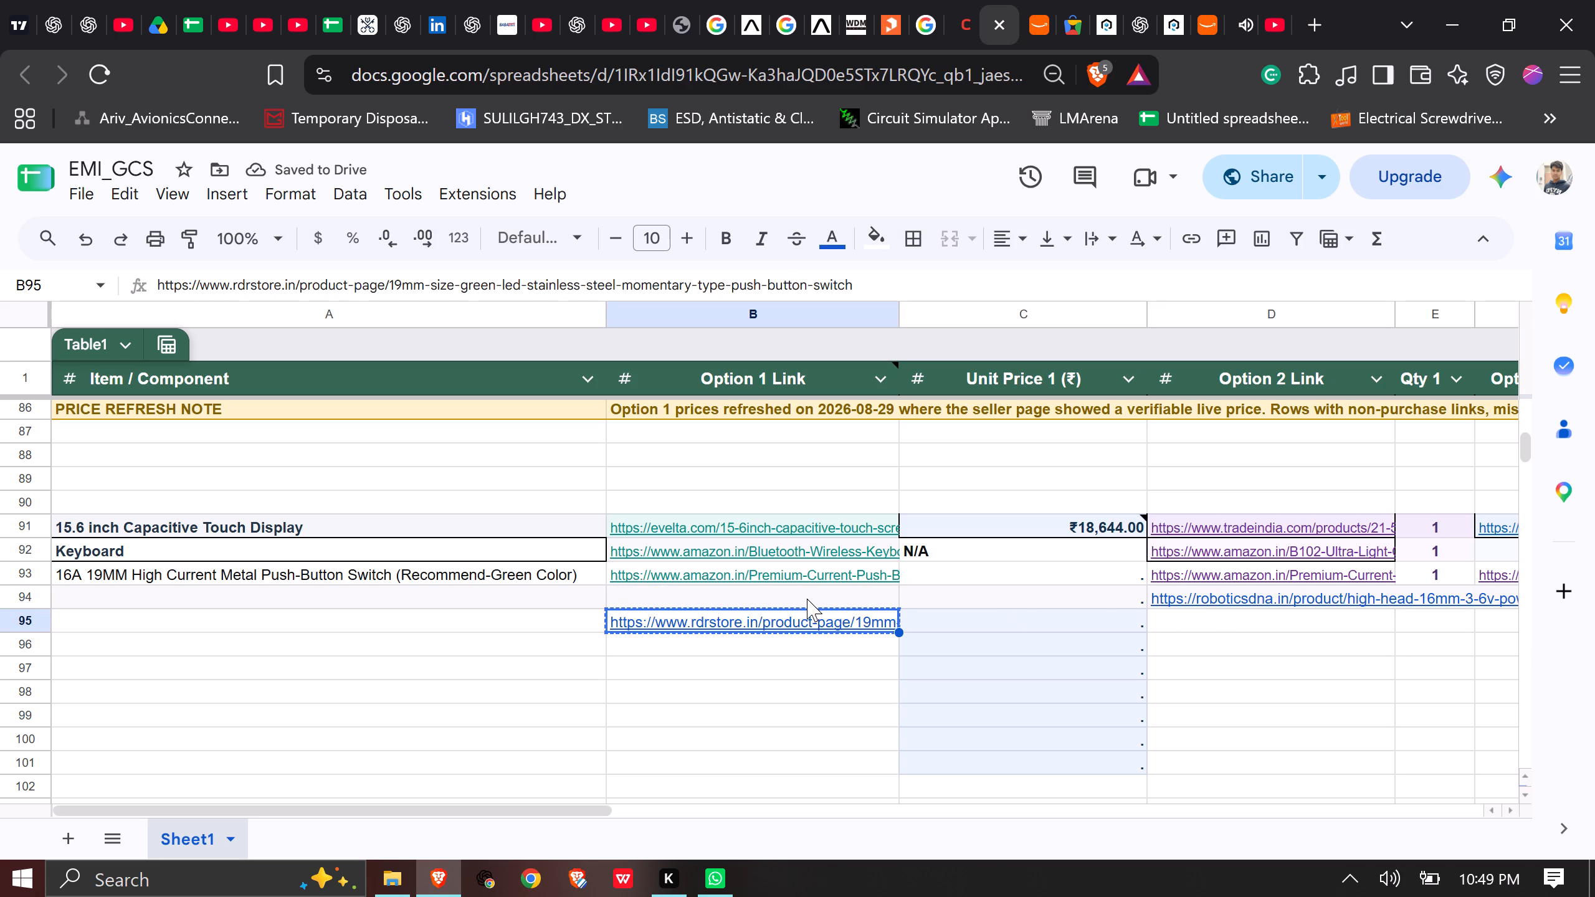
pyautogui.click(807, 599)
pyautogui.hotkey('ctrl', 'v')
pyautogui.click(809, 640)
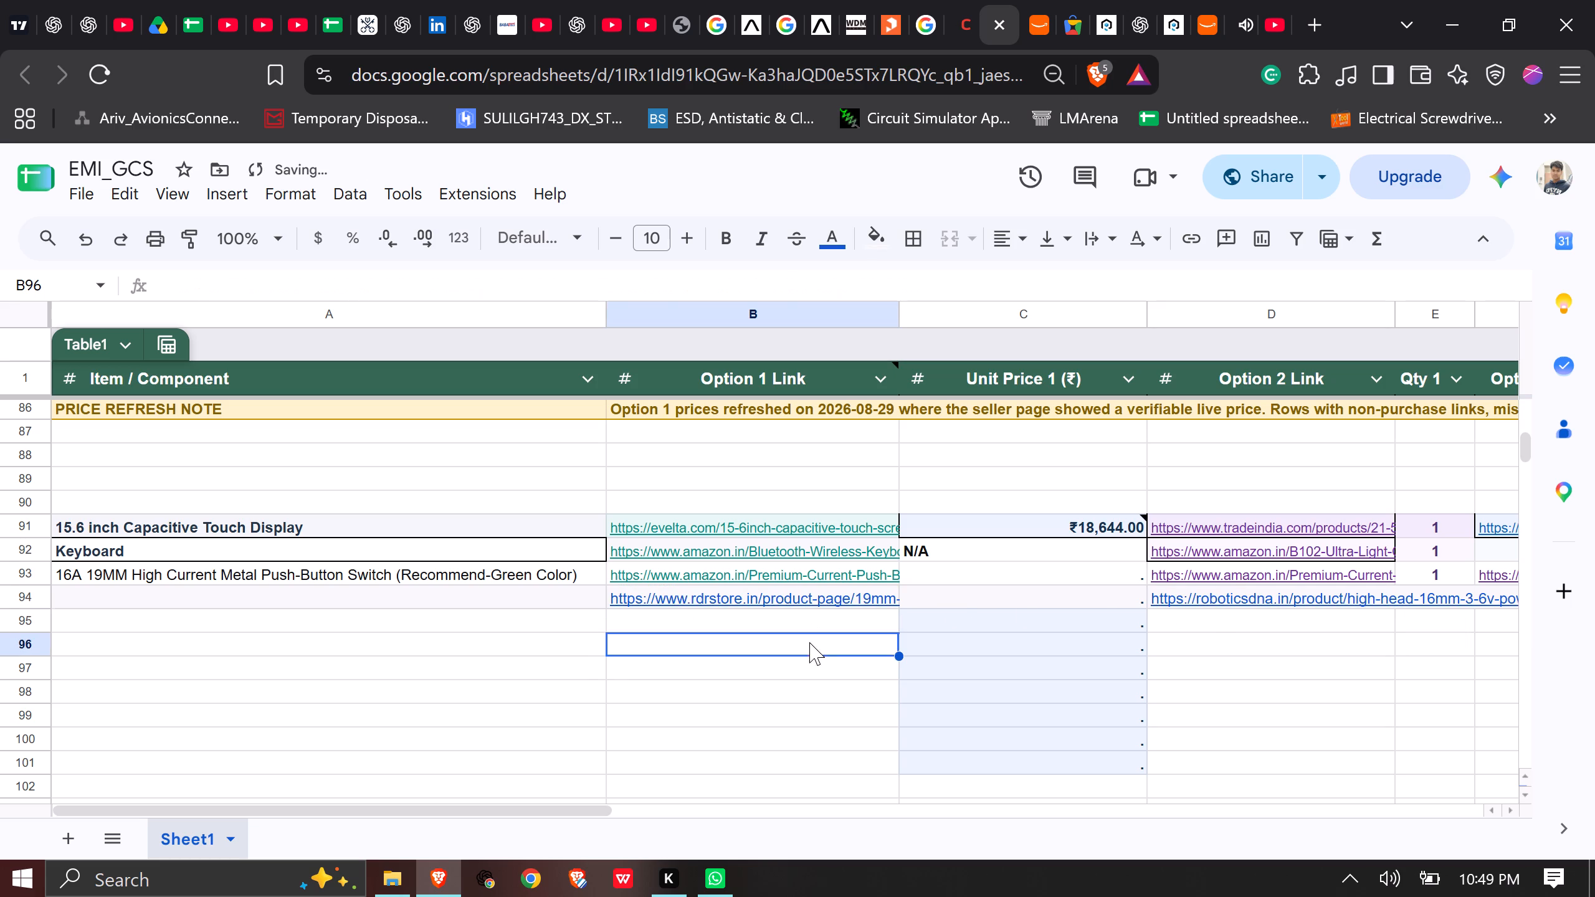
# Enter a quantity of 1 in the Qty 1 cell E94.
pyautogui.click(1307, 647)
pyautogui.click(1434, 625)
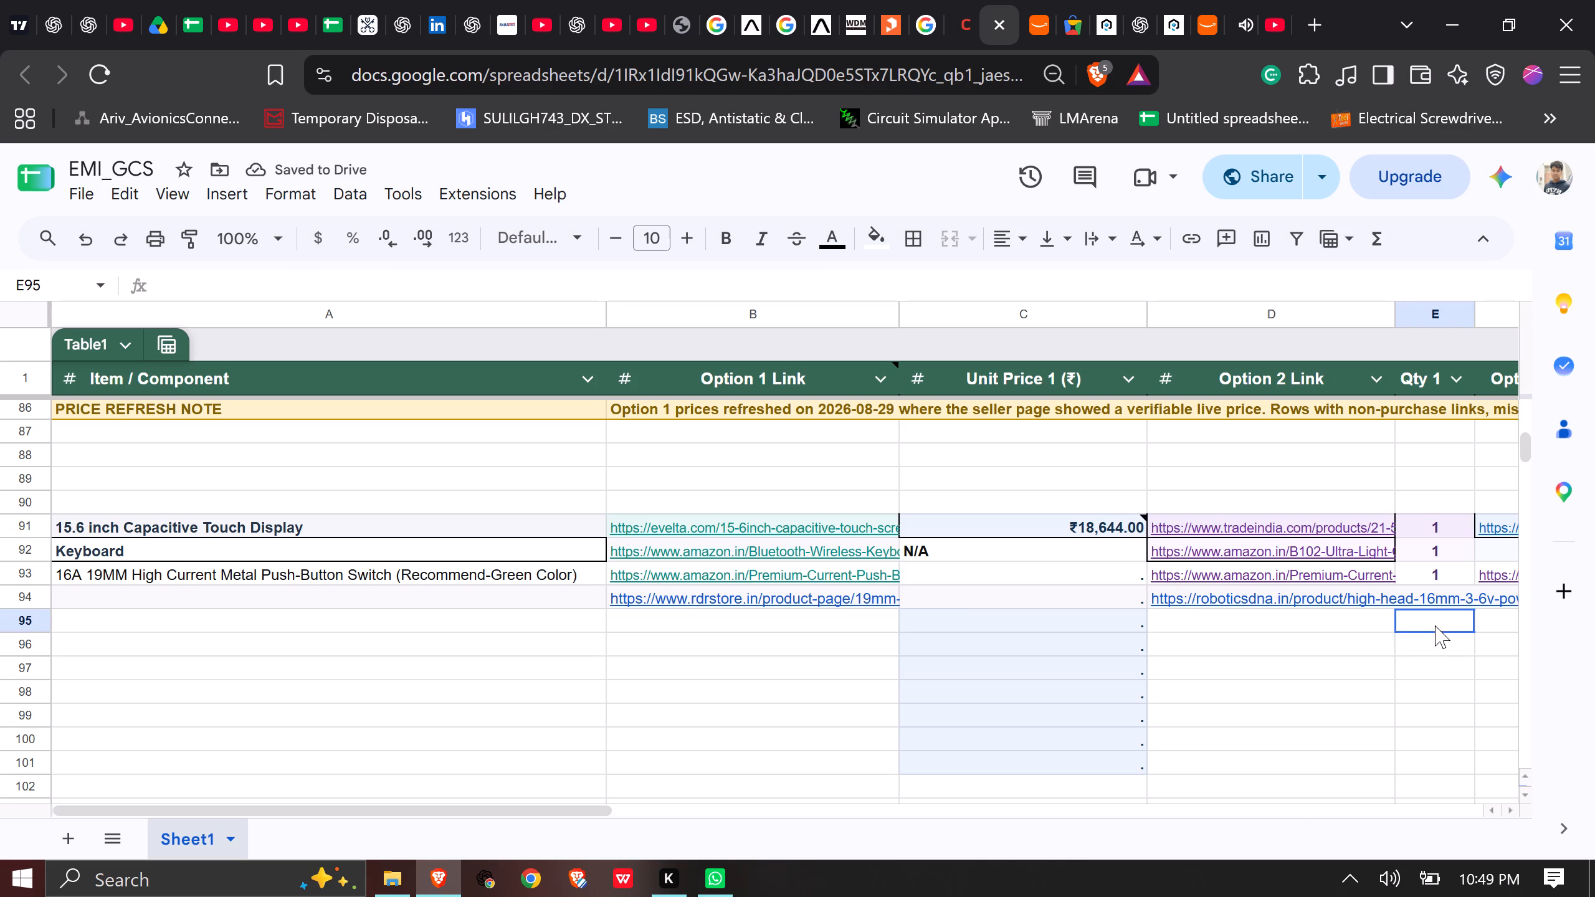
pyautogui.press('Up')
pyautogui.press('1')
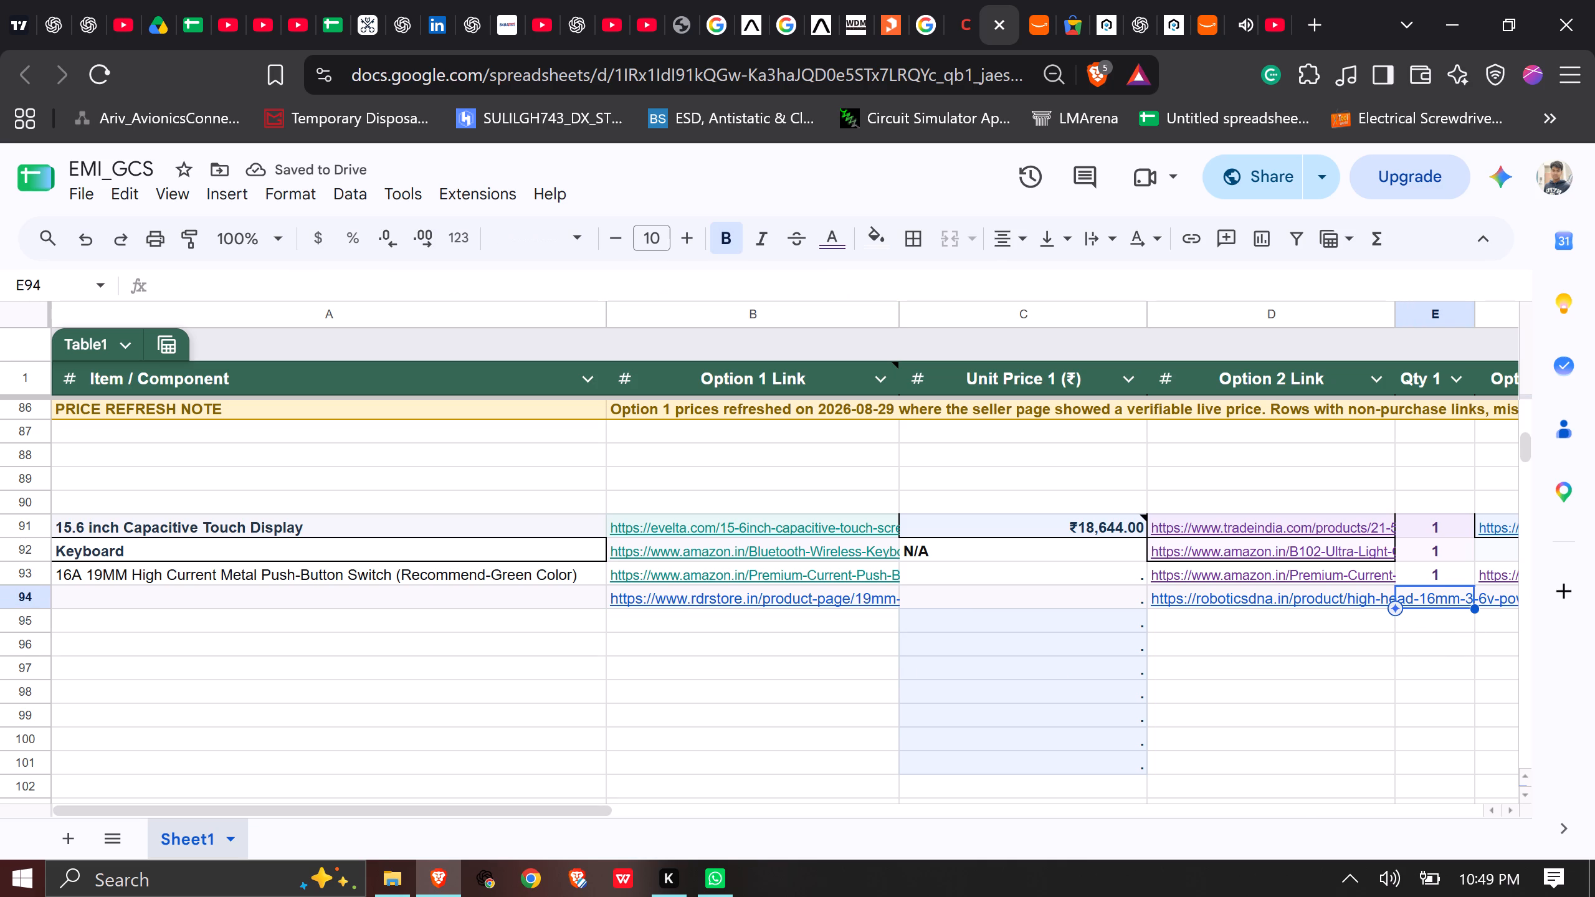
pyautogui.click(1296, 693)
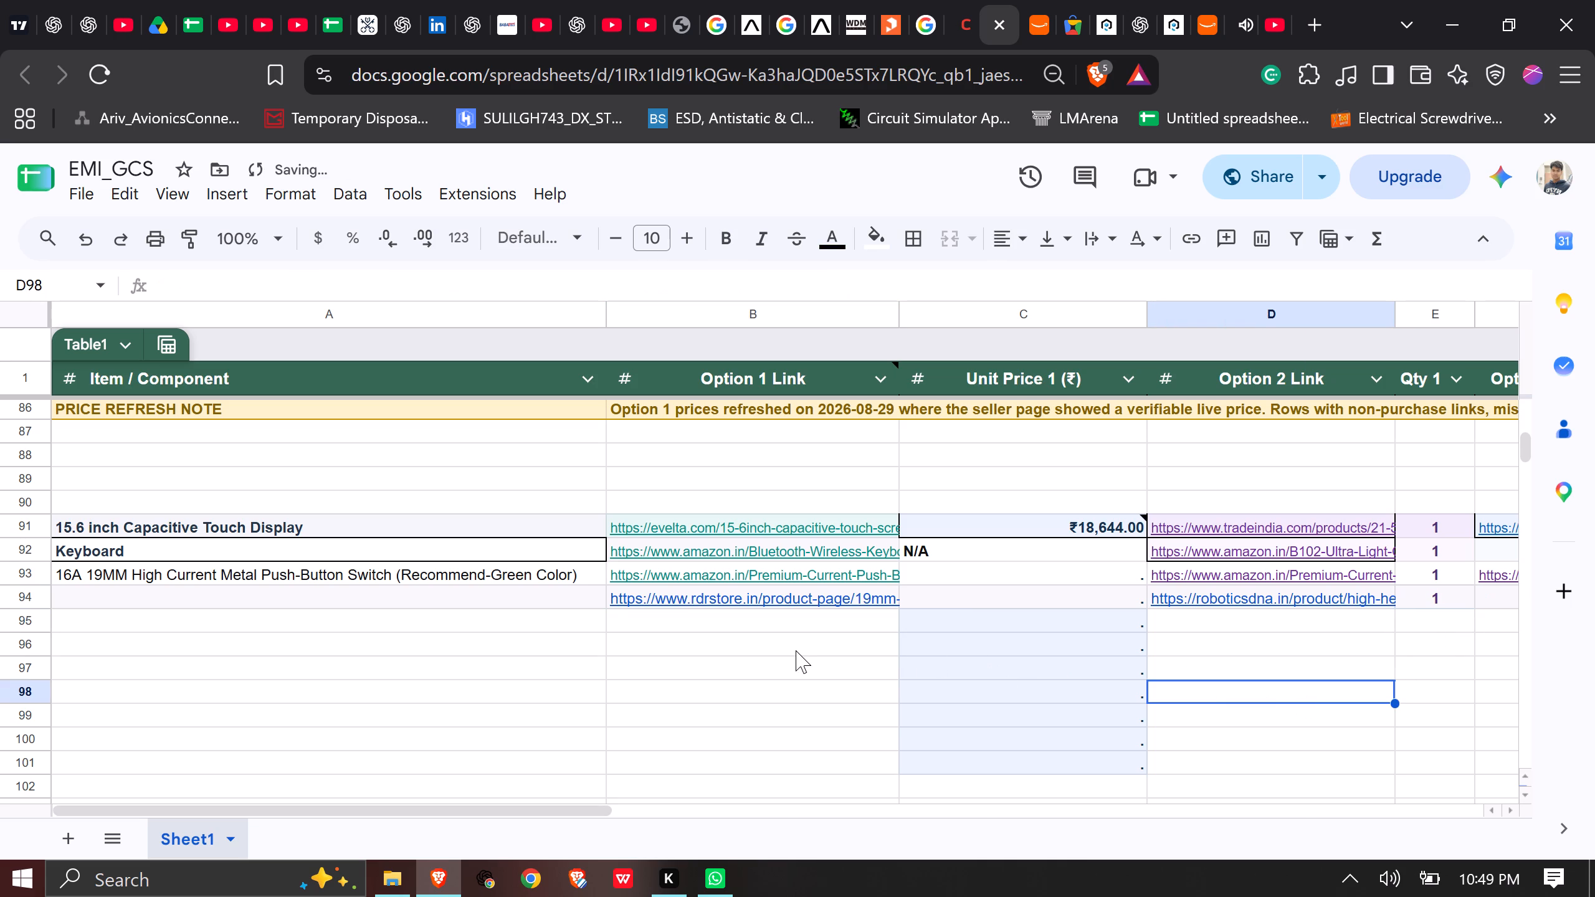
# Copy "GREEN Stainless Steel Momentary Type 5V-24V DC Led Push Button Switch" from the RDR 16mm product title into Item cell A94 of EMI_GCS.
pyautogui.click(795, 642)
pyautogui.click(583, 607)
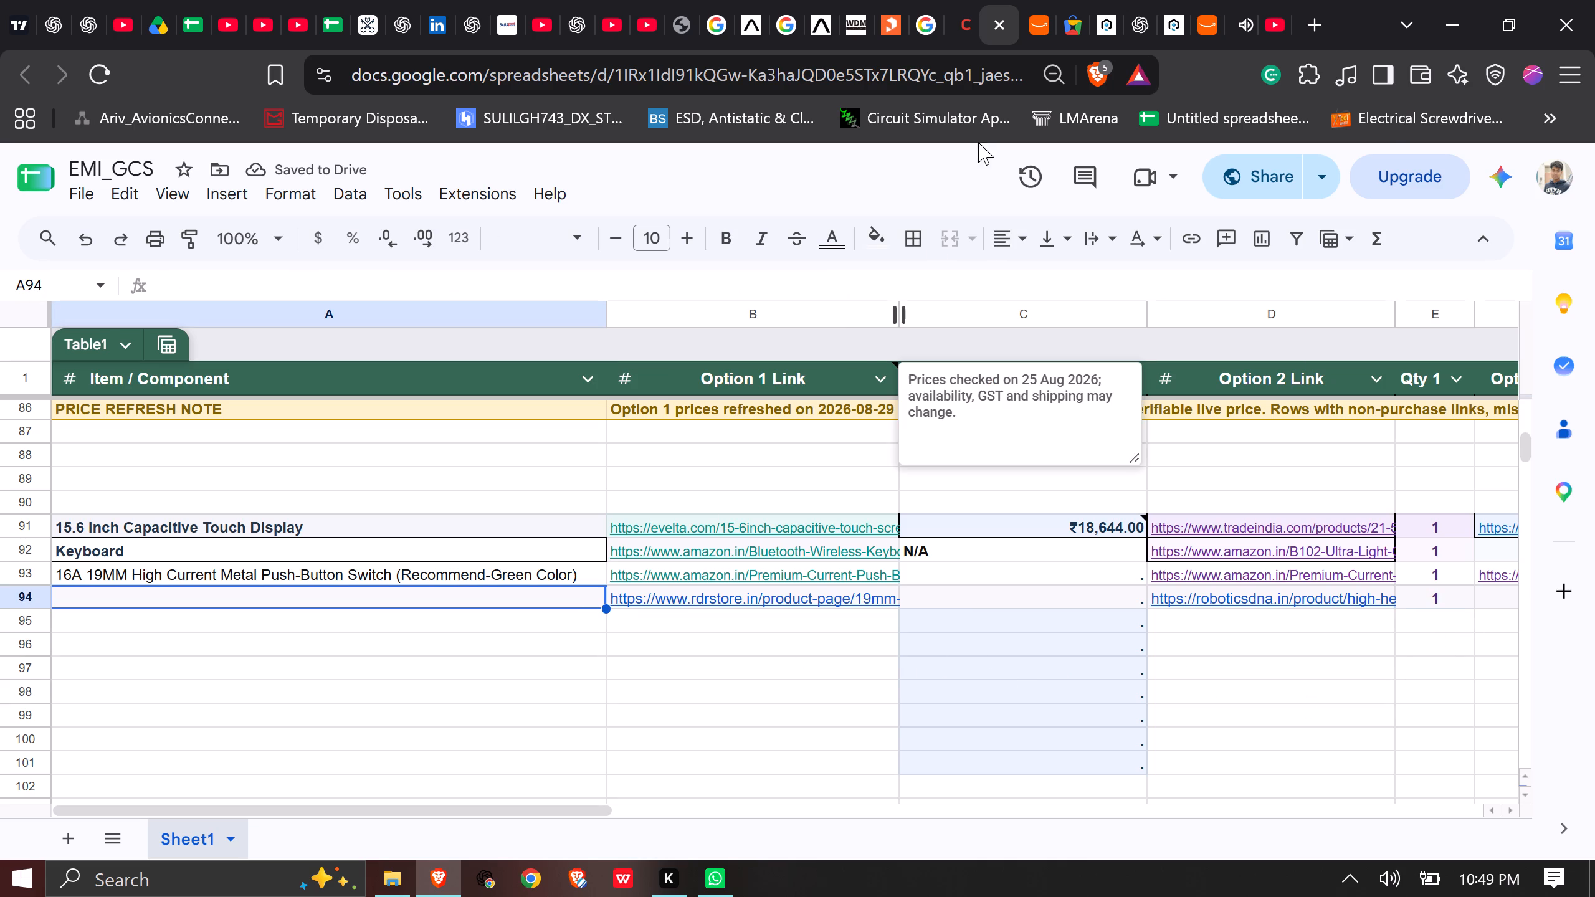
pyautogui.click(1092, 3)
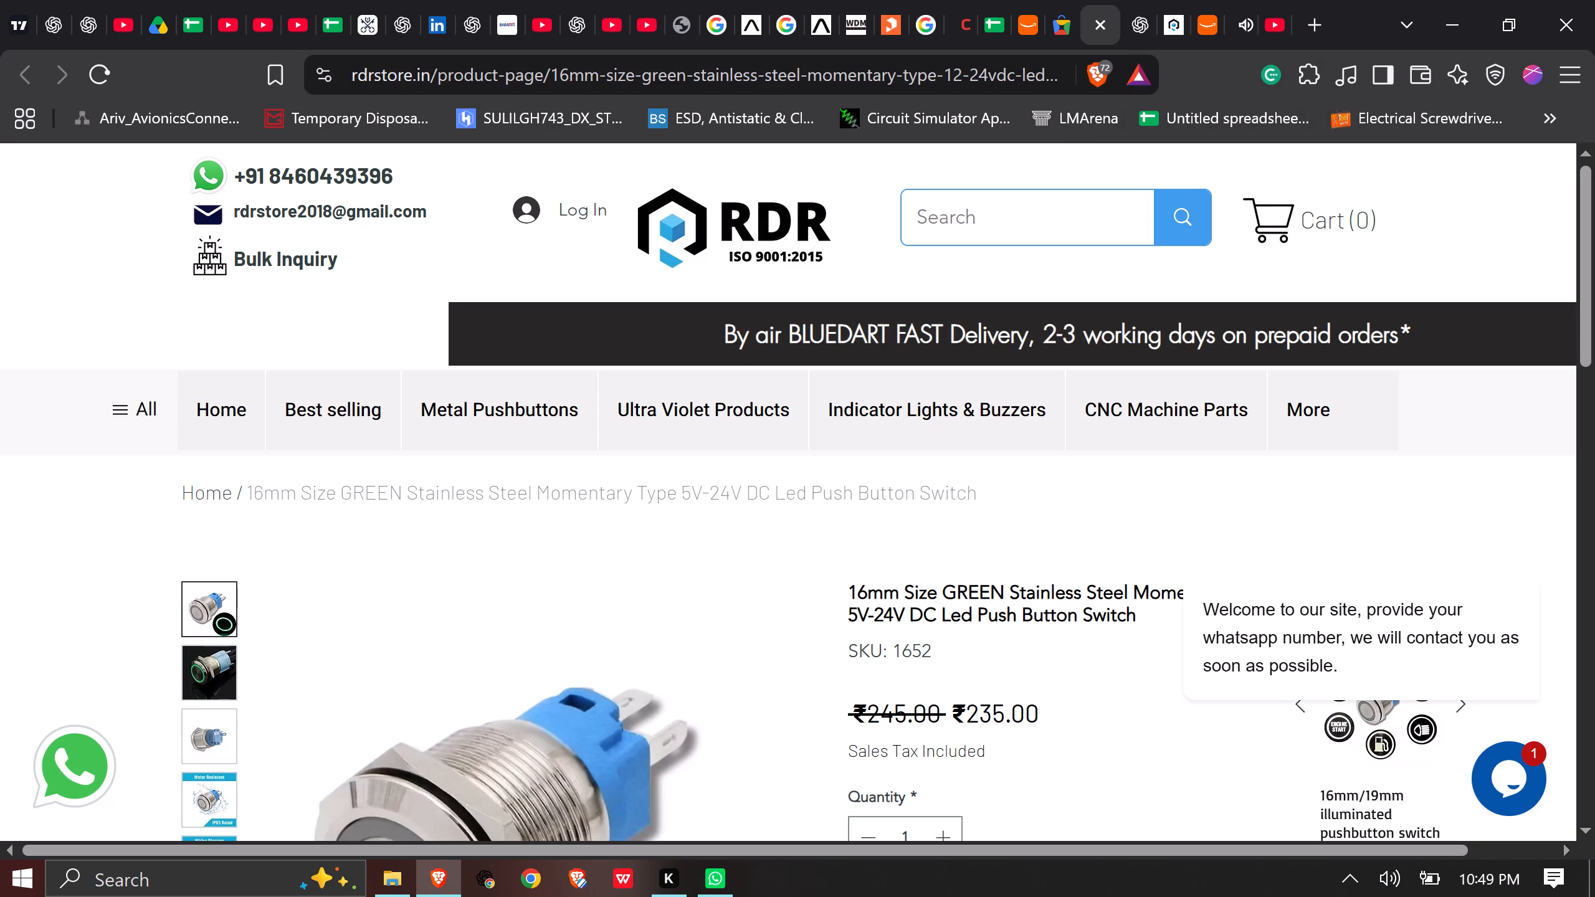
pyautogui.moveTo(844, 594); pyautogui.dragTo(894, 596)
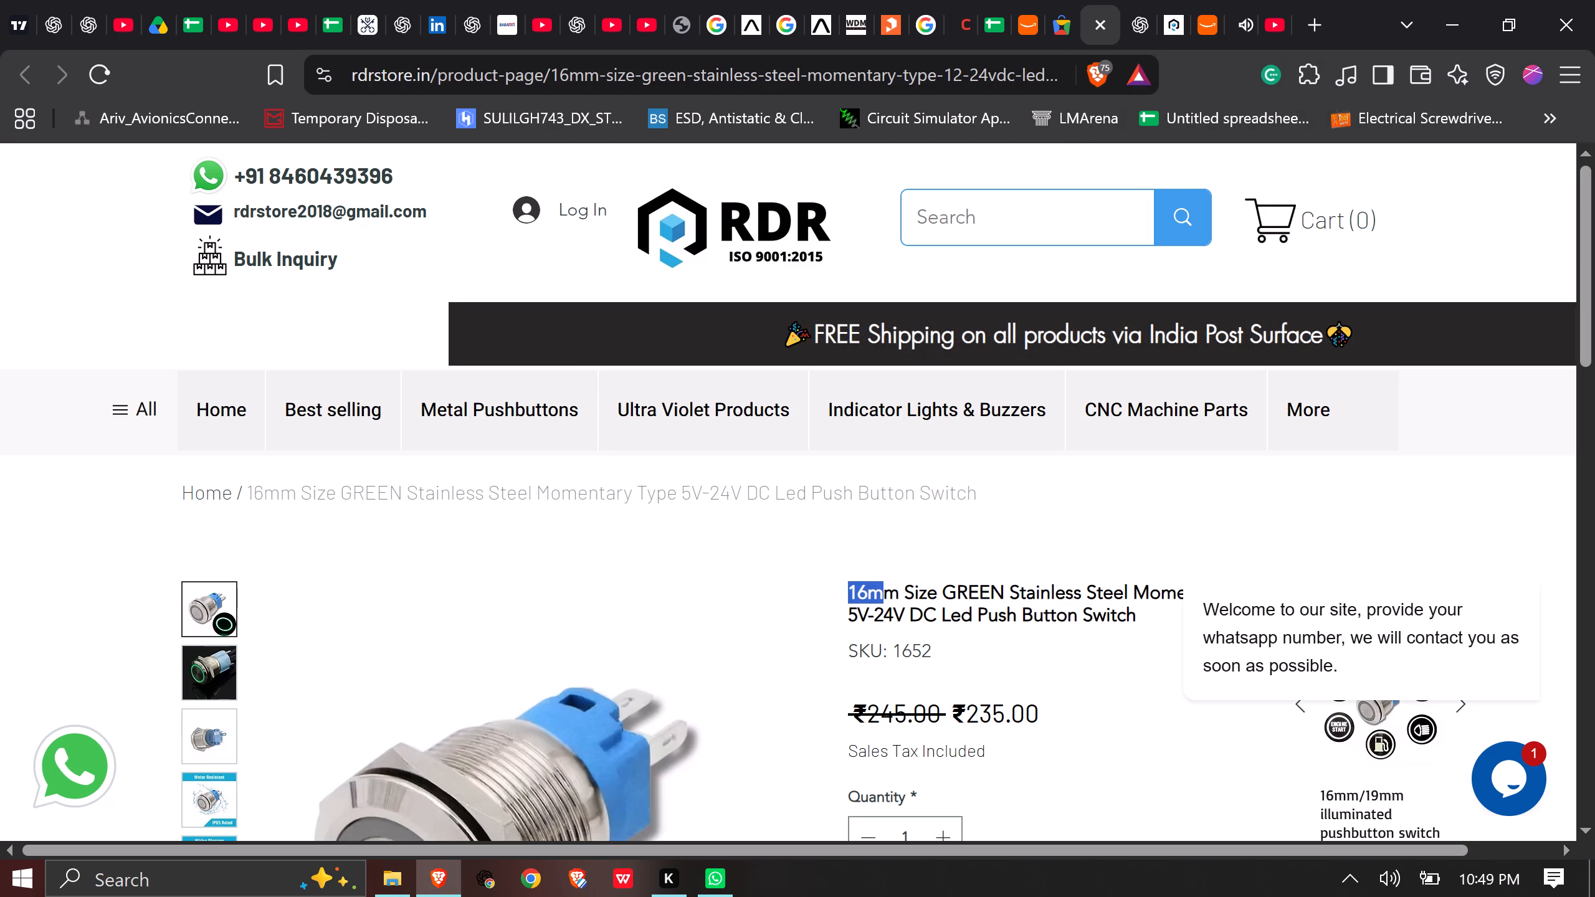
pyautogui.moveTo(894, 596); pyautogui.dragTo(927, 600)
pyautogui.click(979, 618)
pyautogui.moveTo(942, 591); pyautogui.dragTo(995, 593)
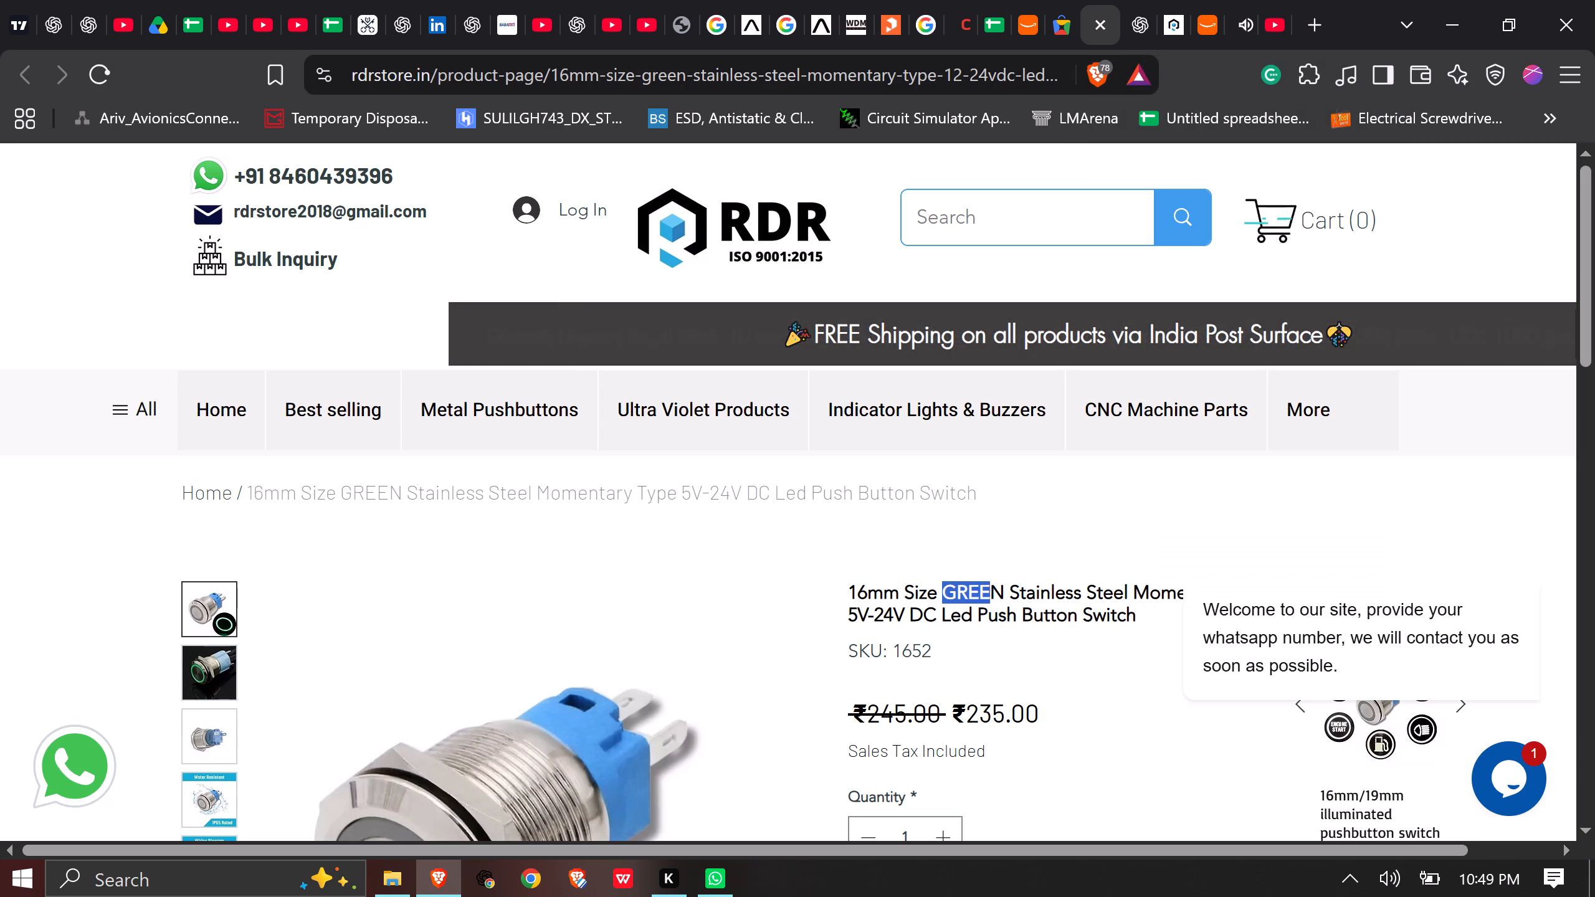
pyautogui.moveTo(995, 593); pyautogui.dragTo(1110, 618)
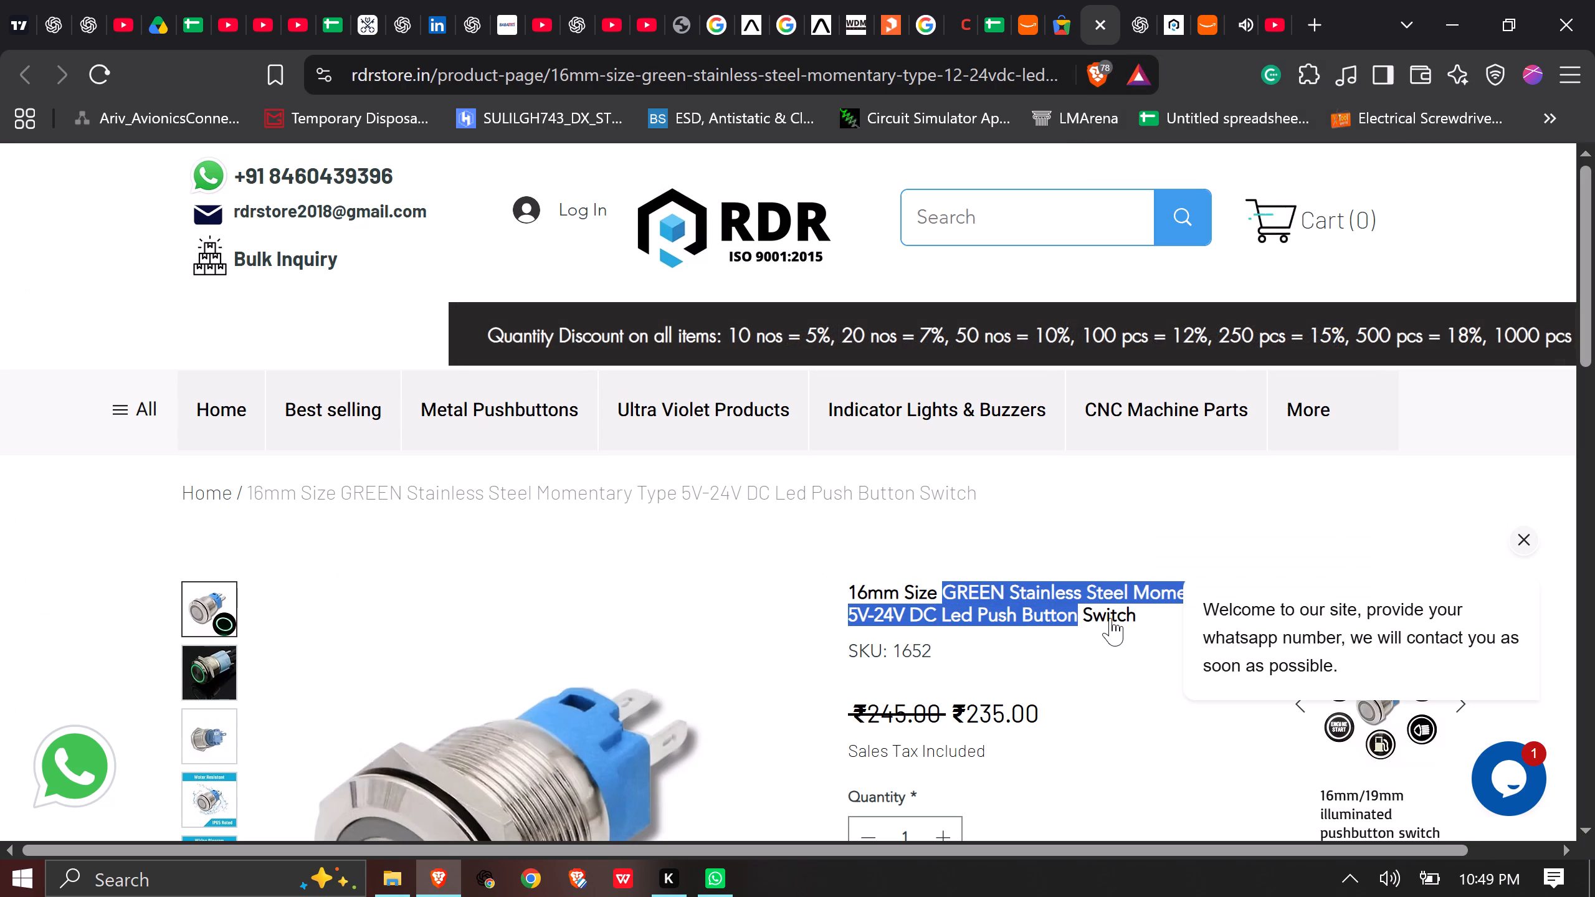
pyautogui.moveTo(1110, 618); pyautogui.dragTo(1149, 623)
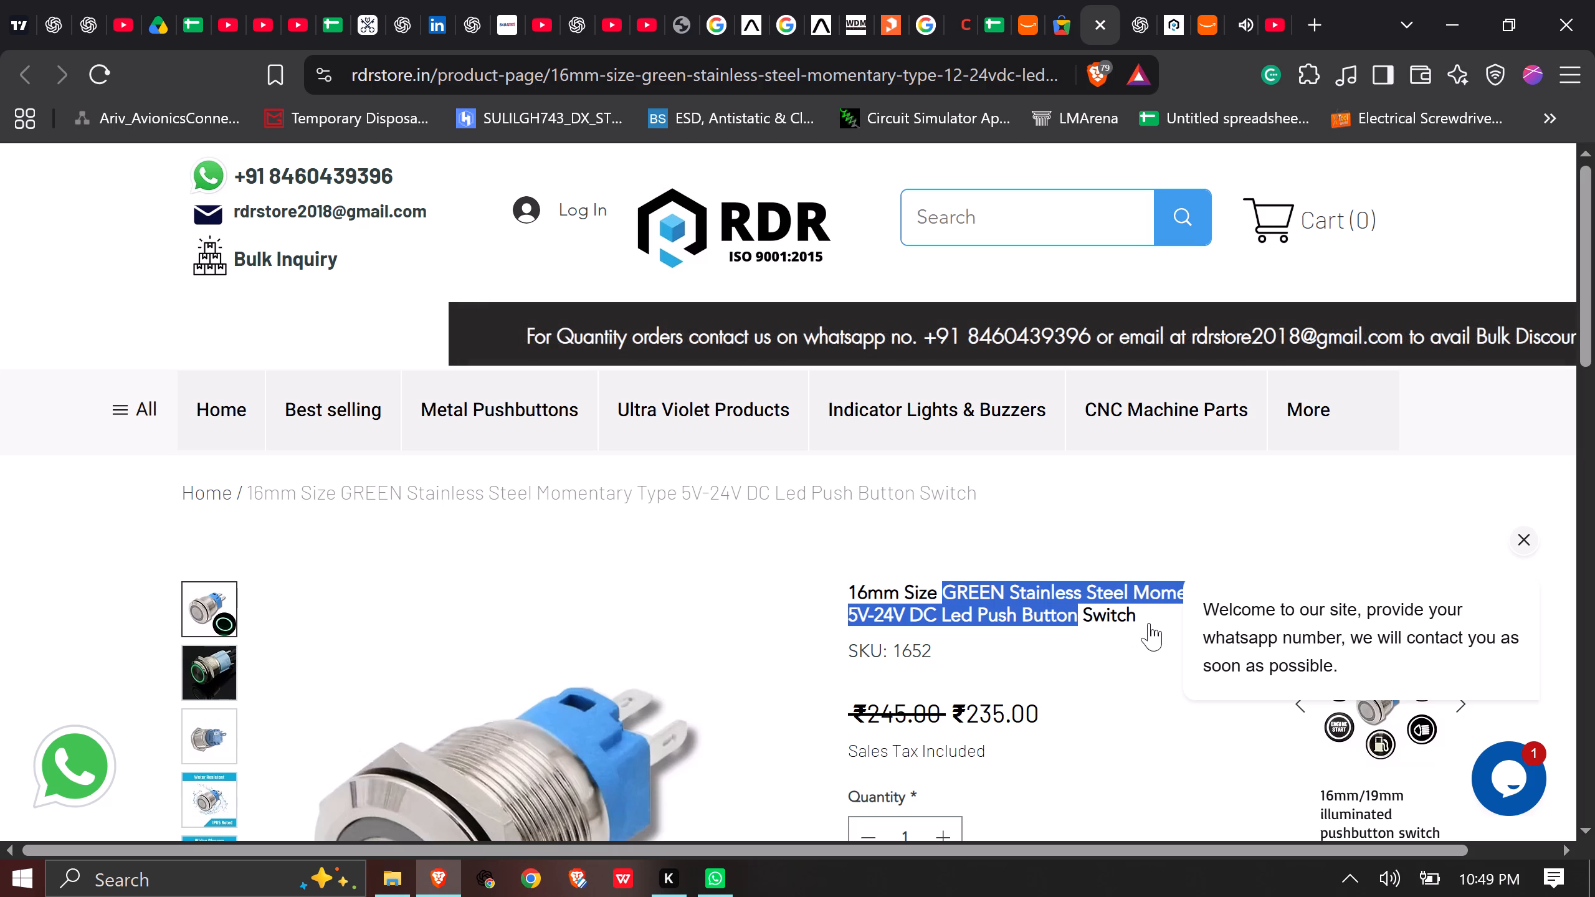
pyautogui.moveTo(1149, 623); pyautogui.dragTo(1127, 626)
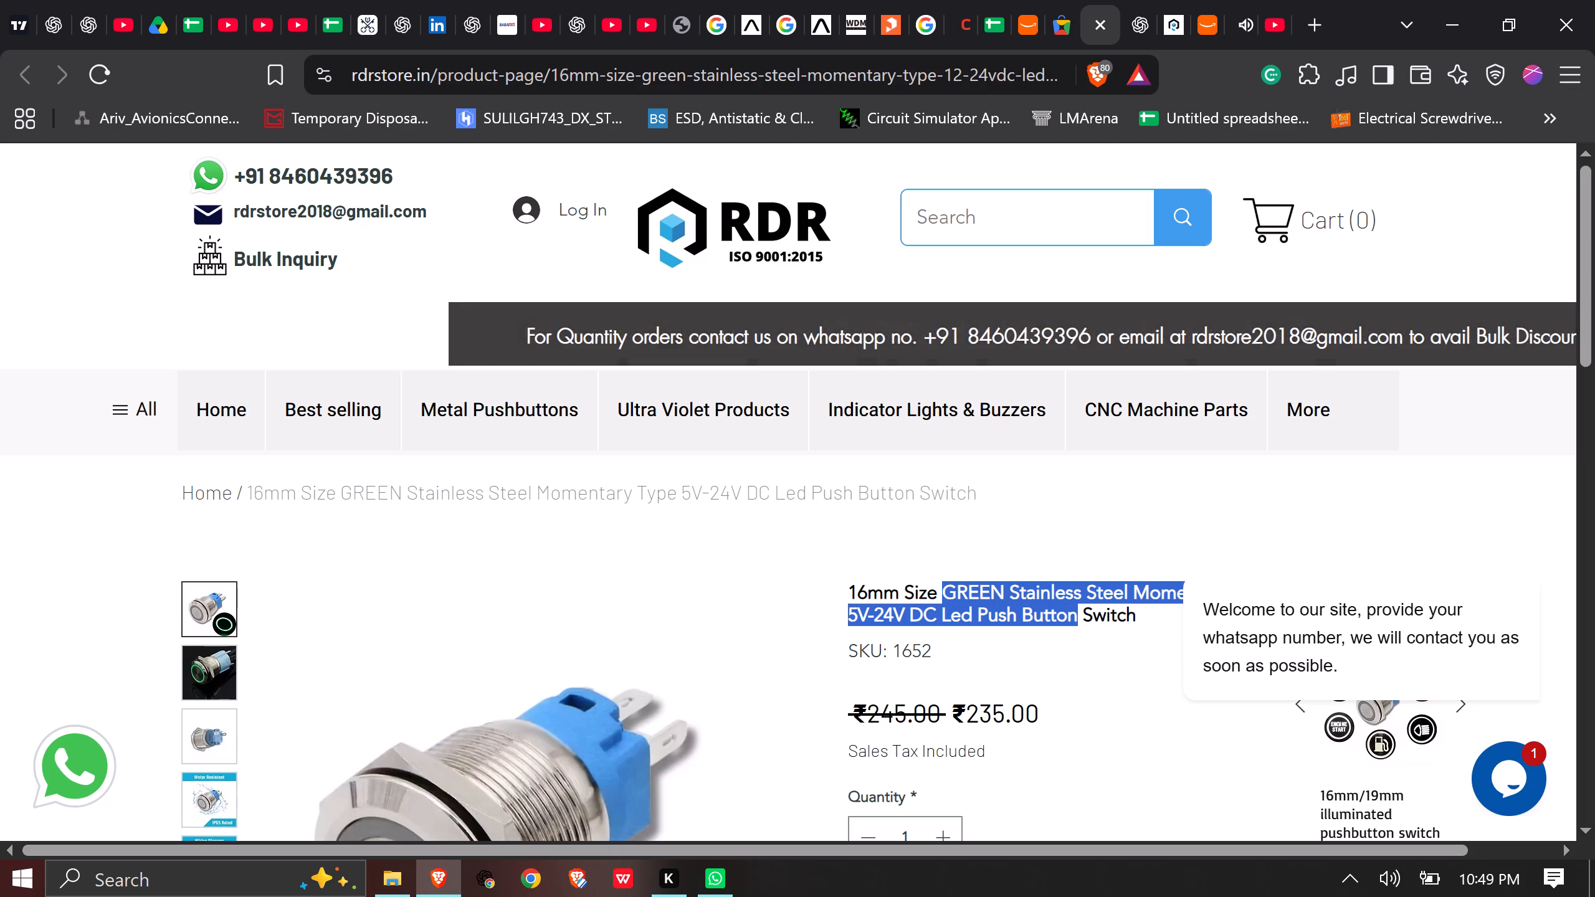
pyautogui.hotkey('shift', 'Right')
pyautogui.hotkey('shift', 'Right')
pyautogui.hotkey('shift', 'Right')
pyautogui.hotkey('shift', 'Right')
pyautogui.hotkey('shift', 'Right')
pyautogui.hotkey('shift', 'Right')
pyautogui.hotkey('shift', 'Right')
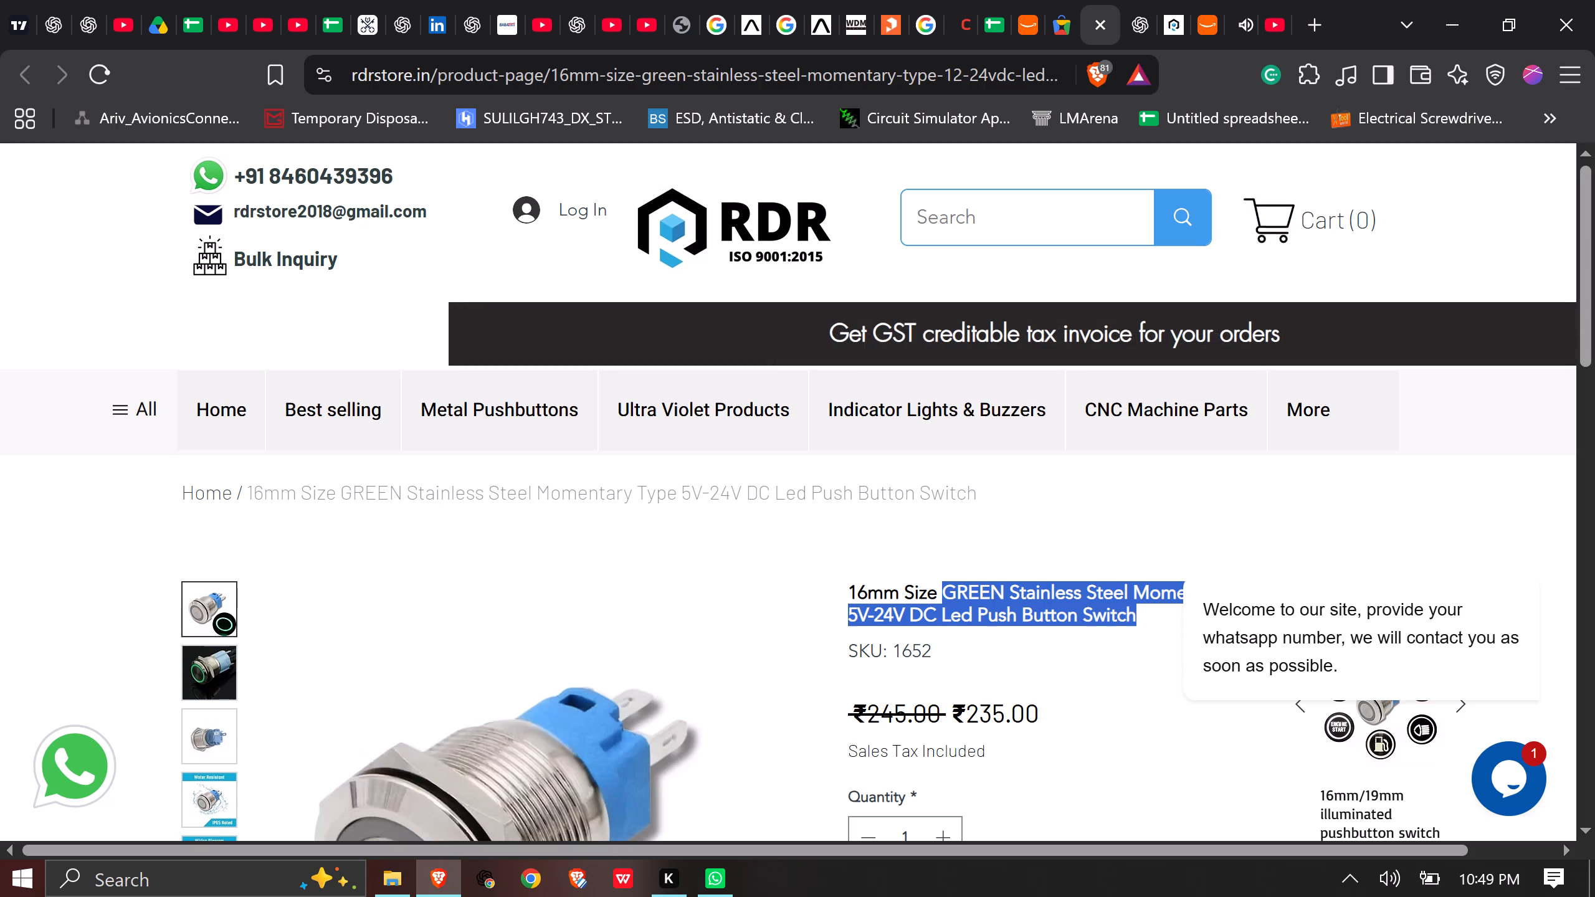
pyautogui.hotkey('ctrl', 'c')
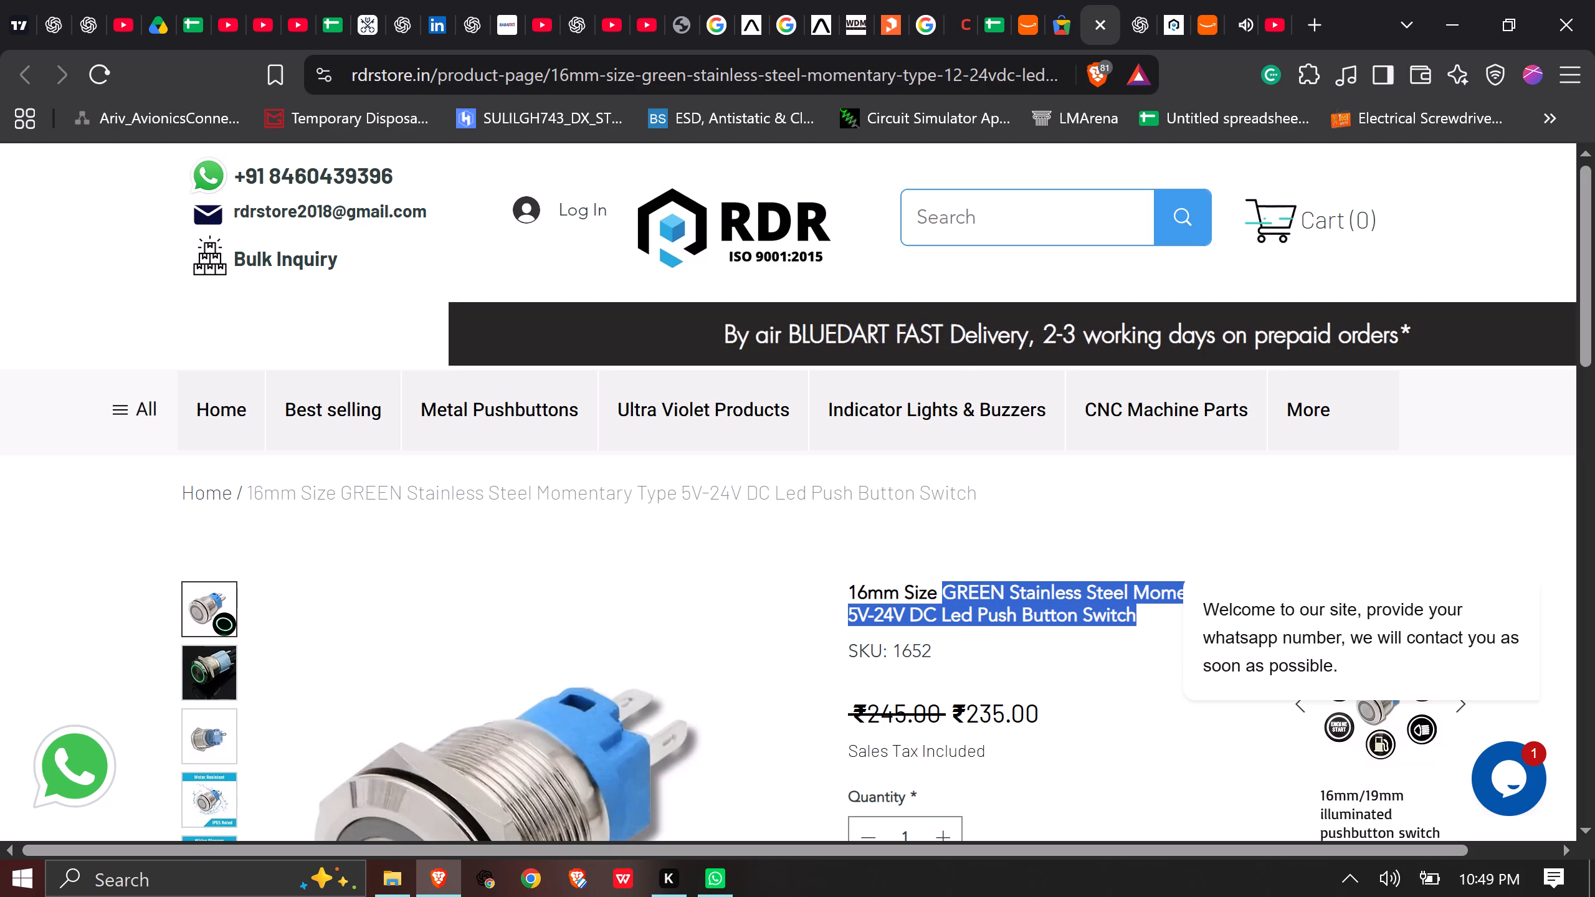
pyautogui.click(983, 11)
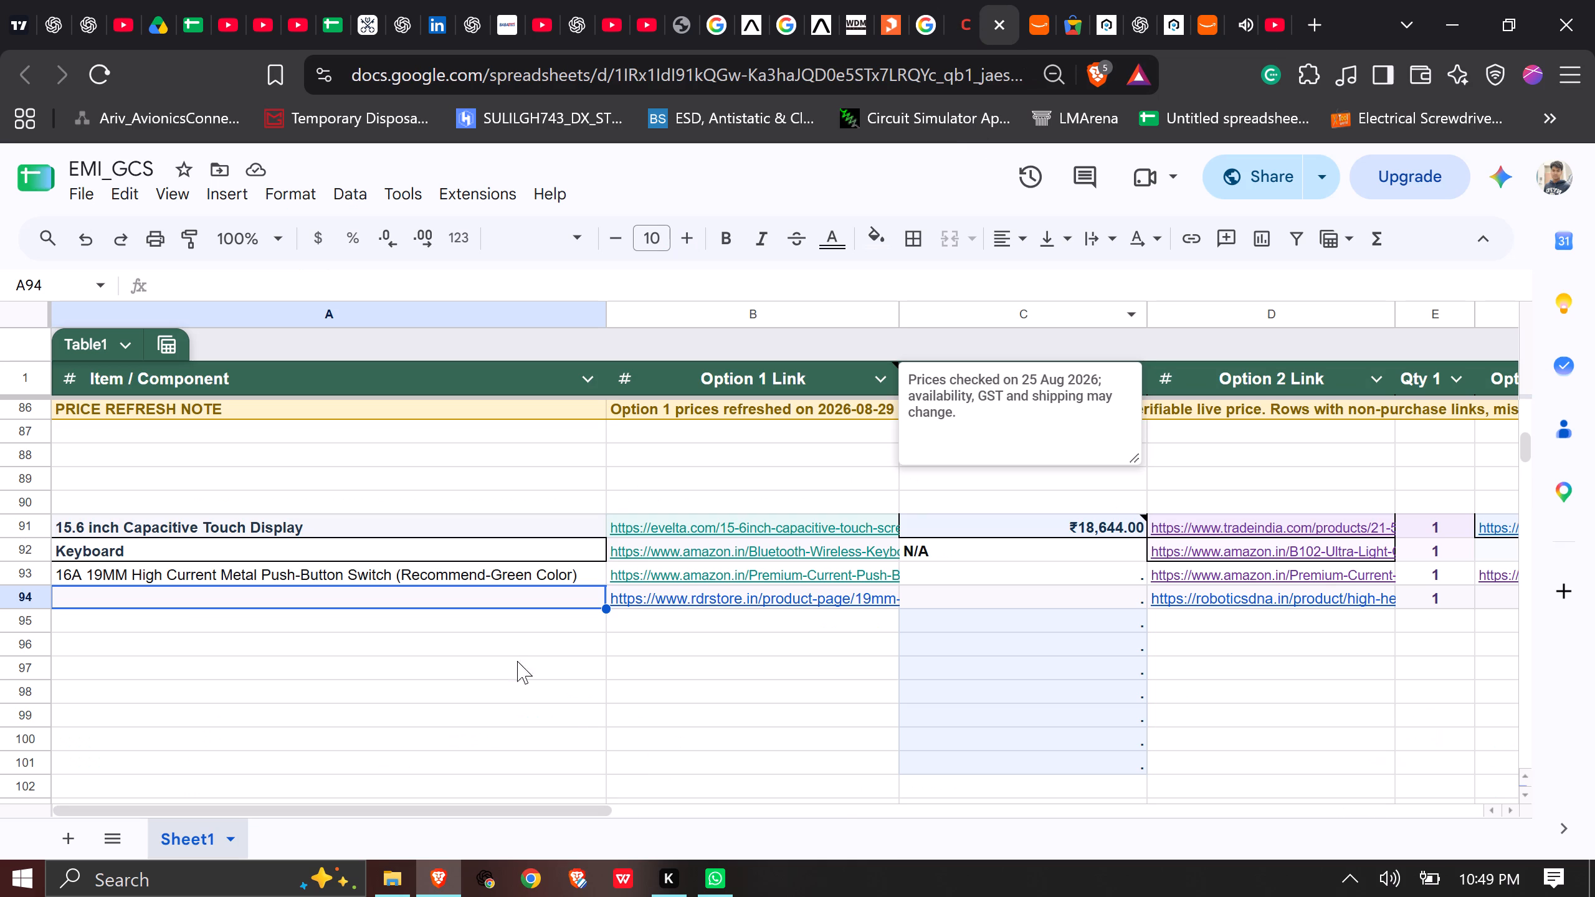
pyautogui.hotkey('ctrl', 'v')
pyautogui.click(492, 655)
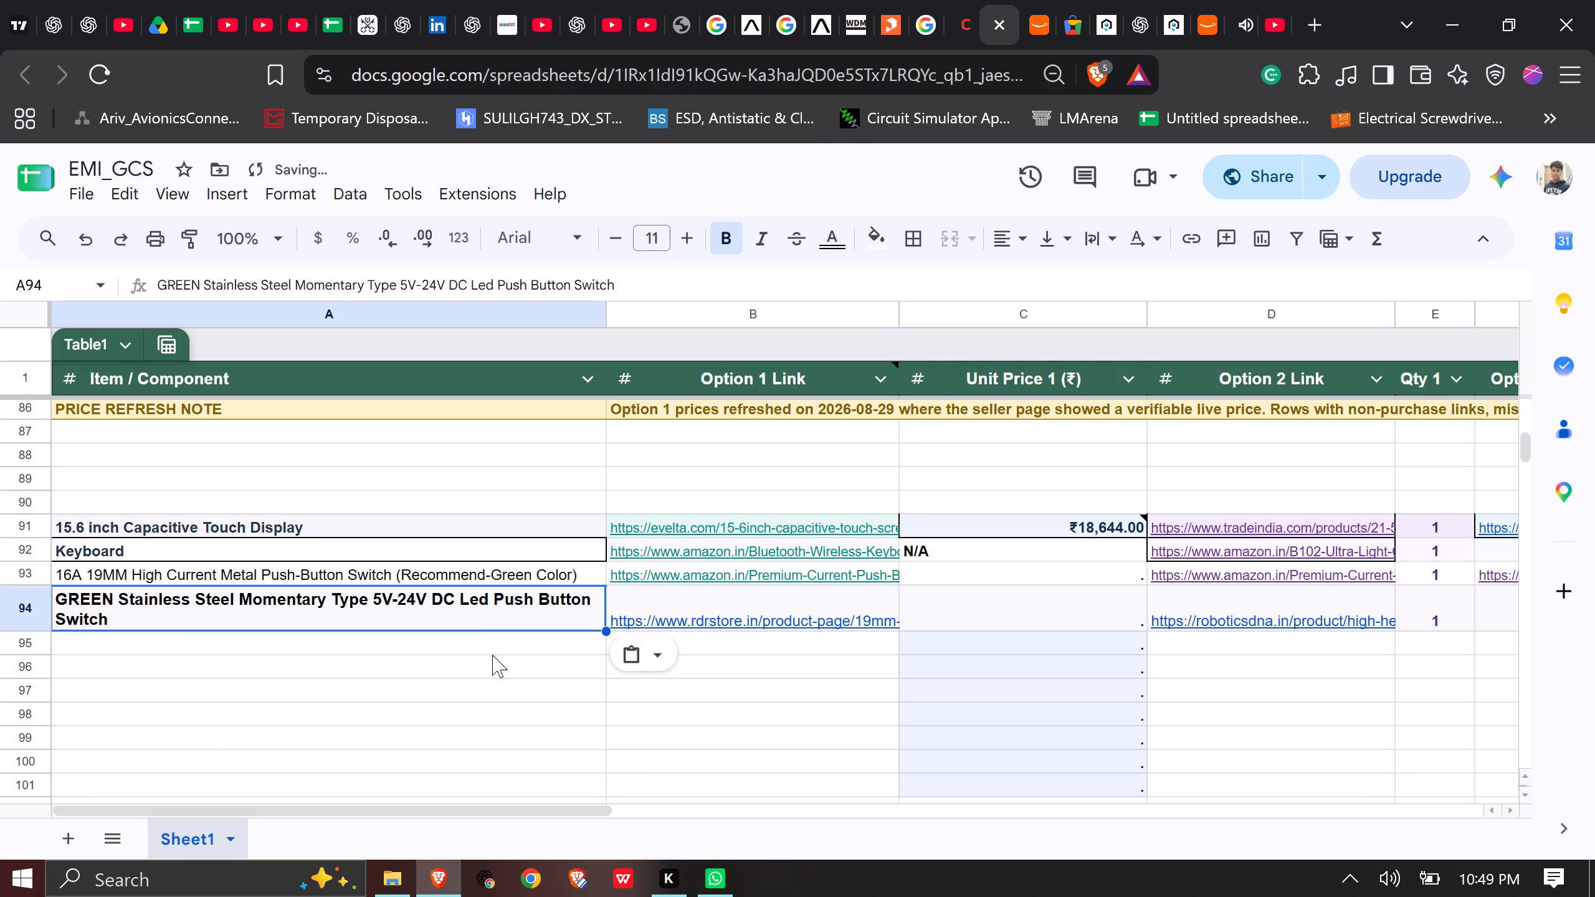
# Remove the word "Stainless" and its extra space from the item name in A94.
pyautogui.click(461, 626)
pyautogui.click(153, 614)
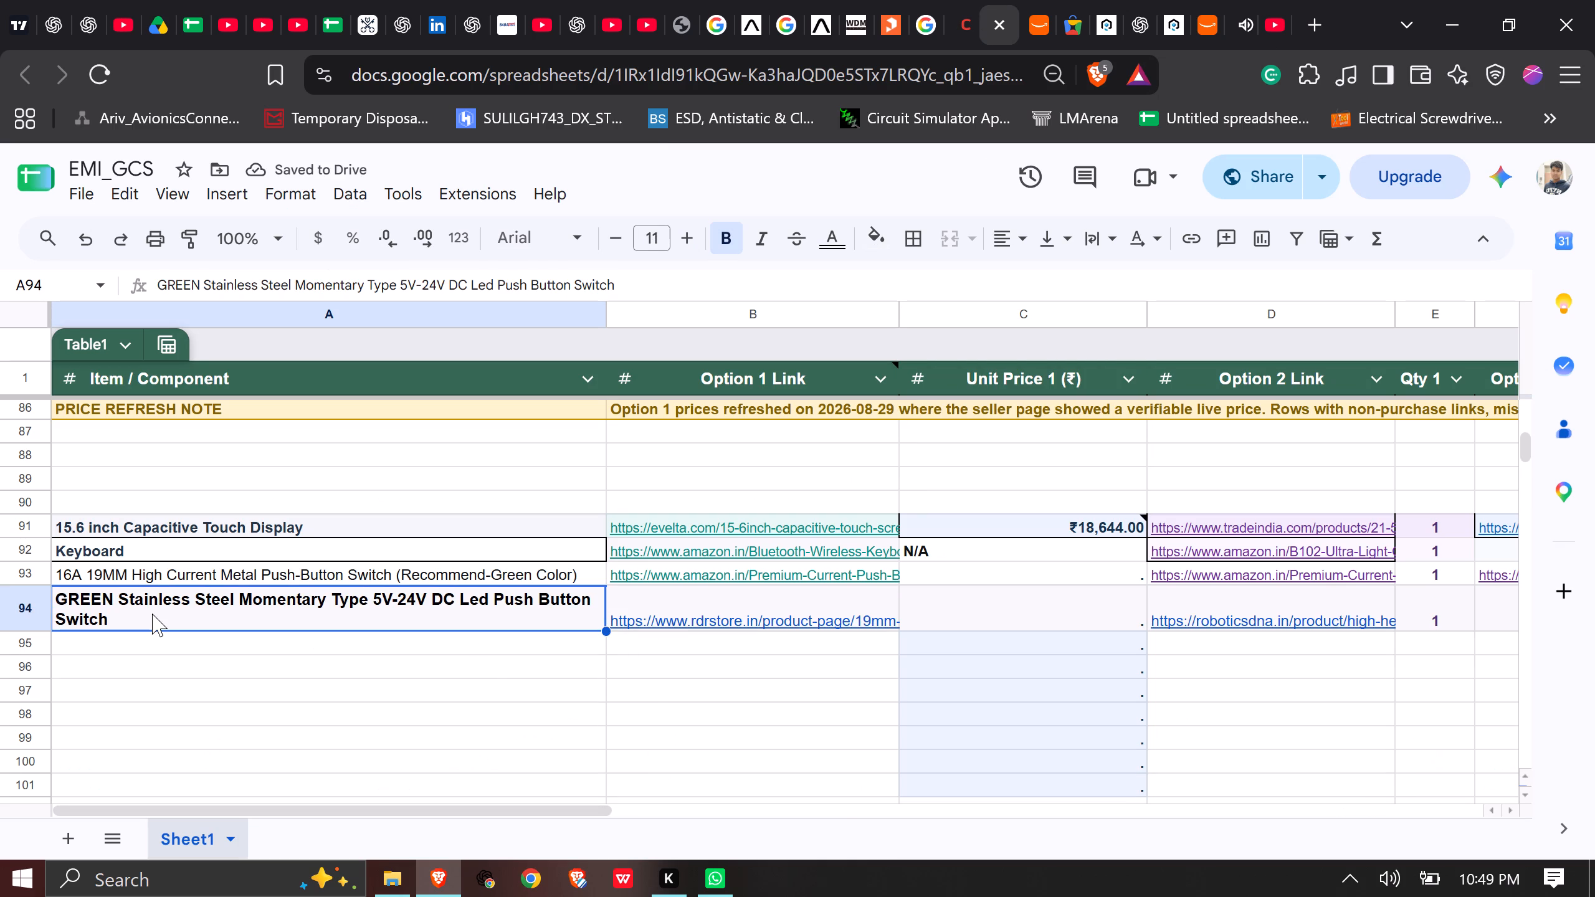
pyautogui.click(152, 611)
pyautogui.doubleClick(152, 606)
pyautogui.click(165, 588)
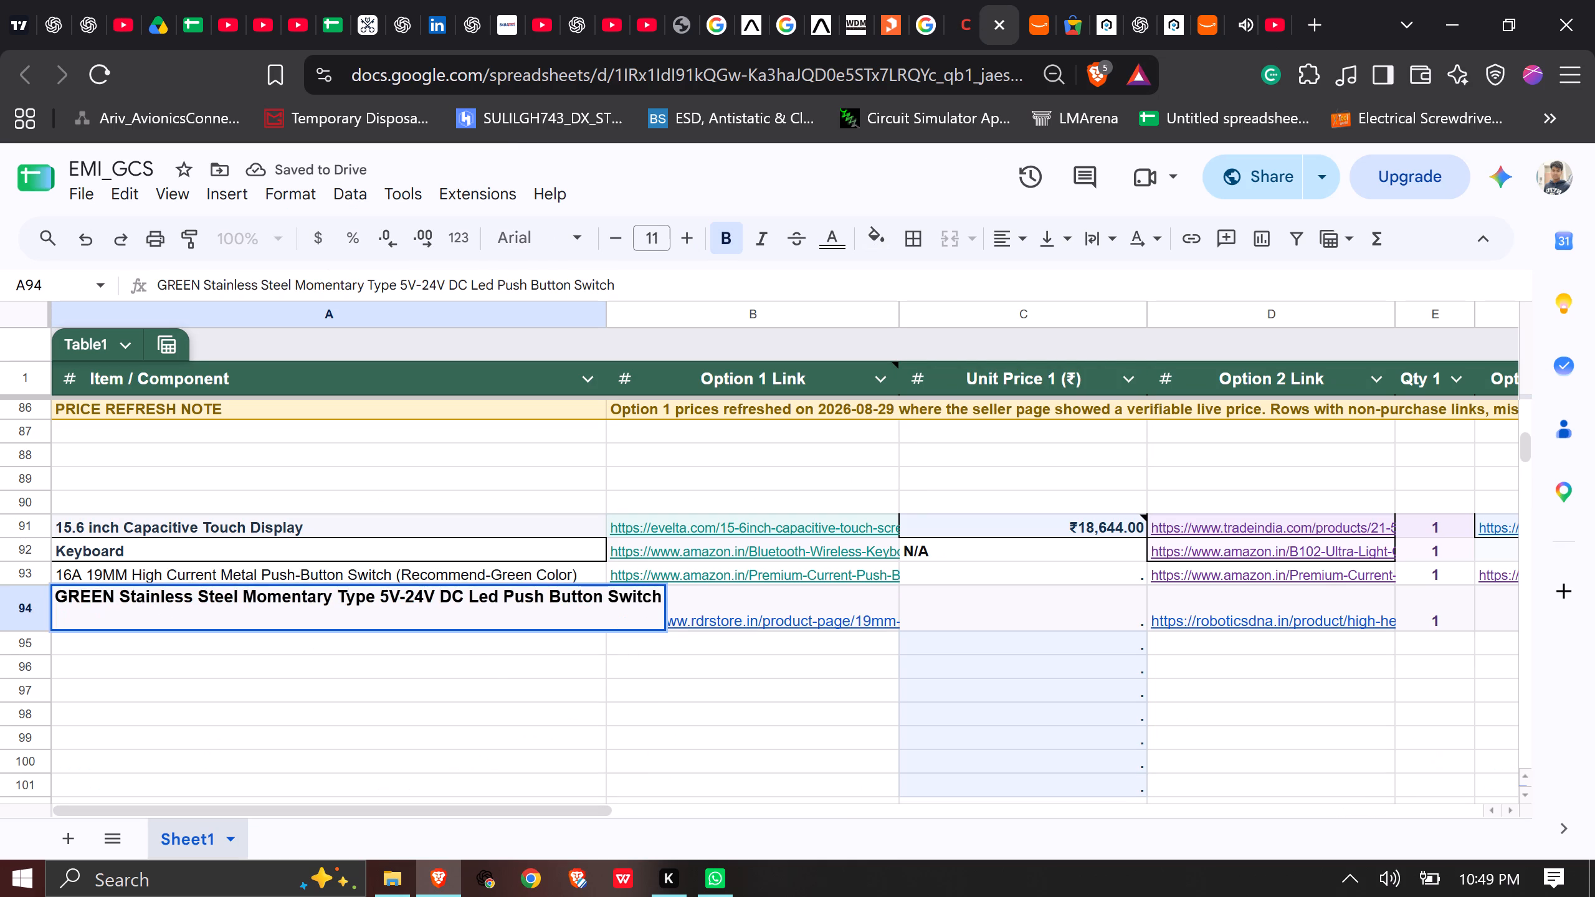
pyautogui.click(186, 600)
pyautogui.press('Delete')
pyautogui.hotkey('ctrl', 'BackSpace')
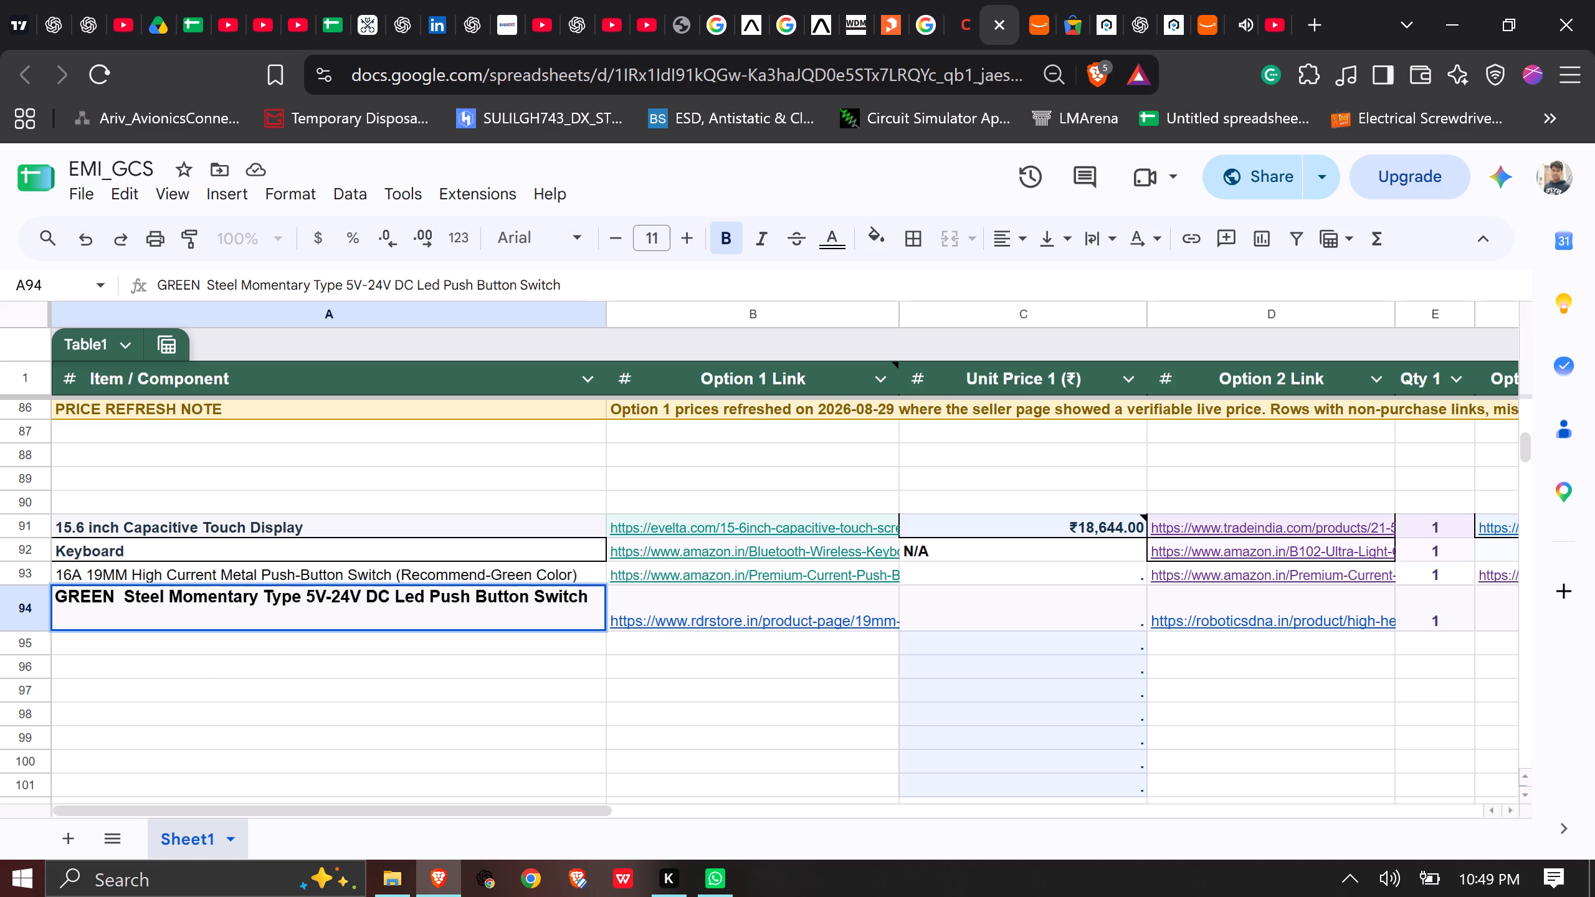
pyautogui.press('BackSpace')
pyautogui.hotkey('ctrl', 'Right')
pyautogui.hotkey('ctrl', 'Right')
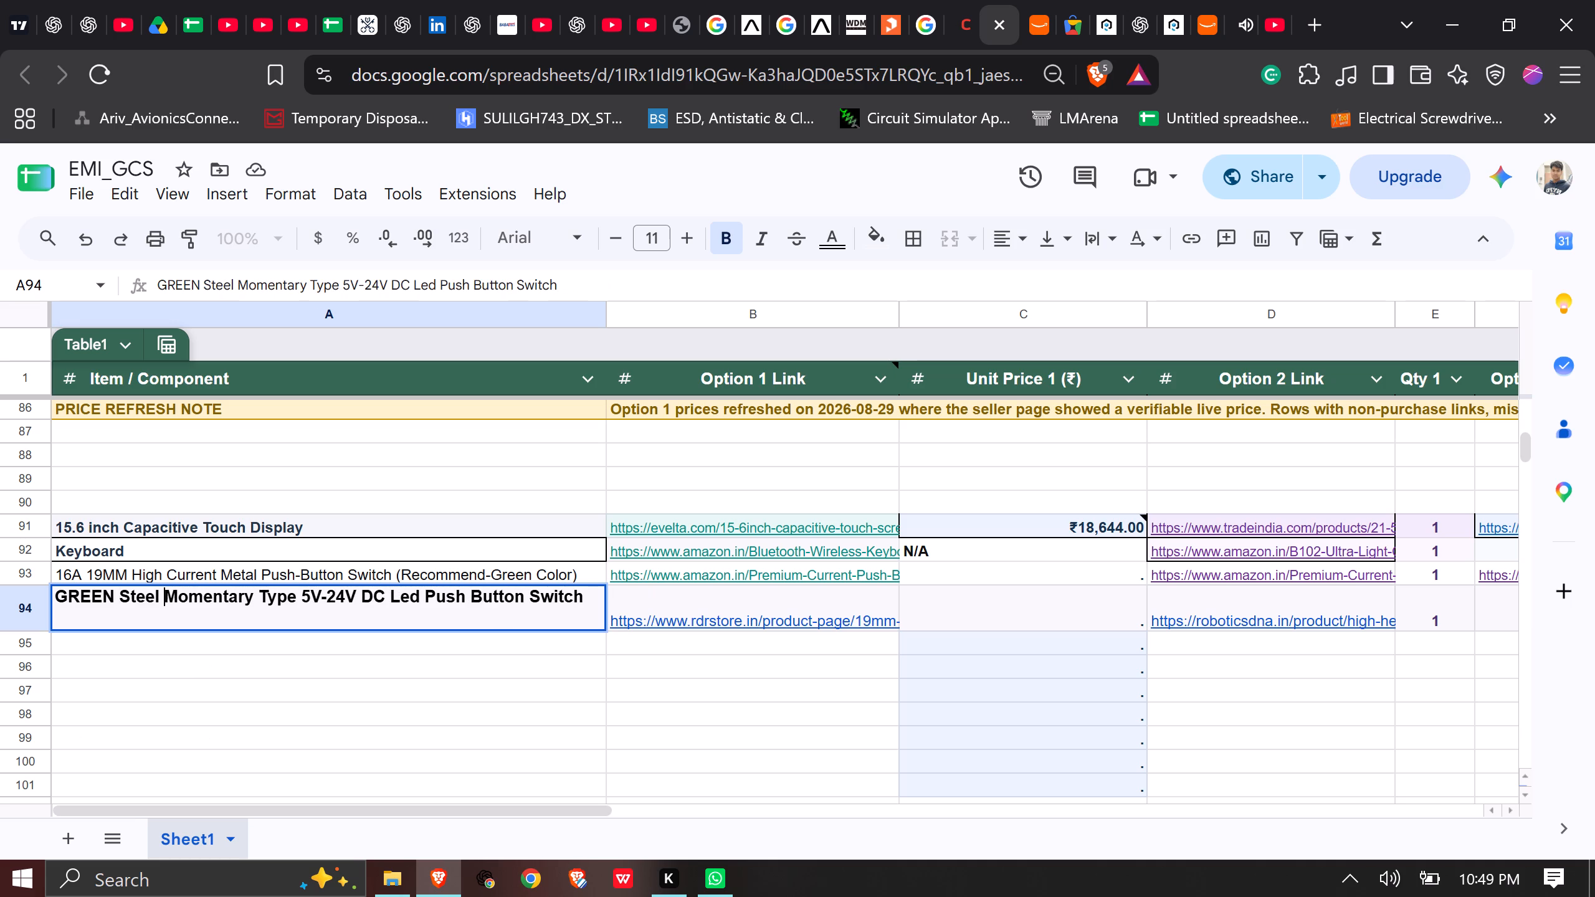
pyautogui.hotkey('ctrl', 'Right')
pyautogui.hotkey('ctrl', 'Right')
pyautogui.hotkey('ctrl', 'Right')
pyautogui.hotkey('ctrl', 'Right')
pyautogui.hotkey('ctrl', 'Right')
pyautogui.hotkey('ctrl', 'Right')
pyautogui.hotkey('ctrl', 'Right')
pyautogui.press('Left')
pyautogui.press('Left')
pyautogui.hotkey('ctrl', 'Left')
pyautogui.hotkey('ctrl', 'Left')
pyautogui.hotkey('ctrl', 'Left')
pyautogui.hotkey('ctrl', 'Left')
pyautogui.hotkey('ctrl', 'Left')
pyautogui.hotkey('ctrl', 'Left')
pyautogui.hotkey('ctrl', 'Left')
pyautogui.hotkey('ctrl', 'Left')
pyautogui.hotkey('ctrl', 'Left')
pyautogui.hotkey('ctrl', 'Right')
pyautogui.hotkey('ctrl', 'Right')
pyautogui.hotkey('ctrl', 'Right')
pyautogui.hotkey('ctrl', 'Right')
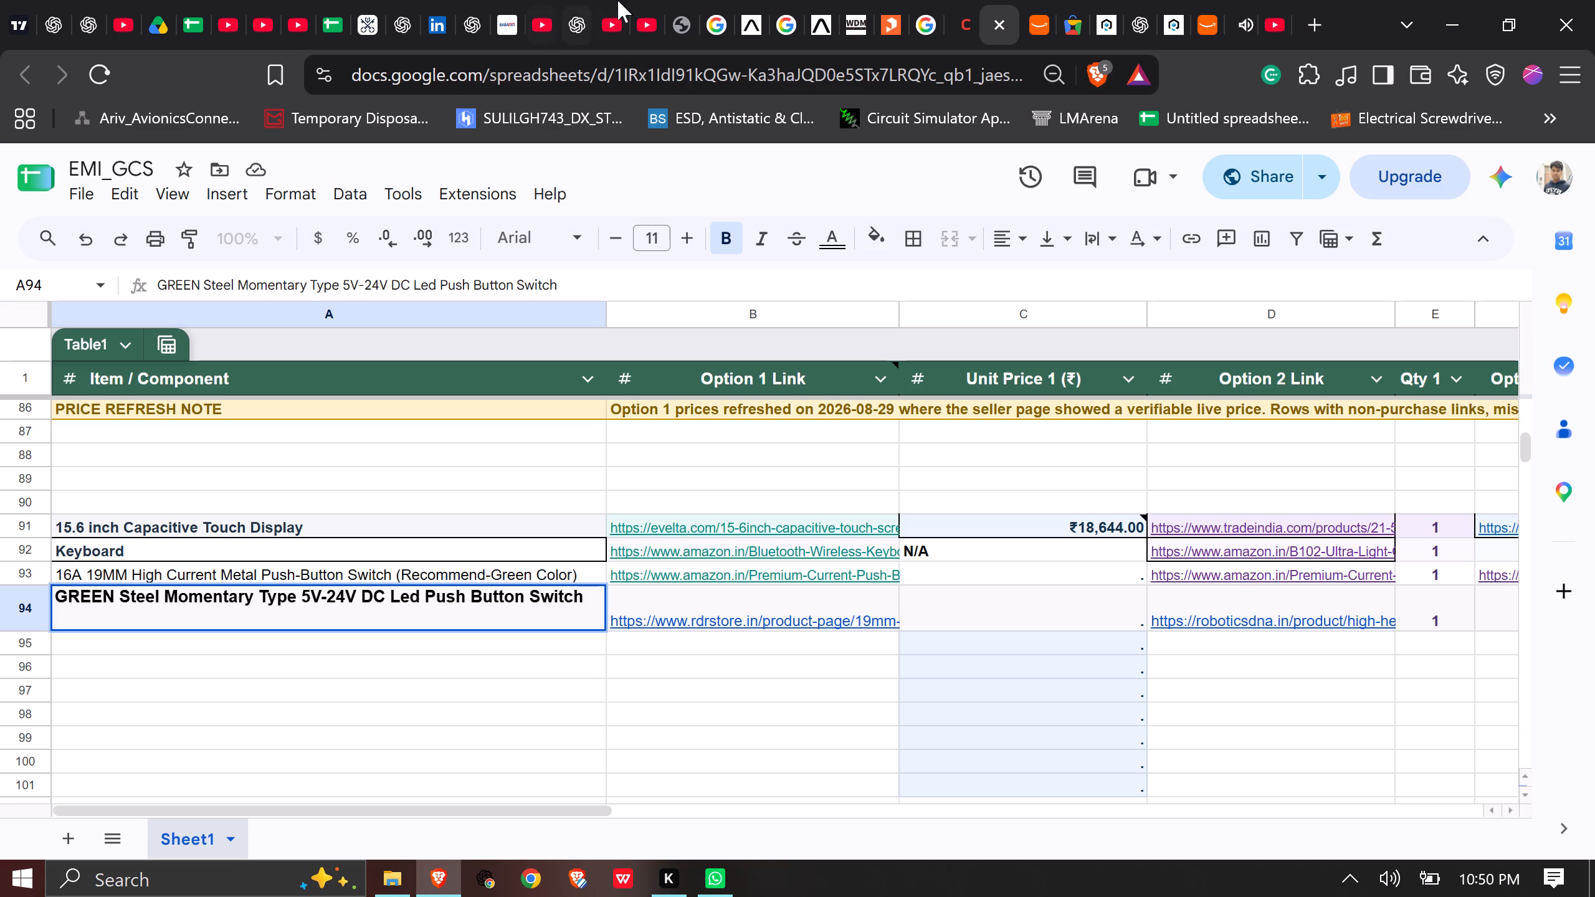
# Copy "19mm" from the RDR 19mm switch's product title and insert it at the start of the item name in A94.
pyautogui.click(1112, 0)
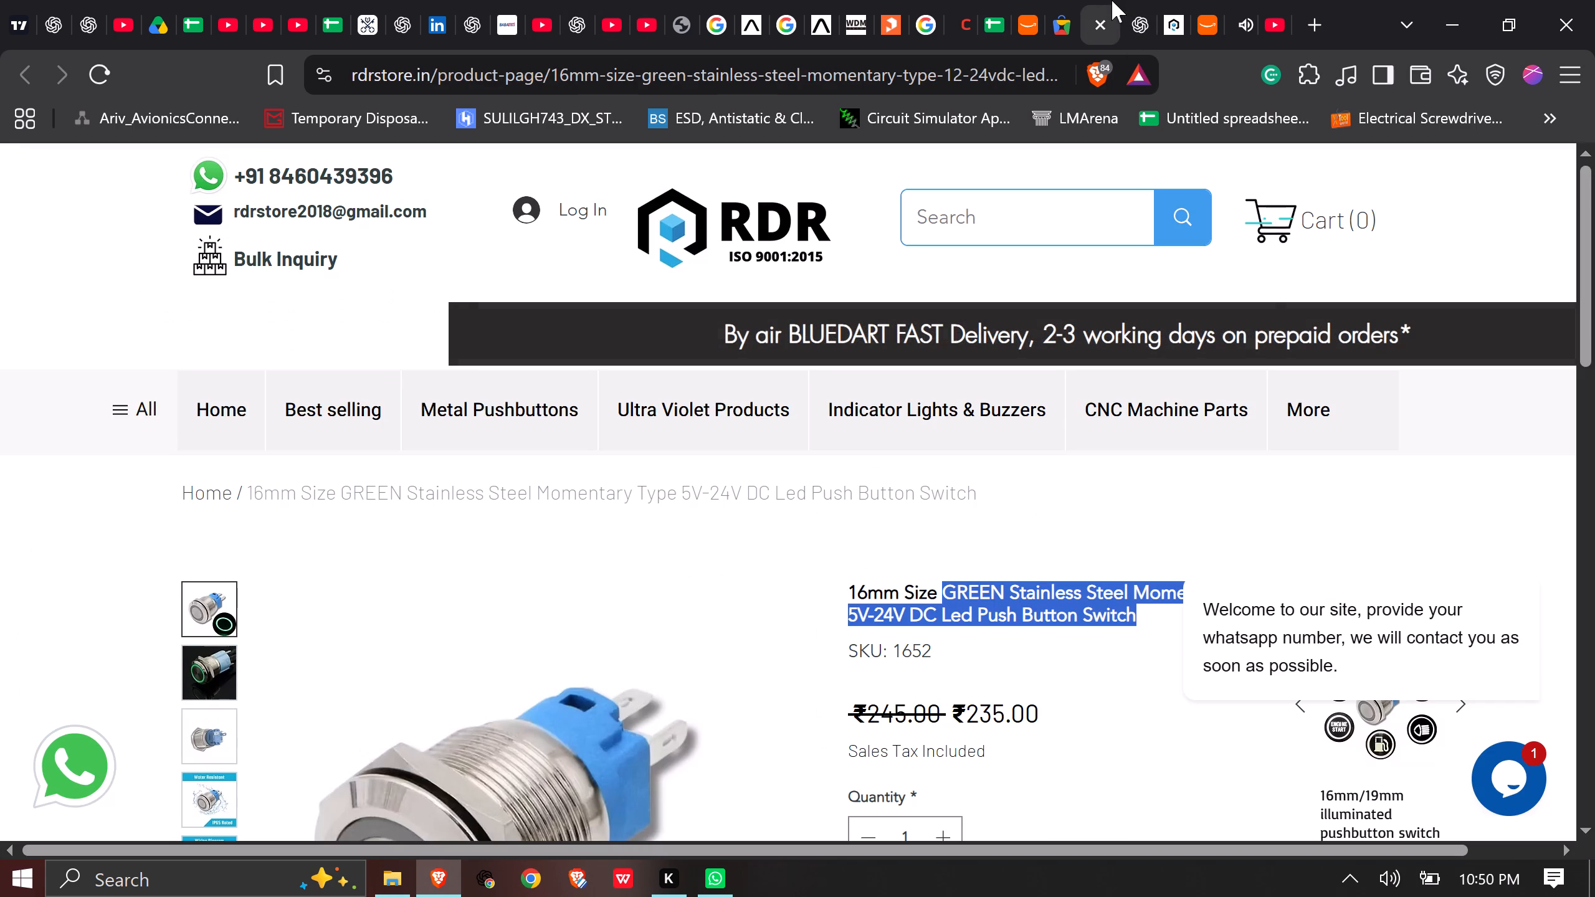
pyautogui.click(1311, 533)
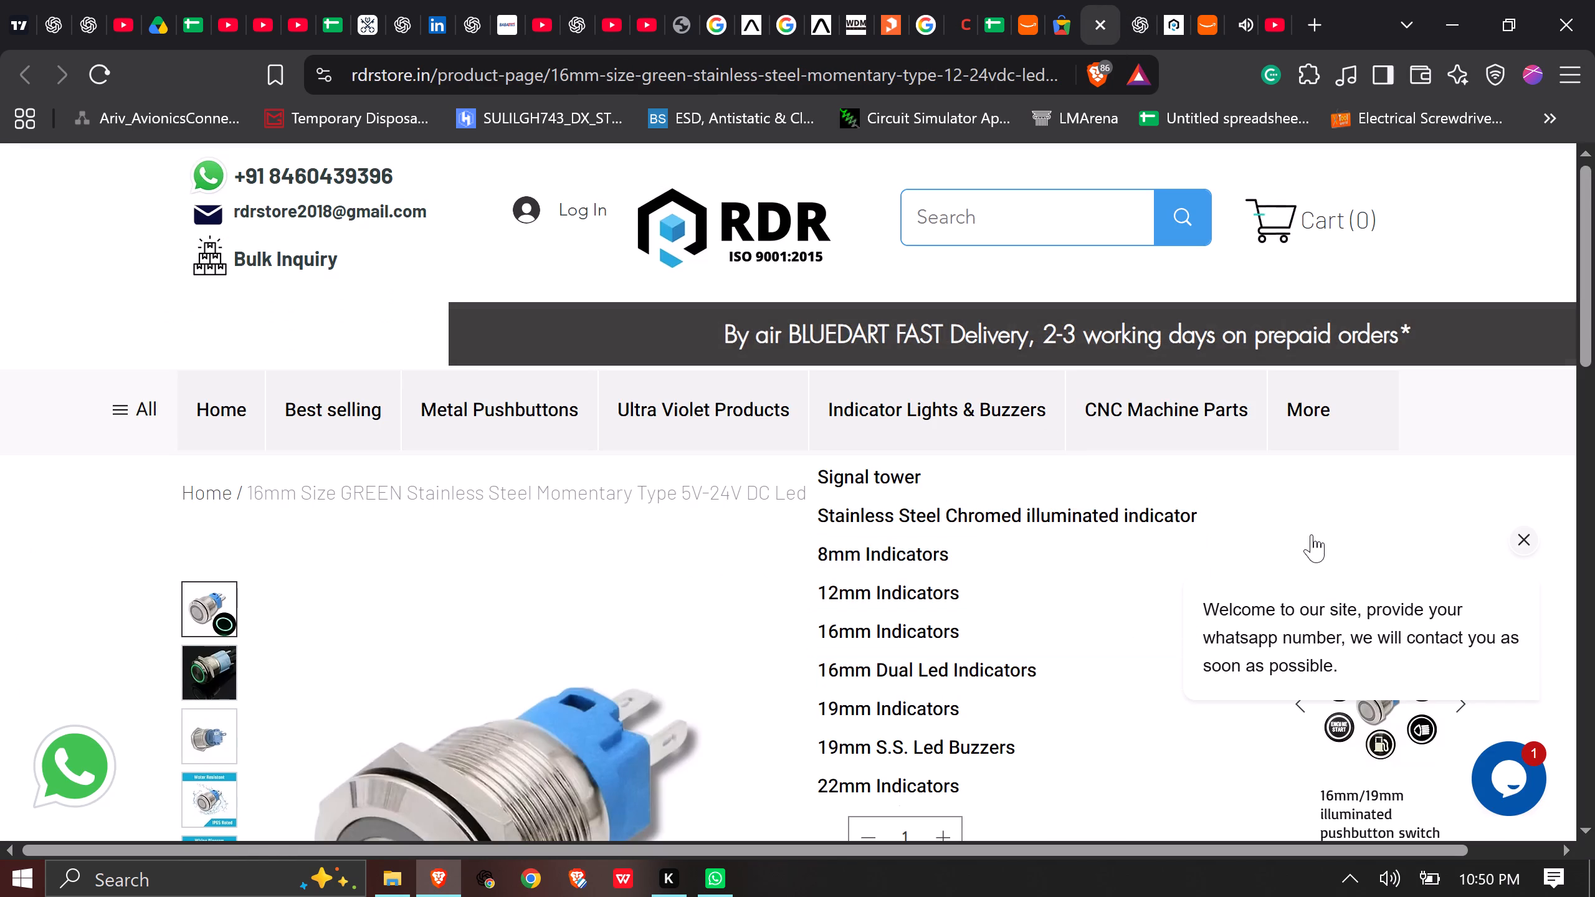
pyautogui.click(1180, 31)
pyautogui.click(1080, 300)
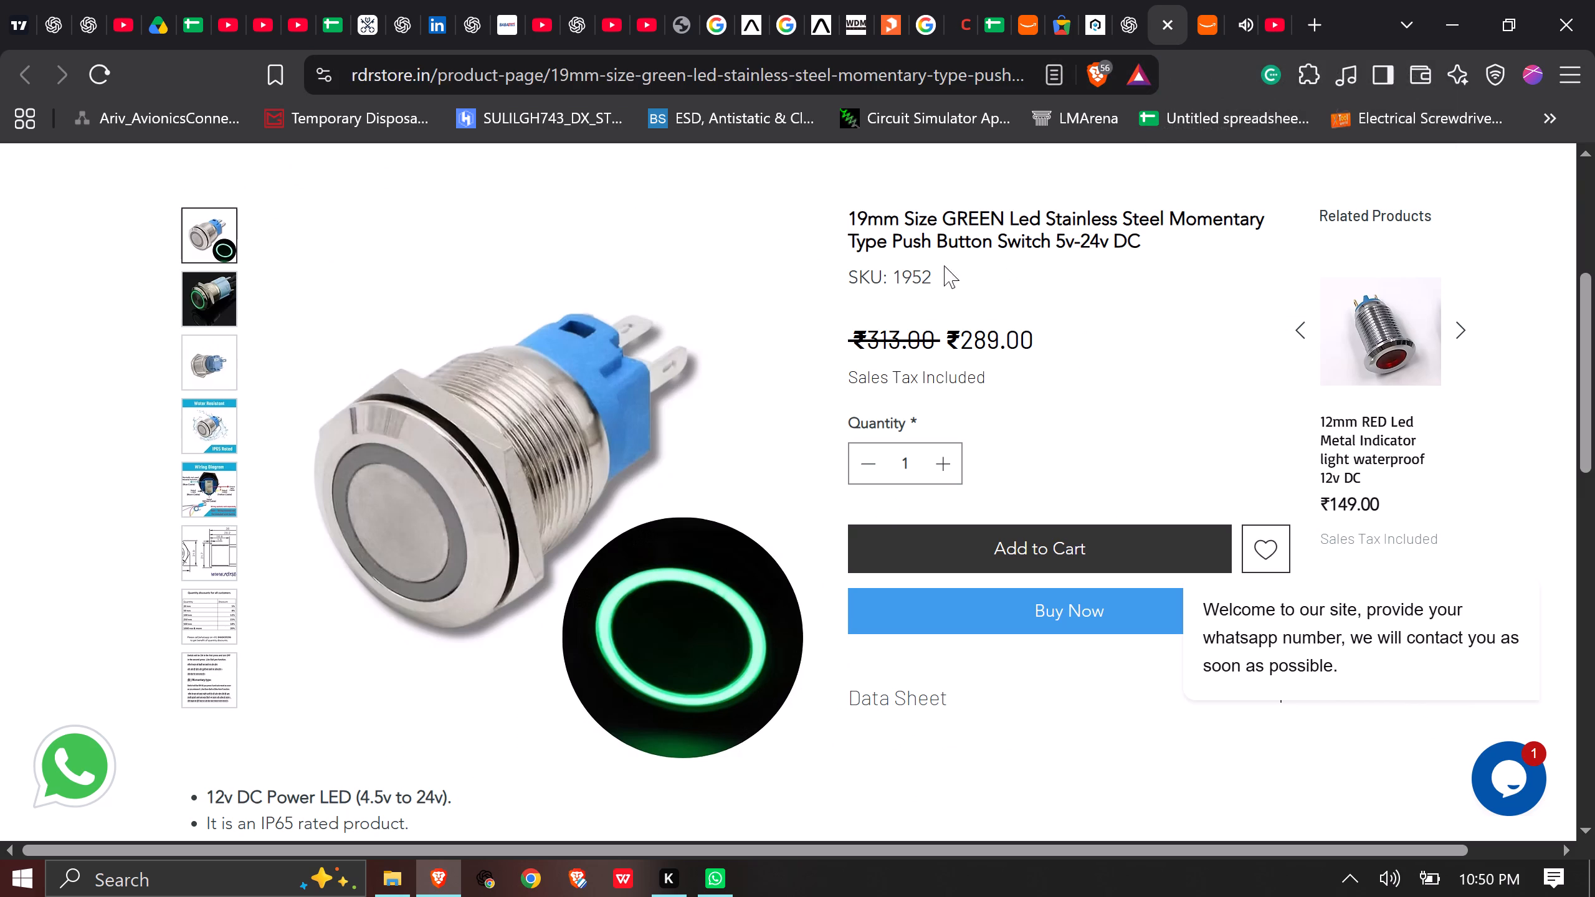
pyautogui.doubleClick(880, 218)
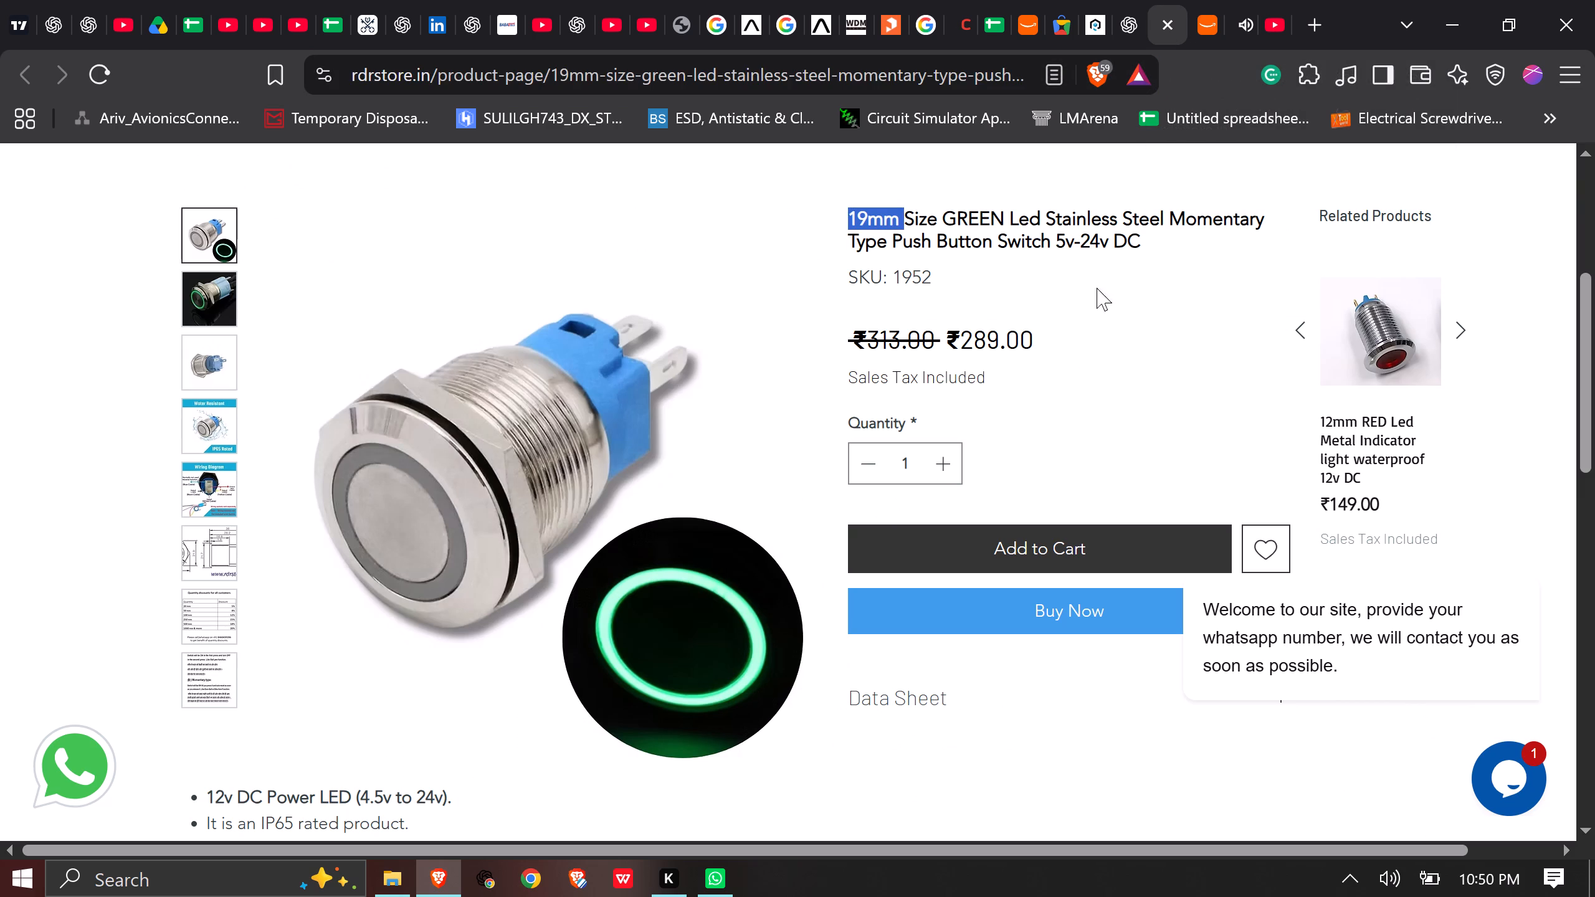
pyautogui.hotkey('ctrl', 'c')
pyautogui.click(1003, 15)
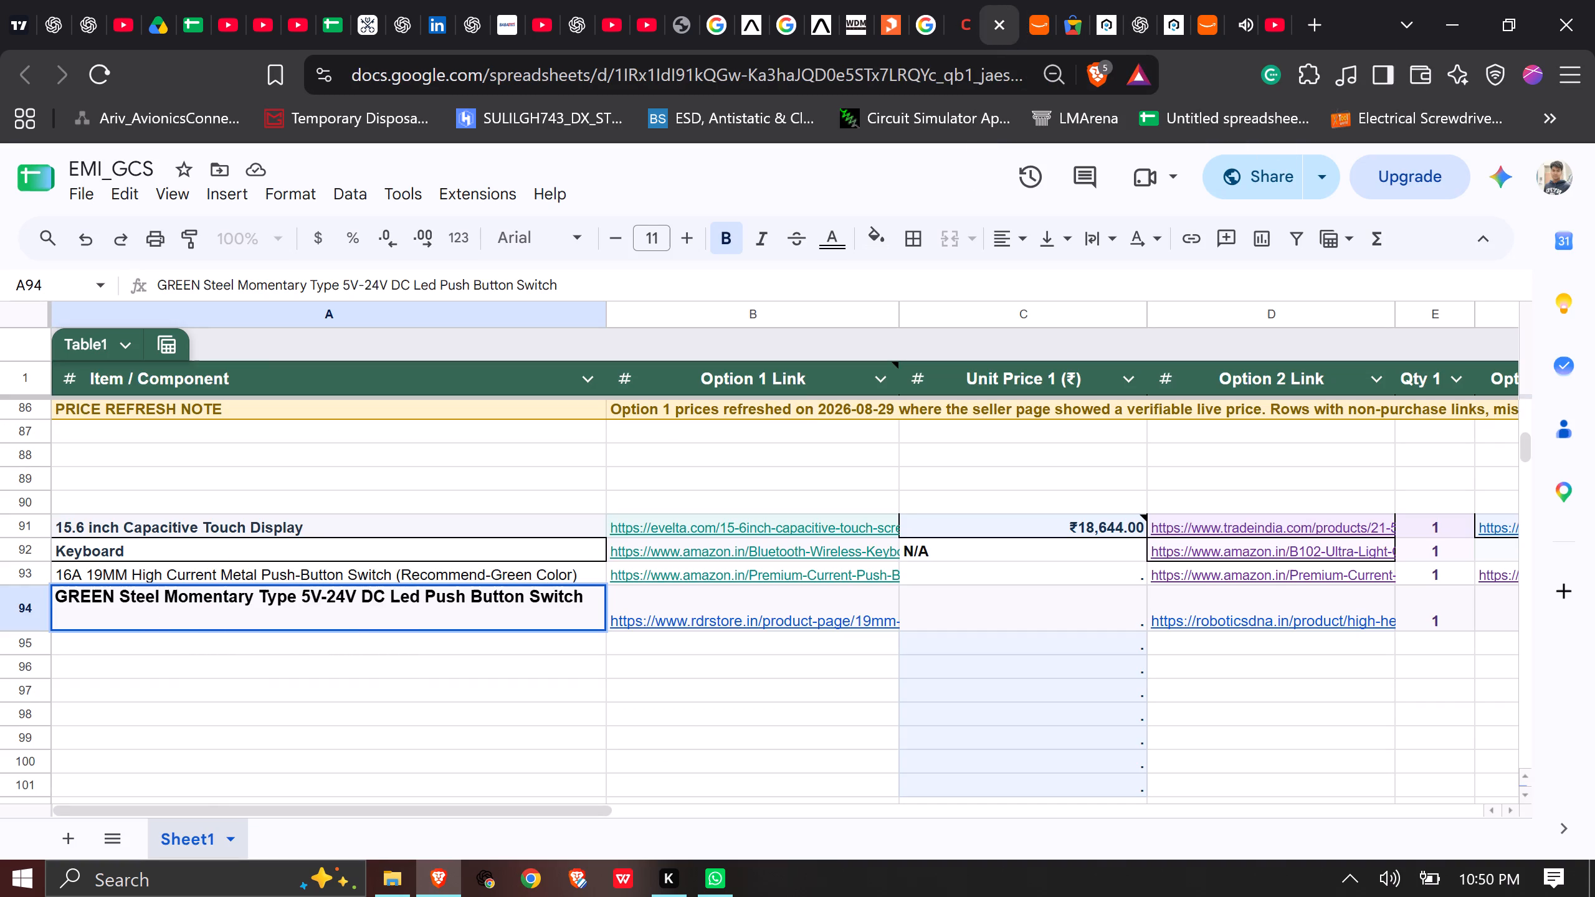
pyautogui.click(57, 600)
pyautogui.hotkey('ctrl', 'v')
pyautogui.press('space')
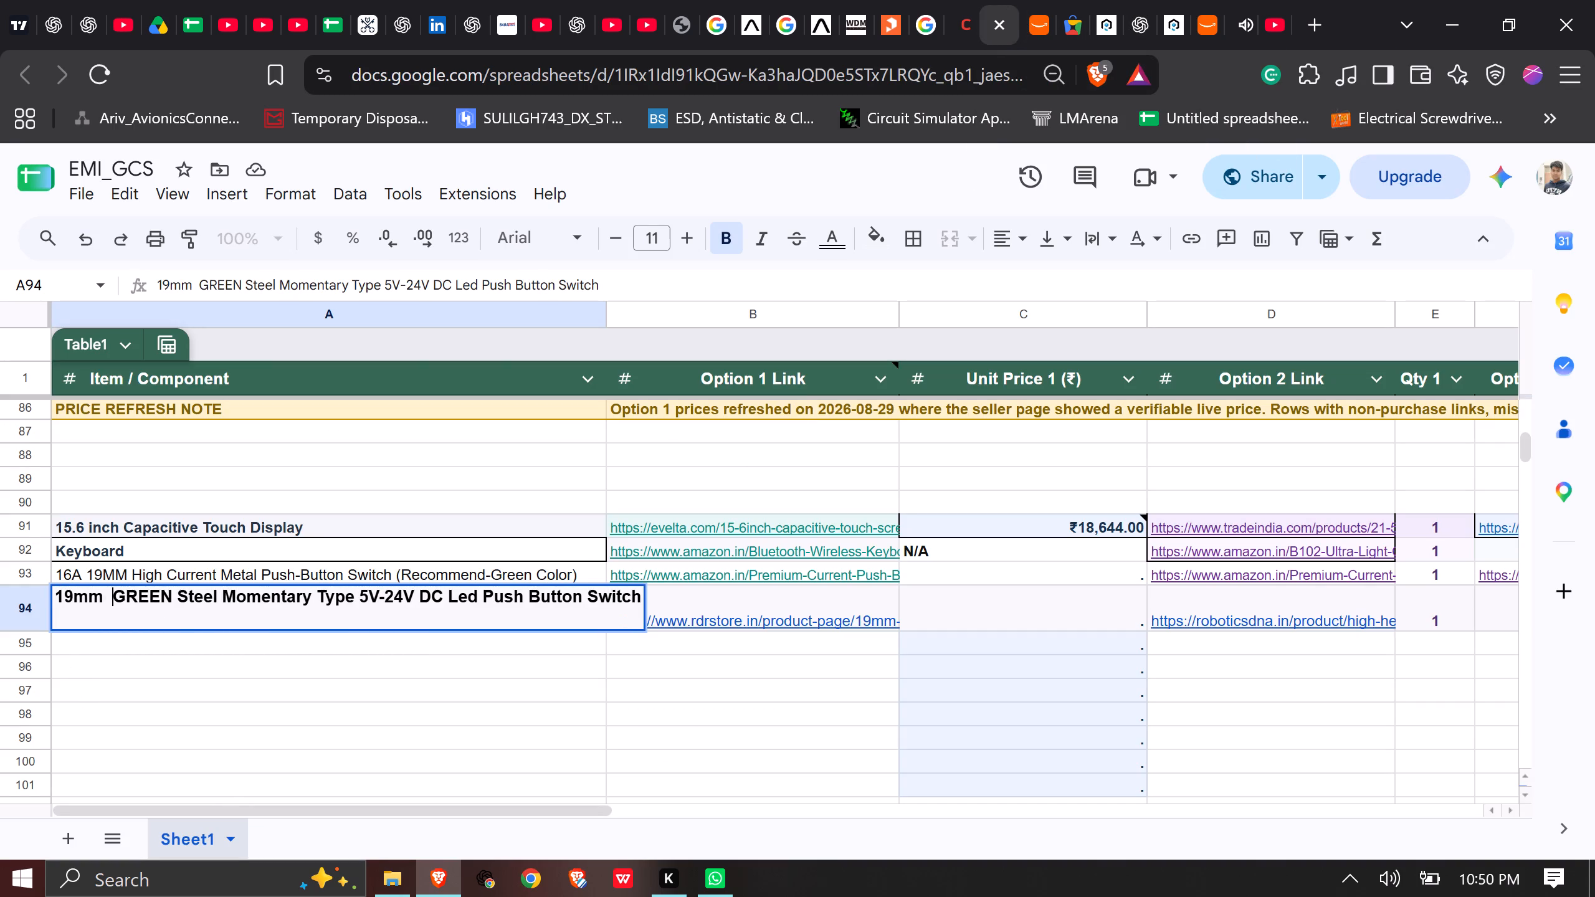
pyautogui.press('BackSpace')
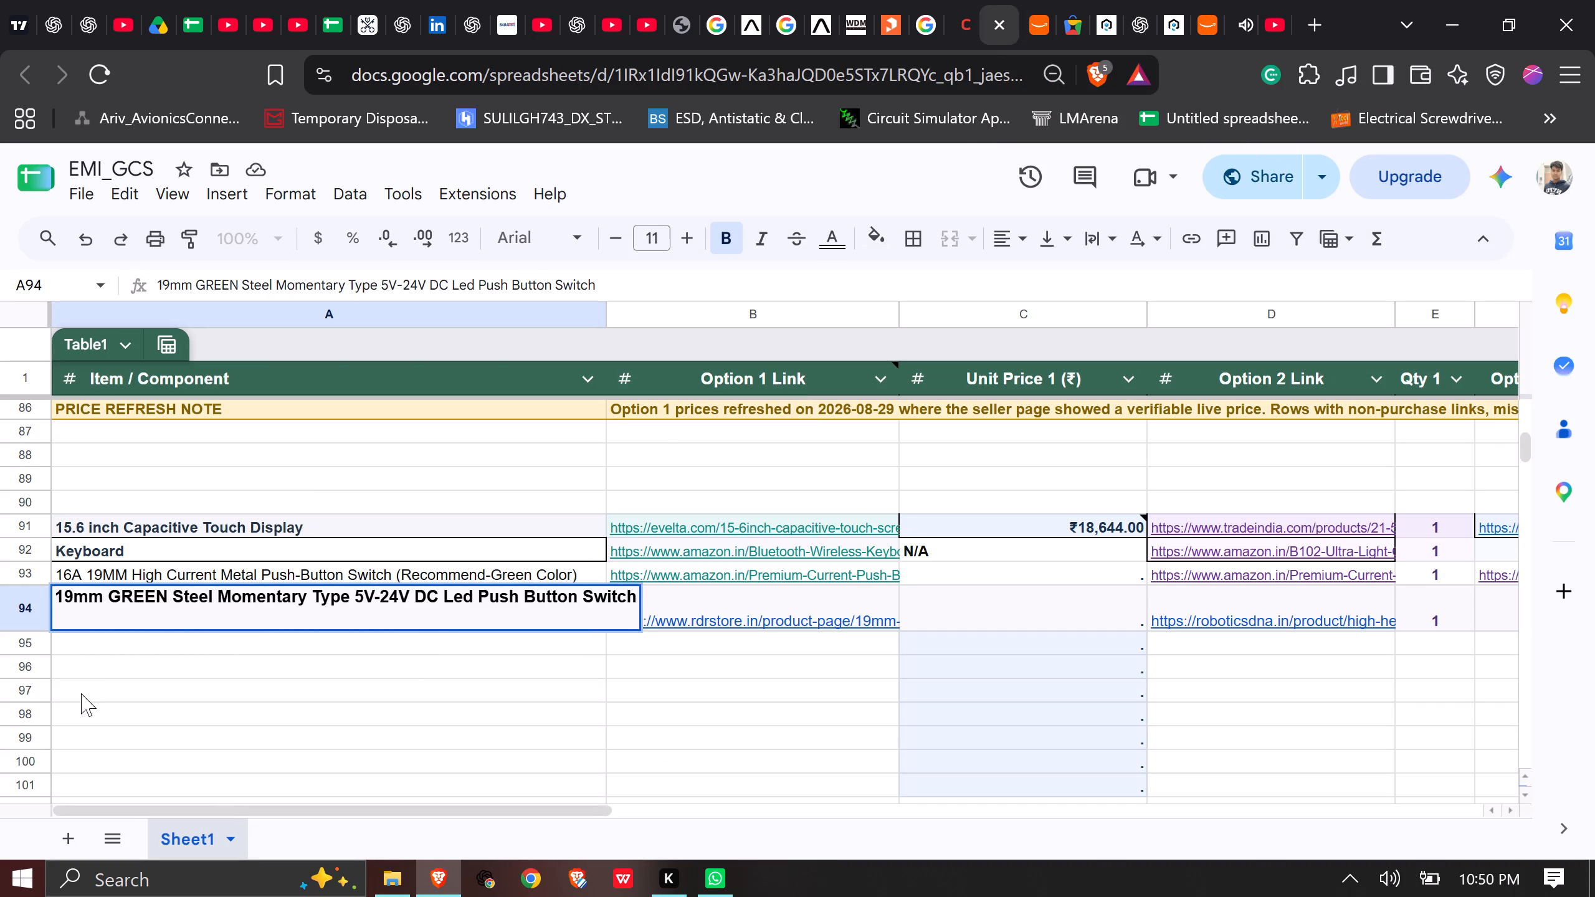
pyautogui.click(448, 707)
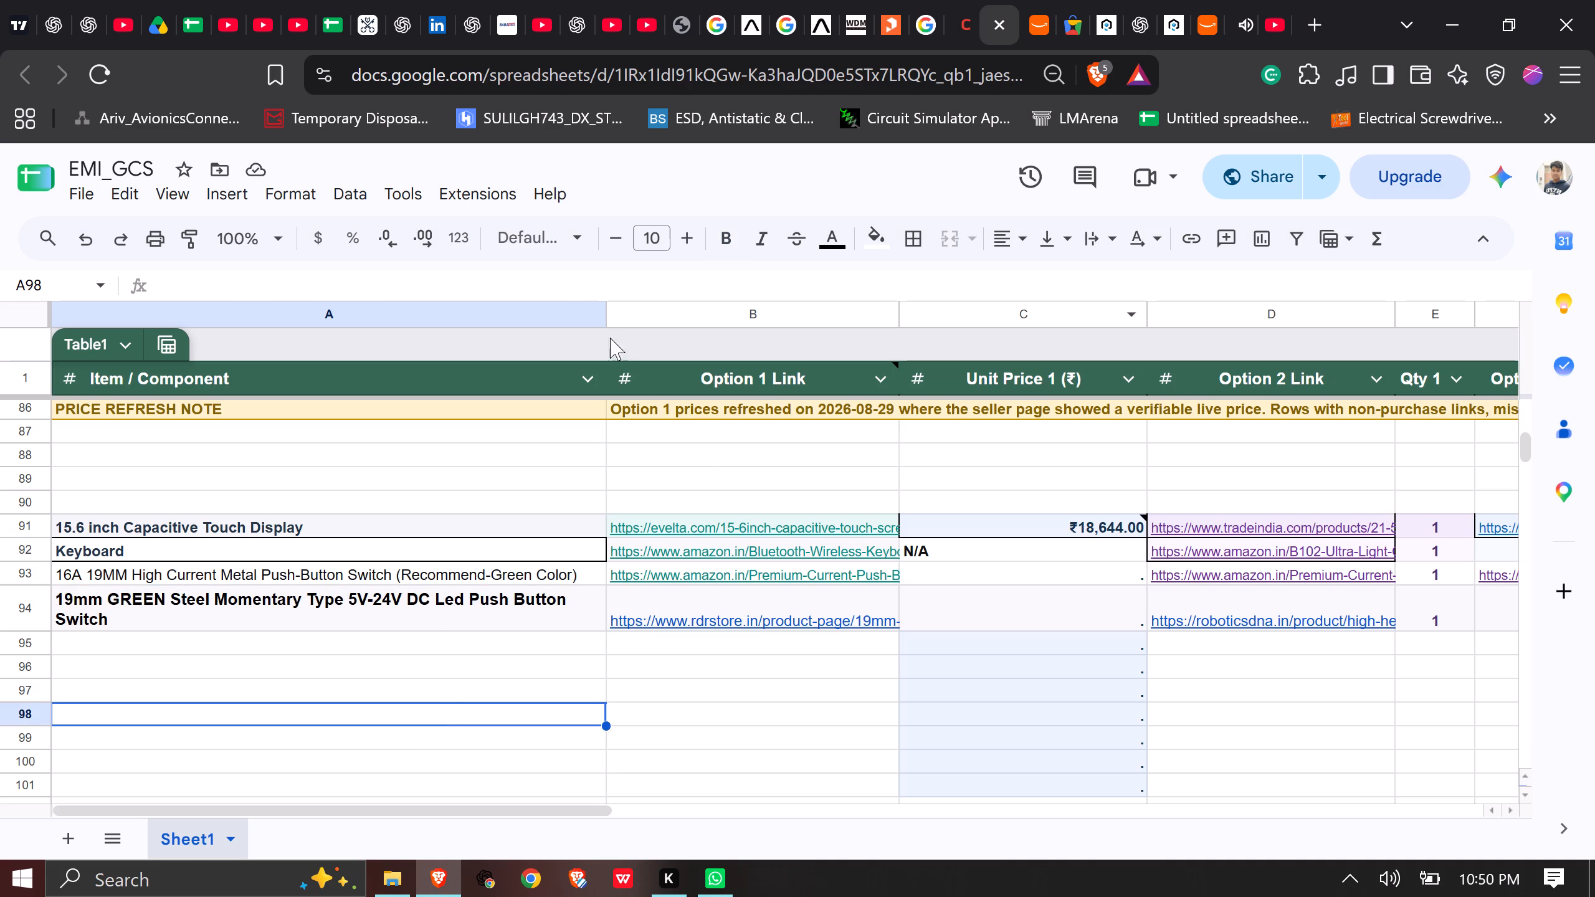
# Narrow the Item / Component column A in the sheet.
pyautogui.moveTo(605, 313); pyautogui.dragTo(507, 333)
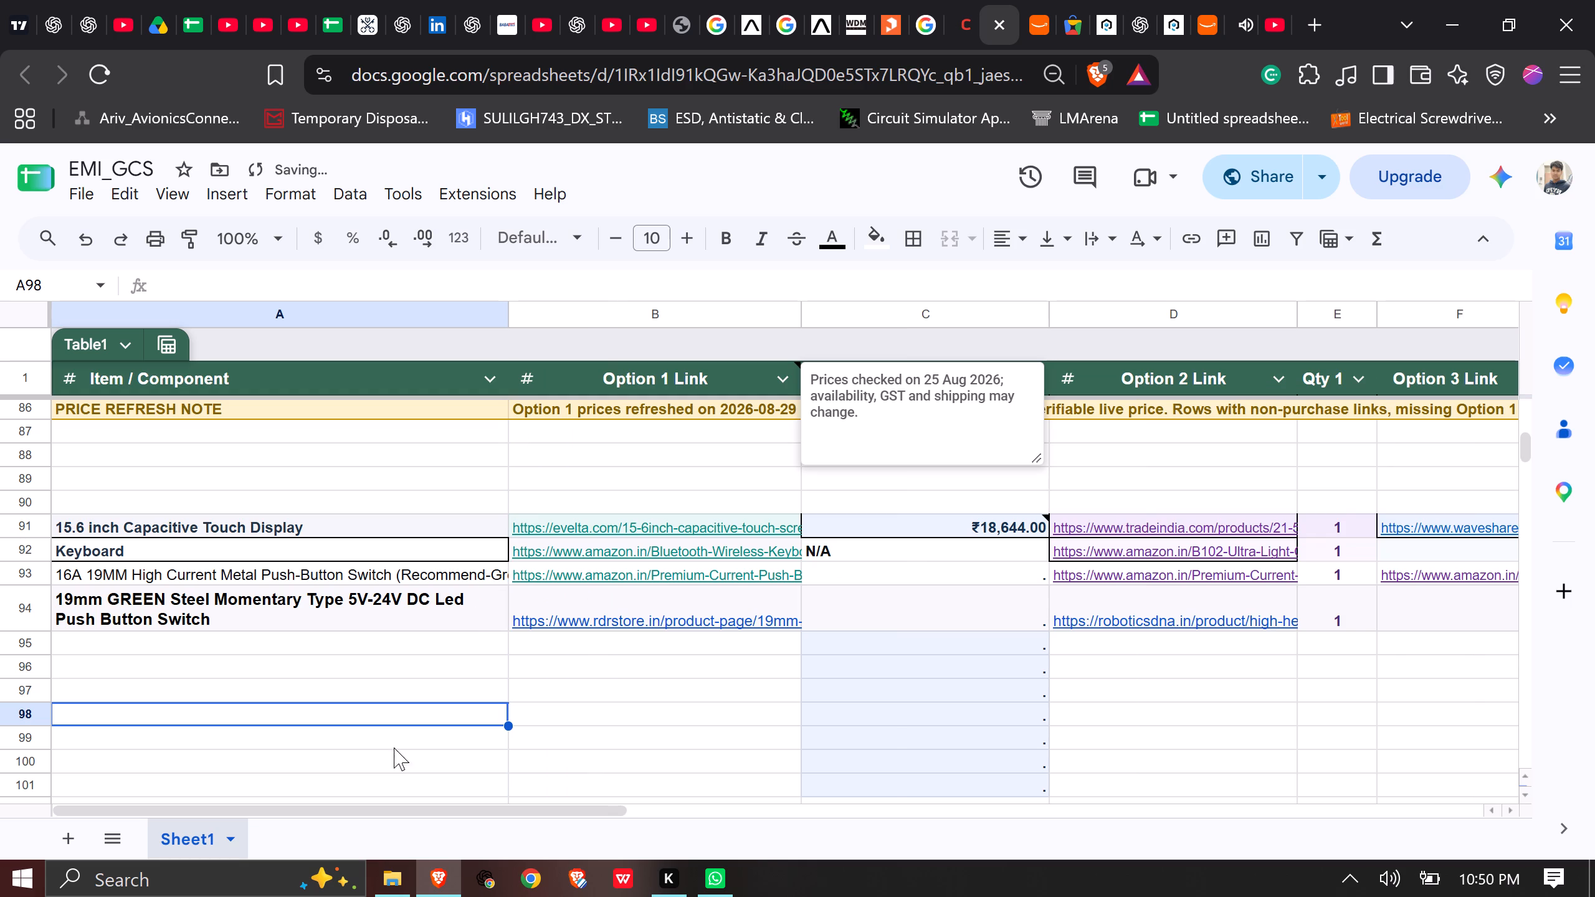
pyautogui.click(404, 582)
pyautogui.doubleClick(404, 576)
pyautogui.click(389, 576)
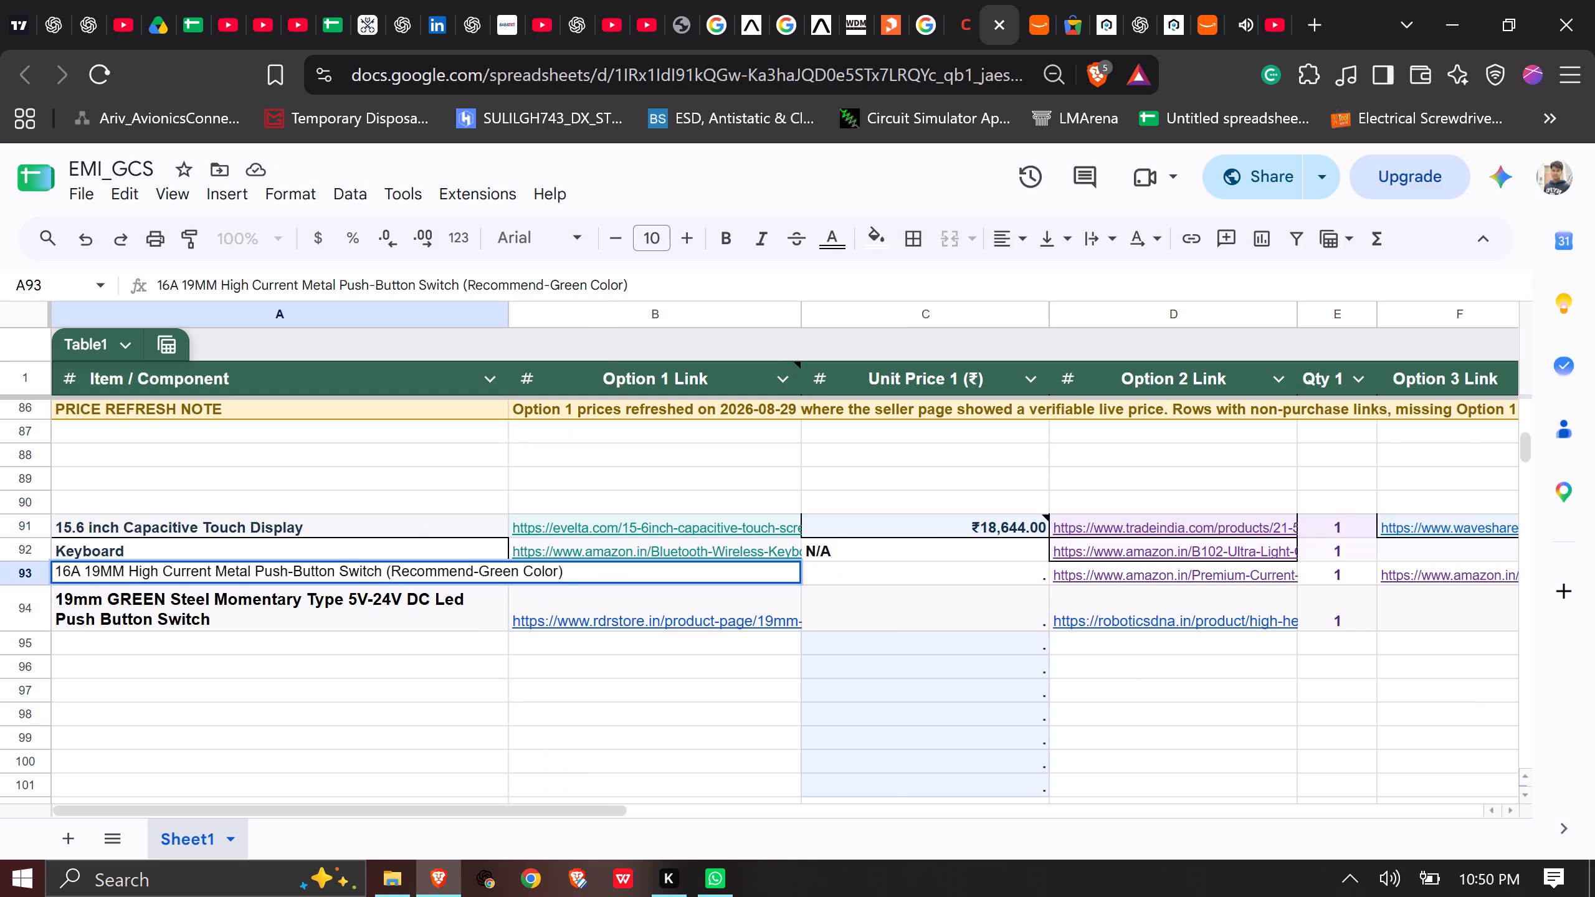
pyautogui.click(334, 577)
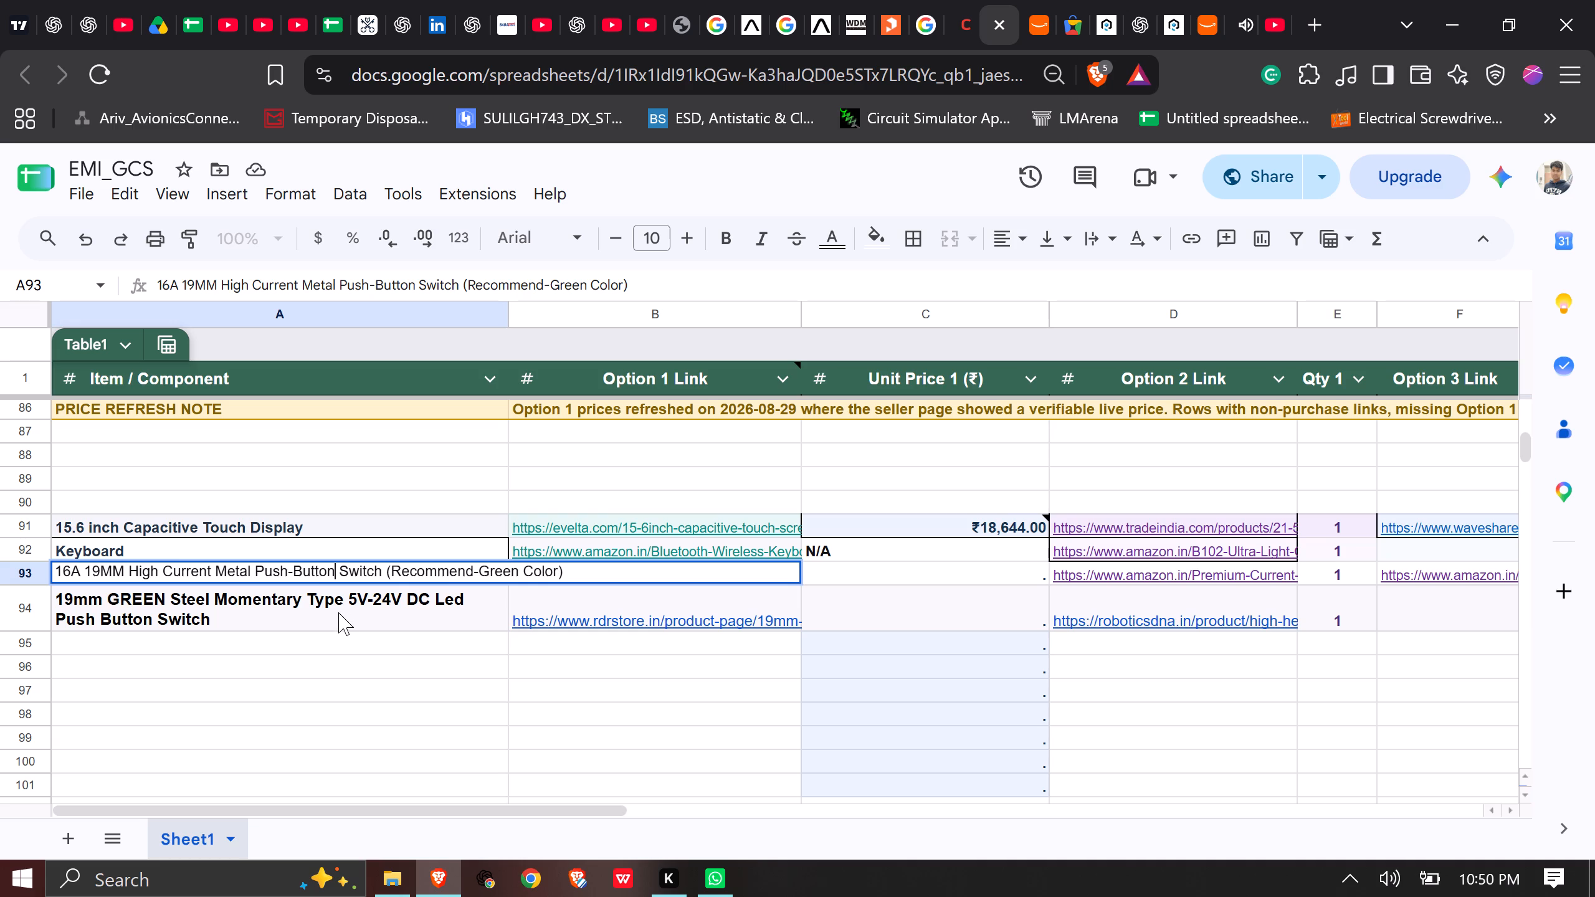
# Copy the formatting of item cell A94 onto item cells A91 to A93.
pyautogui.click(338, 610)
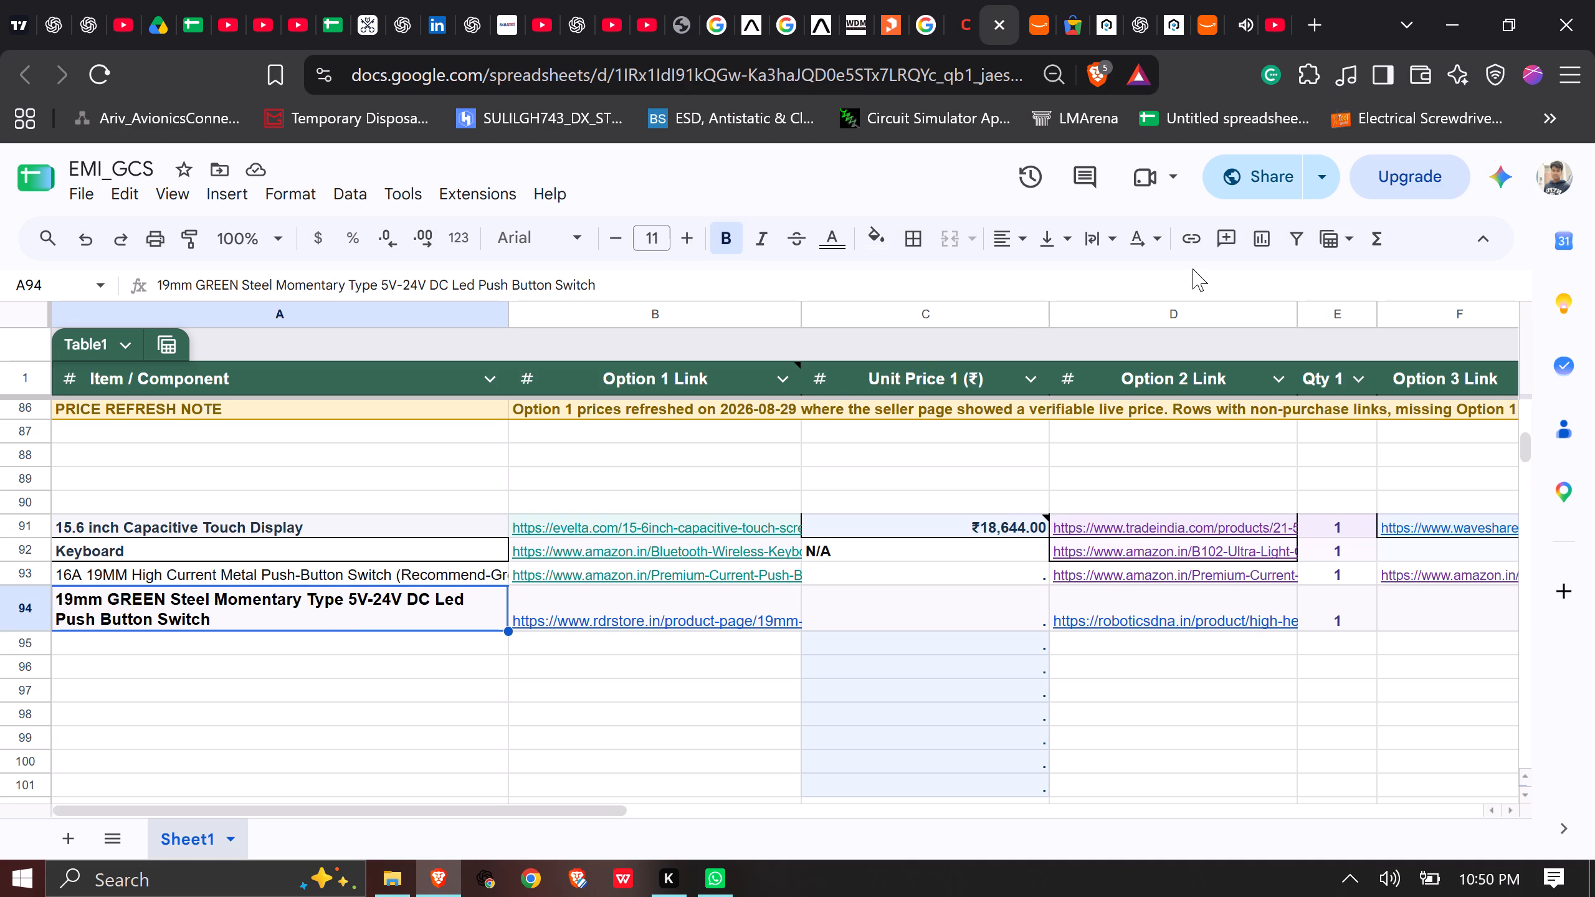
pyautogui.click(181, 235)
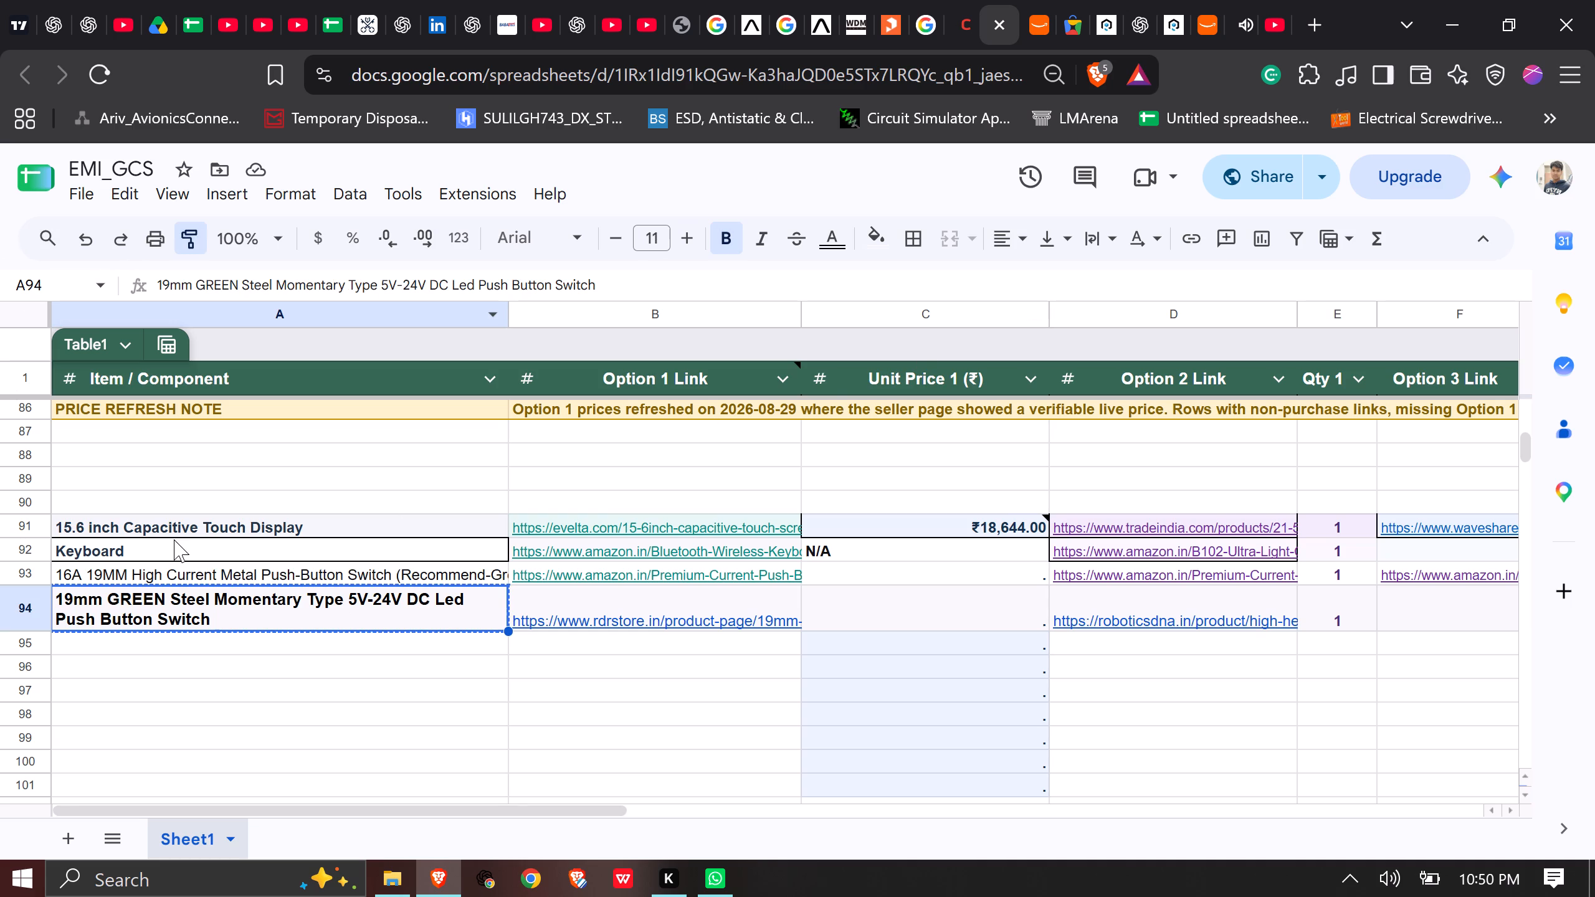
pyautogui.moveTo(168, 522); pyautogui.dragTo(193, 566)
pyautogui.click(198, 746)
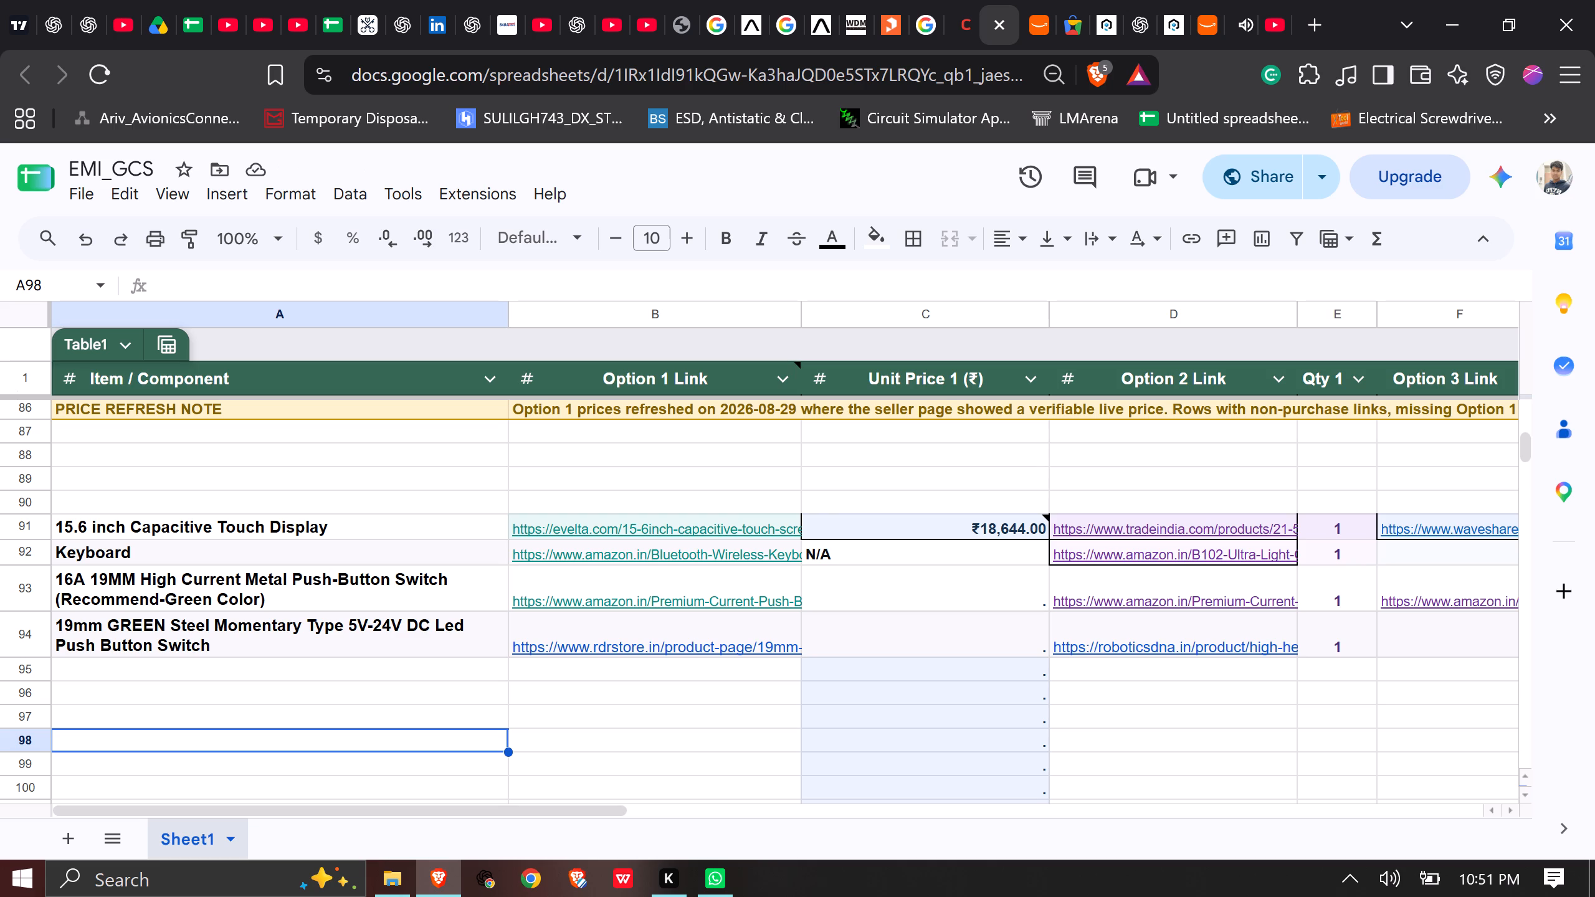
# Copy the whole row 8, "Battery — 24volt 15AH LiFePO4", into row 95 below the 19mm push button switch.
pyautogui.scroll(1, 137, 752)
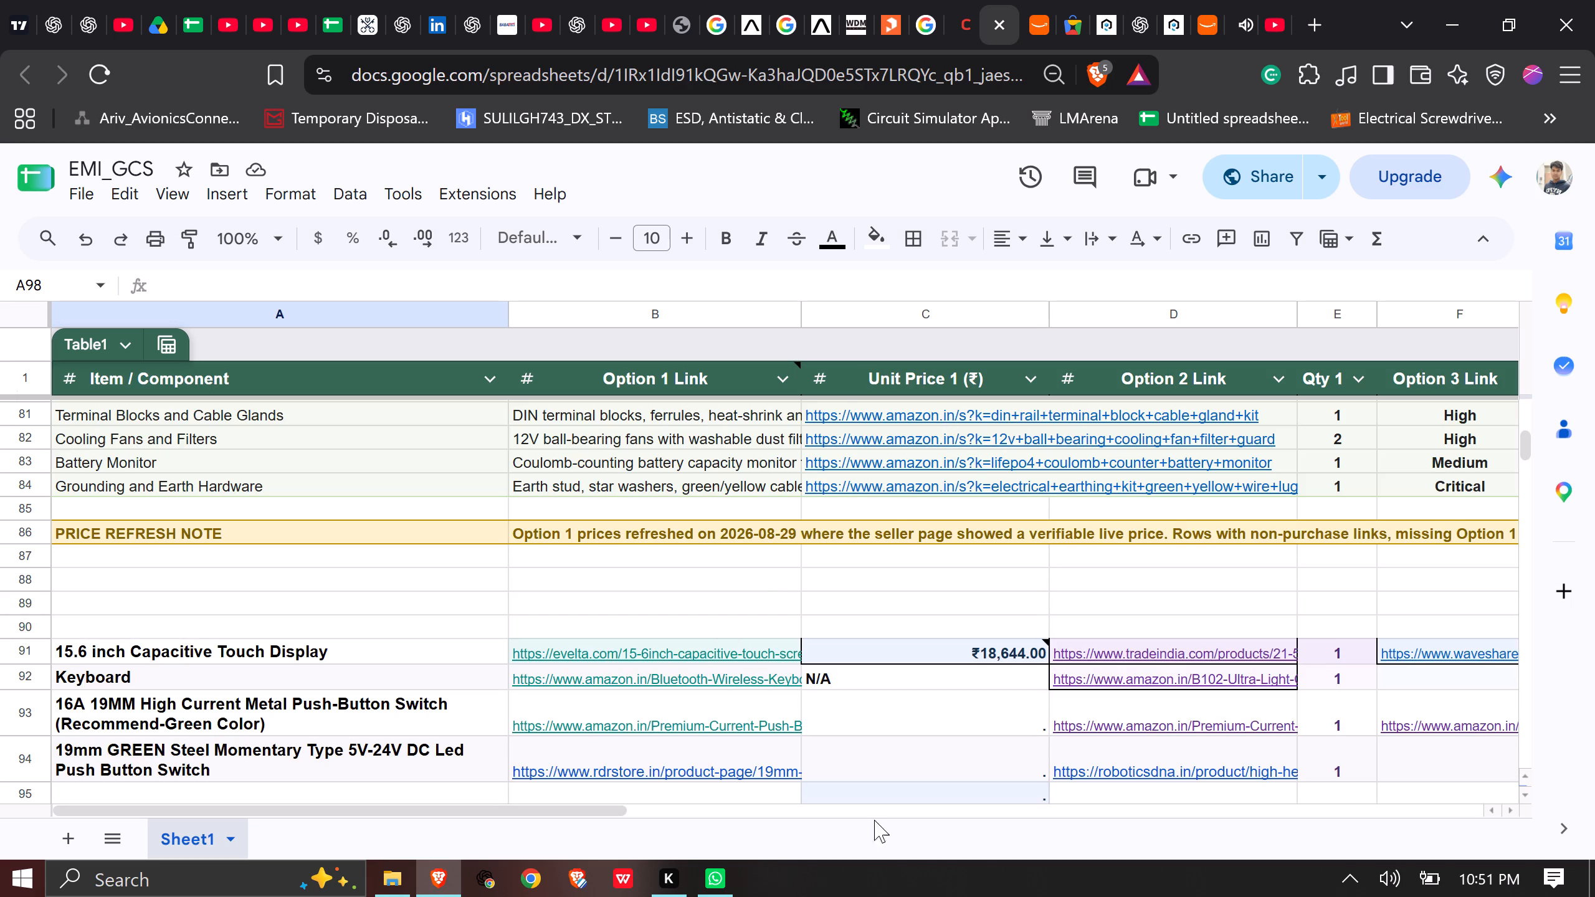
pyautogui.scroll(20, 692, 713)
pyautogui.scroll(9, 692, 713)
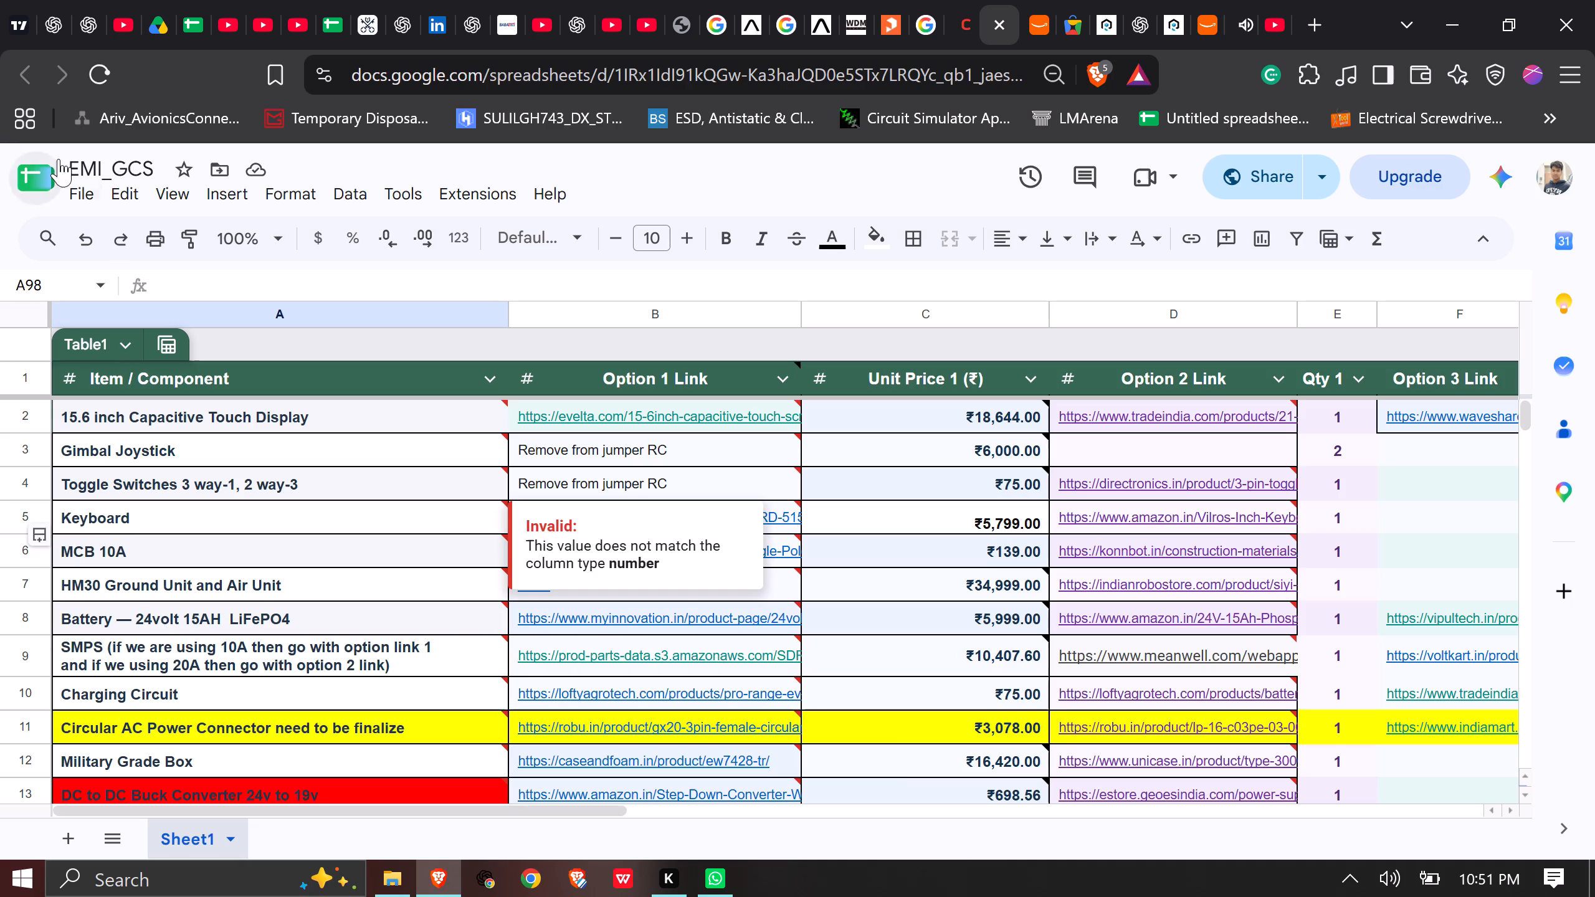
pyautogui.click(128, 591)
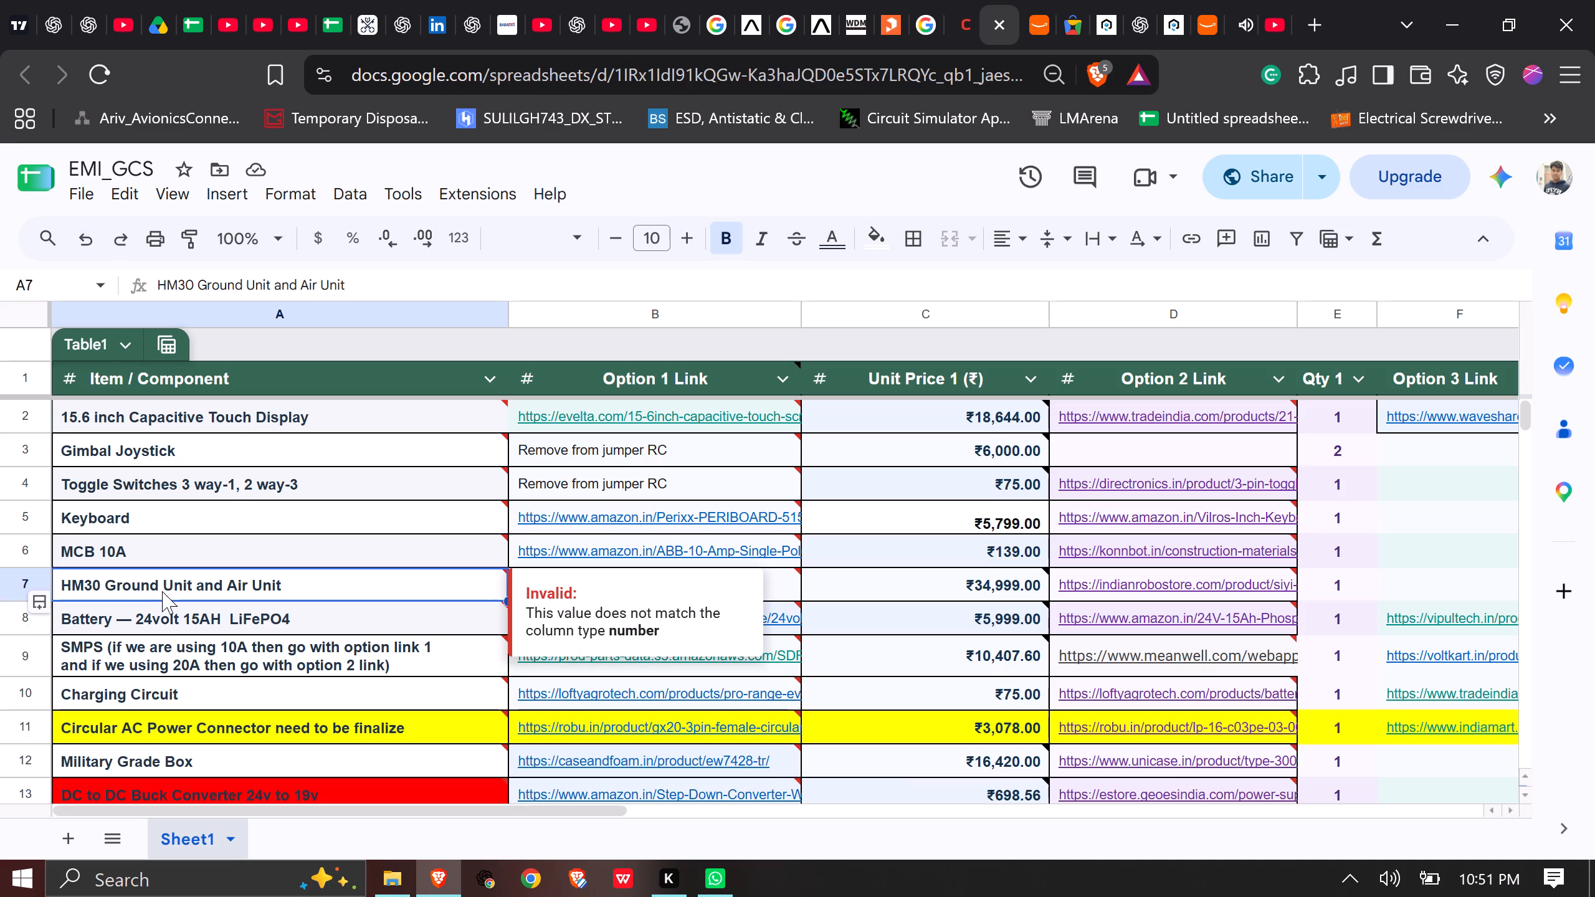
pyautogui.click(182, 632)
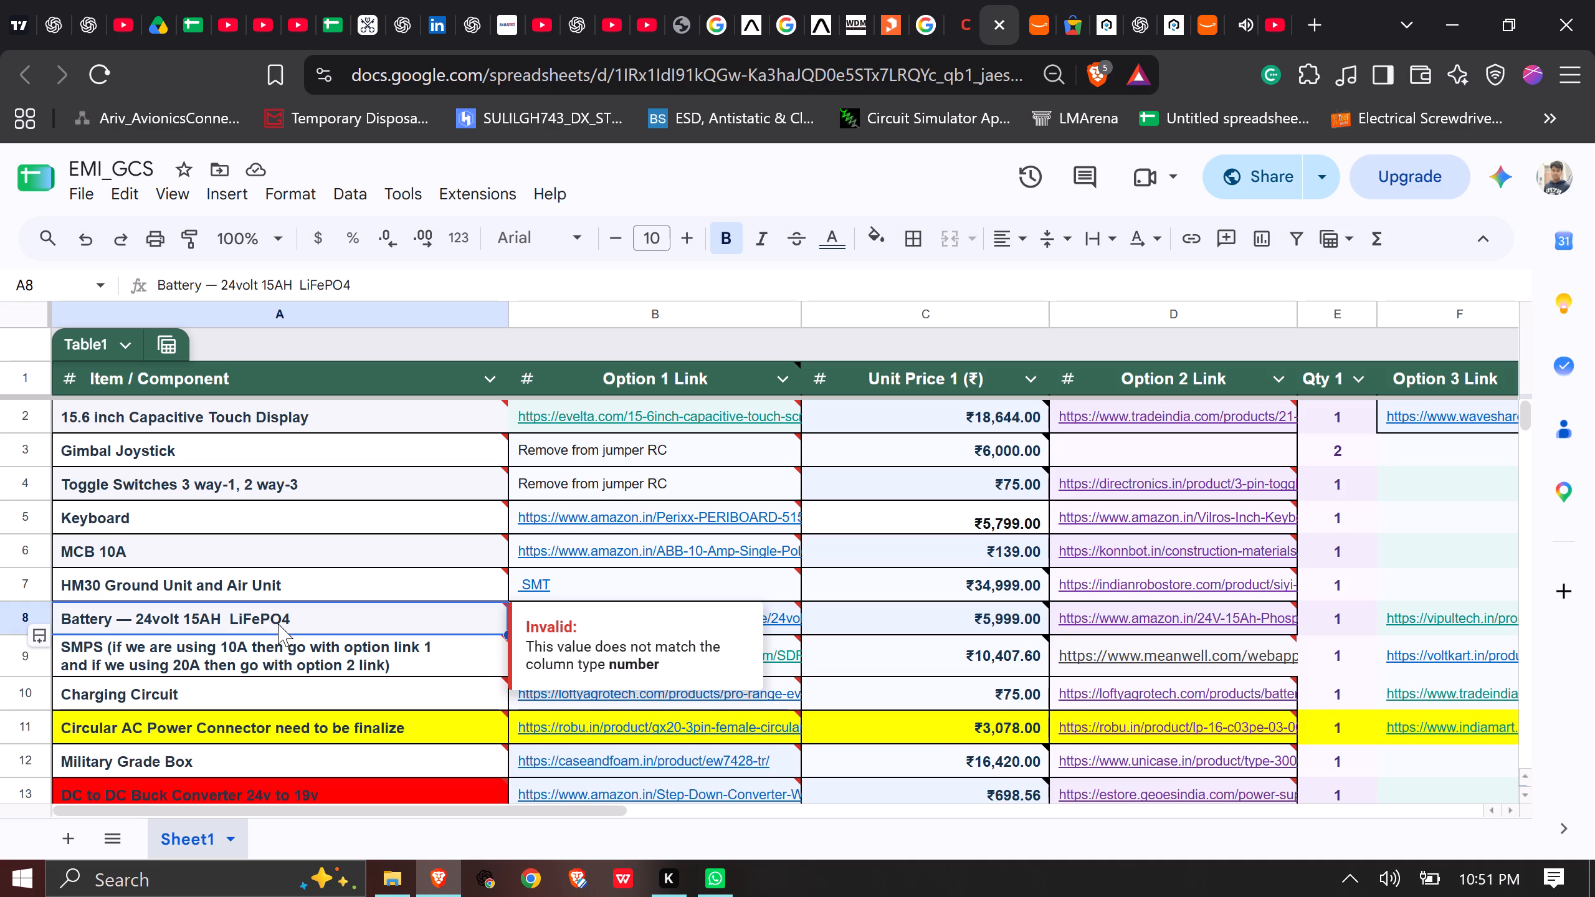
pyautogui.click(364, 703)
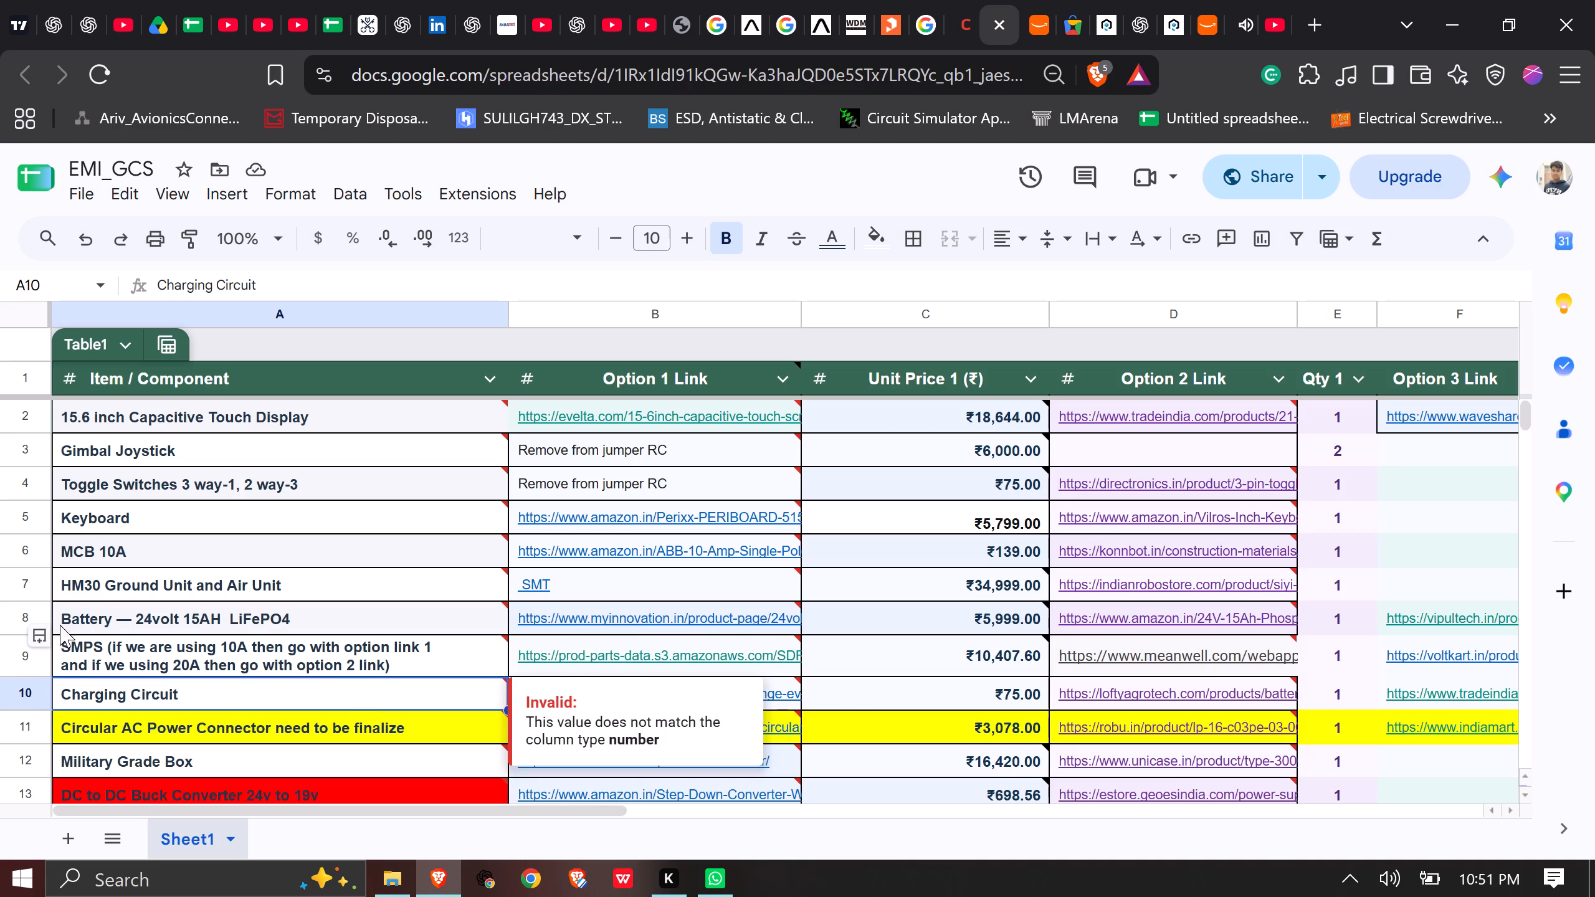
pyautogui.click(39, 617)
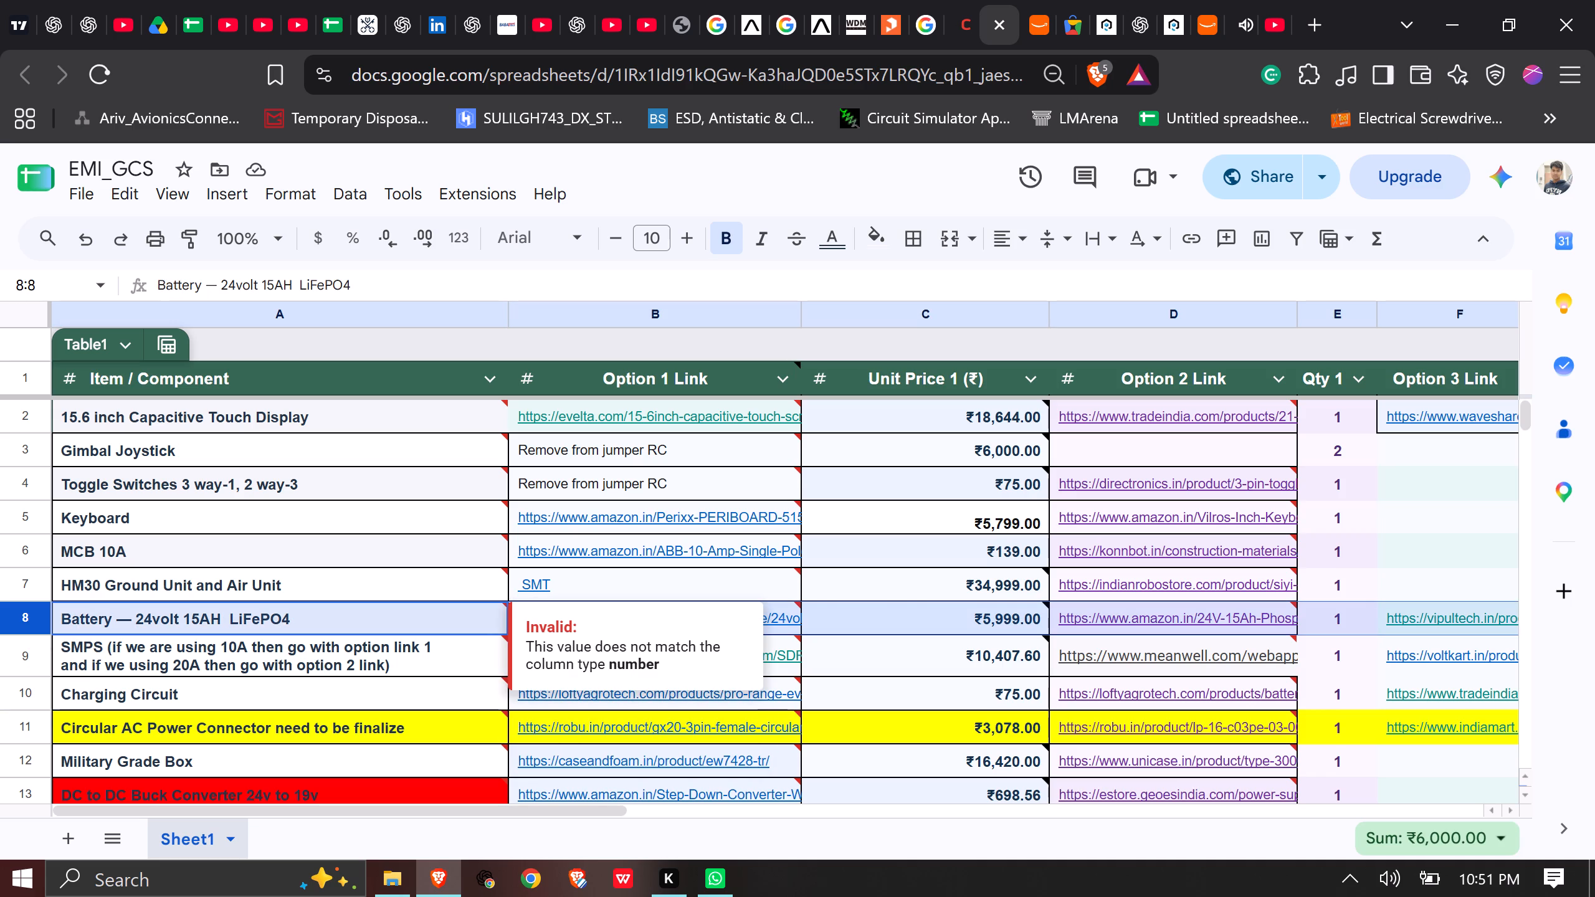
pyautogui.hotkey('ctrl', 'c')
pyautogui.scroll(-8, 39, 616)
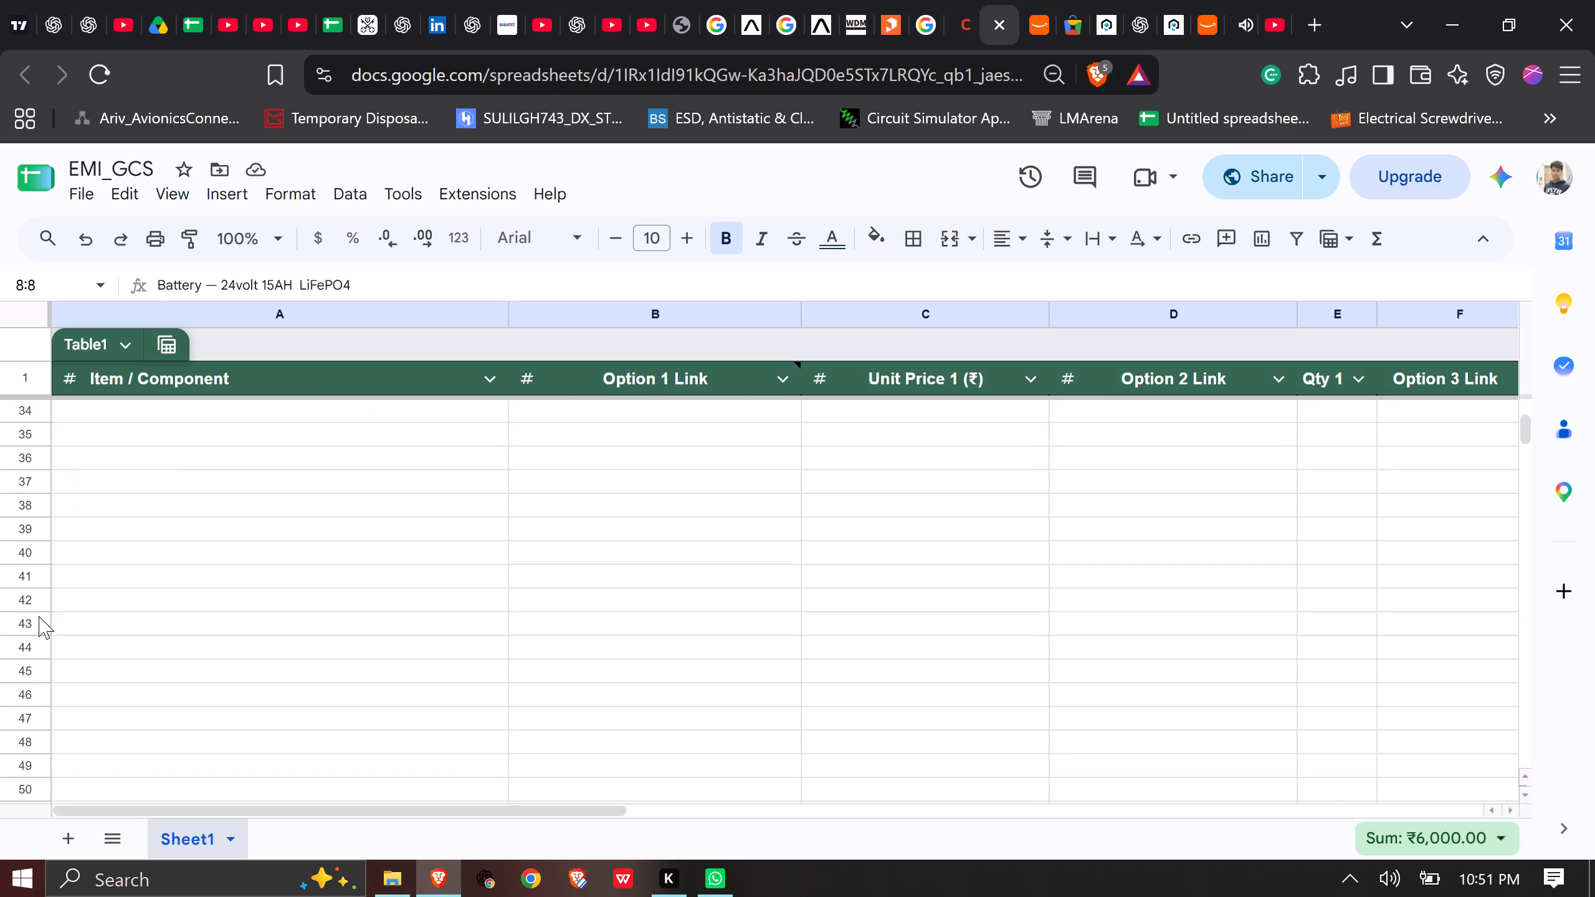
pyautogui.scroll(3, 39, 616)
pyautogui.scroll(-10, 39, 616)
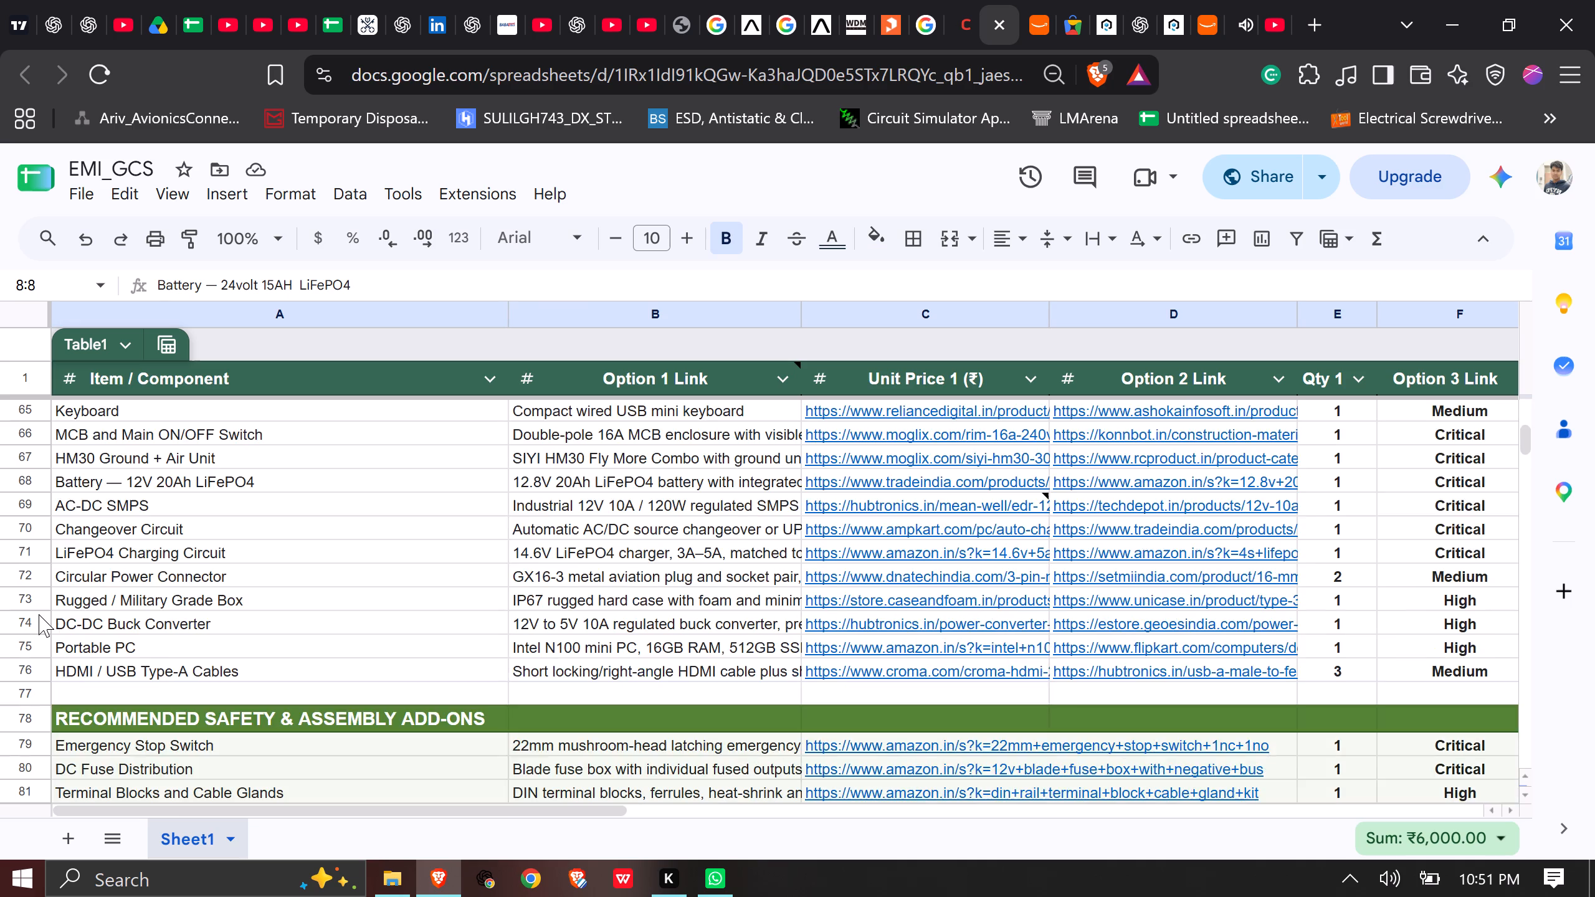
pyautogui.scroll(-6, 39, 614)
pyautogui.scroll(2, 36, 611)
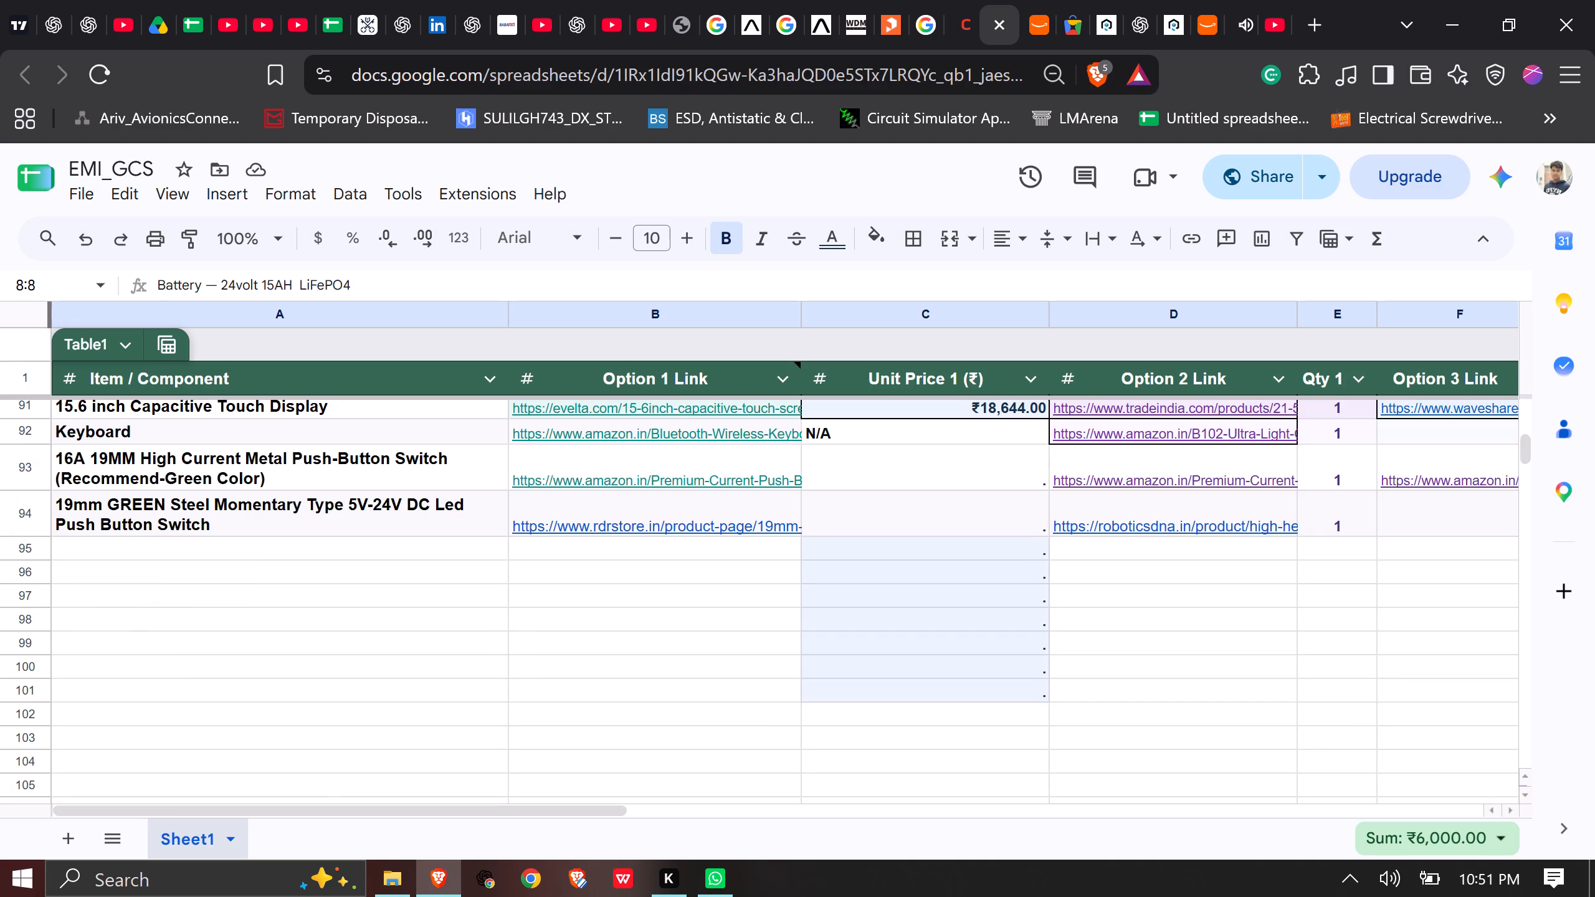
pyautogui.click(32, 544)
pyautogui.hotkey('ctrl', 'v')
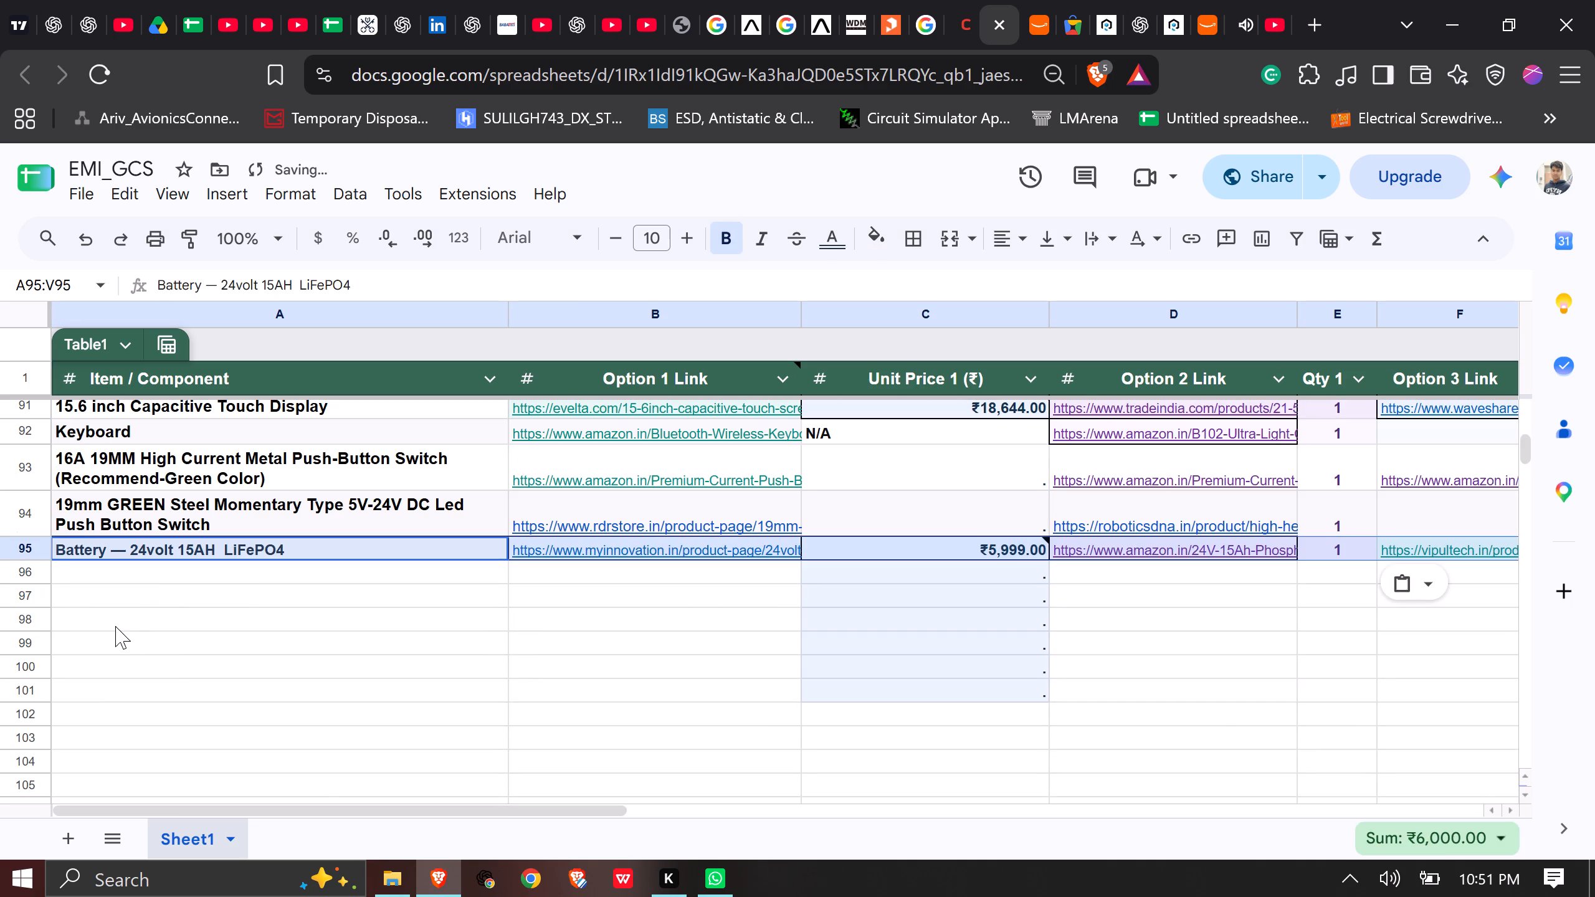
pyautogui.click(141, 638)
# Copy the formatting of item cell A94 onto cells A95 to A105.
pyautogui.click(390, 500)
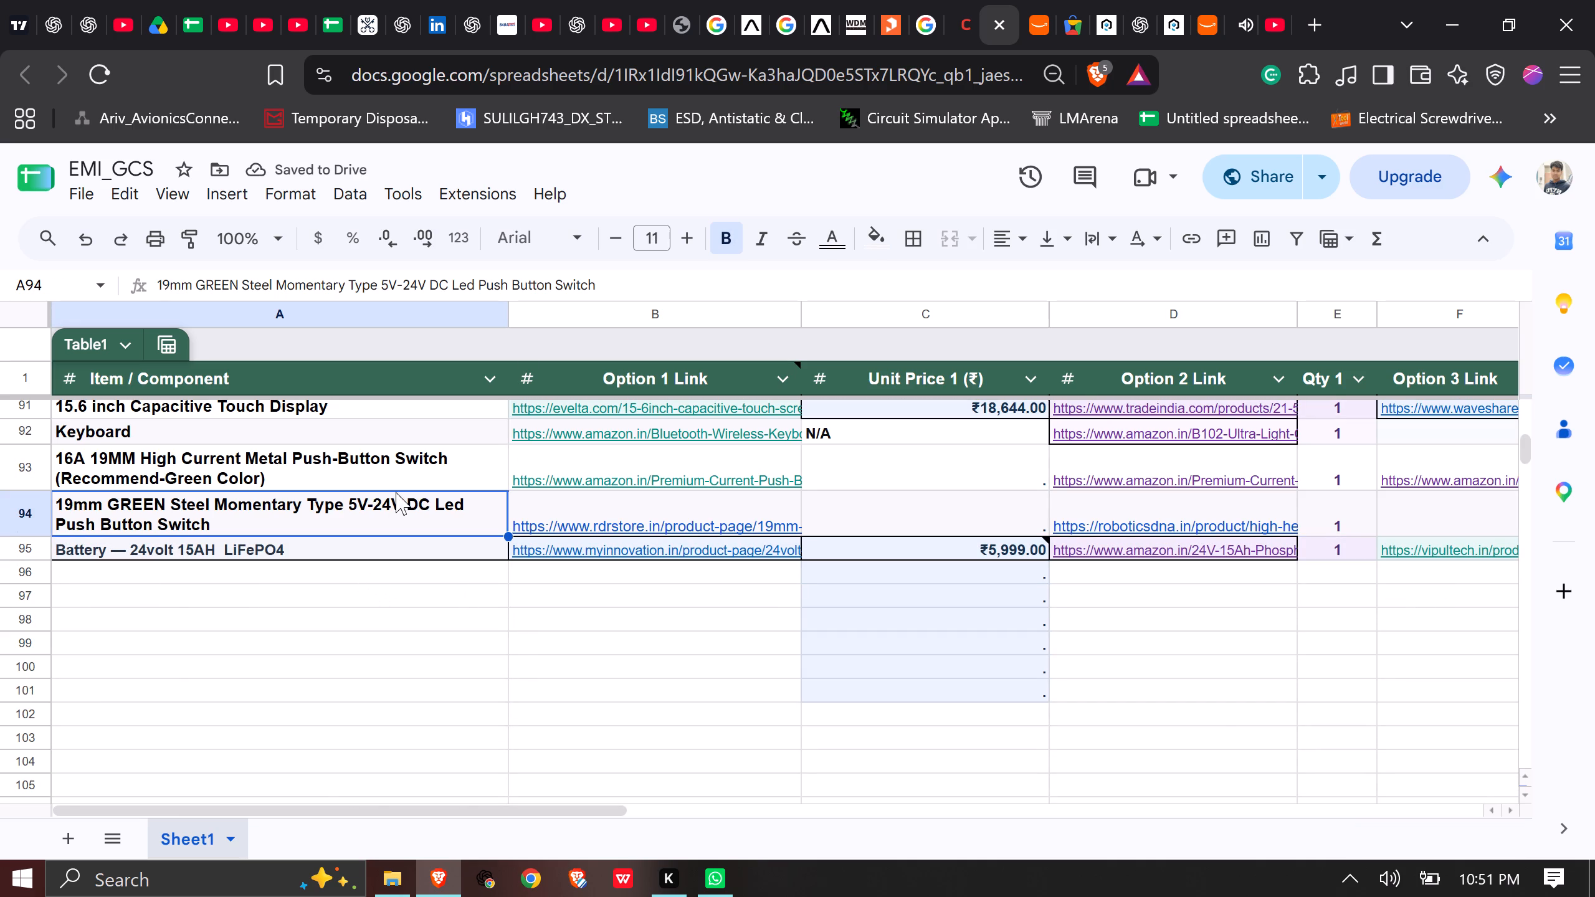
pyautogui.click(177, 223)
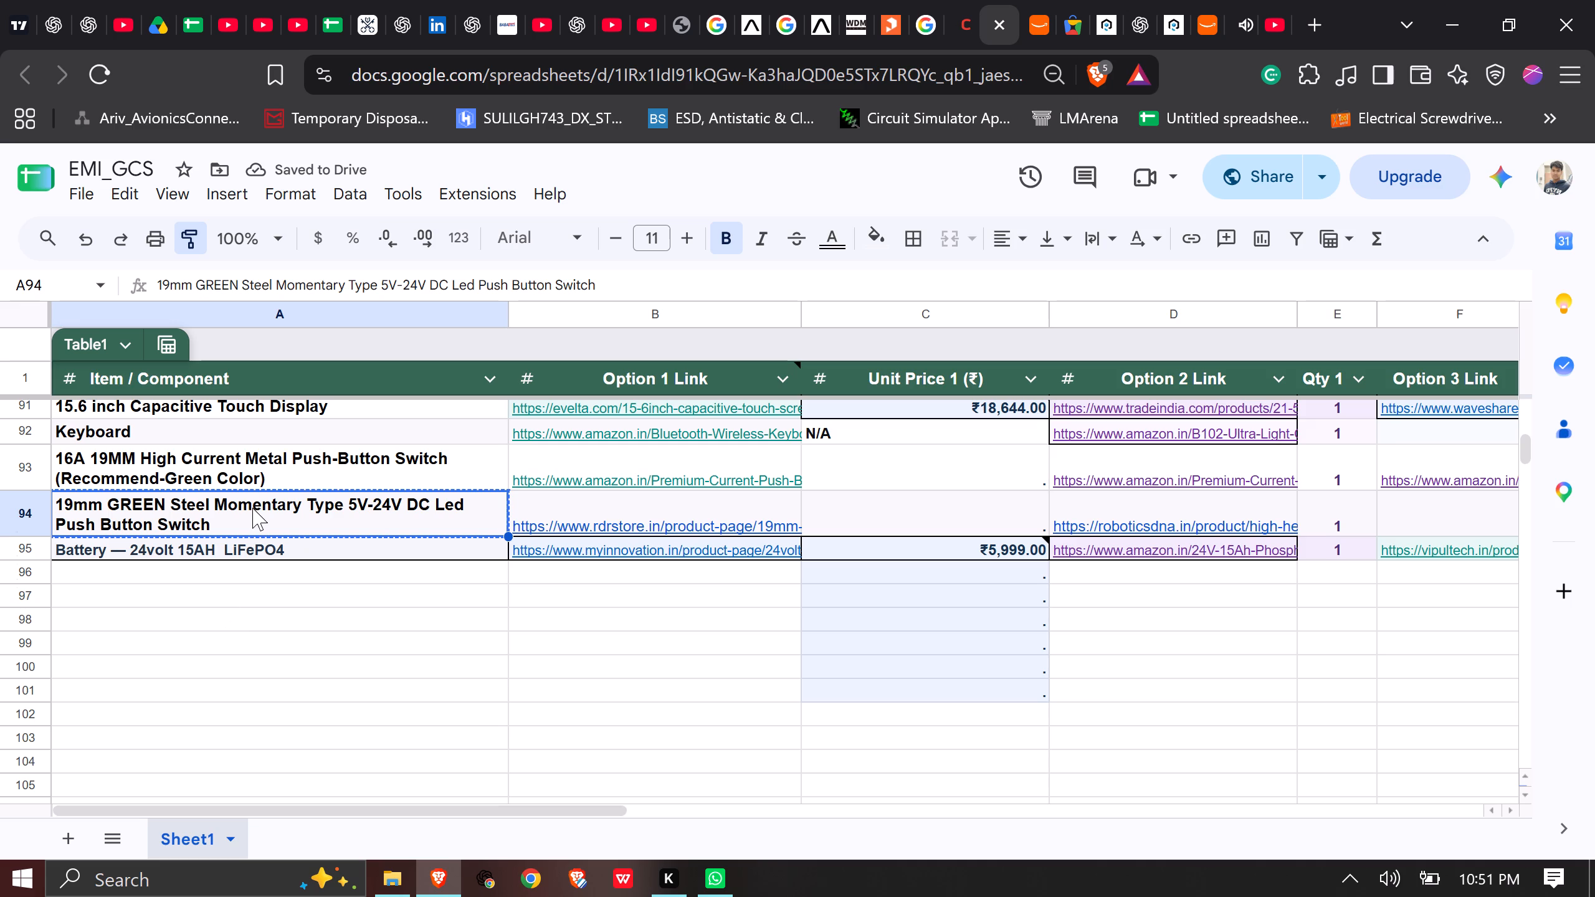
pyautogui.moveTo(244, 550); pyautogui.dragTo(259, 792)
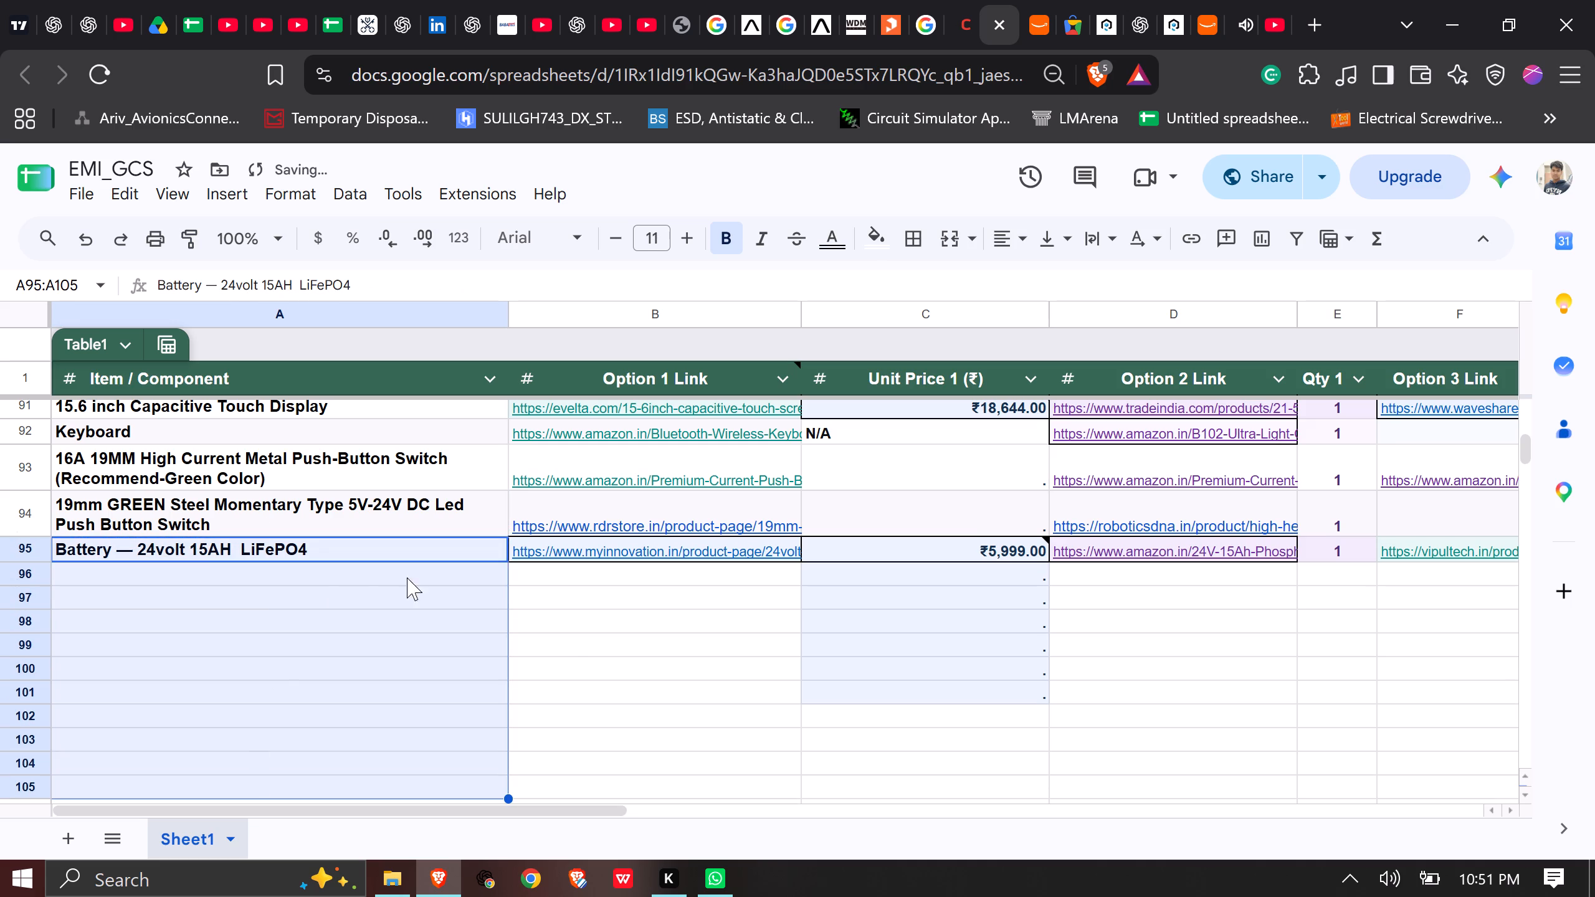
pyautogui.click(577, 640)
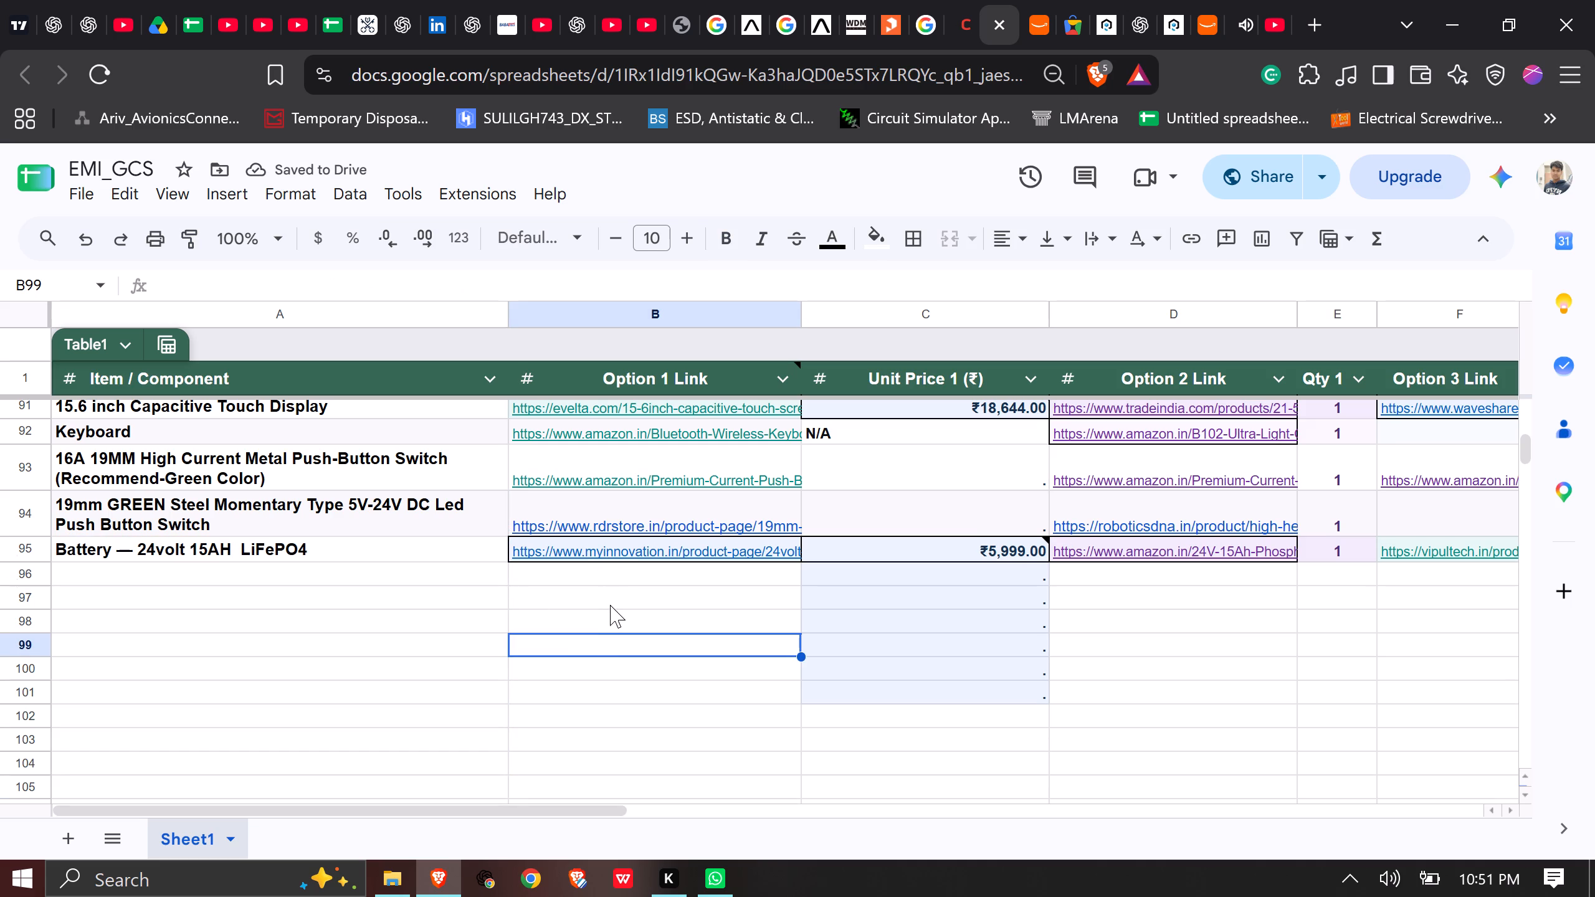
pyautogui.click(610, 605)
pyautogui.click(690, 544)
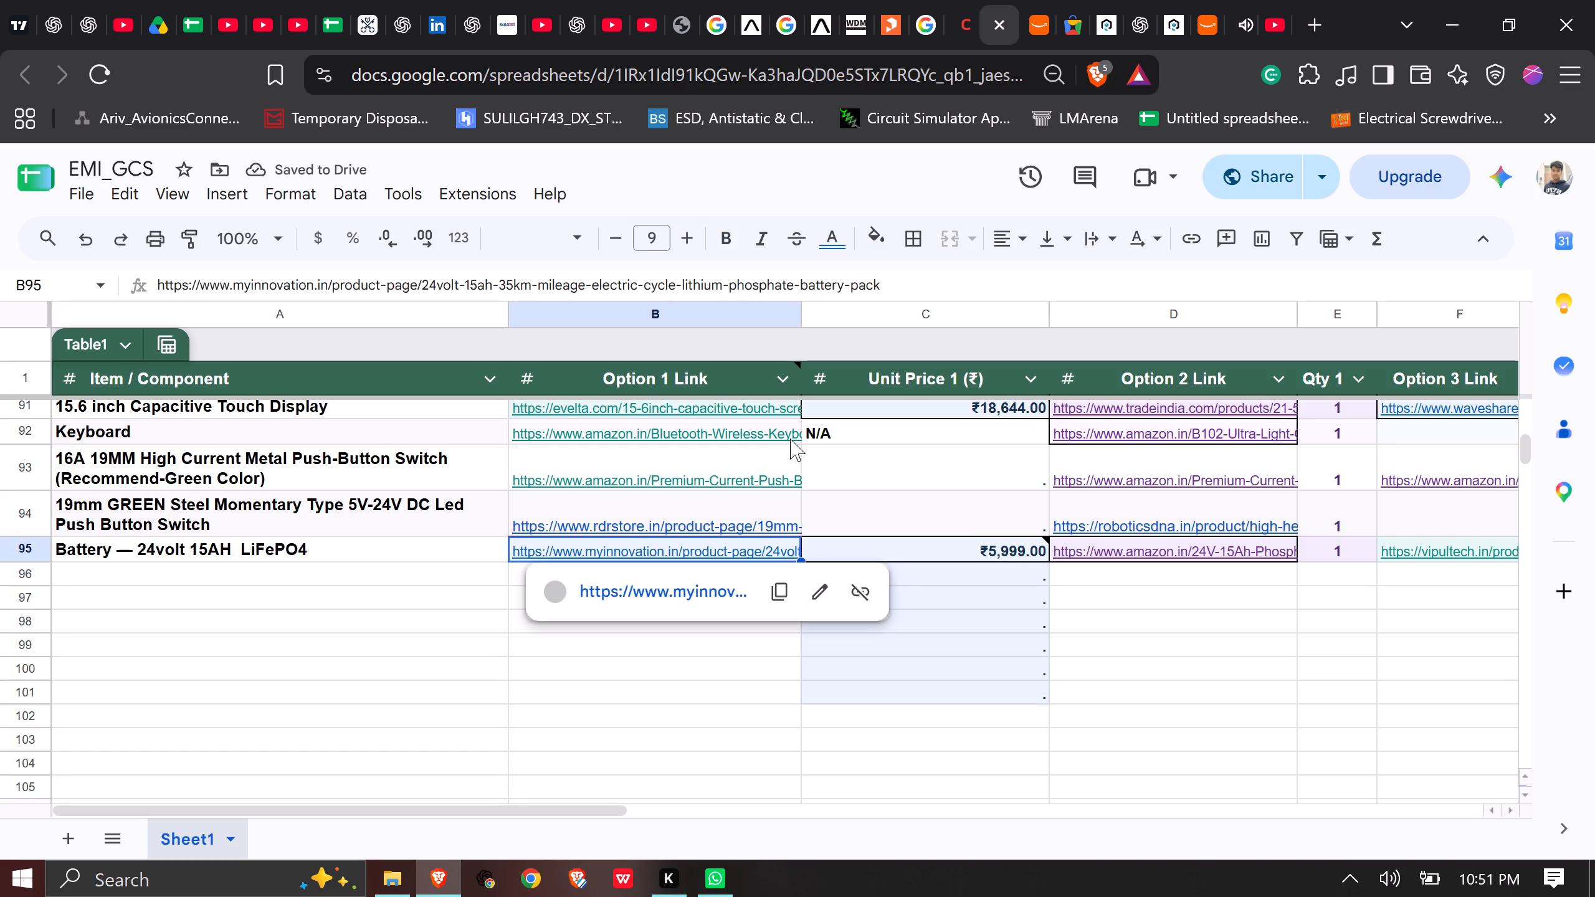
# Close the Amazon, RDR and other store tabs and the ChatGPT tab used for the switch research, keeping EMI_GCS and YouTube open.
pyautogui.click(1044, 2)
pyautogui.click(1037, 26)
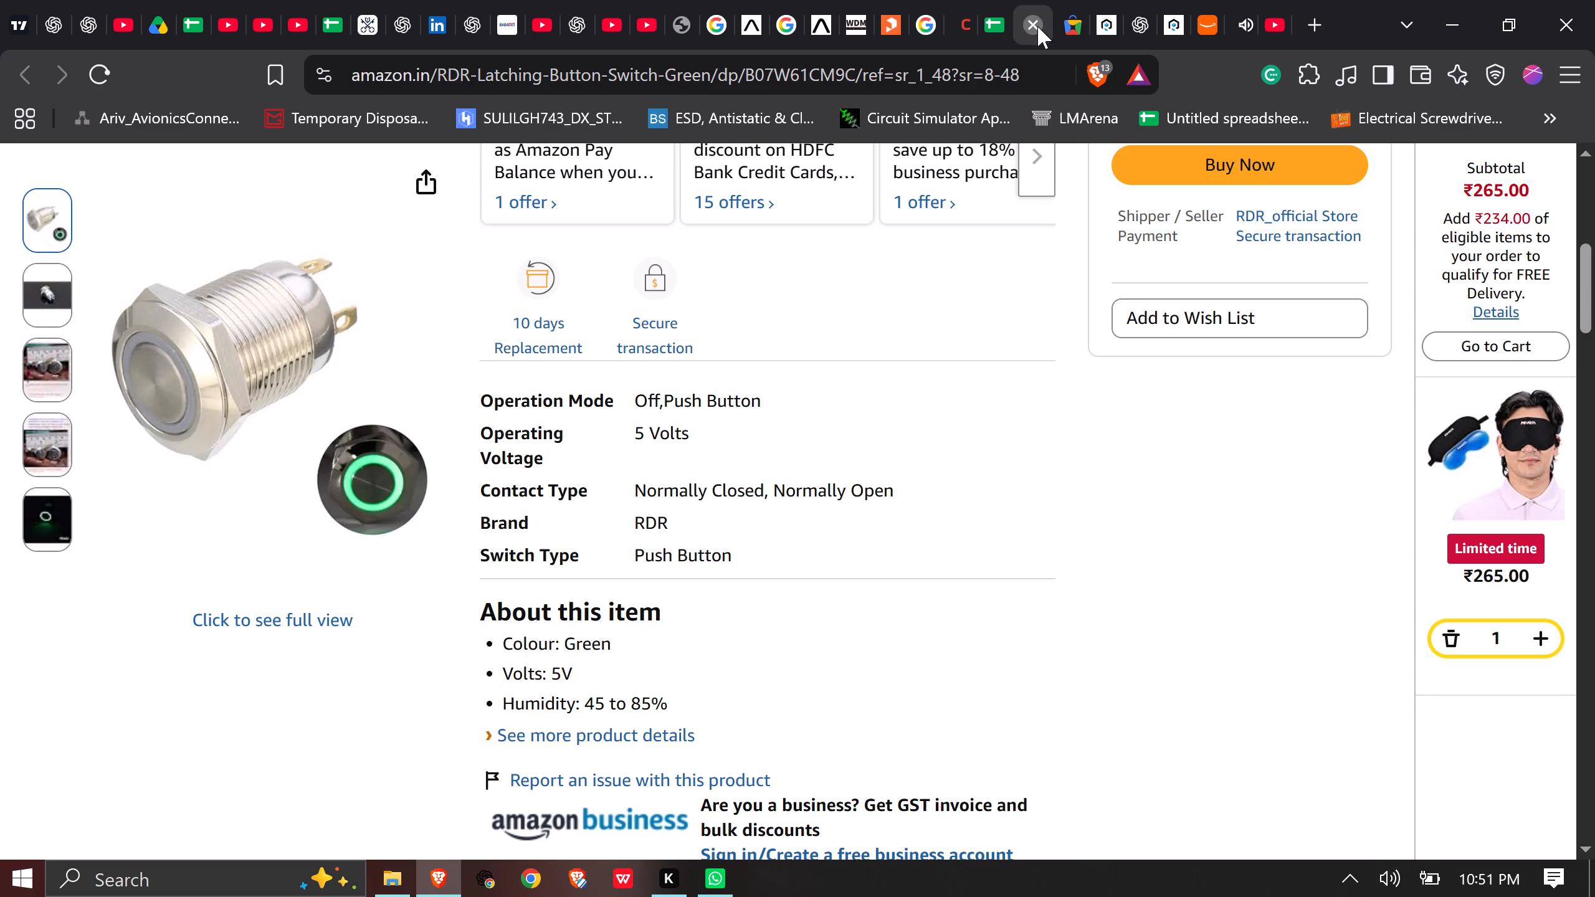
pyautogui.doubleClick(1037, 26)
pyautogui.click(1037, 26)
pyautogui.click(1037, 26)
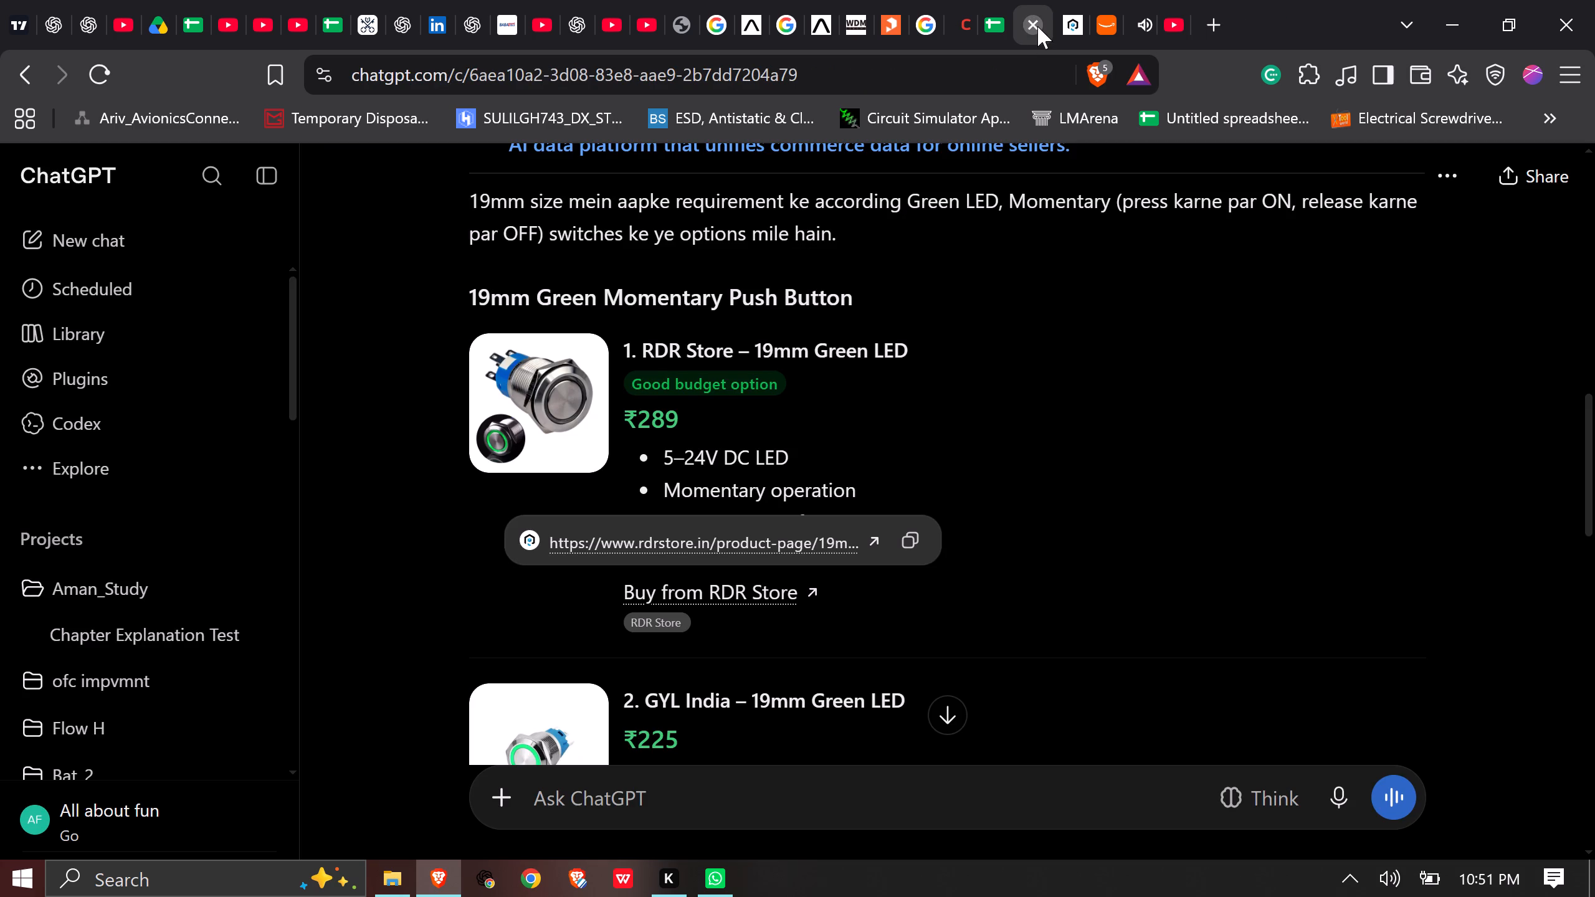
pyautogui.click(1037, 26)
pyautogui.click(1037, 26)
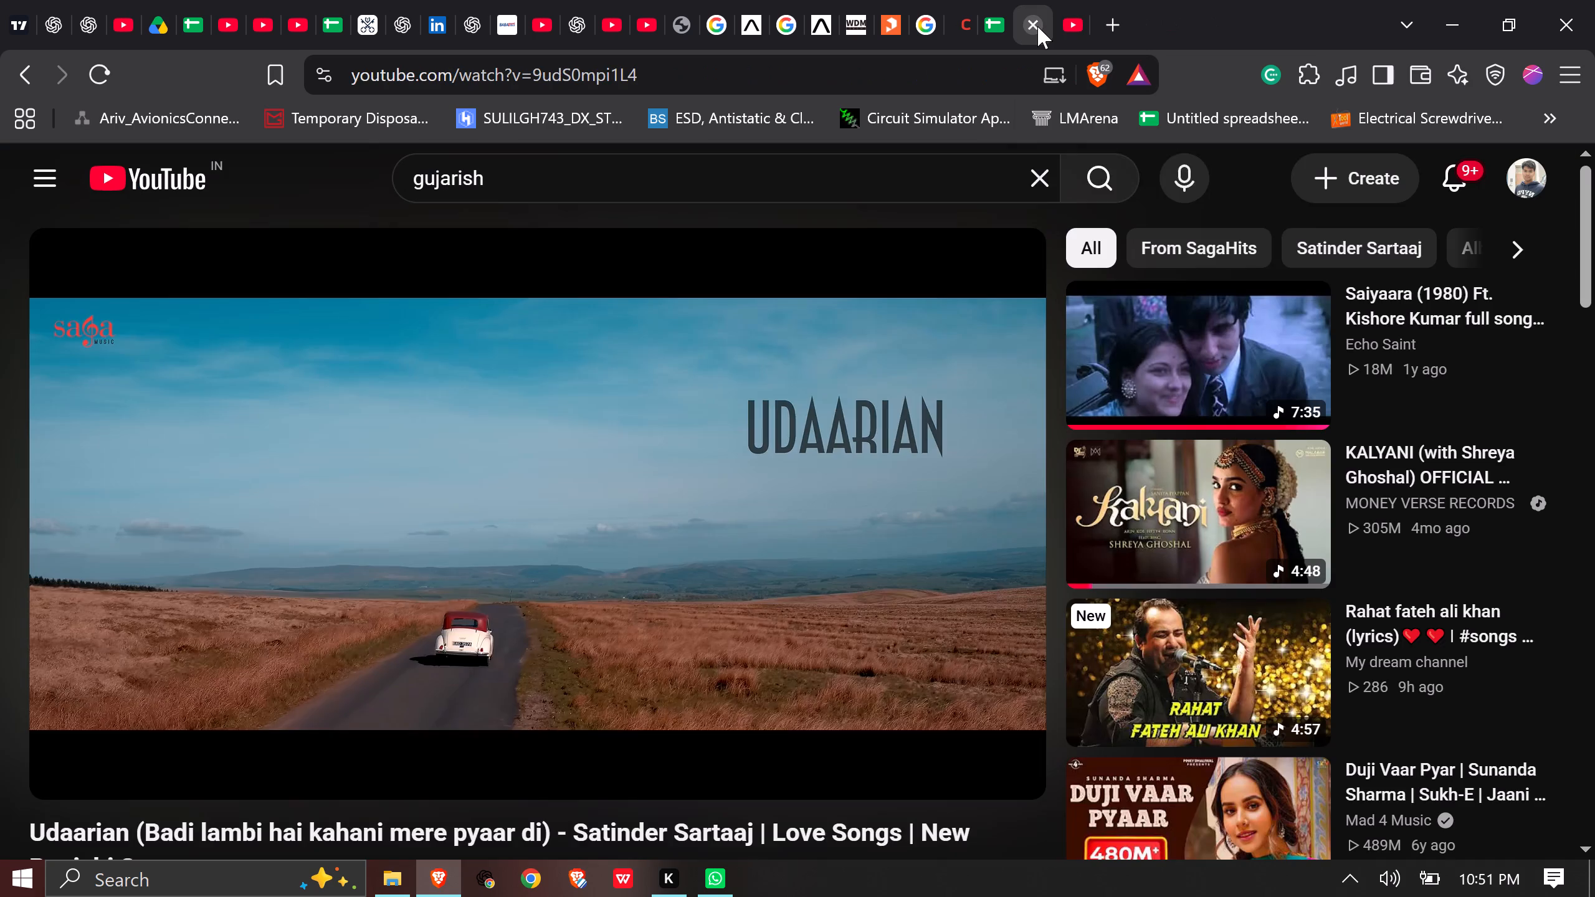
# Close the GrabCAD arducam, Google search and Printables "uc 517" browser tabs.
pyautogui.click(976, 22)
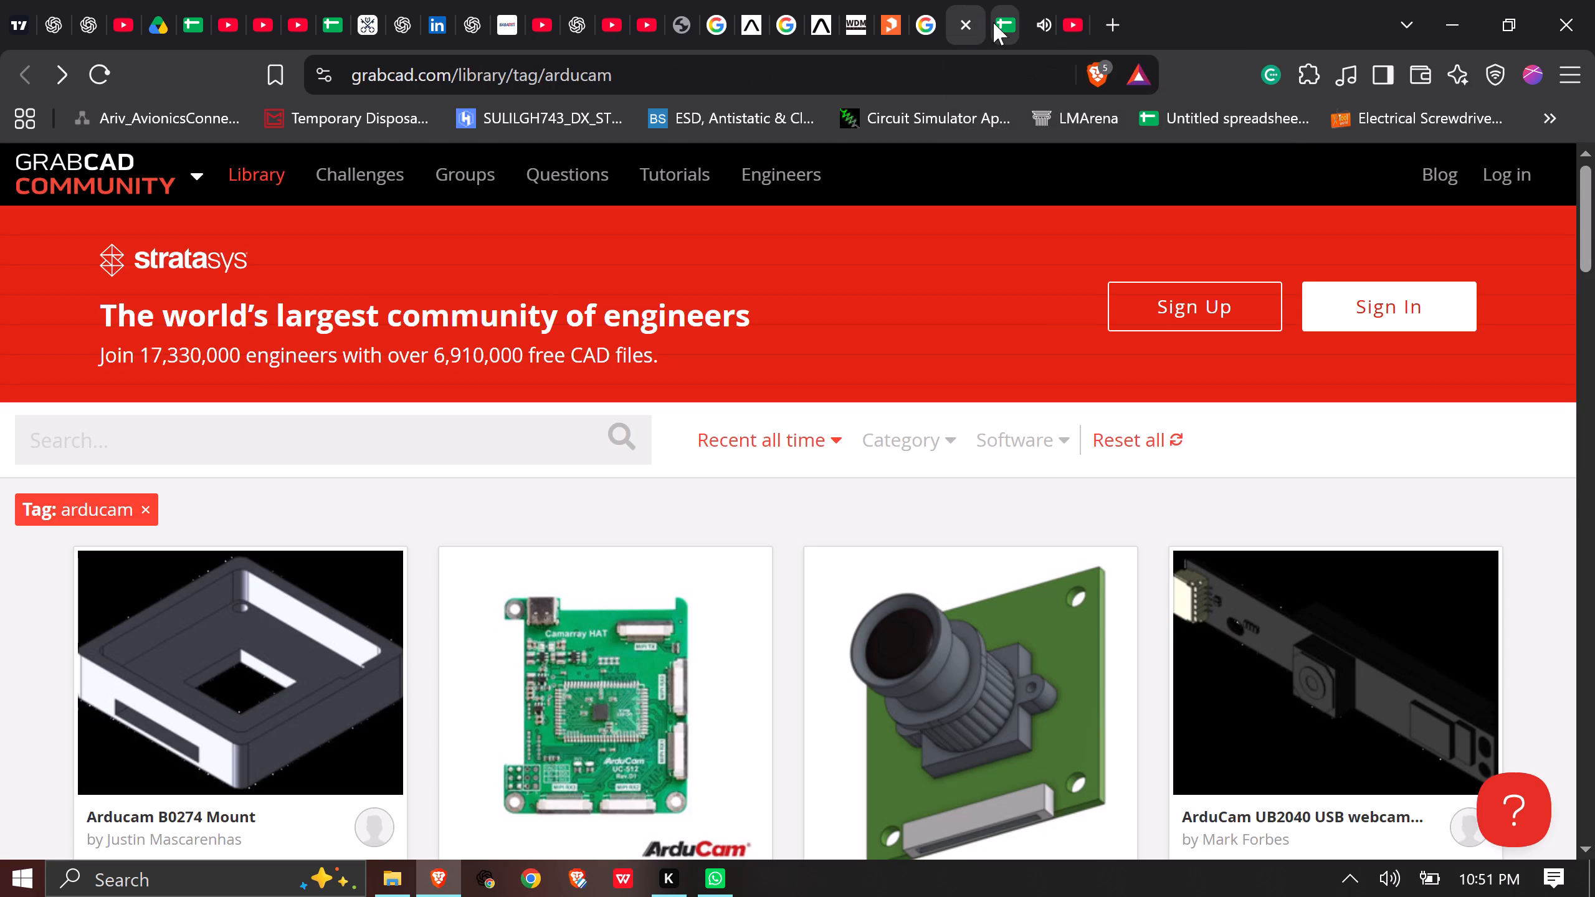
pyautogui.click(967, 22)
pyautogui.click(928, 42)
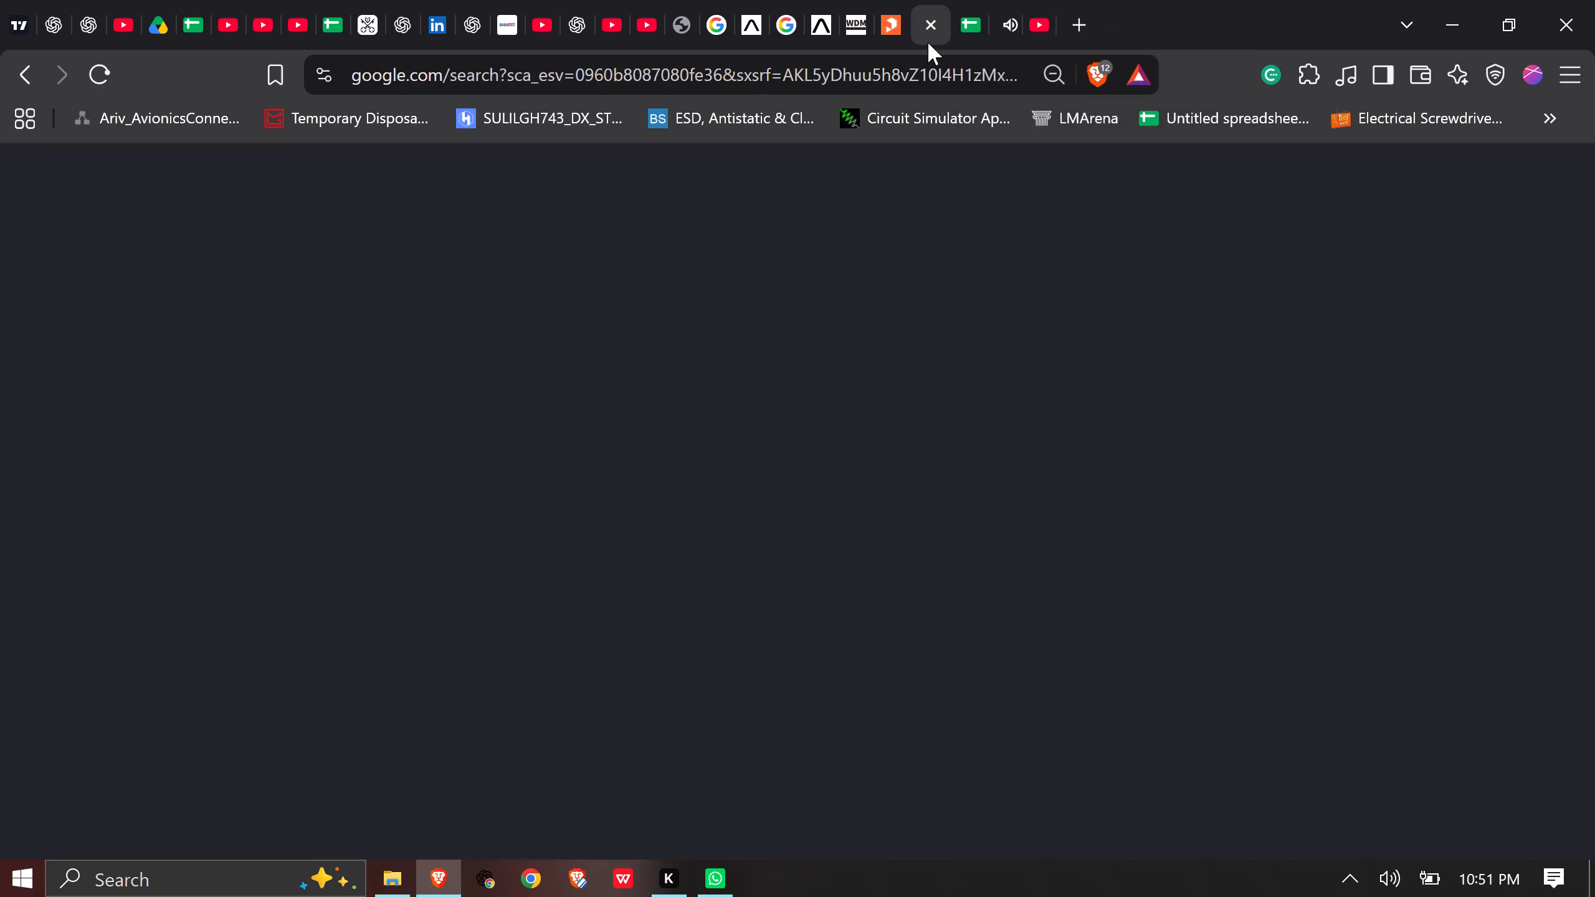
pyautogui.click(932, 29)
pyautogui.click(898, 29)
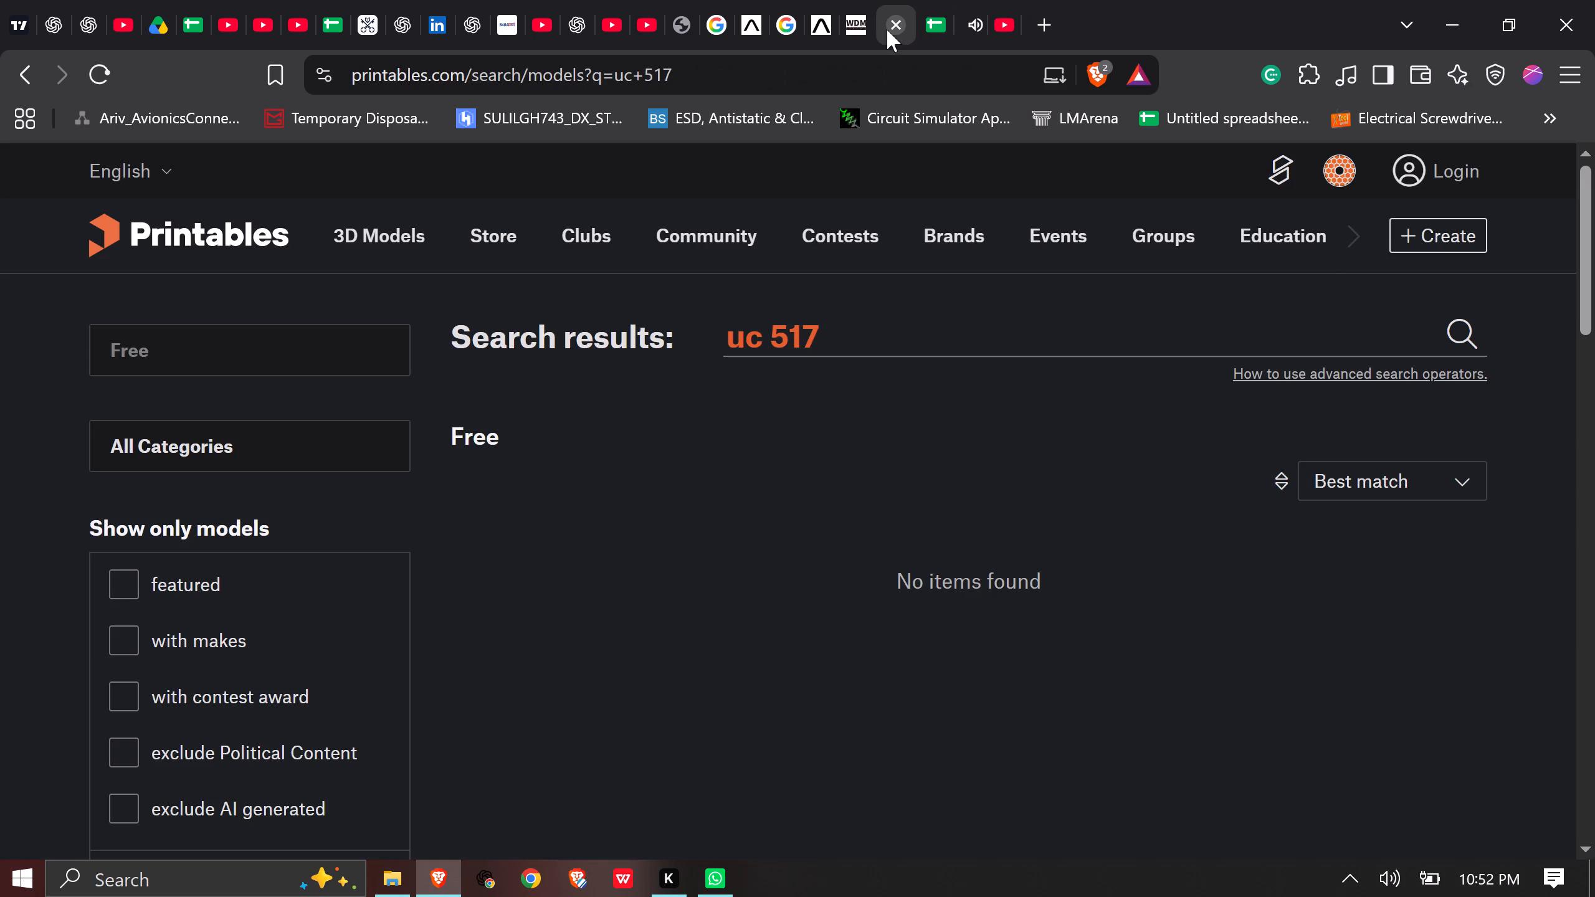
pyautogui.click(895, 23)
# Look over the SIYI HM30 User Manual on World Drone Market from its beginning, with the page zoom reset to default.
pyautogui.click(849, 22)
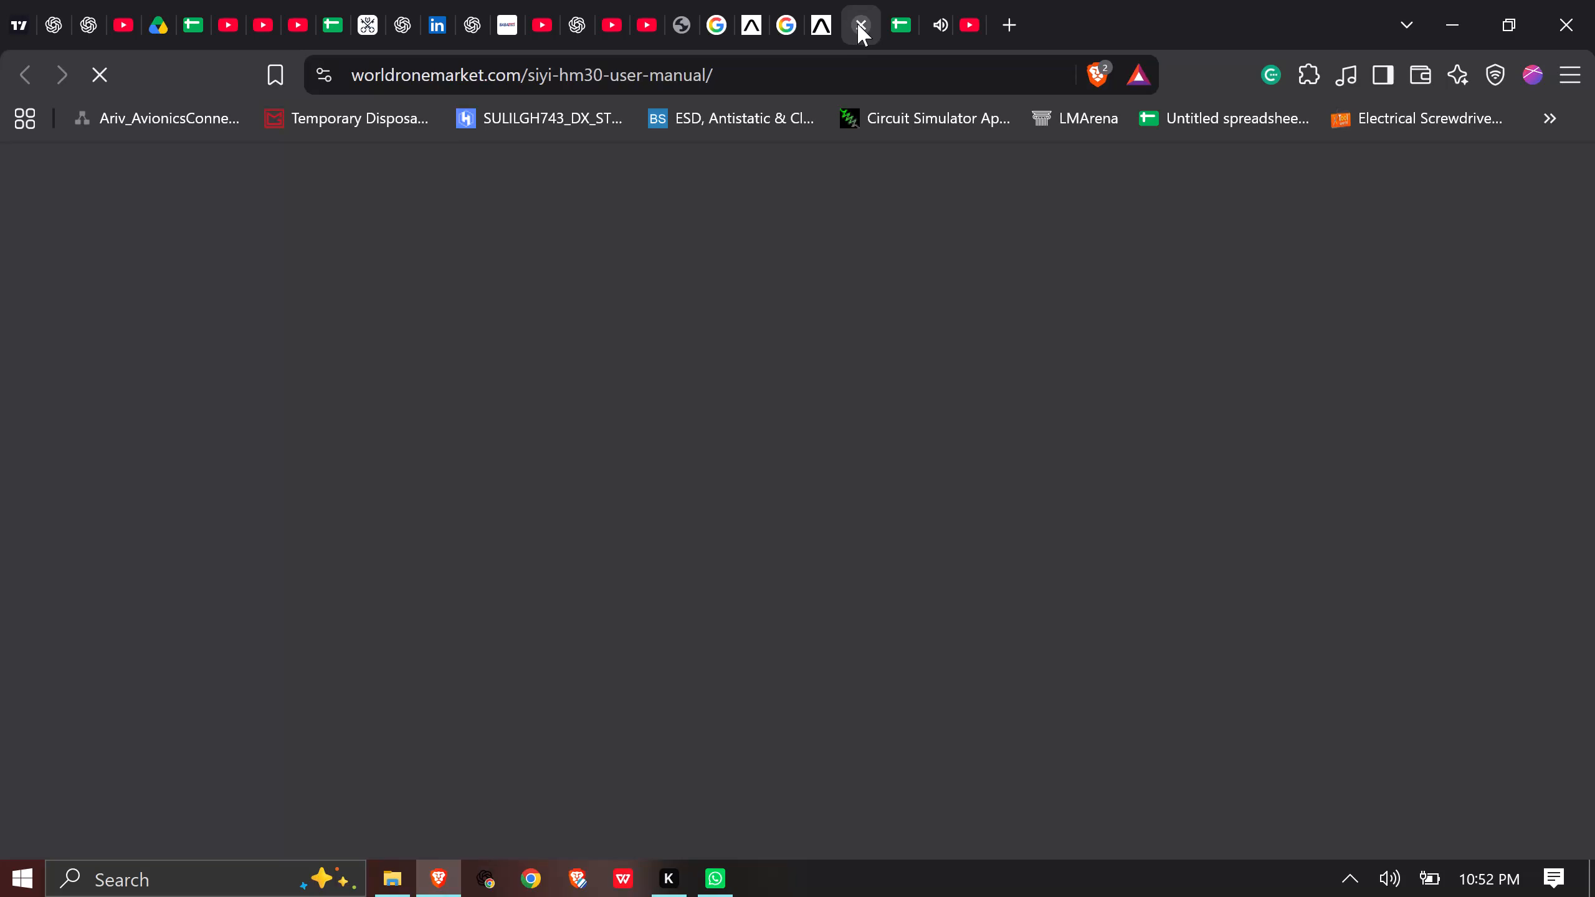
pyautogui.scroll(5, 494, 700)
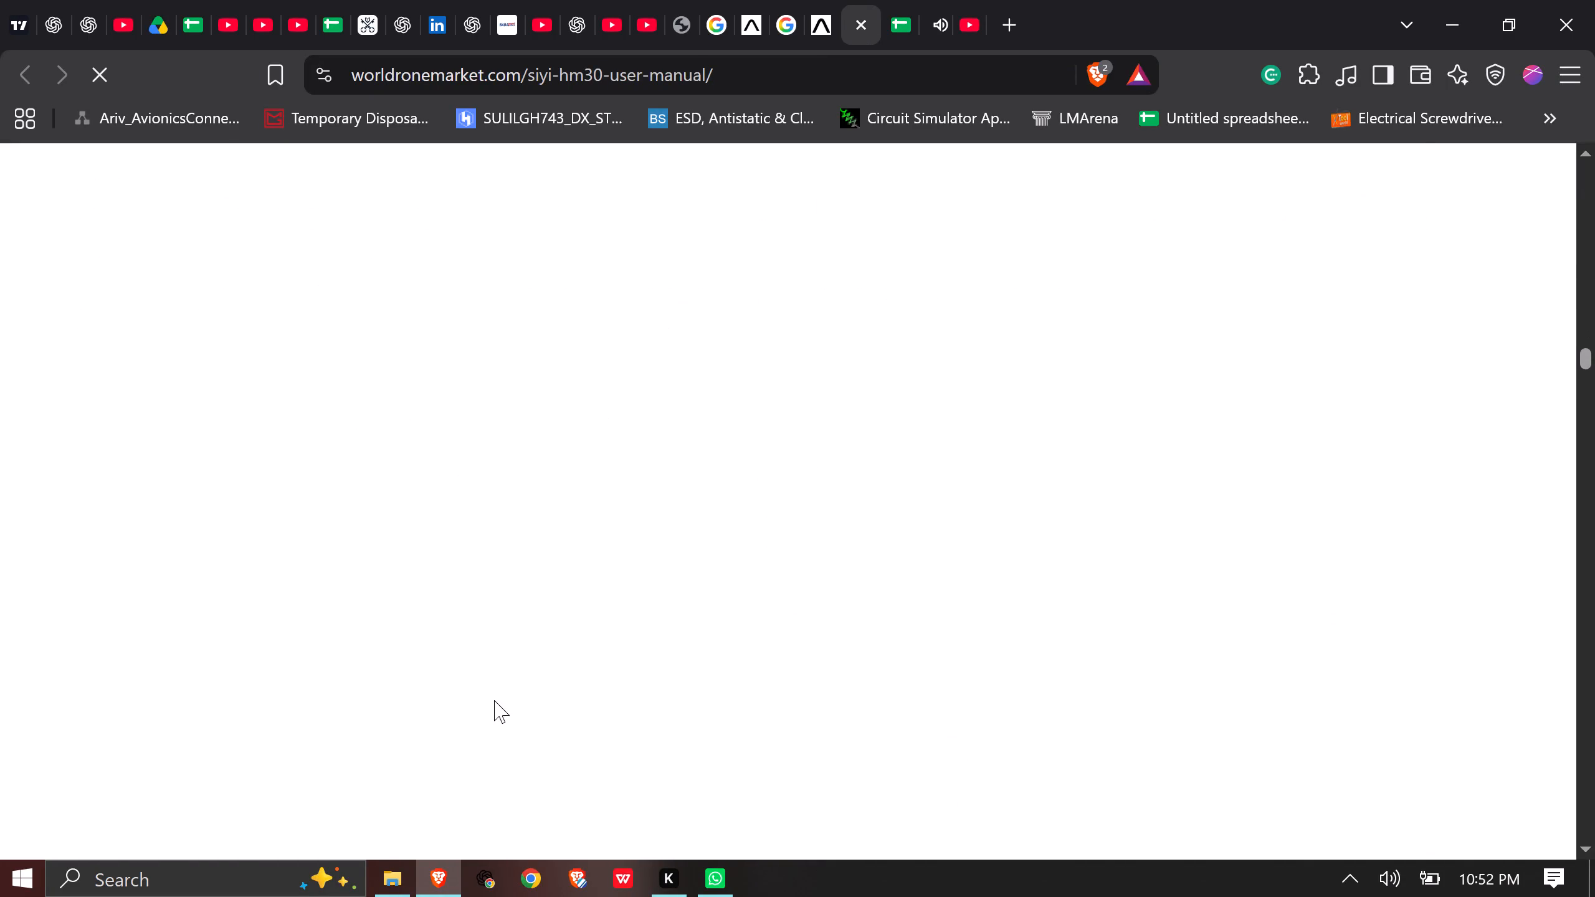
pyautogui.scroll(20, 494, 700)
pyautogui.scroll(7, 494, 700)
pyautogui.scroll(8, 540, 524)
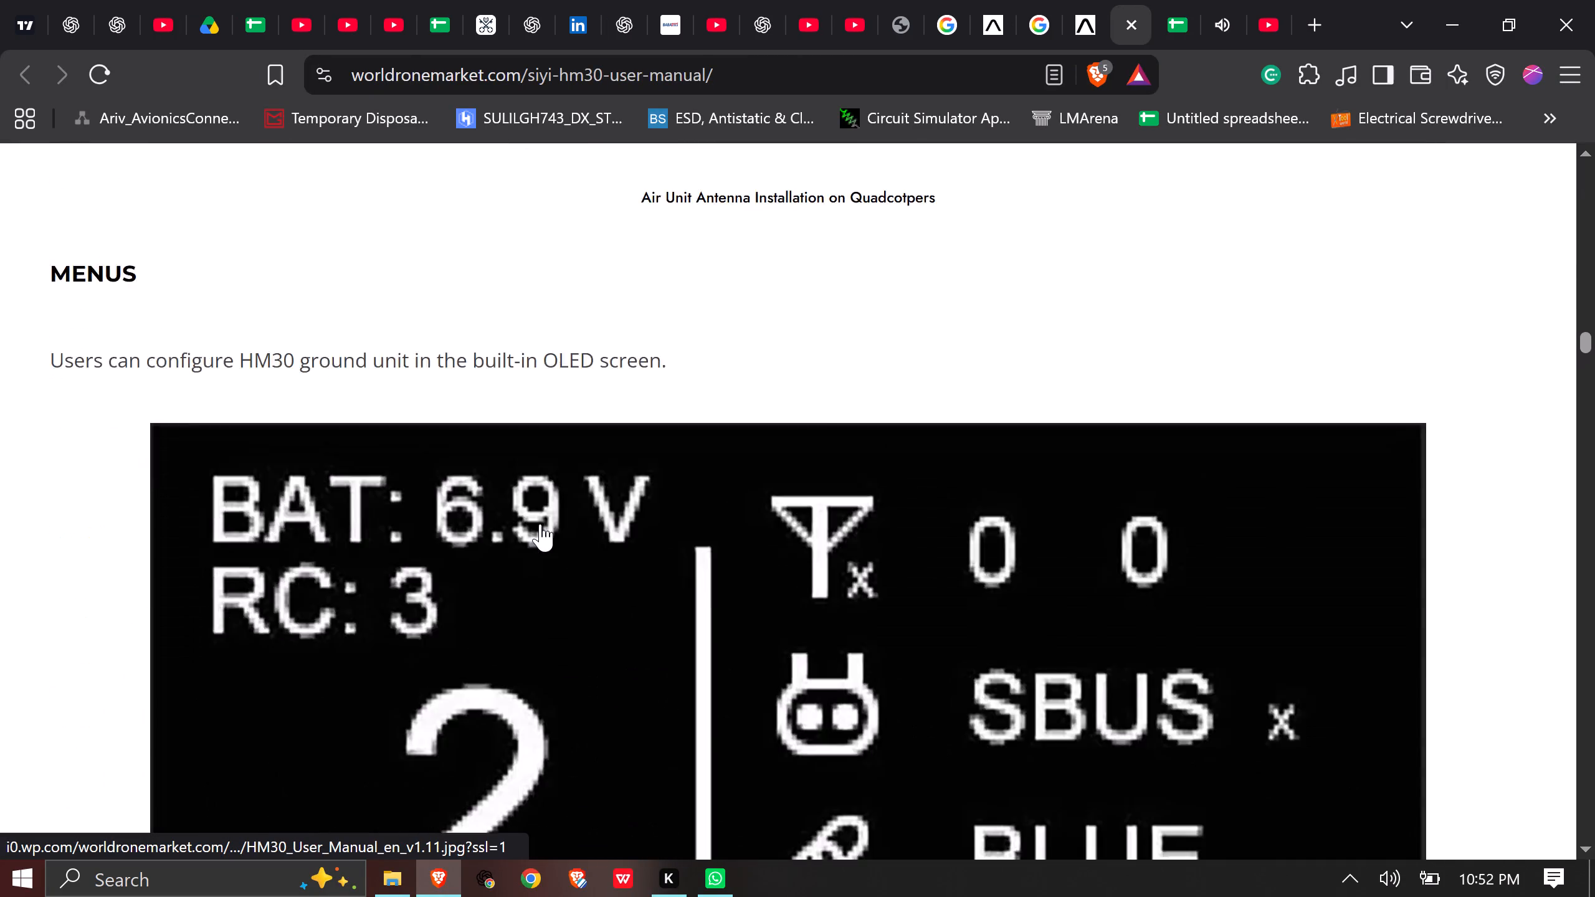
pyautogui.scroll(1, 540, 524)
pyautogui.keyDown('ctrl'); pyautogui.scroll(-4, 540, 524); pyautogui.keyUp('ctrl')
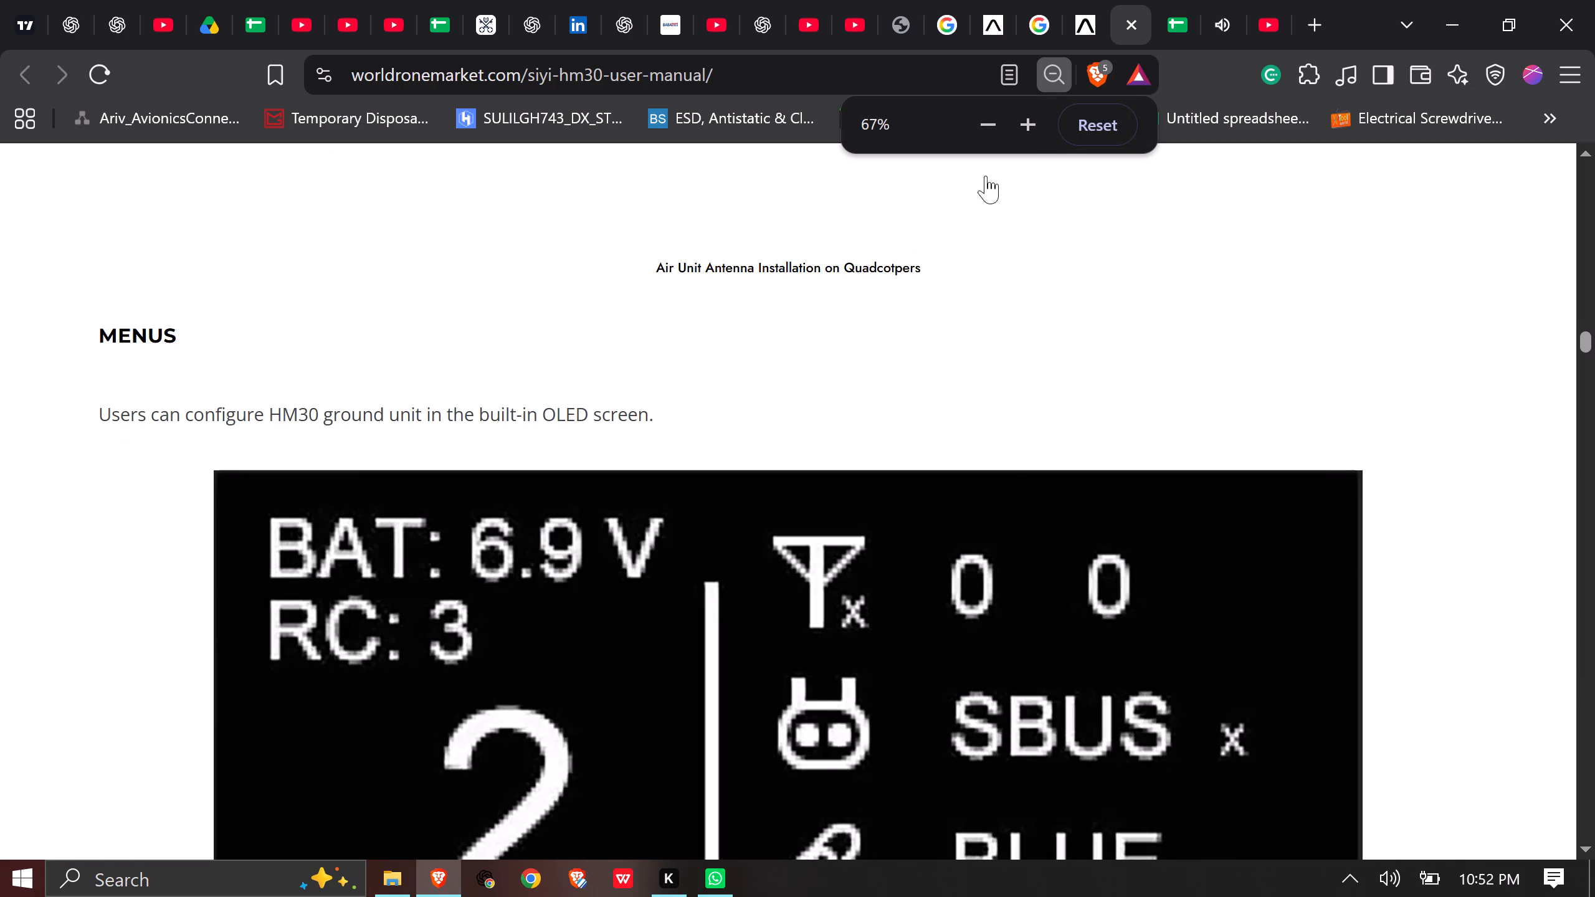
pyautogui.click(1093, 119)
pyautogui.moveTo(1587, 336); pyautogui.dragTo(1584, 207)
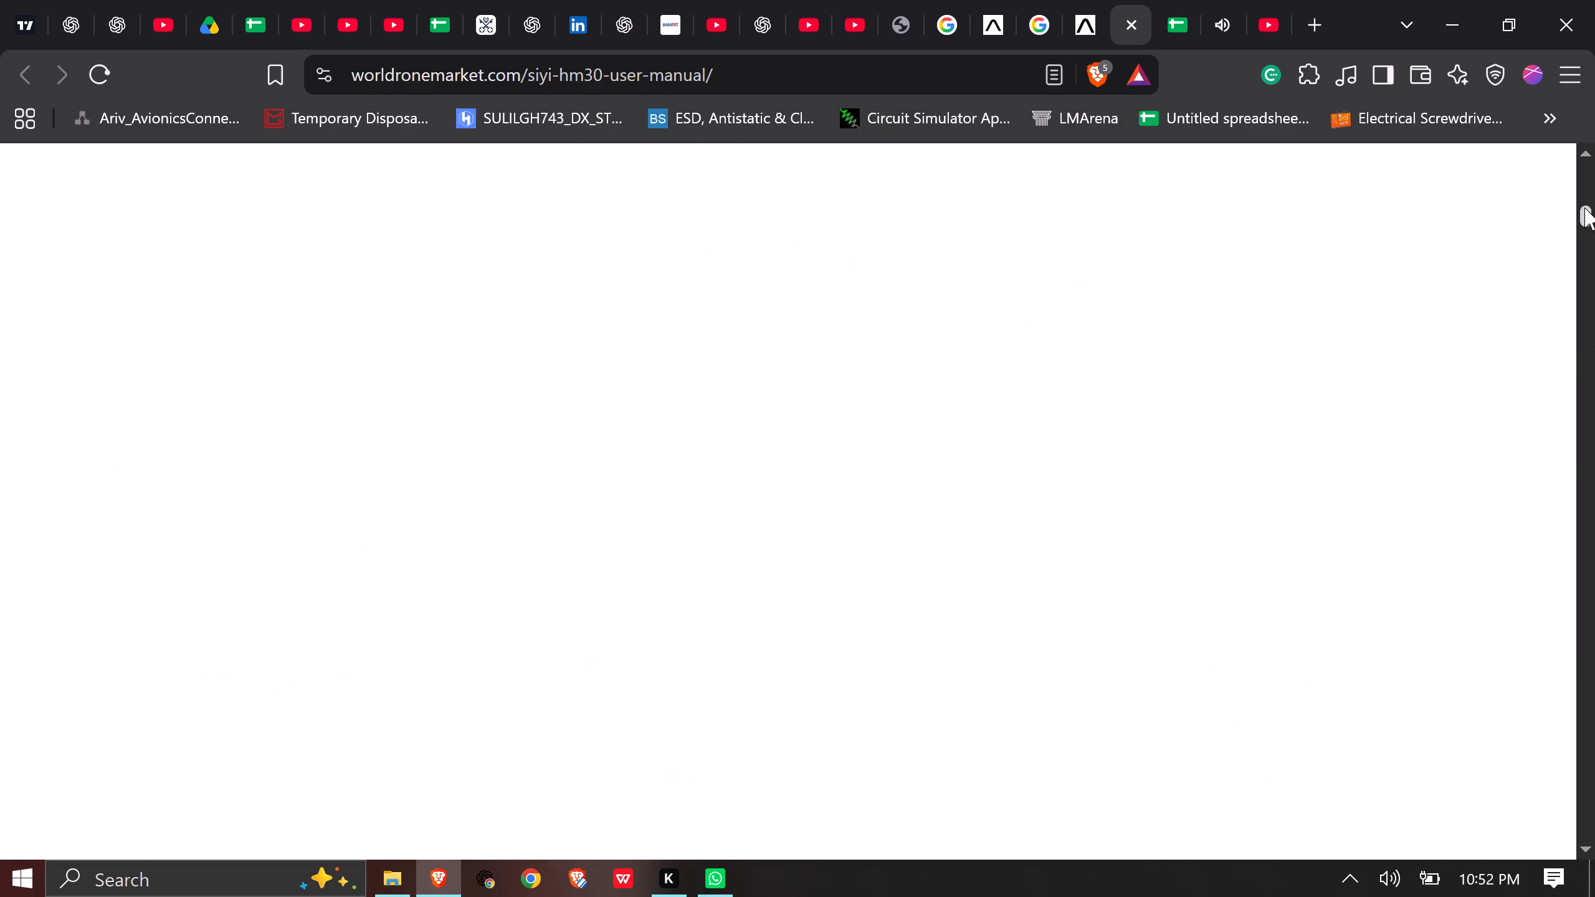
pyautogui.moveTo(1584, 207); pyautogui.dragTo(1584, 161)
pyautogui.scroll(-3, 1288, 428)
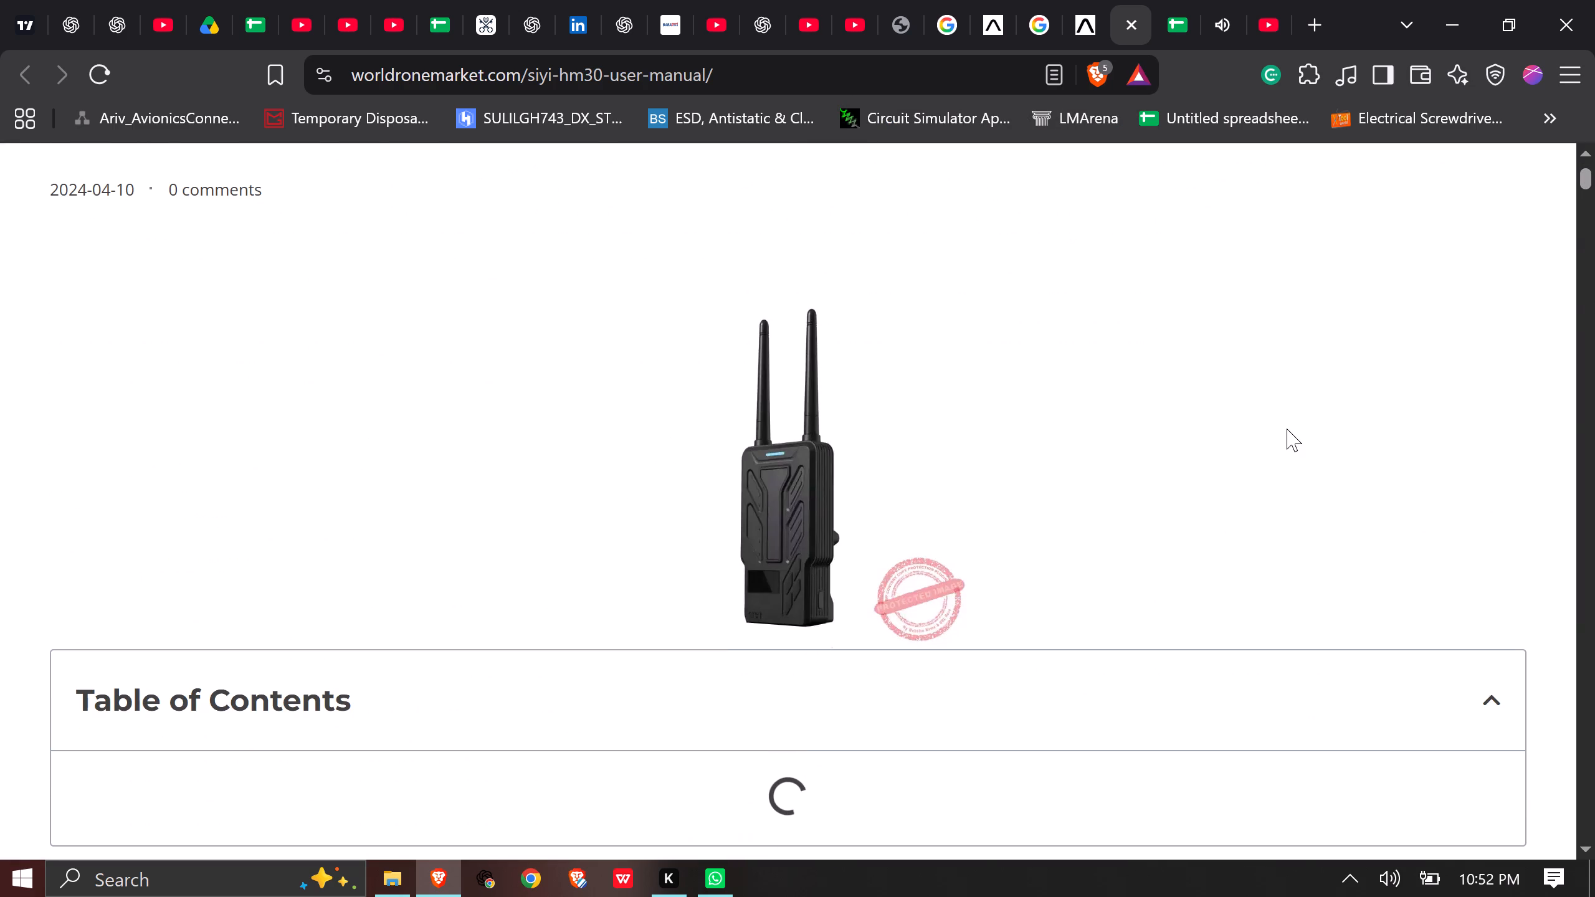
pyautogui.scroll(5, 1287, 429)
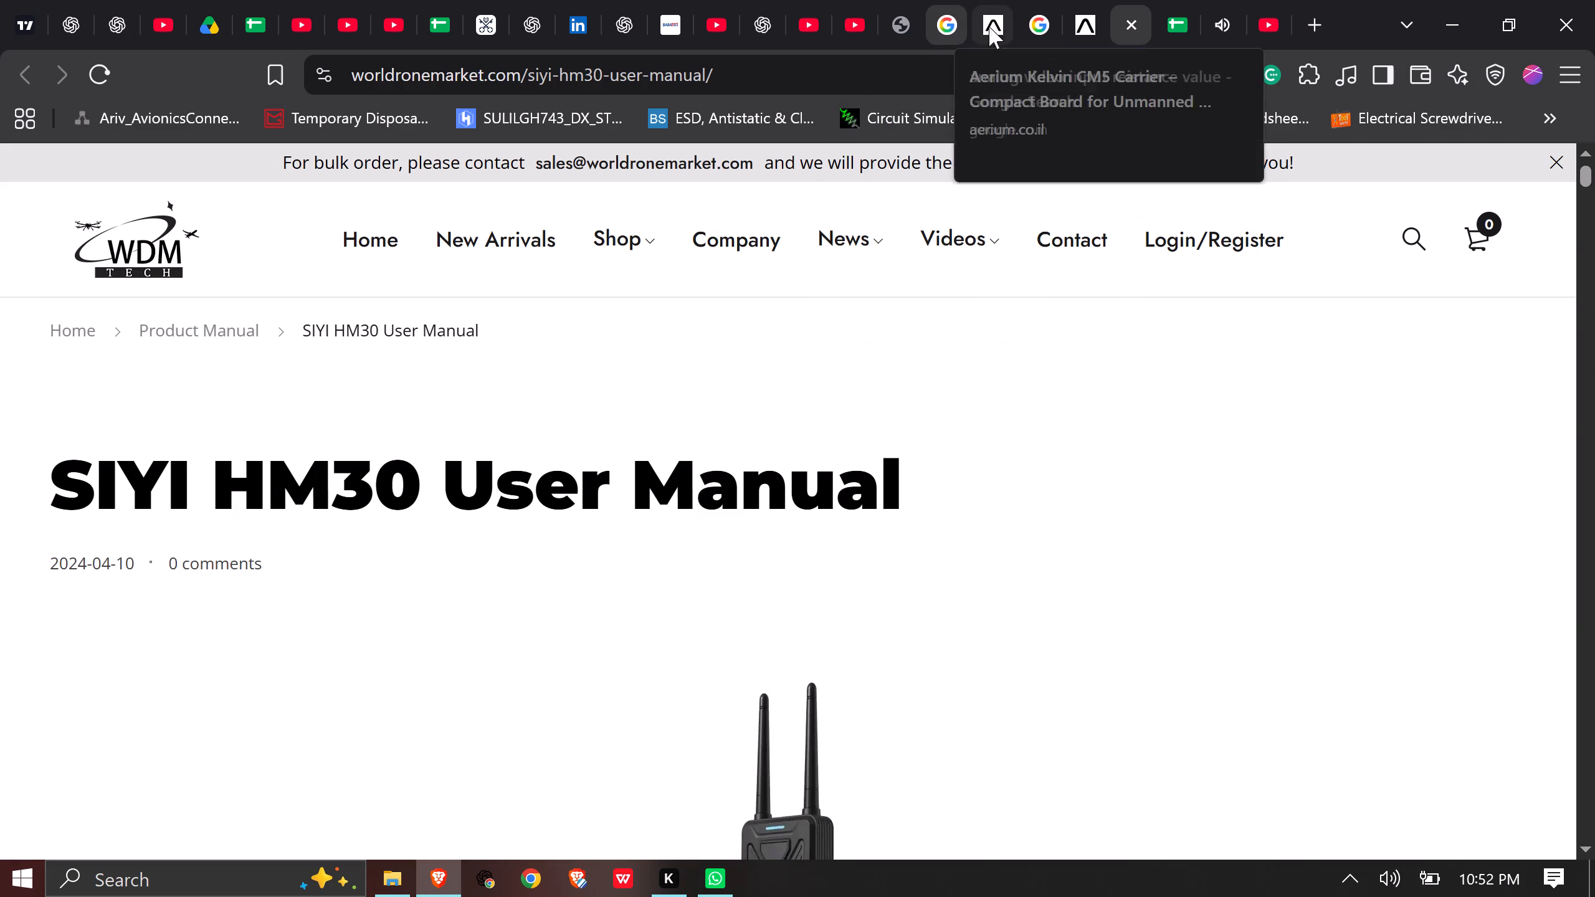
# Close the SIYI HM30 manual, Aerium Kelvin pages, Google search and "EM - 2nd Year - TT (2022).pdf" tabs, keeping EMI_GCS and YouTube open.
pyautogui.click(1126, 26)
pyautogui.click(1093, 27)
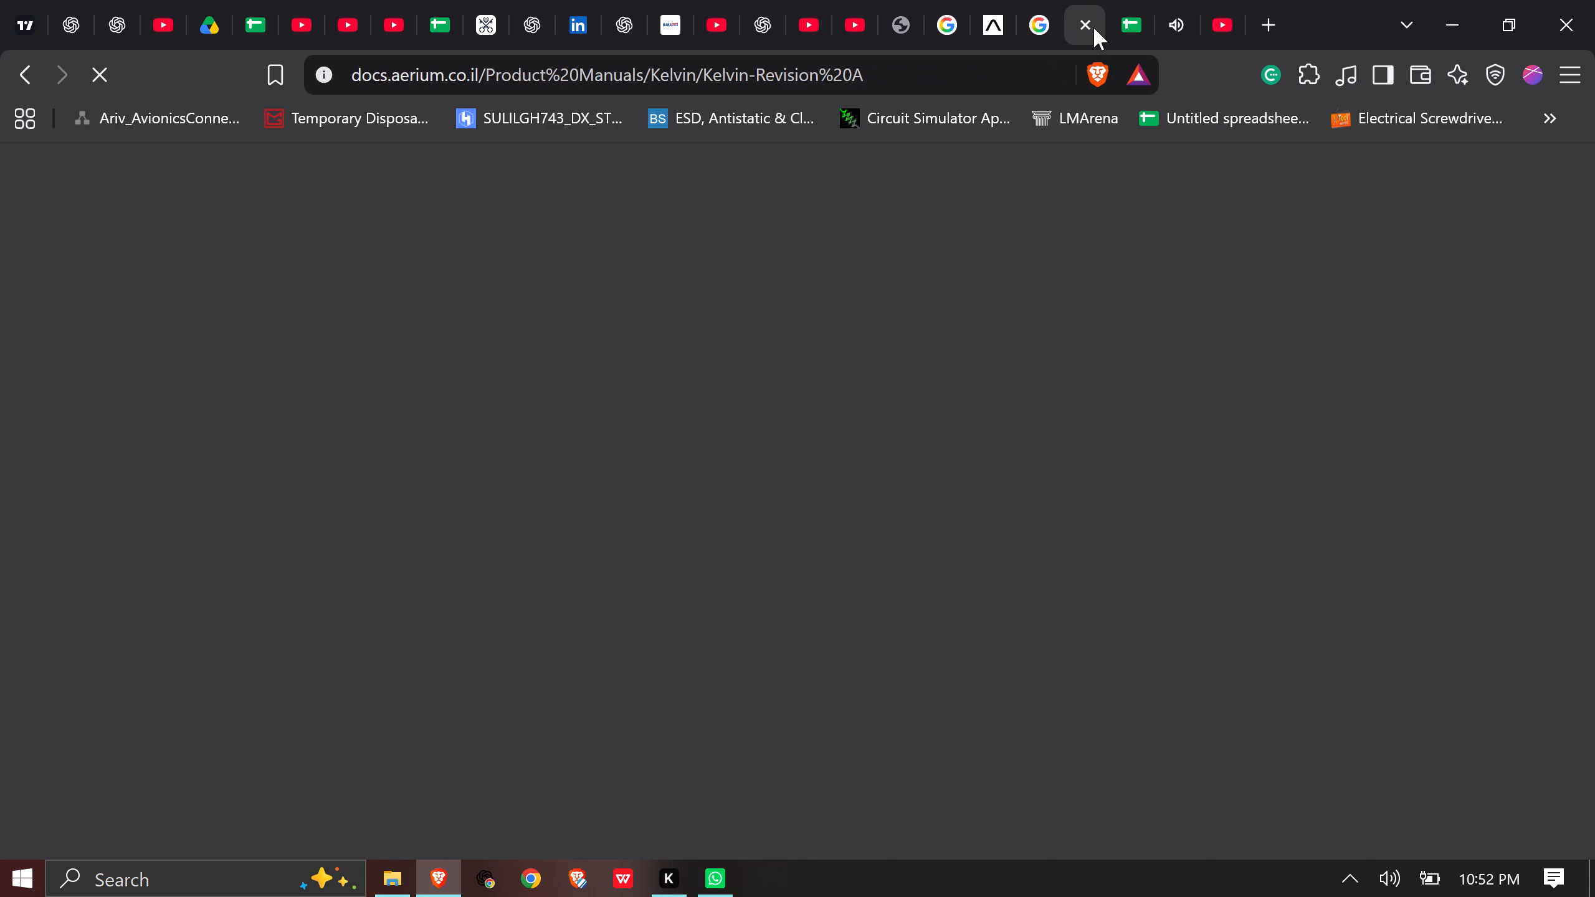
pyautogui.click(1087, 27)
pyautogui.click(1050, 32)
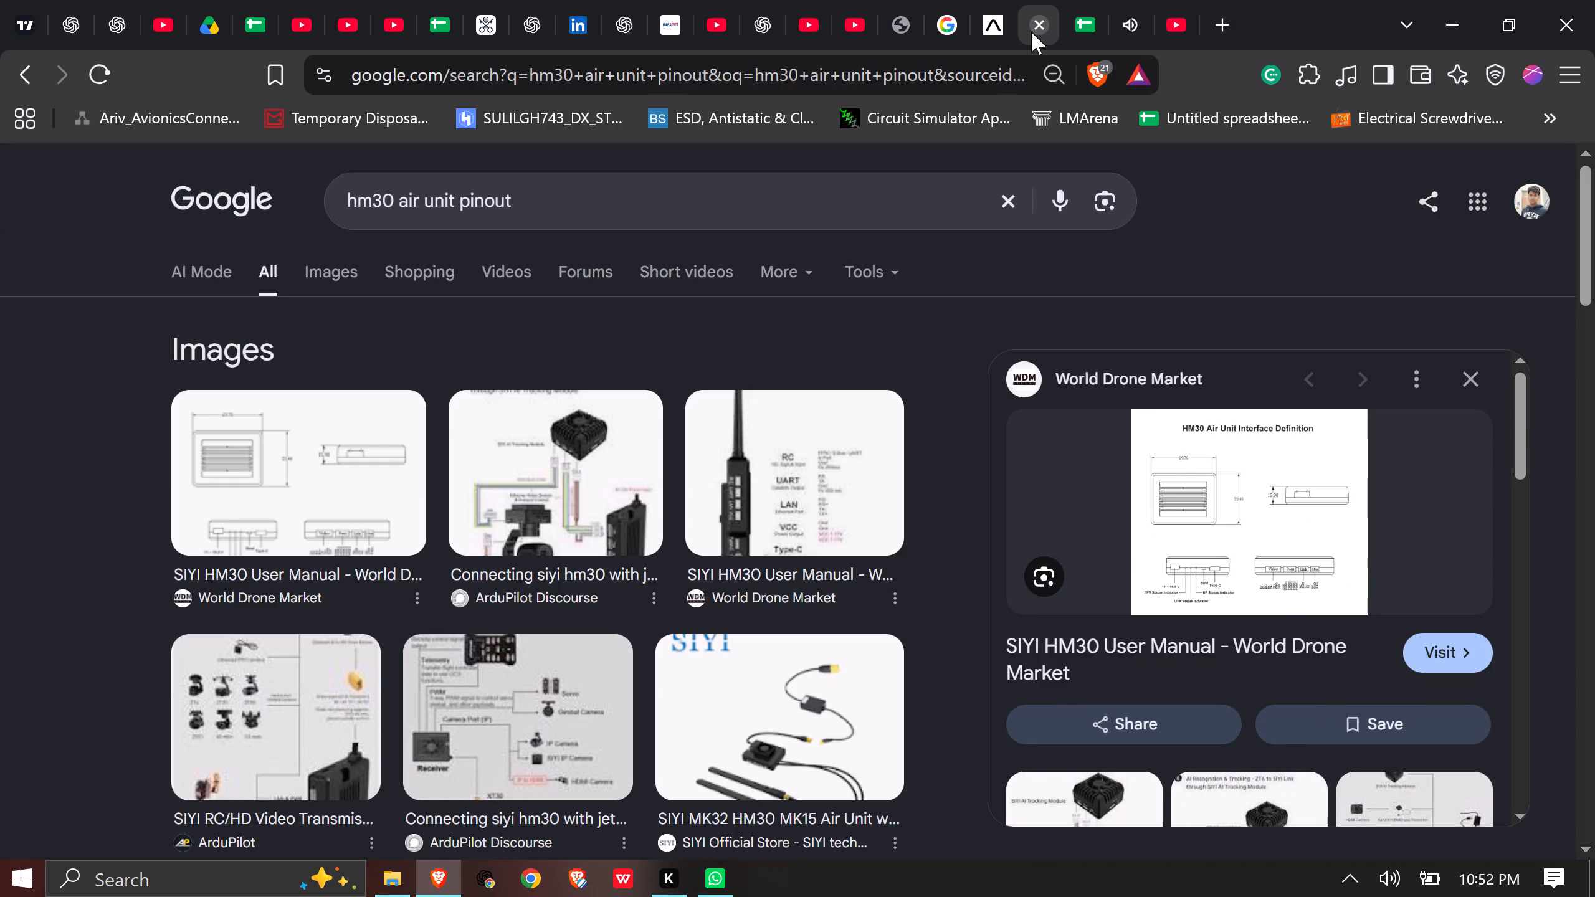
pyautogui.click(1031, 32)
pyautogui.click(1002, 26)
pyautogui.click(995, 25)
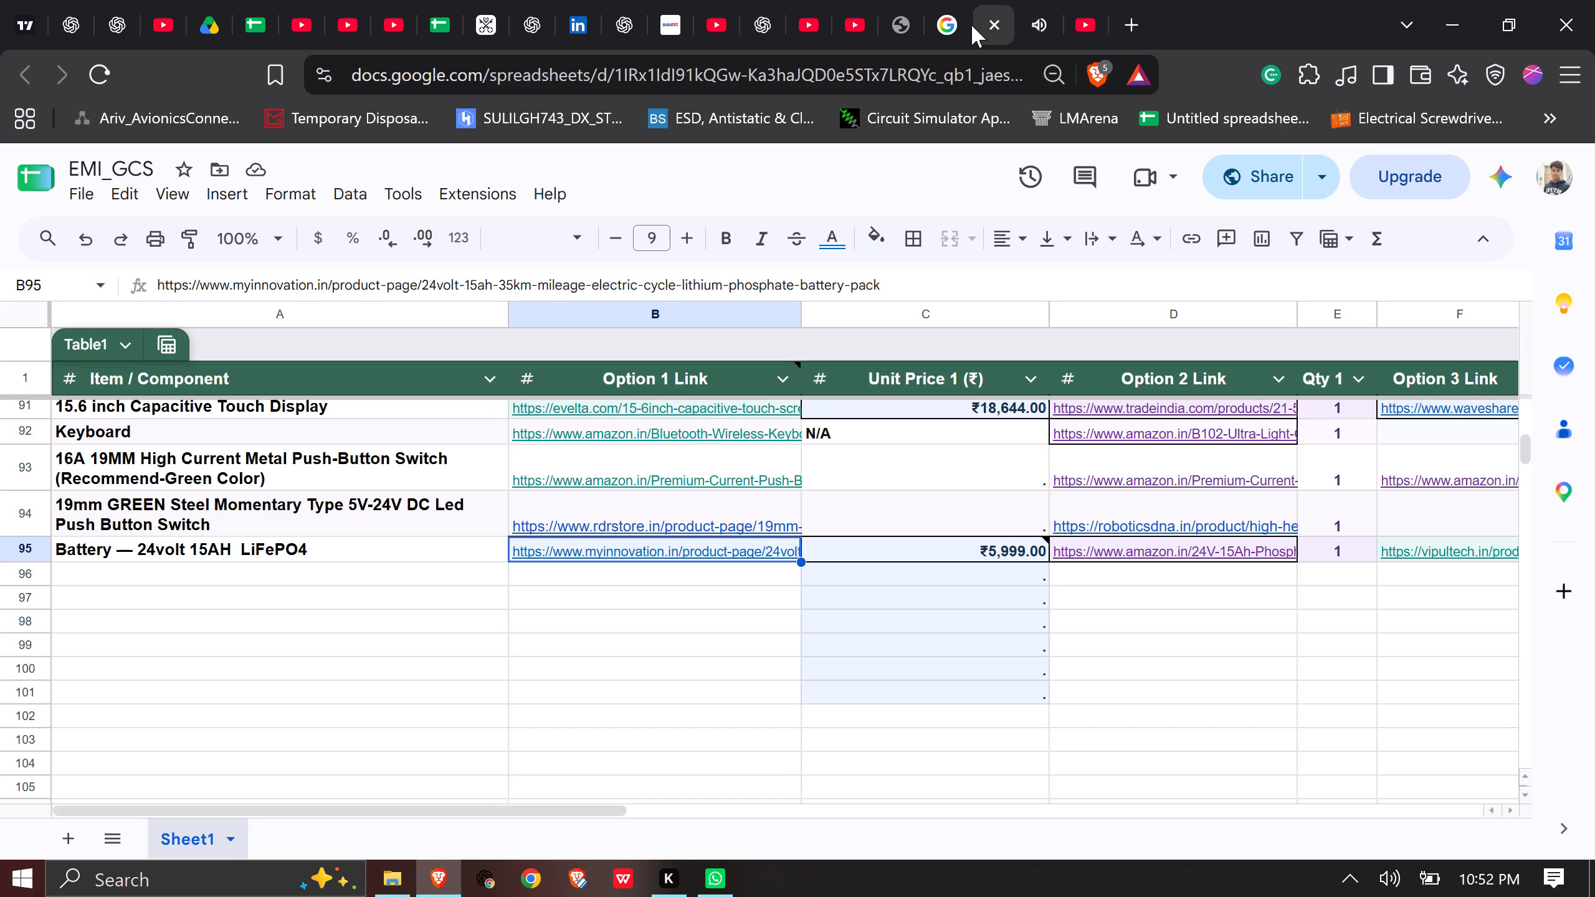
pyautogui.click(971, 25)
pyautogui.click(956, 25)
pyautogui.click(945, 25)
pyautogui.click(910, 25)
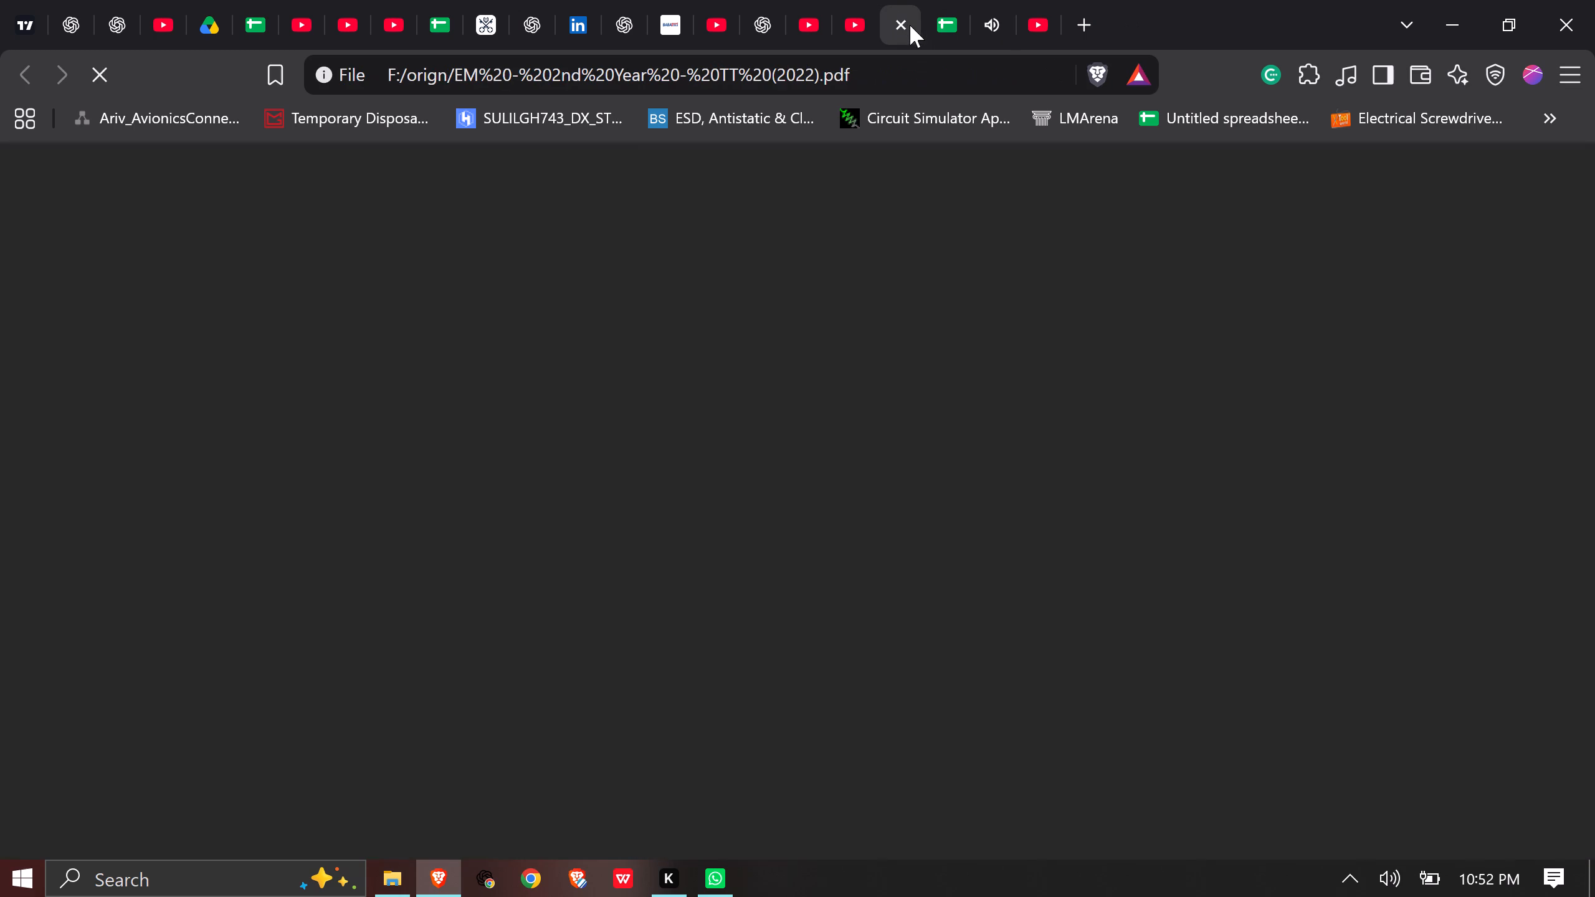
pyautogui.click(900, 24)
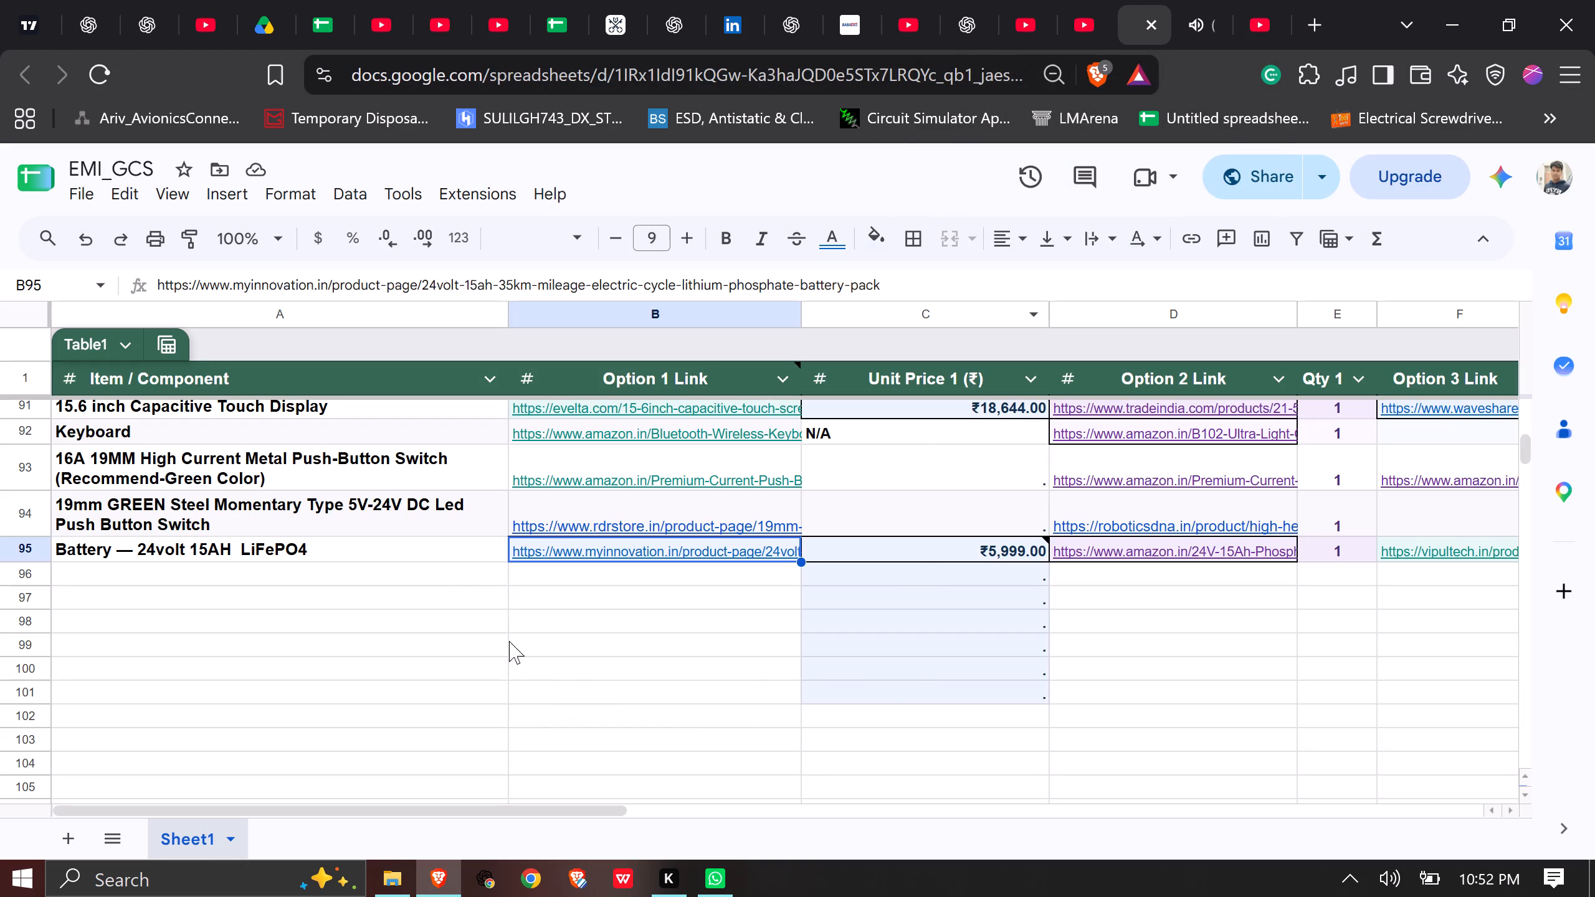
# Open the battery's Option 1 link in B95, view the myinnovation.in product page, and return to EMI_GCS.
pyautogui.click(758, 558)
pyautogui.click(703, 596)
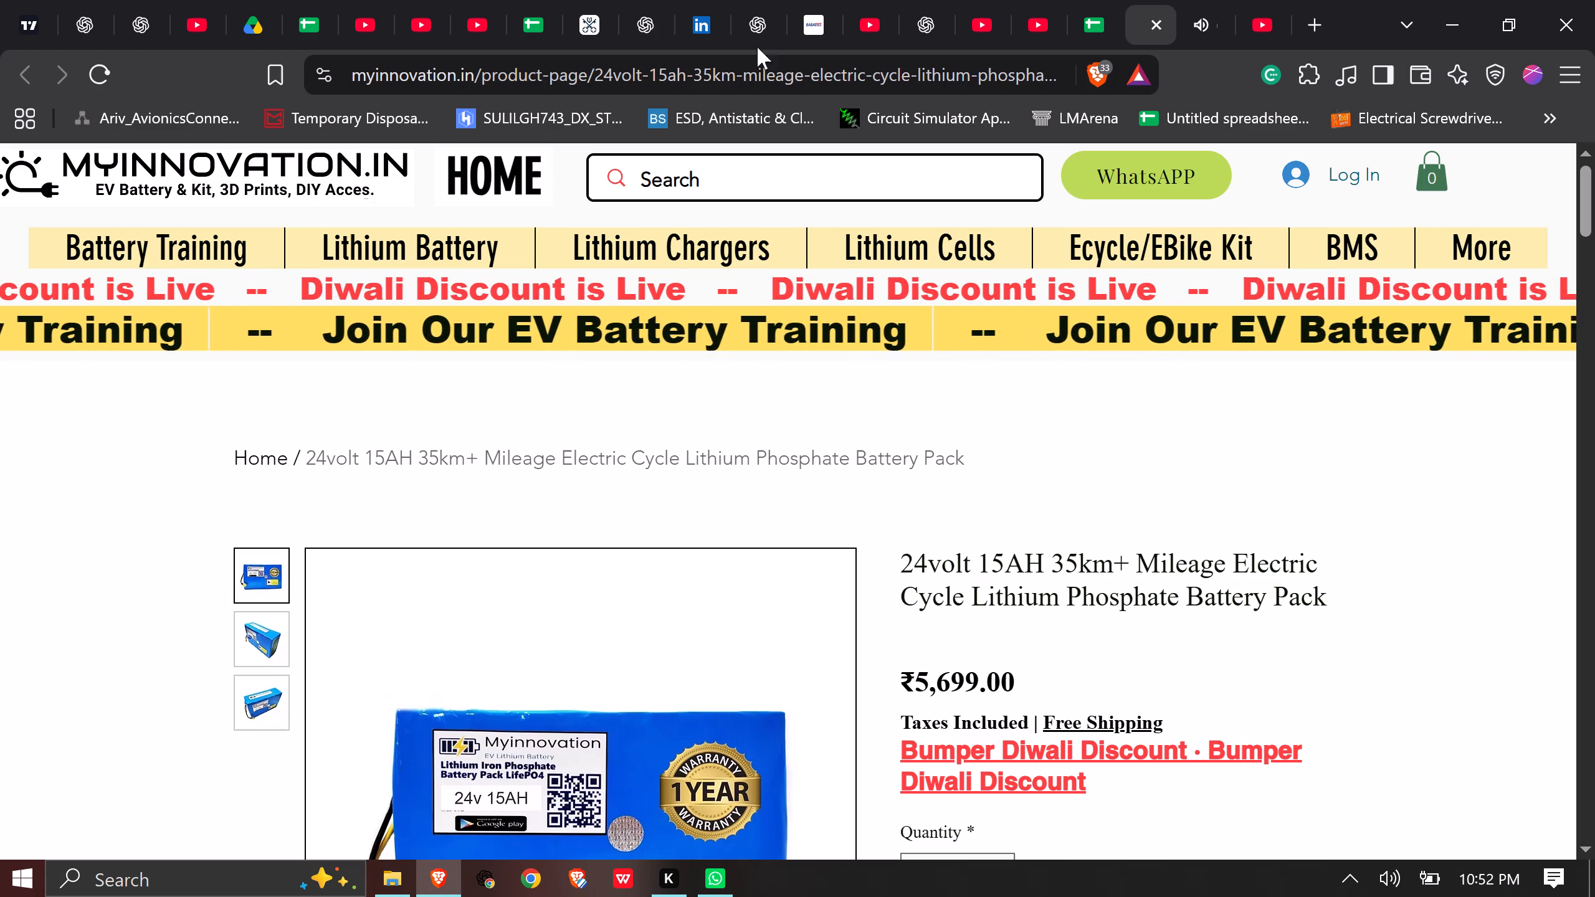
pyautogui.click(1017, 587)
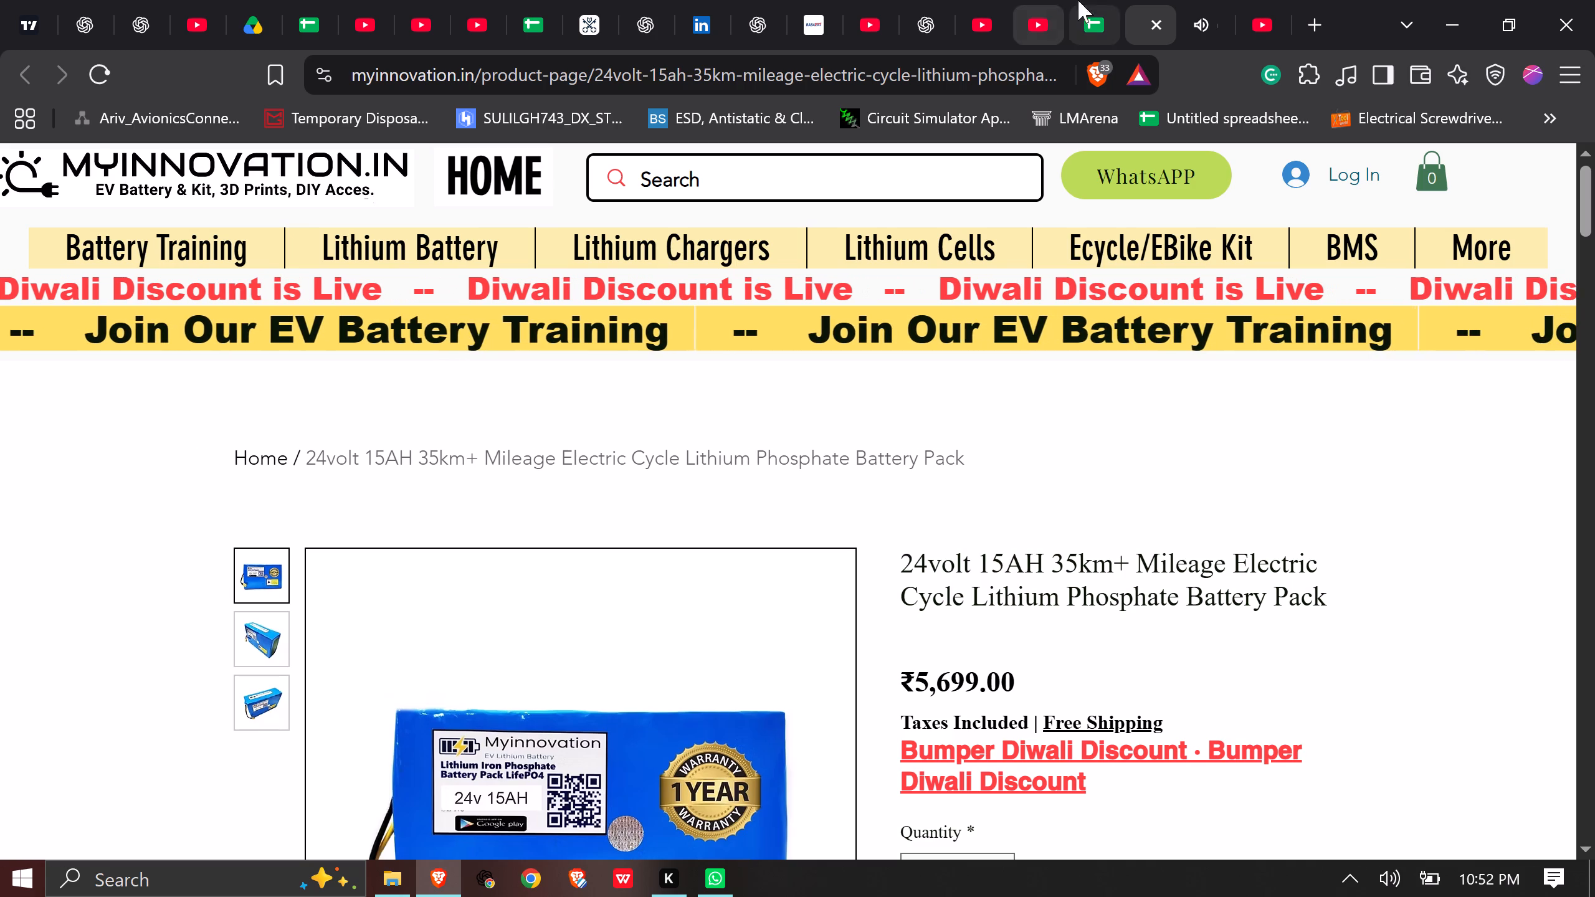
pyautogui.click(1104, 0)
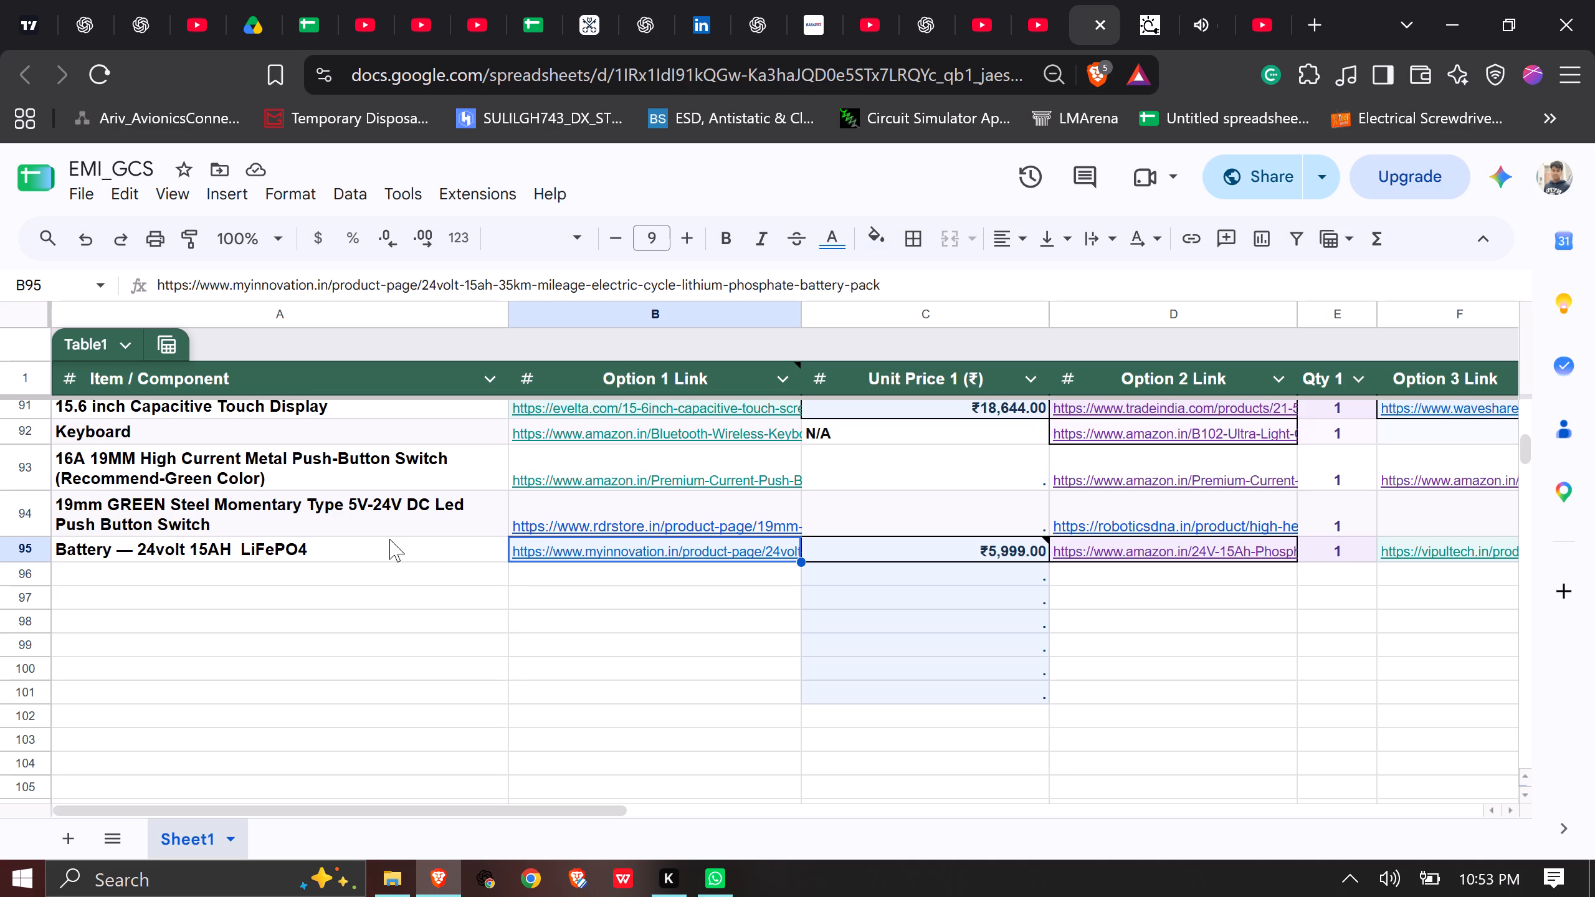
# Open the battery's Option 2 link in D95, look over the Amazon product page, and return to EMI_GCS.
pyautogui.scroll(3, 280, 634)
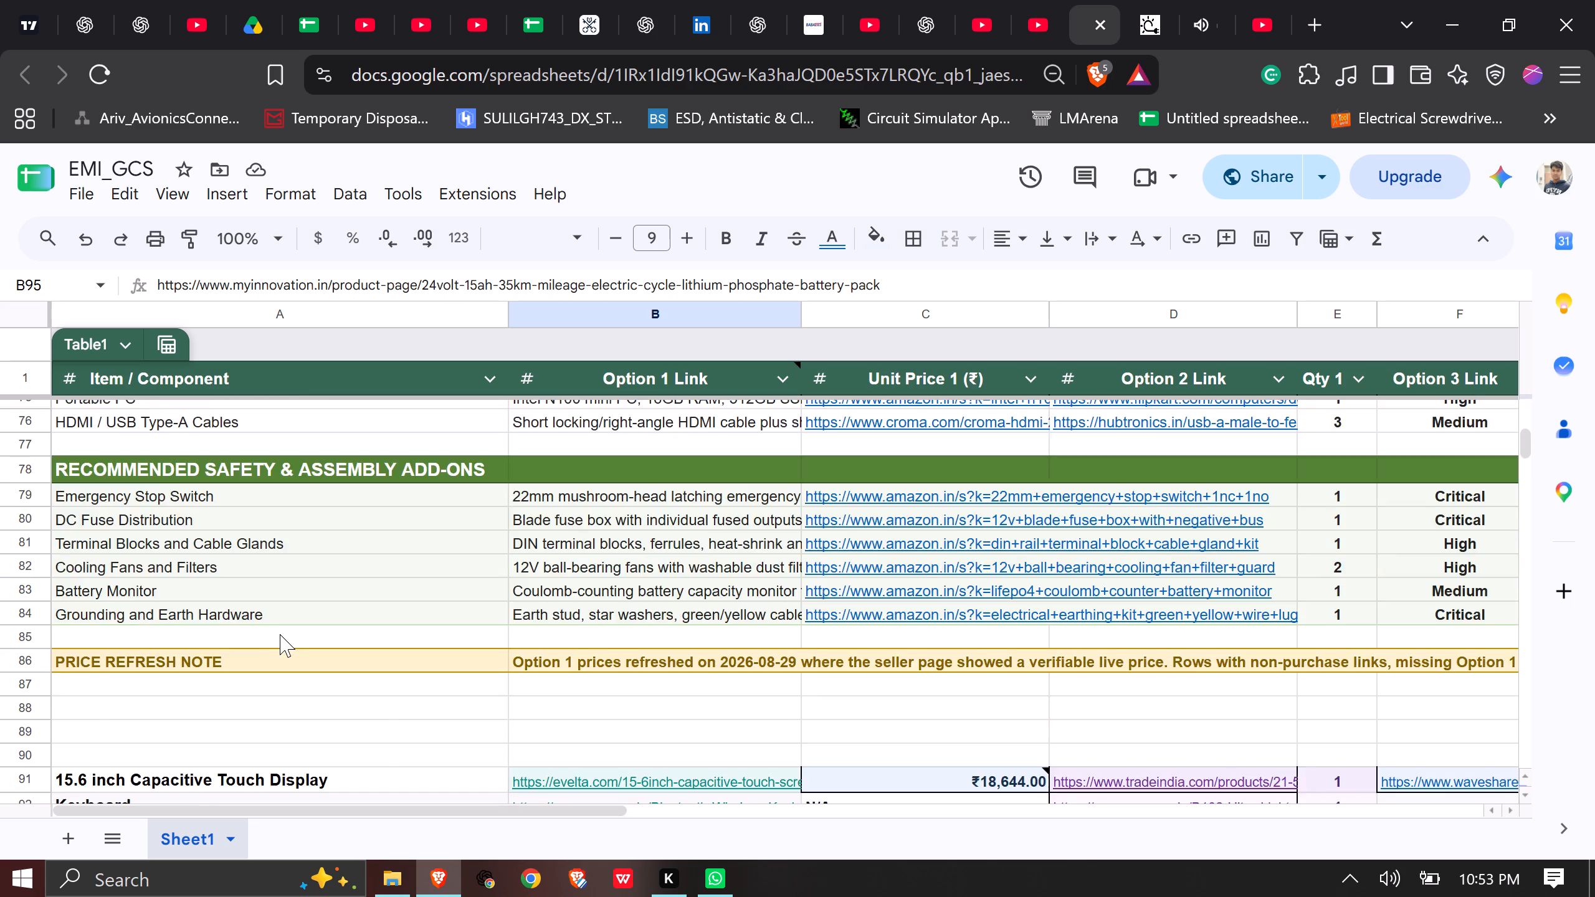
pyautogui.scroll(-3, 280, 634)
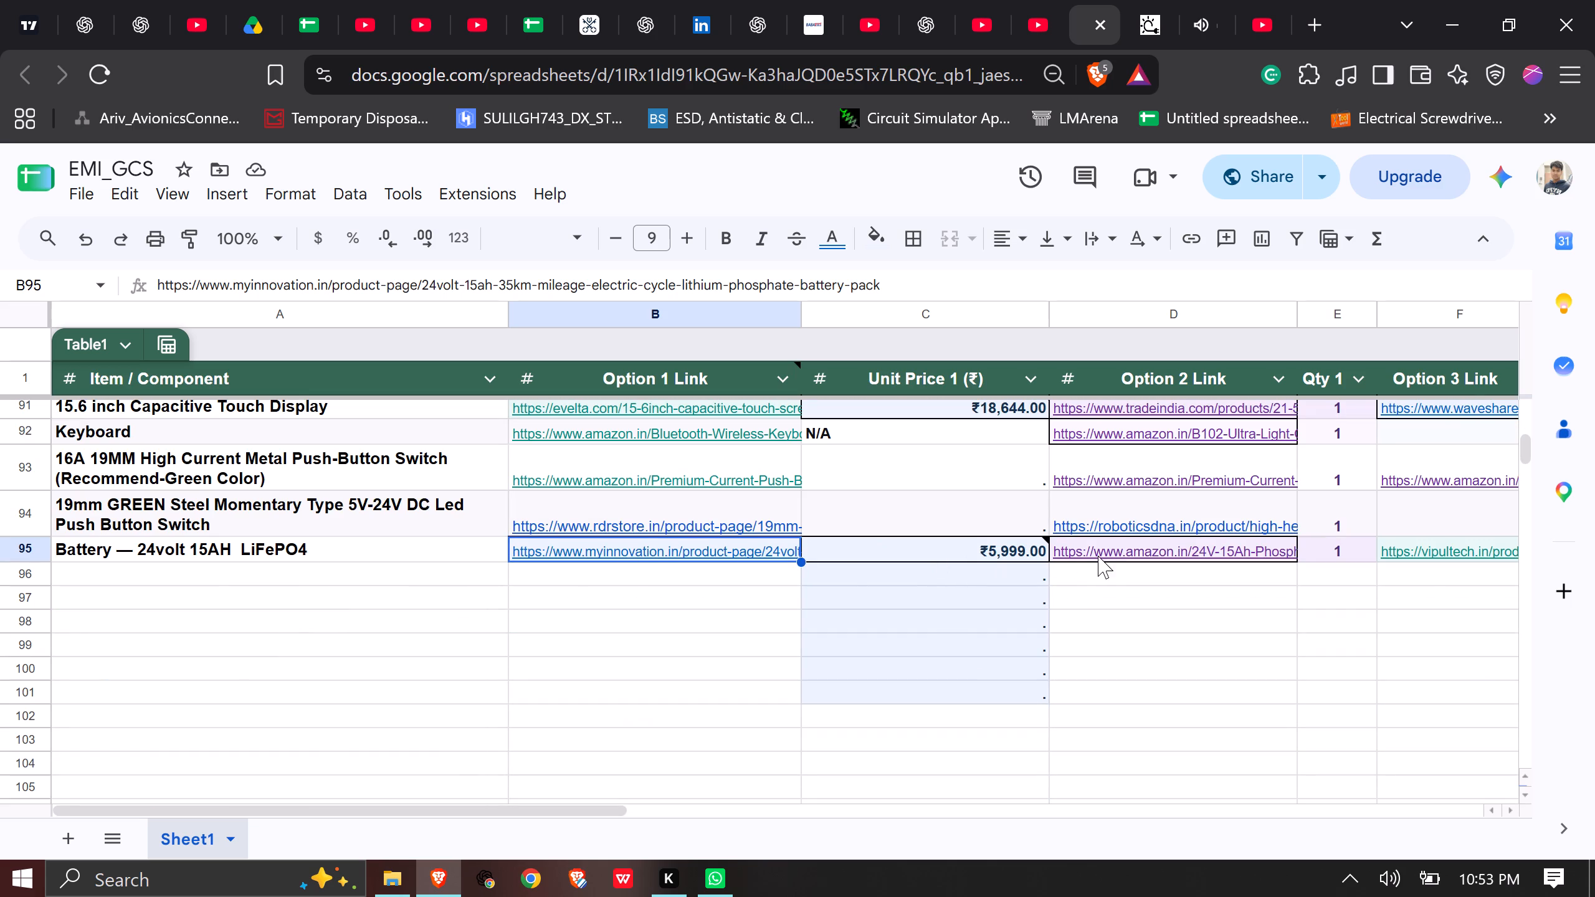
pyautogui.click(1103, 555)
pyautogui.click(1146, 595)
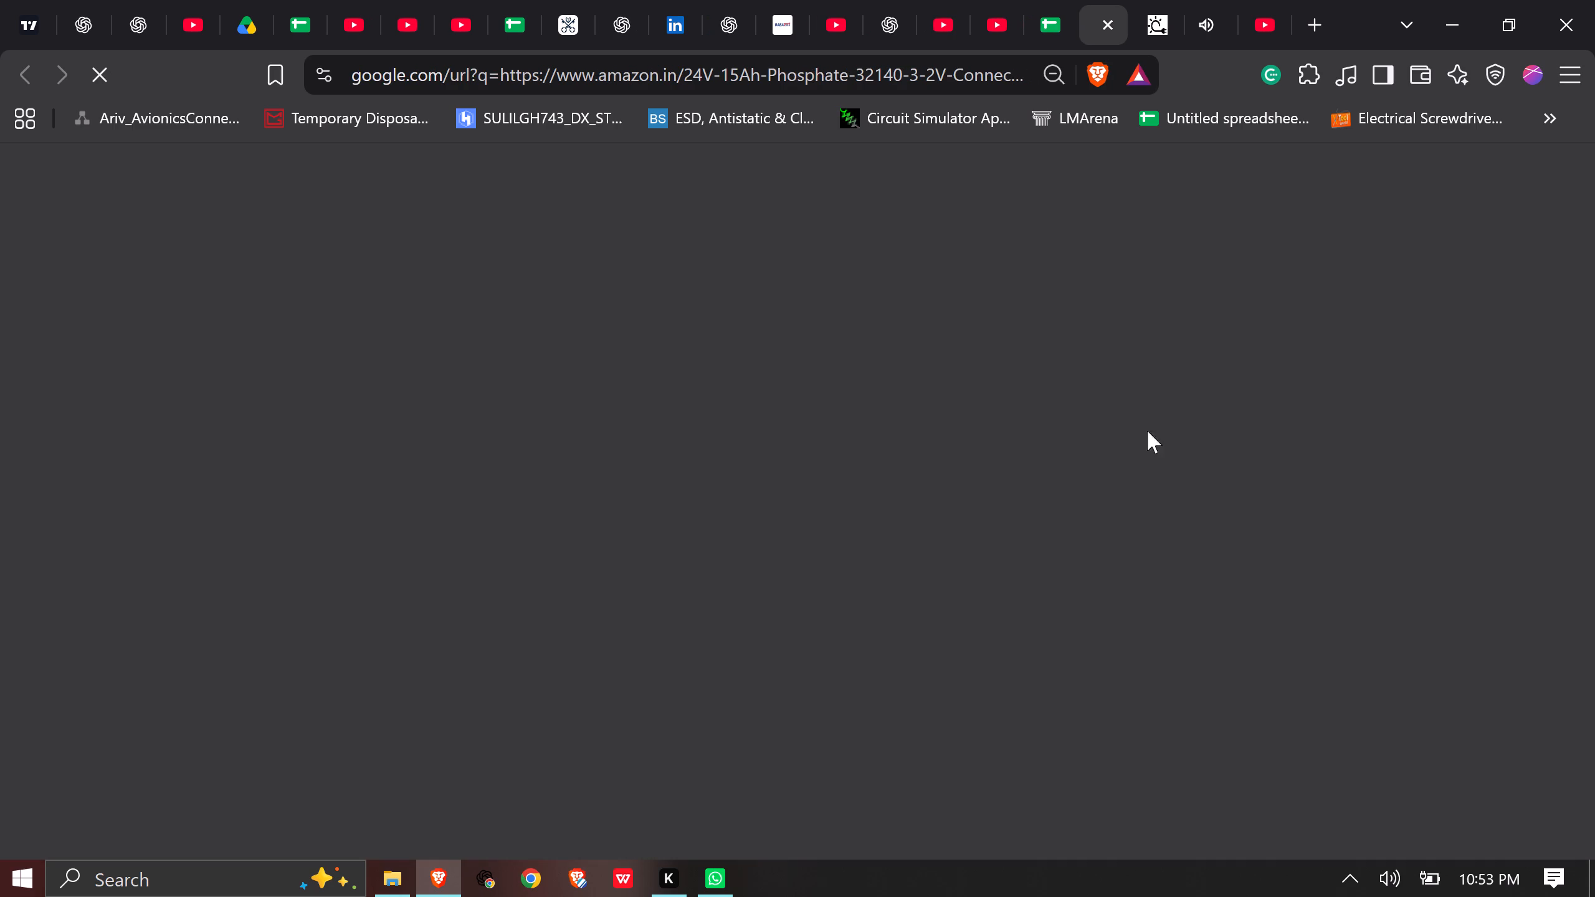
pyautogui.scroll(-3, 992, 516)
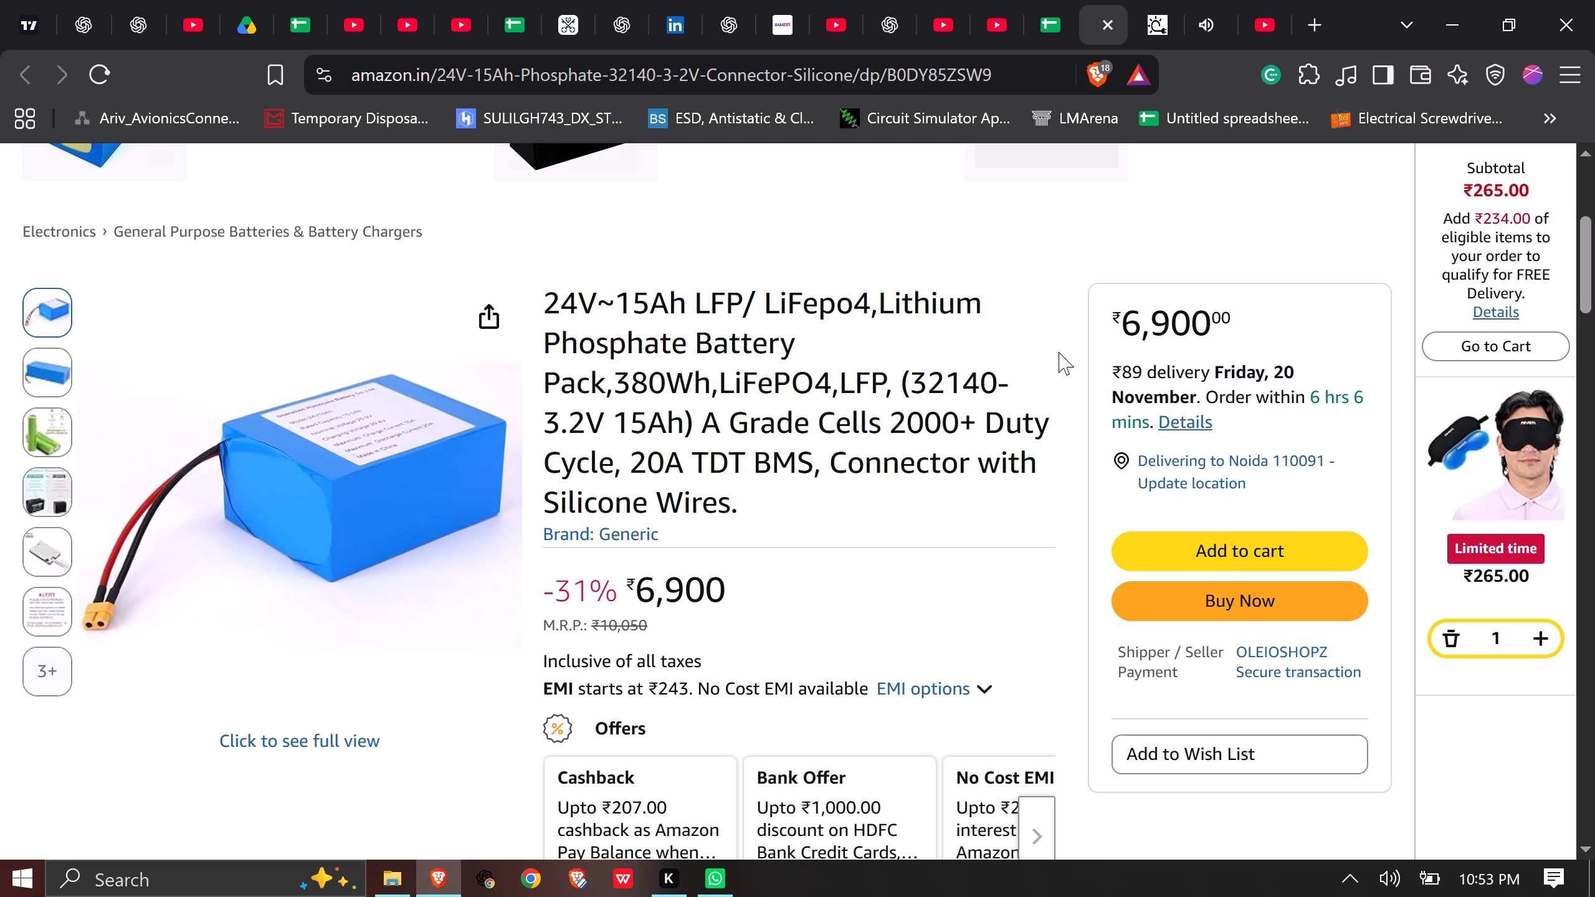
pyautogui.scroll(-1, 938, 472)
pyautogui.click(1032, 0)
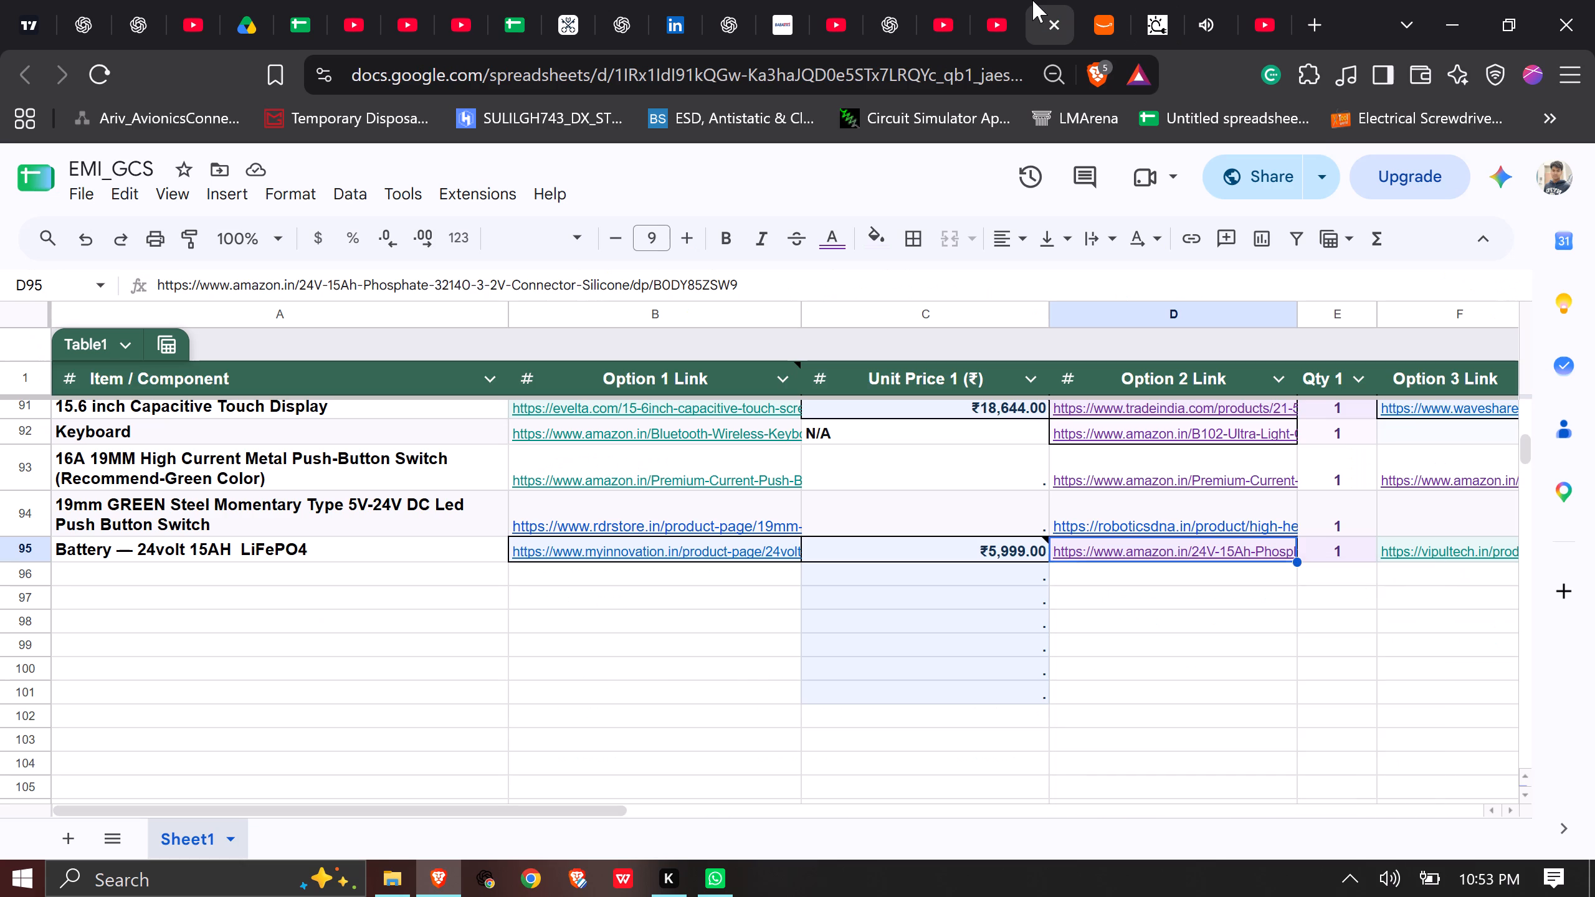
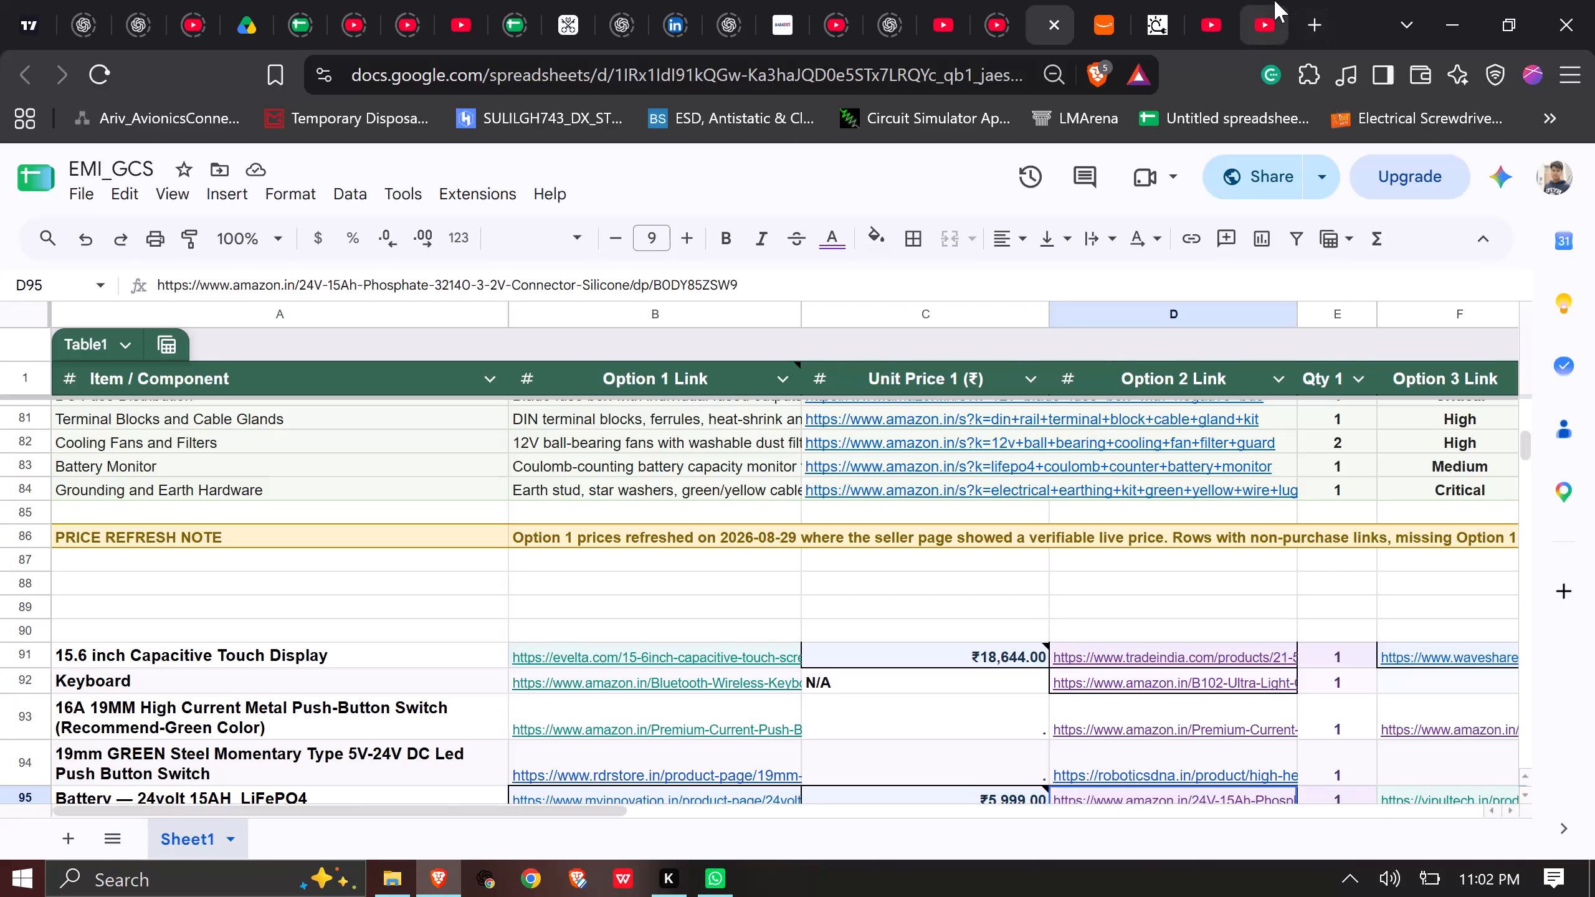
# Switch to the YouTube video "How 9 People Died in the Florida Learjet Crash" and toggle its playback.
pyautogui.click(935, 355)
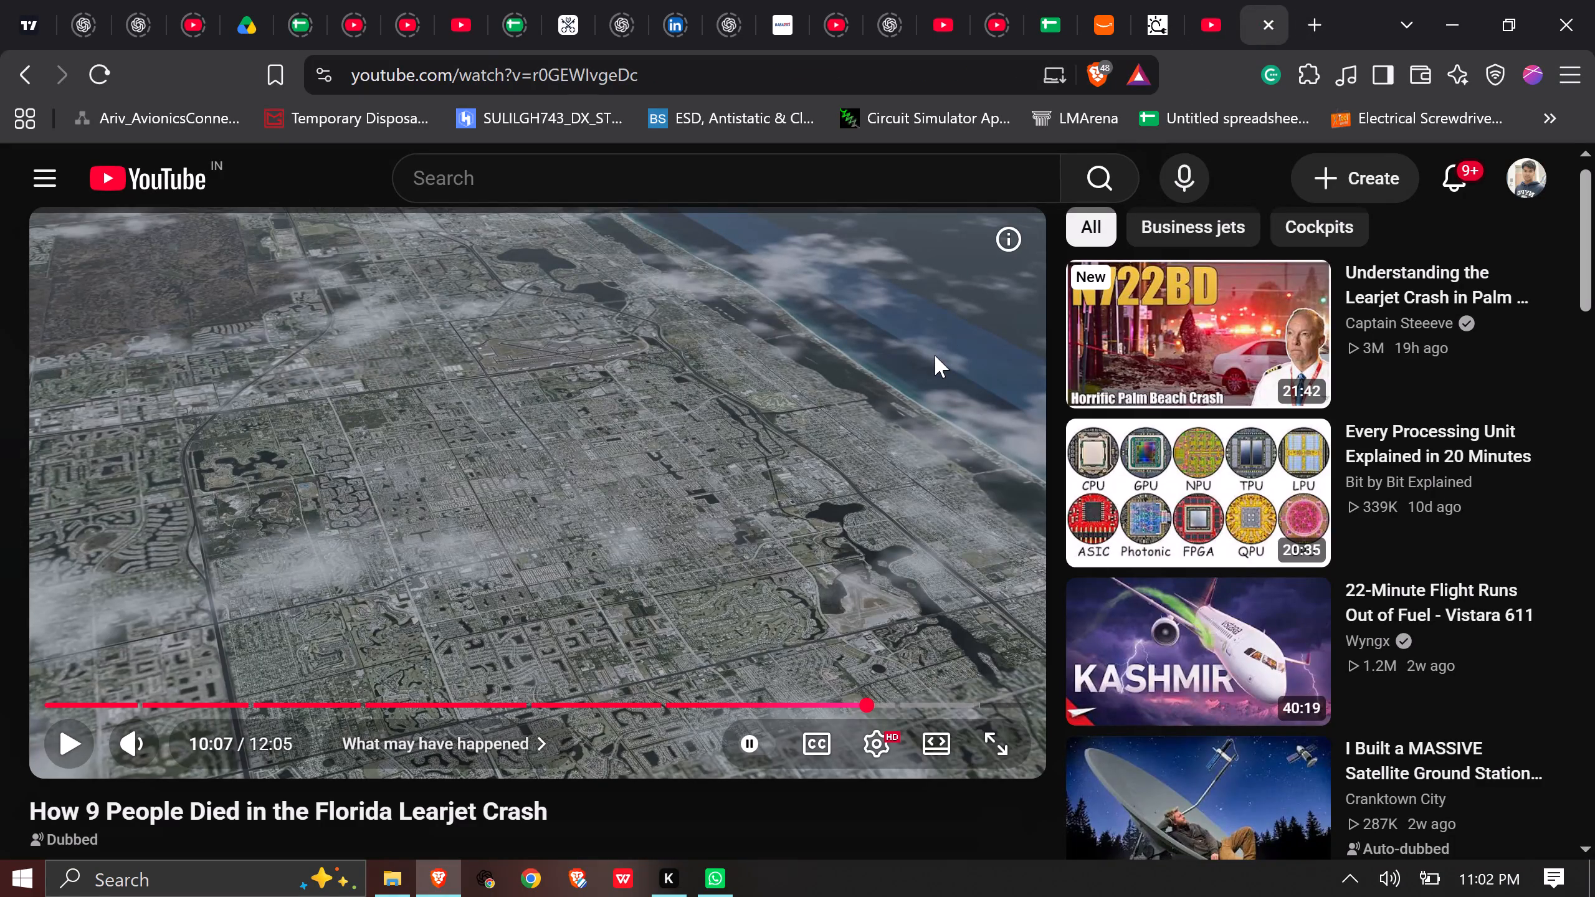
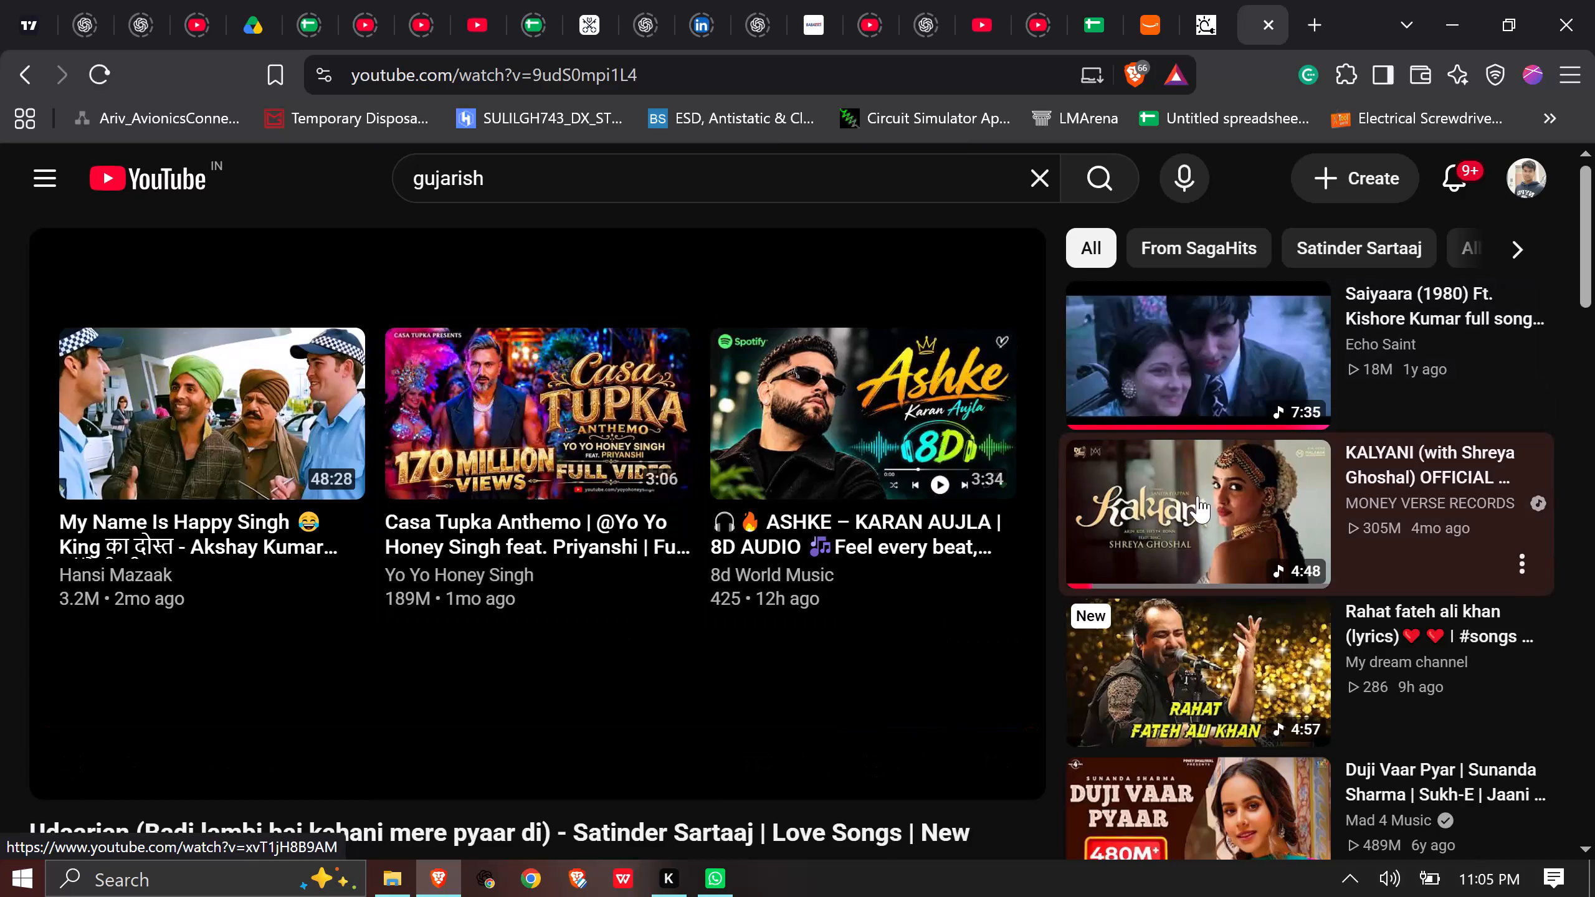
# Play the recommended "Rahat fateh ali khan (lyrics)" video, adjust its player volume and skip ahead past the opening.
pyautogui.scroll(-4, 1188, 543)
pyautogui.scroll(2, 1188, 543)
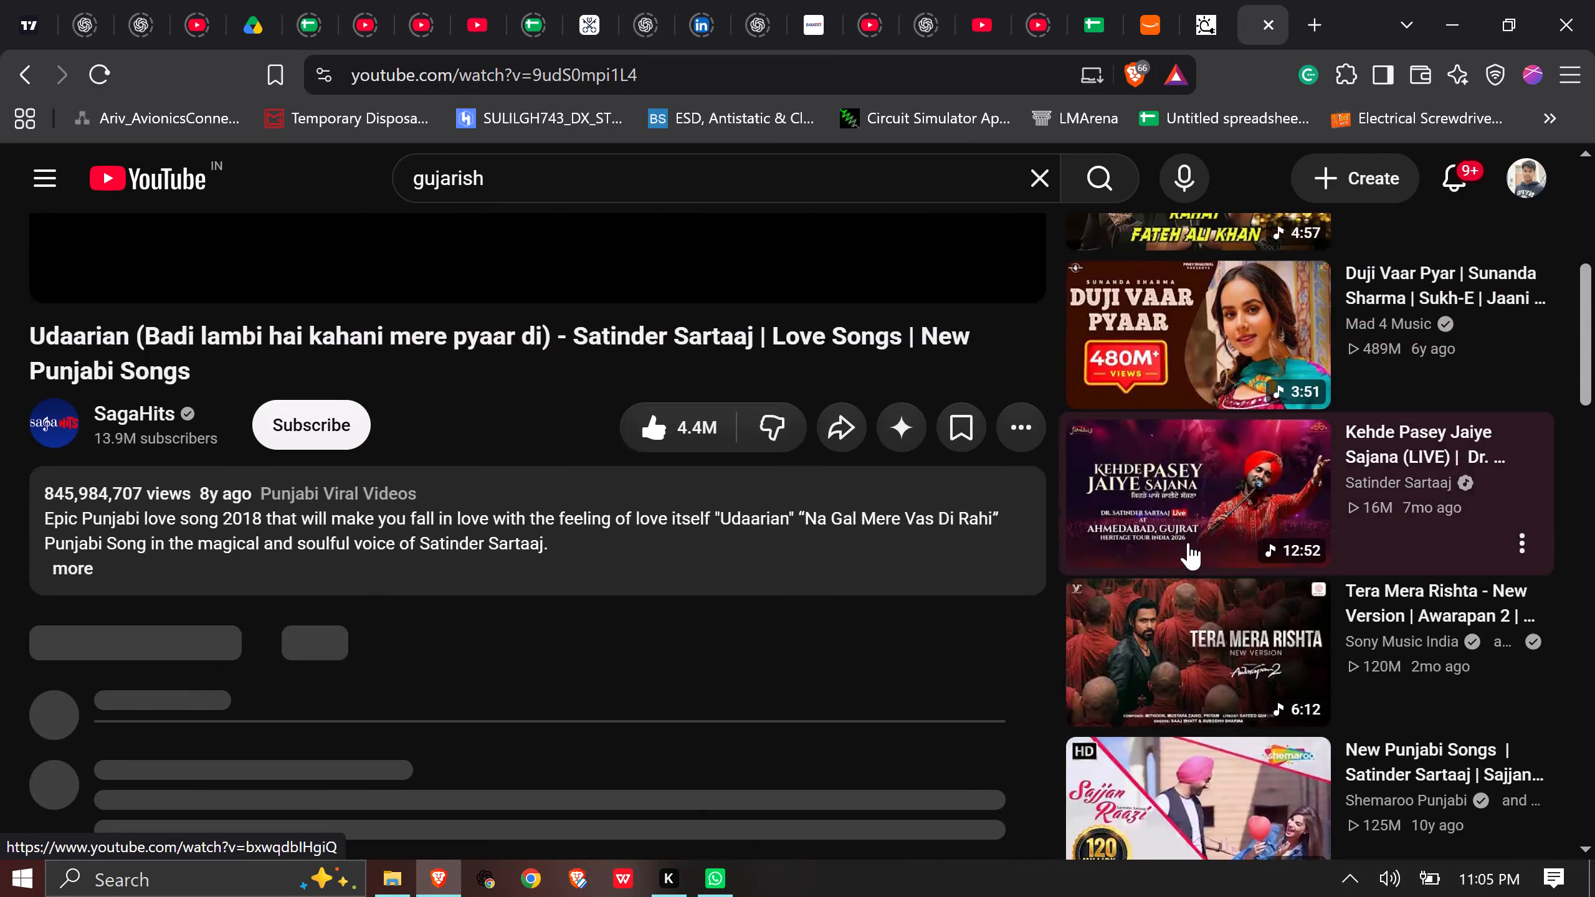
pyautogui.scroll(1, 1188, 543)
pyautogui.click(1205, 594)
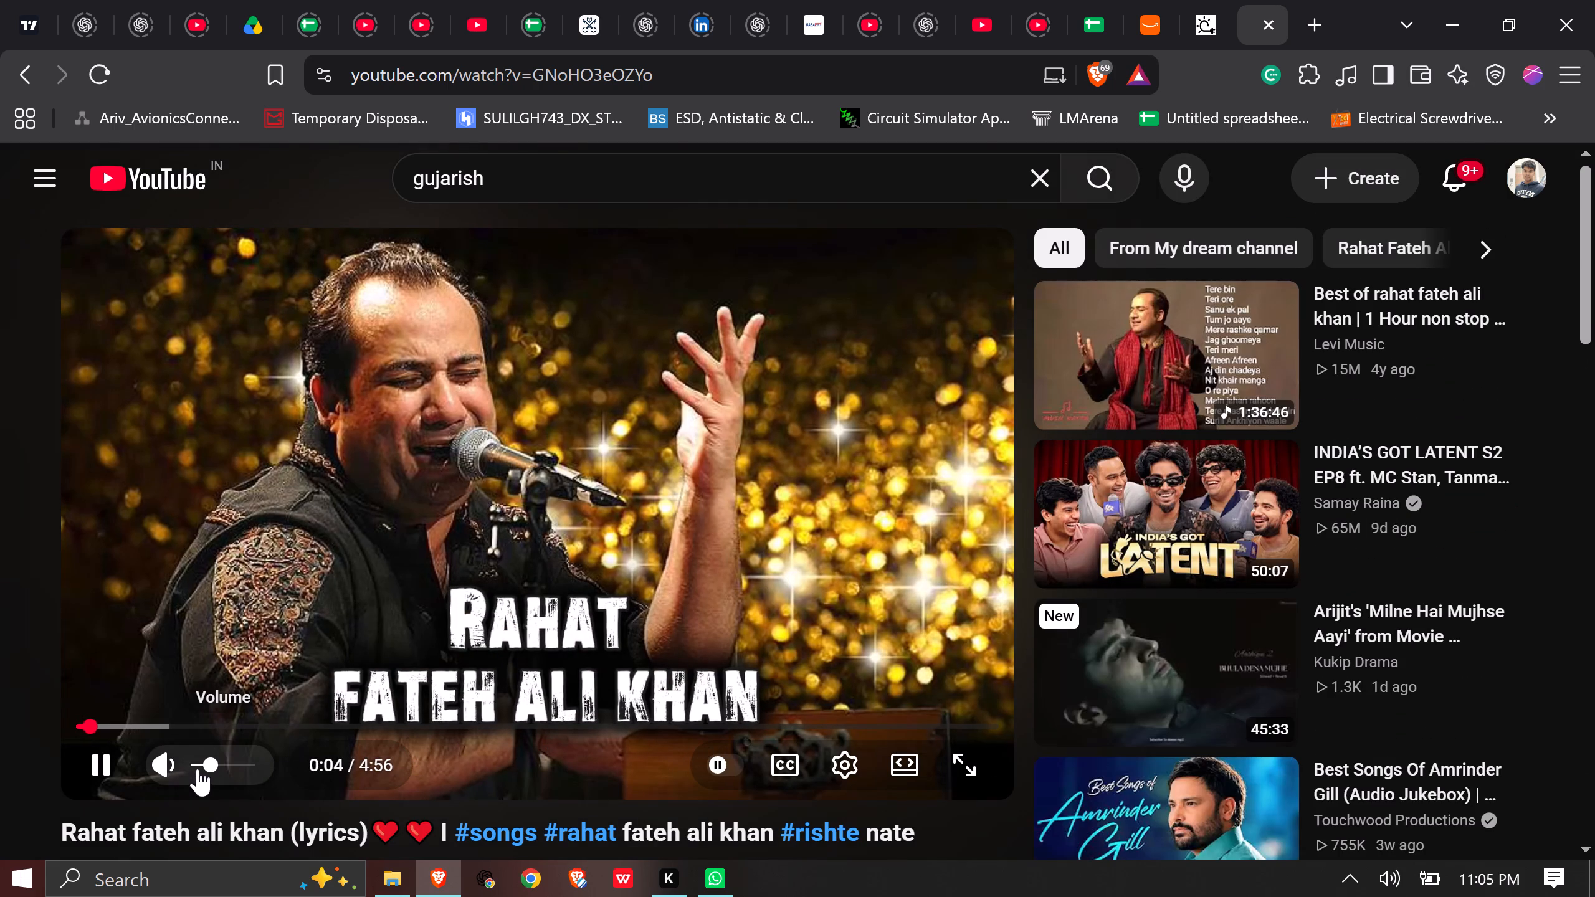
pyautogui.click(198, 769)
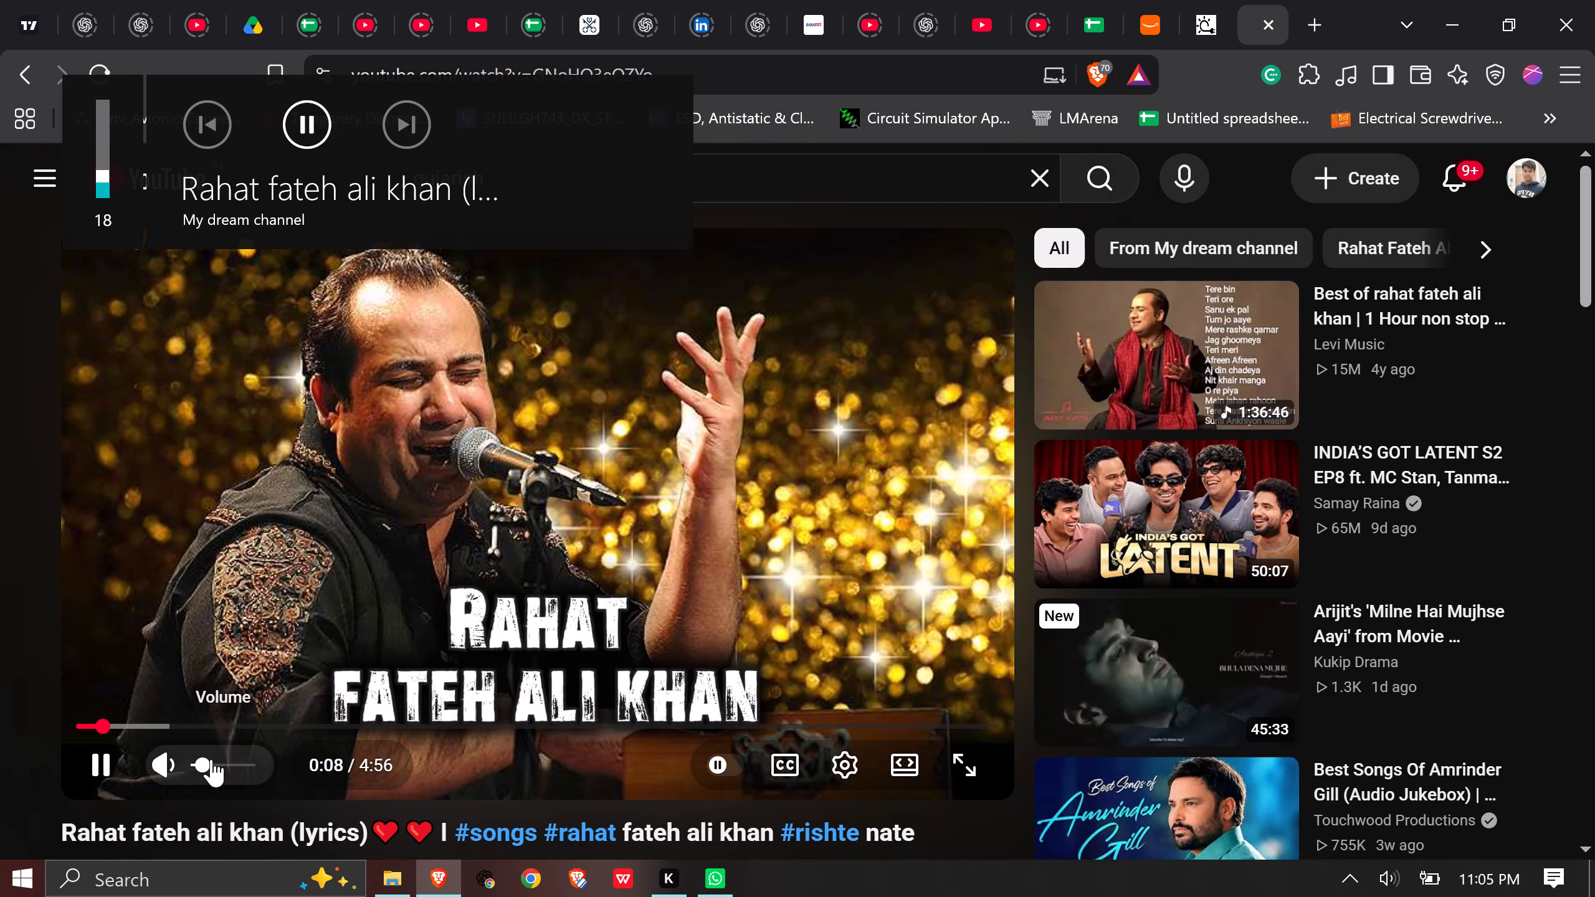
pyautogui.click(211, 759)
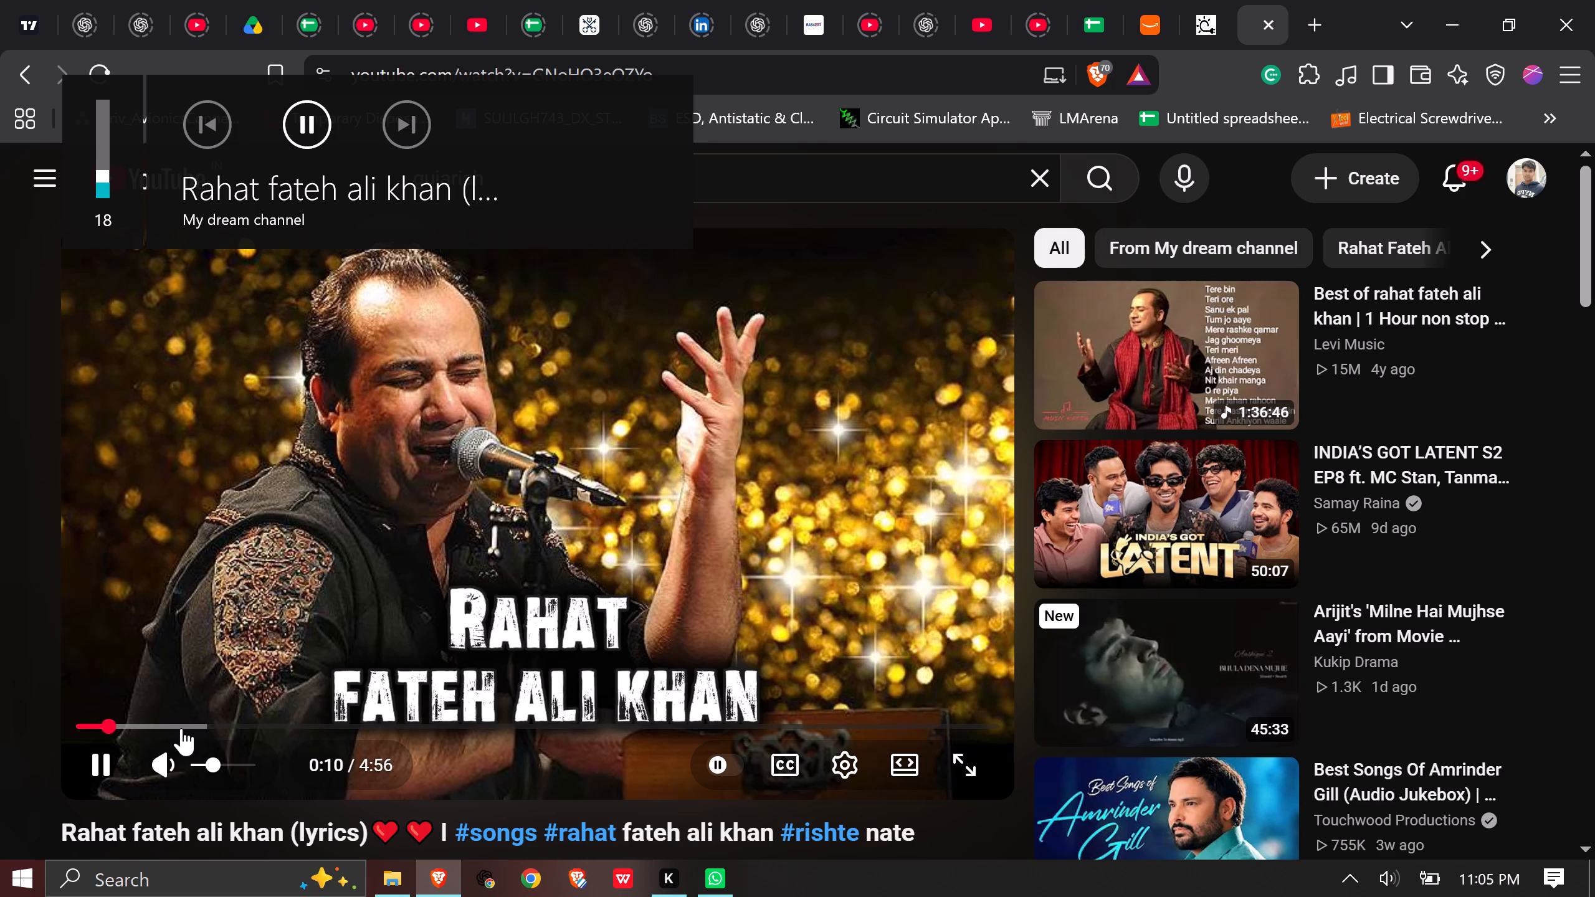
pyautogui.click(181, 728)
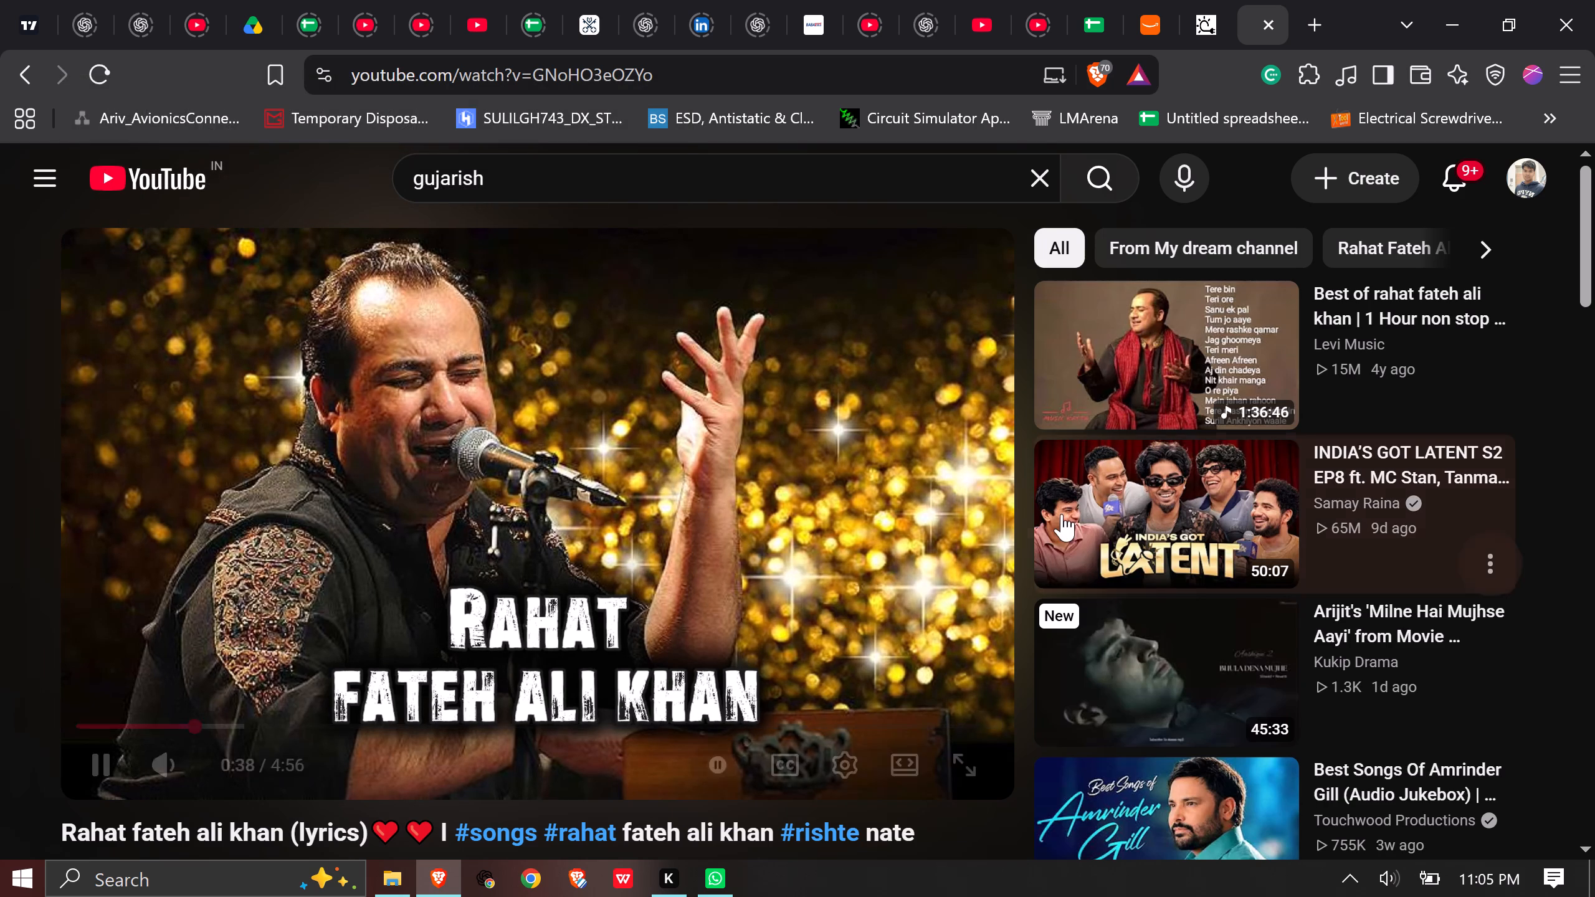
# Go back through the viewed videos to "GUZARISH - SATINDER SARTAAJ | BHUSHAN KUMAR".
pyautogui.scroll(-3, 1223, 531)
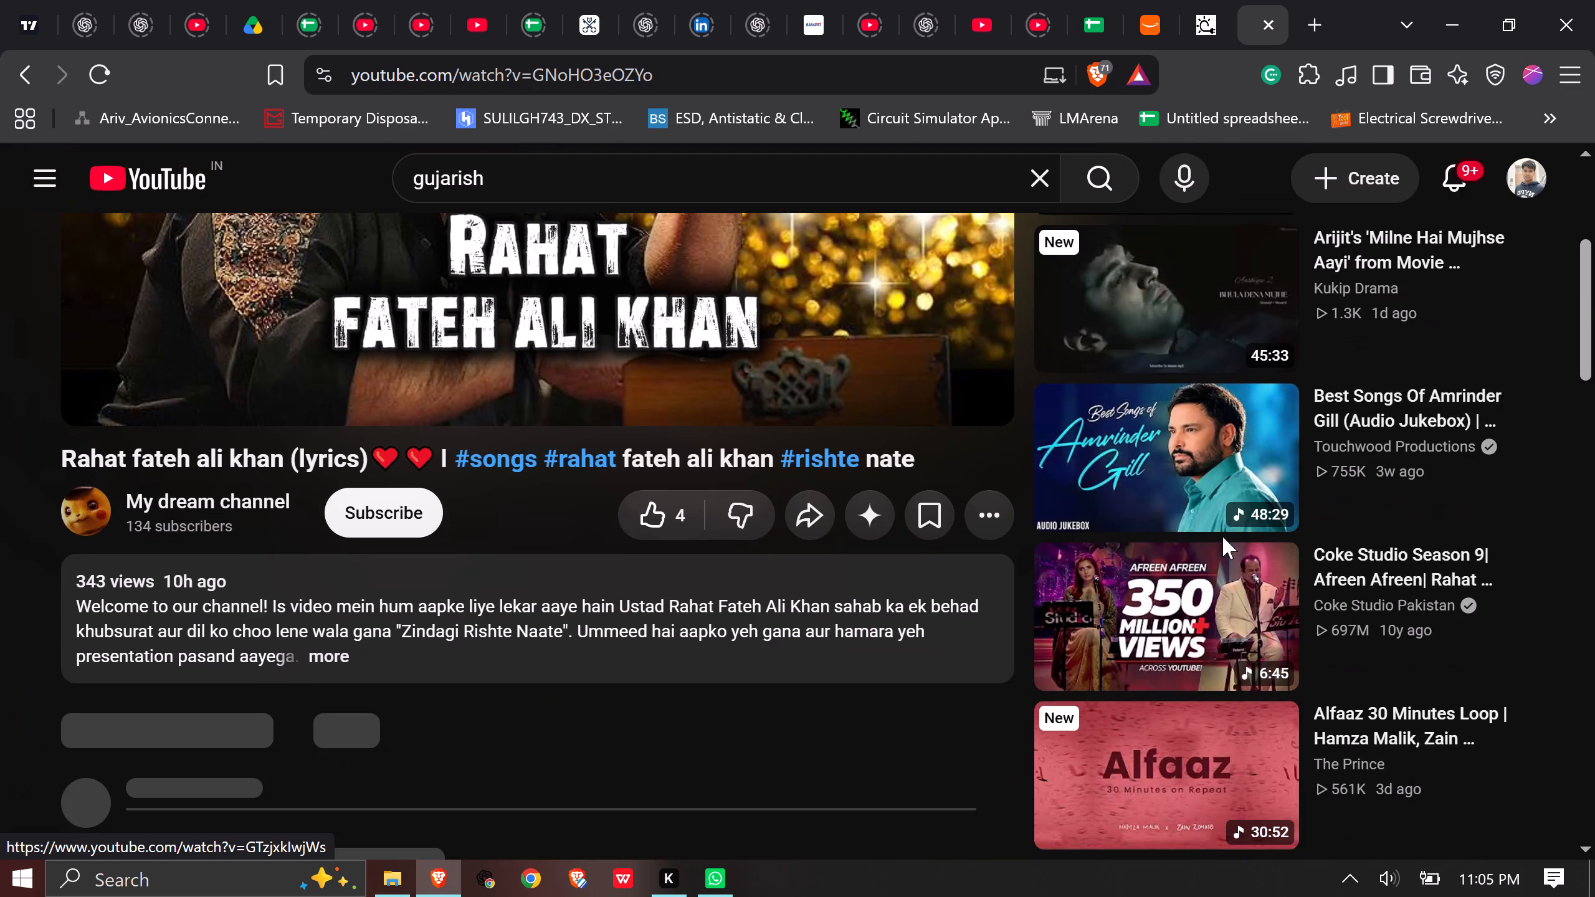
pyautogui.scroll(1, 1206, 544)
pyautogui.scroll(-2, 1204, 544)
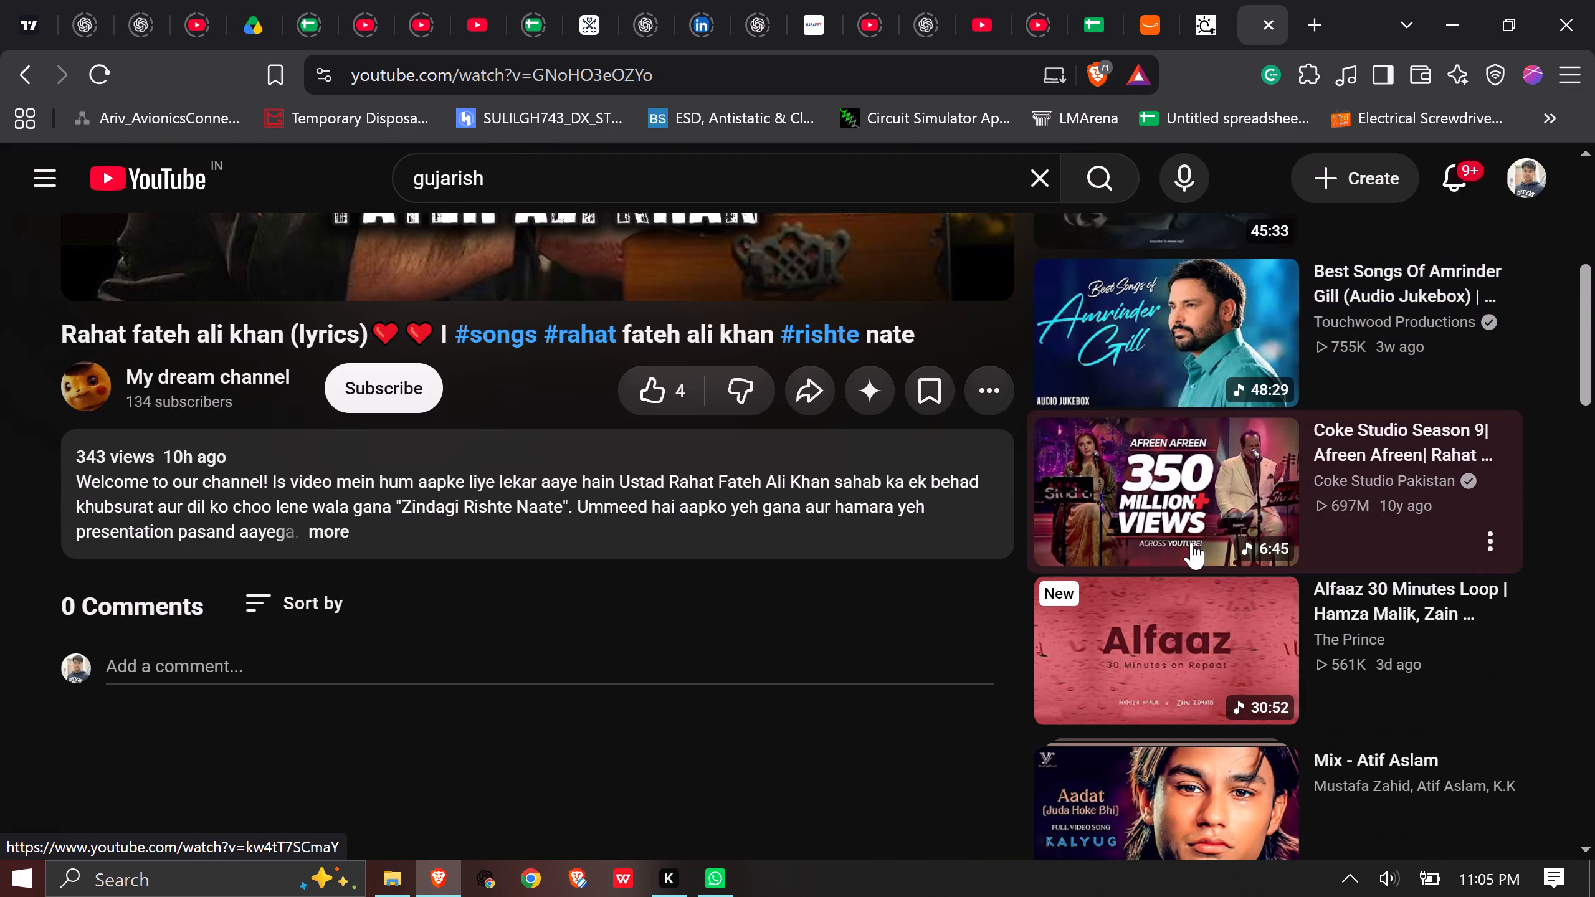
pyautogui.hotkey('alt', 'Left')
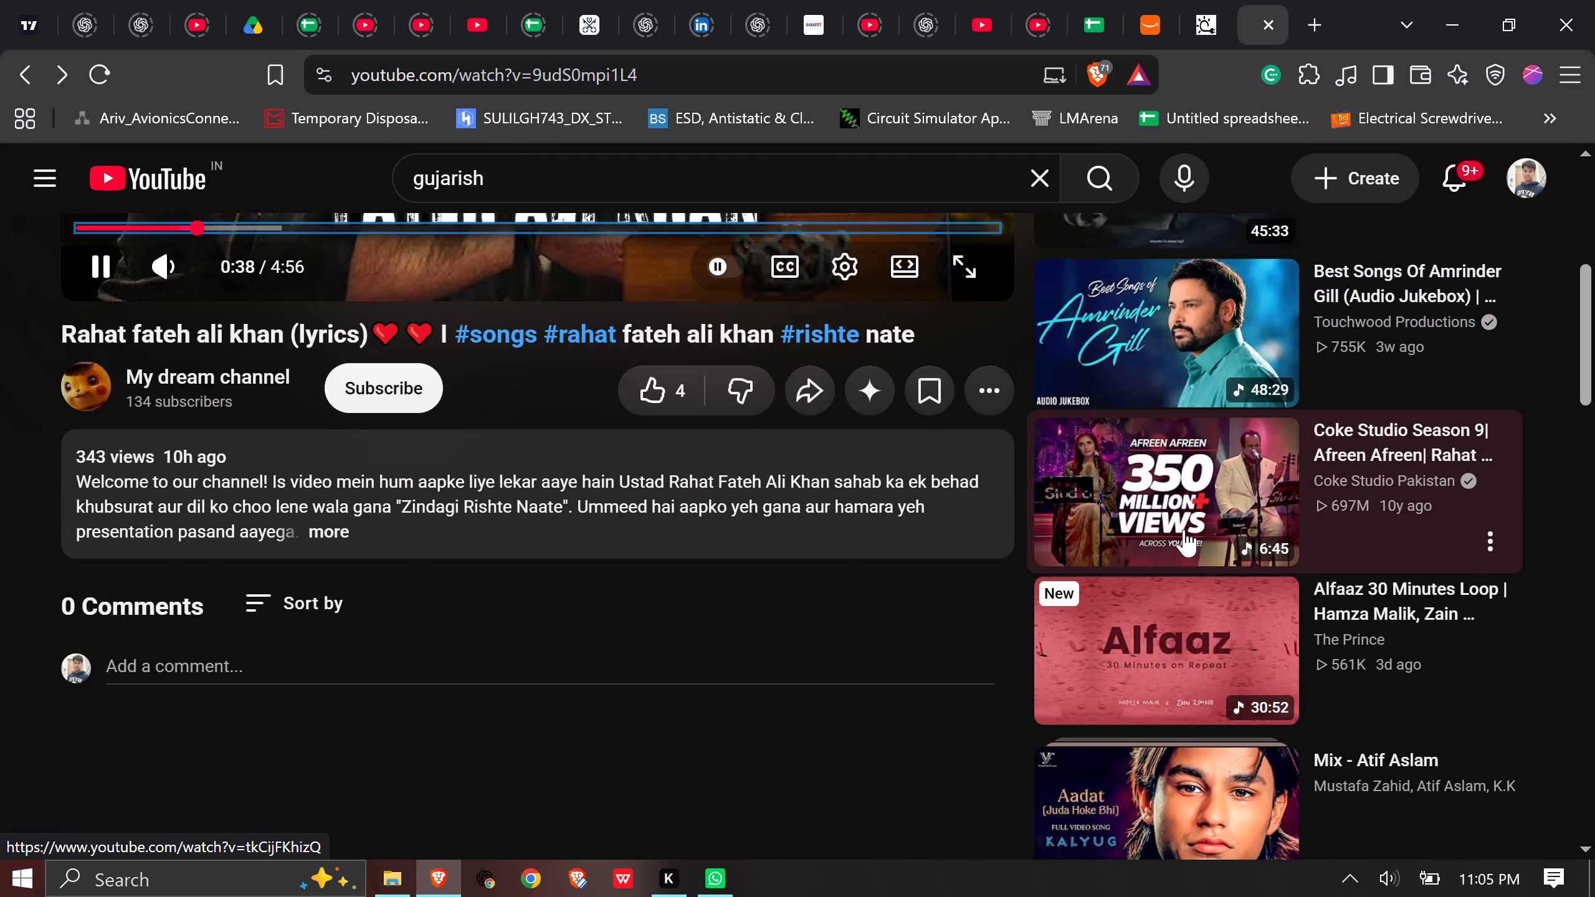
pyautogui.hotkey('alt', 'Left')
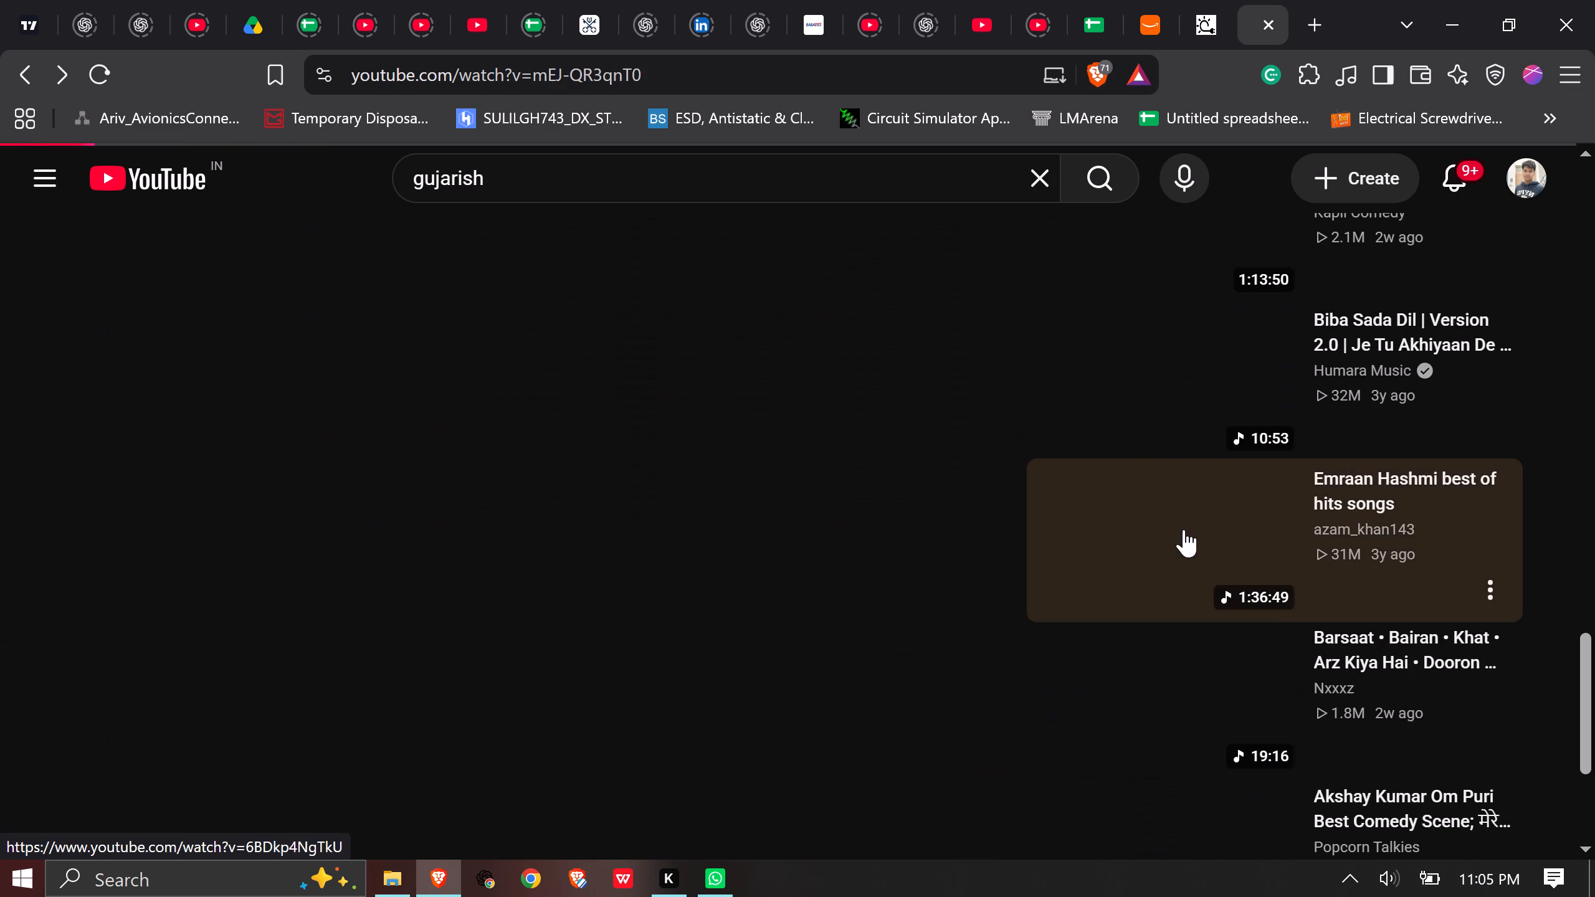
pyautogui.scroll(1, 1184, 528)
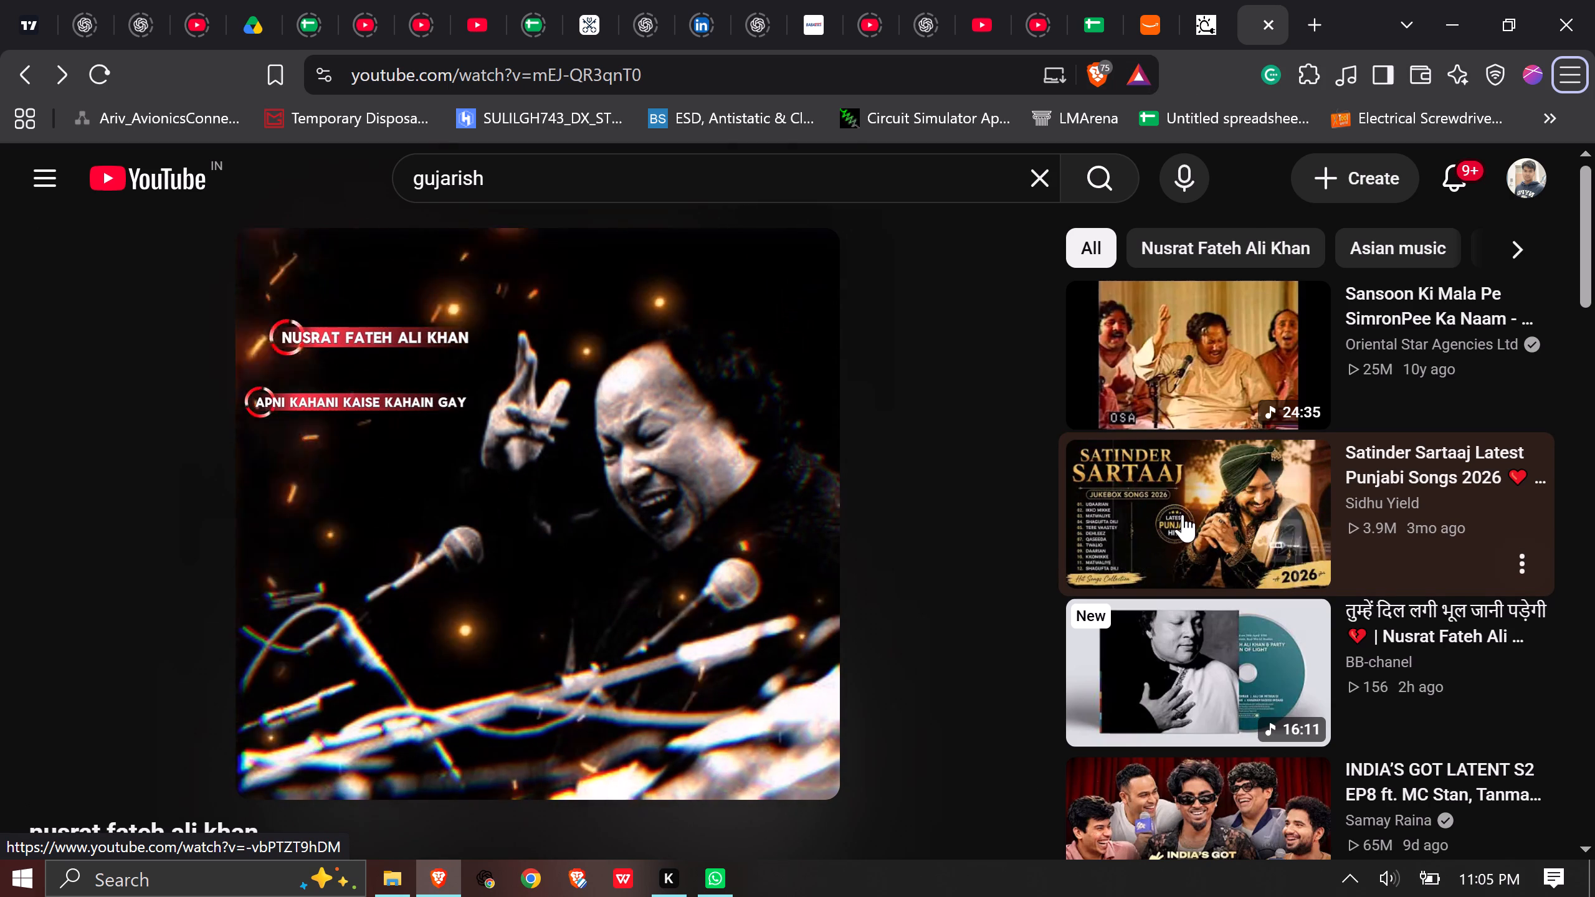
pyautogui.hotkey('alt', 'Left')
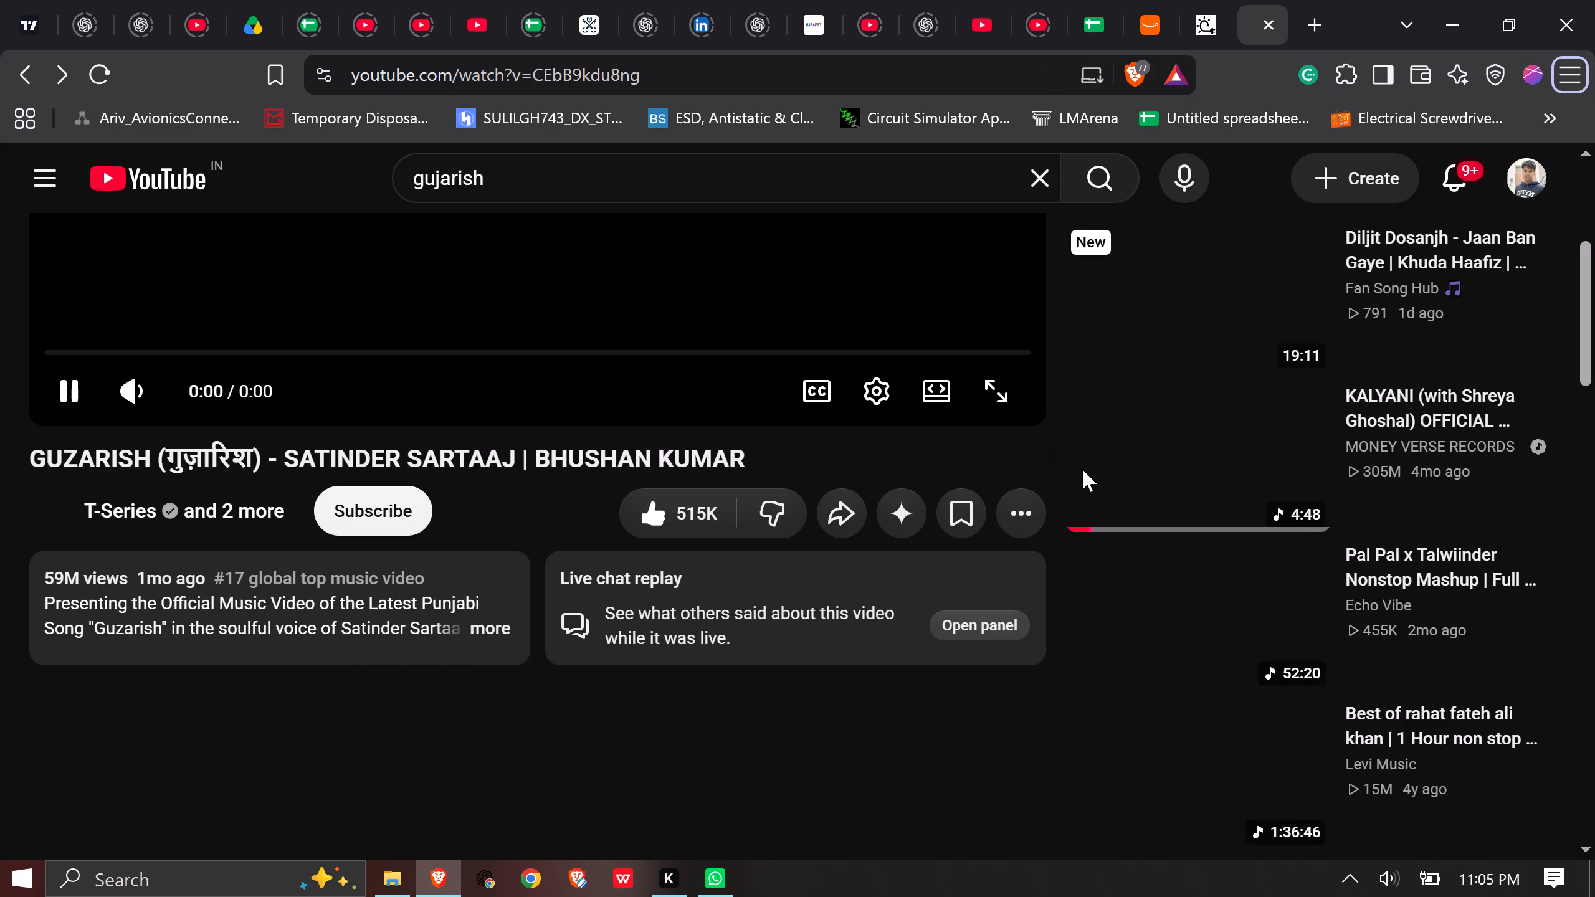
pyautogui.scroll(1, 1232, 508)
pyautogui.scroll(-5, 1228, 508)
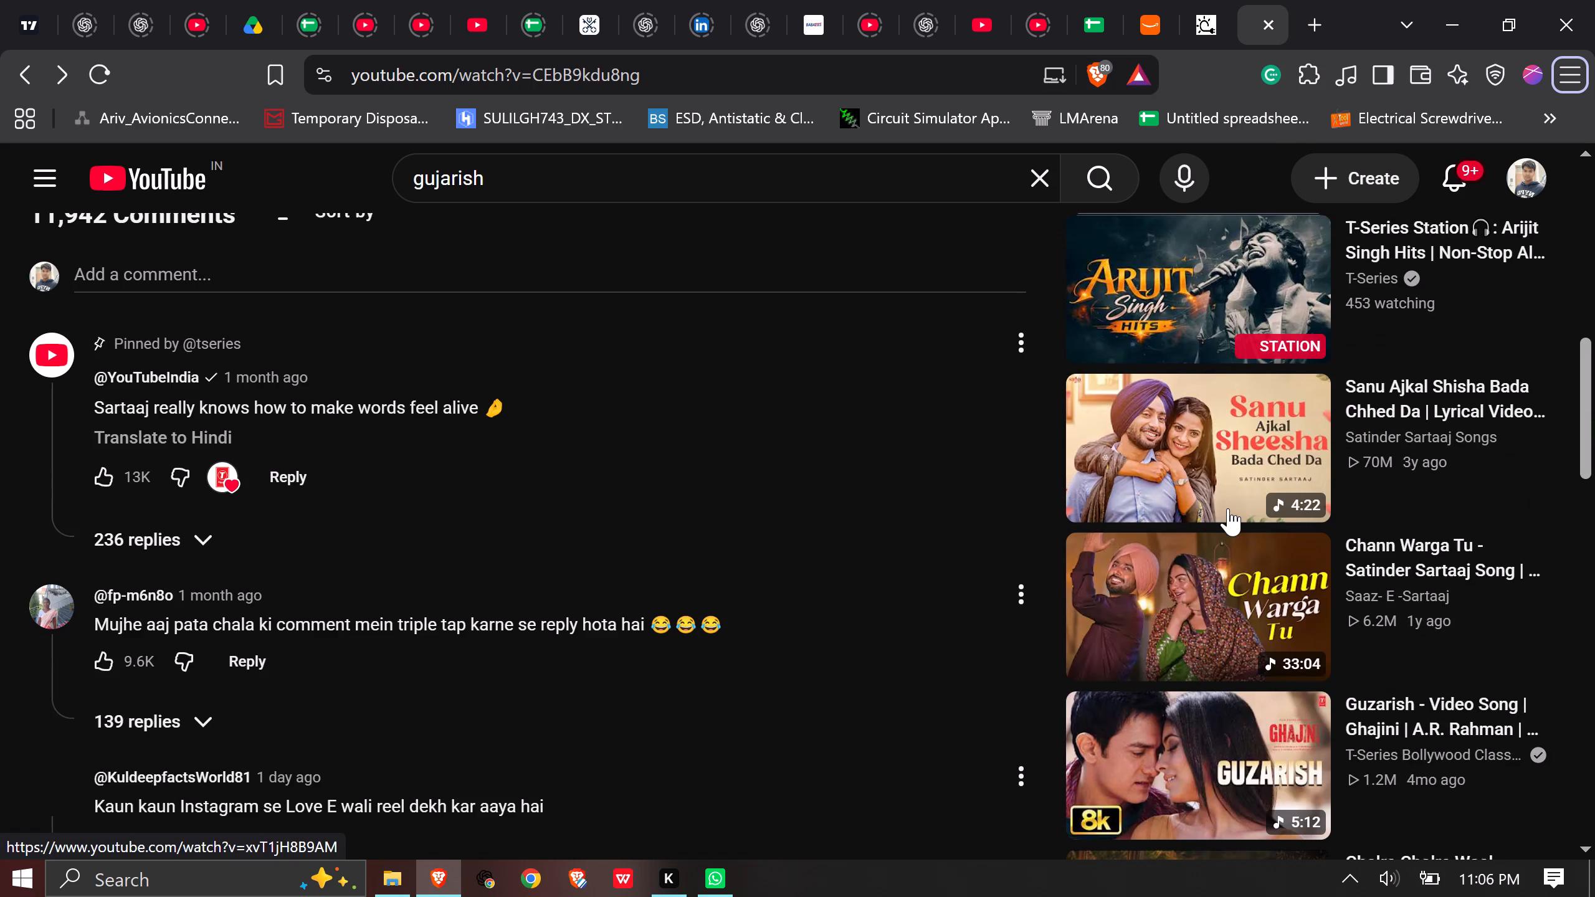
pyautogui.scroll(5, 1092, 495)
pyautogui.scroll(4, 837, 535)
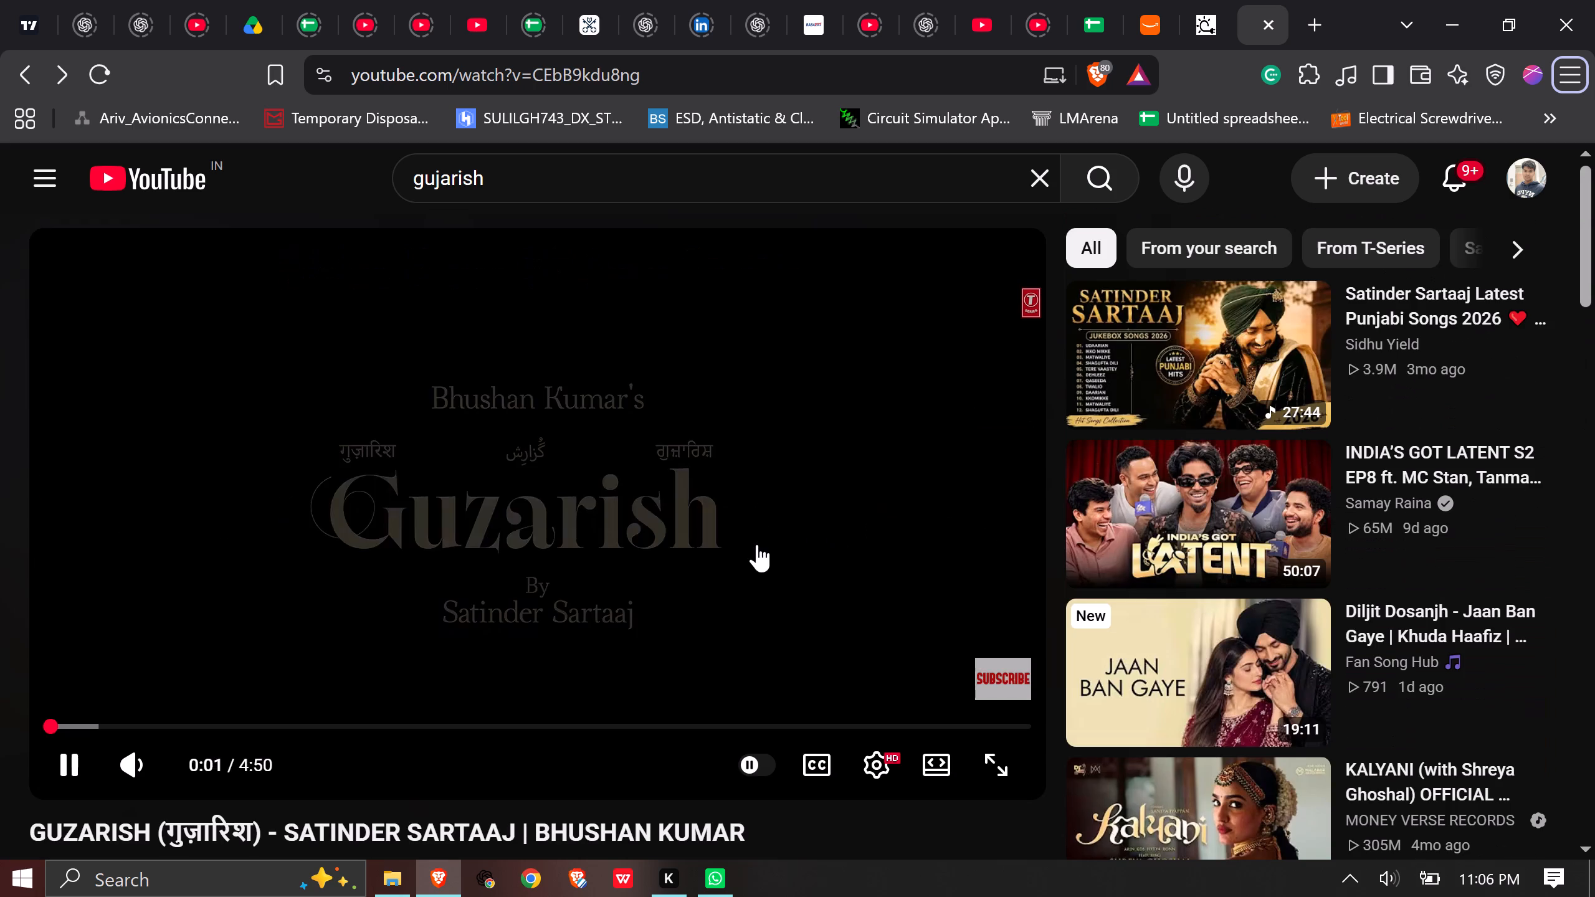
pyautogui.scroll(1, 756, 544)
# Skip the Guzarish video ahead to about 0:15 and raise the player volume.
pyautogui.click(97, 721)
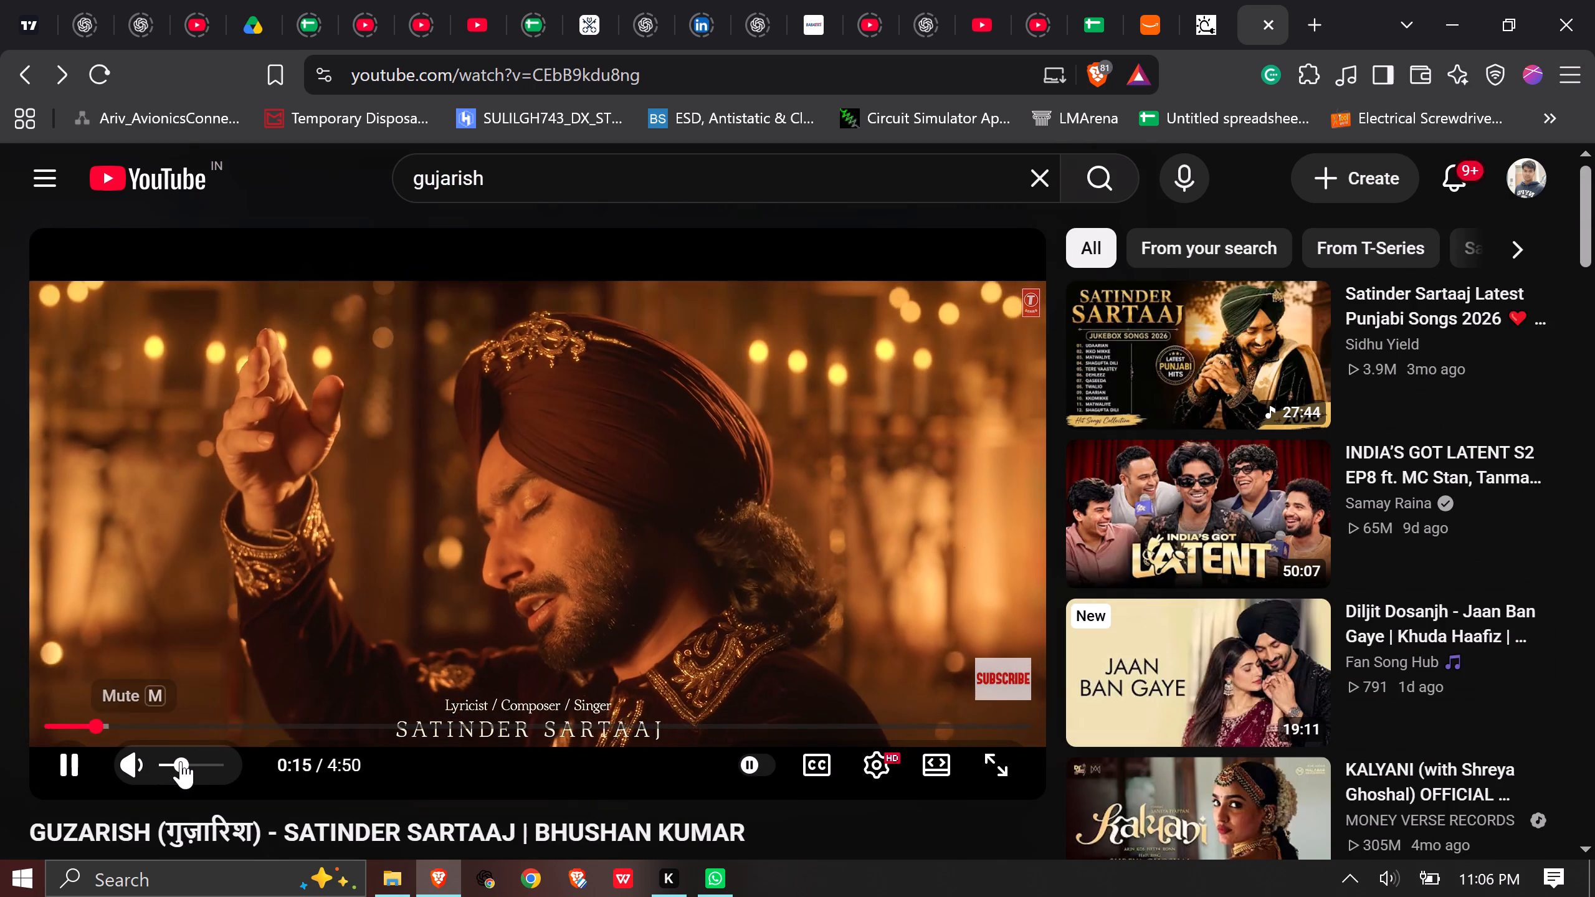
pyautogui.click(194, 762)
pyautogui.click(201, 763)
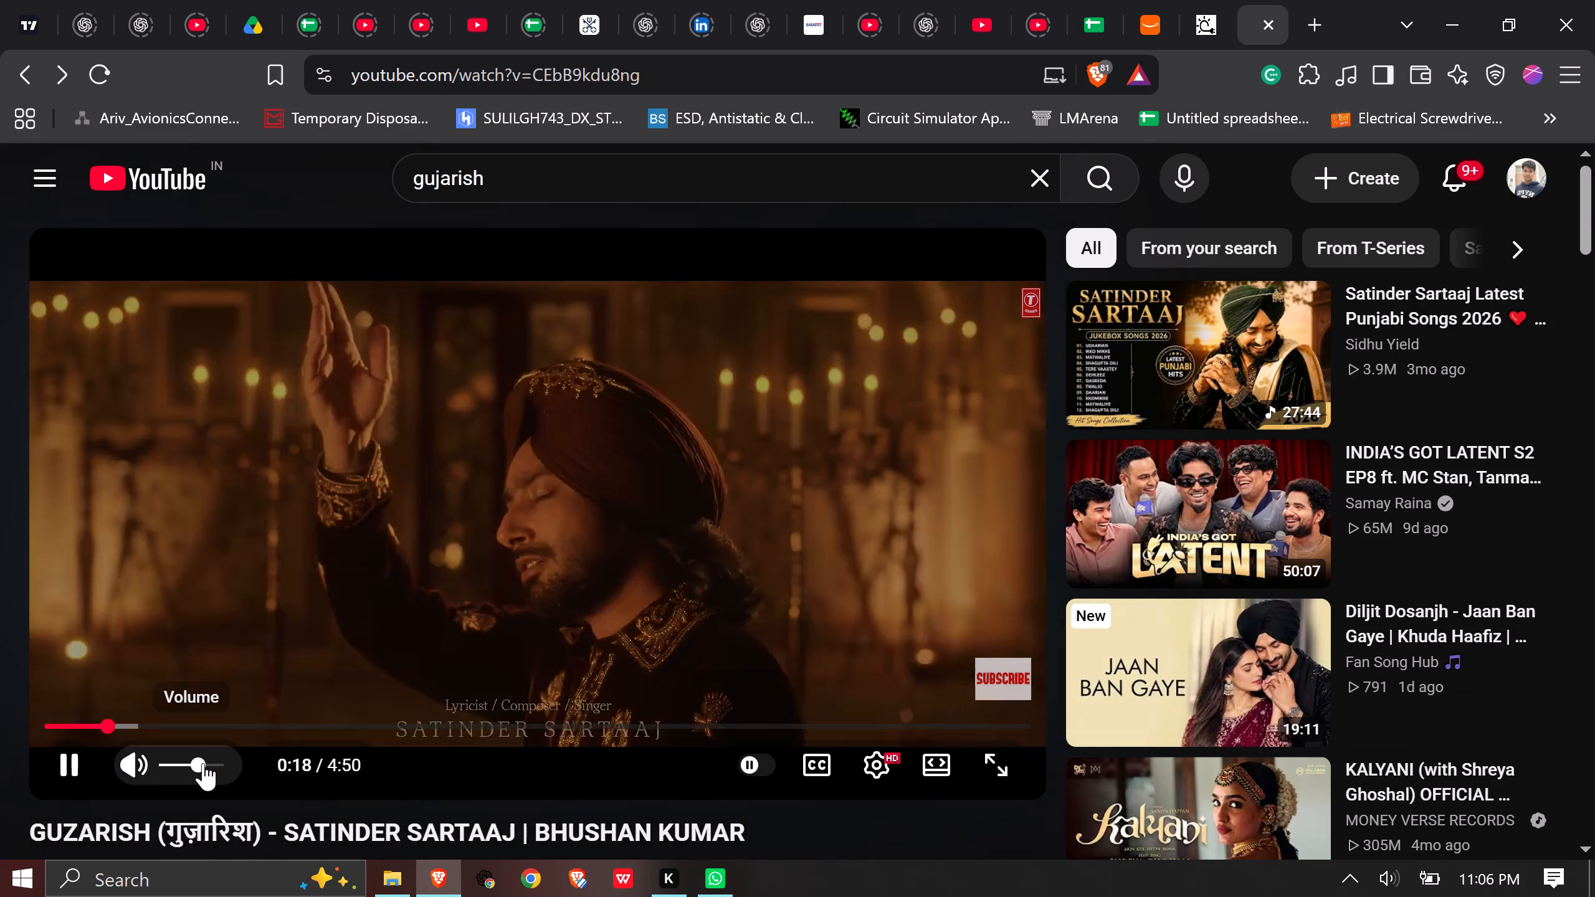
pyautogui.click(203, 763)
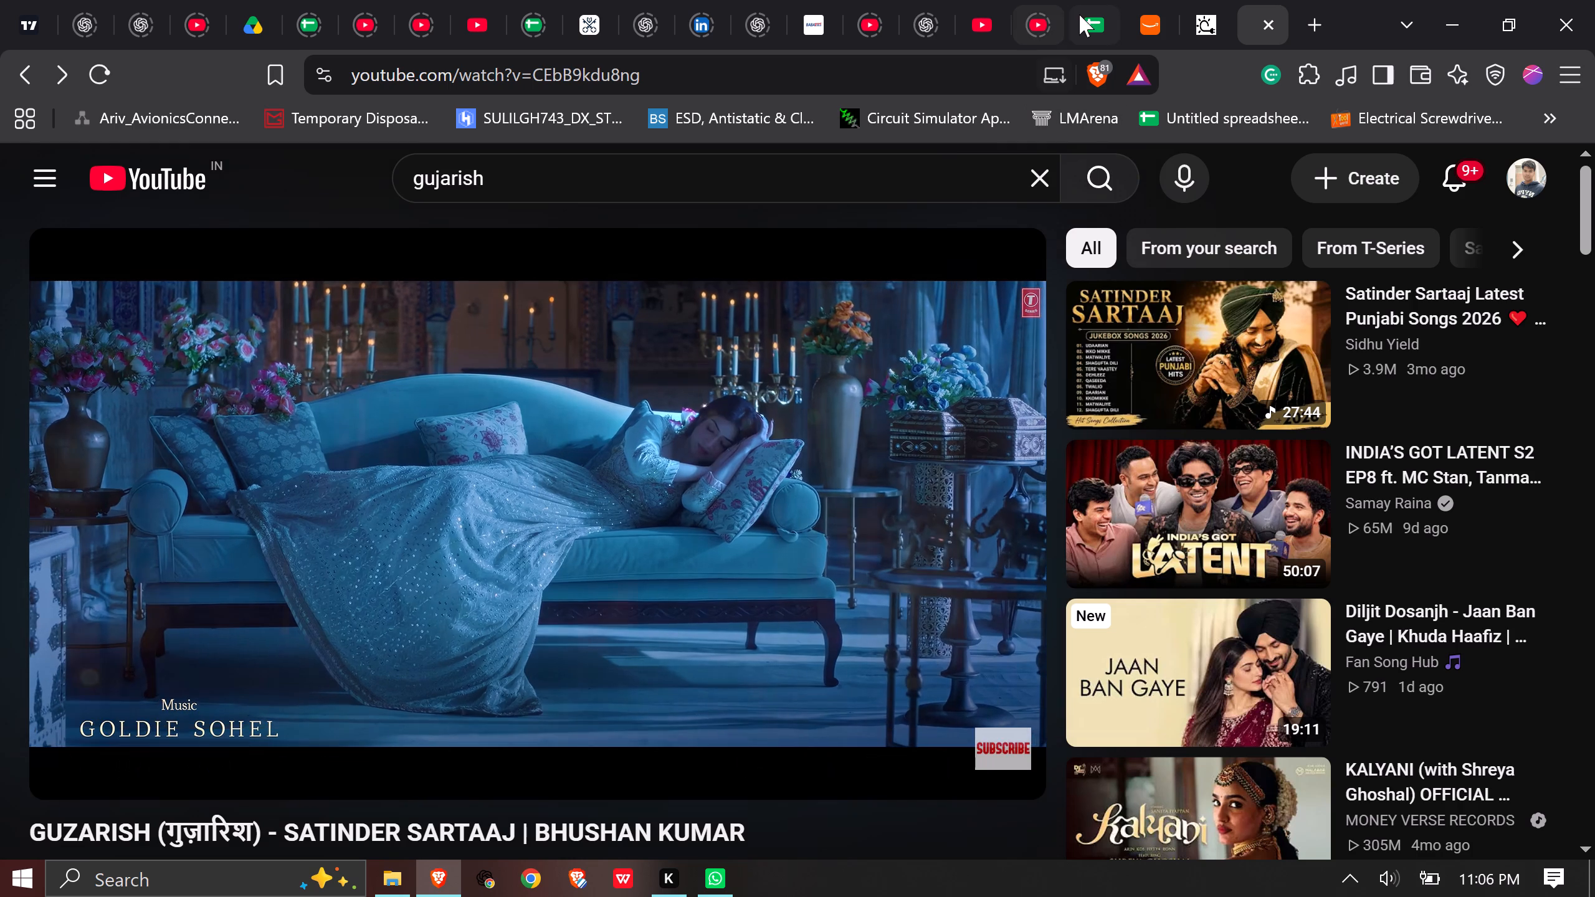
# Switch to the EMI_GCS spreadsheet and compare the recorded items in rows 91 to 95 with the component list at the top.
pyautogui.click(1079, 14)
pyautogui.scroll(-3, 716, 511)
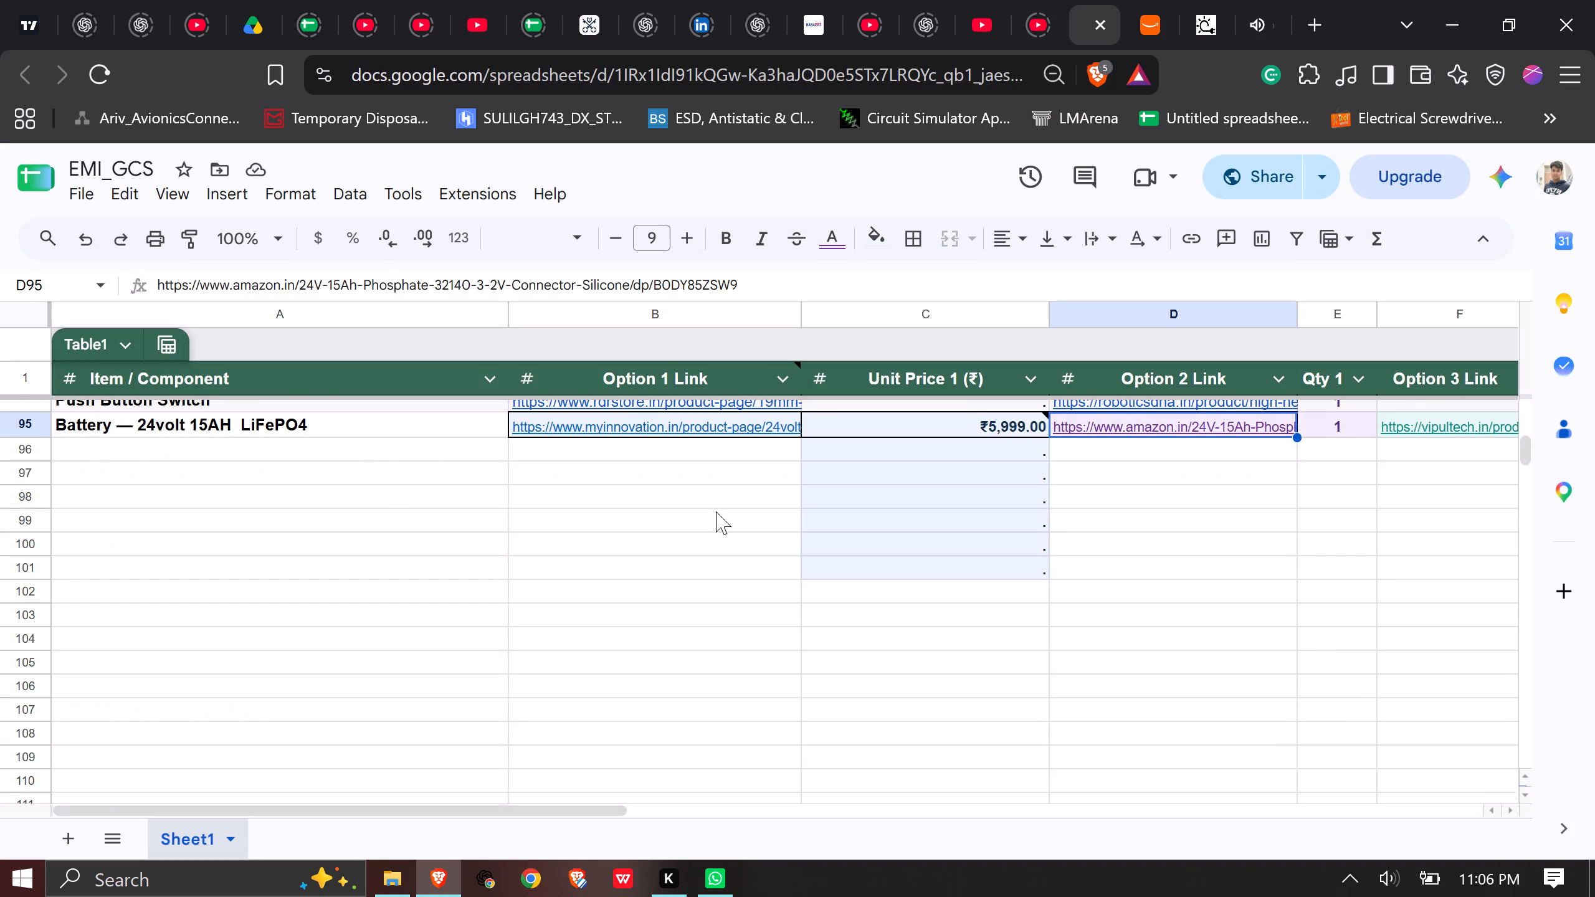
pyautogui.scroll(1, 716, 511)
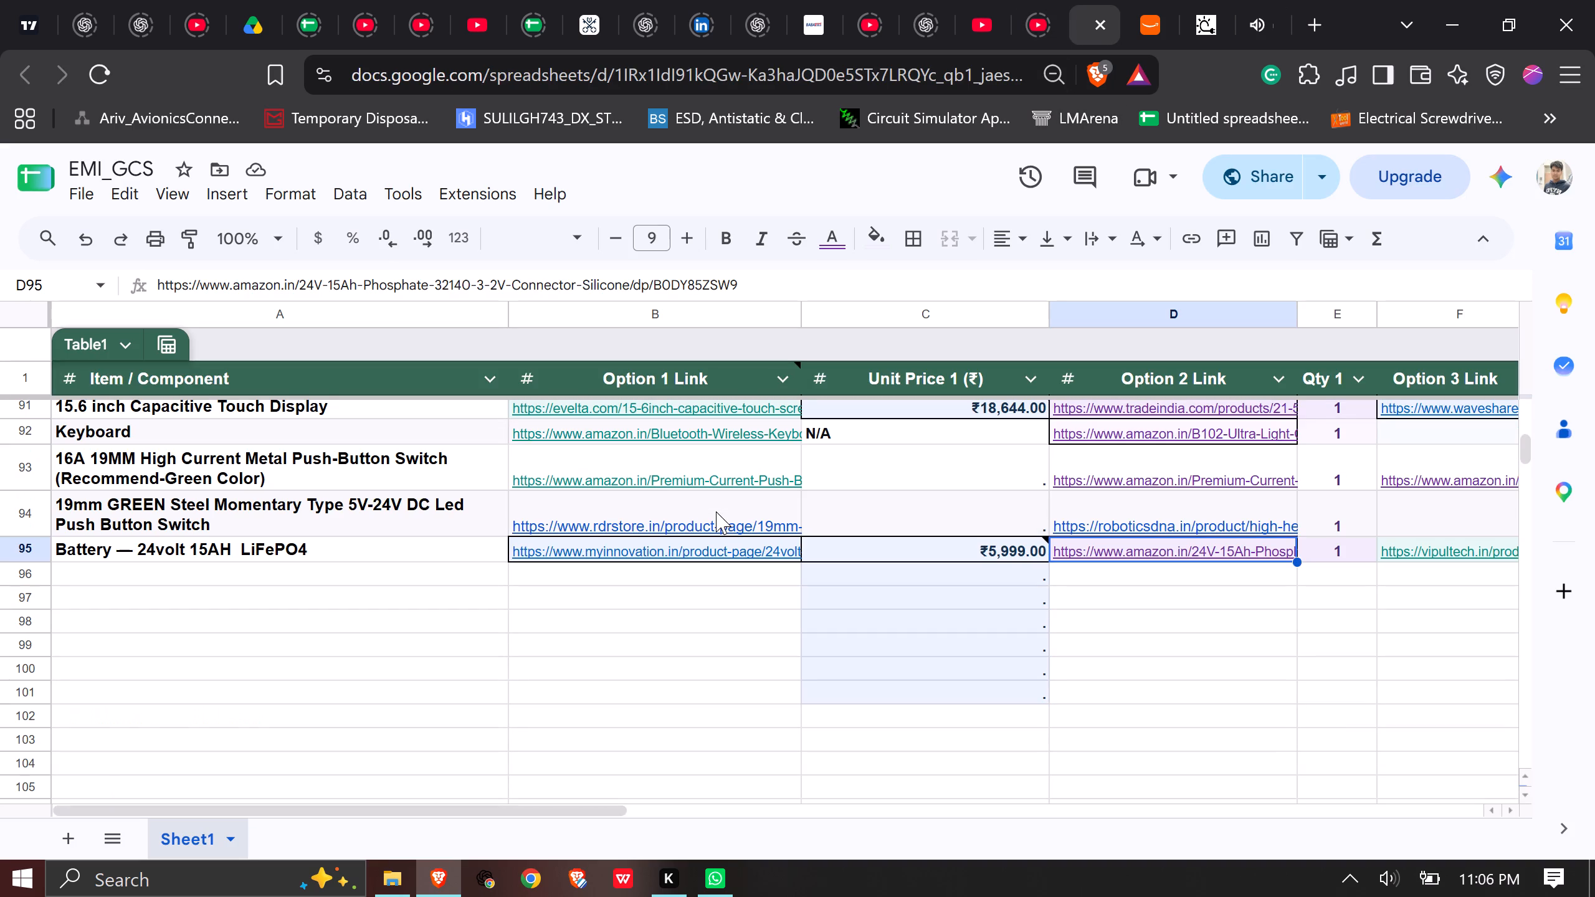
pyautogui.scroll(-13, 716, 511)
pyautogui.scroll(14, 716, 511)
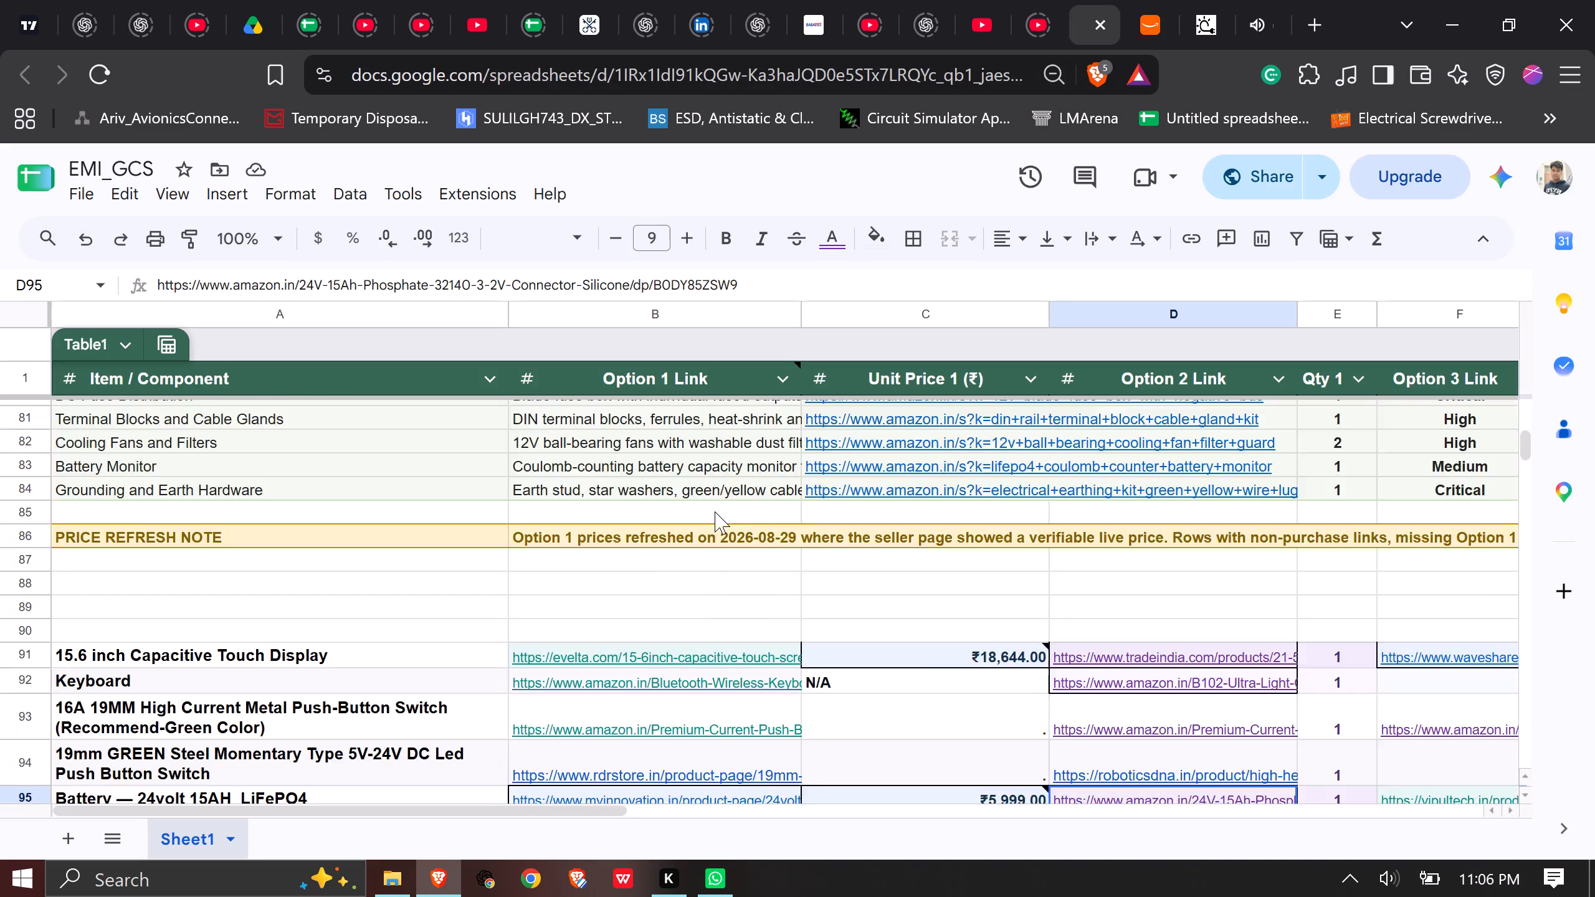
pyautogui.scroll(5, 715, 511)
pyautogui.scroll(-7, 715, 511)
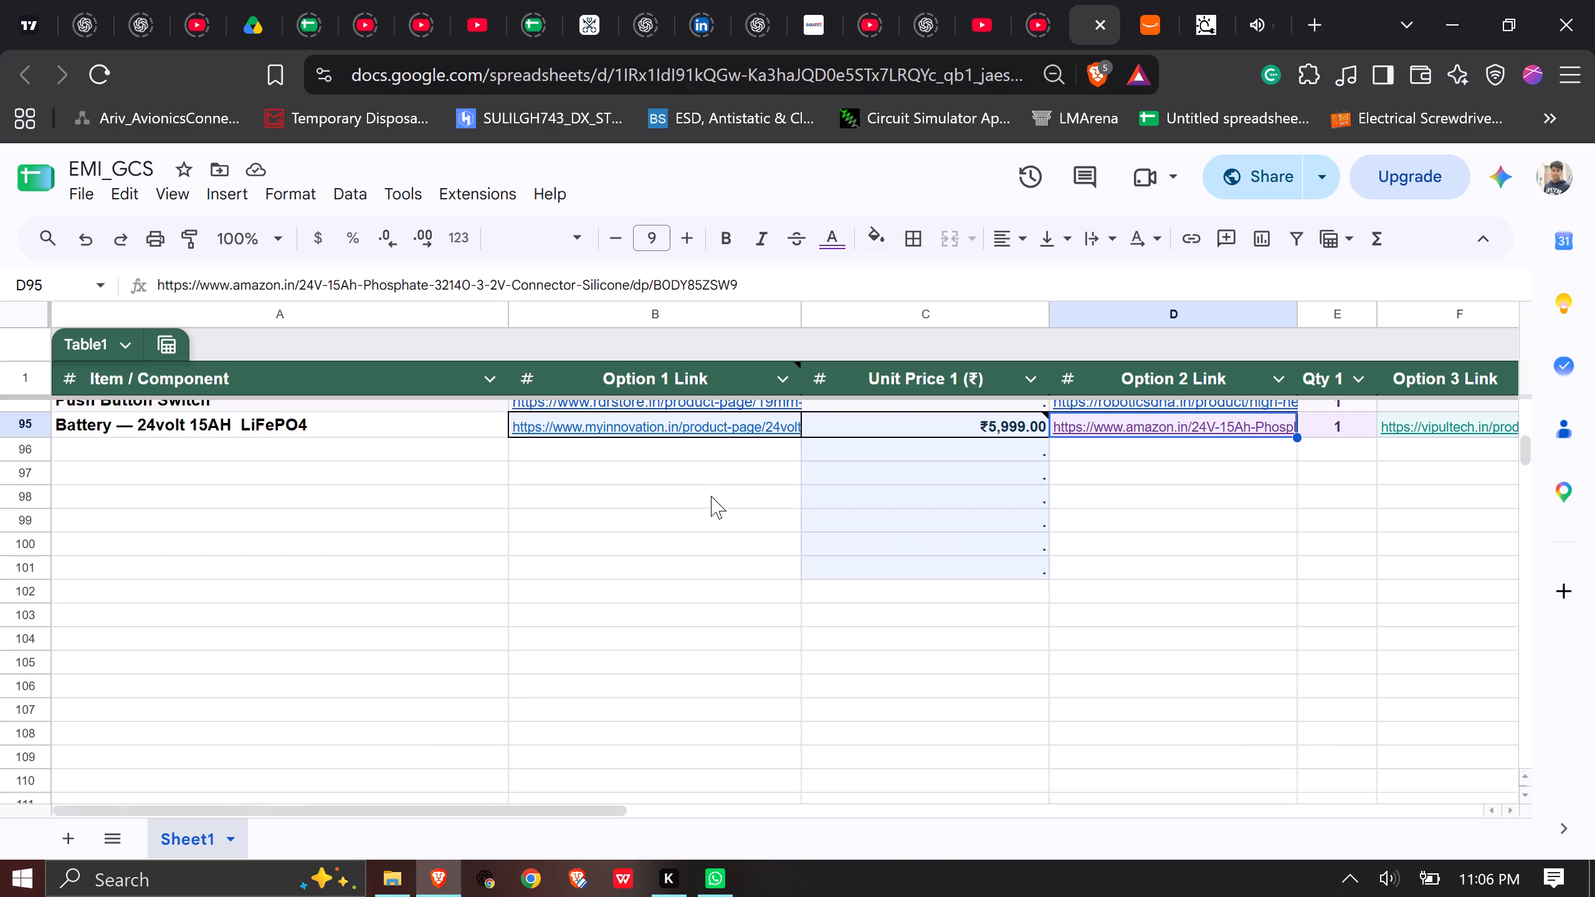
pyautogui.scroll(1, 708, 495)
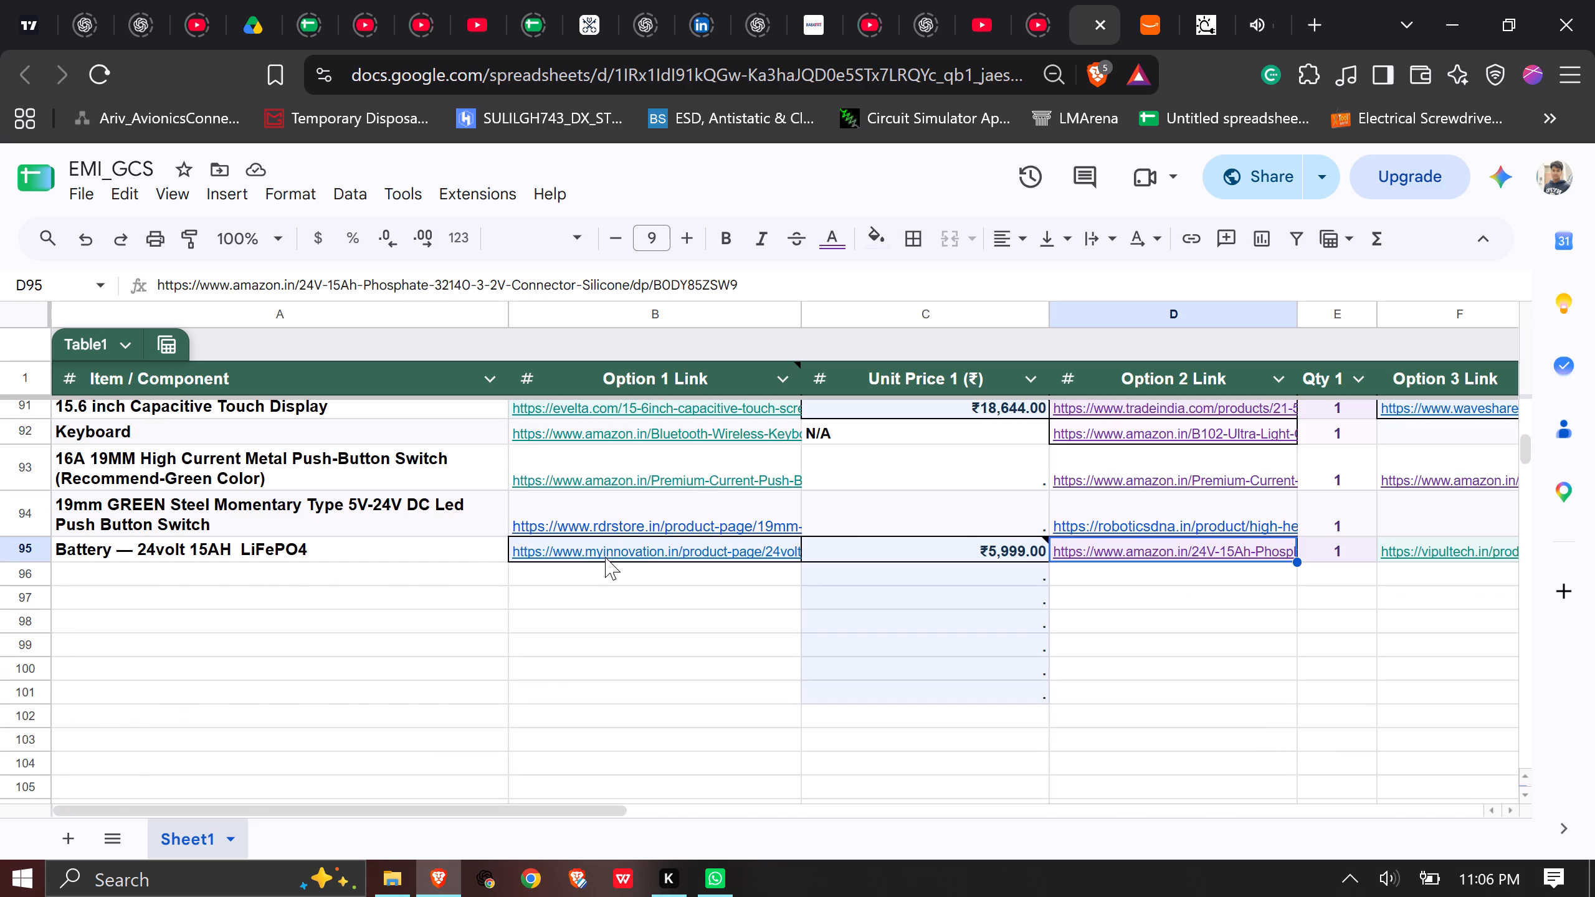
pyautogui.scroll(20, 483, 541)
pyautogui.scroll(3, 483, 541)
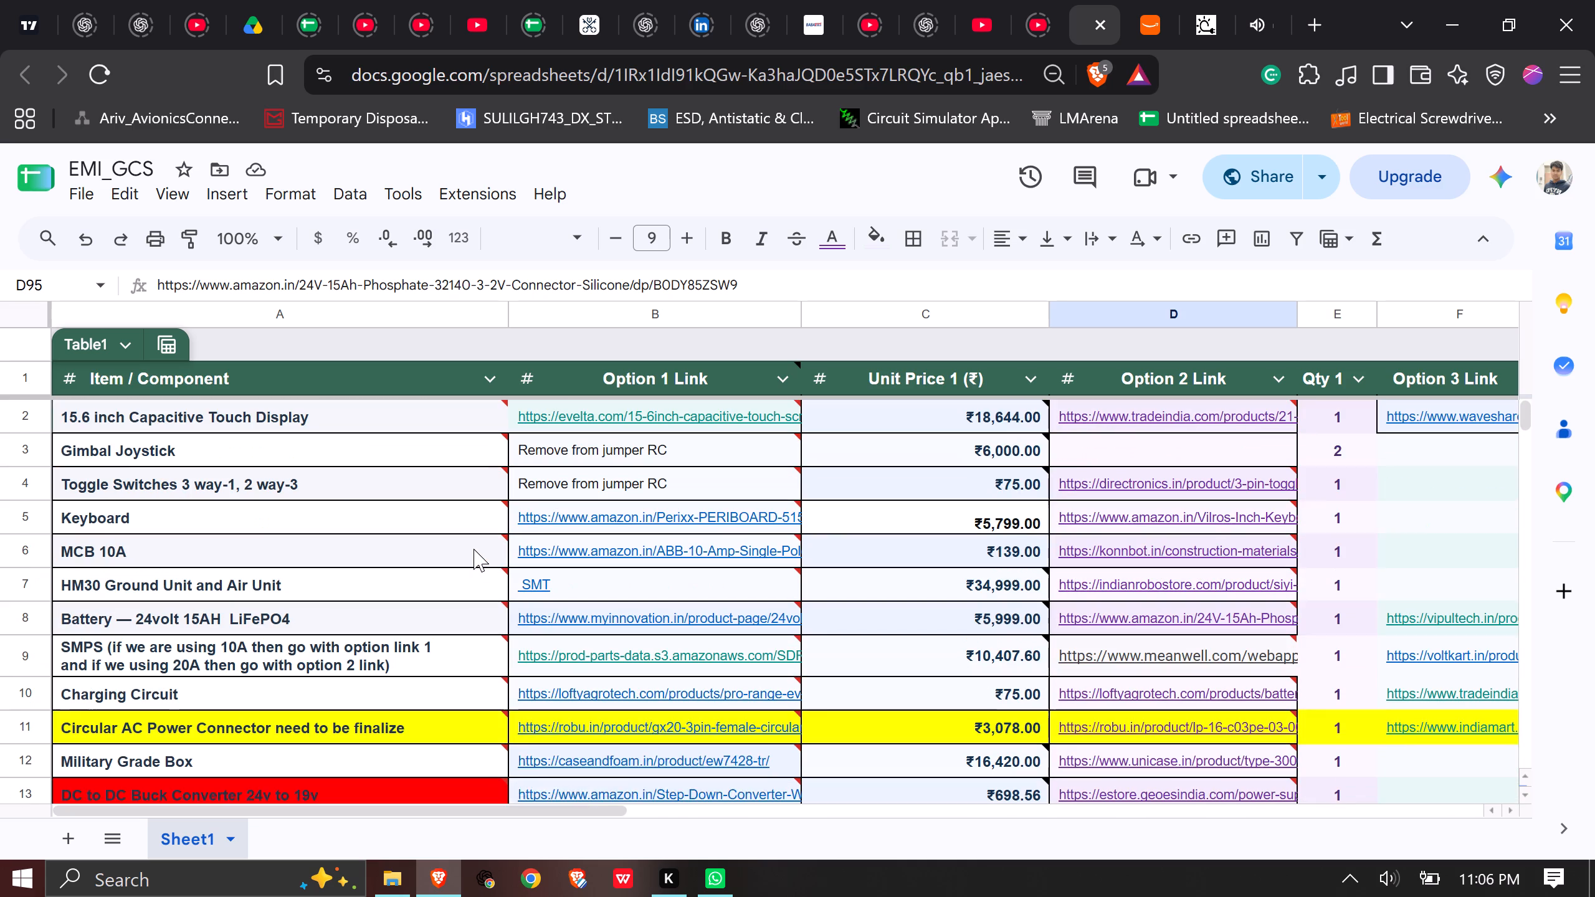
pyautogui.scroll(5, 474, 549)
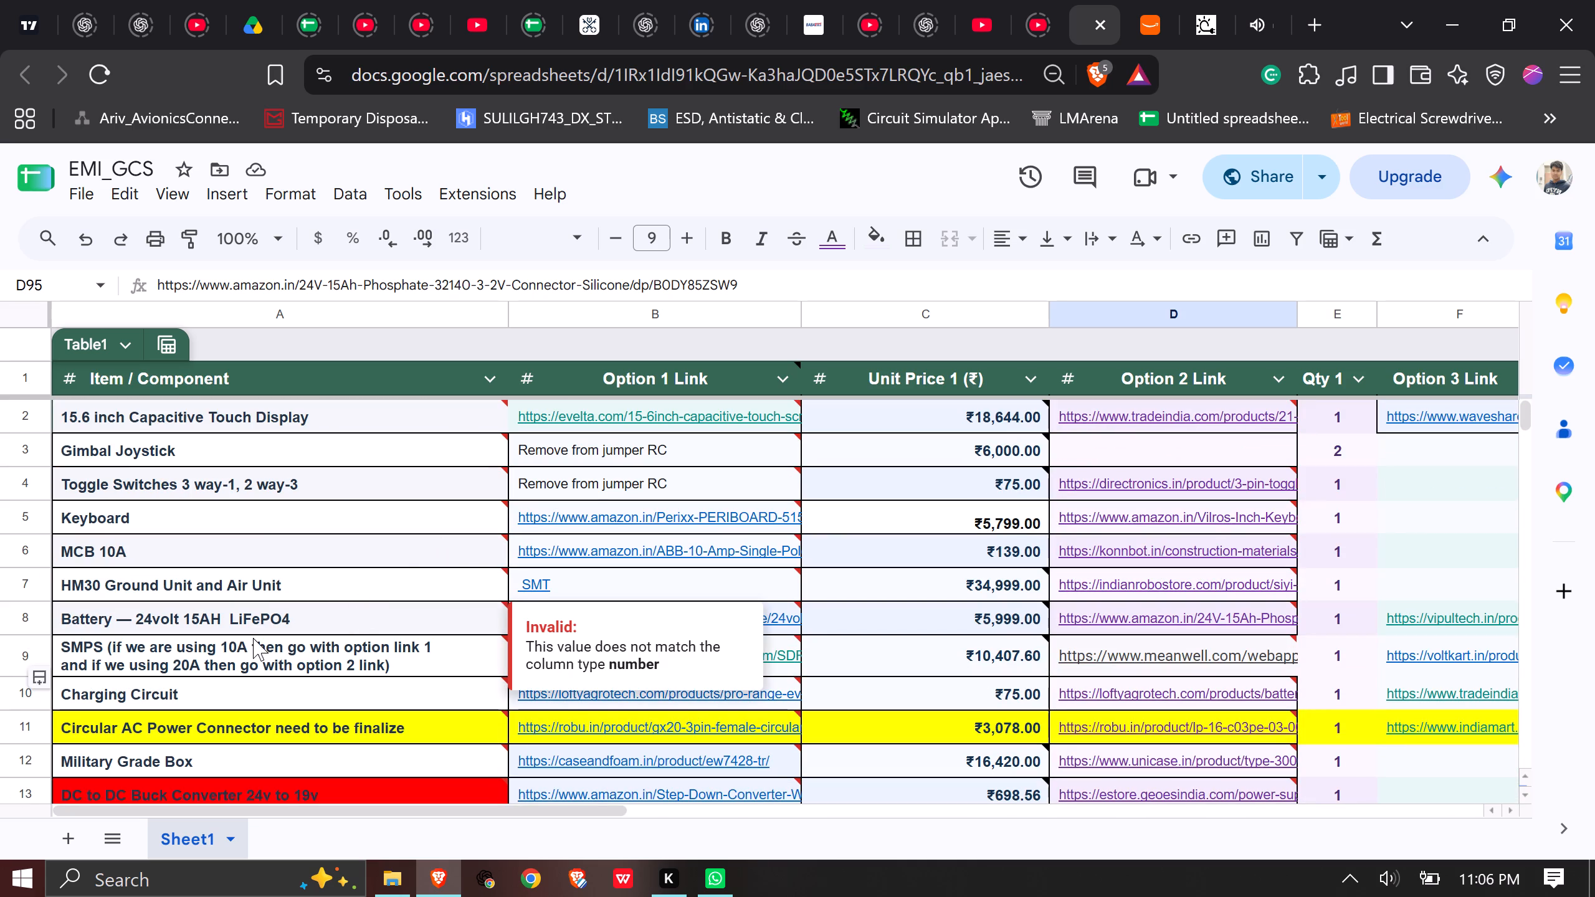
# Inspect the HM30 Ground Unit, SMPS and Charging Circuit entries in the main component list.
pyautogui.click(247, 581)
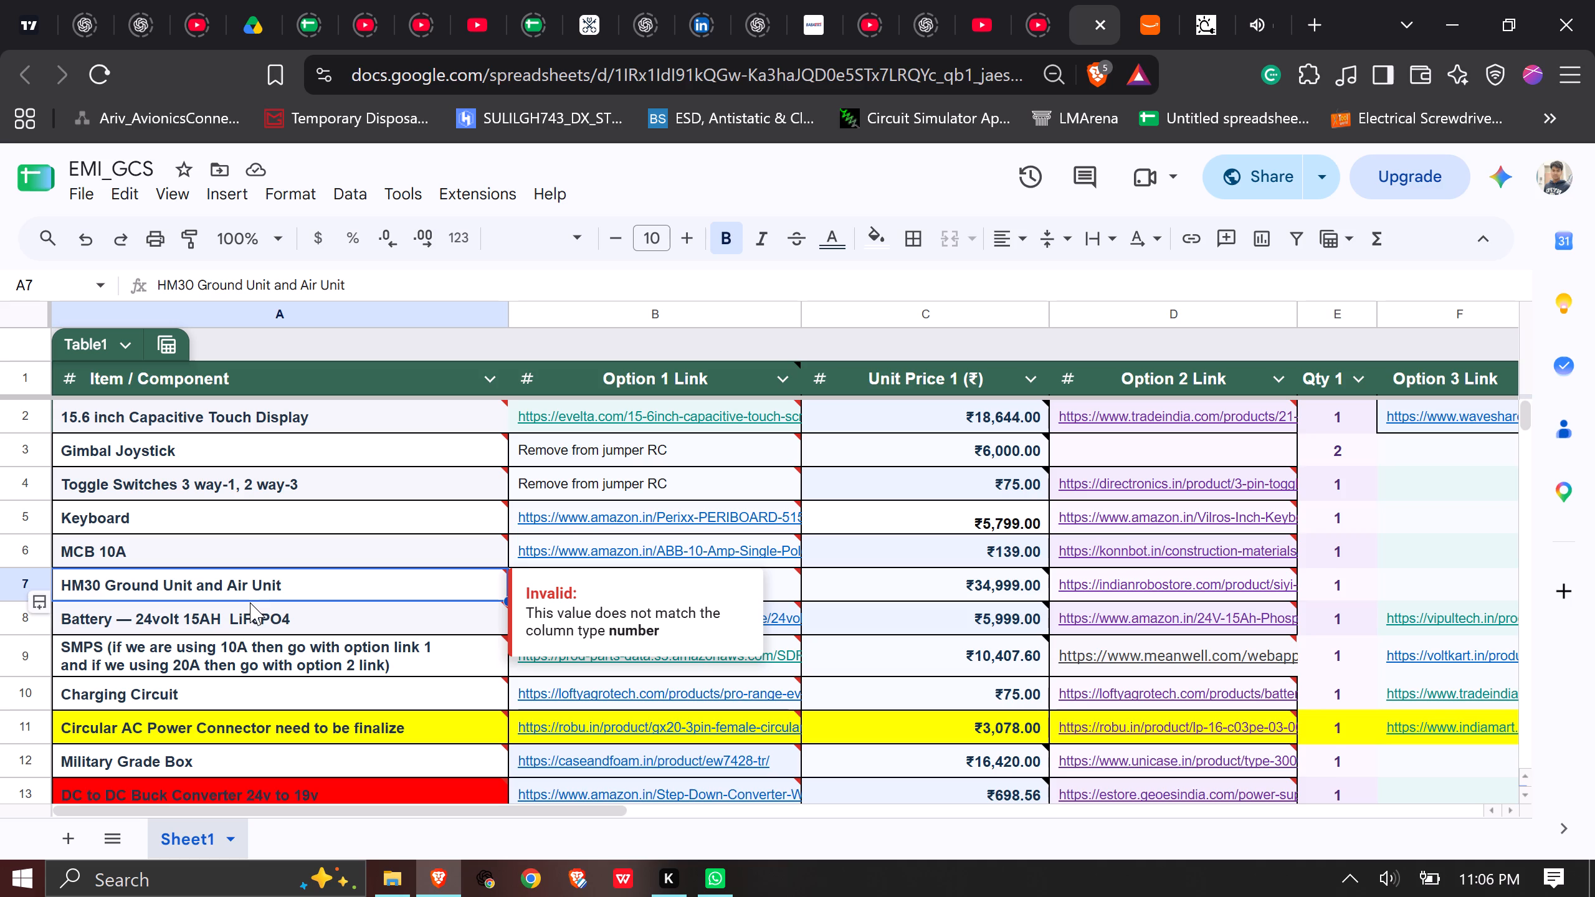
pyautogui.click(224, 645)
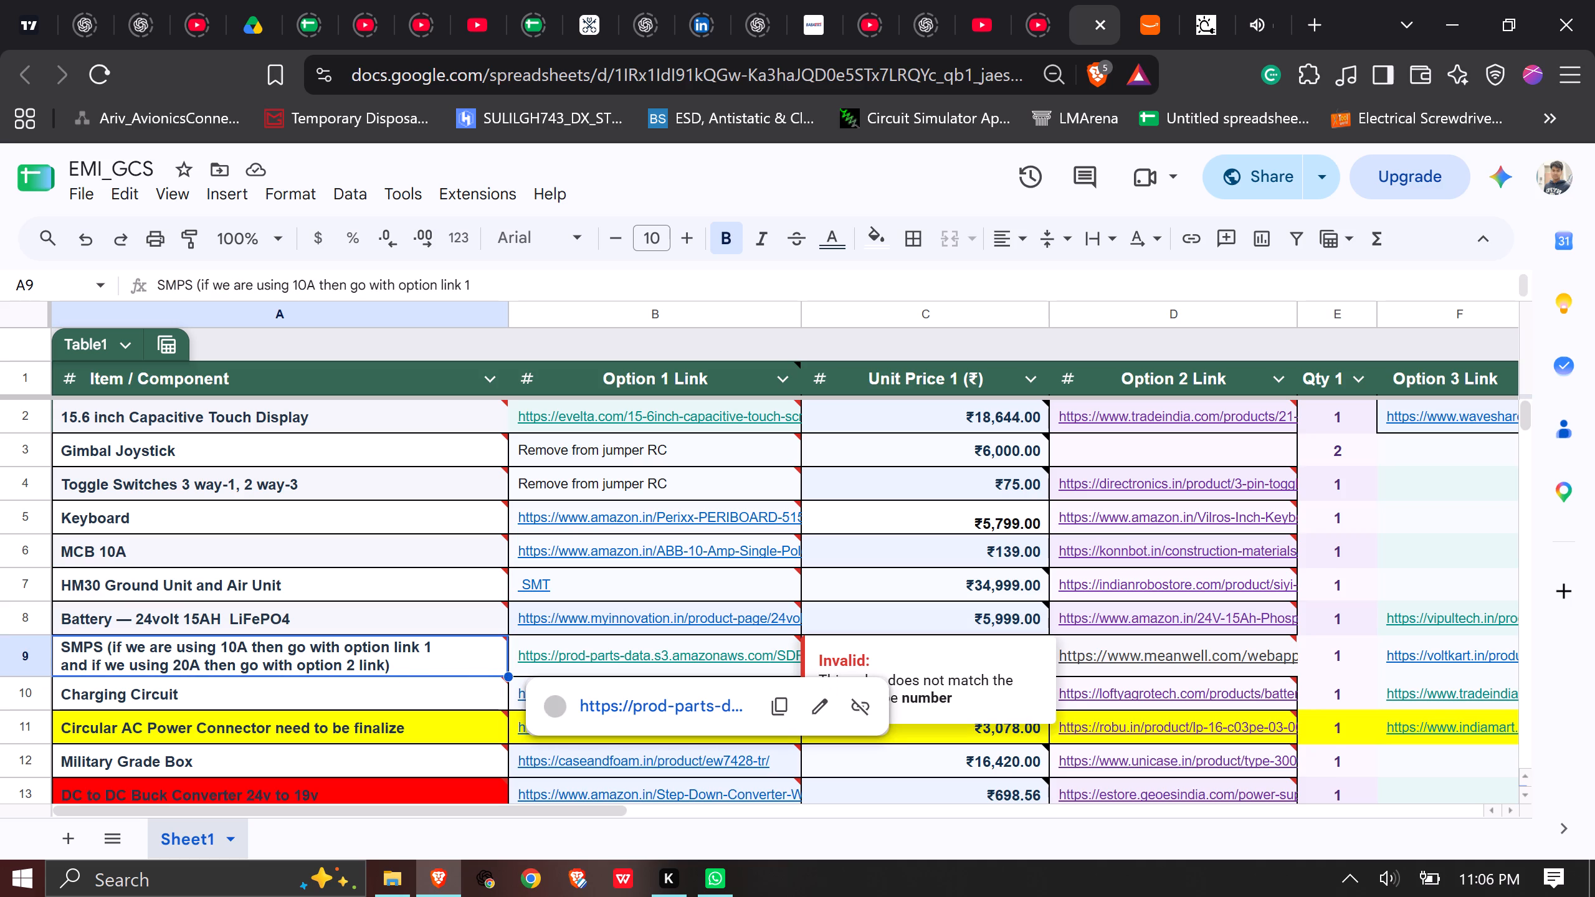
pyautogui.click(828, 660)
pyautogui.click(394, 700)
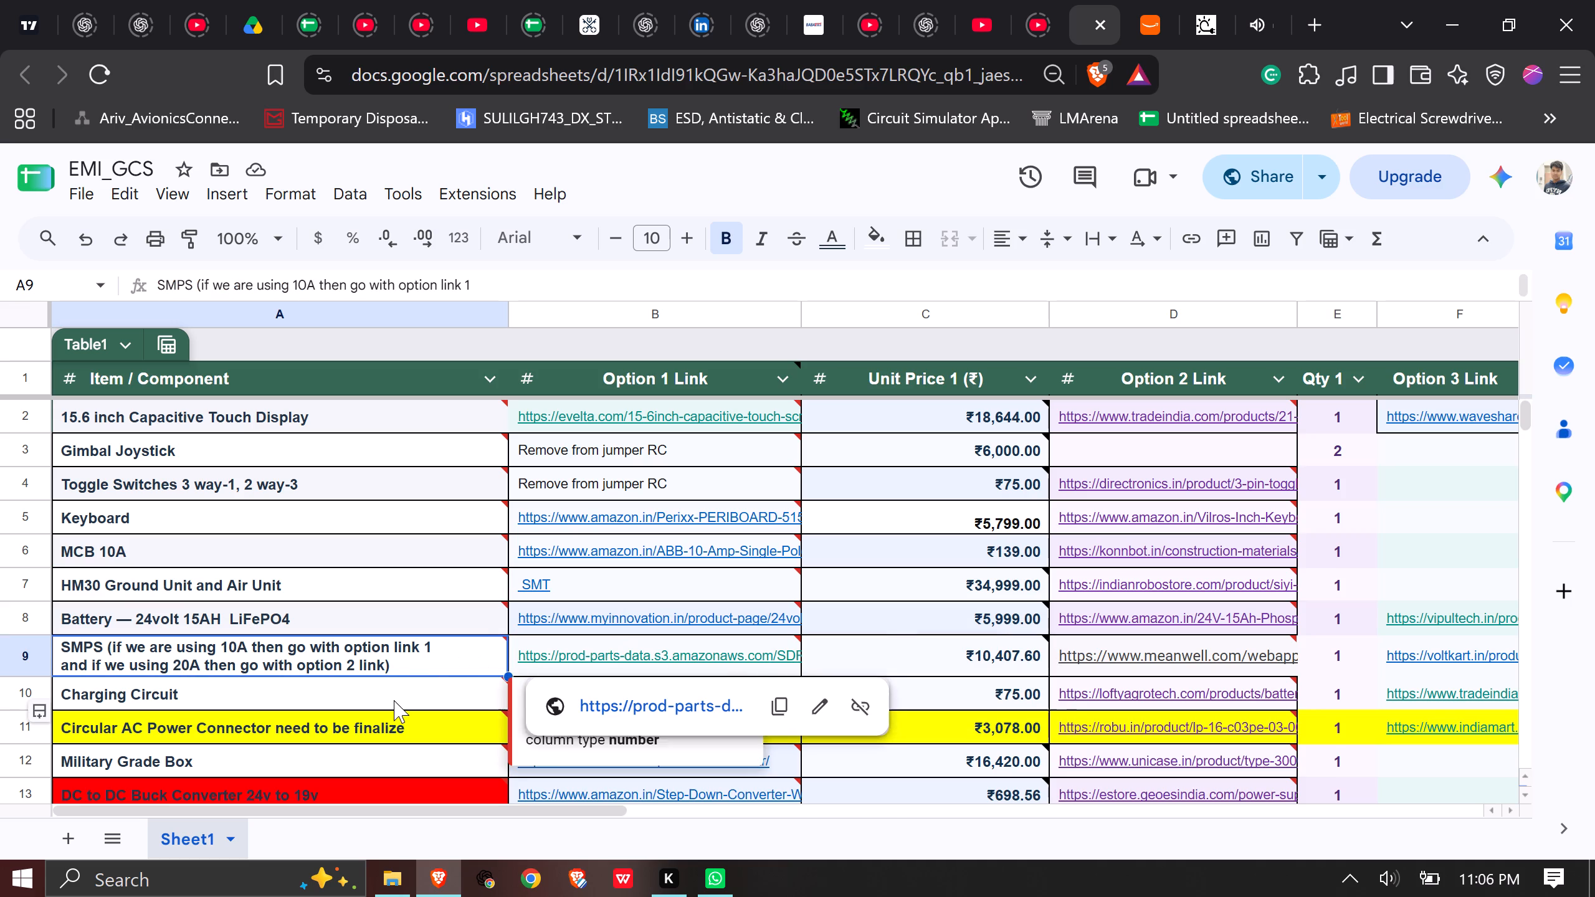
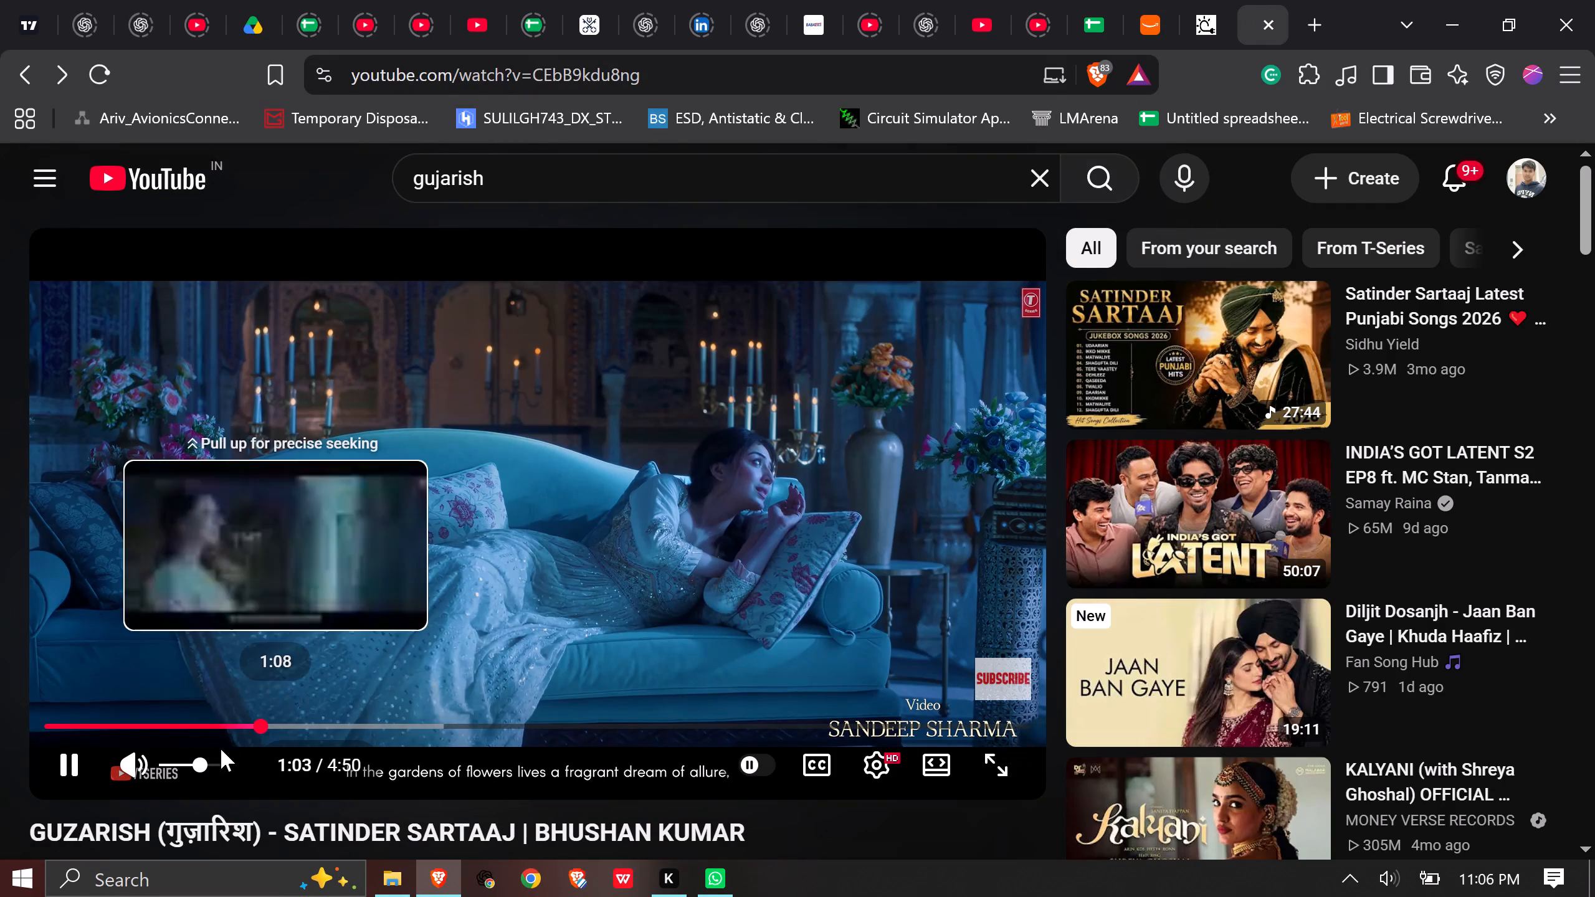
# Raise the Guzarish video's player volume further.
pyautogui.click(221, 758)
pyautogui.click(216, 767)
pyautogui.moveTo(216, 767); pyautogui.dragTo(231, 767)
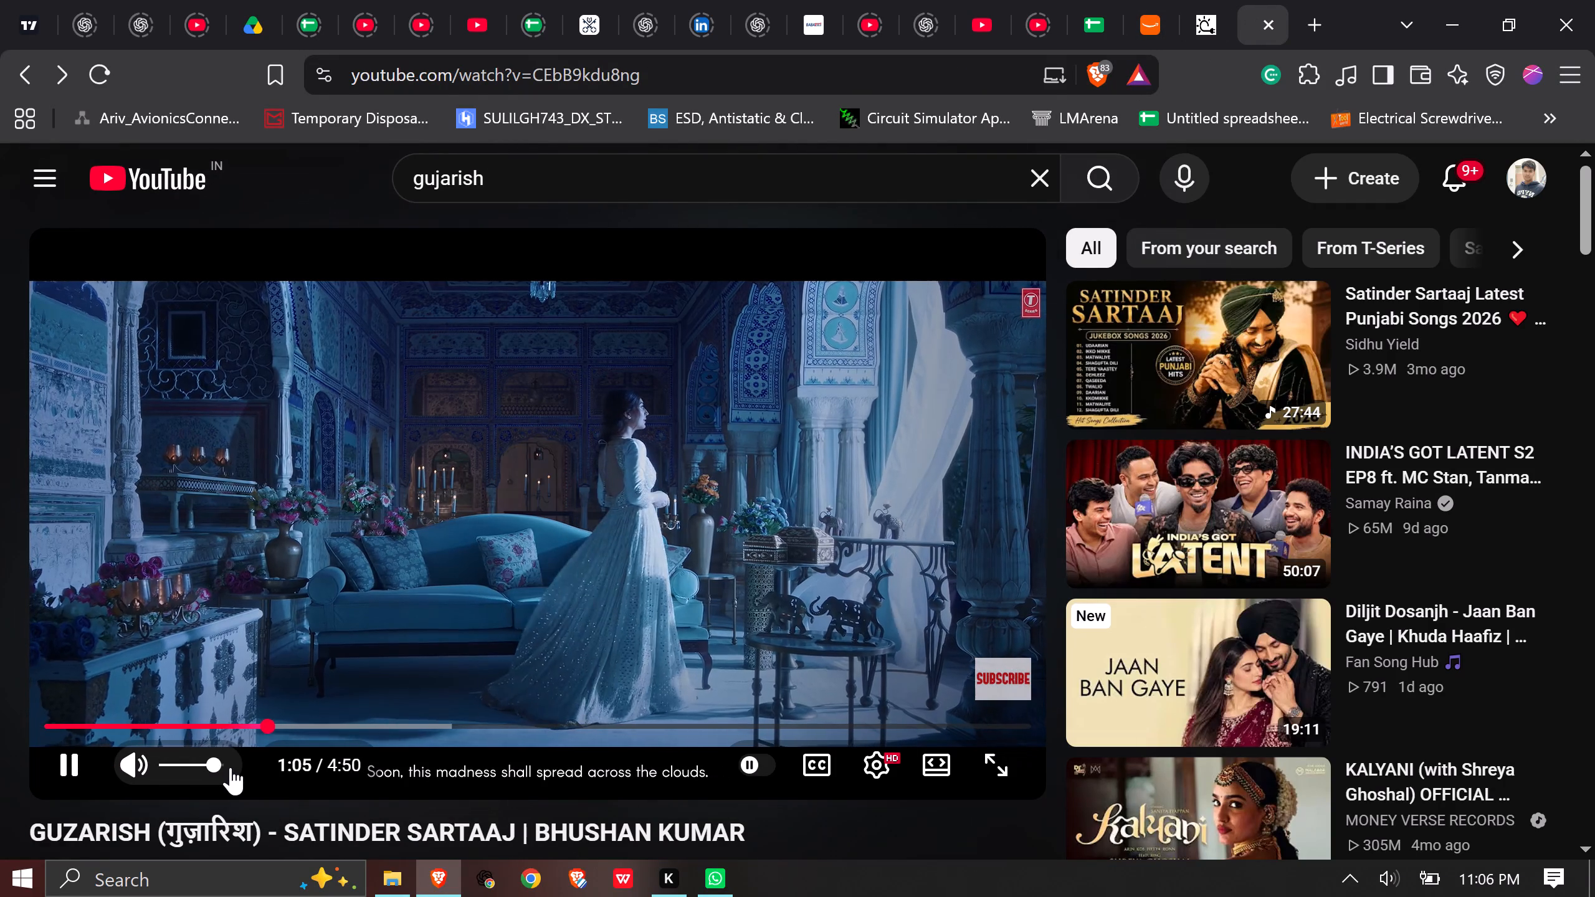
pyautogui.moveTo(231, 767); pyautogui.dragTo(236, 767)
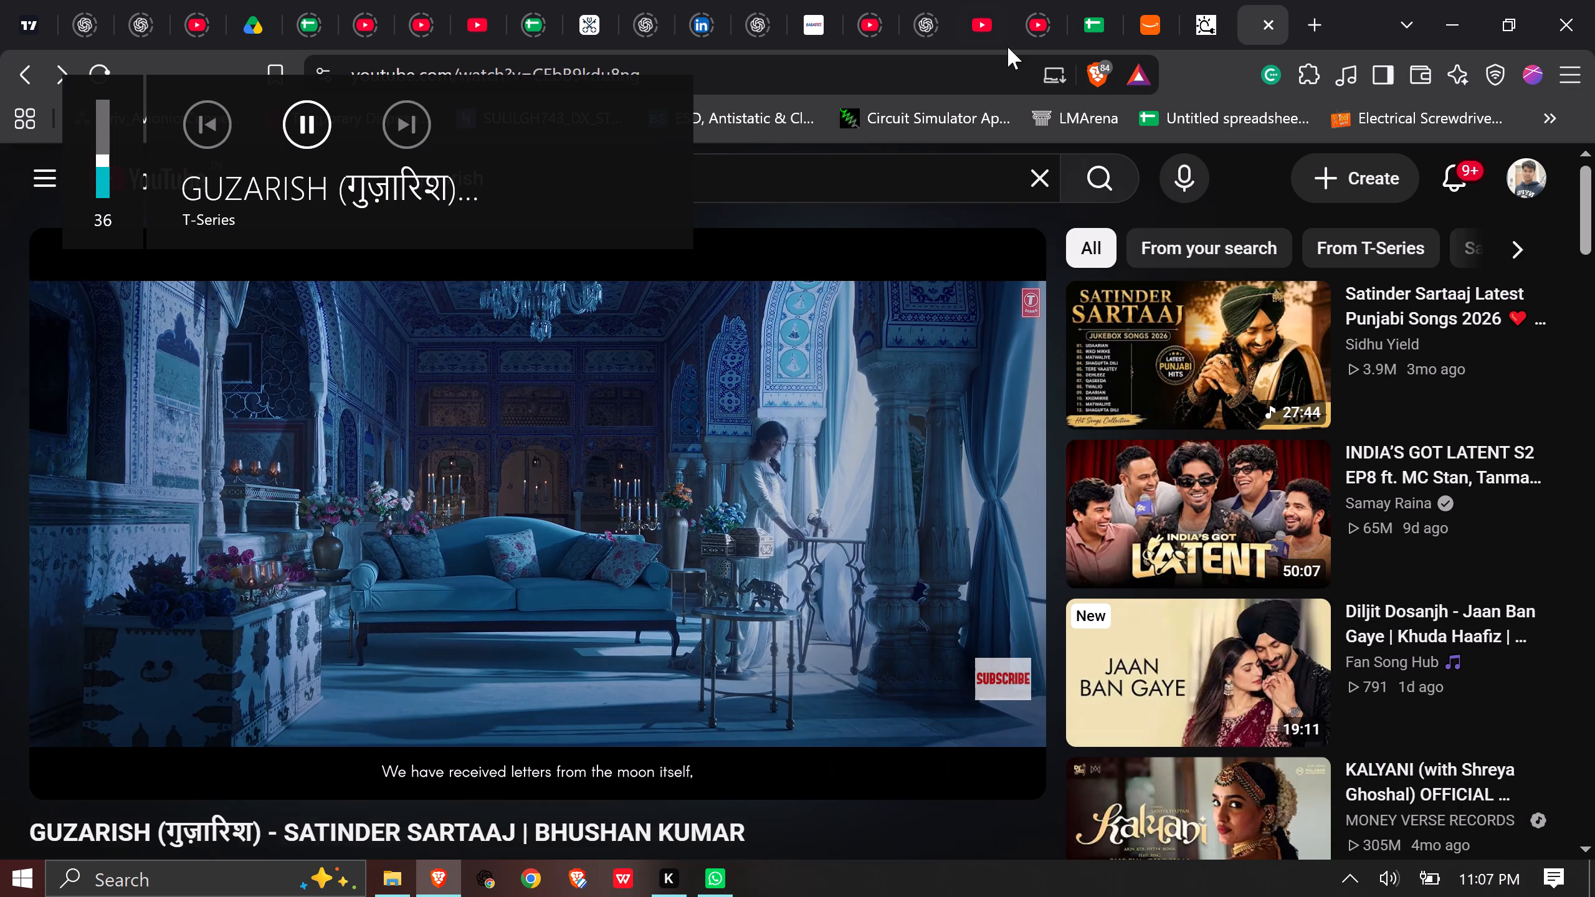
# Switch to the EMI_GCS spreadsheet and copy the whole Charging Circuit row from row 10 into row 96, below the battery.
pyautogui.click(1115, 10)
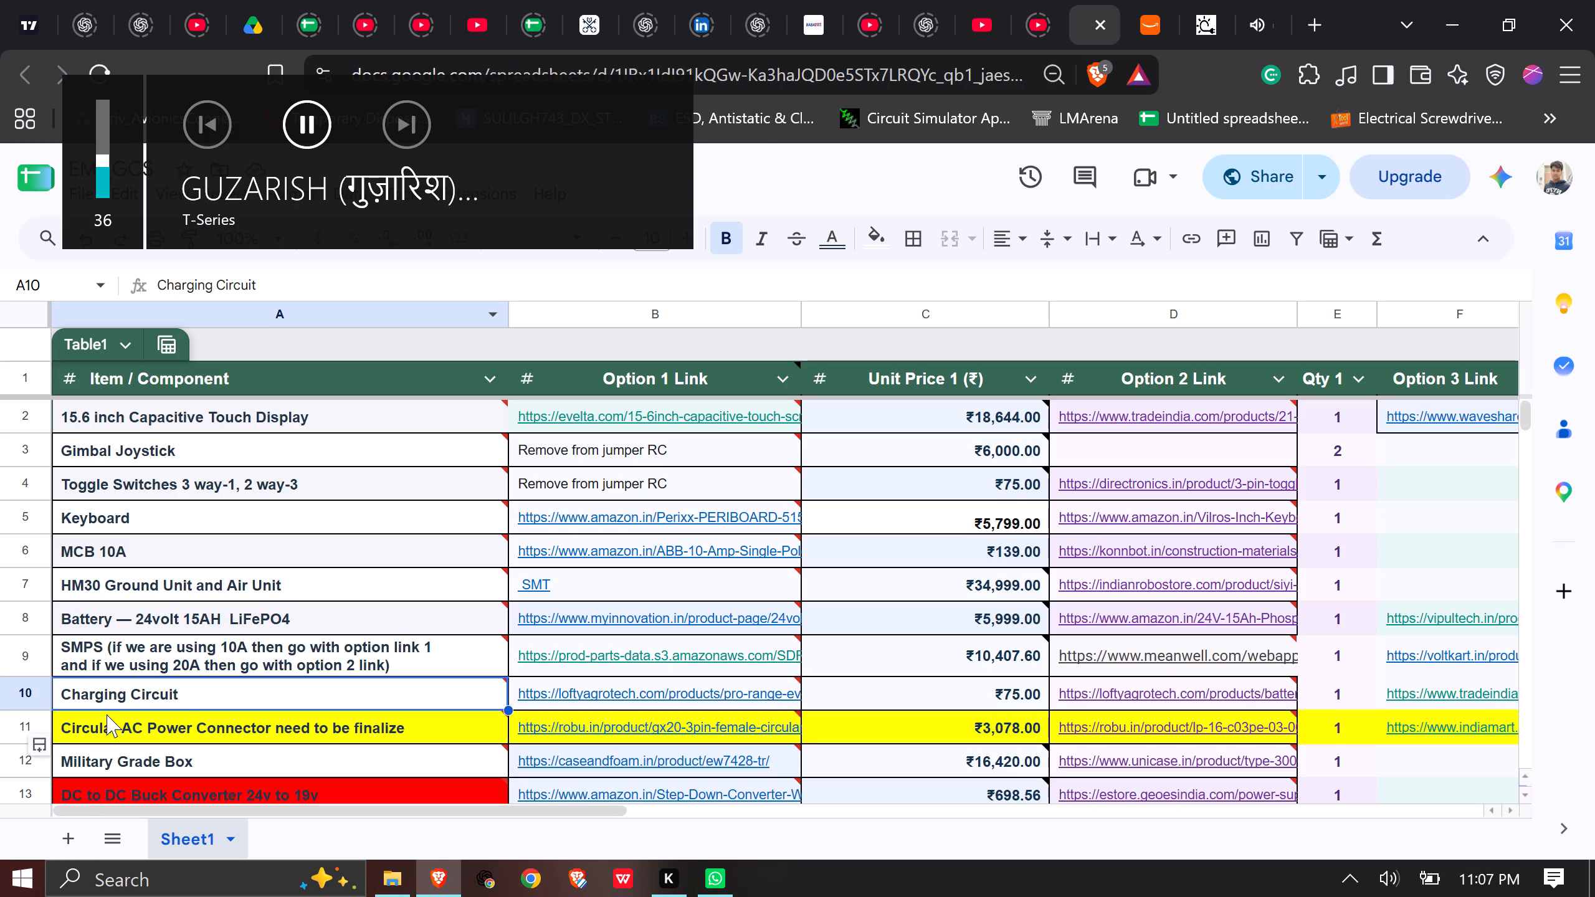
pyautogui.click(201, 703)
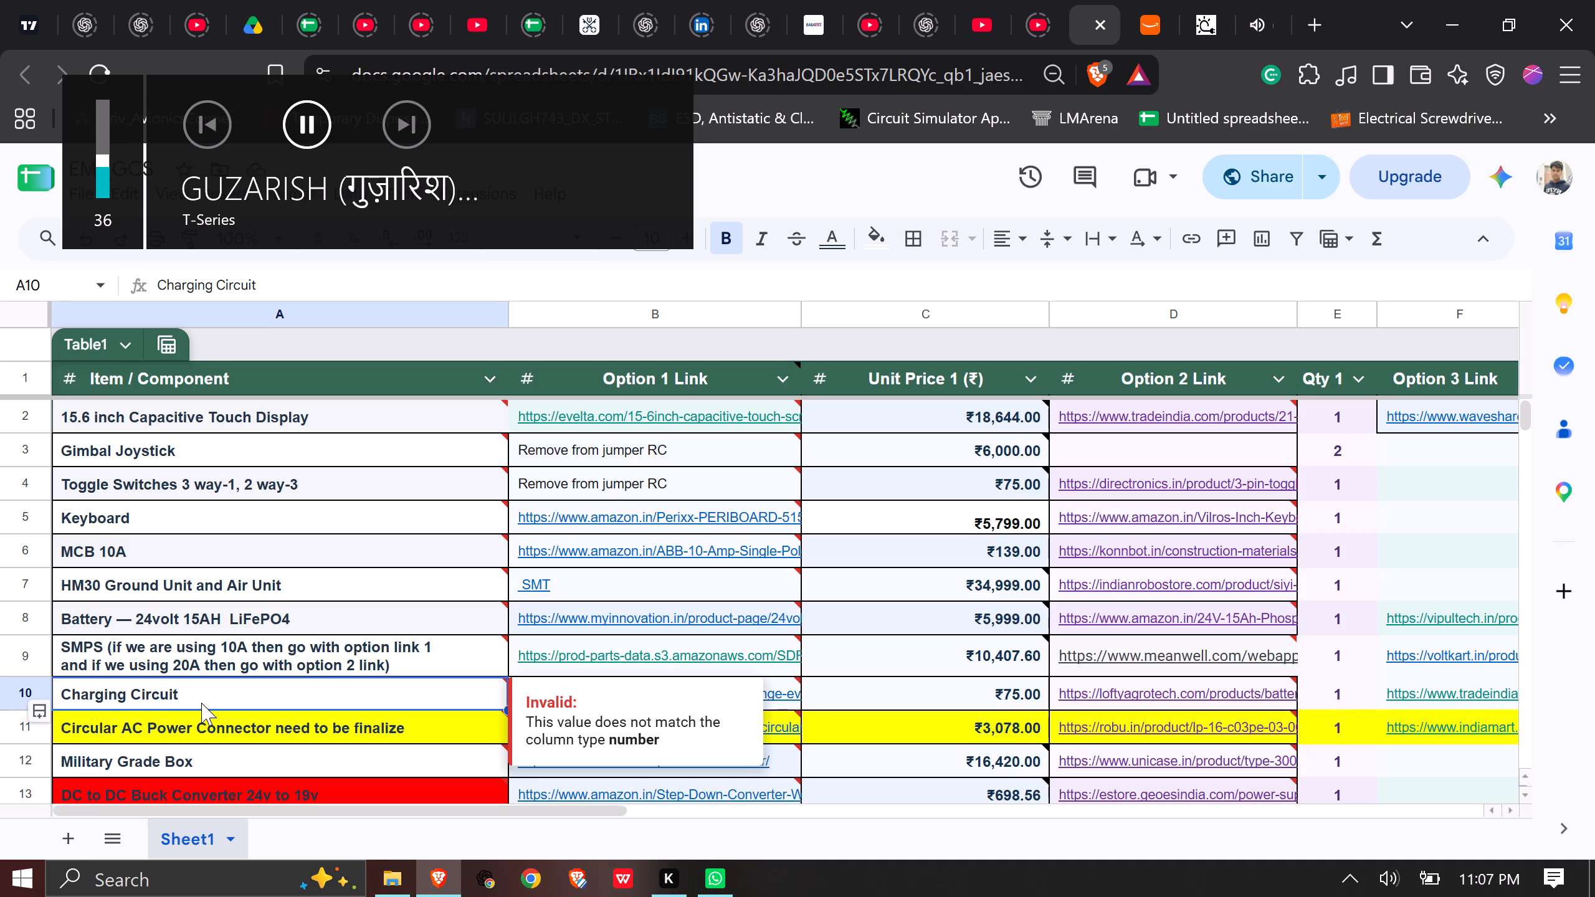
pyautogui.click(39, 686)
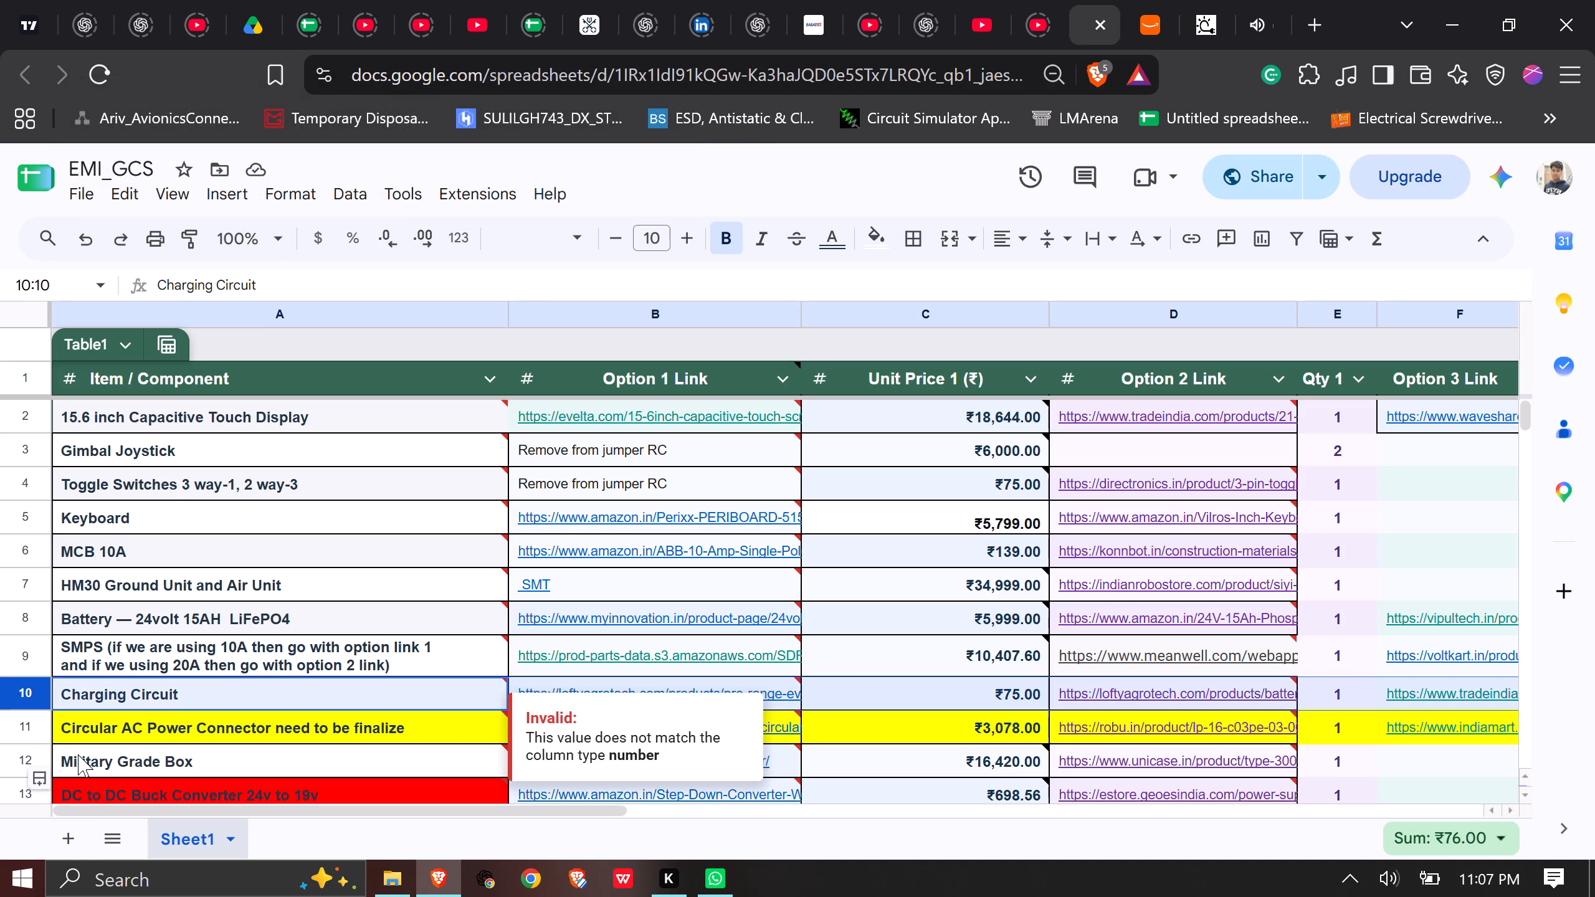
pyautogui.hotkey('ctrl', 'c')
pyautogui.scroll(-5, 554, 387)
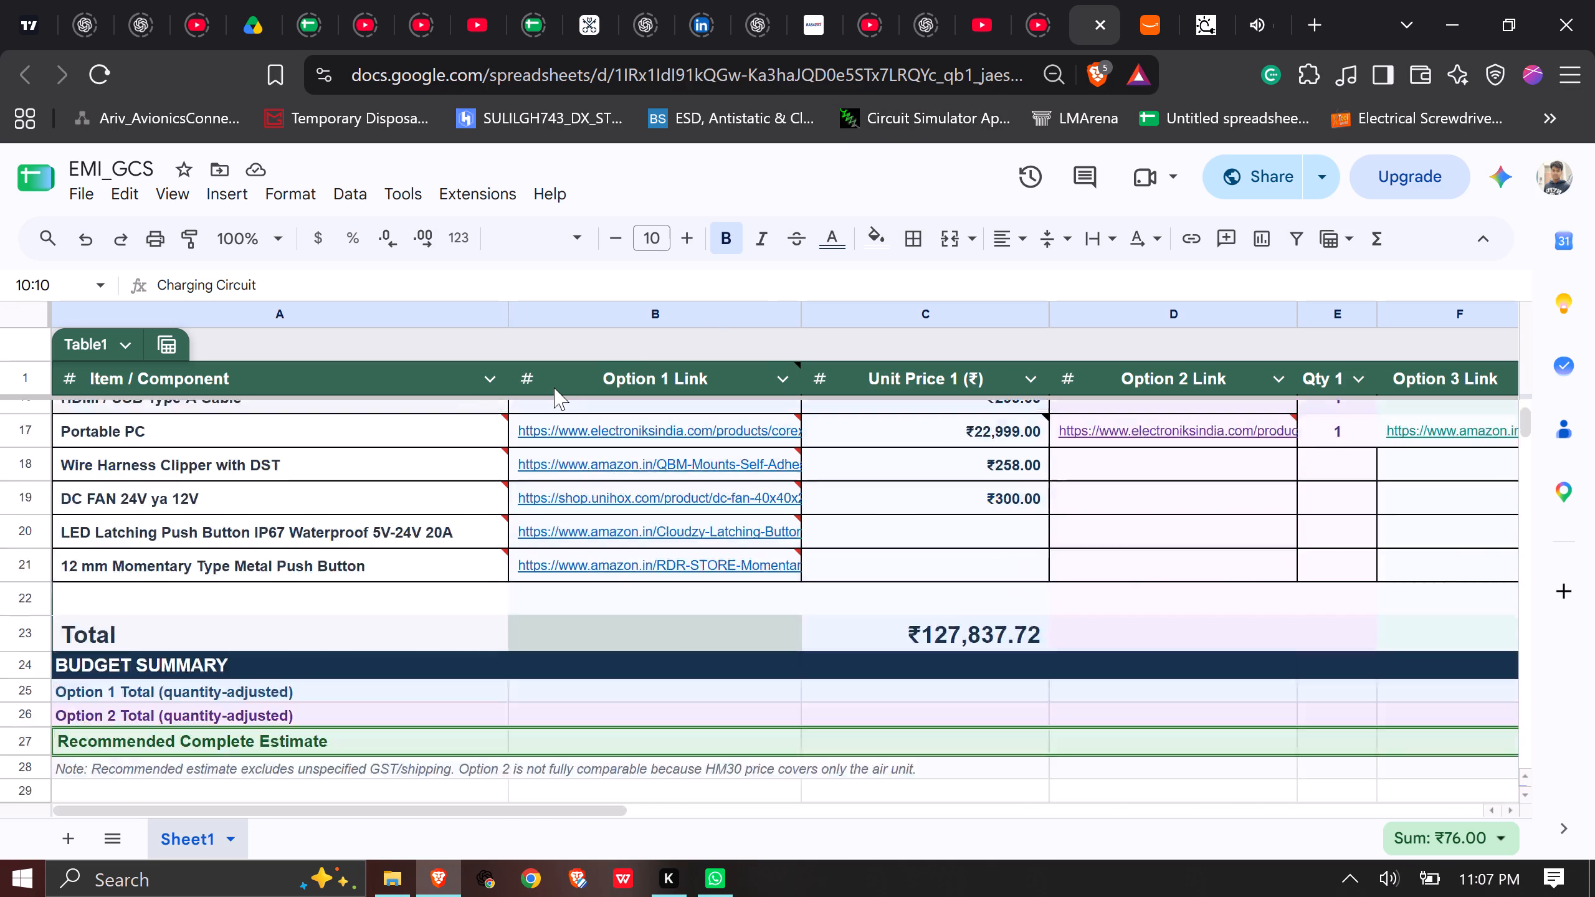
pyautogui.scroll(-1, 554, 387)
pyautogui.scroll(1, 554, 387)
pyautogui.scroll(-15, 554, 387)
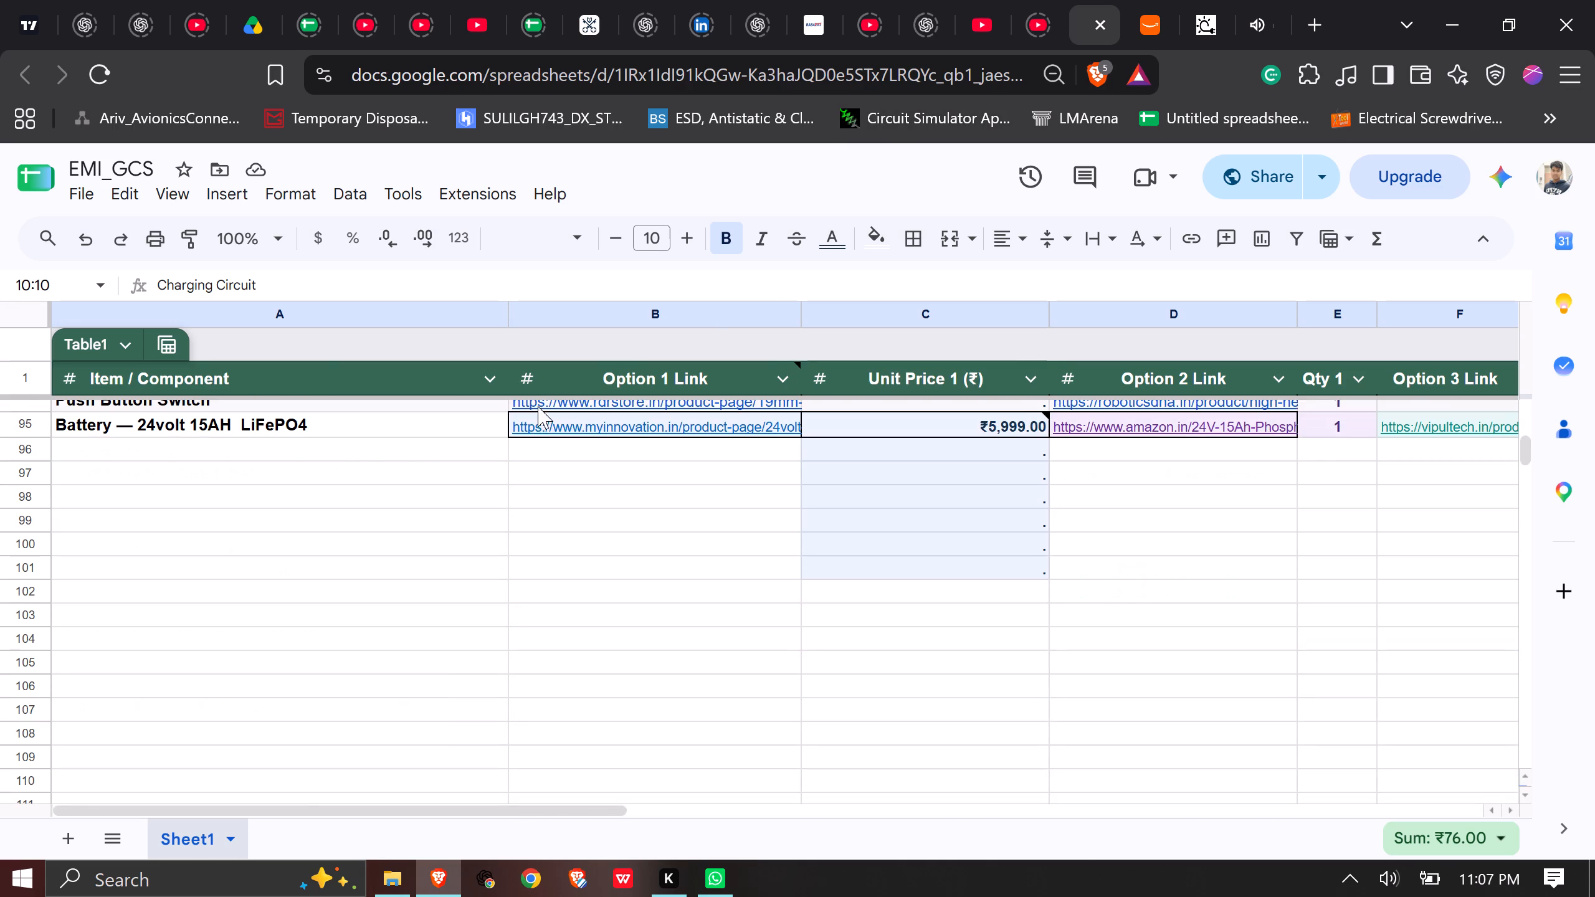
pyautogui.click(226, 468)
pyautogui.click(181, 460)
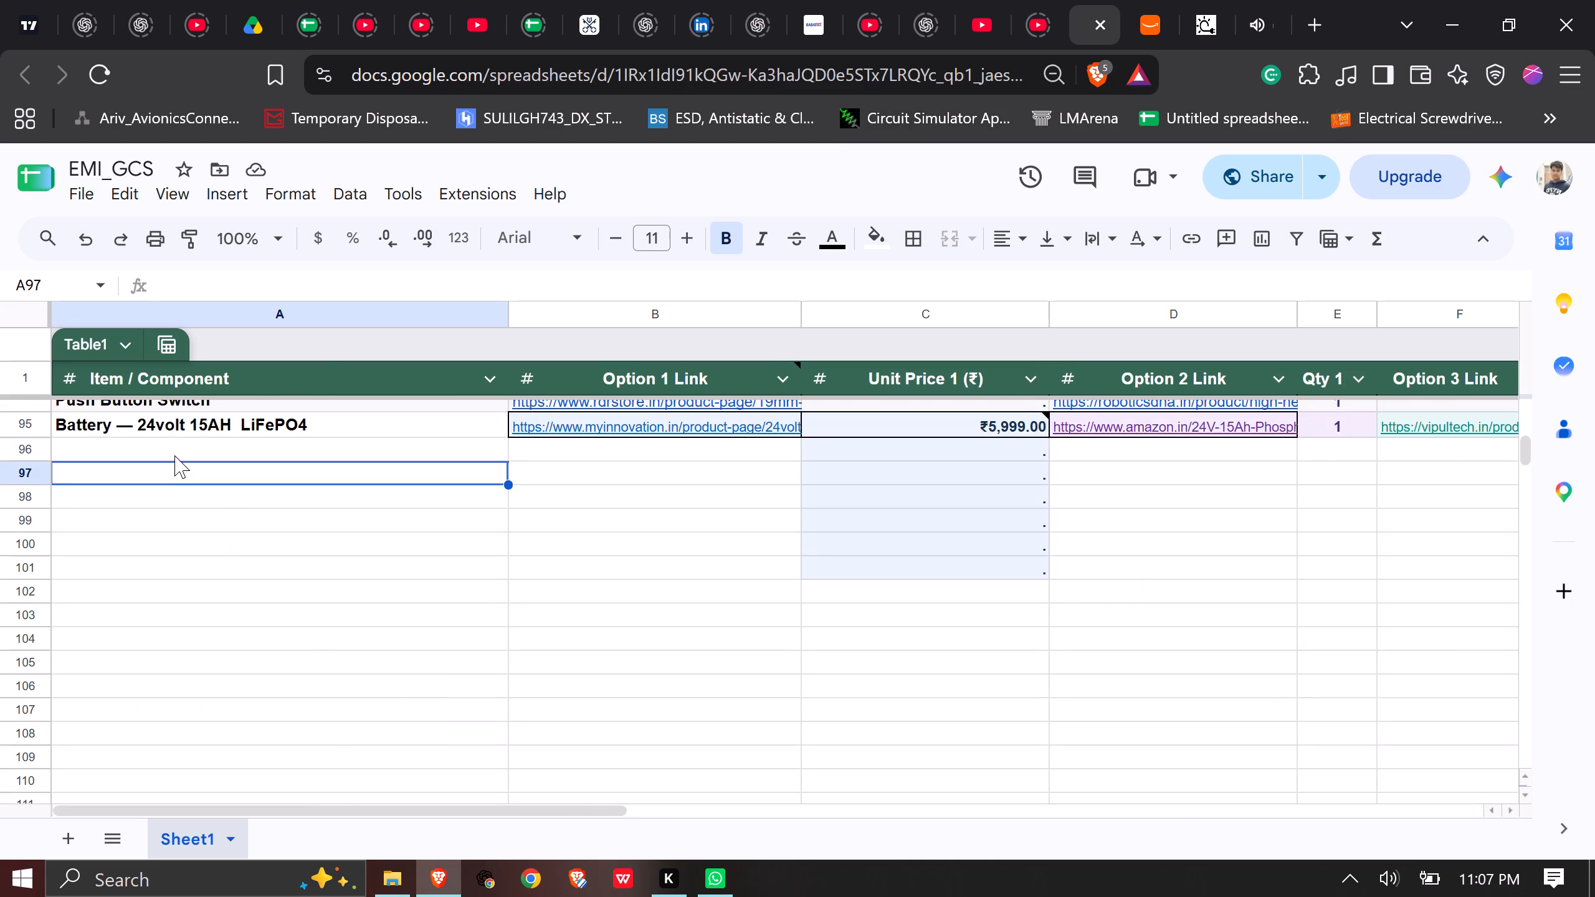
pyautogui.click(174, 455)
pyautogui.hotkey('ctrl', 'v')
pyautogui.click(193, 496)
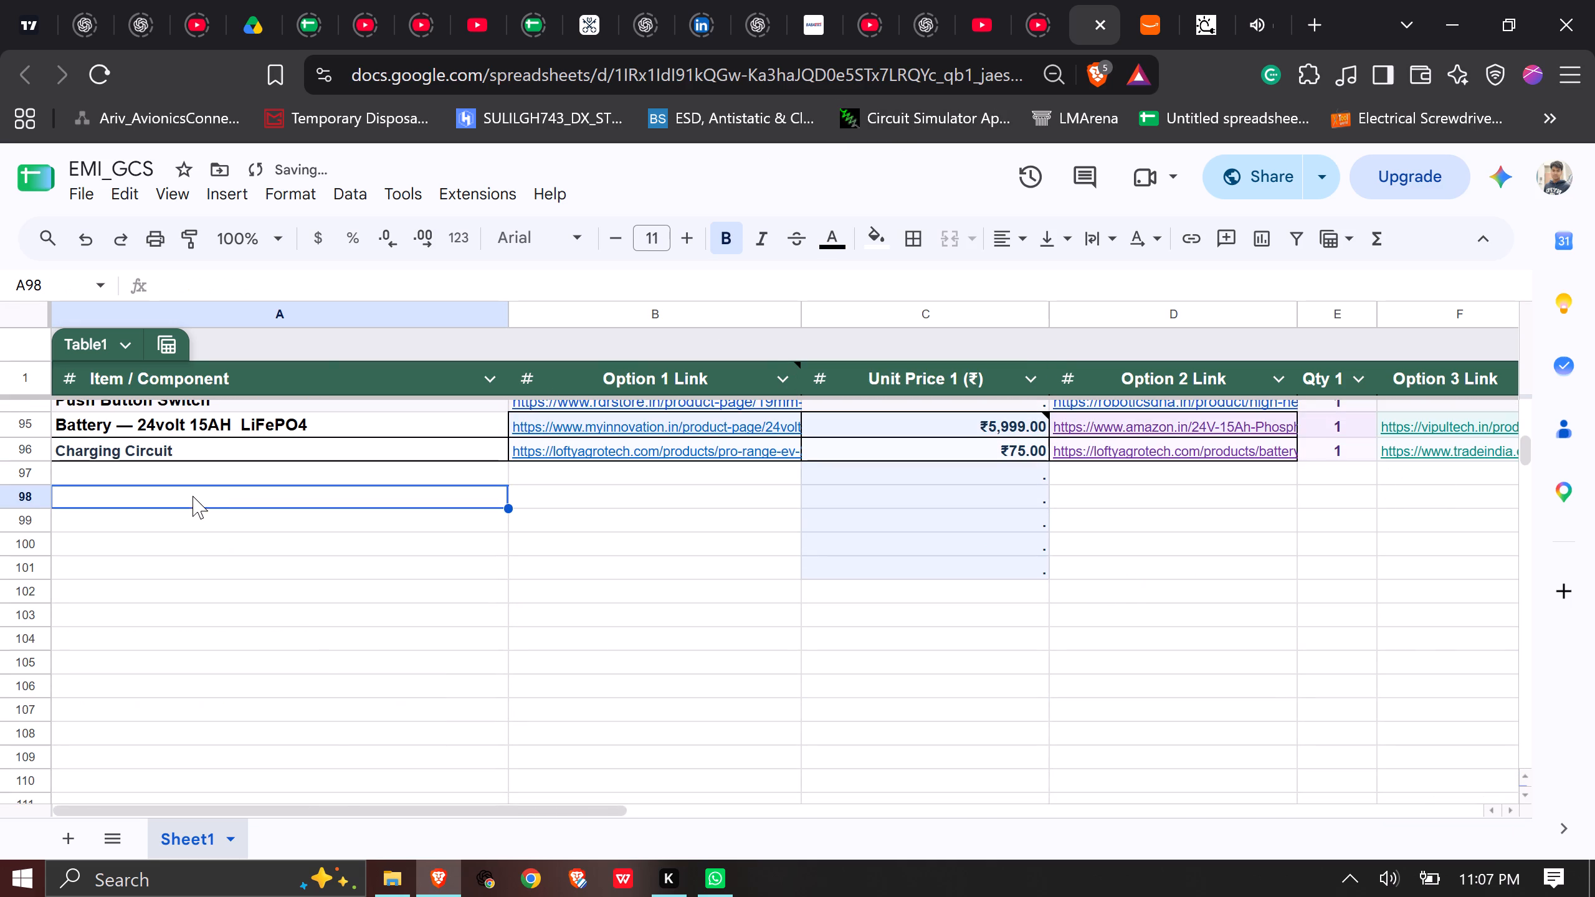
pyautogui.click(218, 485)
pyautogui.click(245, 475)
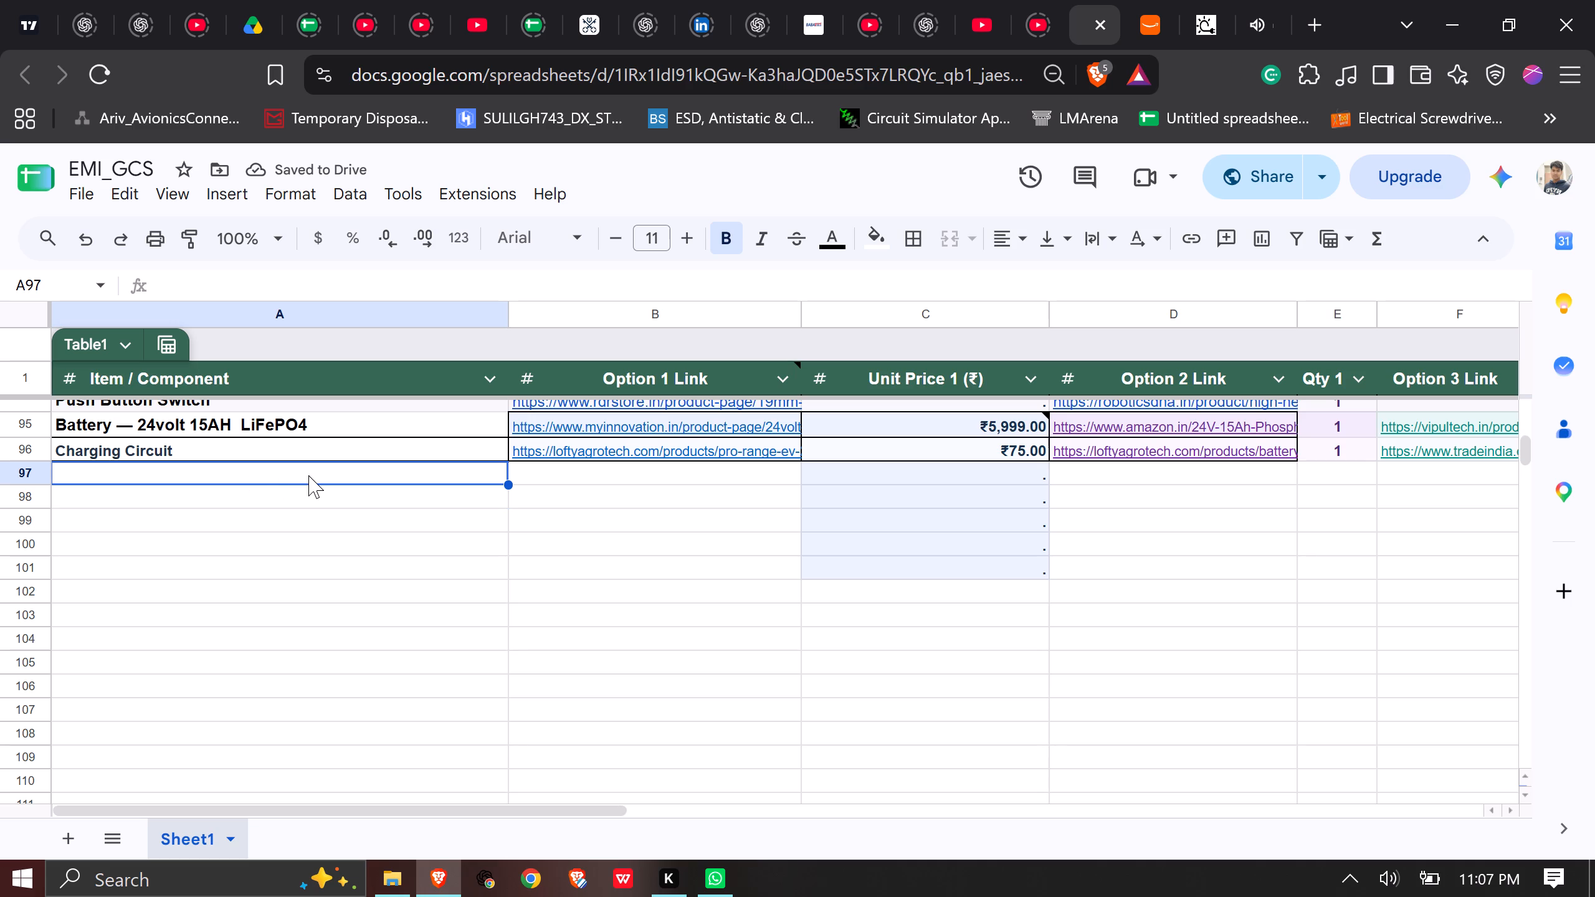
# Copy the formatting of the push-button name in A94 onto the Charging Circuit name in A96 and the empty cells below.
pyautogui.scroll(3, 732, 416)
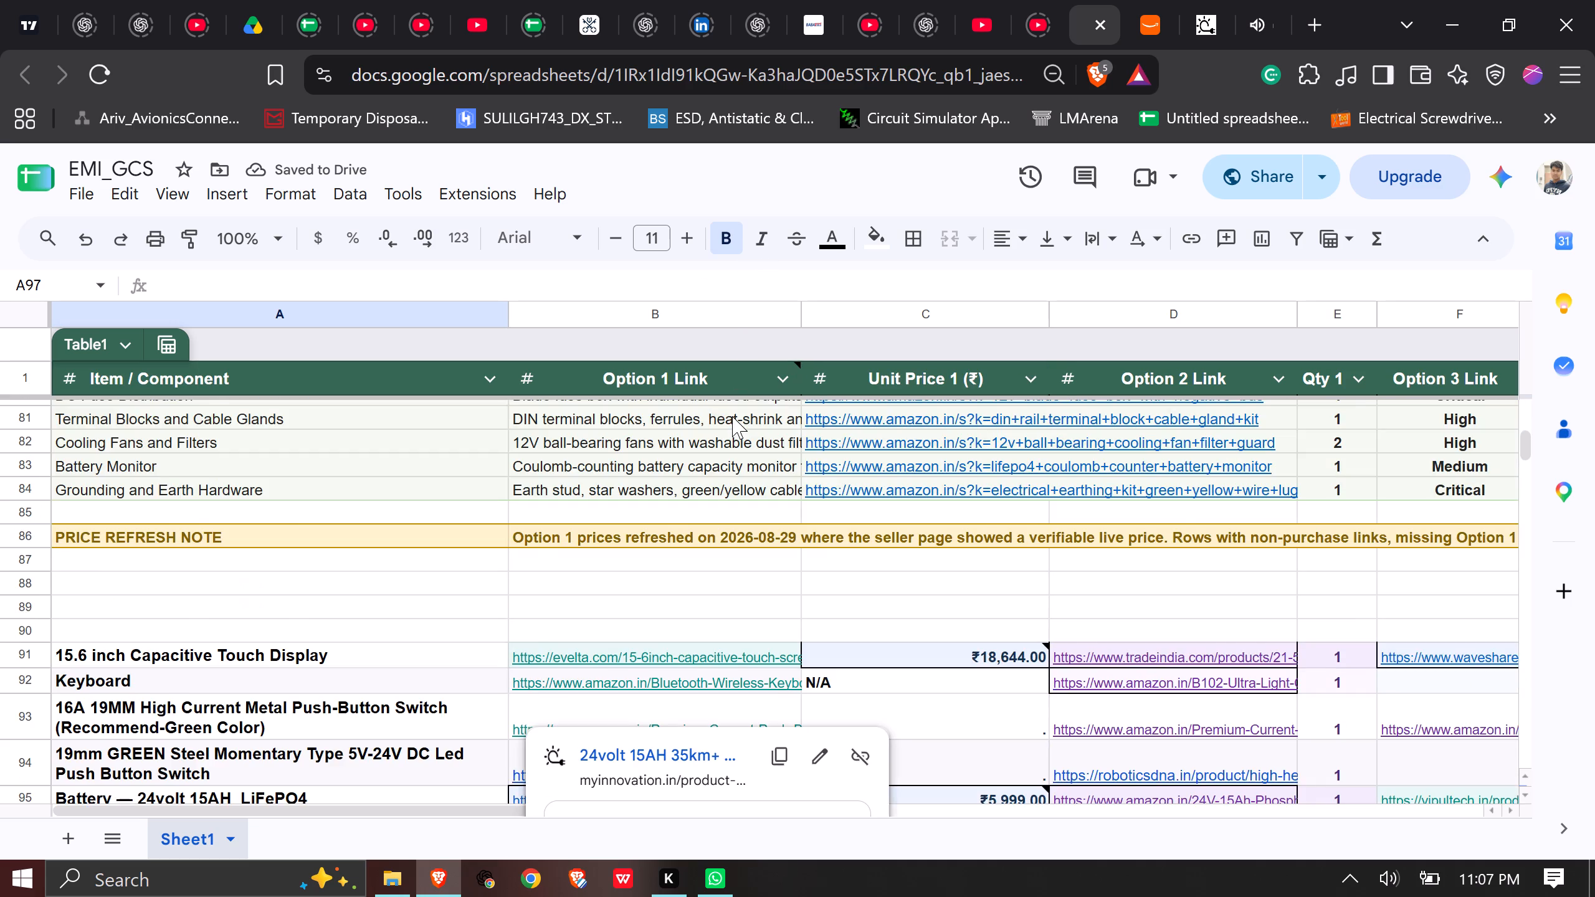
pyautogui.scroll(-1, 732, 416)
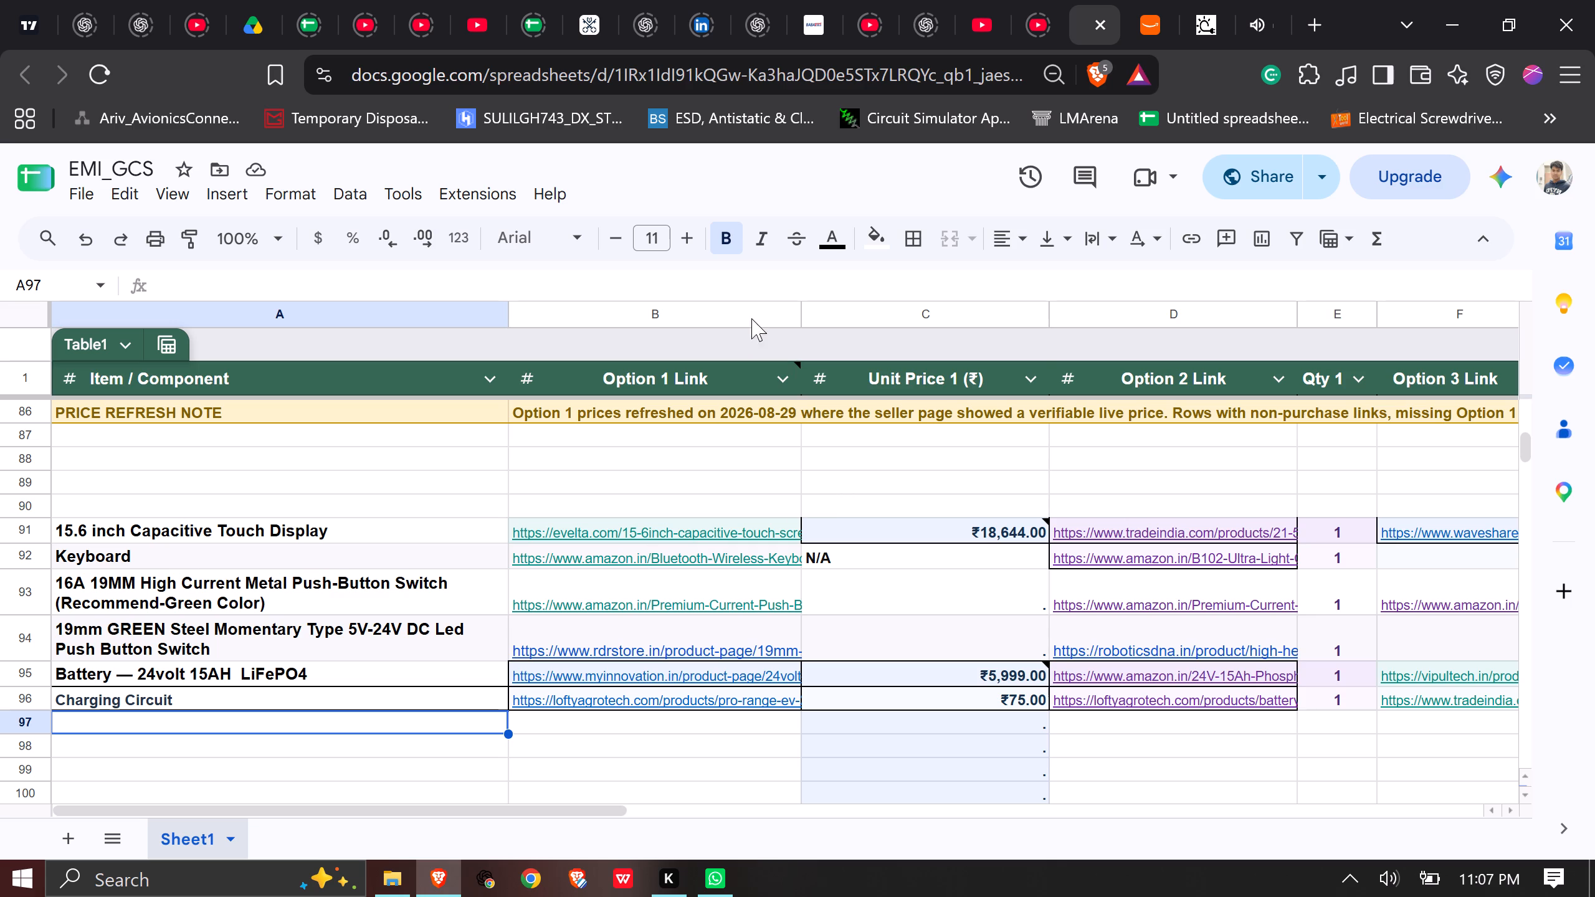
pyautogui.click(415, 622)
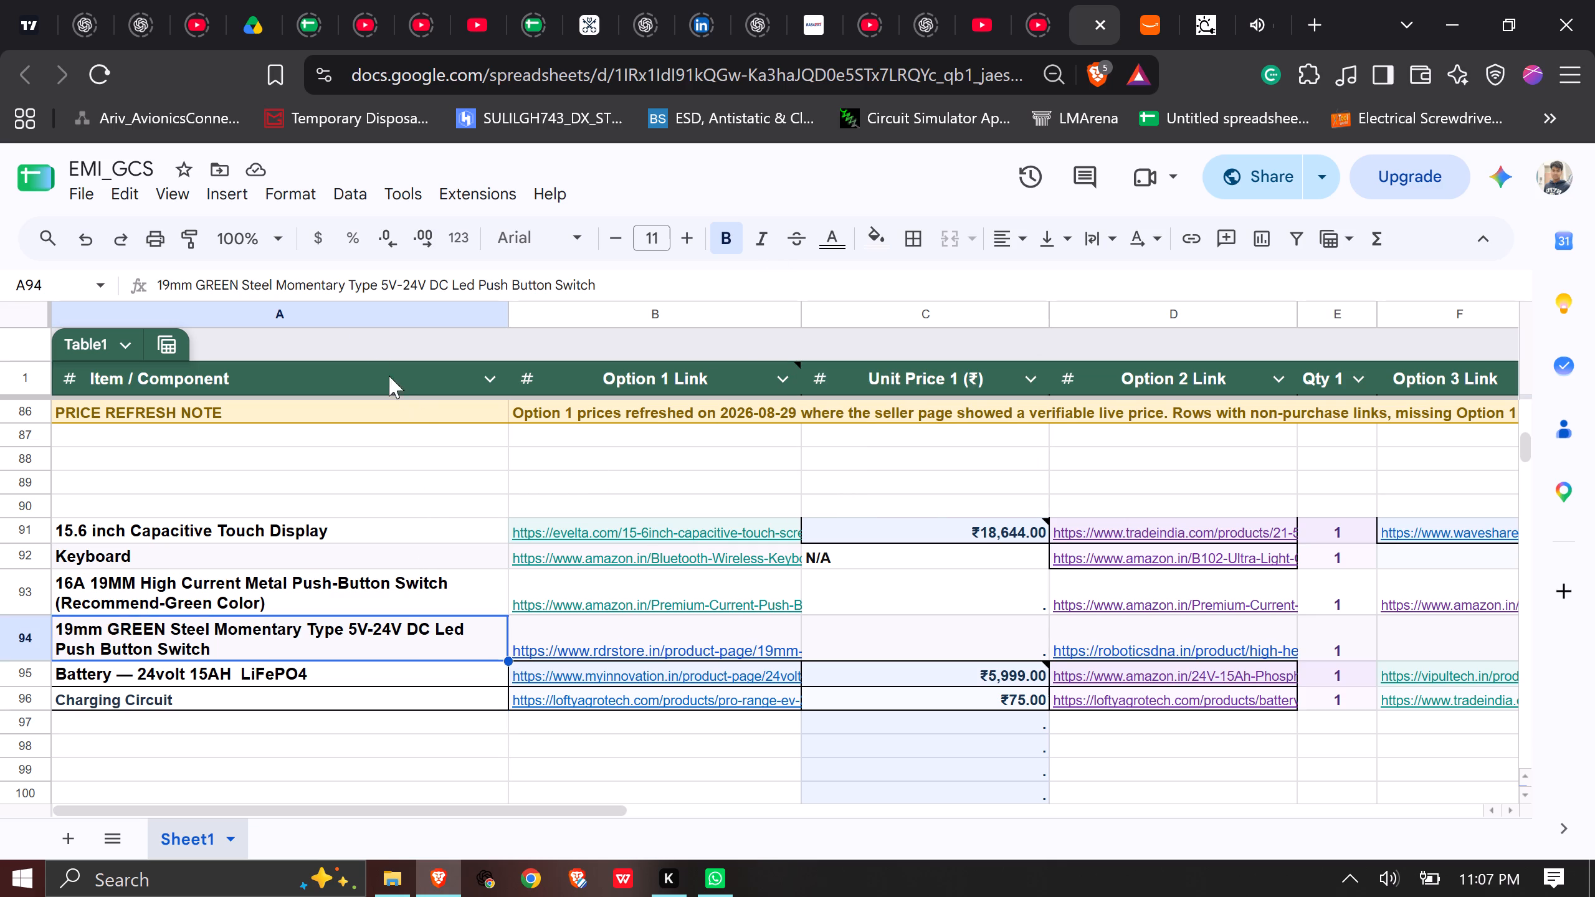
pyautogui.click(200, 248)
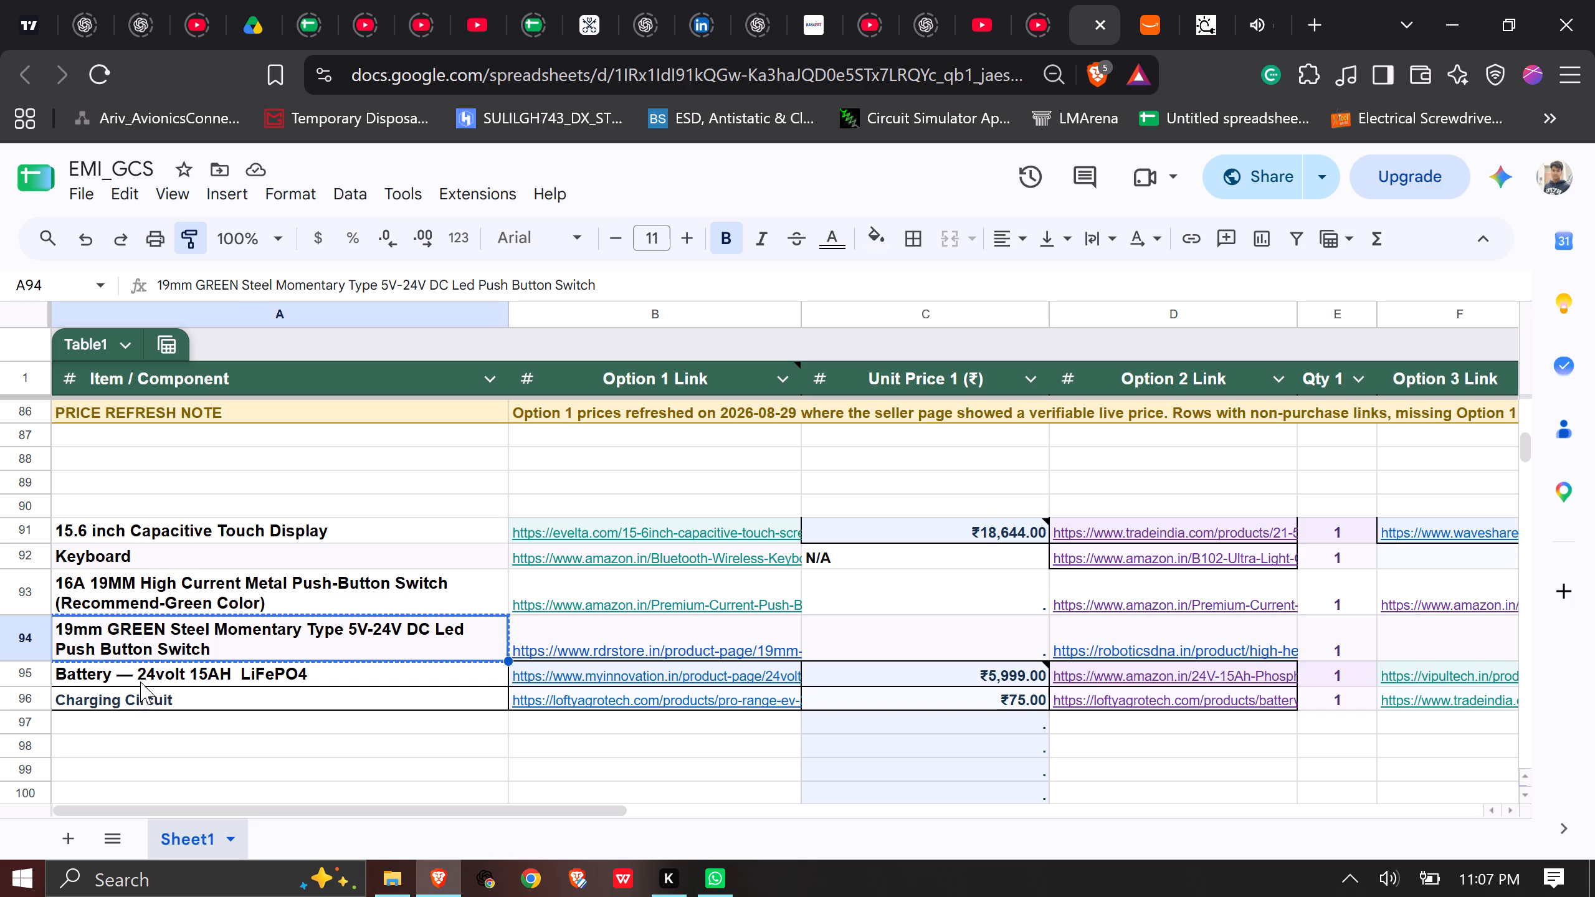
pyautogui.moveTo(140, 696); pyautogui.dragTo(153, 769)
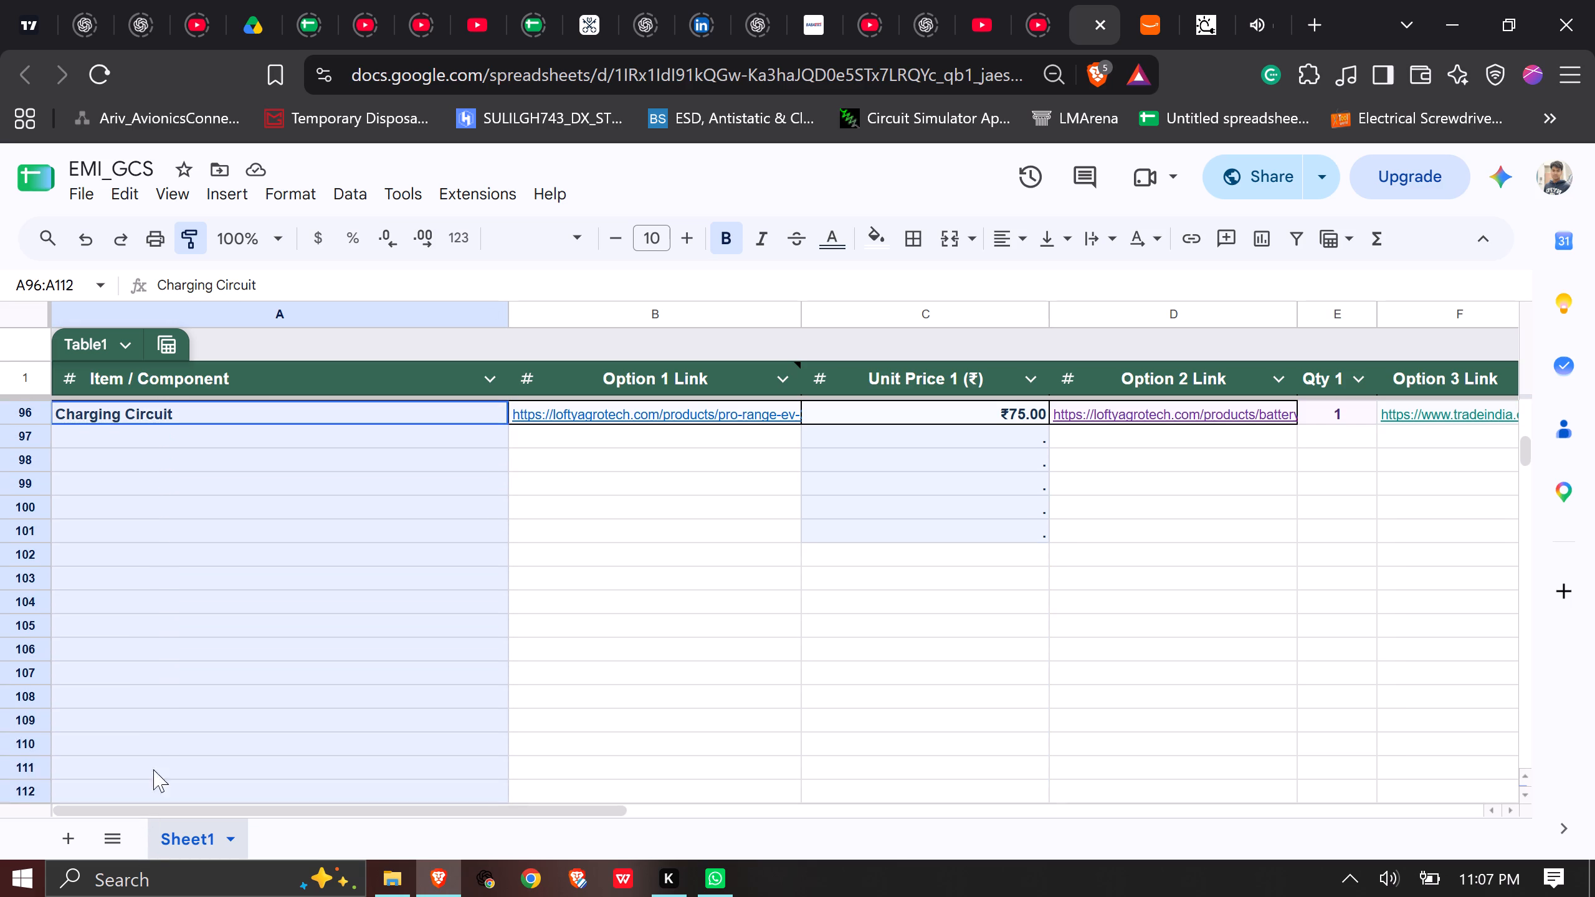
pyautogui.moveTo(153, 769); pyautogui.dragTo(167, 714)
pyautogui.click(307, 630)
# Copy the whole "Circular AC Power Connector need to be finalize" row from row 11 into row 97, below Charging Circuit.
pyautogui.scroll(5, 307, 630)
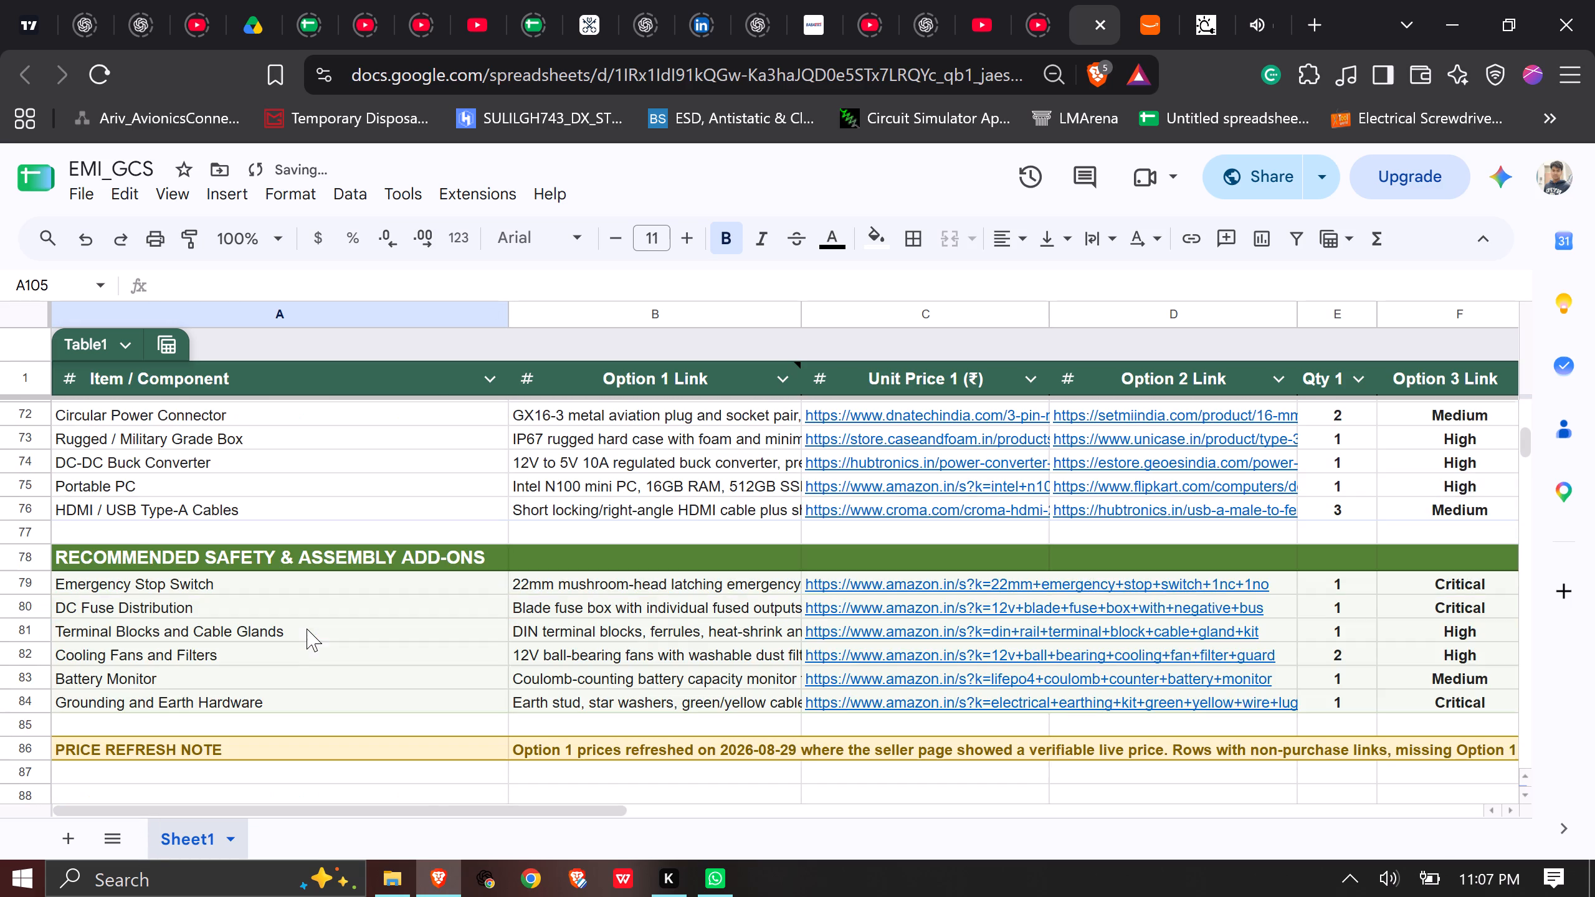
pyautogui.scroll(-5, 307, 625)
pyautogui.scroll(7, 305, 620)
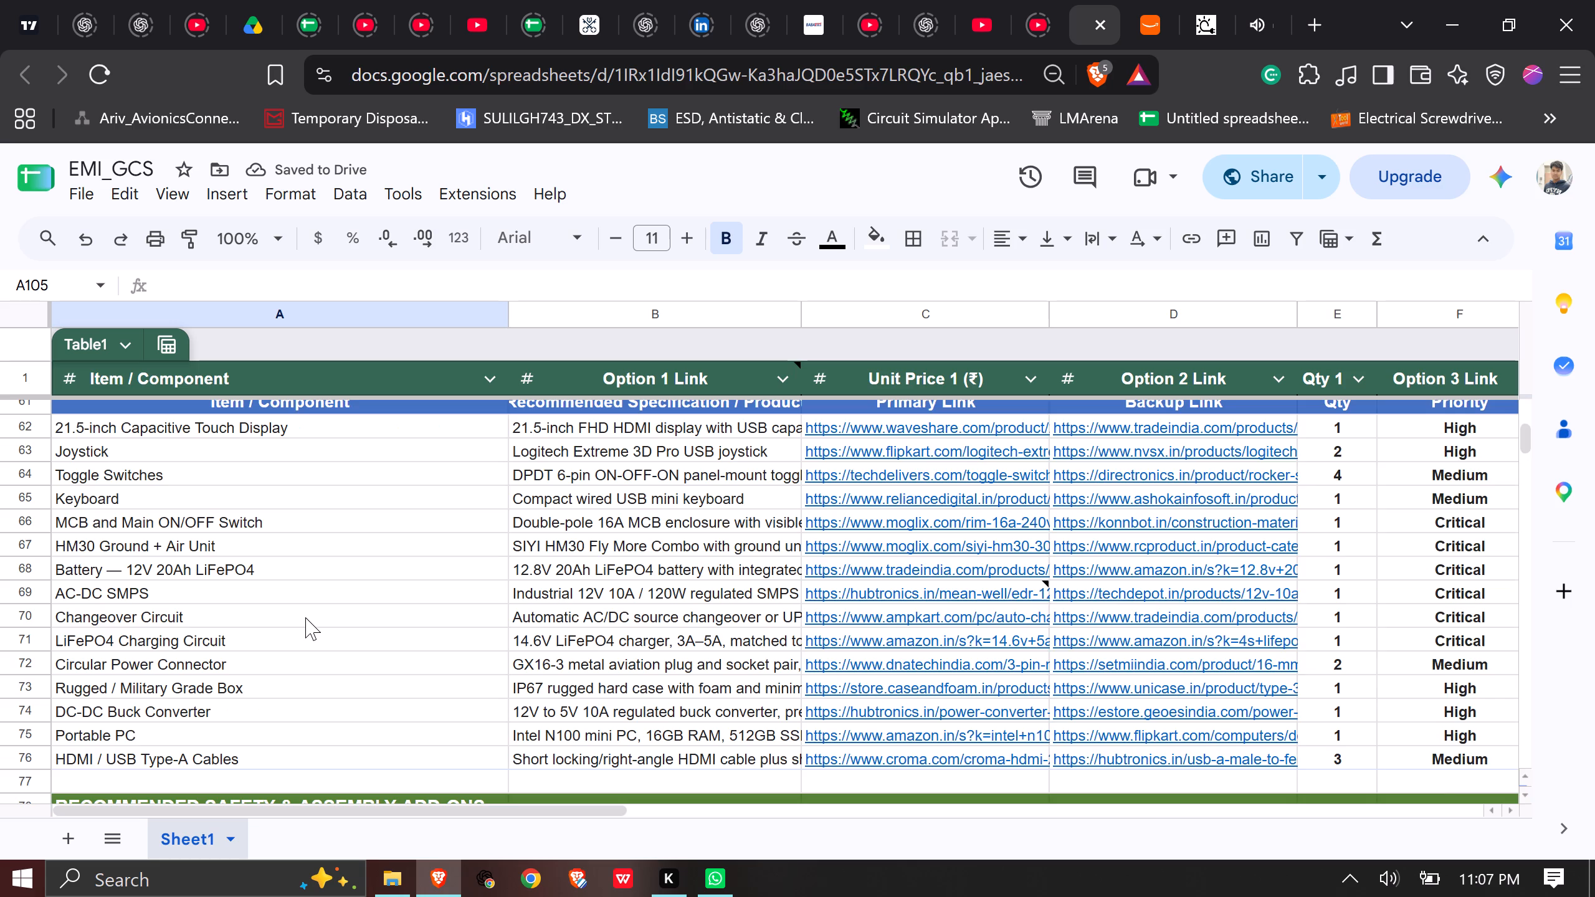
pyautogui.scroll(19, 304, 612)
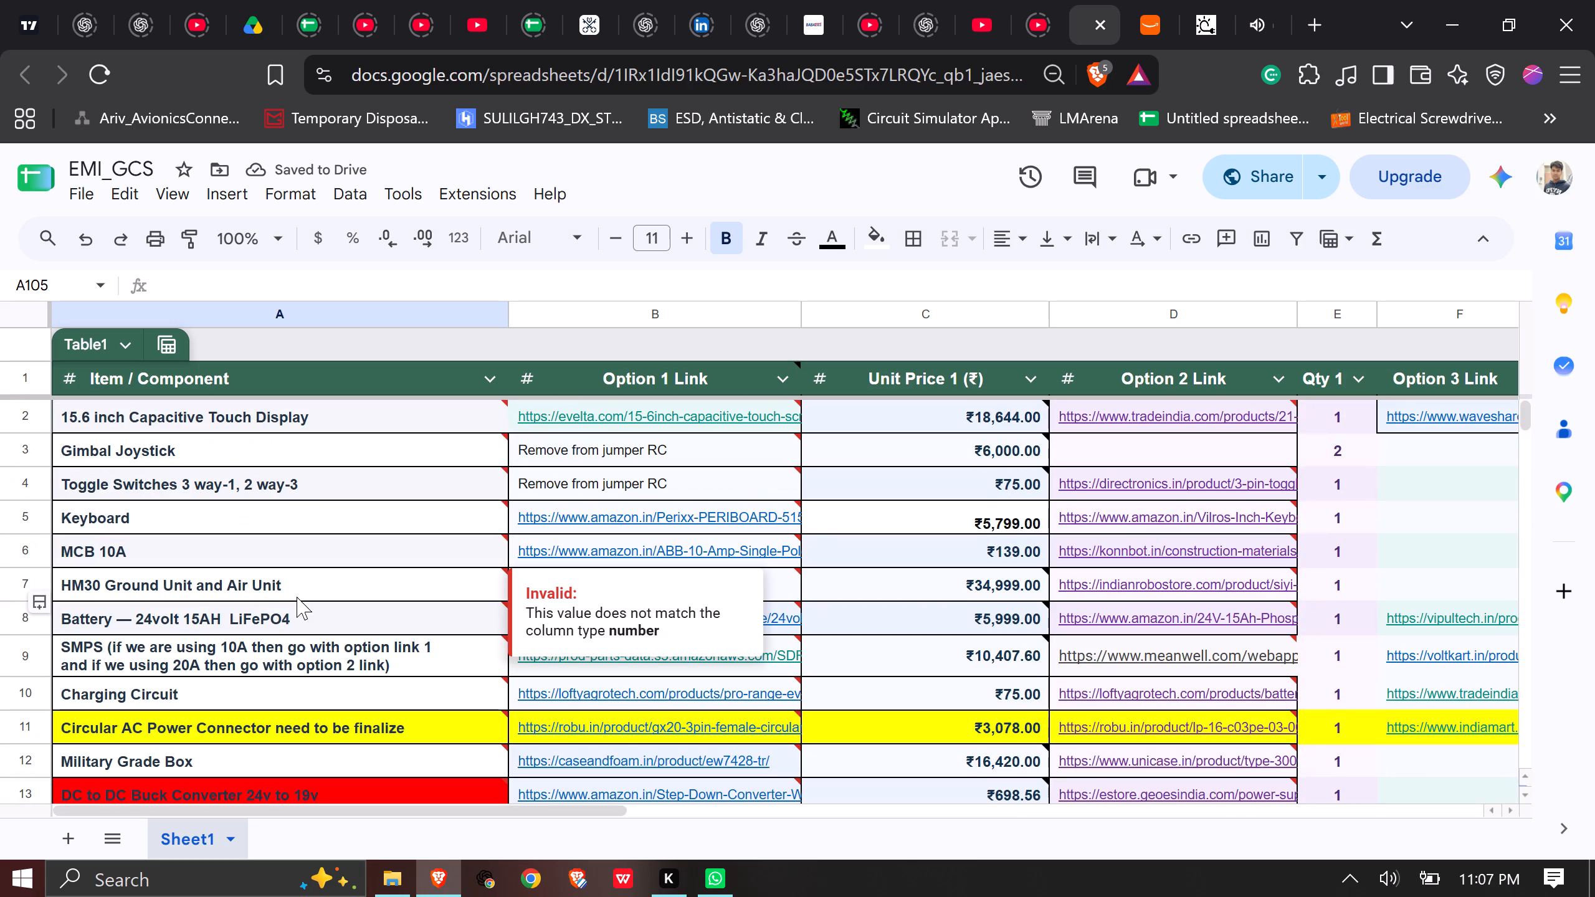
pyautogui.scroll(1, 297, 597)
pyautogui.scroll(-2, 249, 678)
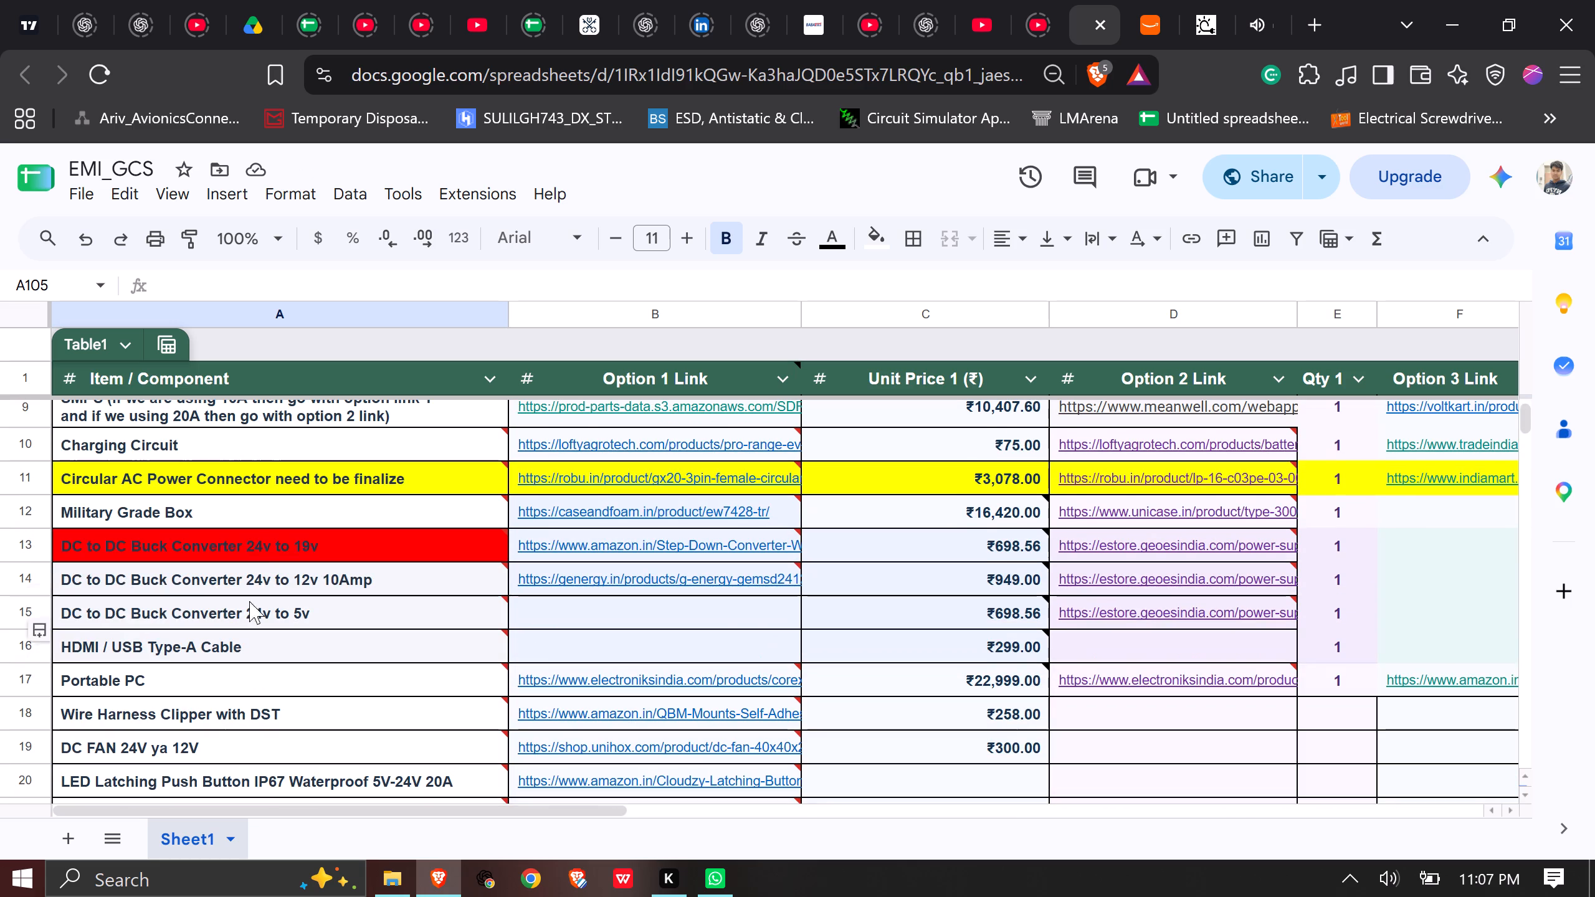
pyautogui.click(260, 487)
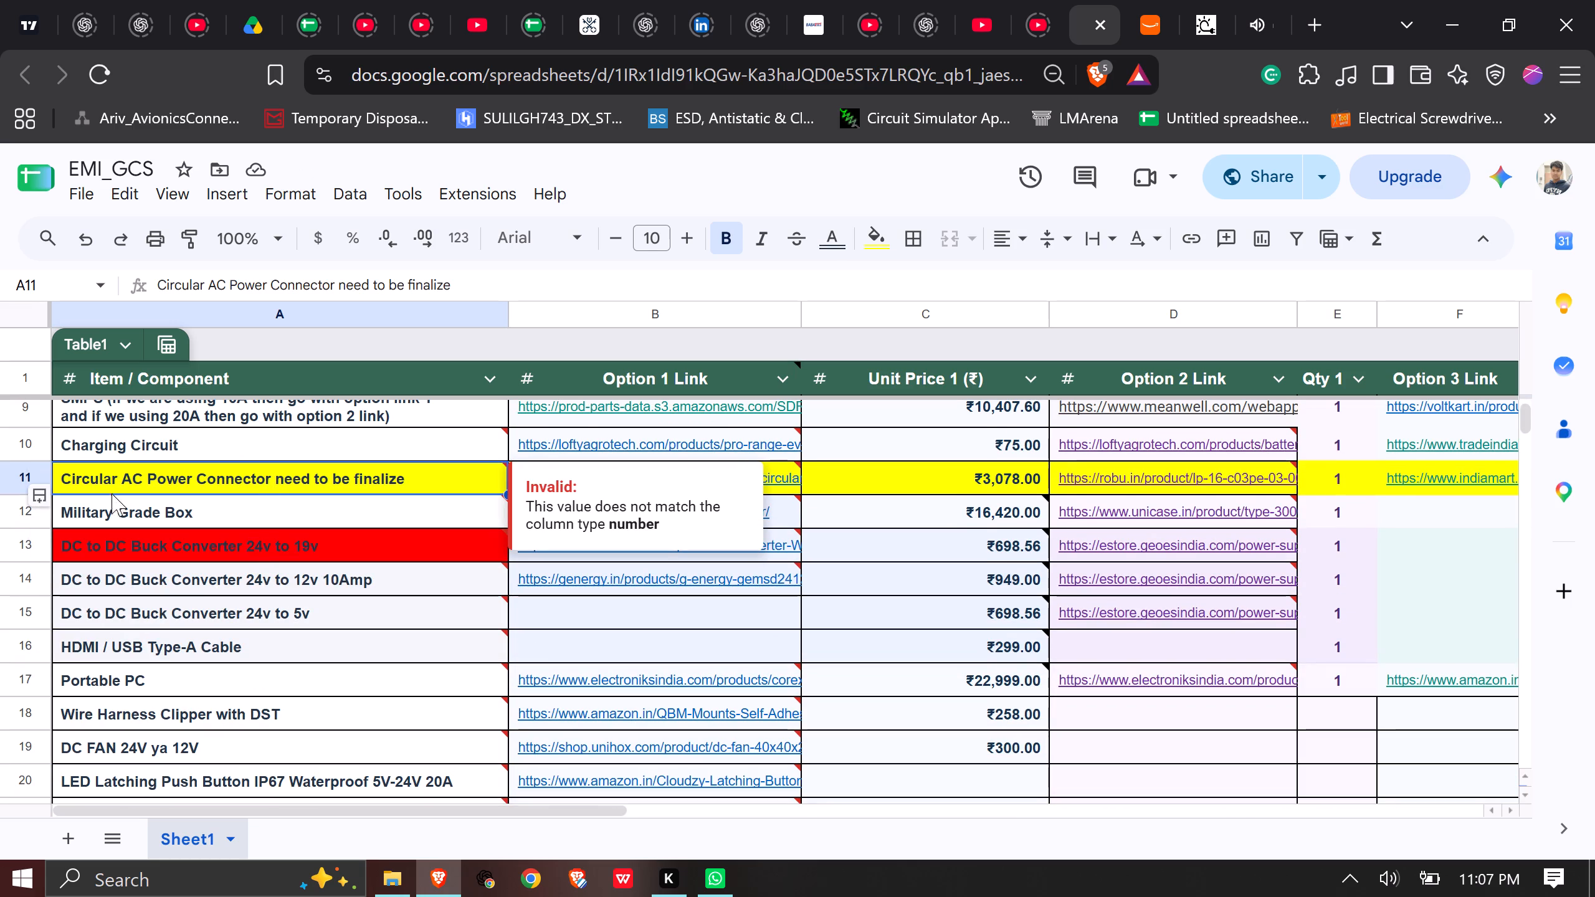
pyautogui.click(39, 469)
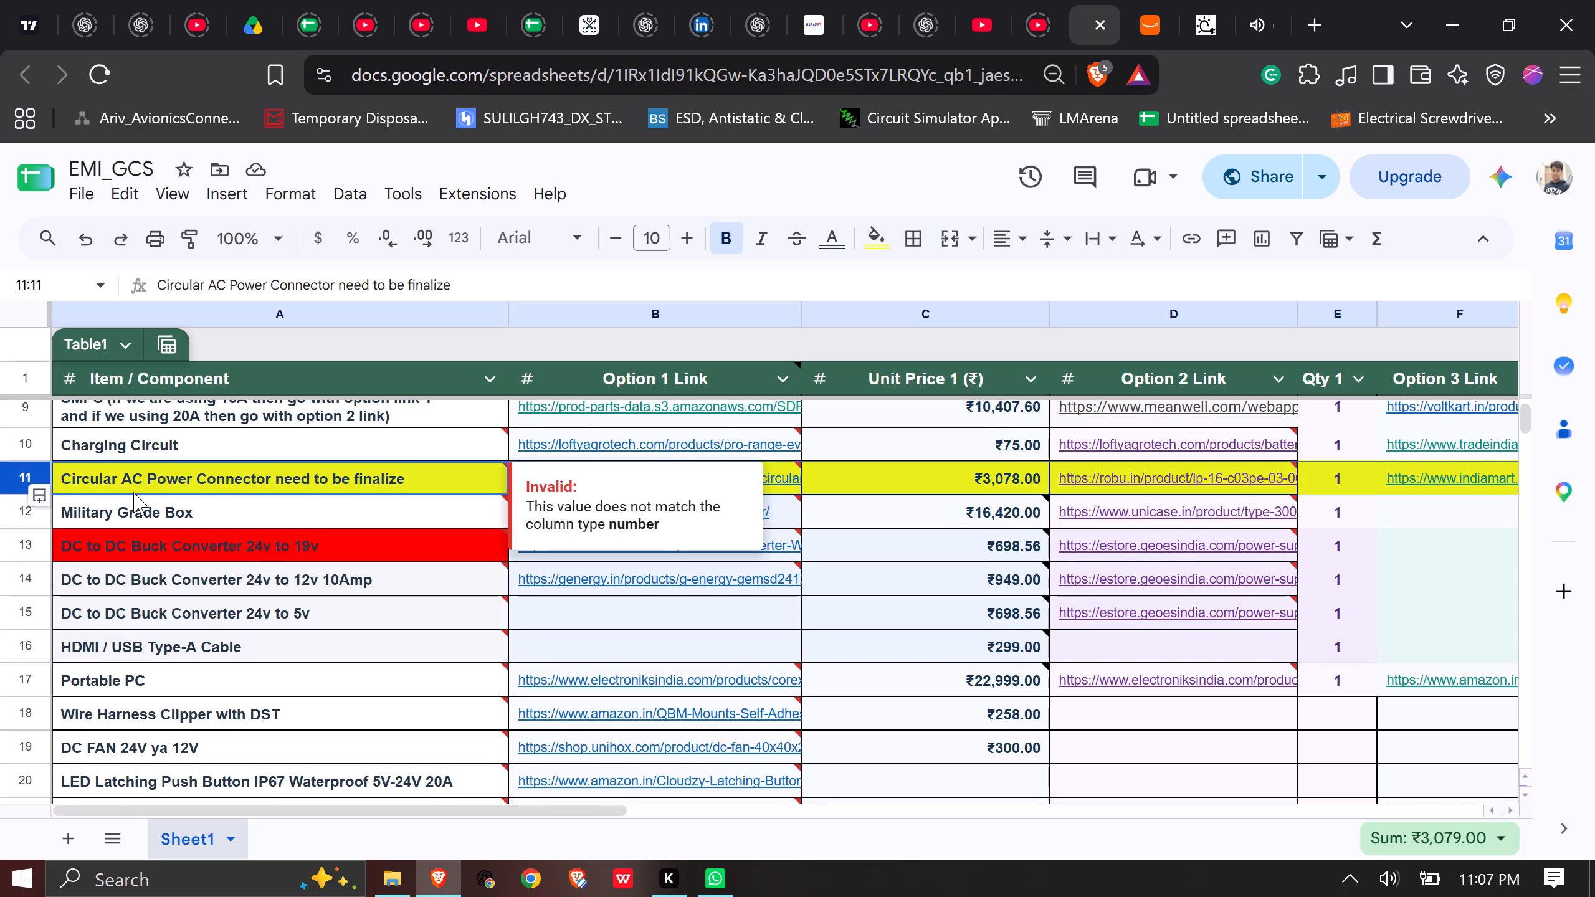
pyautogui.hotkey('ctrl', 'c')
pyautogui.scroll(-14, 151, 548)
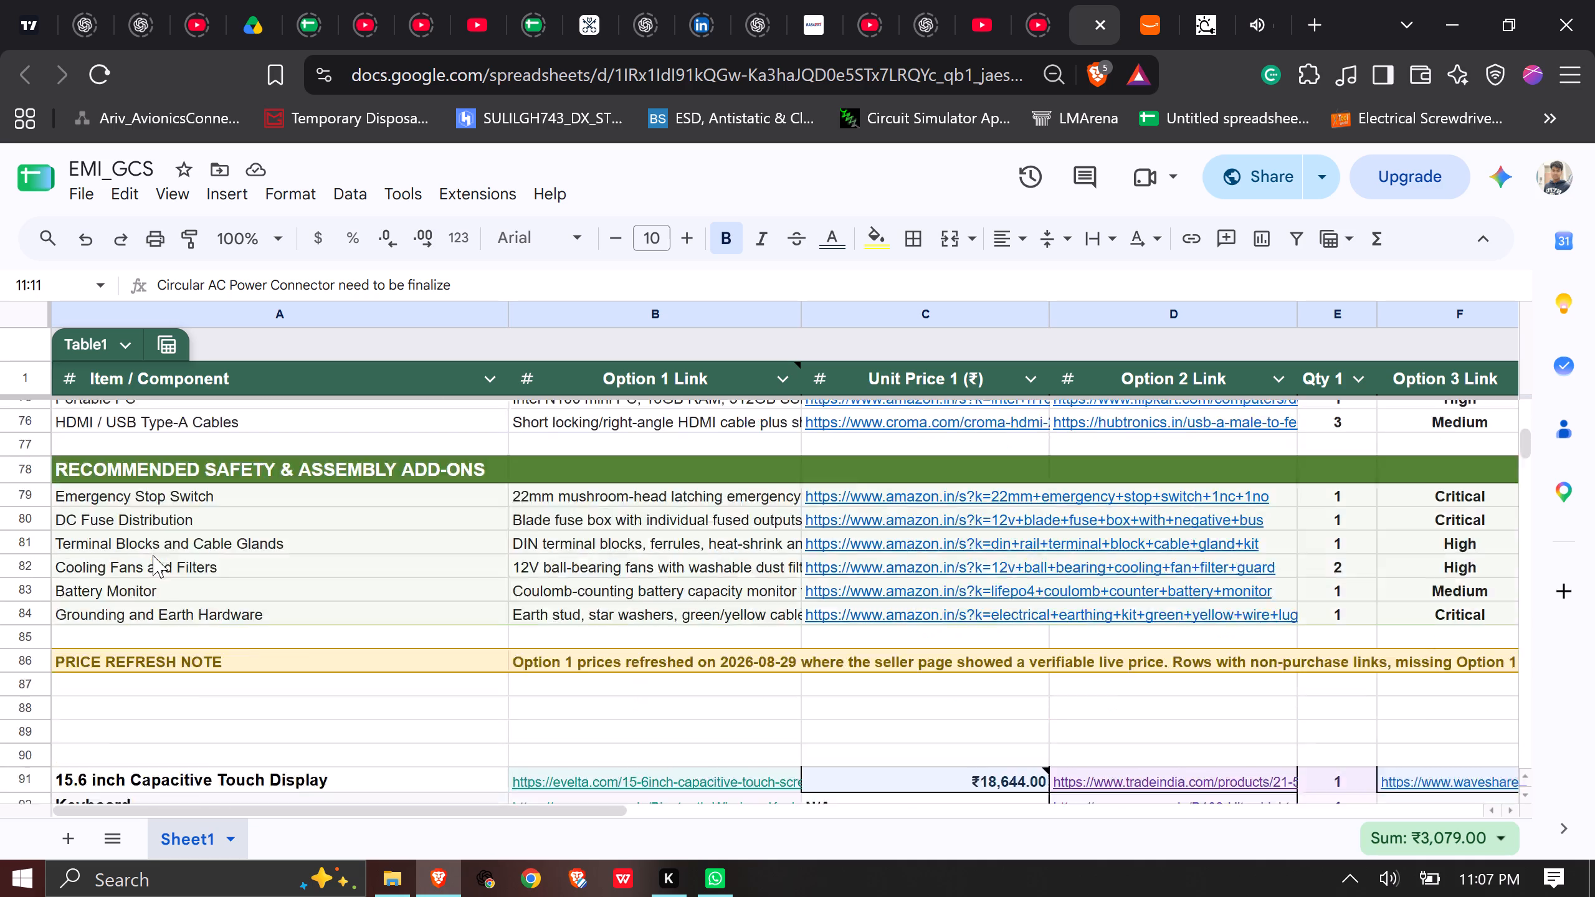
pyautogui.scroll(-5, 153, 555)
pyautogui.scroll(2, 153, 555)
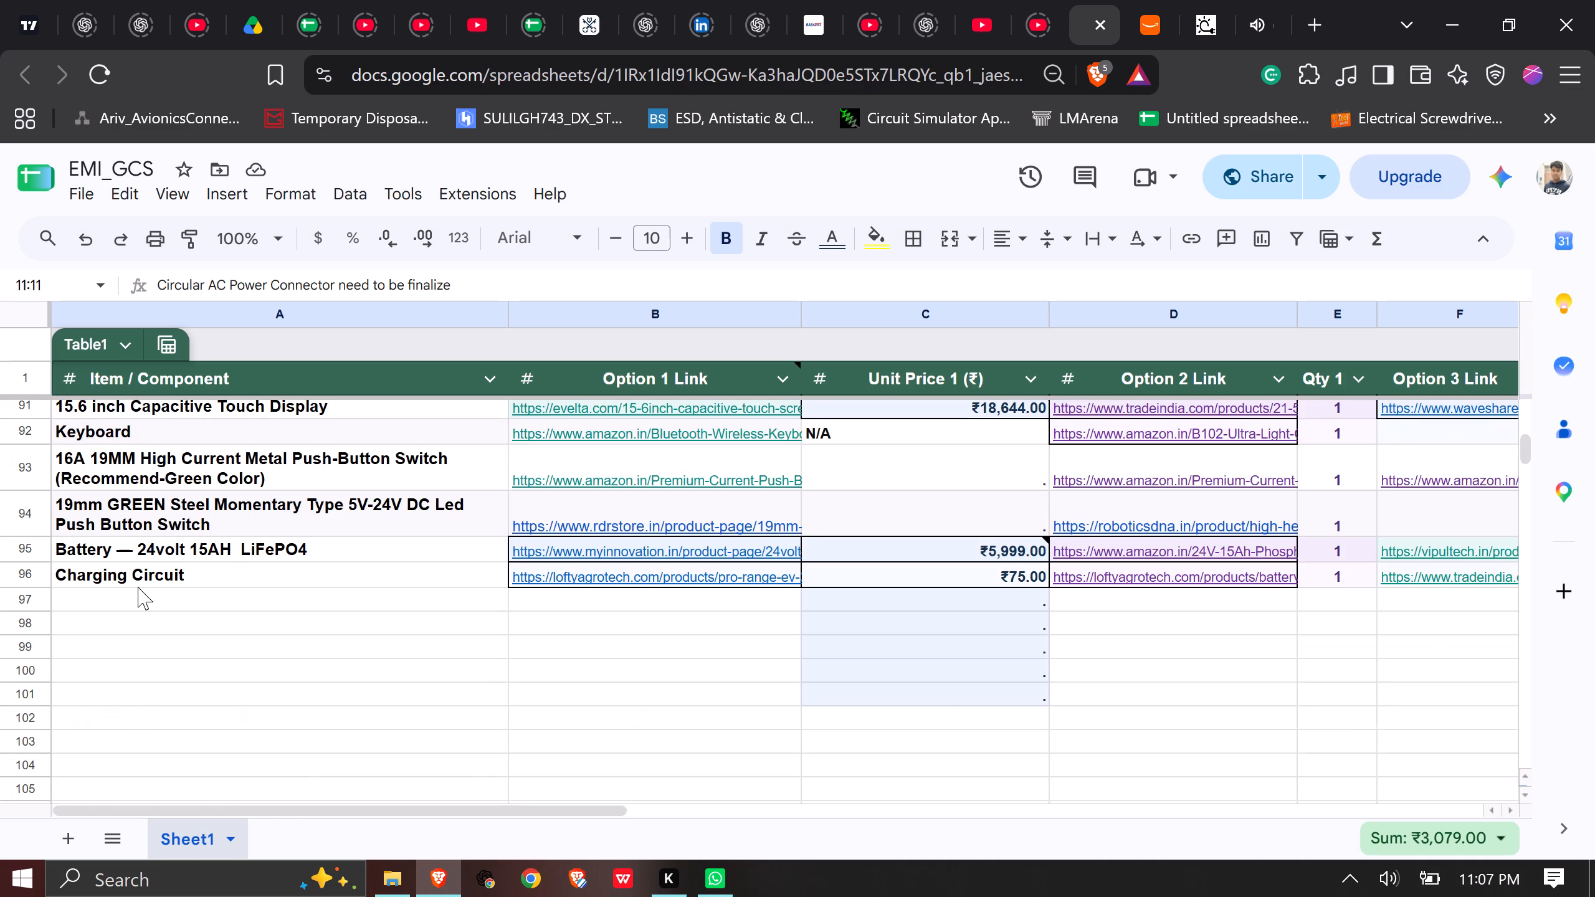
pyautogui.click(138, 587)
pyautogui.click(136, 614)
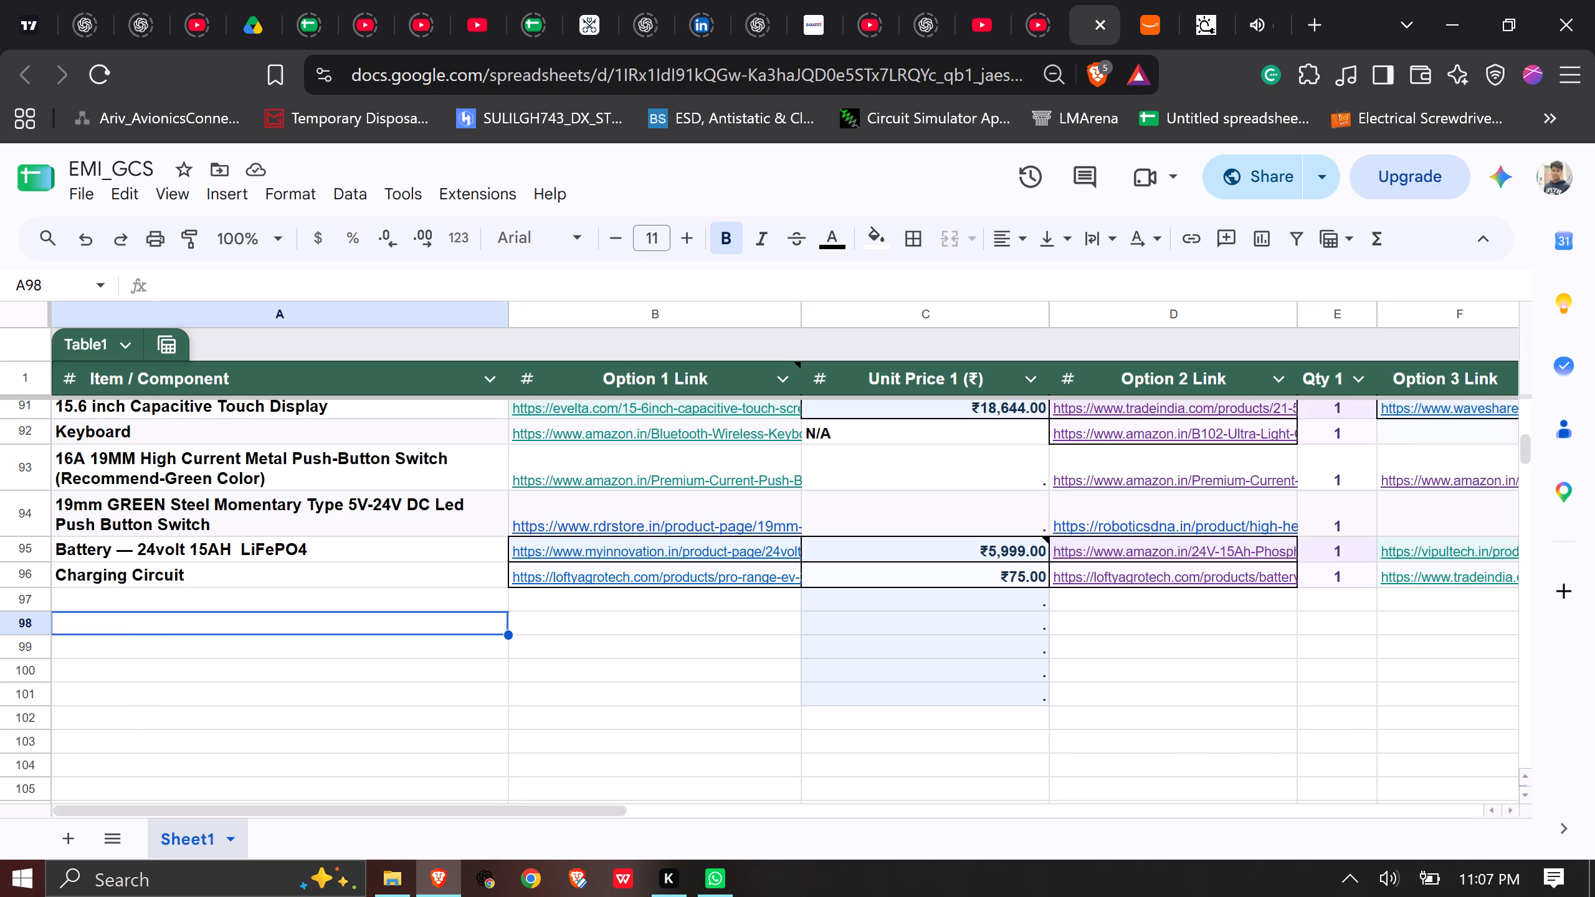
pyautogui.click(150, 604)
pyautogui.hotkey('ctrl', 'v')
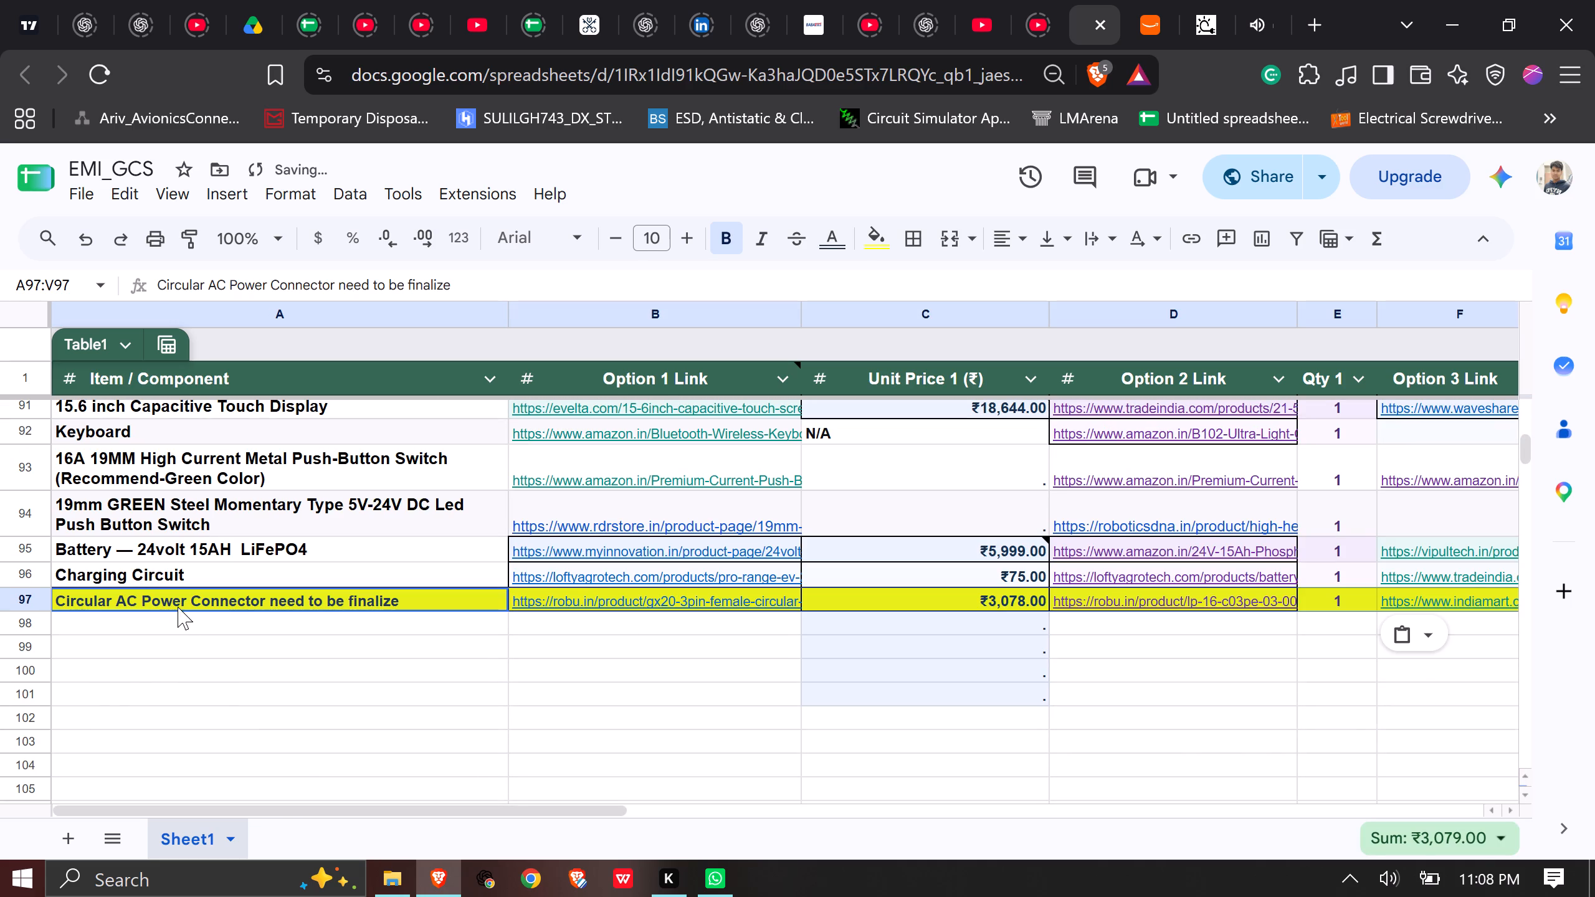
pyautogui.click(193, 633)
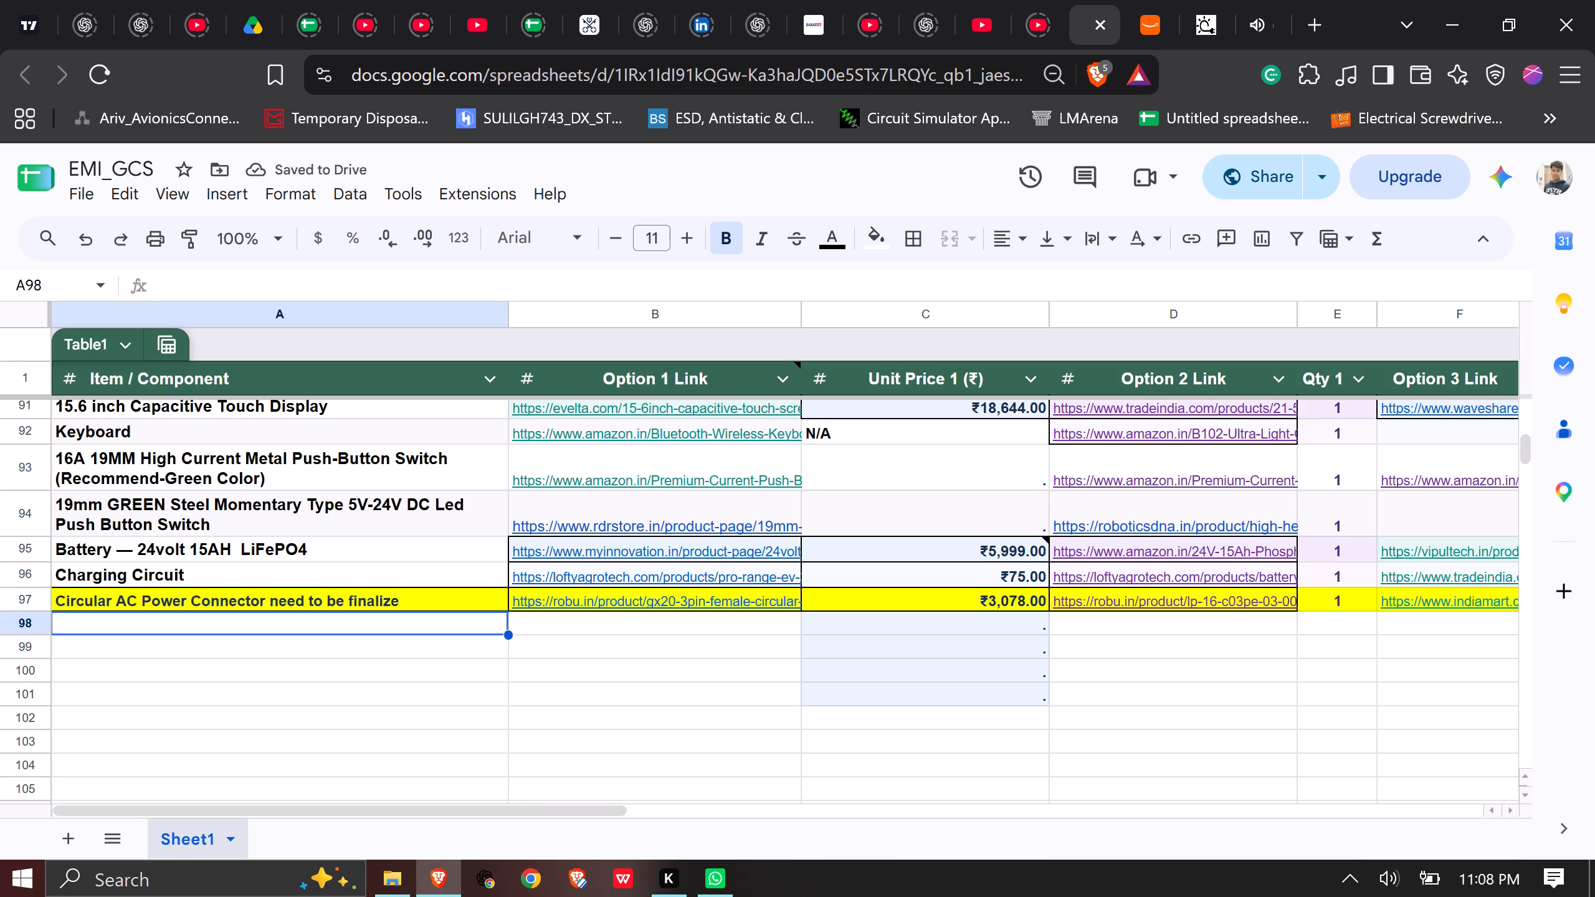
# Apply the Battery row's formatting from row 95 to the Charging Circuit and Circular AC Power Connector rows, 96 and 97.
pyautogui.click(21, 603)
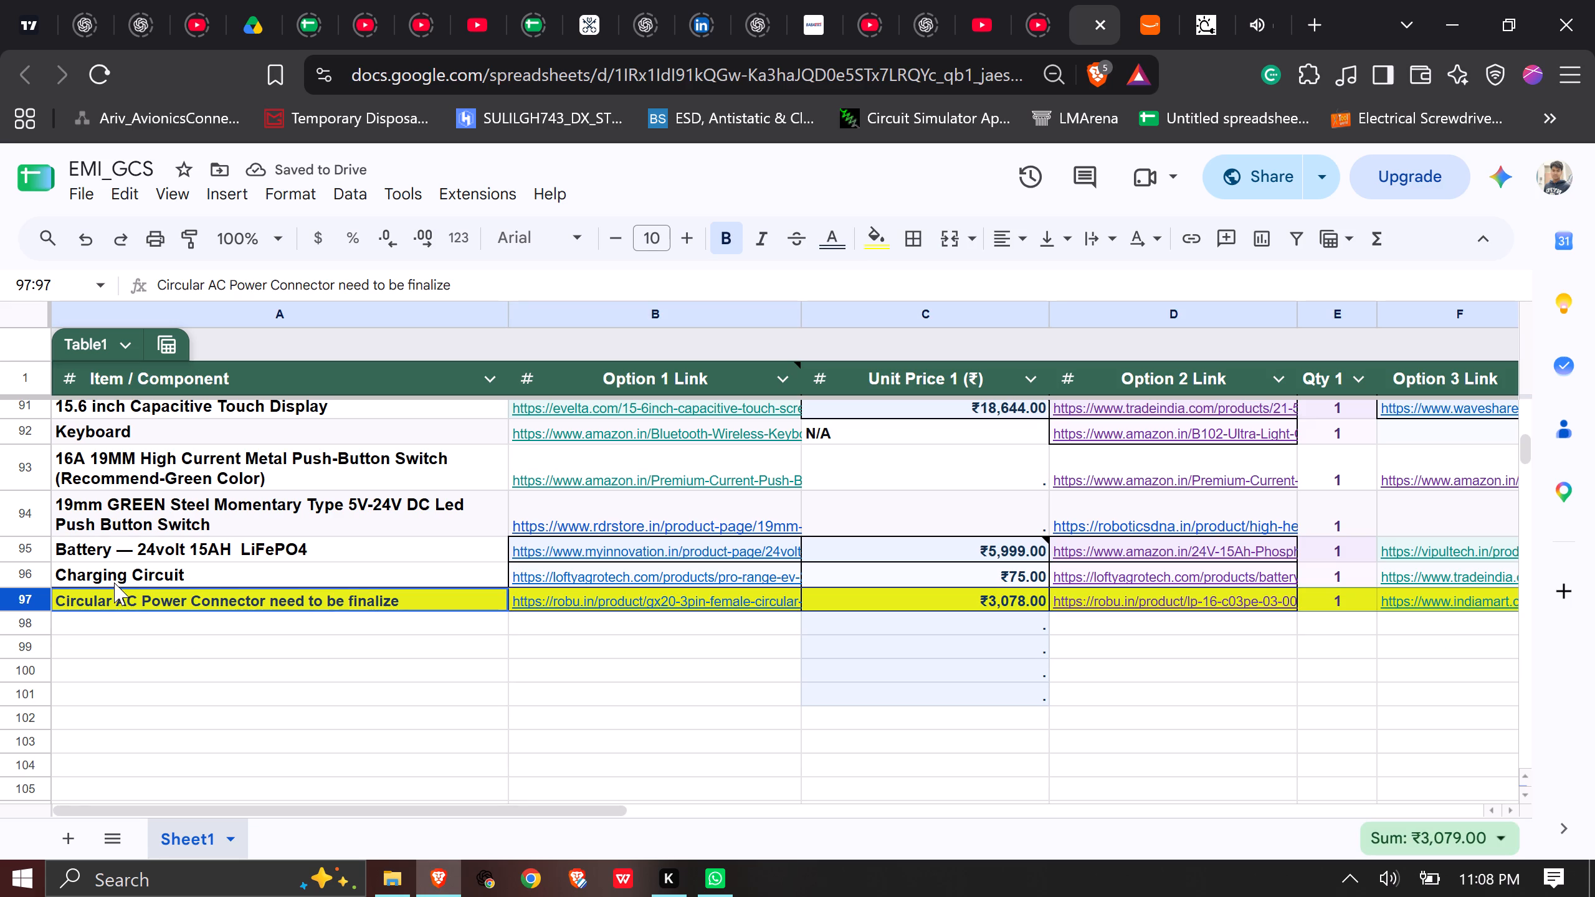
pyautogui.click(121, 572)
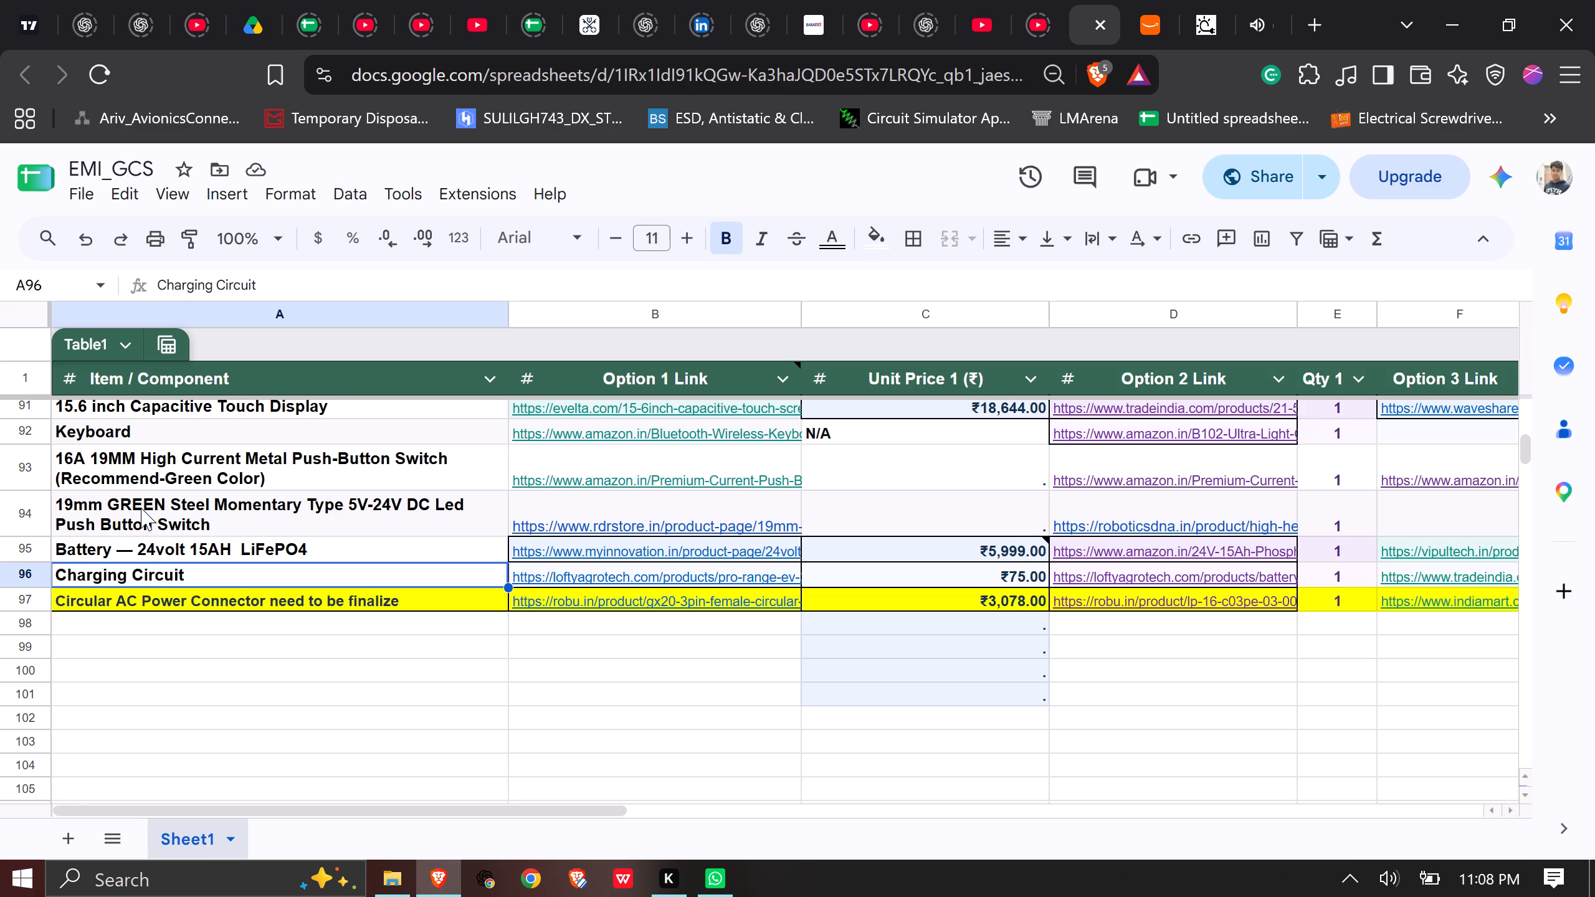
pyautogui.click(31, 551)
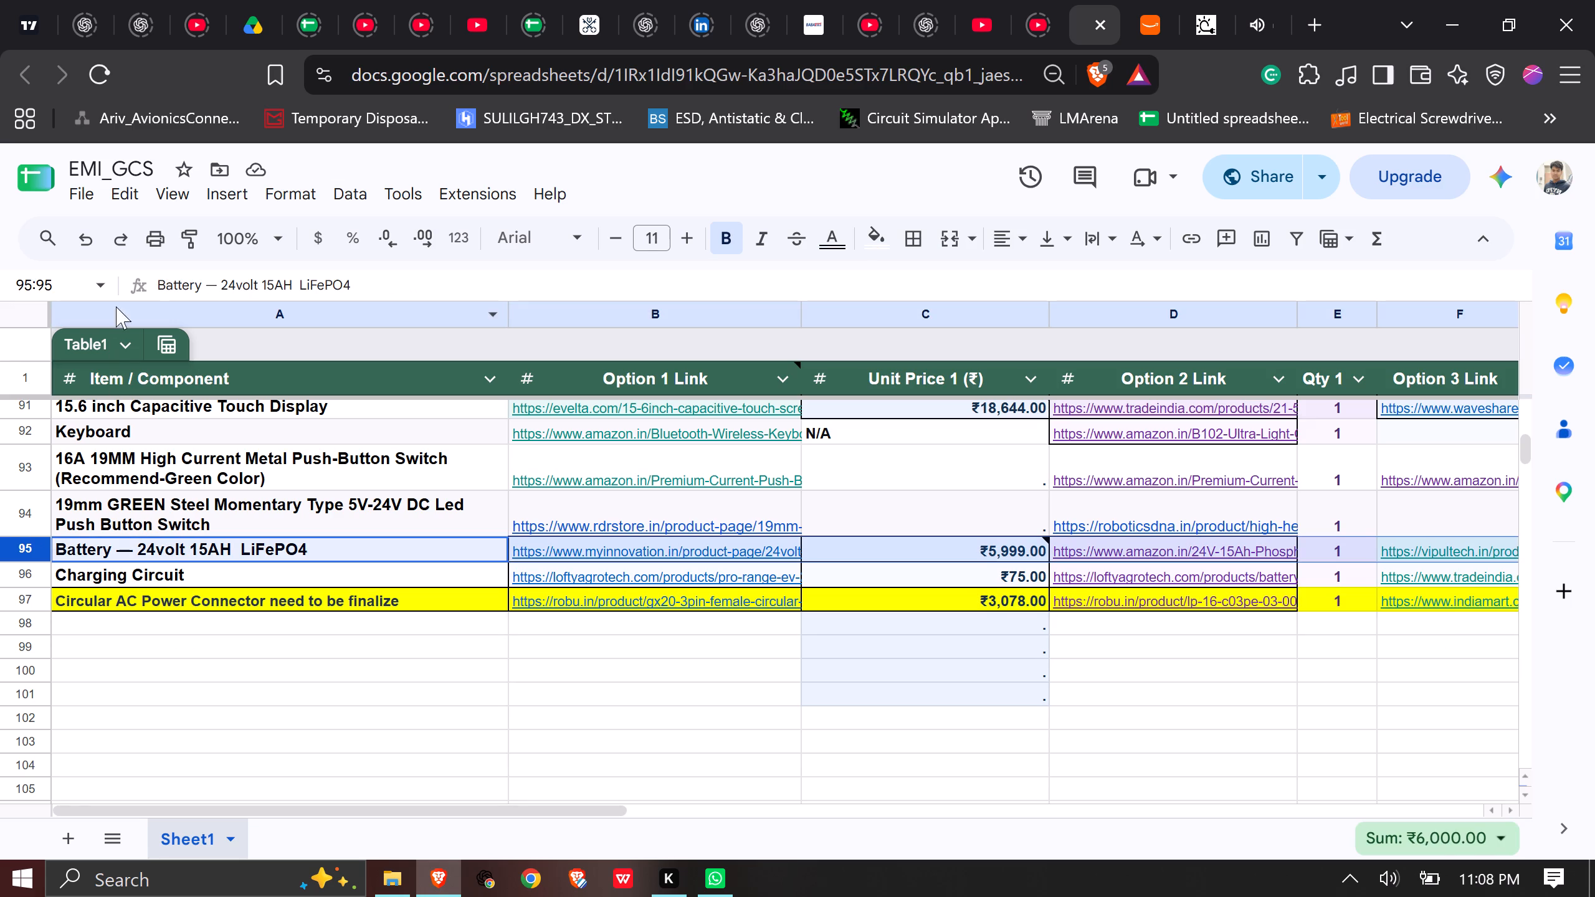
pyautogui.click(195, 241)
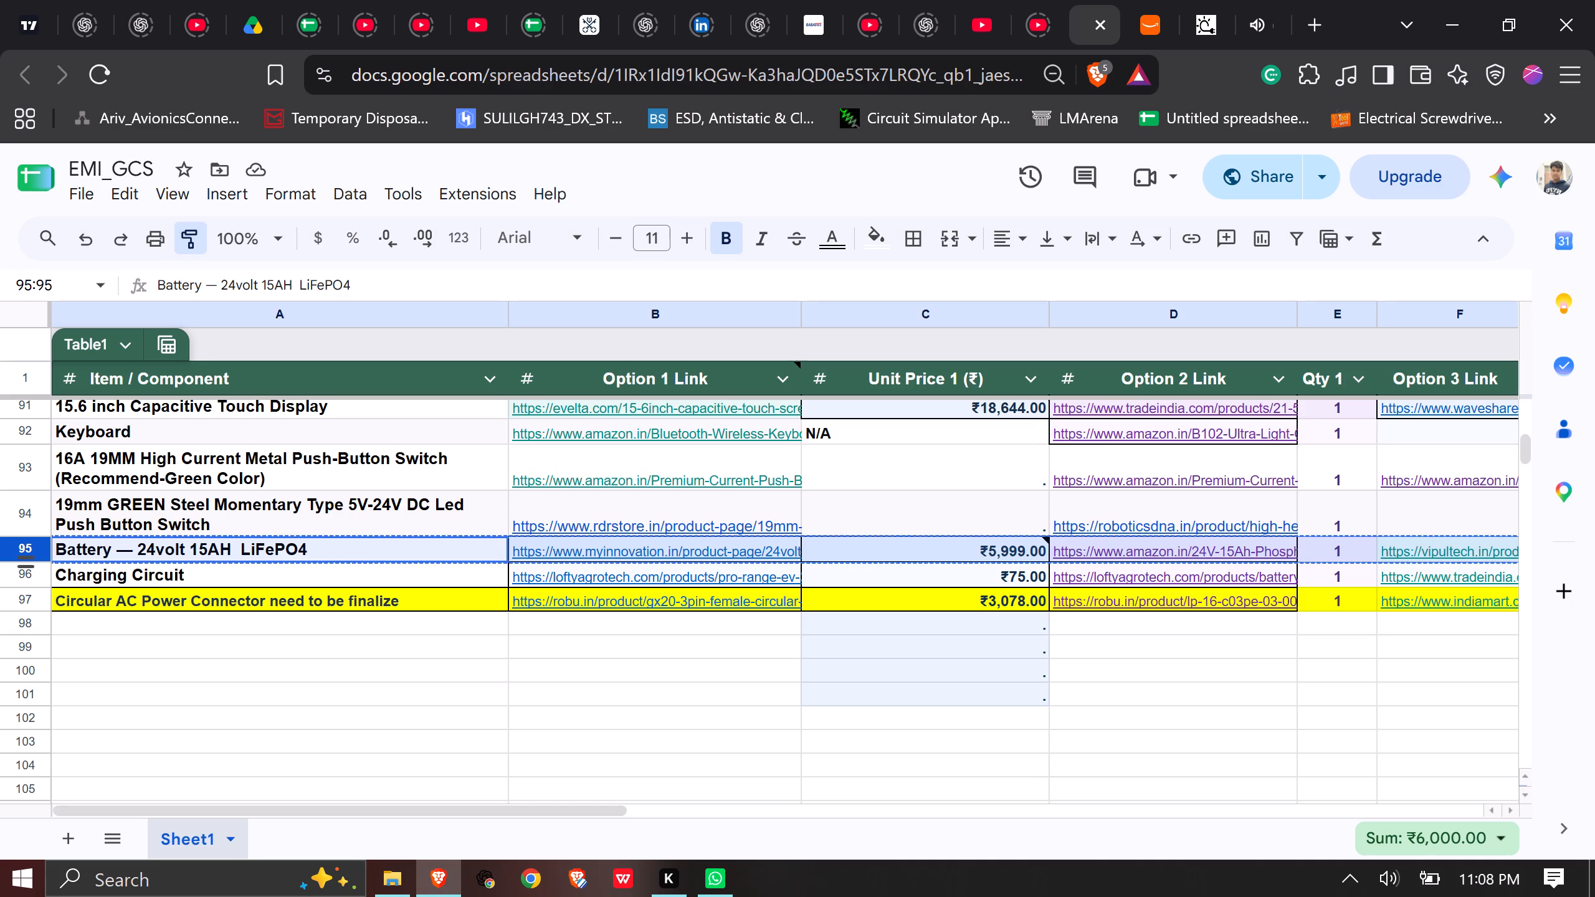
pyautogui.moveTo(29, 578); pyautogui.dragTo(29, 602)
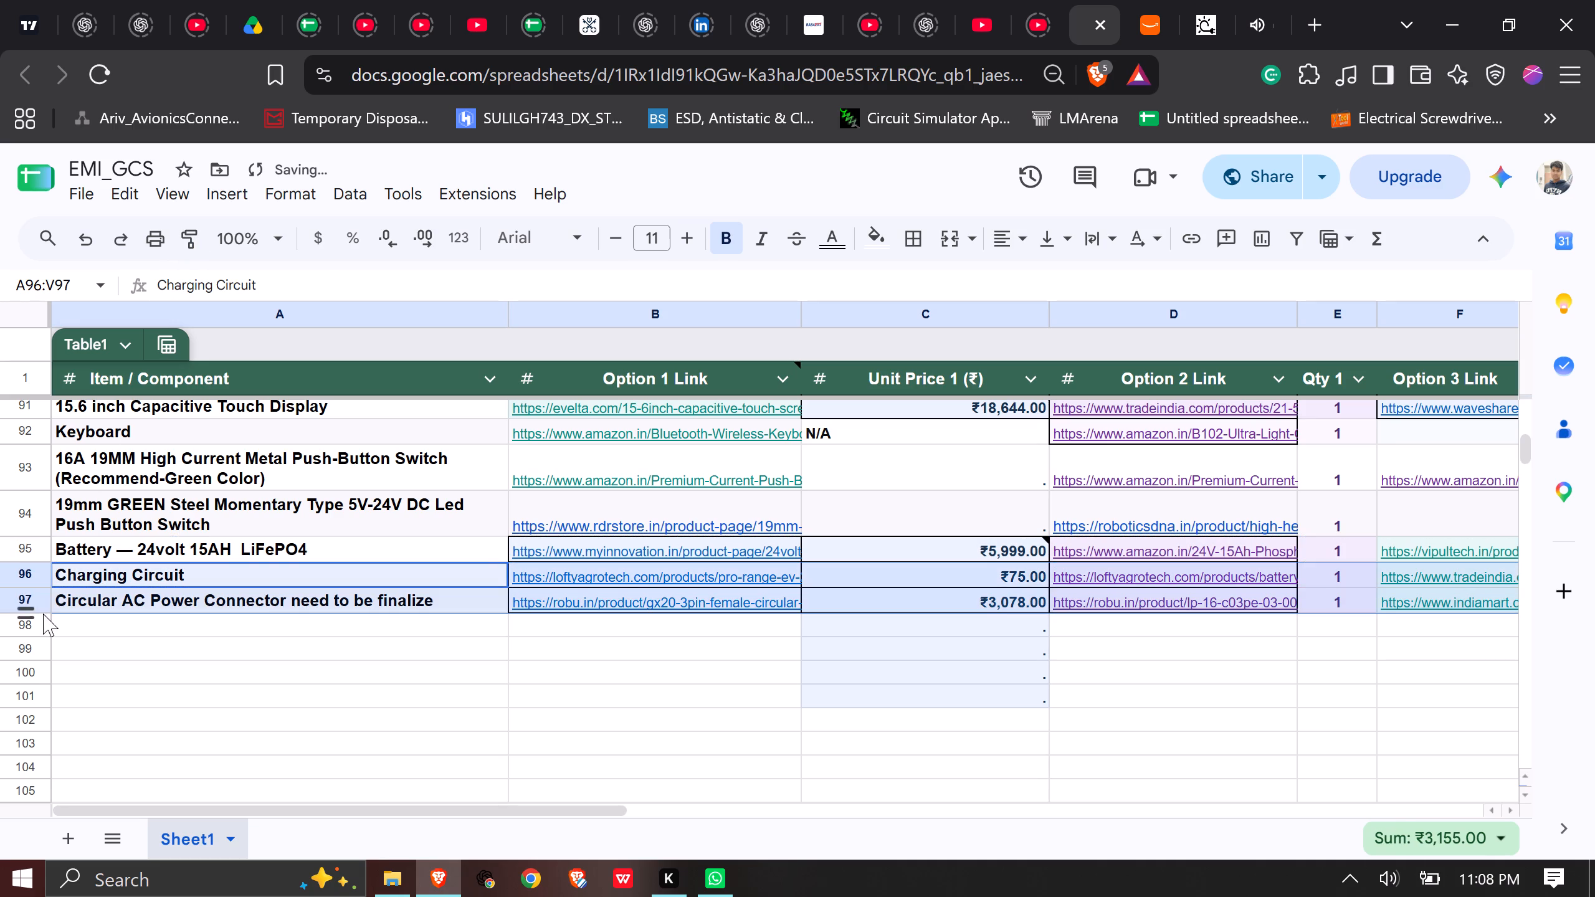
pyautogui.click(148, 634)
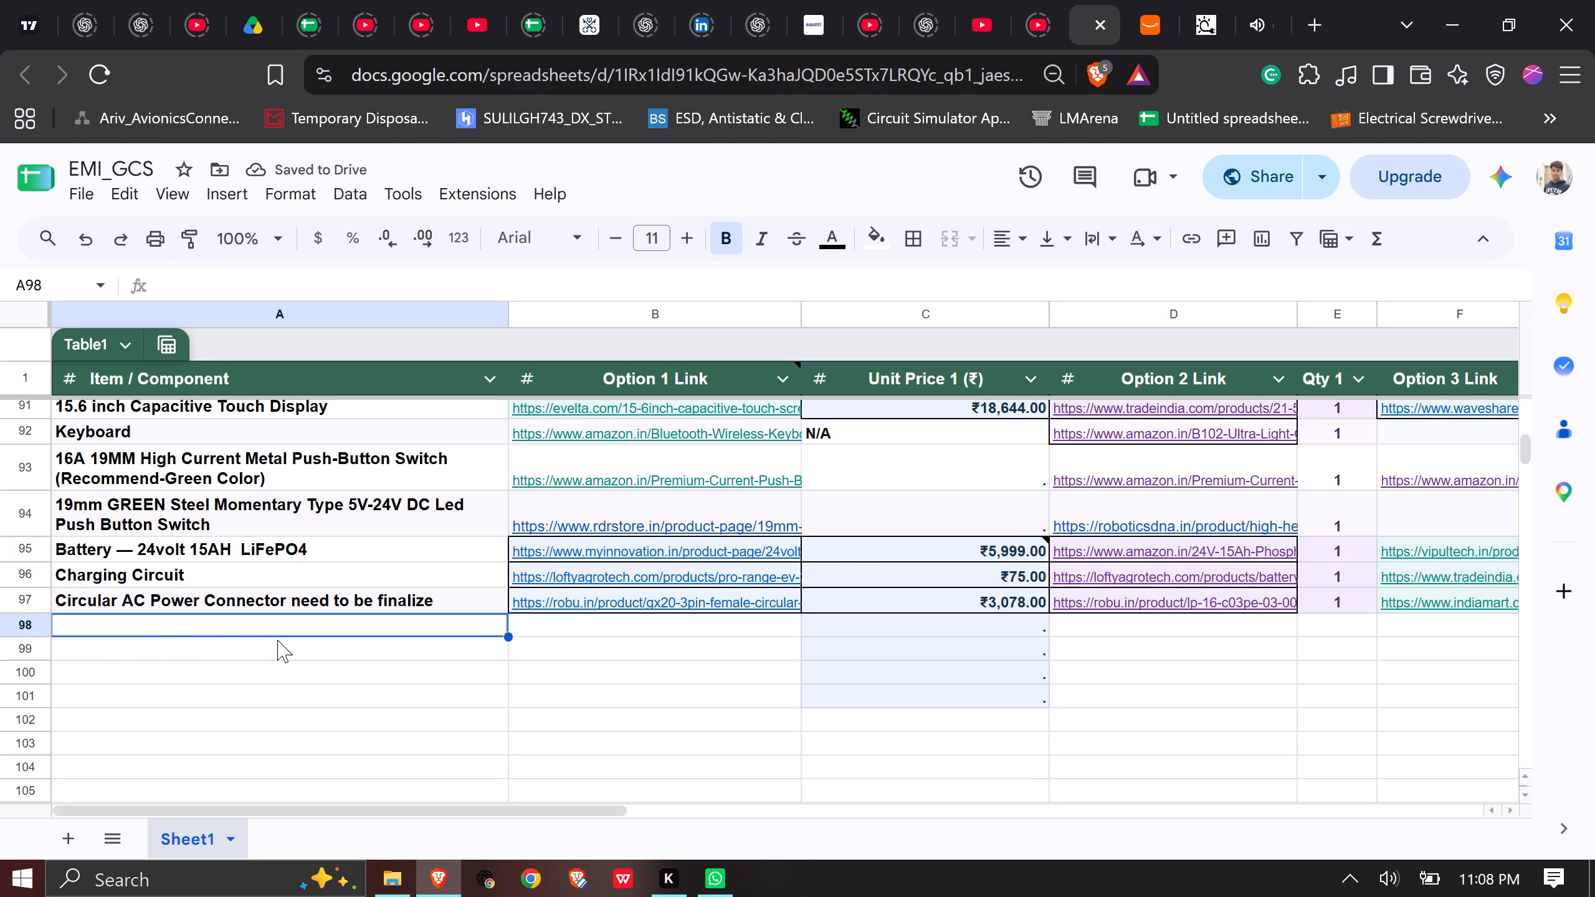
# Open the Option 1 product link of the Circular AC Power Connector in row 97.
pyautogui.click(340, 609)
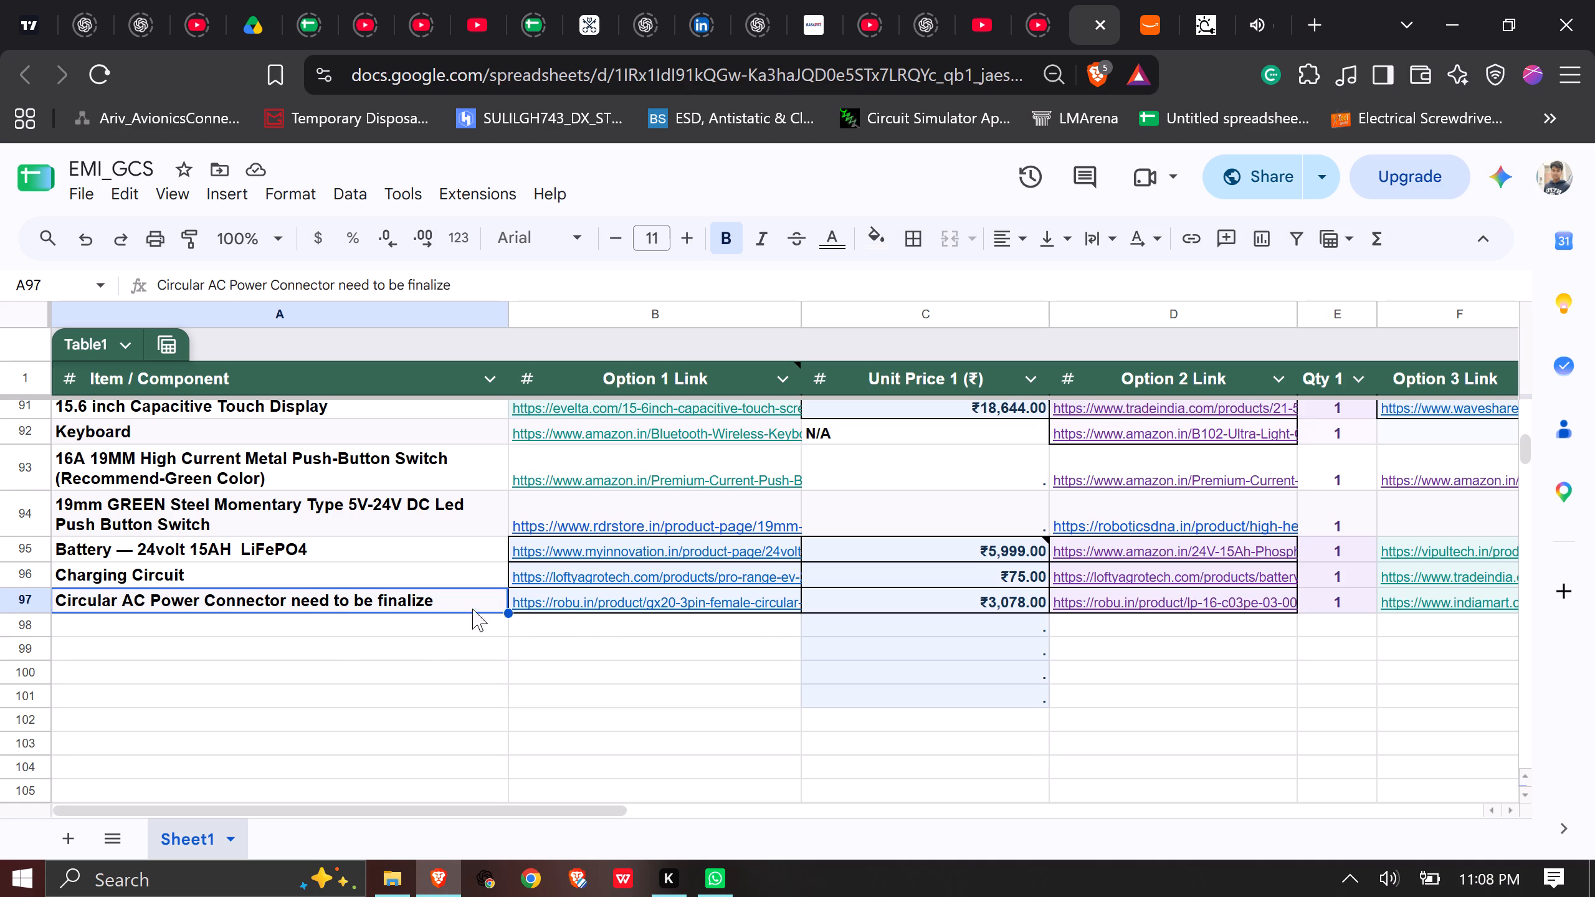
pyautogui.click(475, 649)
pyautogui.click(559, 609)
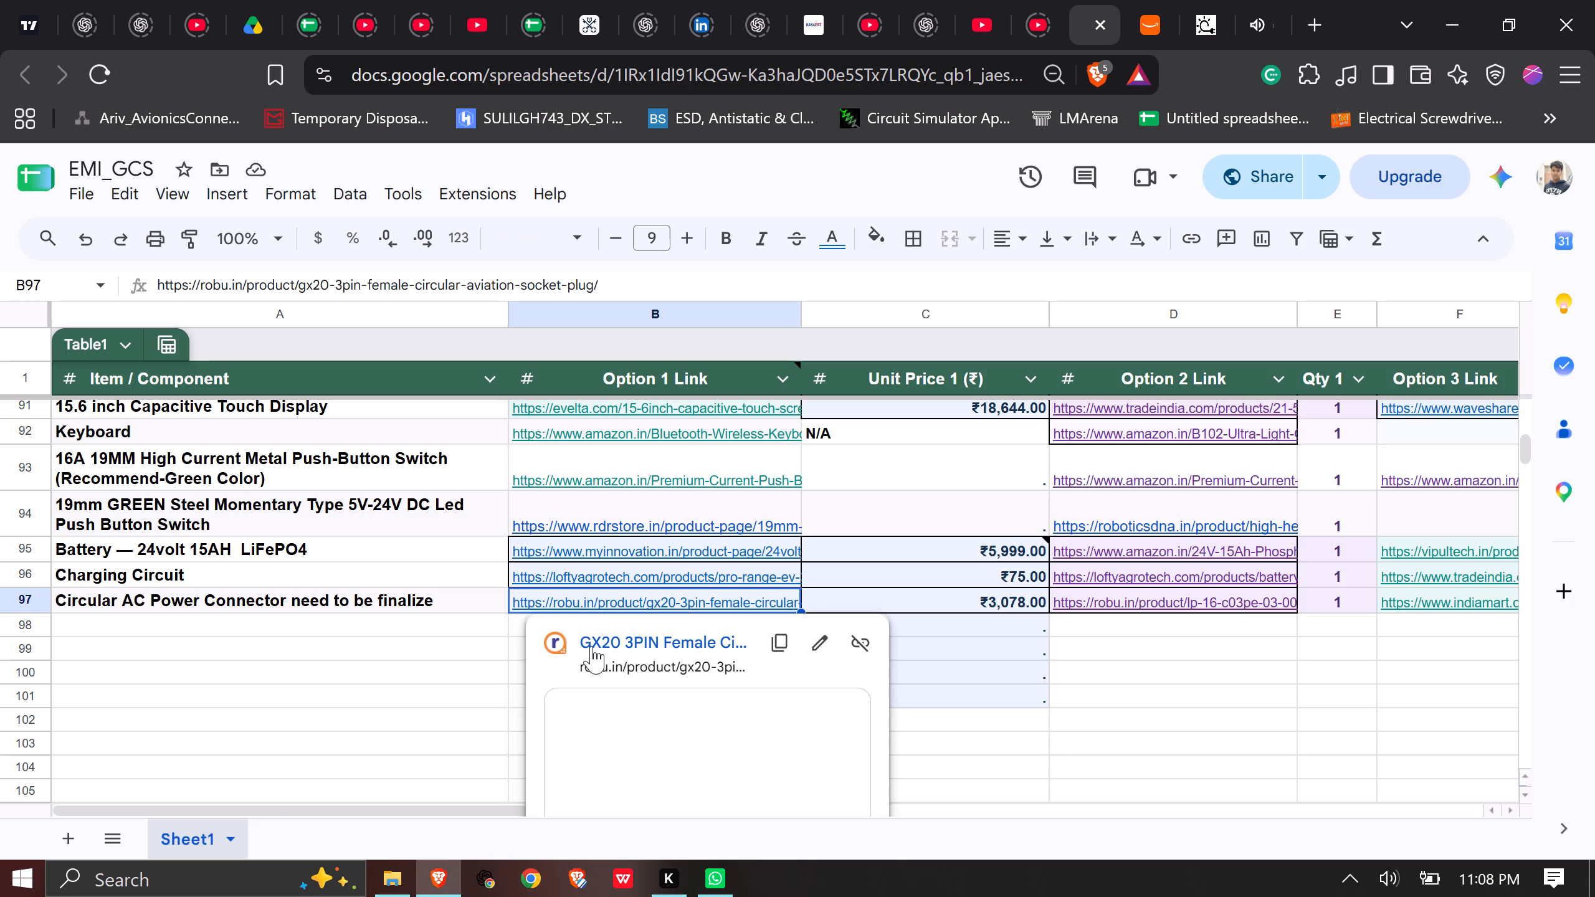
pyautogui.click(591, 647)
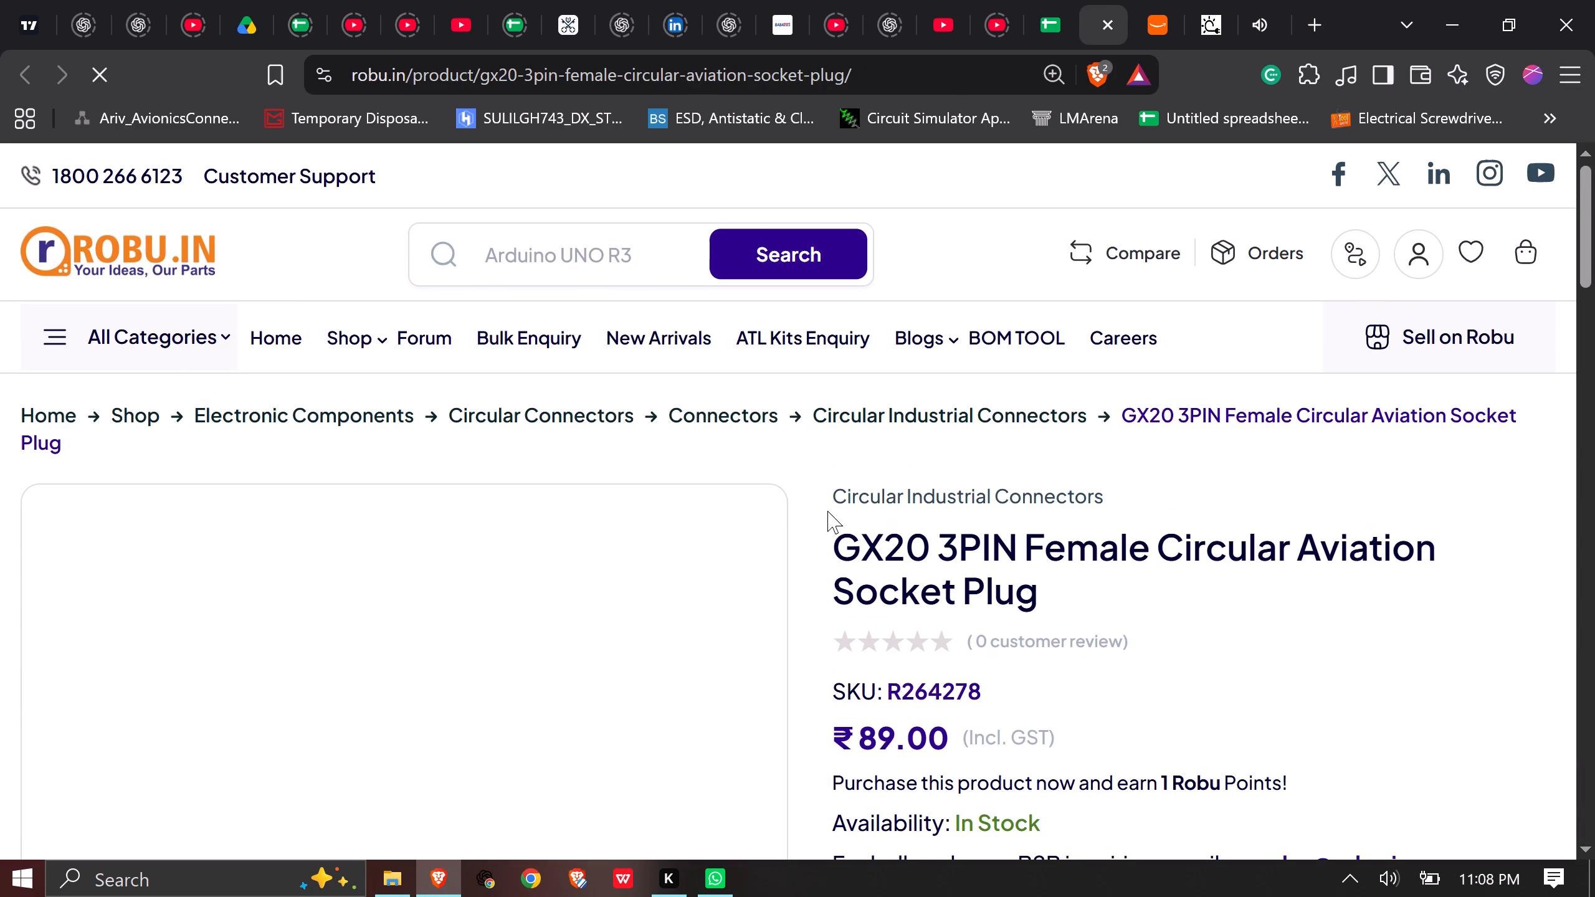
# Review the photos, price and specifications of the GX20 3PIN Female Circular Aviation Socket Plug.
pyautogui.scroll(-4, 950, 547)
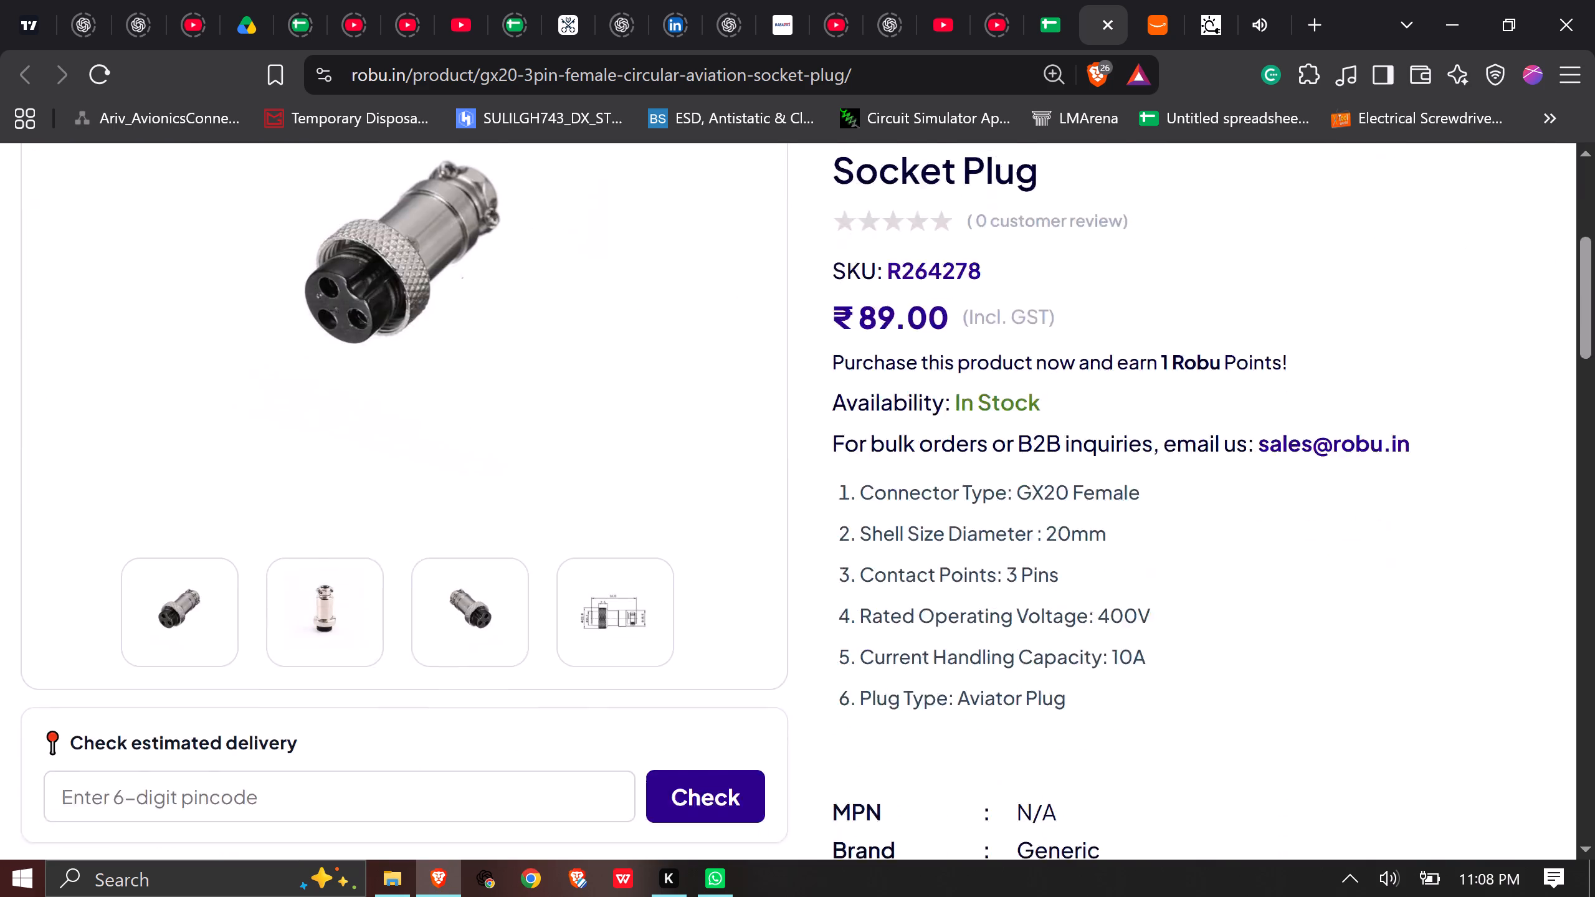
pyautogui.scroll(-2, 950, 547)
pyautogui.scroll(10, 950, 547)
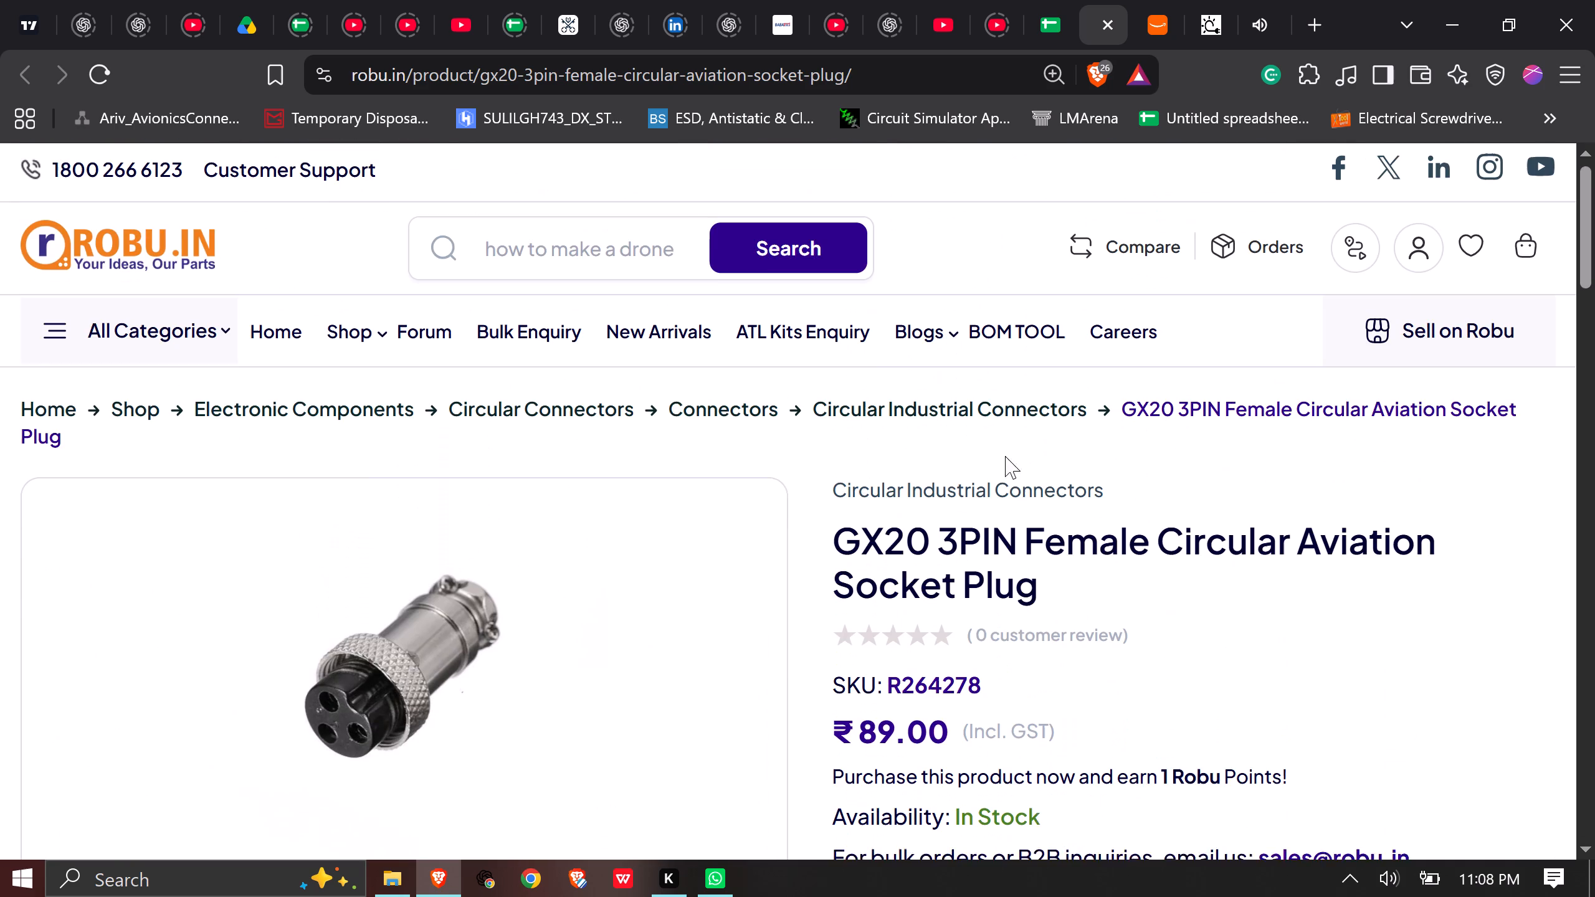
# Open the Circular AC Power Connector's Option 2 link from row 97 of the sheet and review the product's photos, price and specifications.
pyautogui.click(1058, 26)
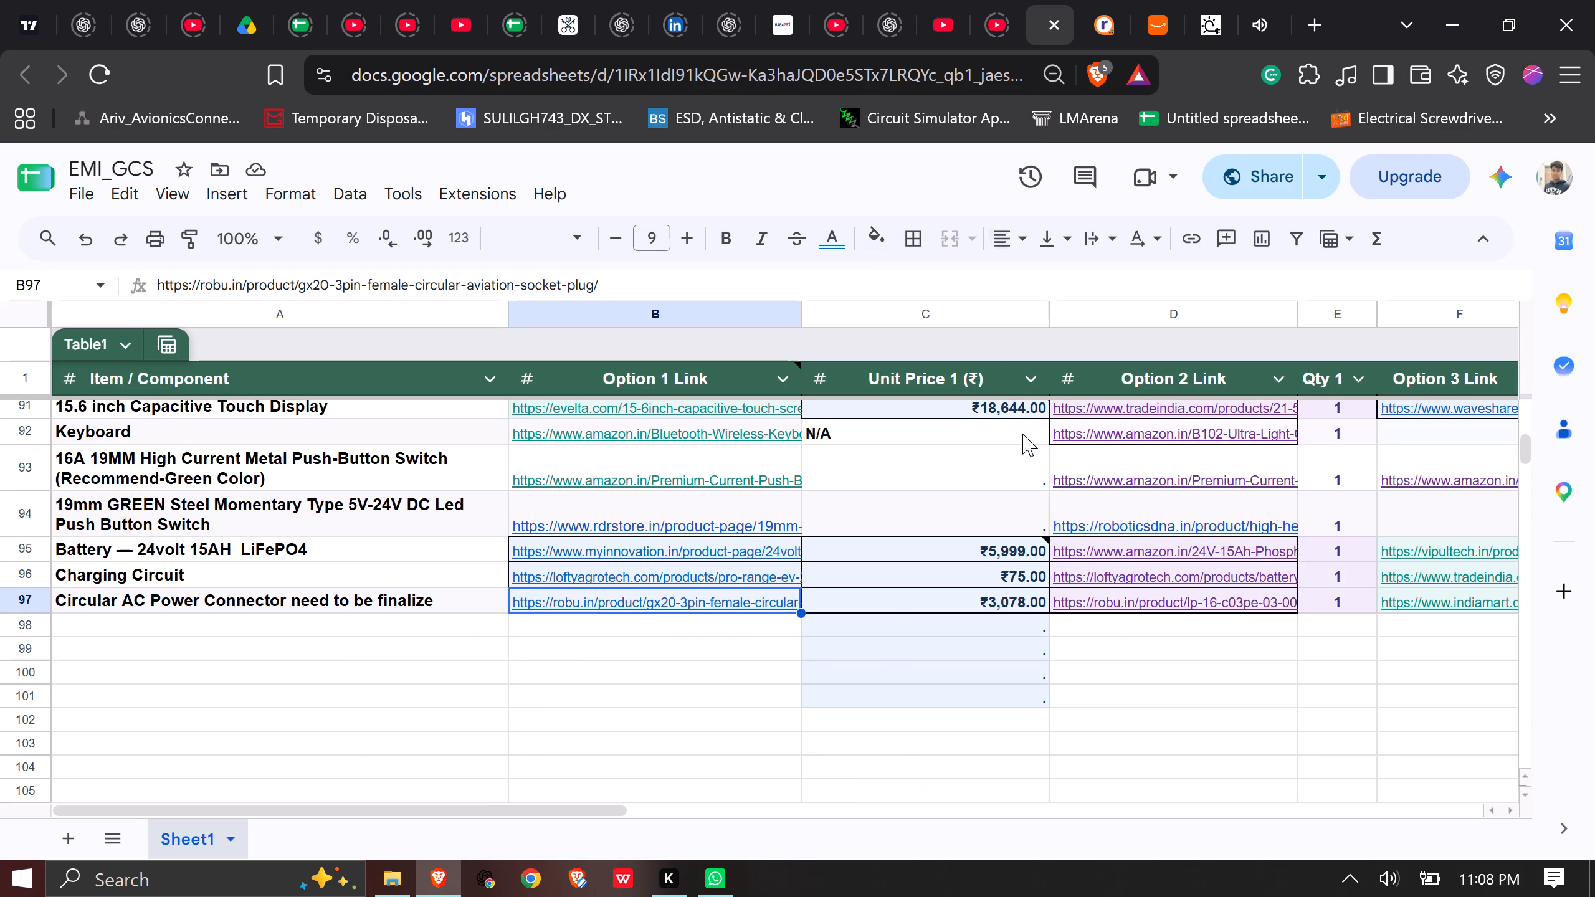
pyautogui.click(1082, 582)
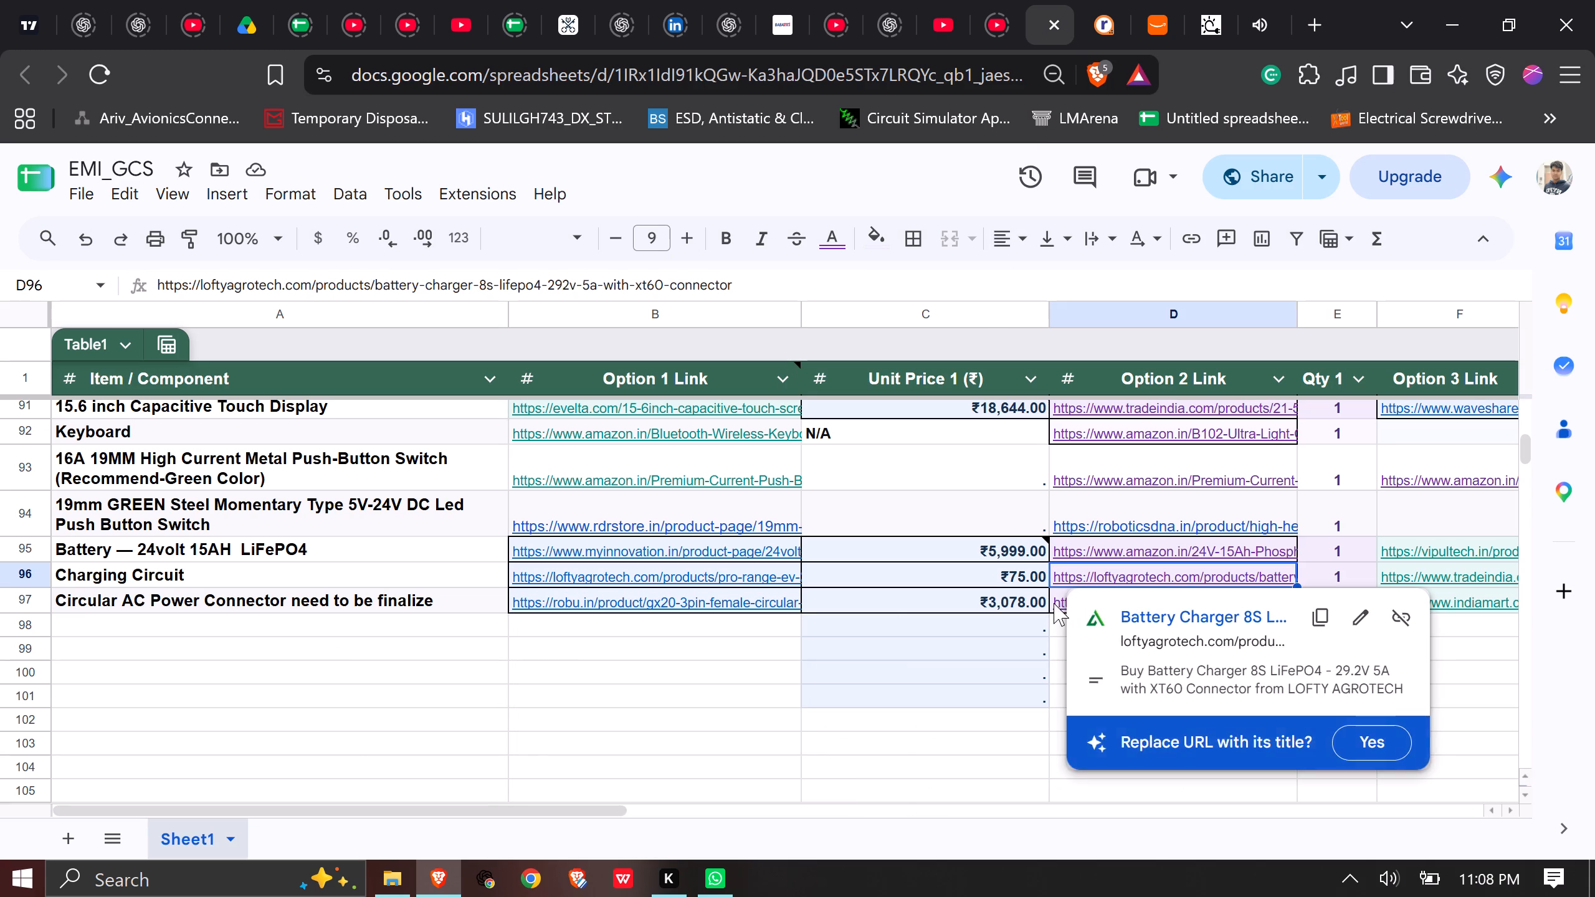
pyautogui.click(1054, 603)
pyautogui.click(1134, 648)
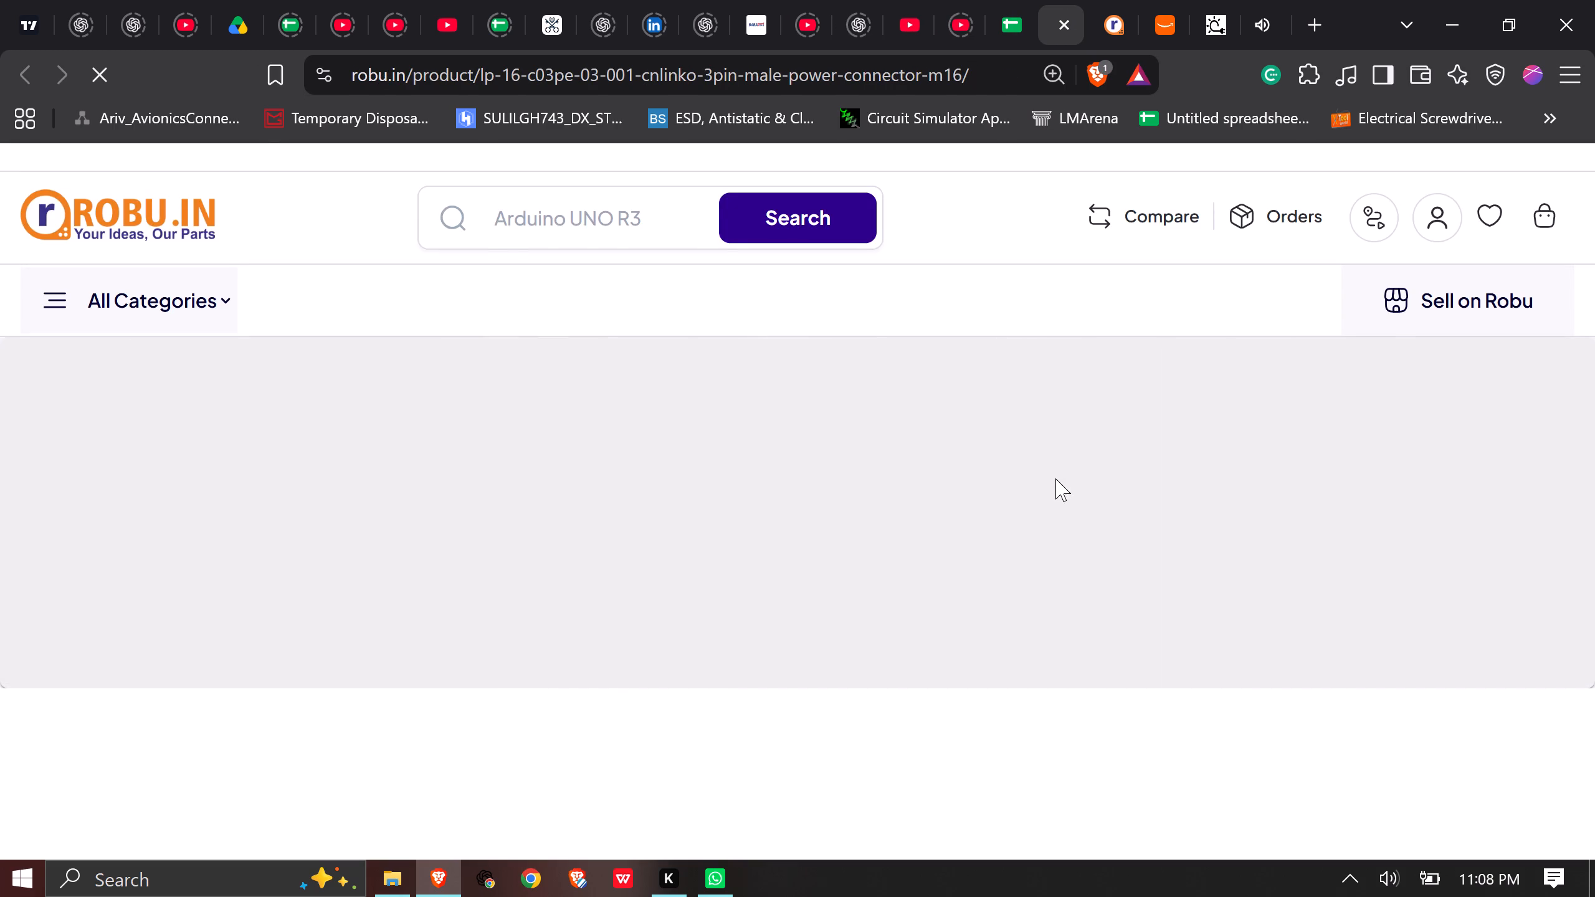
pyautogui.scroll(-4, 1051, 482)
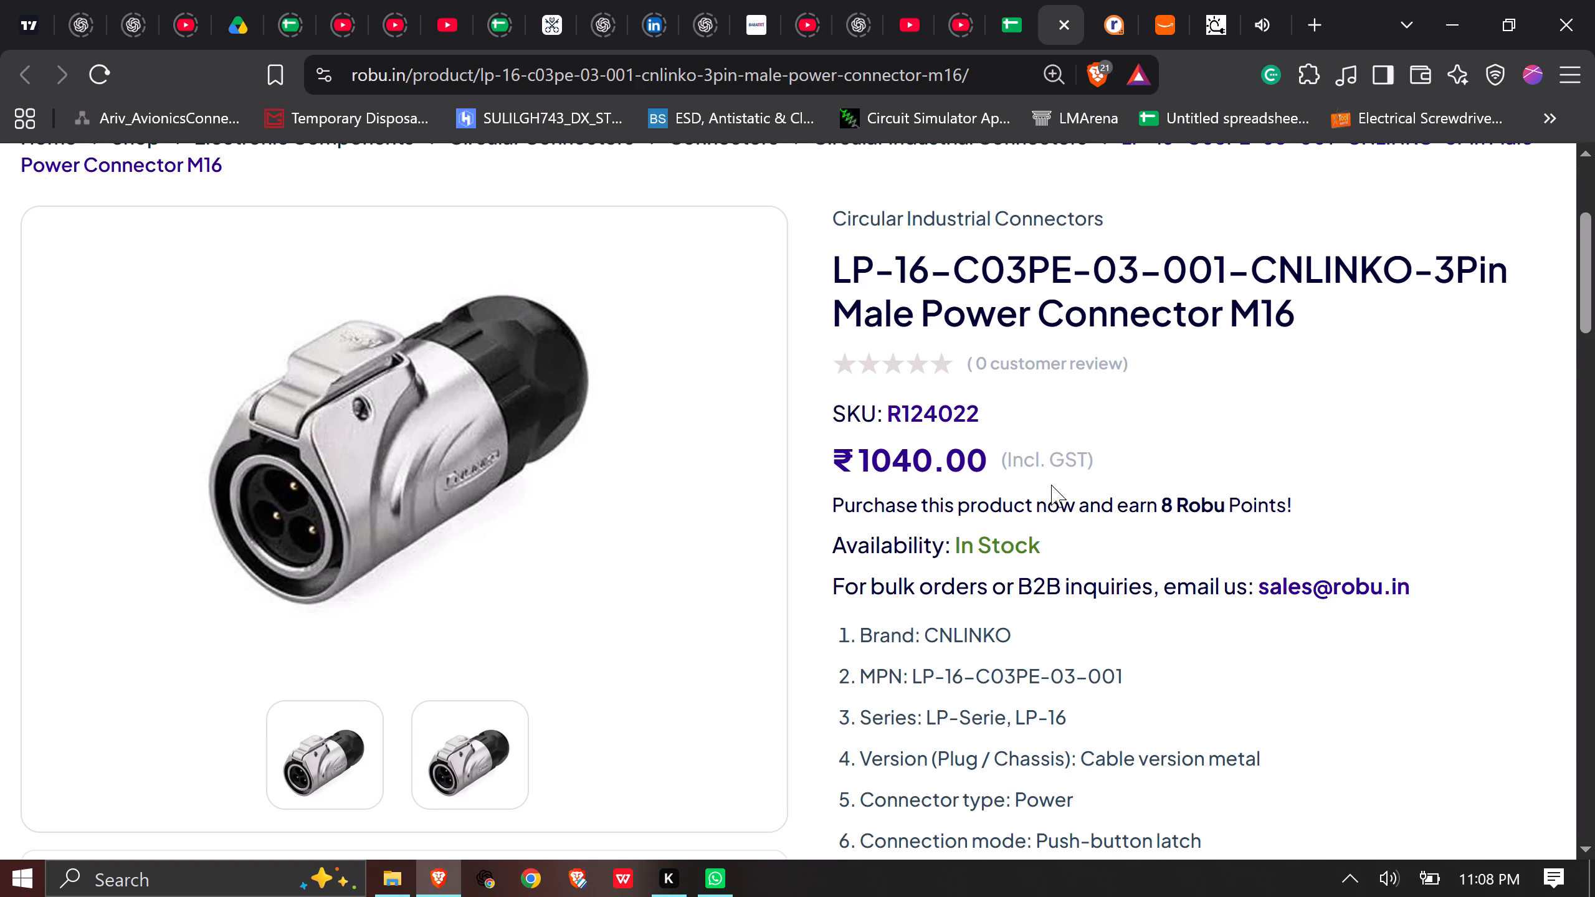
pyautogui.scroll(-2, 1051, 485)
pyautogui.scroll(5, 1051, 485)
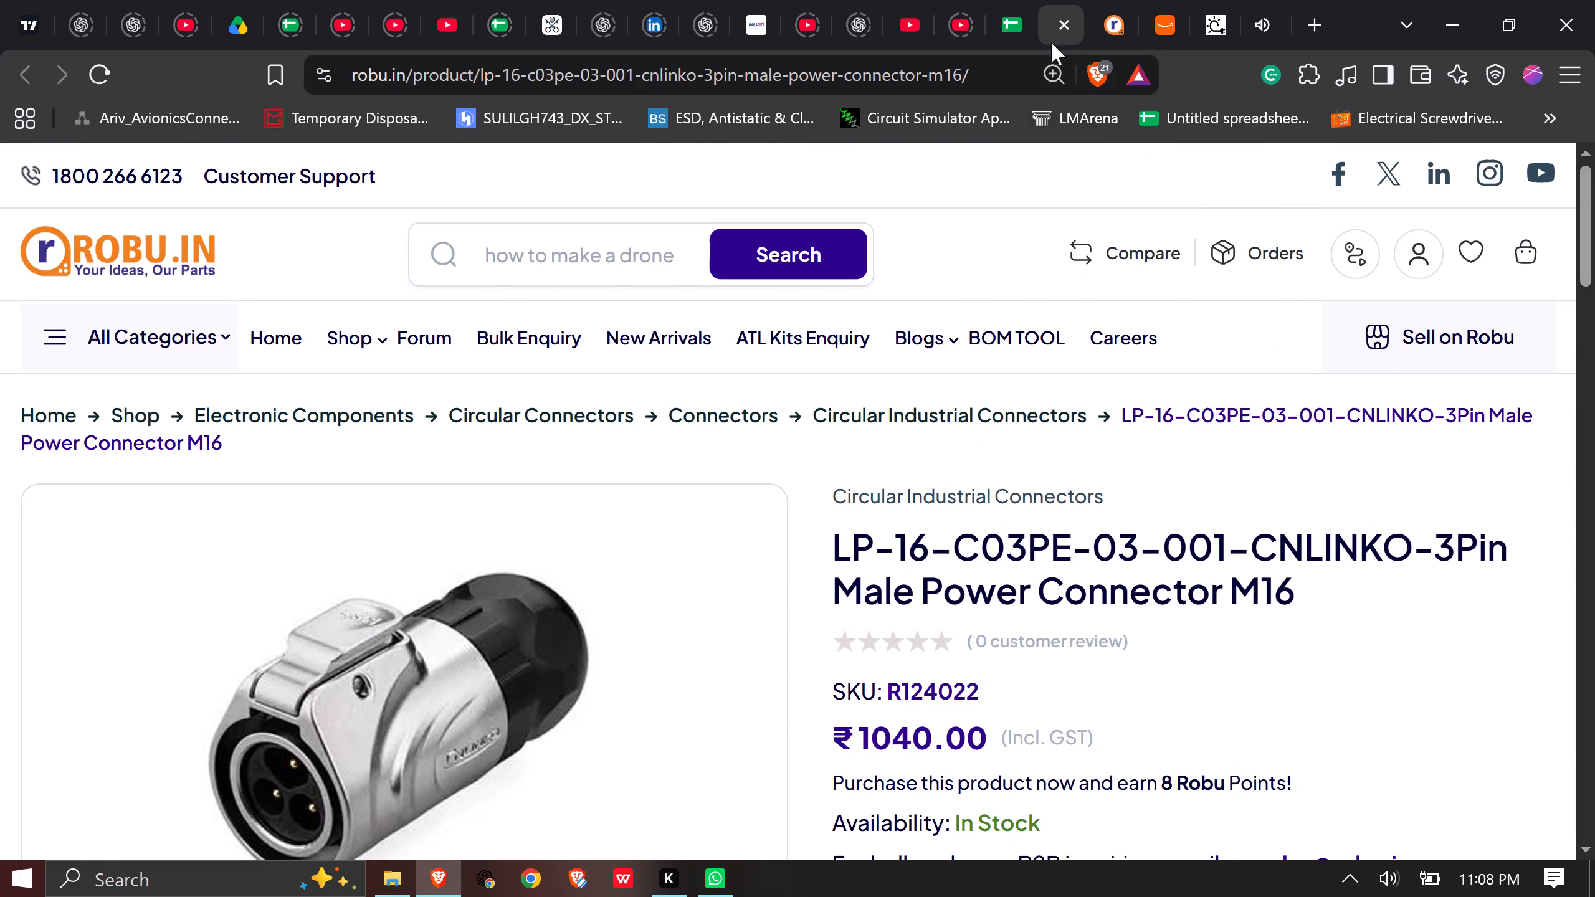
# Back in the EMI_GCS sheet, move the CNLINKO connector link from D97 to B97, replacing the Option 1 link of the Circular AC Power Connector.
pyautogui.click(1033, 20)
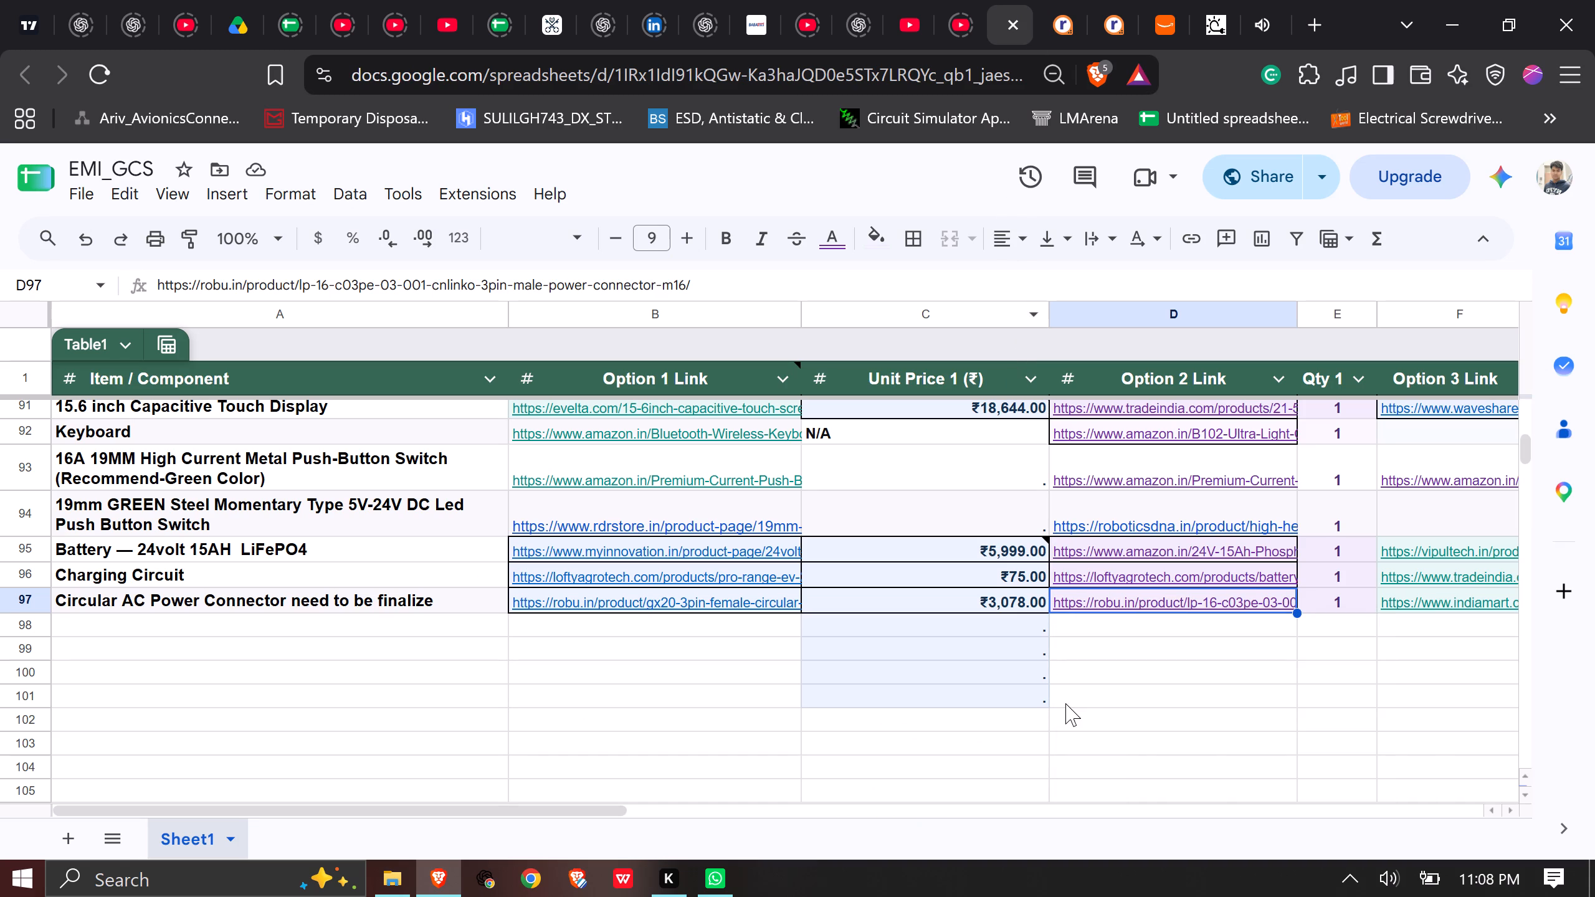
pyautogui.click(1065, 703)
pyautogui.click(1088, 643)
pyautogui.click(1093, 626)
pyautogui.click(1097, 598)
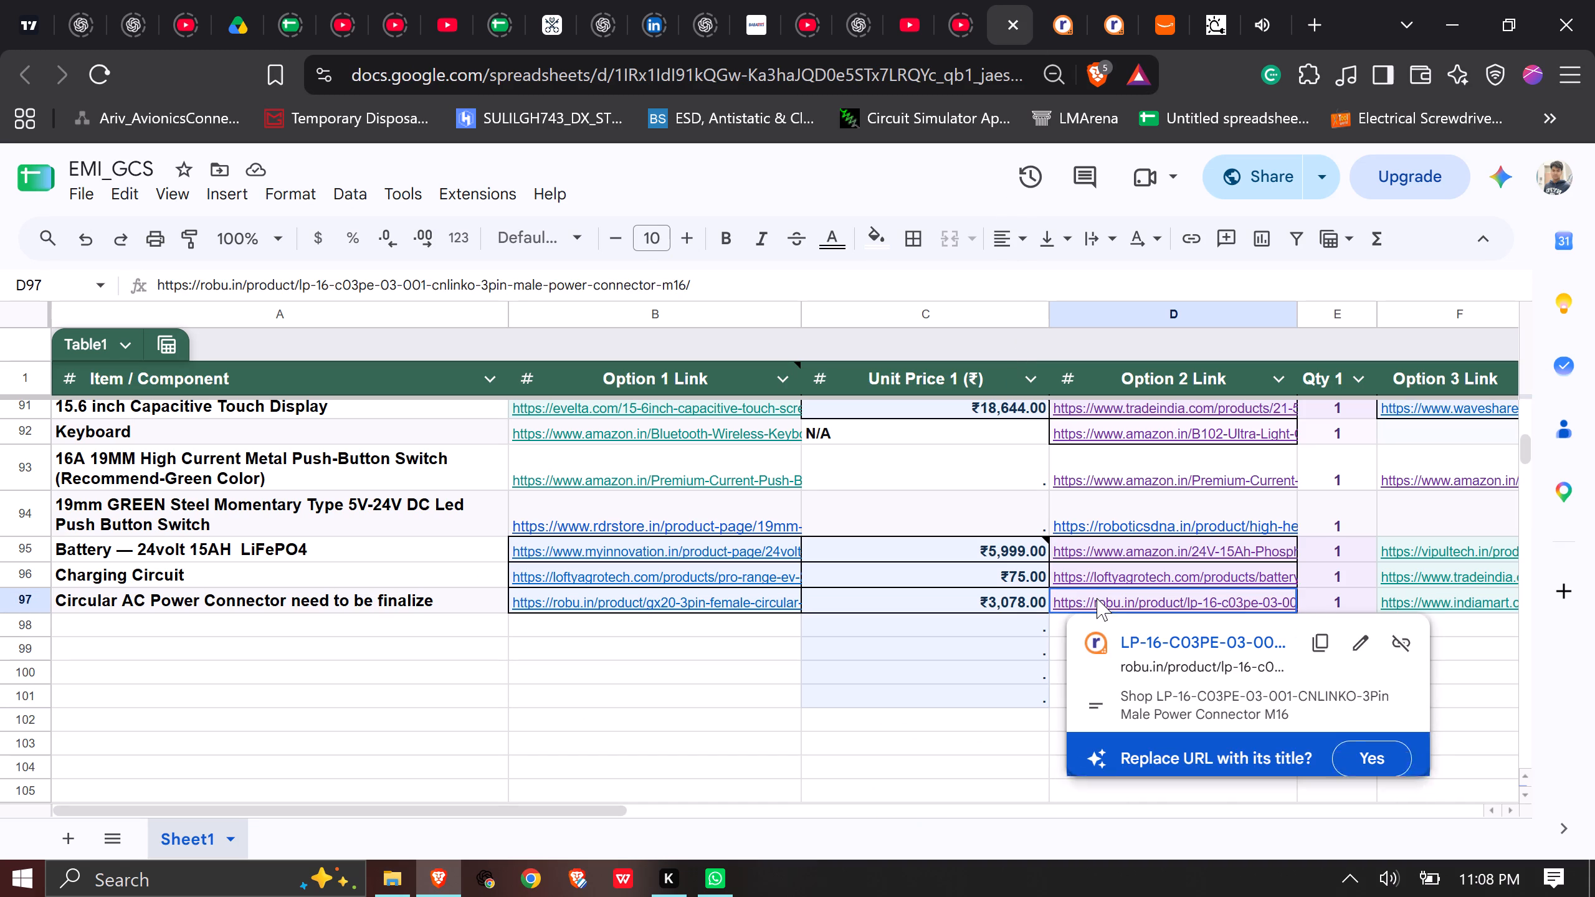
pyautogui.hotkey('ctrl', 'x')
pyautogui.click(792, 598)
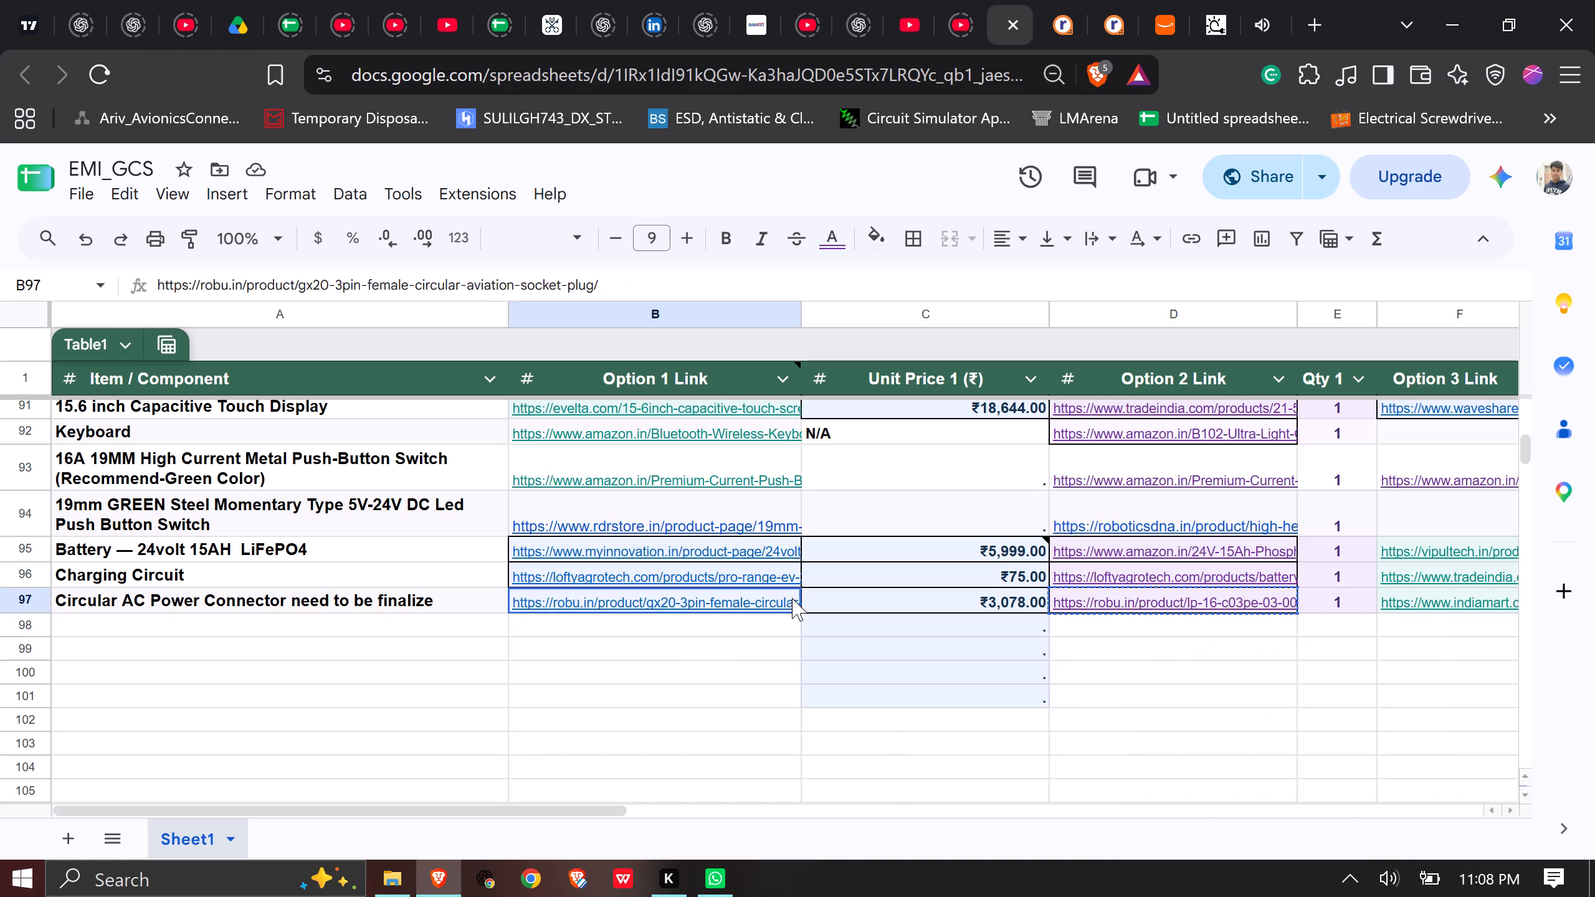
pyautogui.hotkey('ctrl', 'v')
pyautogui.click(479, 683)
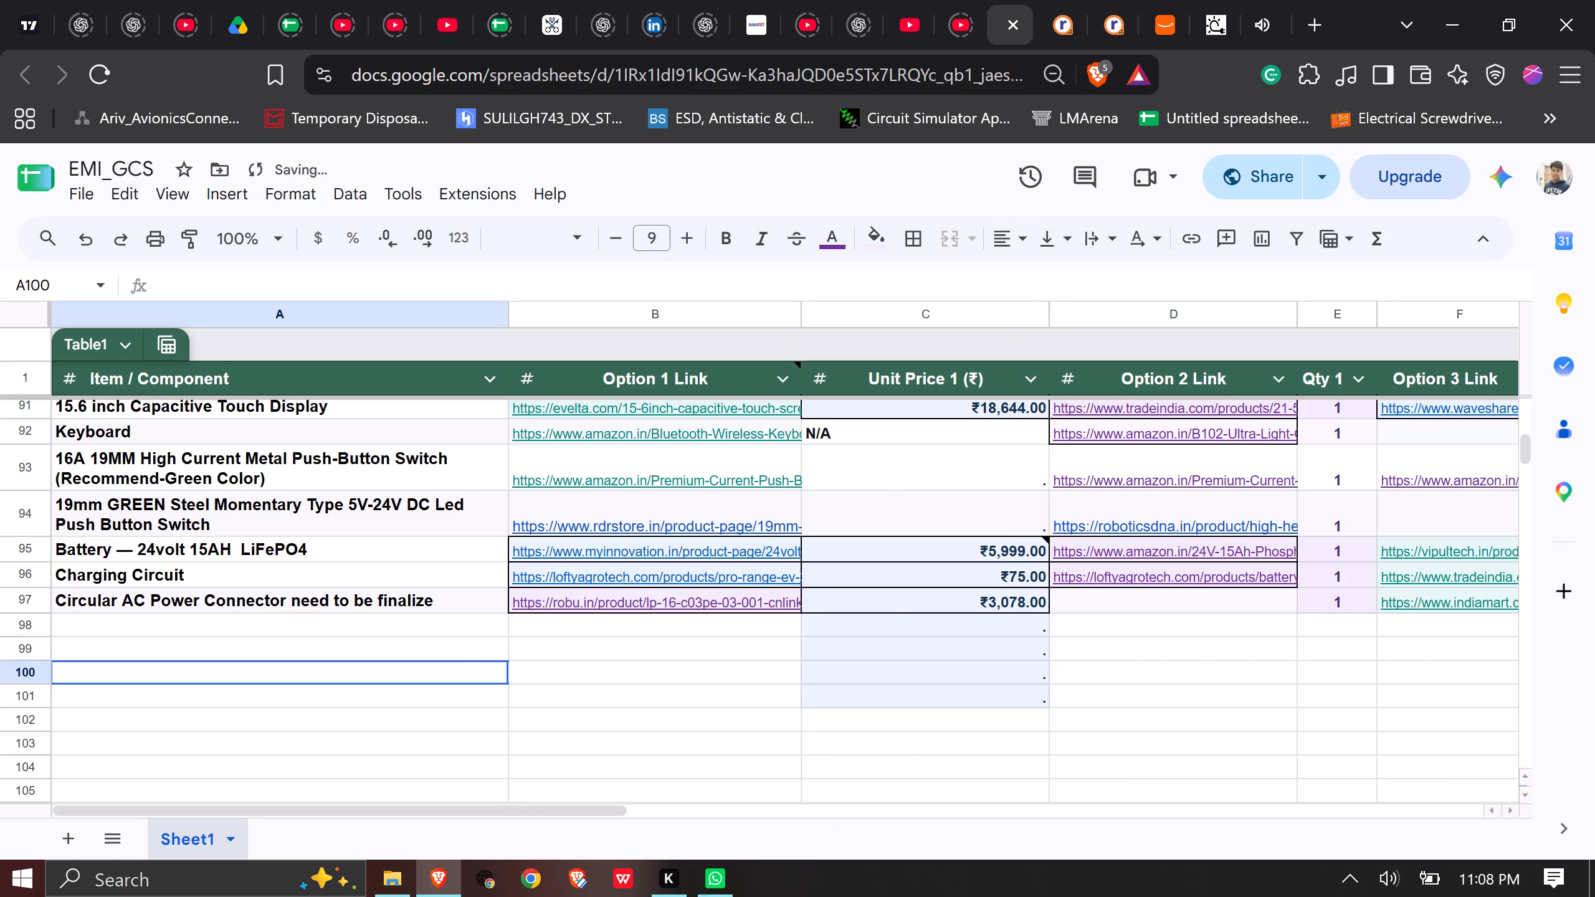
# Shorten the component name in A97 to "Circular AC Power Connector", removing the words "need to be finalize".
pyautogui.click(461, 611)
pyautogui.click(465, 604)
pyautogui.click(465, 604)
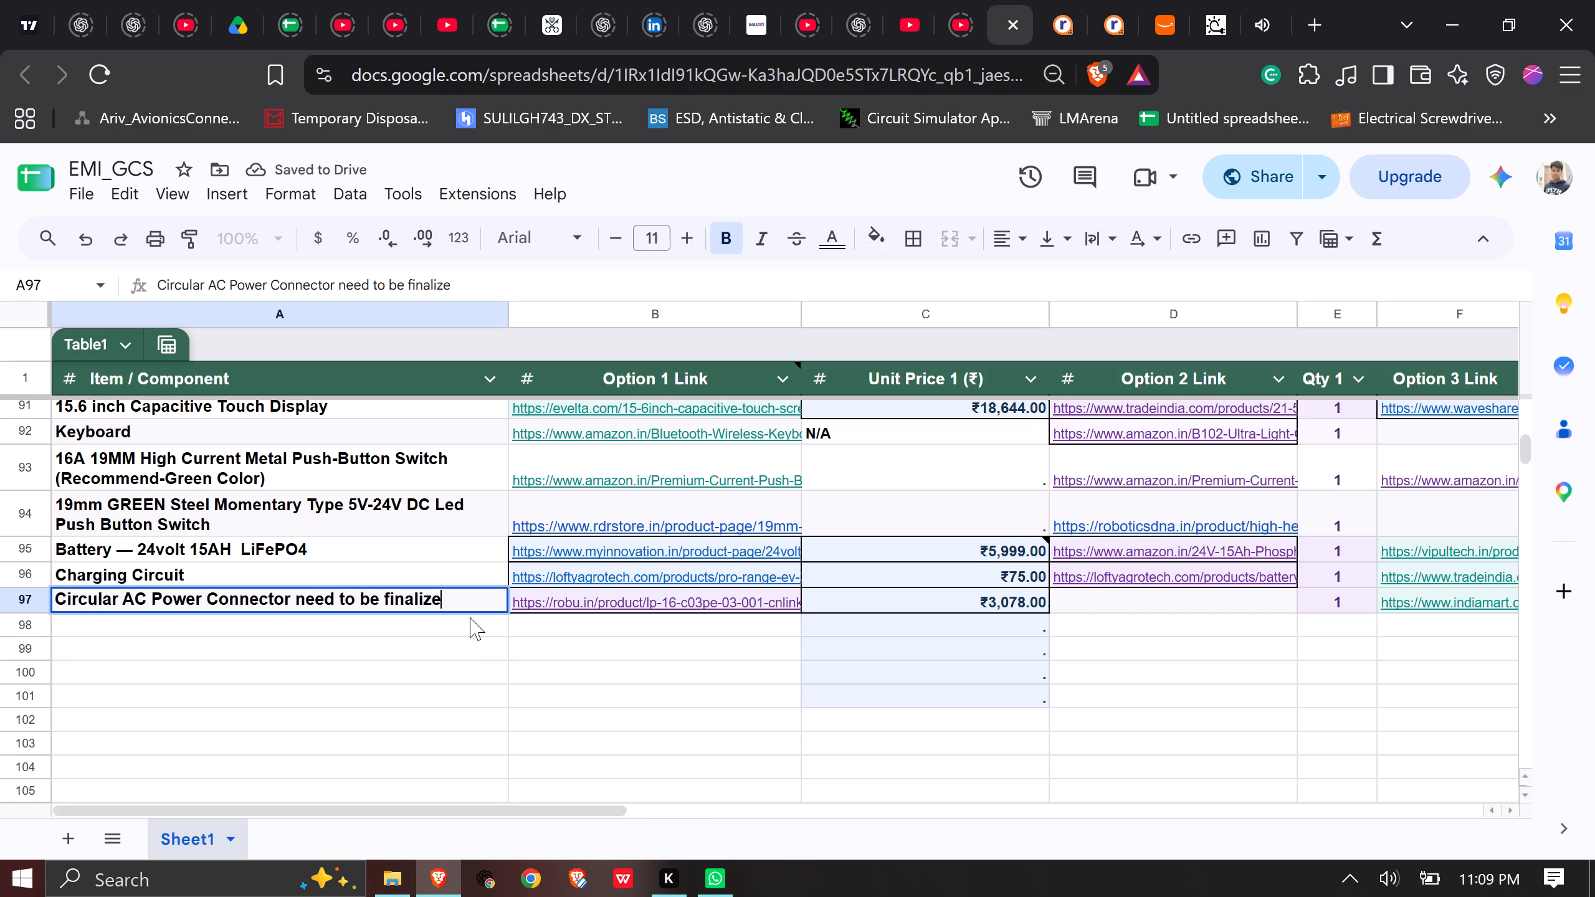
pyautogui.press('BackSpace')
pyautogui.hotkey('ctrl', 'BackSpace')
pyautogui.hotkey('ctrl', 'BackSpace')
pyautogui.hotkey('ctrl', 'BackSpace')
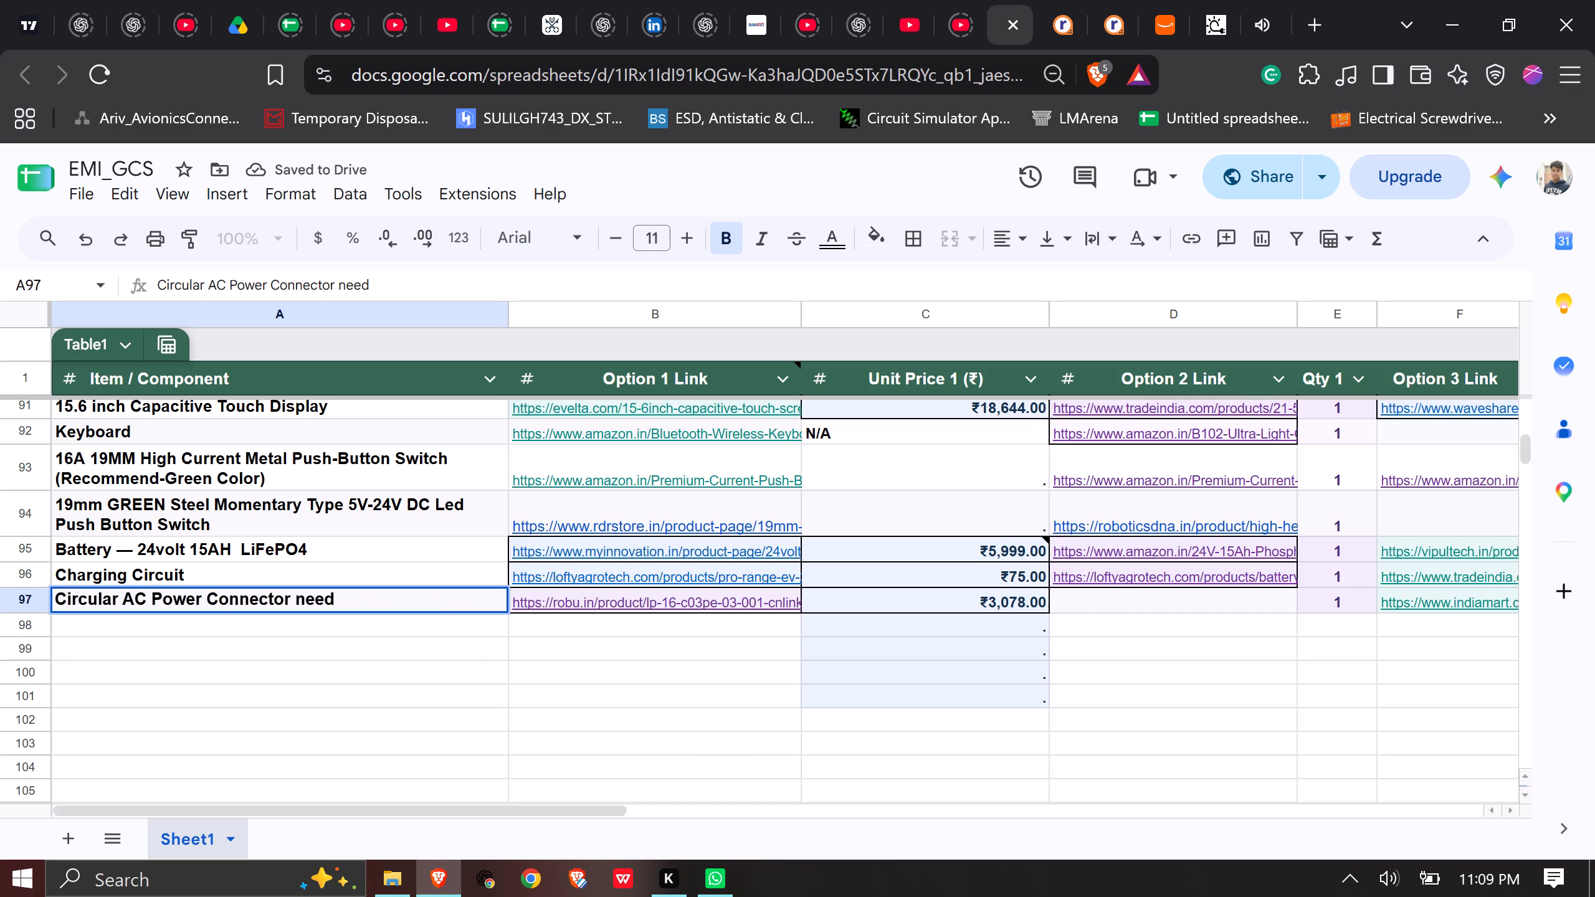
pyautogui.hotkey('ctrl', 'BackSpace')
pyautogui.press('Return')
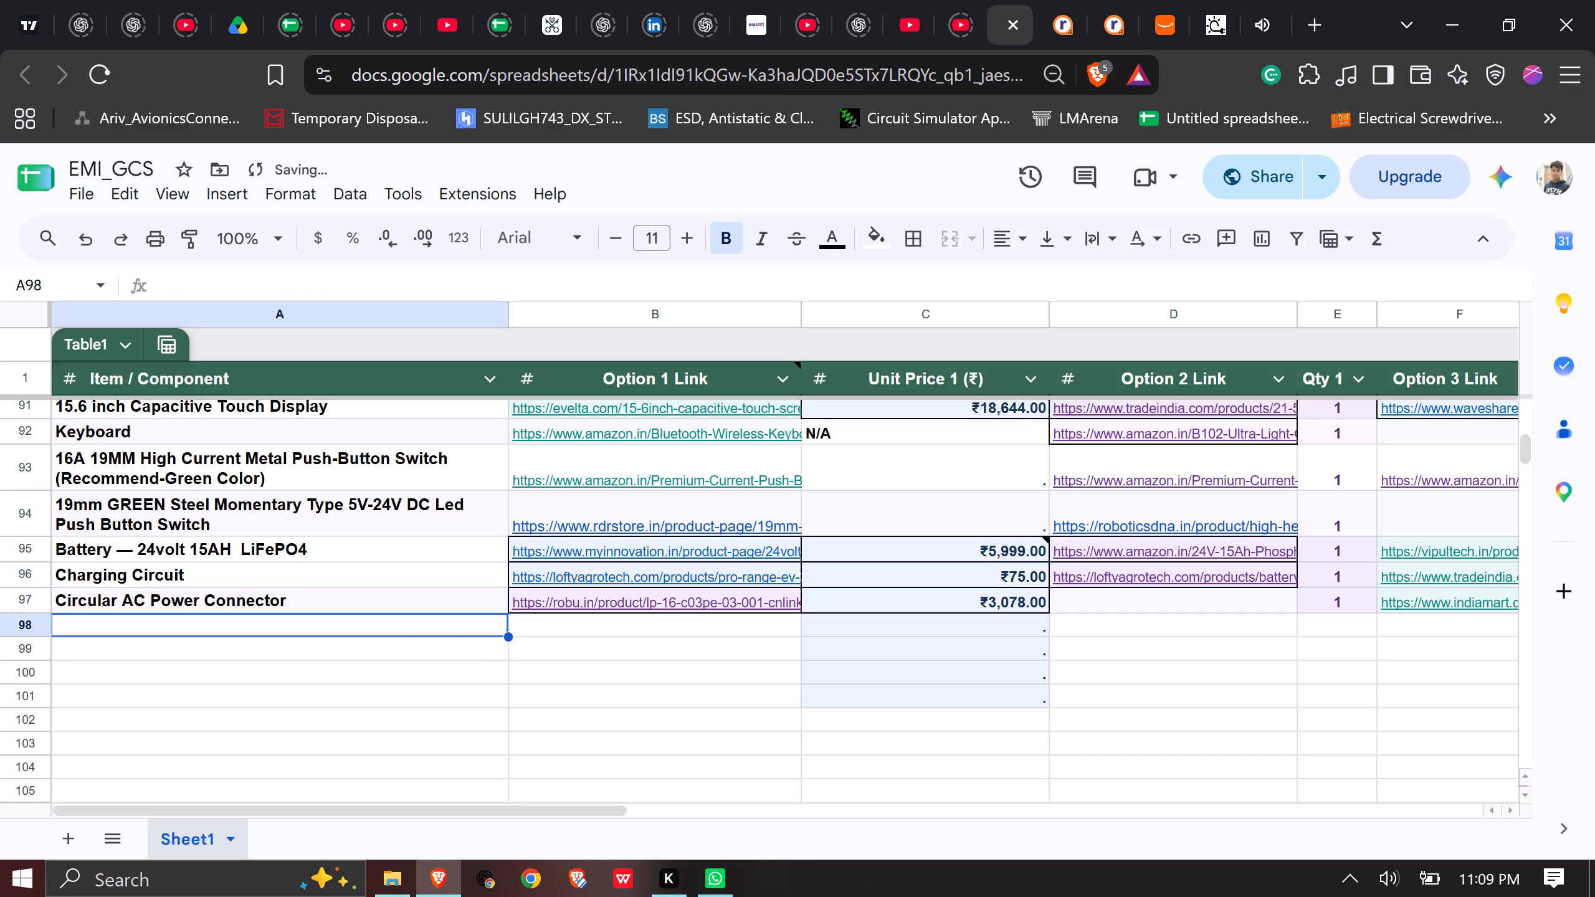
# Open the Option 3 IndiaMART link of the Circular AC Power Connector in row 97 and review the product's photos and specifications.
pyautogui.scroll(3, 495, 650)
pyautogui.scroll(-5, 493, 556)
pyautogui.scroll(2, 682, 620)
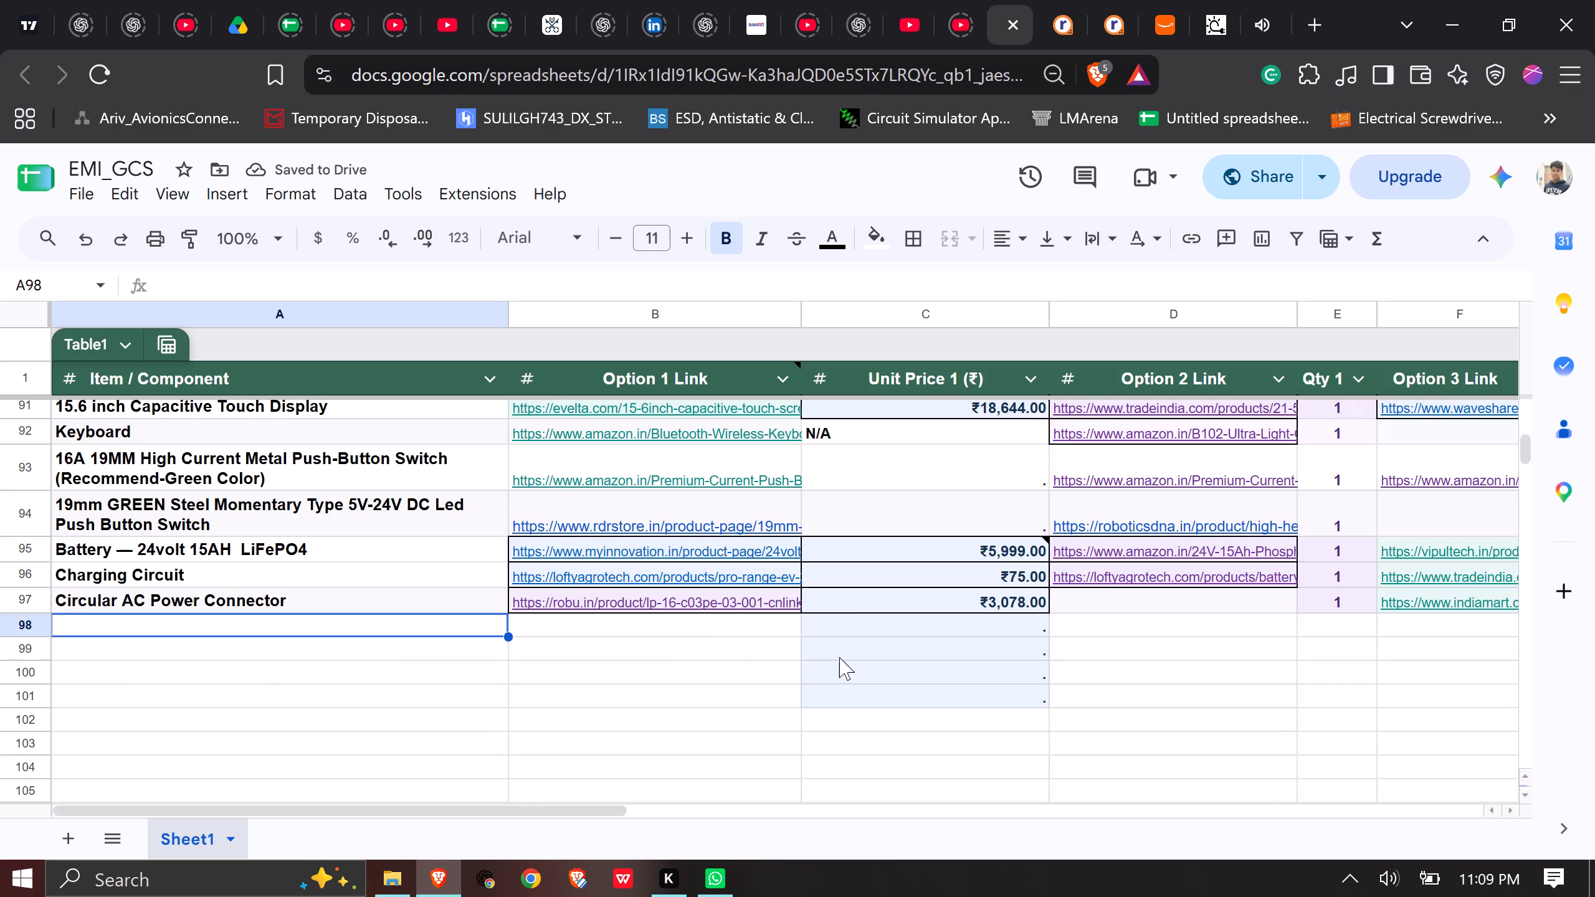
pyautogui.click(1455, 604)
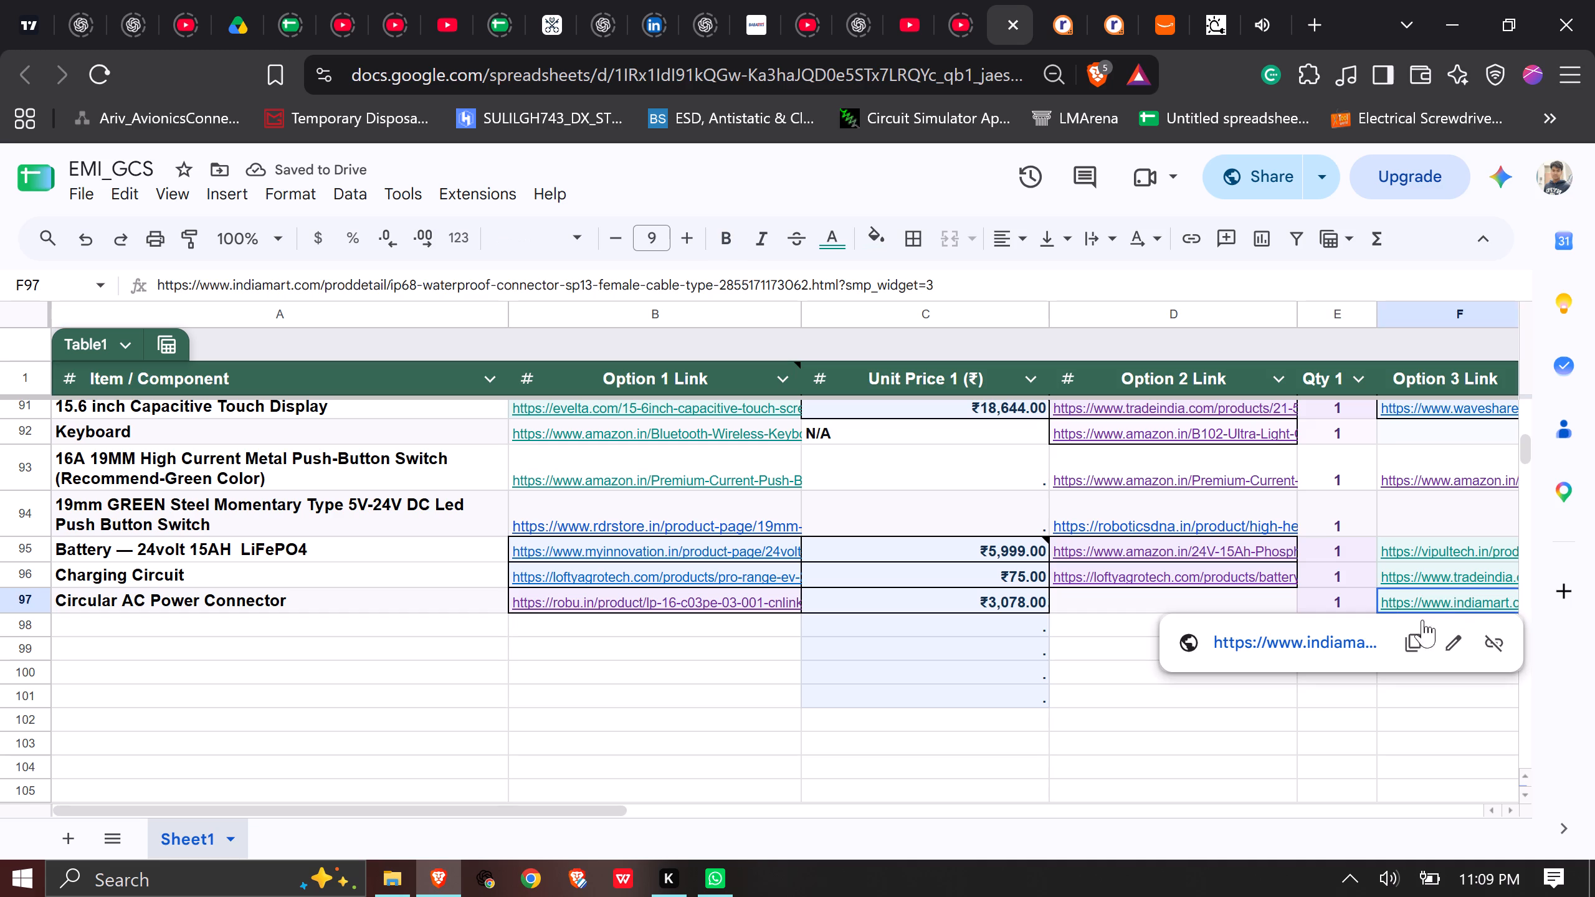
pyautogui.click(1336, 643)
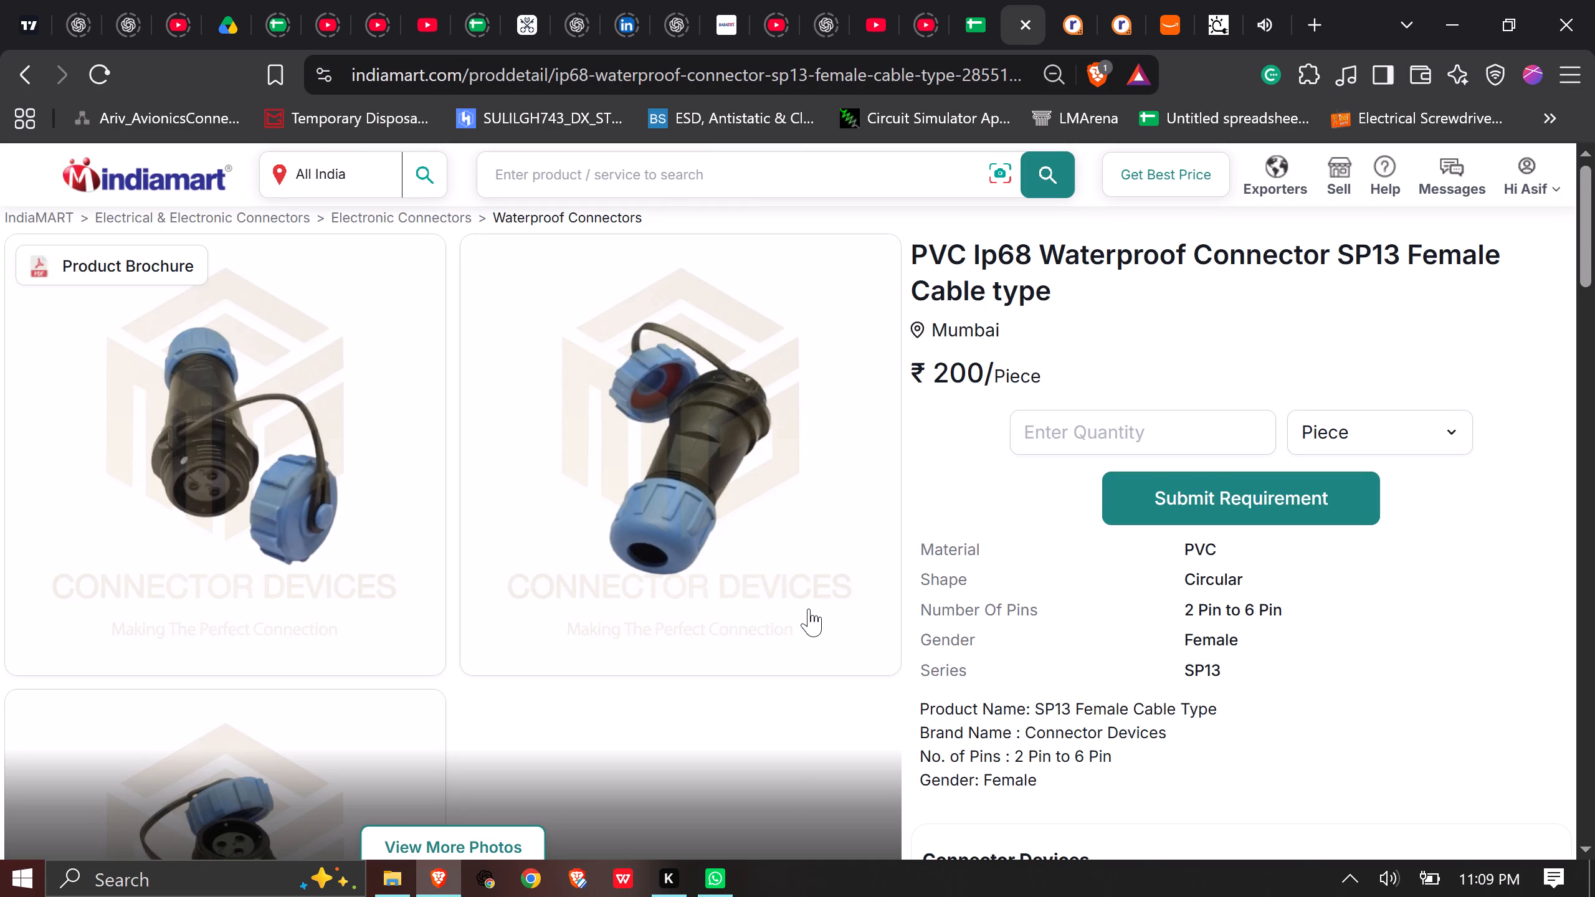
pyautogui.scroll(-2, 951, 440)
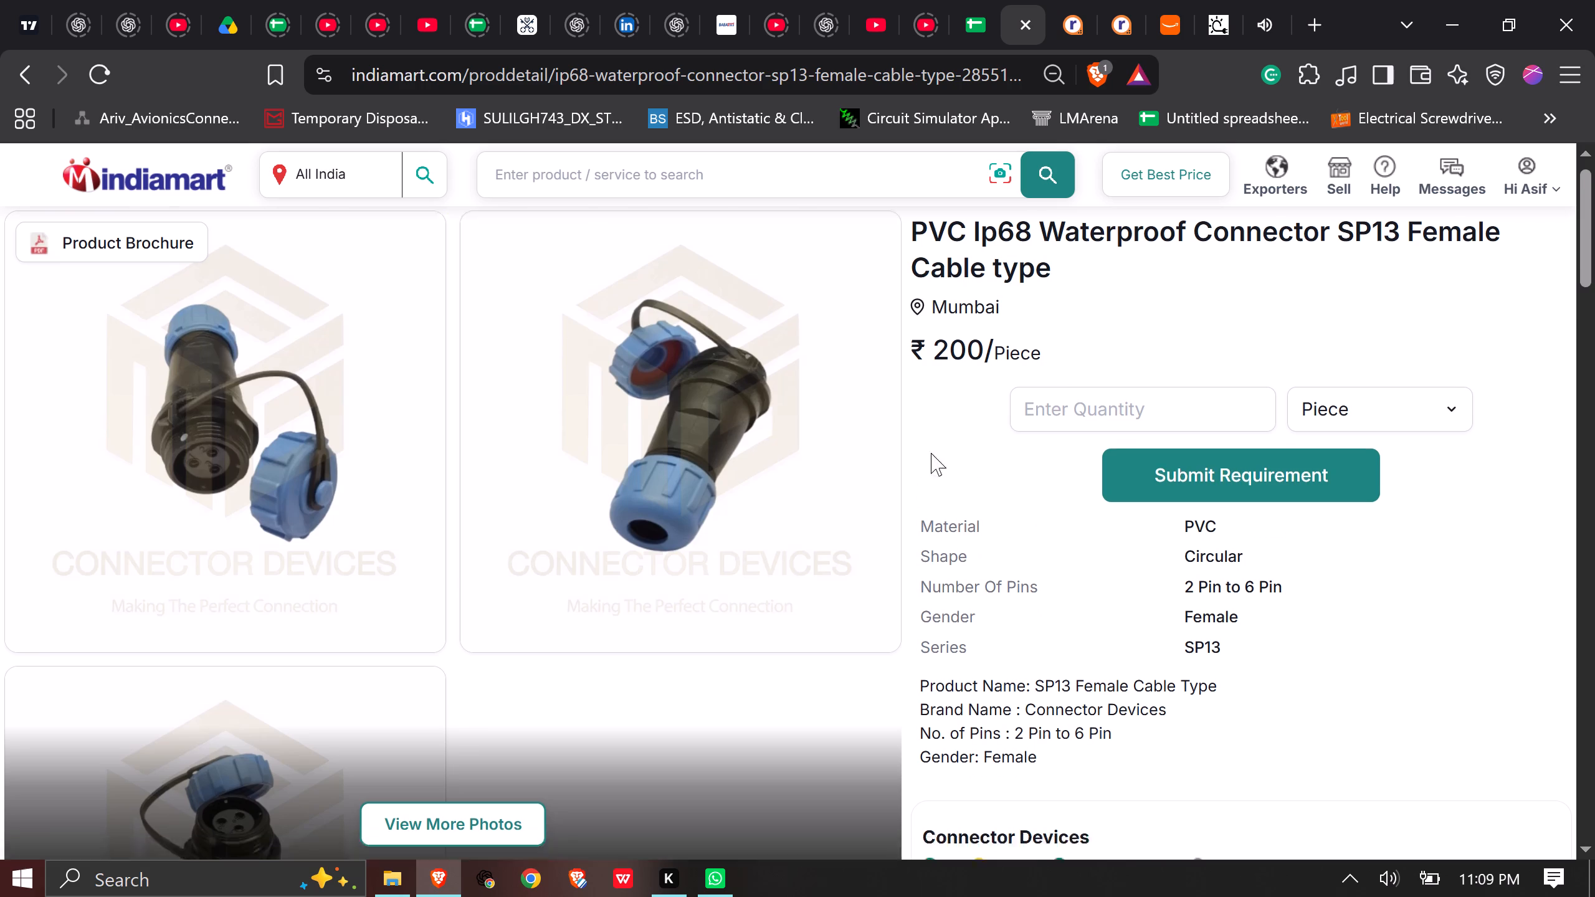
pyautogui.scroll(-2, 931, 453)
pyautogui.scroll(1, 767, 529)
pyautogui.scroll(-1, 767, 529)
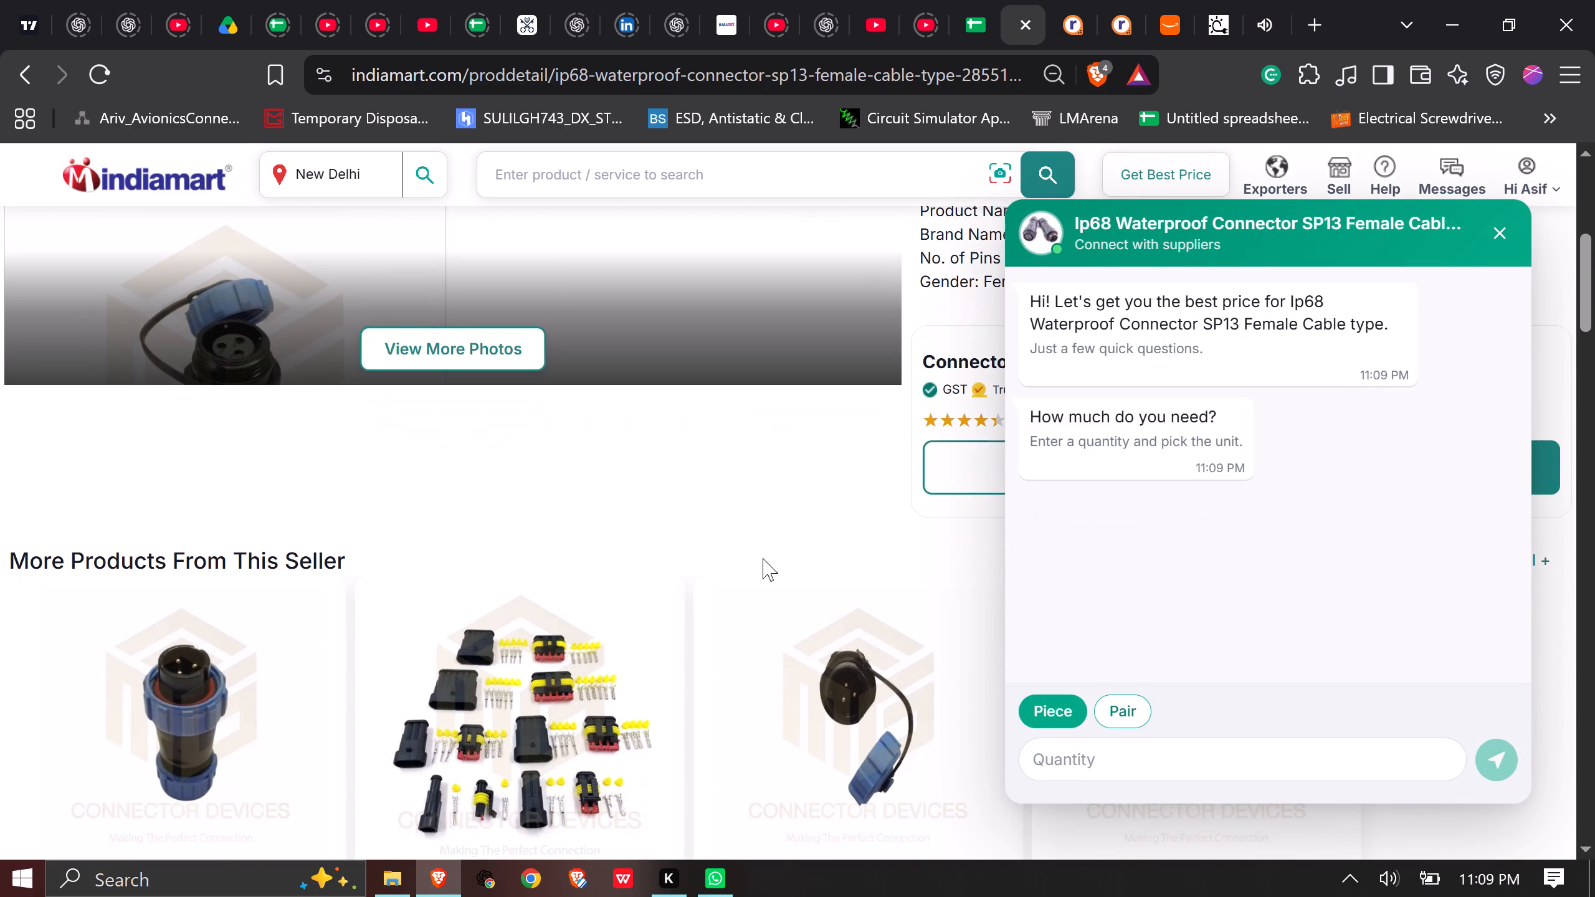
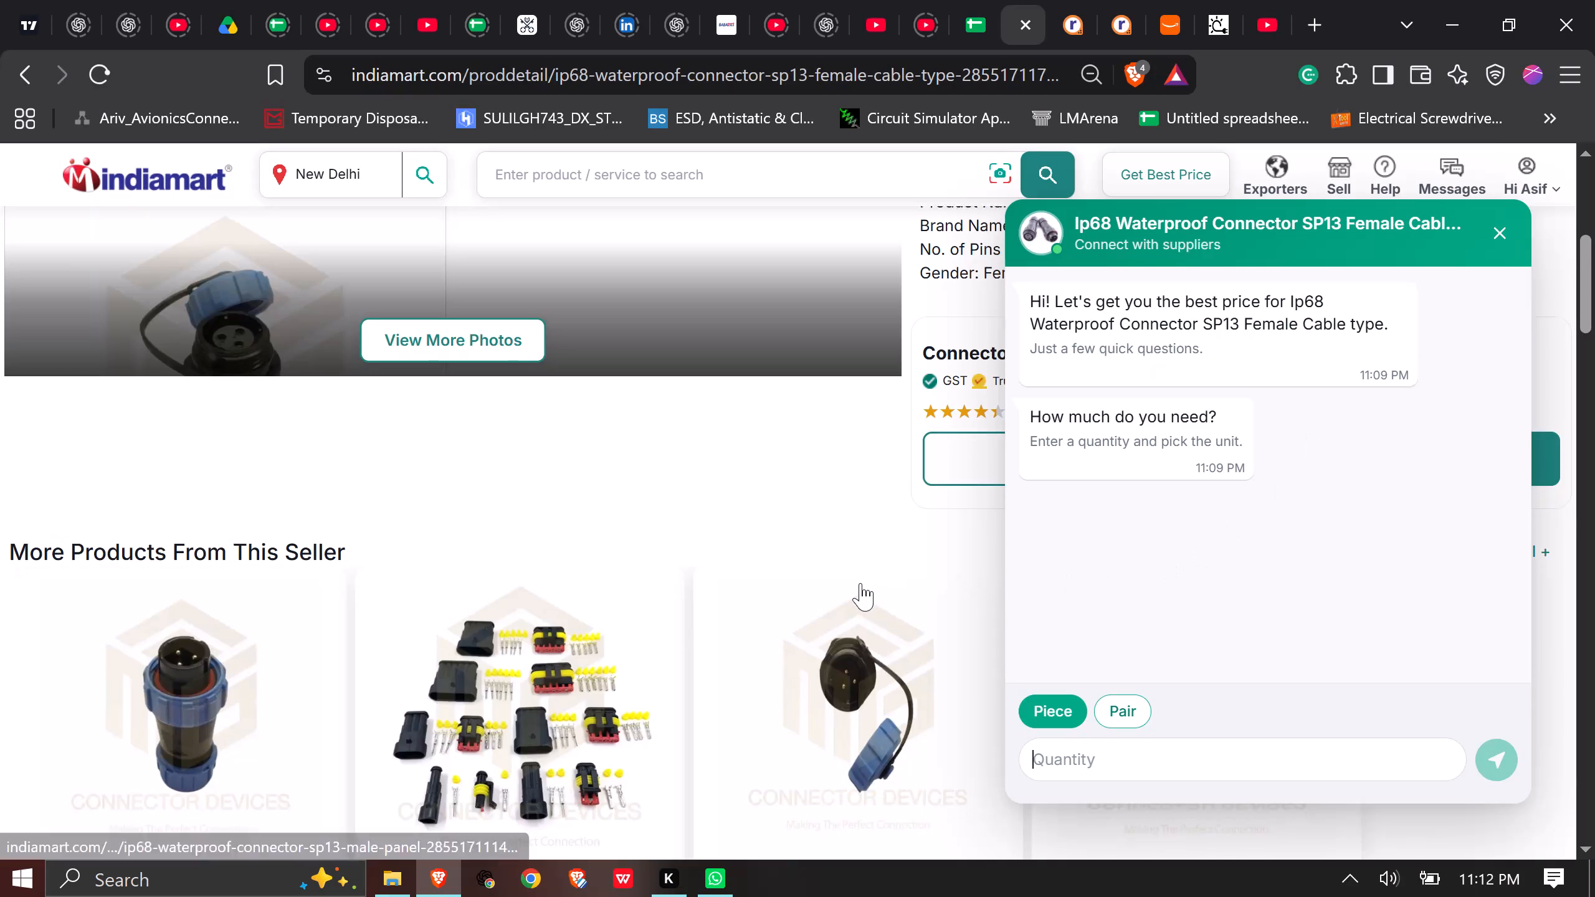
# Look further down the IndiaMART waterproof connector page at the related products and local sellers.
pyautogui.scroll(-2, 860, 583)
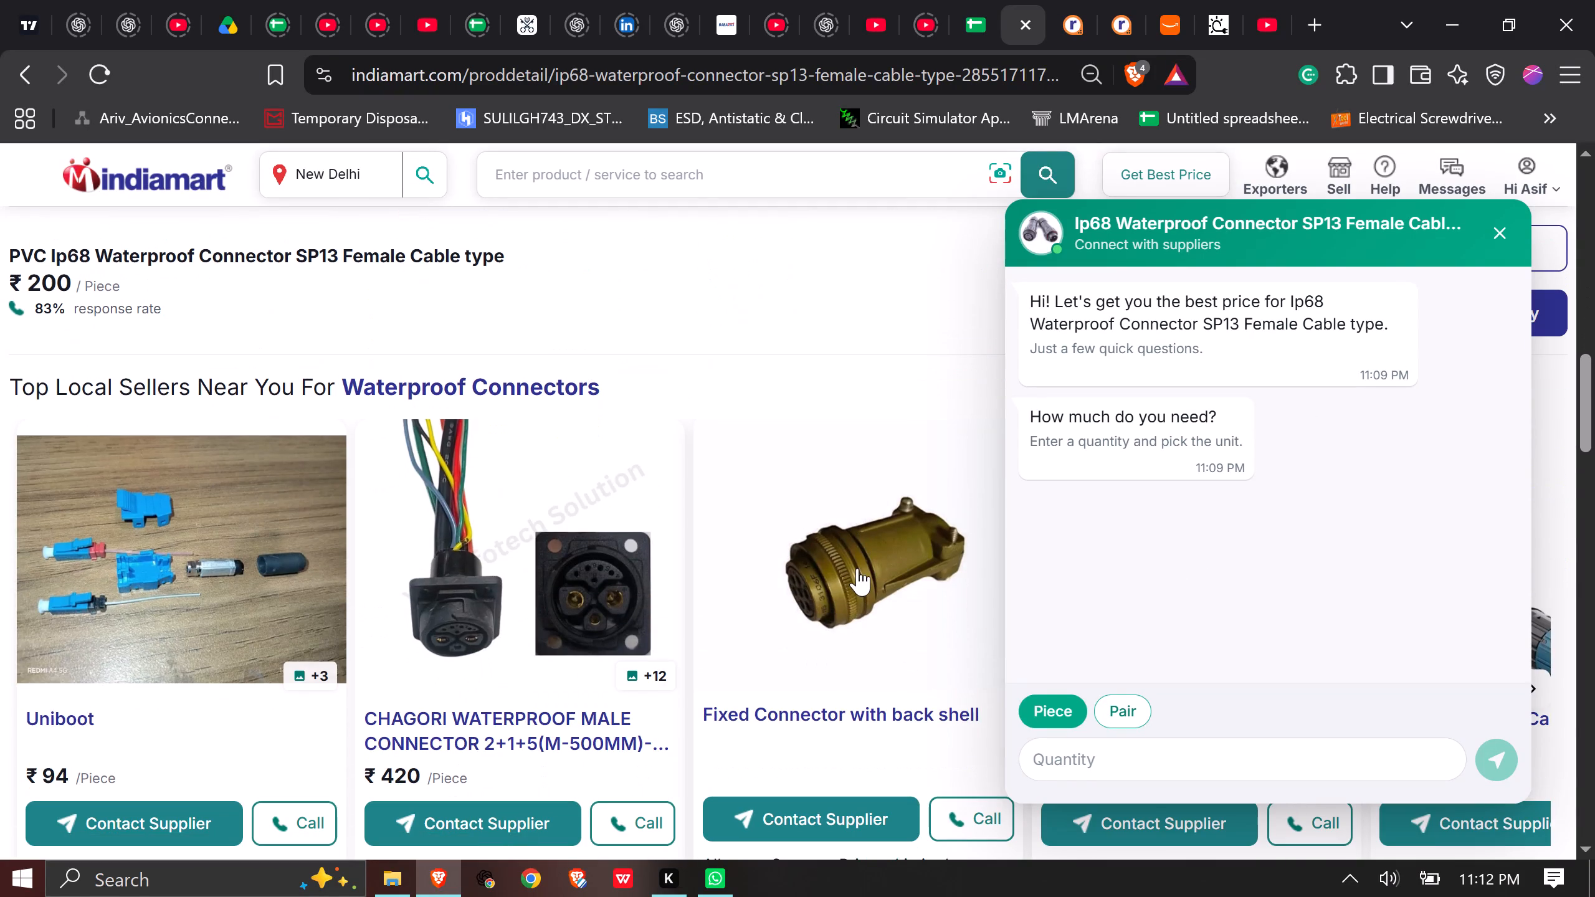
# Switch to the YouTube tab and replay the GUZARISH song from near its beginning.
pyautogui.click(1251, 0)
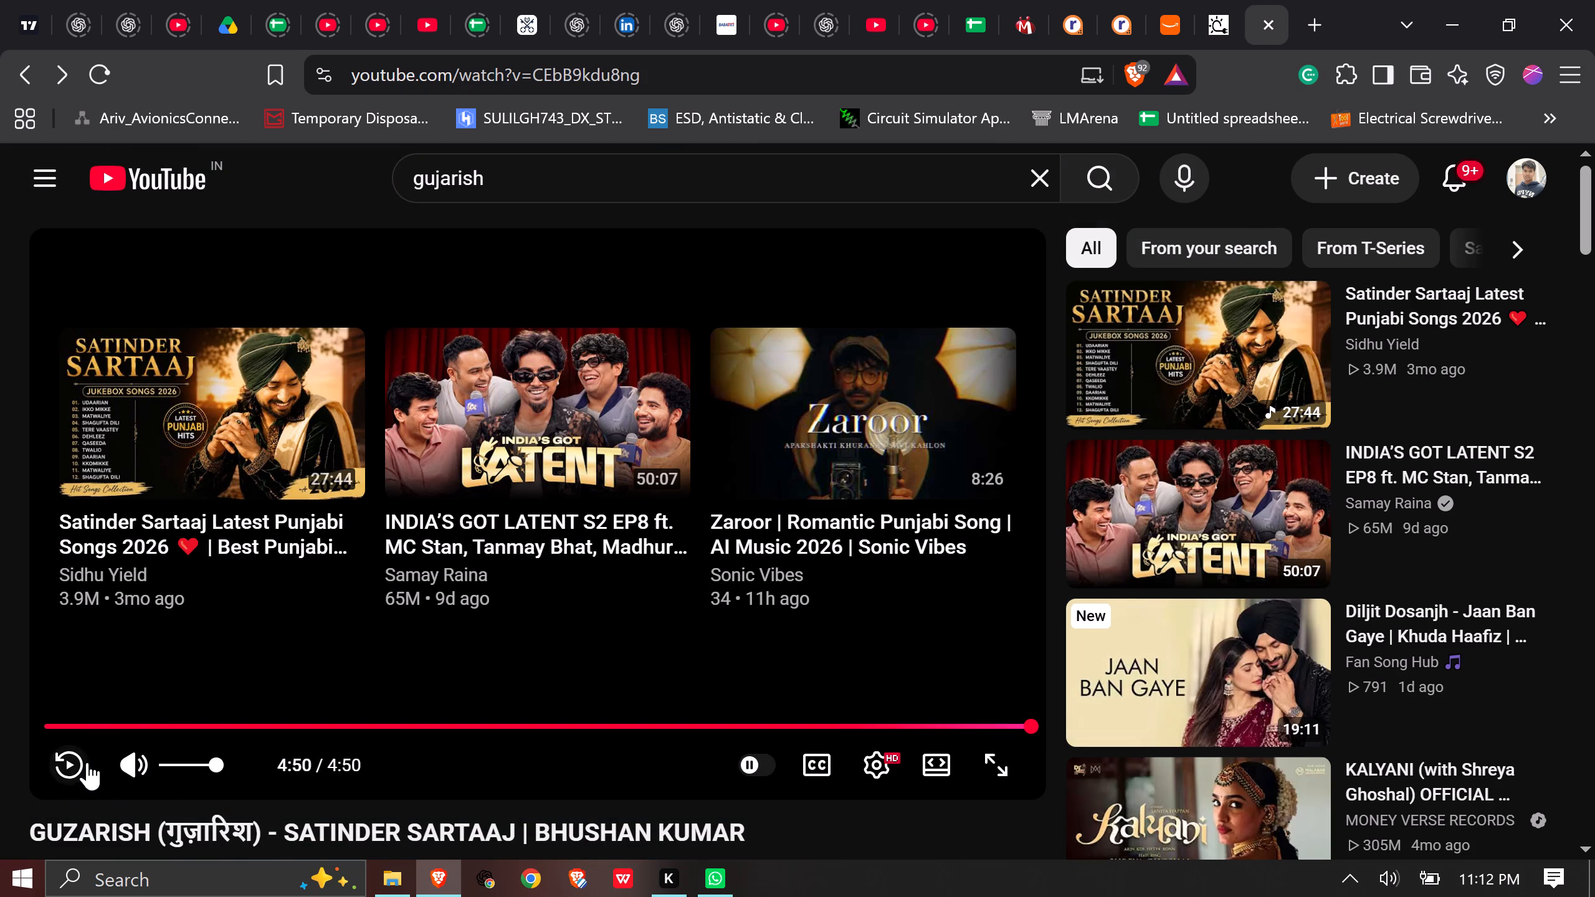
pyautogui.click(87, 763)
pyautogui.click(176, 724)
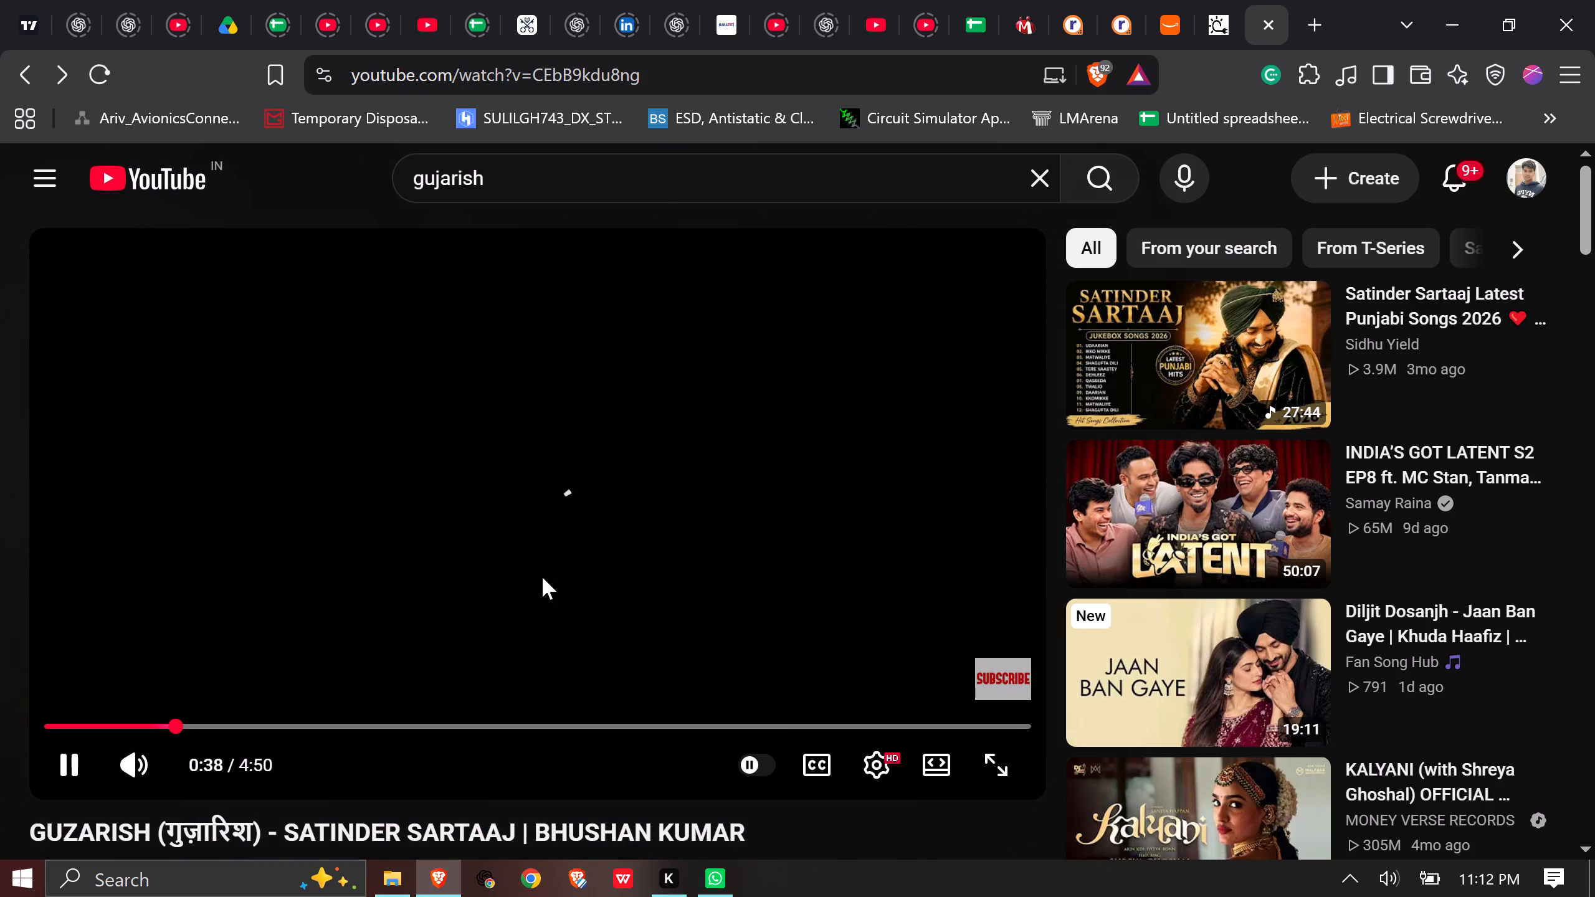
# Close the open IndiaMART, robu.in, Amazon and myinnovation.in product pages and return to the EMI_GCS sheet.
pyautogui.click(1041, 15)
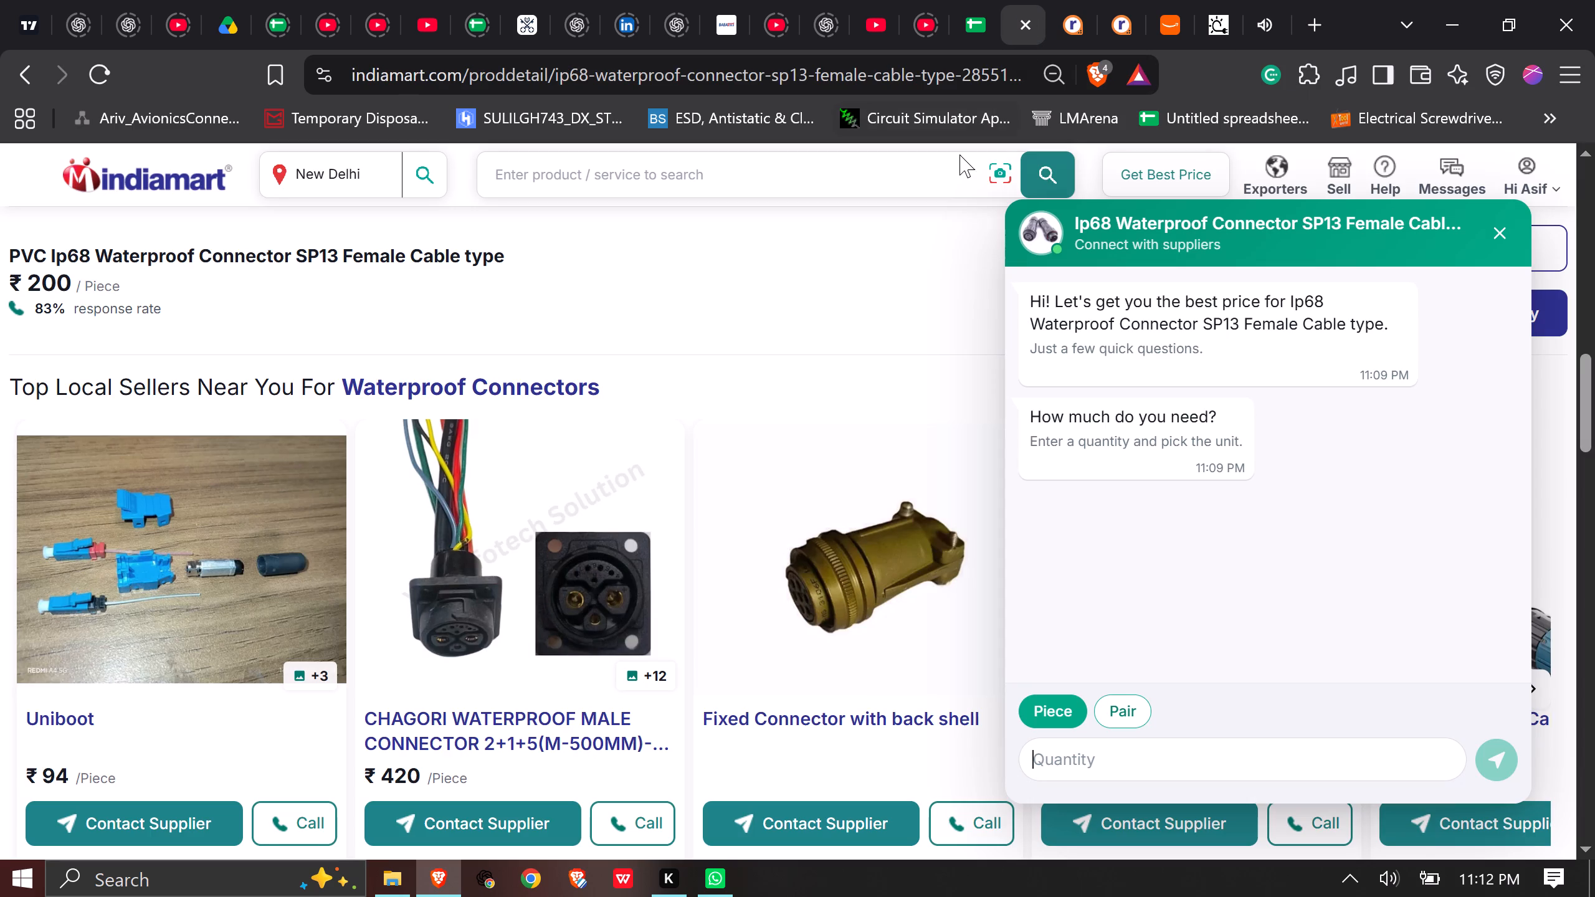
pyautogui.click(1019, 29)
pyautogui.click(1019, 29)
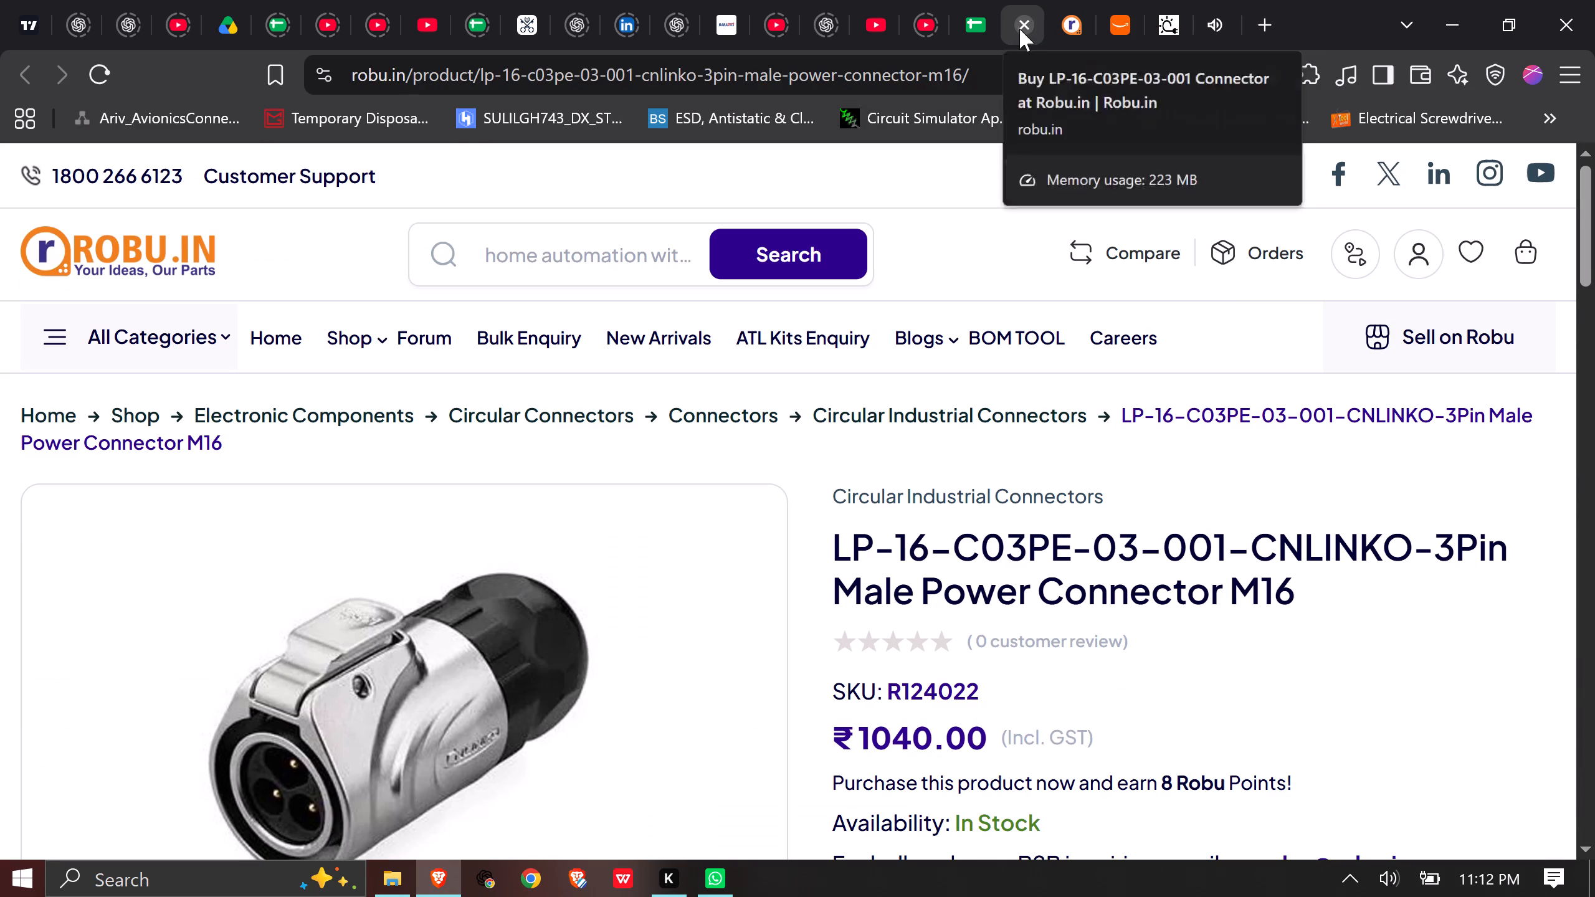
pyautogui.click(1019, 15)
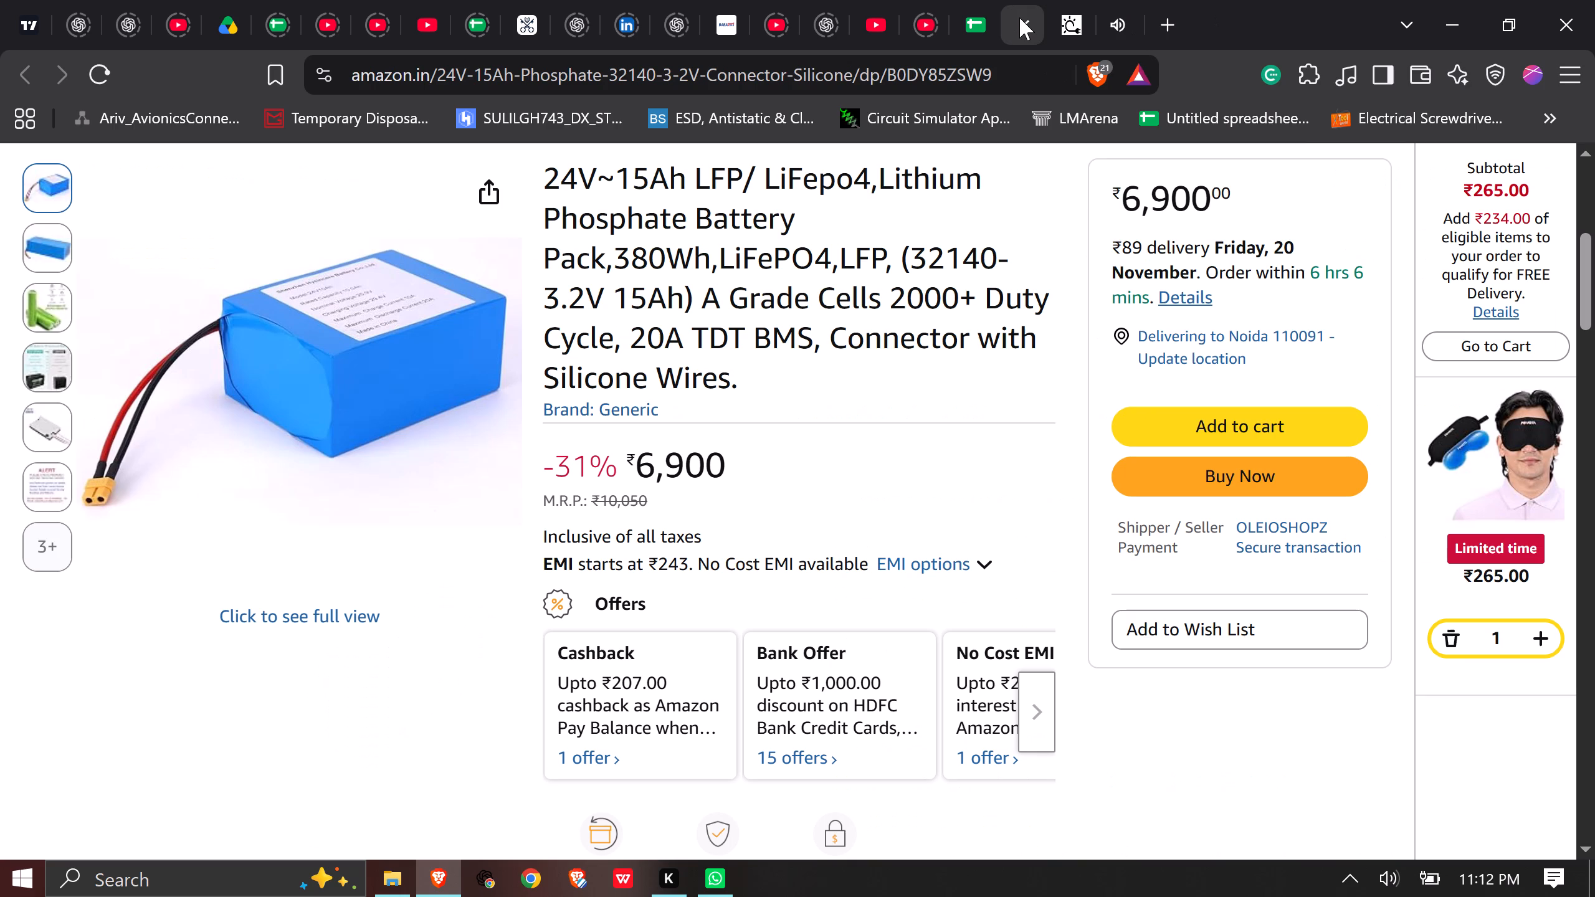
pyautogui.click(1019, 17)
pyautogui.moveTo(1019, 17); pyautogui.dragTo(1011, 14)
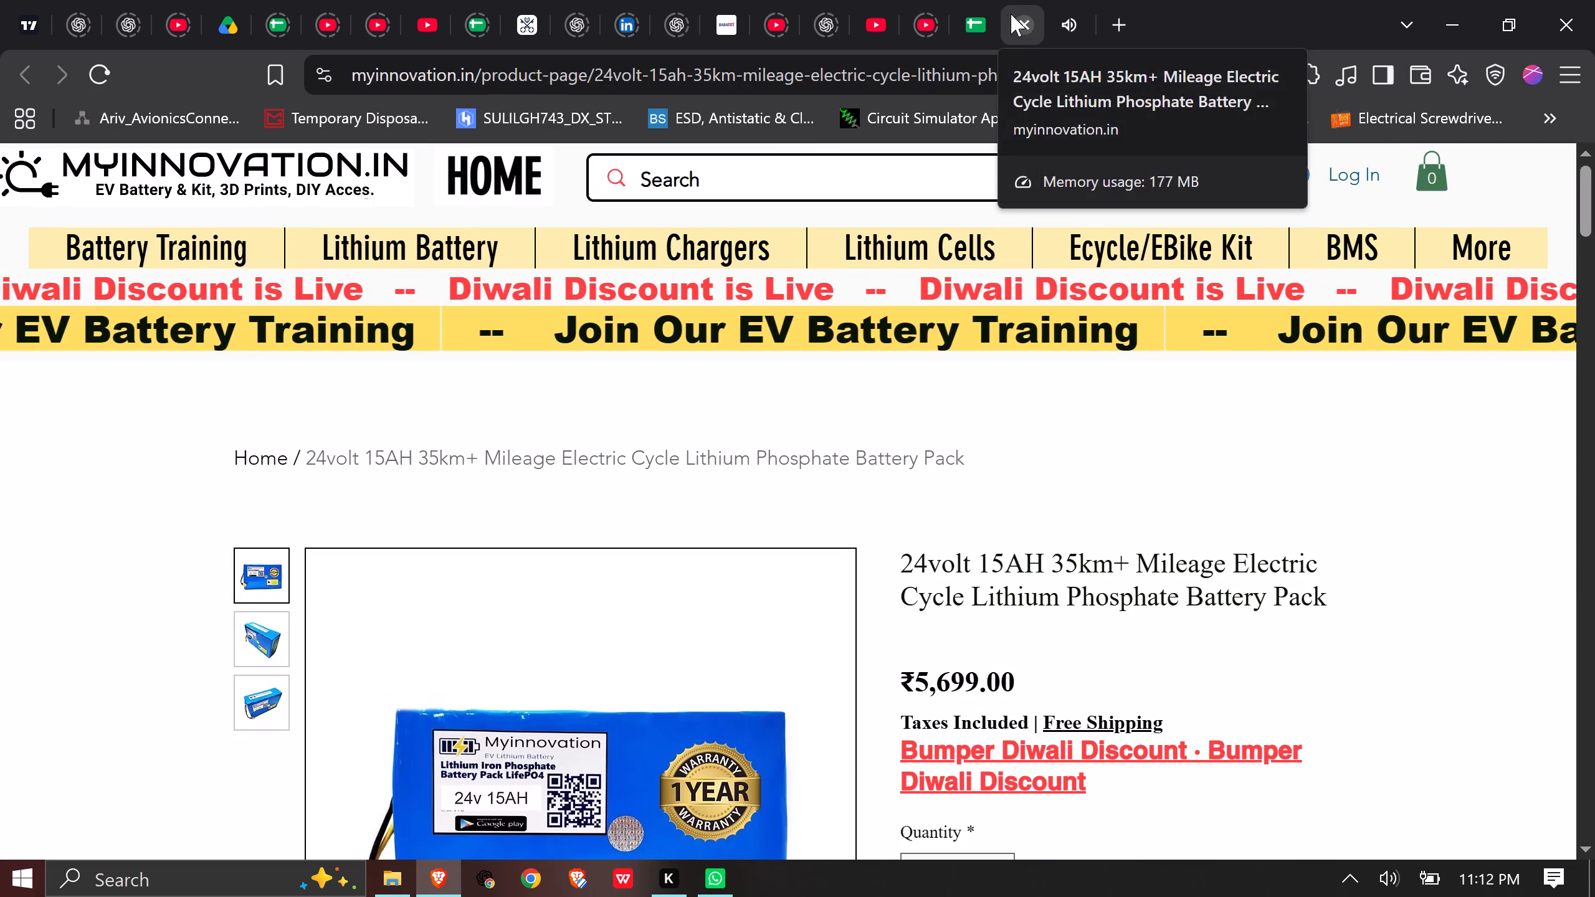
pyautogui.moveTo(1011, 14); pyautogui.dragTo(989, 0)
pyautogui.click(1012, 14)
pyautogui.click(1012, 18)
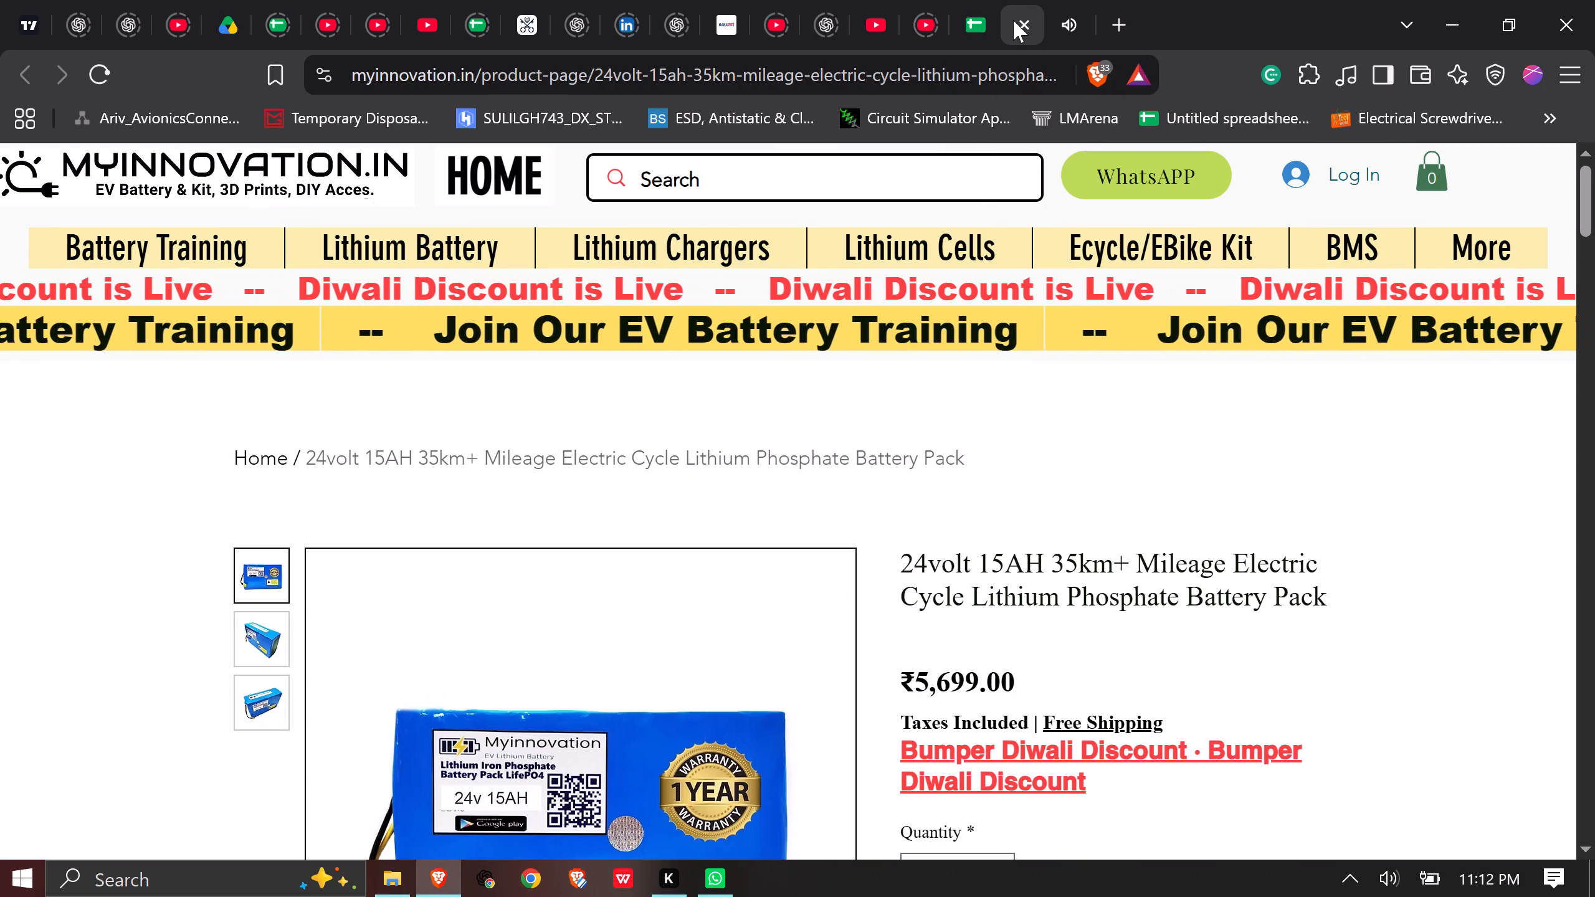
pyautogui.click(1015, 22)
pyautogui.moveTo(1018, 38); pyautogui.dragTo(965, 35)
pyautogui.click(1019, 33)
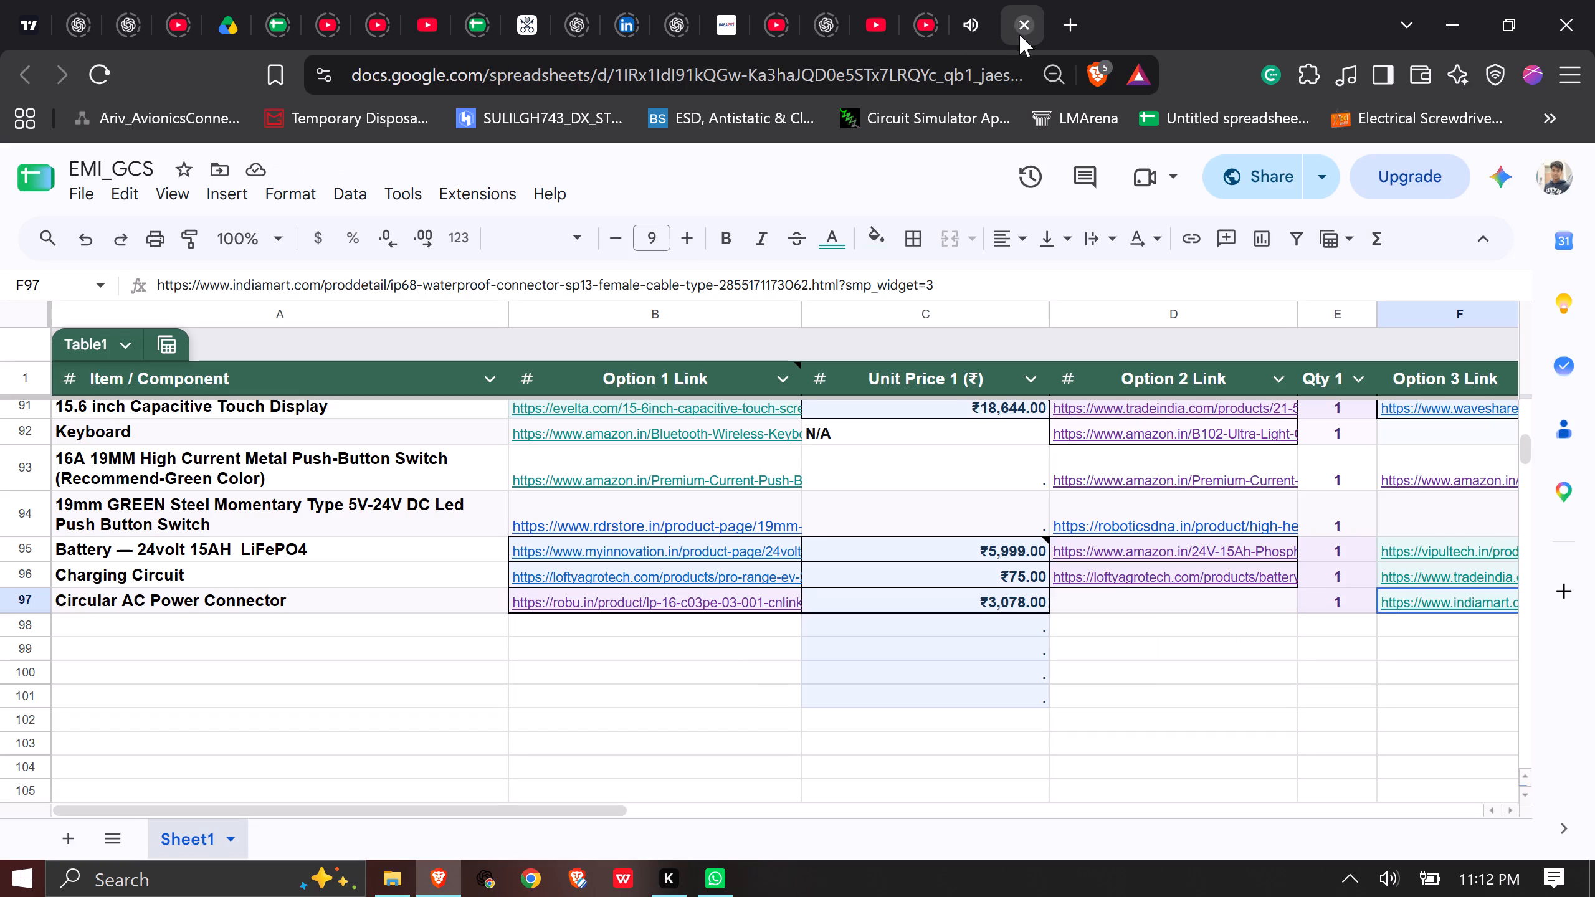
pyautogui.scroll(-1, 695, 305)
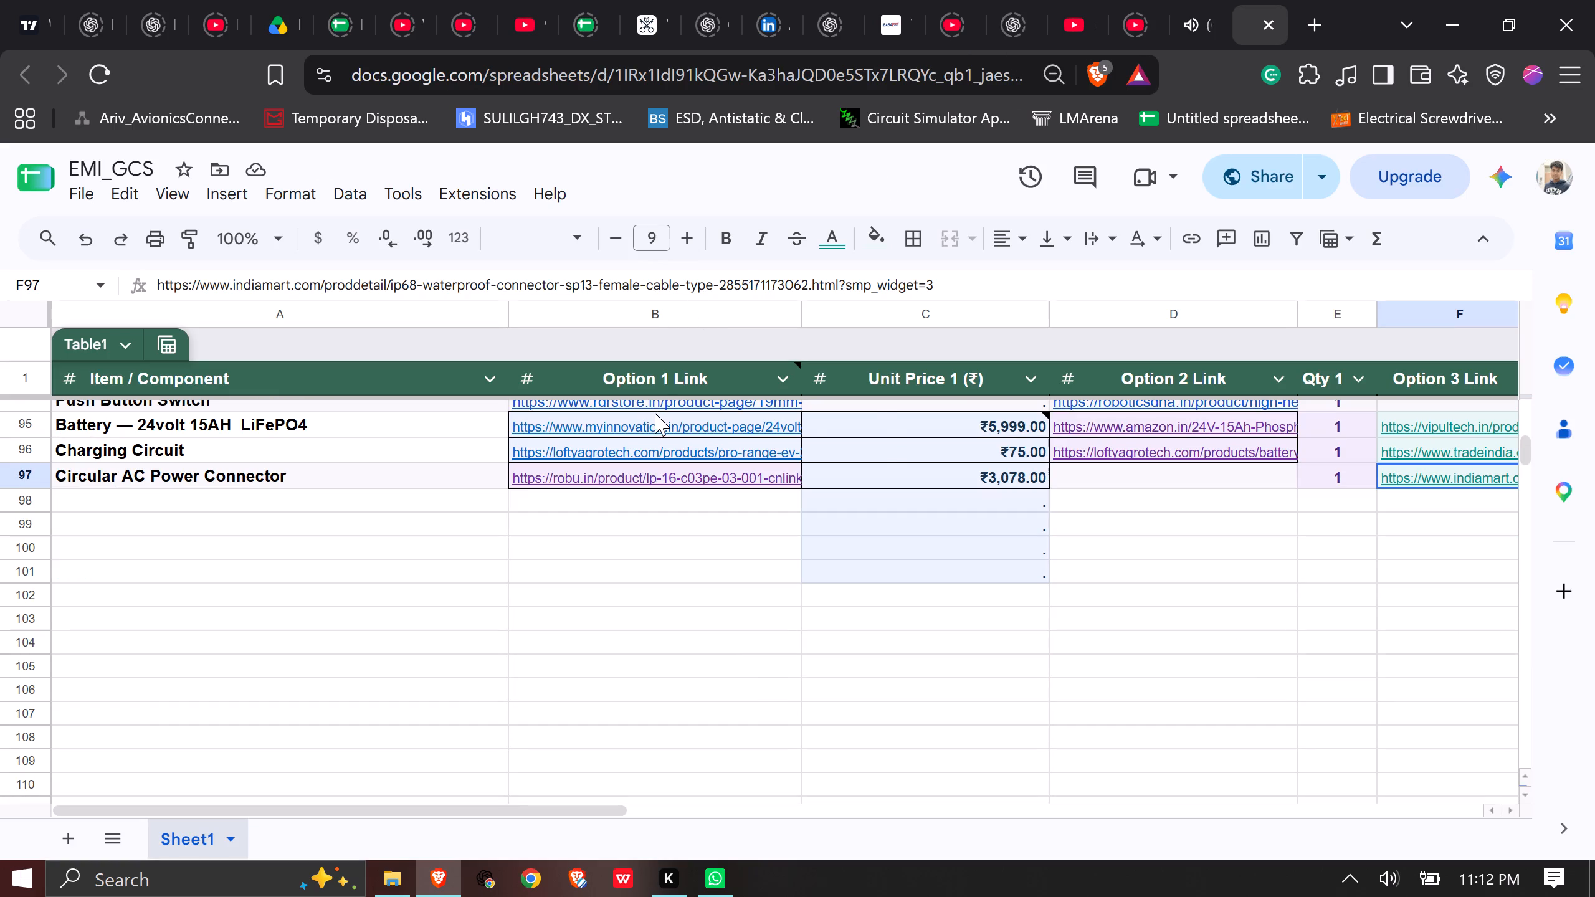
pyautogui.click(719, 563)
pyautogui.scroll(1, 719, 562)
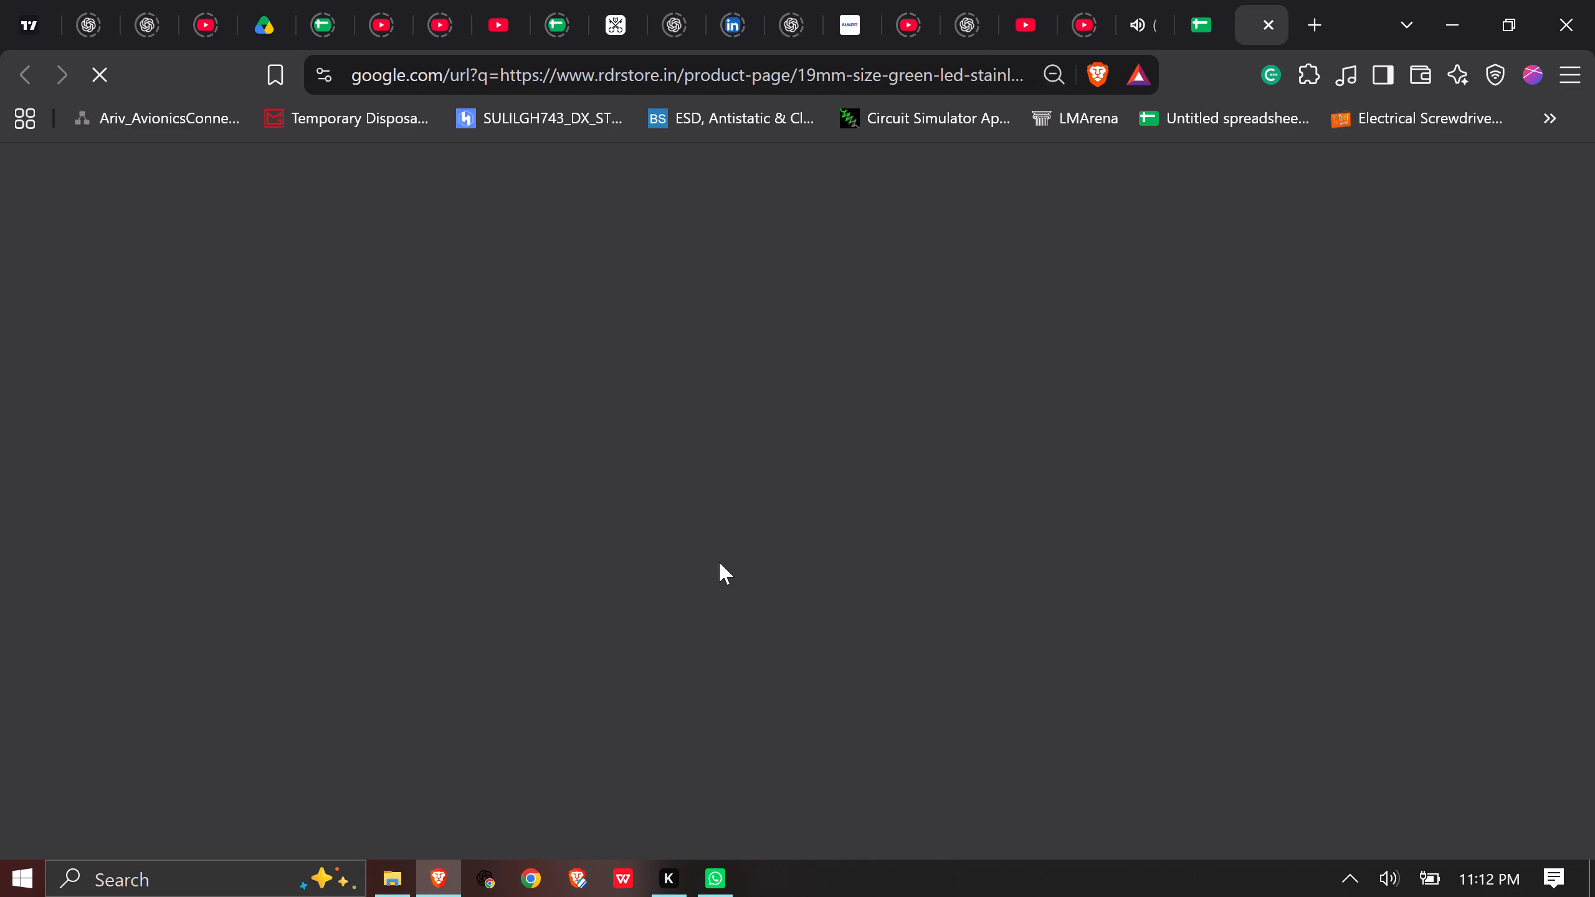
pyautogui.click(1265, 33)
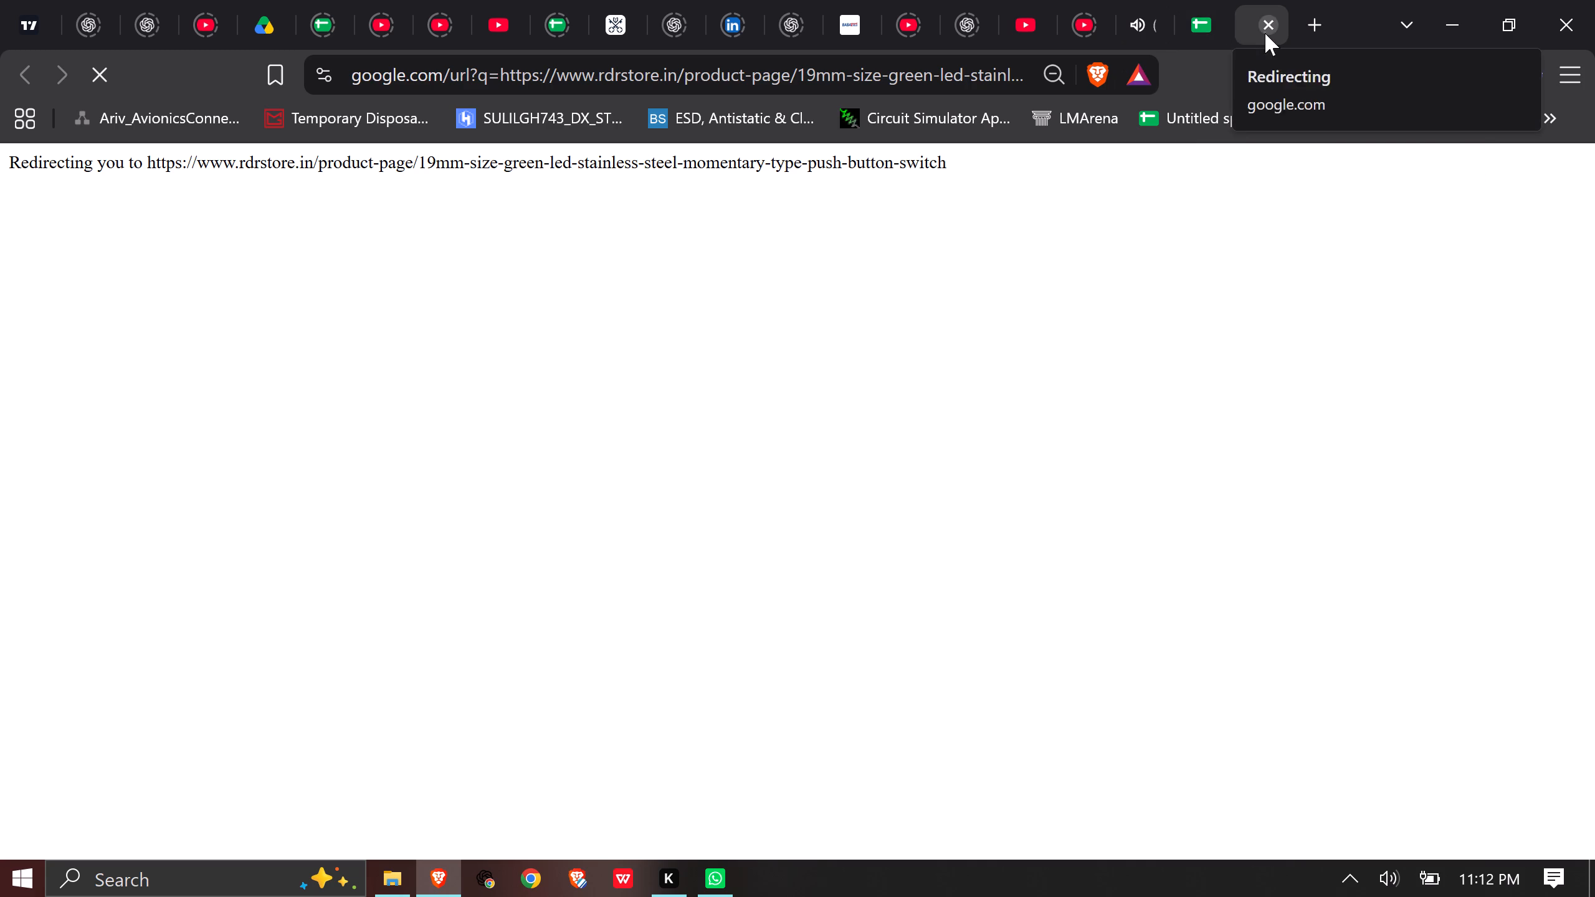
# Copy the three DC to DC Buck Converter rows (24v to 19v, 12v 10Amp and 5v) from rows 13–15 into rows 98–100.
pyautogui.scroll(5, 1057, 364)
pyautogui.scroll(5, 855, 442)
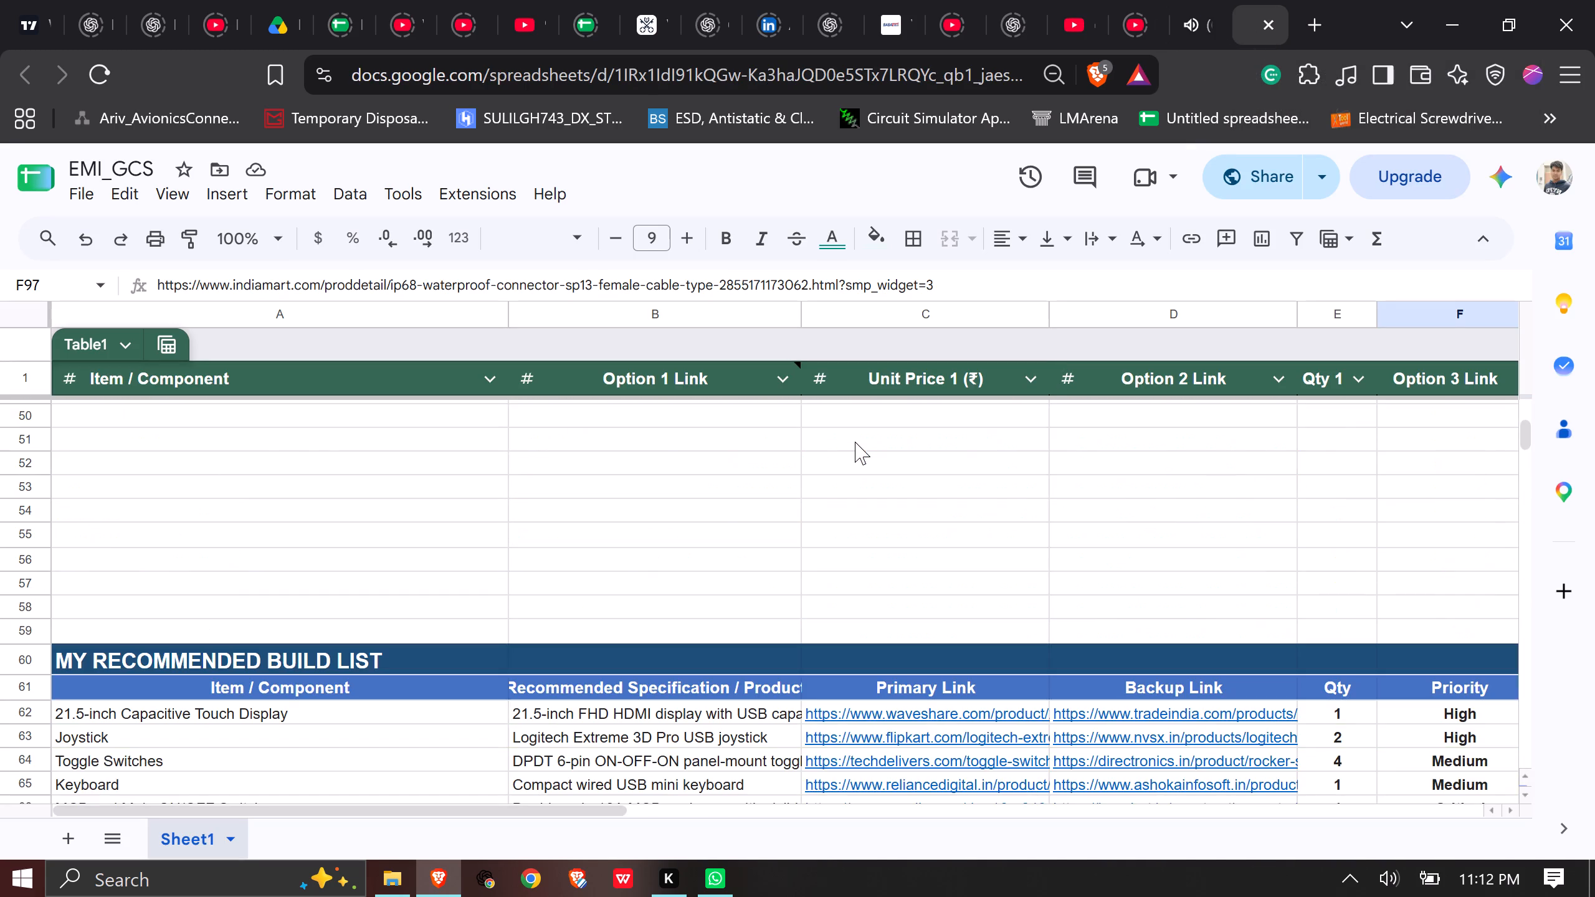
pyautogui.scroll(17, 855, 442)
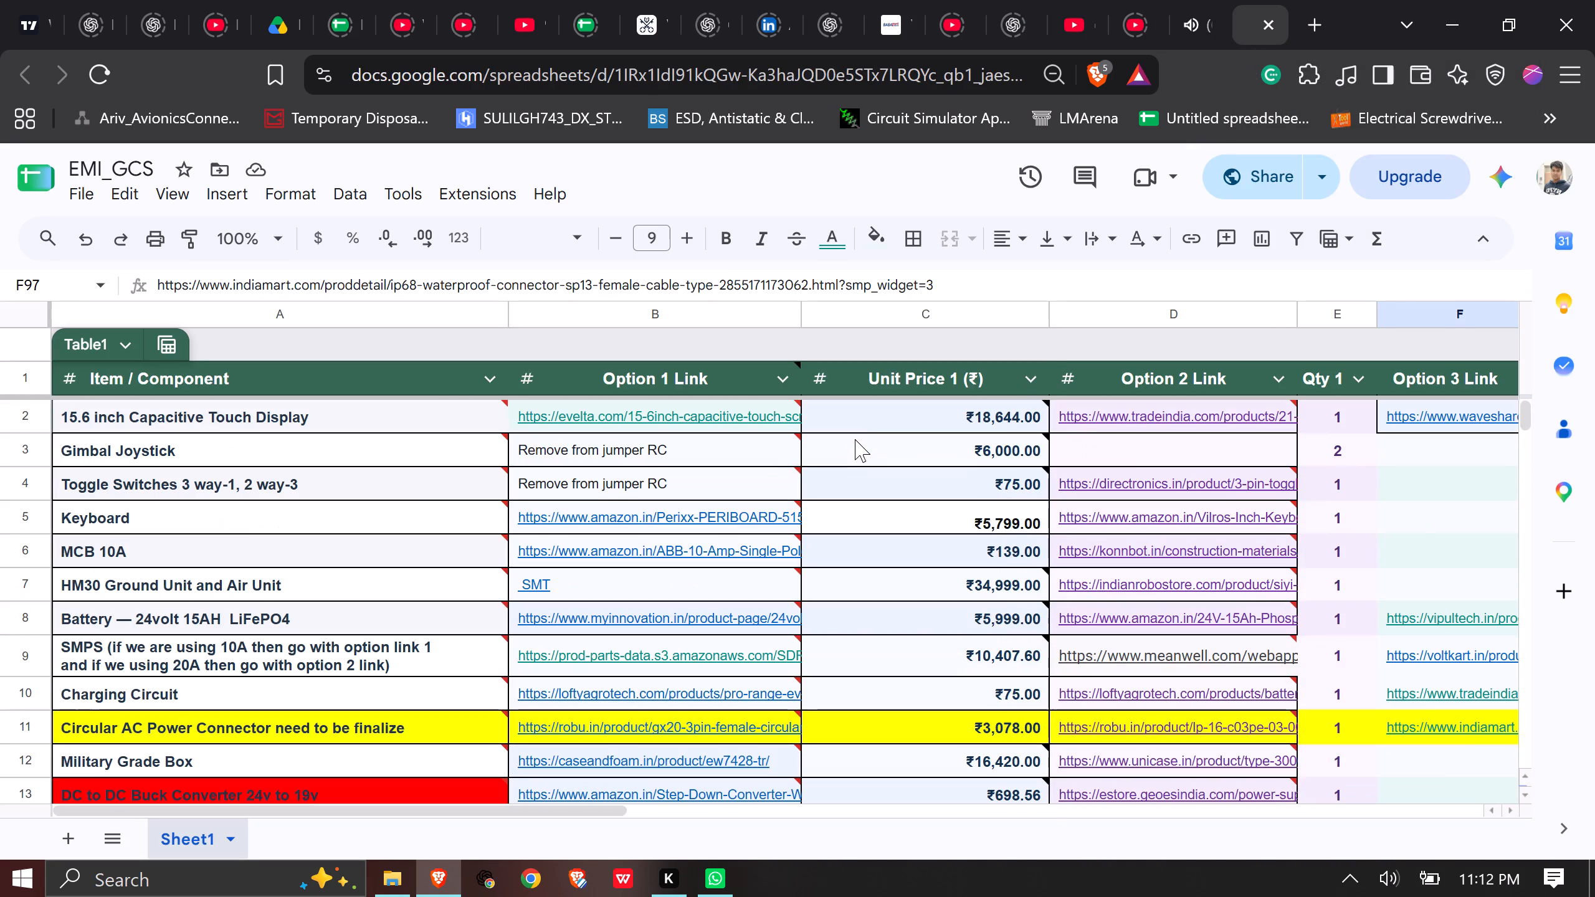
pyautogui.scroll(-1, 333, 619)
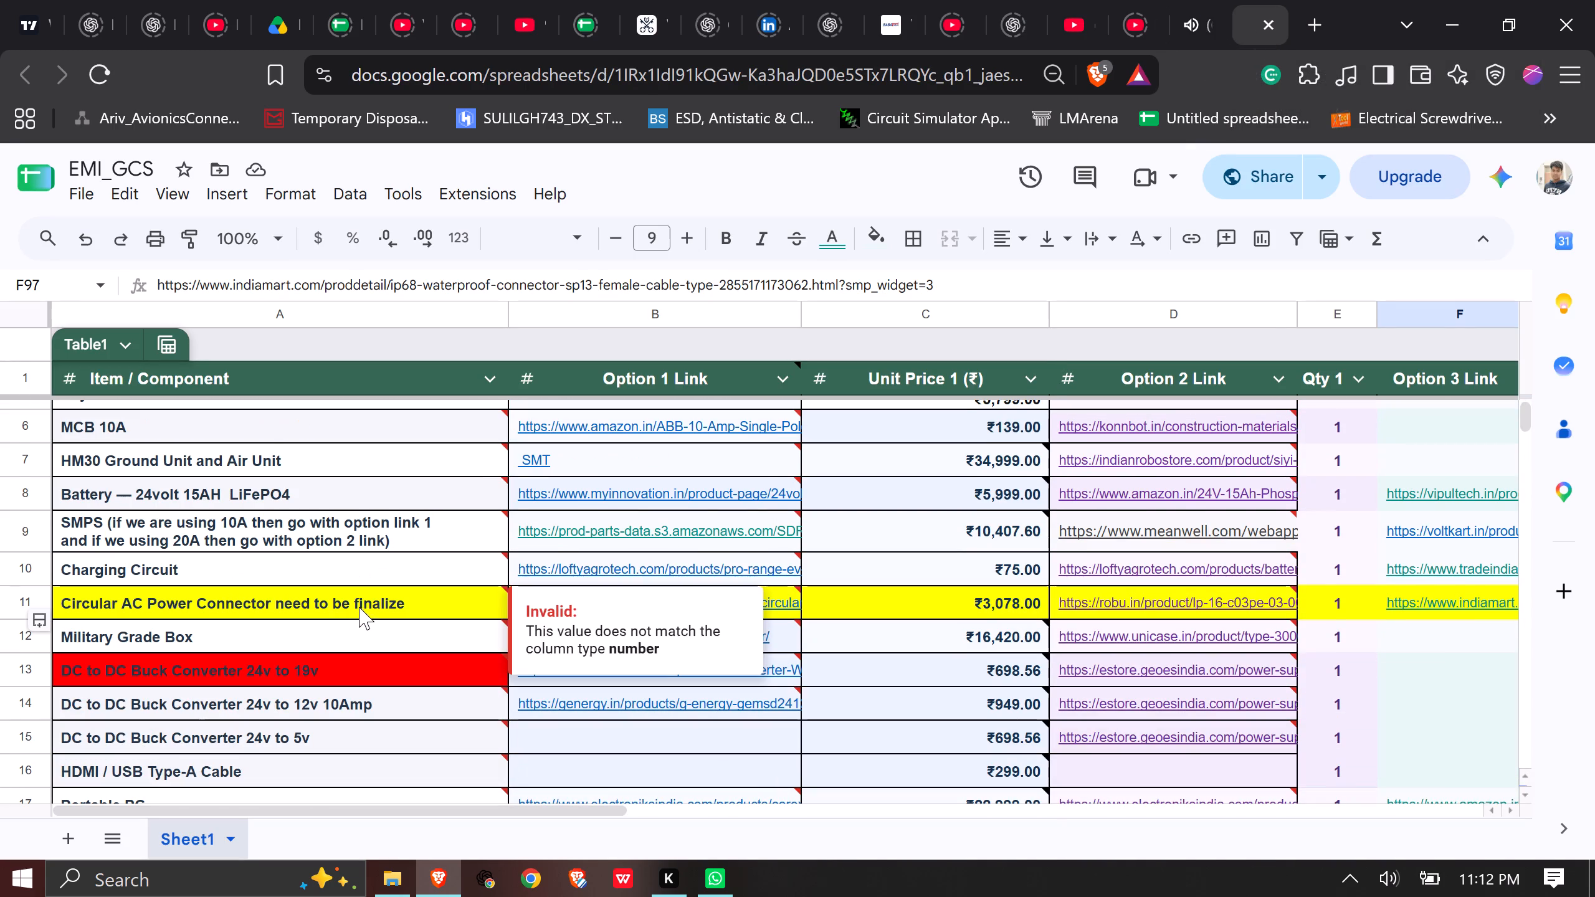
pyautogui.click(358, 607)
pyautogui.click(340, 635)
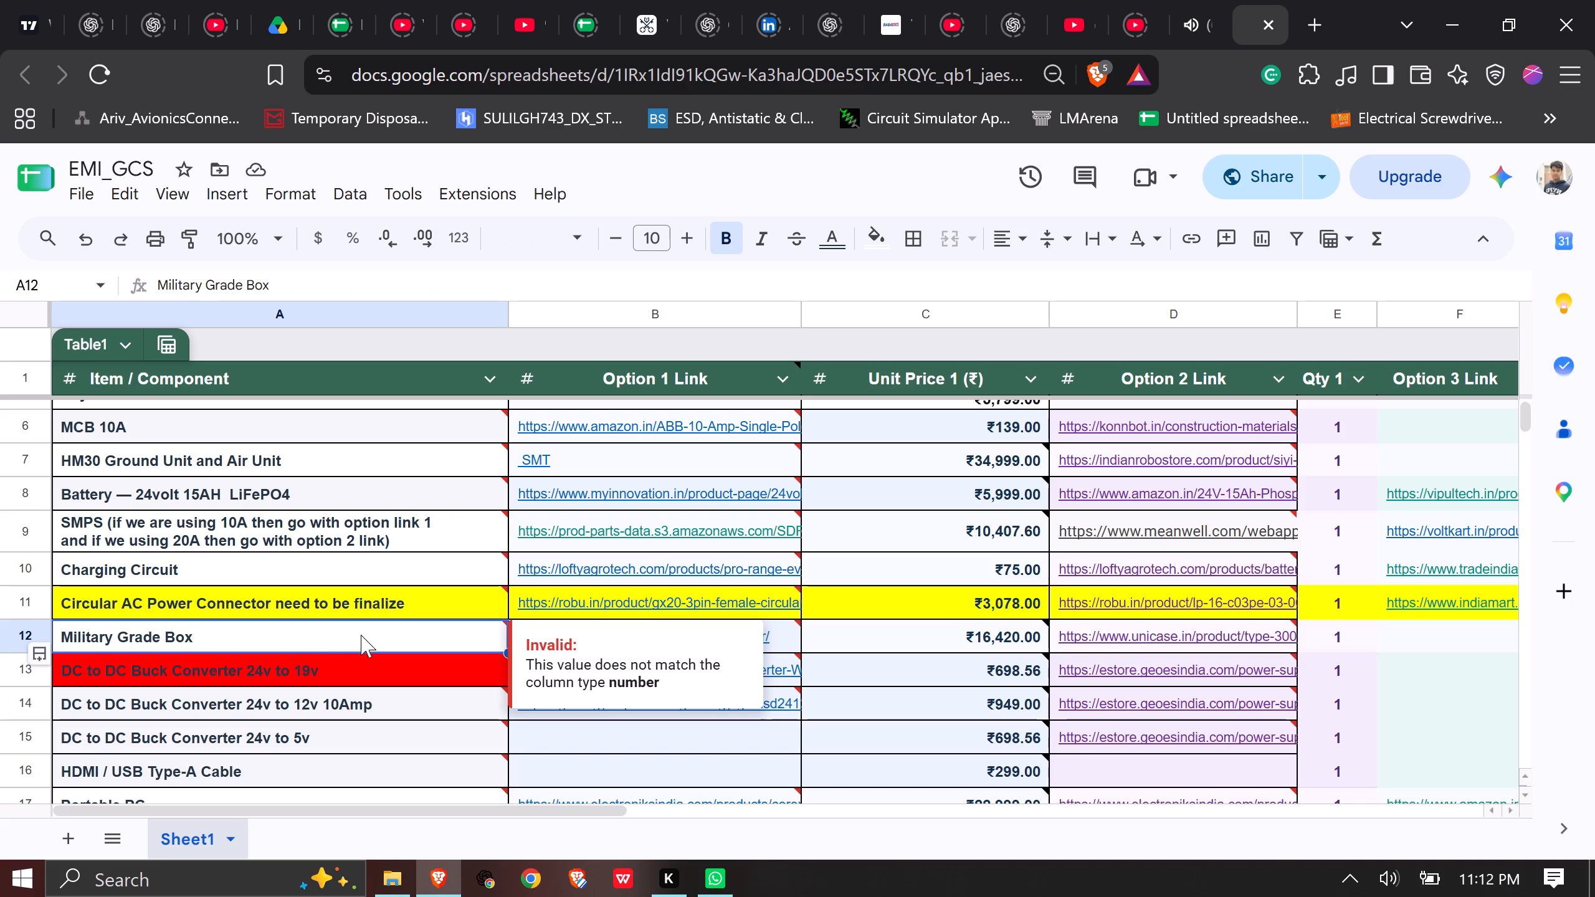
pyautogui.click(349, 665)
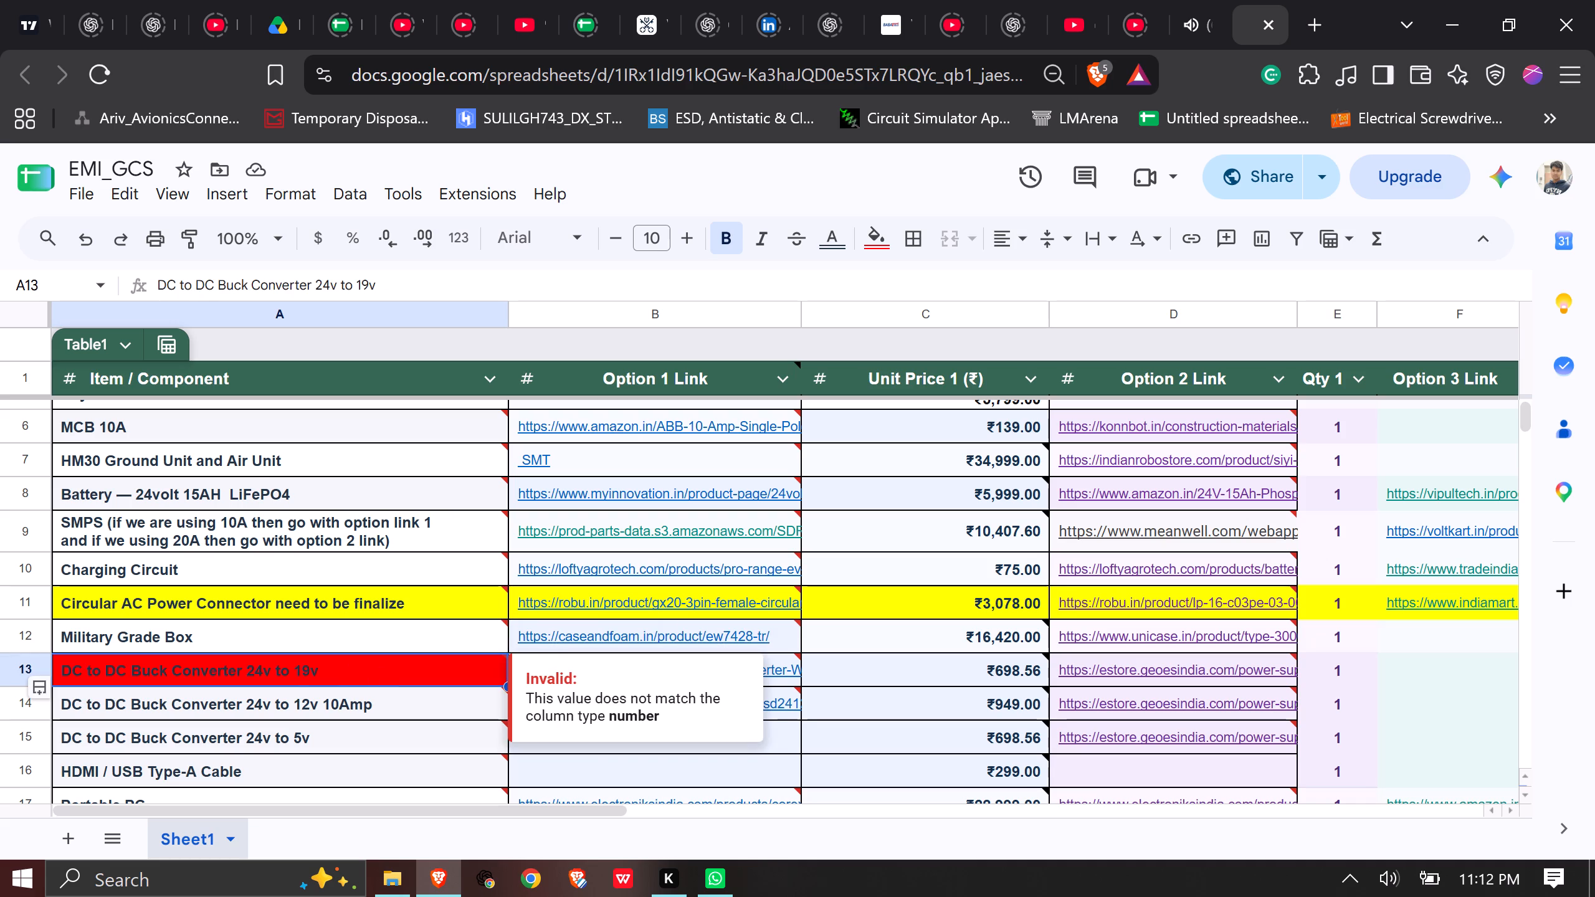
pyautogui.click(553, 653)
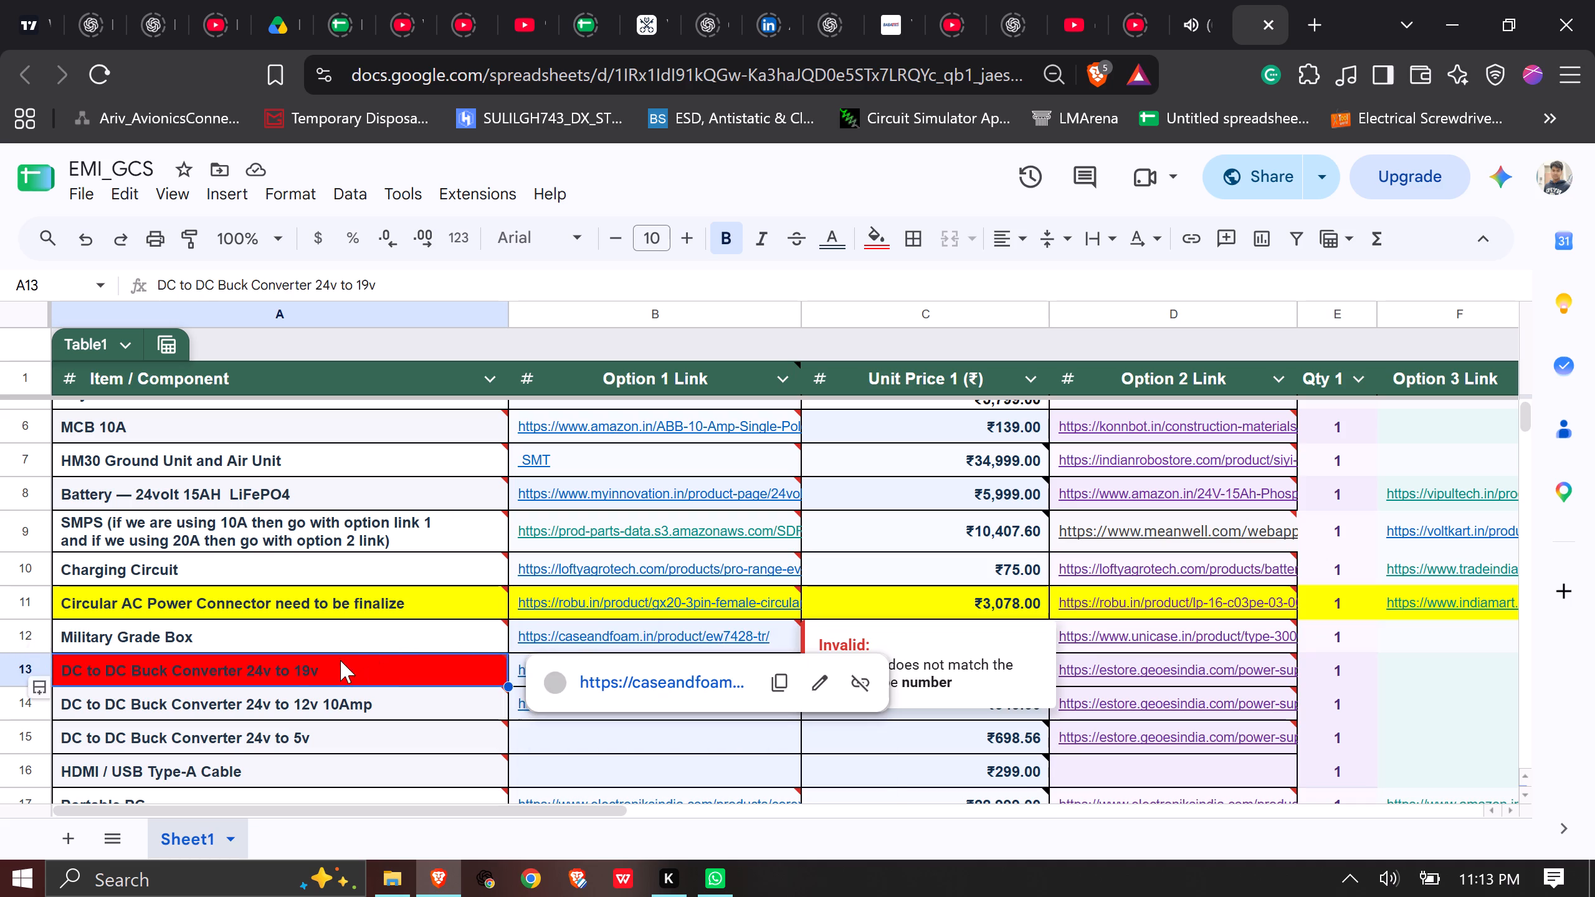
pyautogui.click(346, 677)
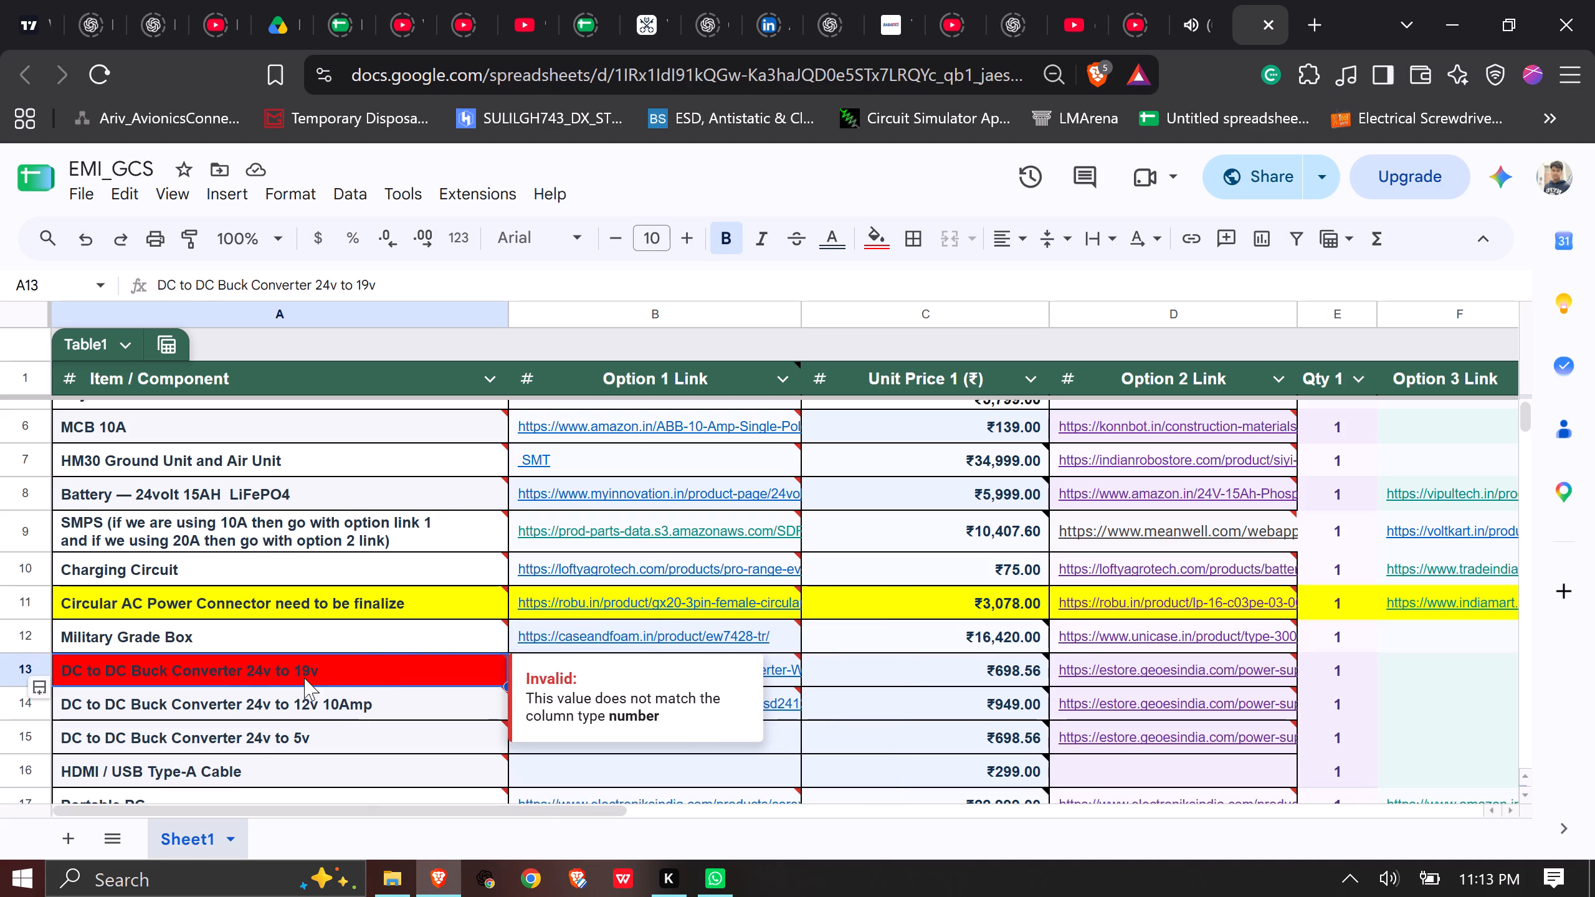
pyautogui.moveTo(43, 668); pyautogui.dragTo(40, 698)
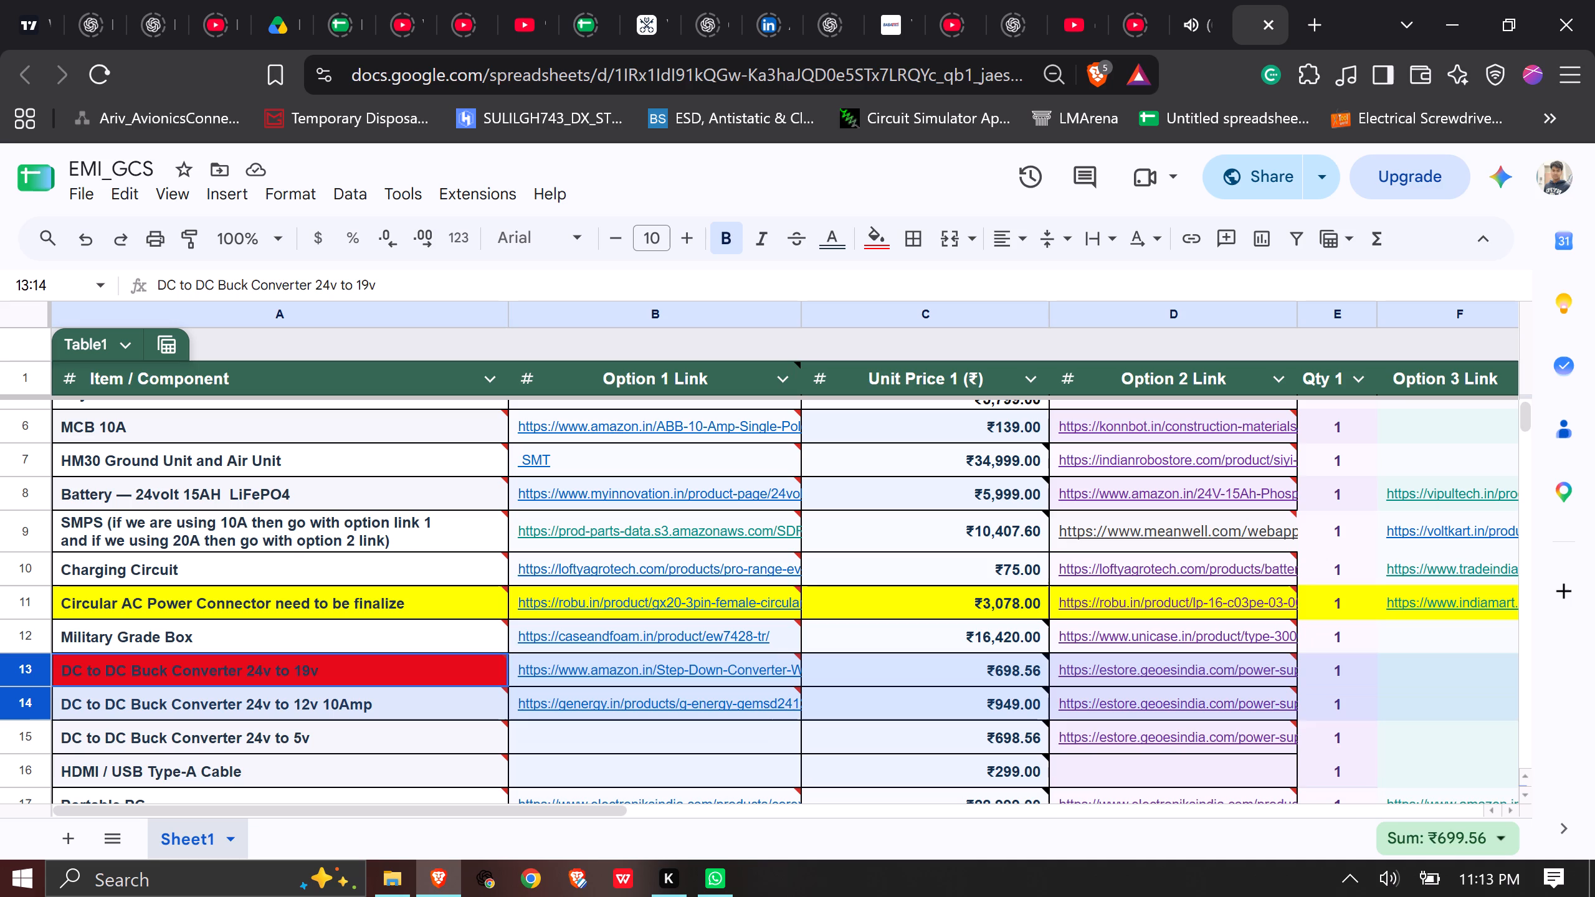
pyautogui.moveTo(40, 698); pyautogui.dragTo(38, 737)
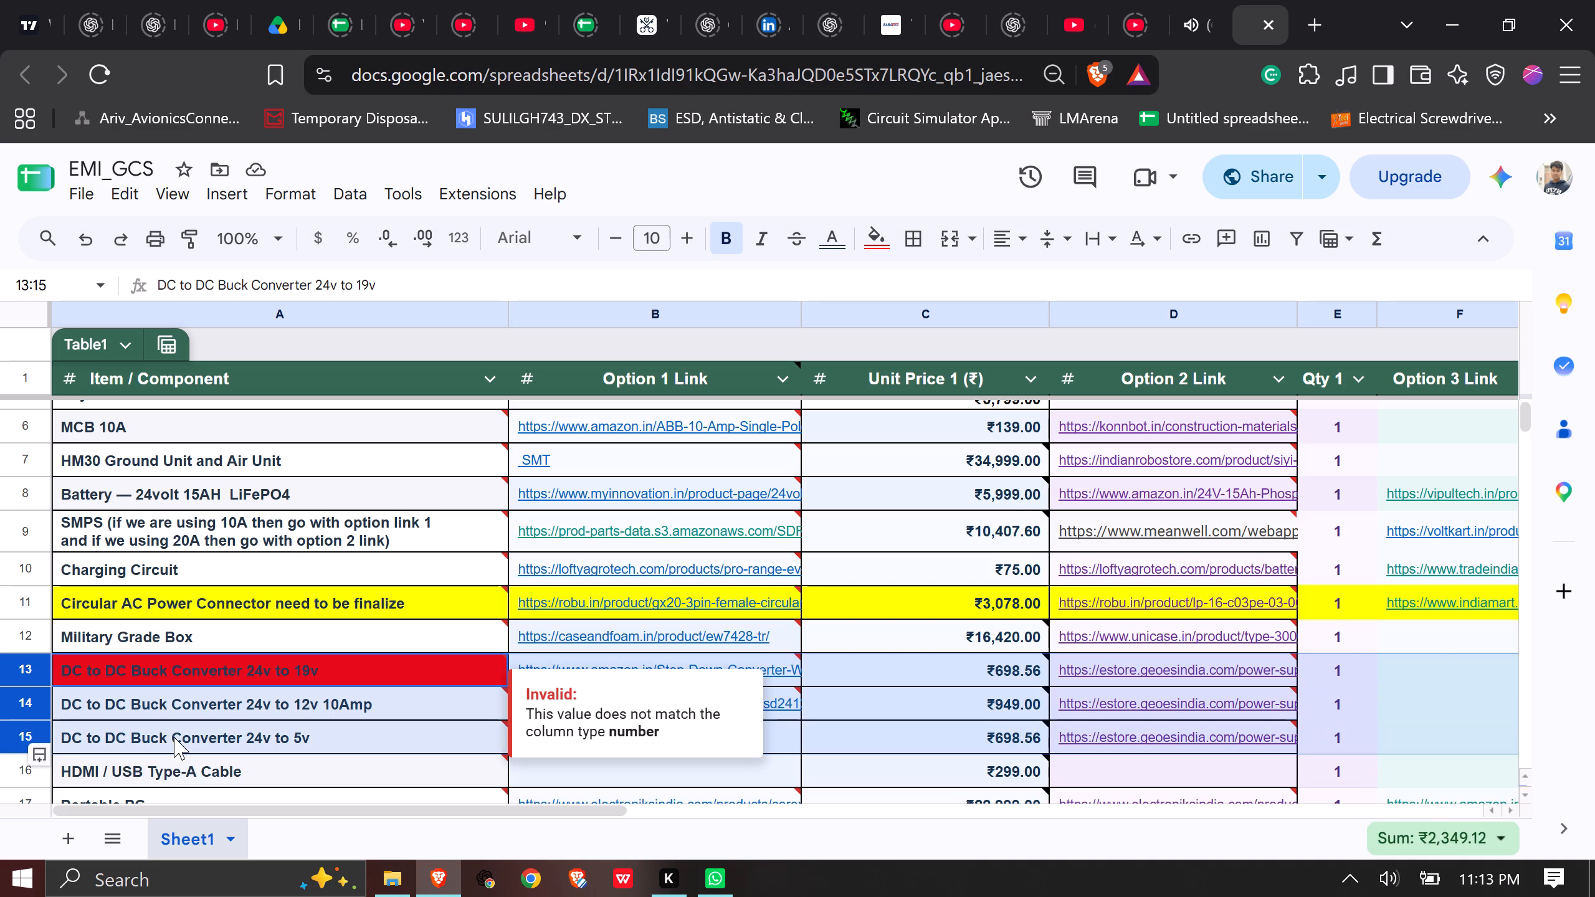
pyautogui.hotkey('ctrl', 'c')
pyautogui.scroll(-5, 295, 725)
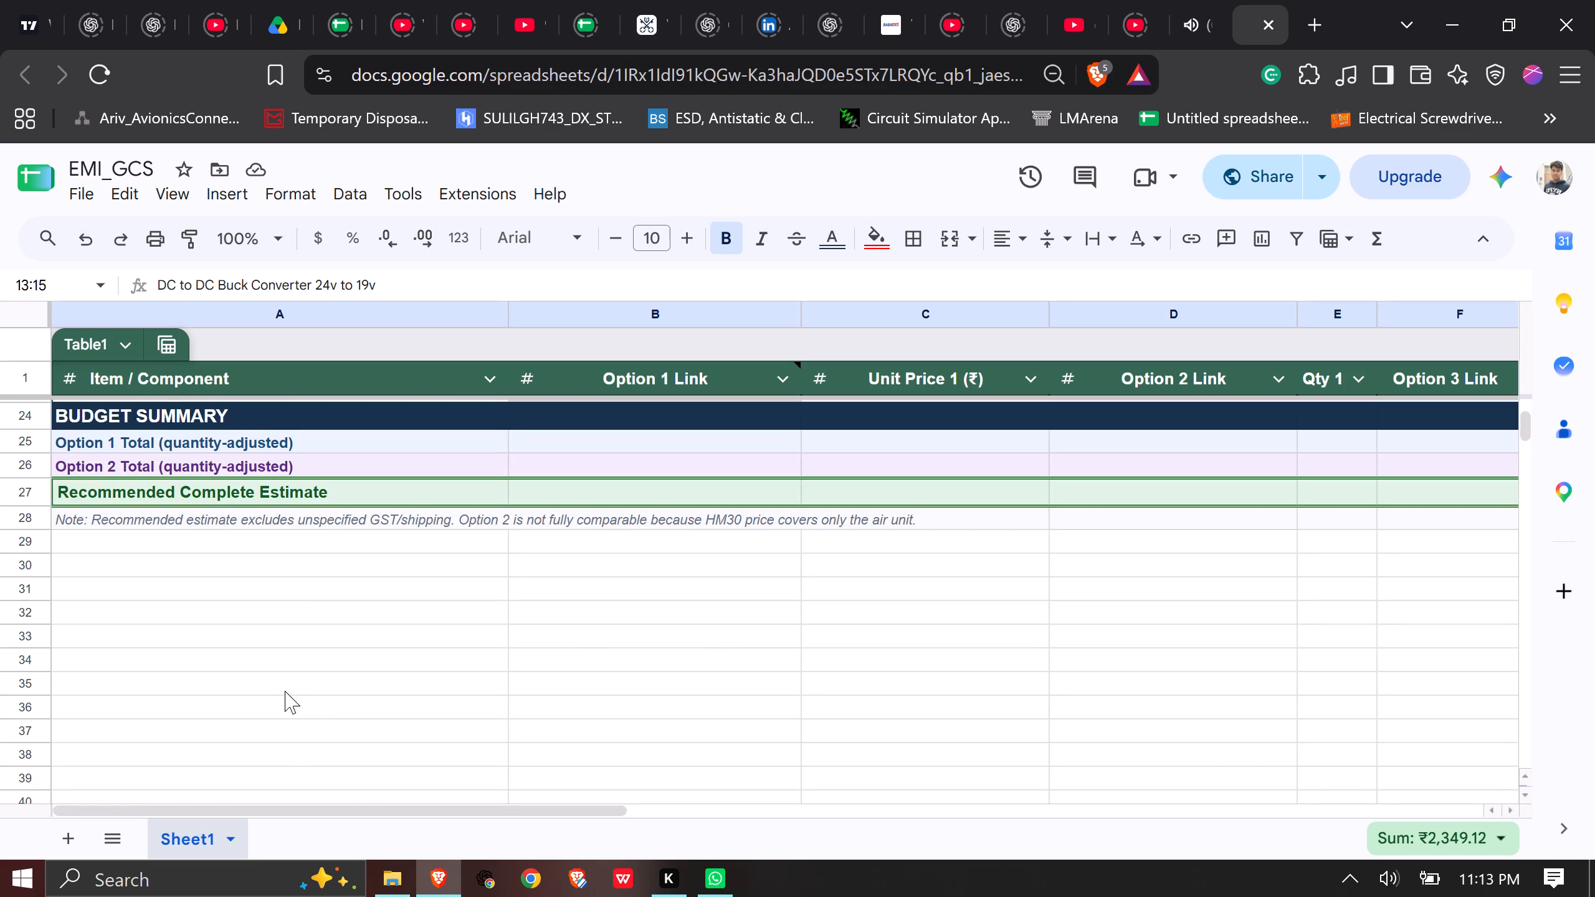
pyautogui.scroll(-13, 285, 691)
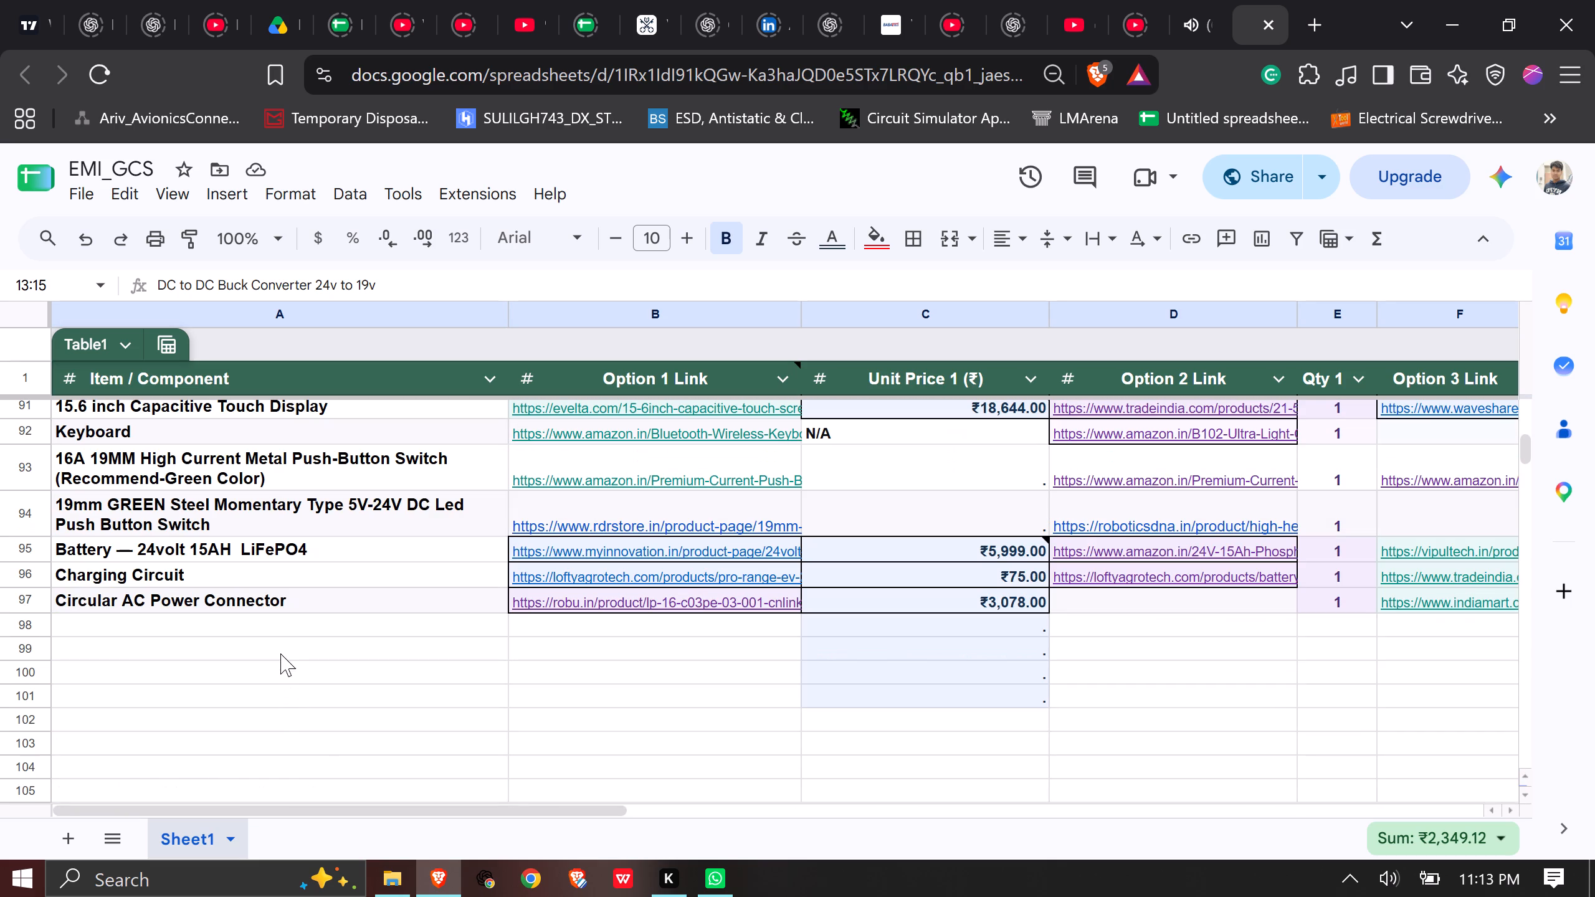
pyautogui.click(282, 634)
pyautogui.hotkey('ctrl', 'v')
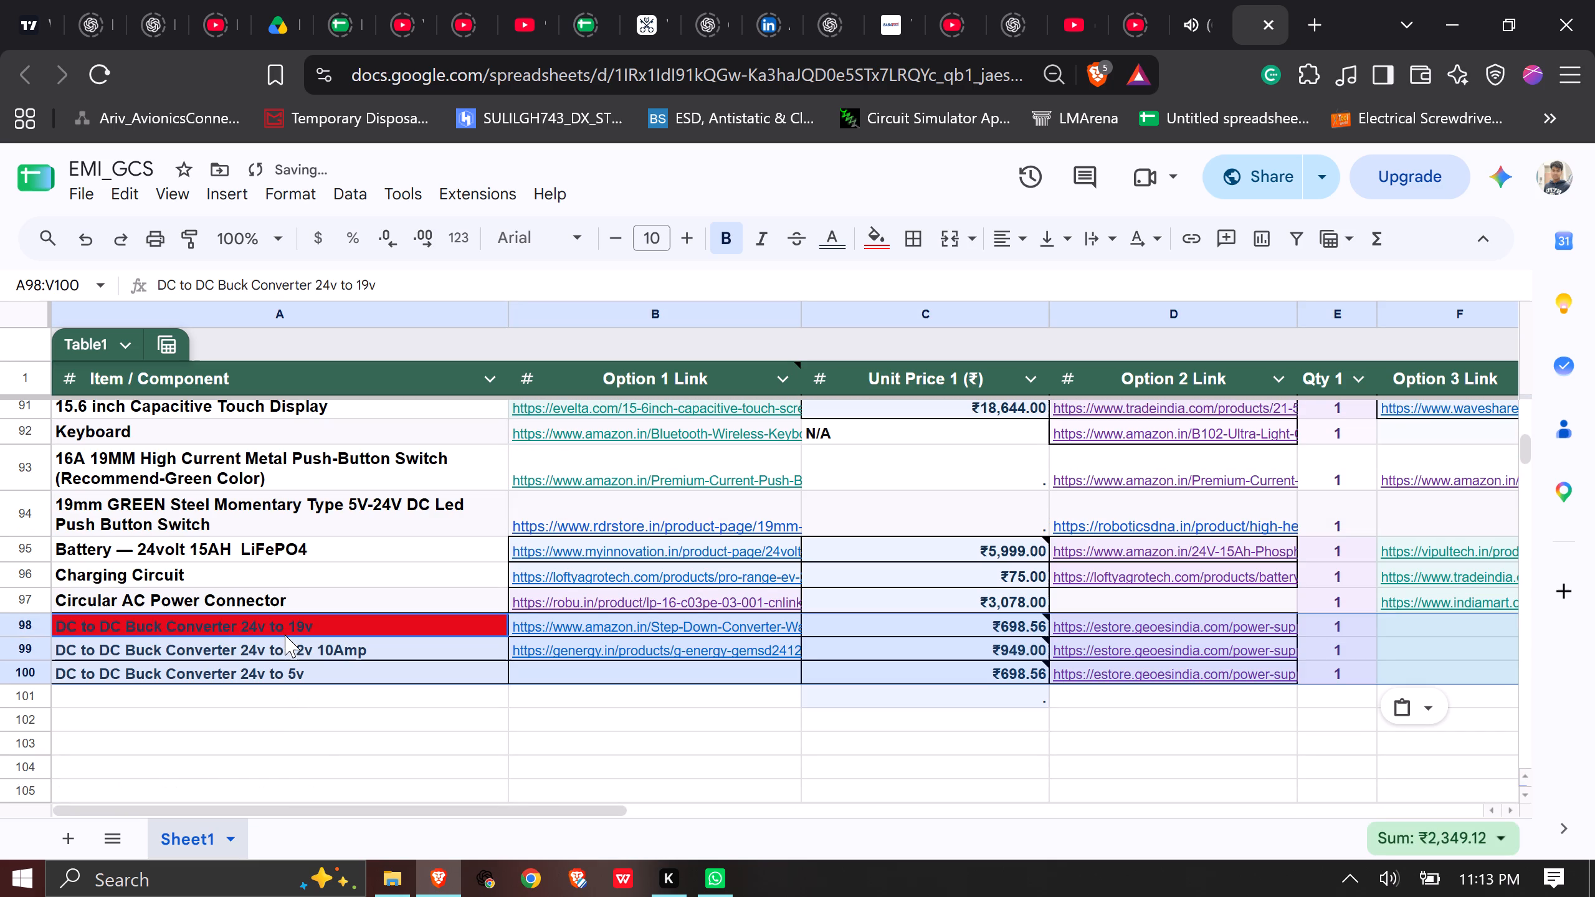
# Apply the formatting of the Battery row 95 to rows 96 through 105 with Paint format.
pyautogui.click(303, 560)
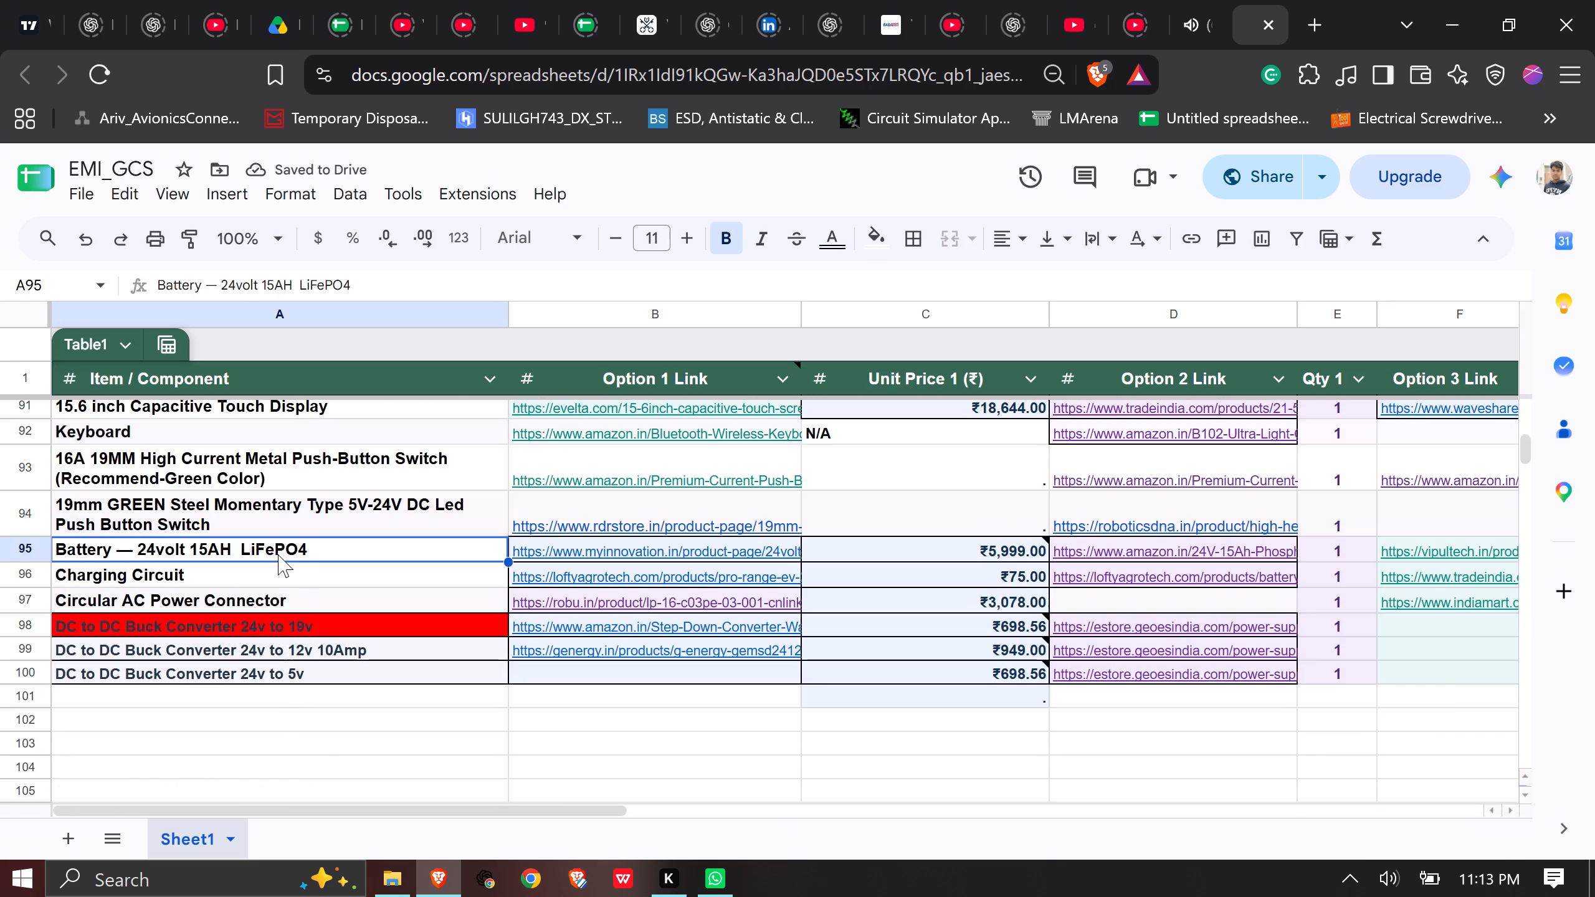
pyautogui.click(34, 561)
pyautogui.click(34, 551)
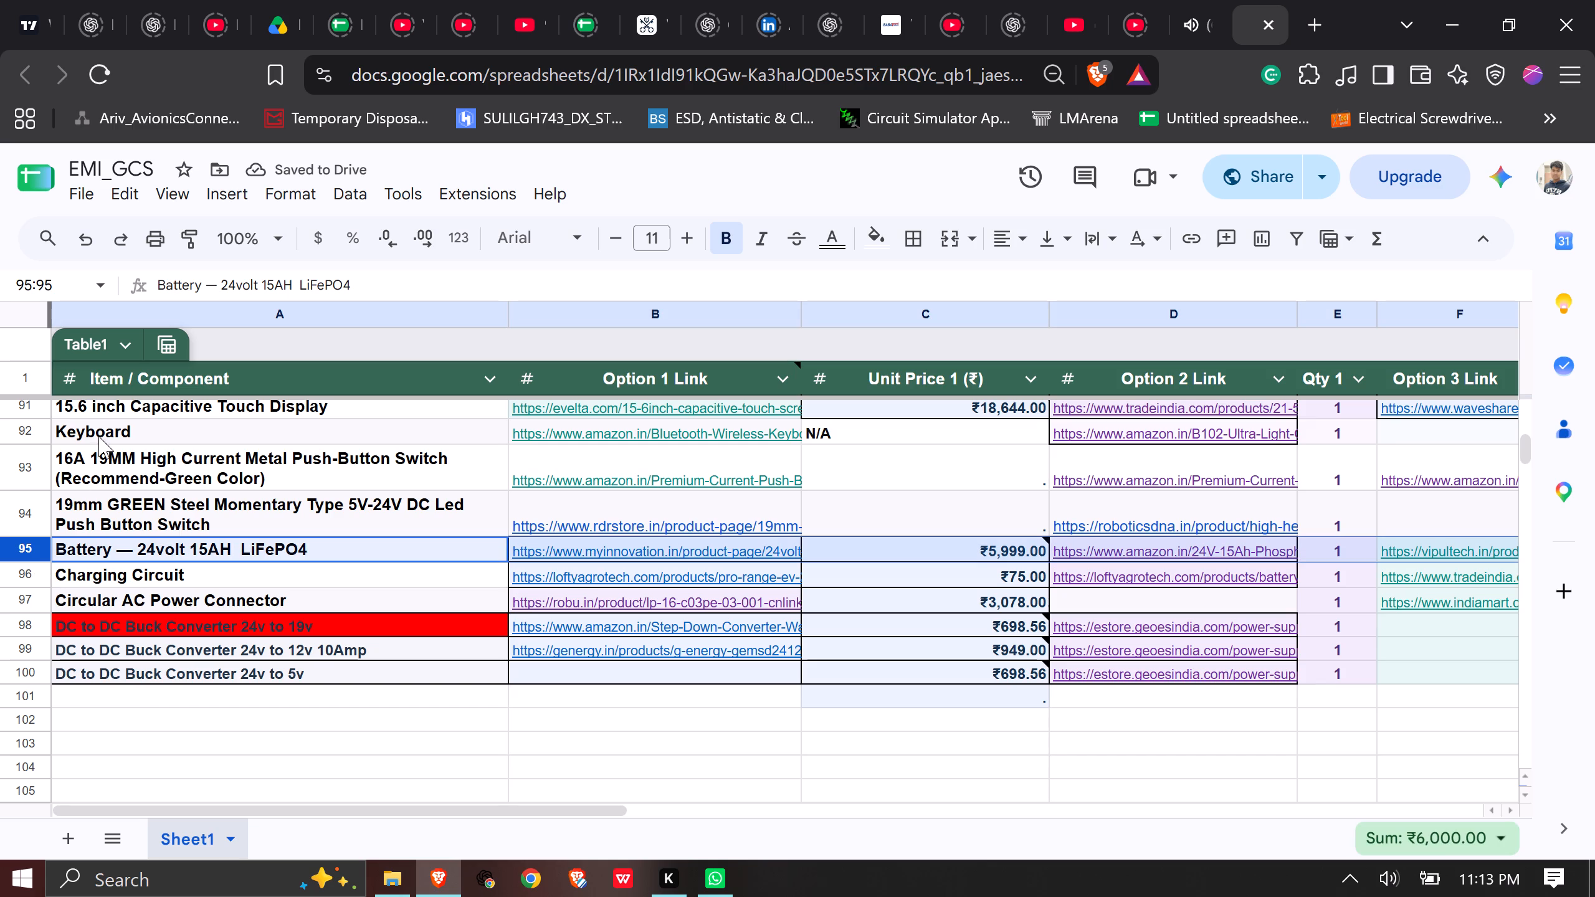
pyautogui.click(181, 235)
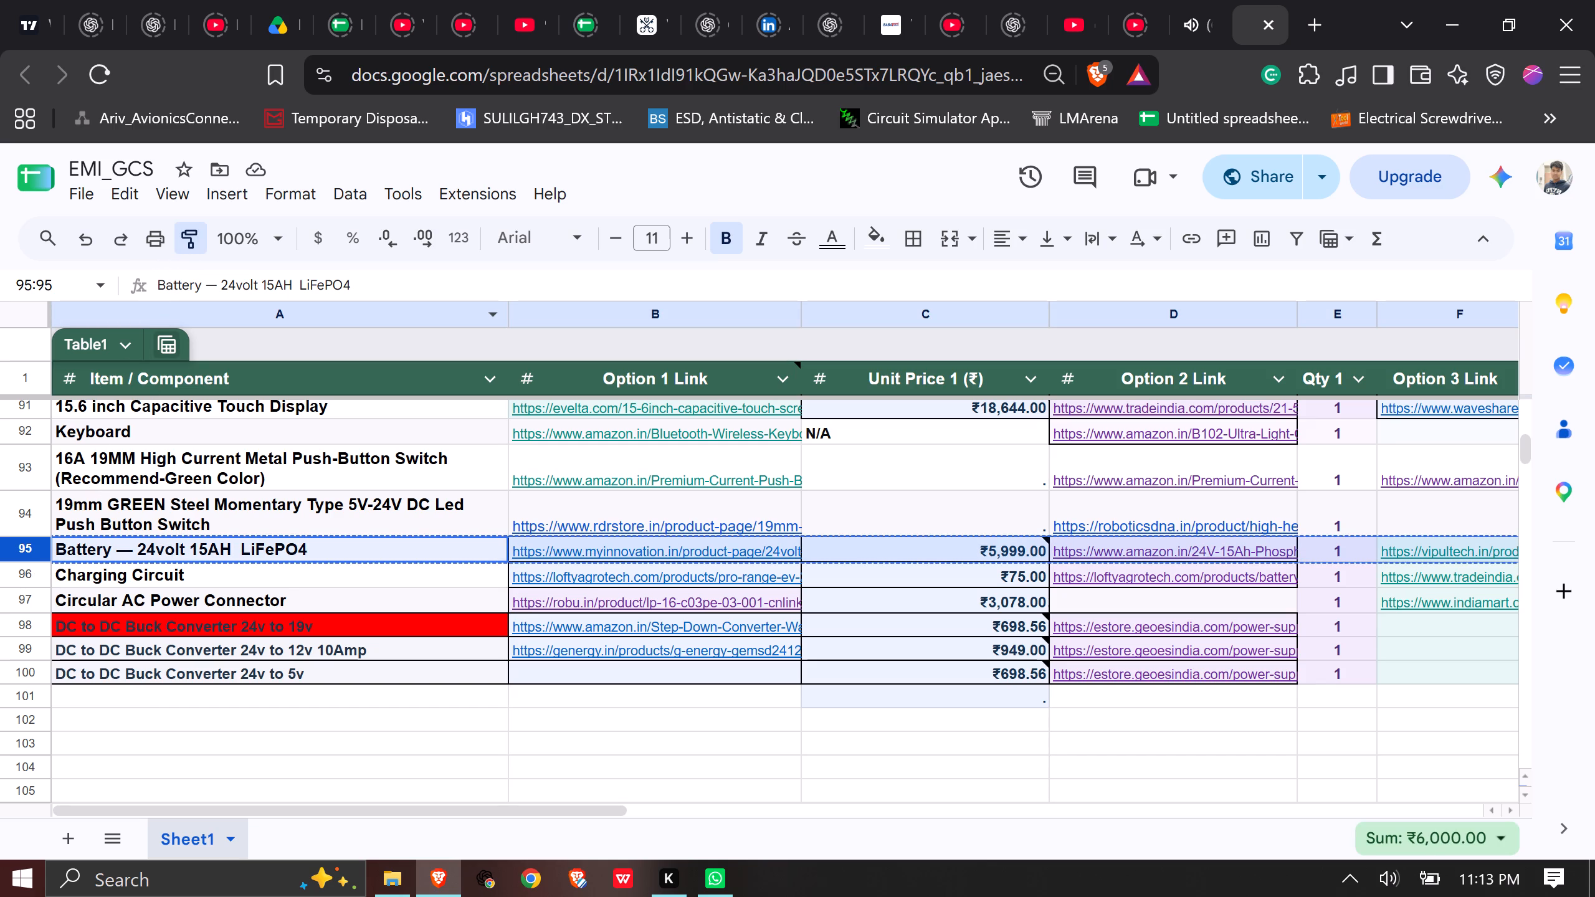
pyautogui.moveTo(28, 571); pyautogui.dragTo(25, 665)
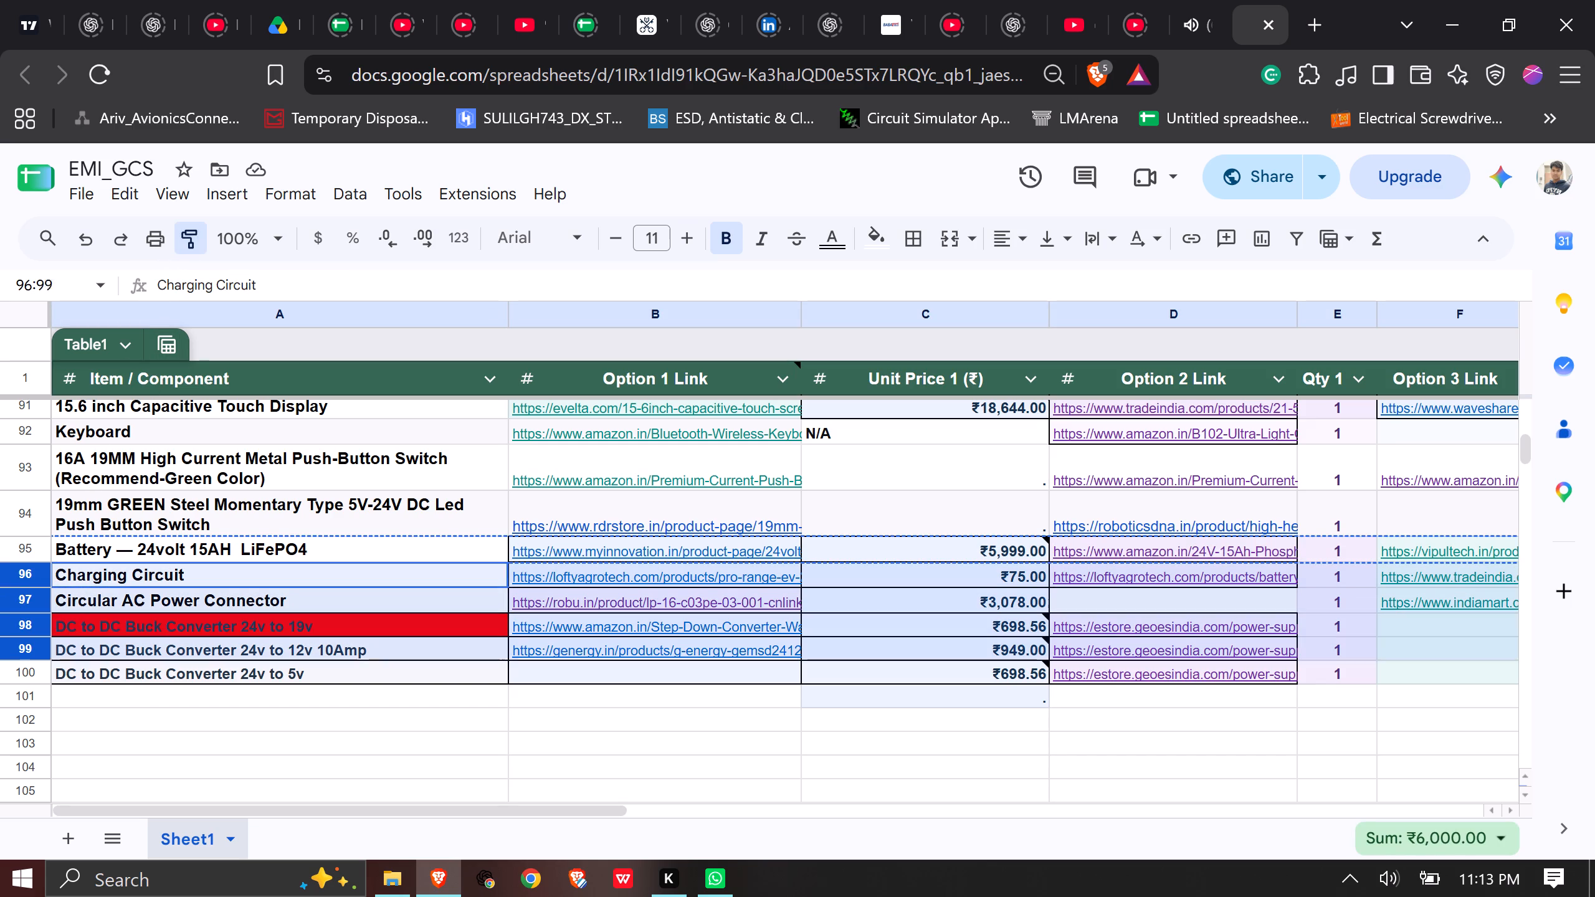
pyautogui.moveTo(25, 665); pyautogui.dragTo(21, 792)
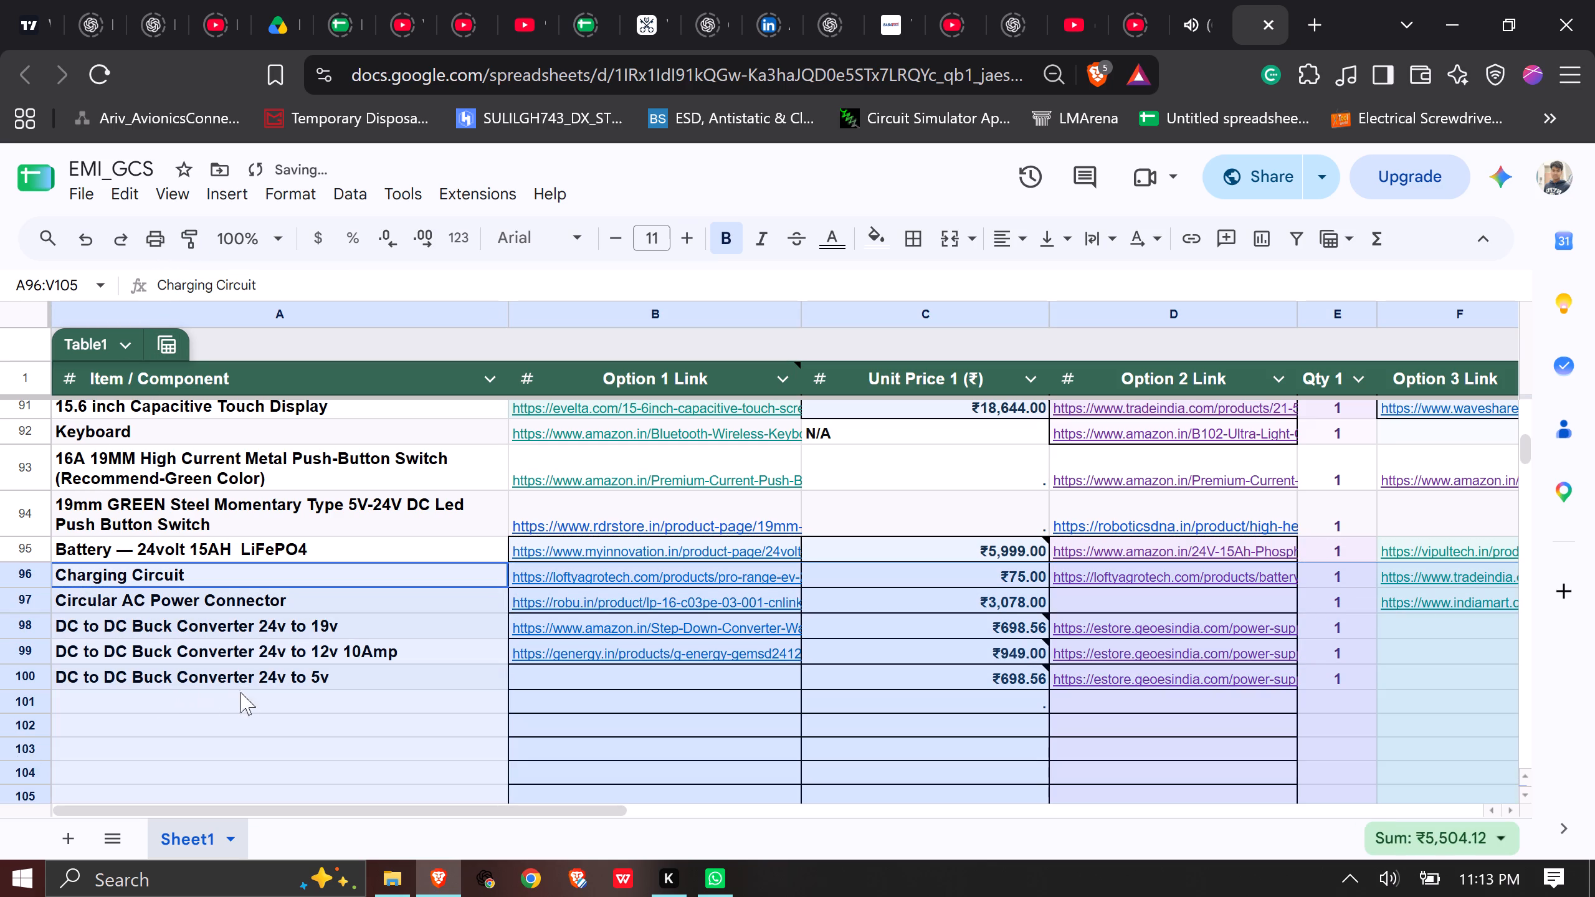
pyautogui.click(244, 703)
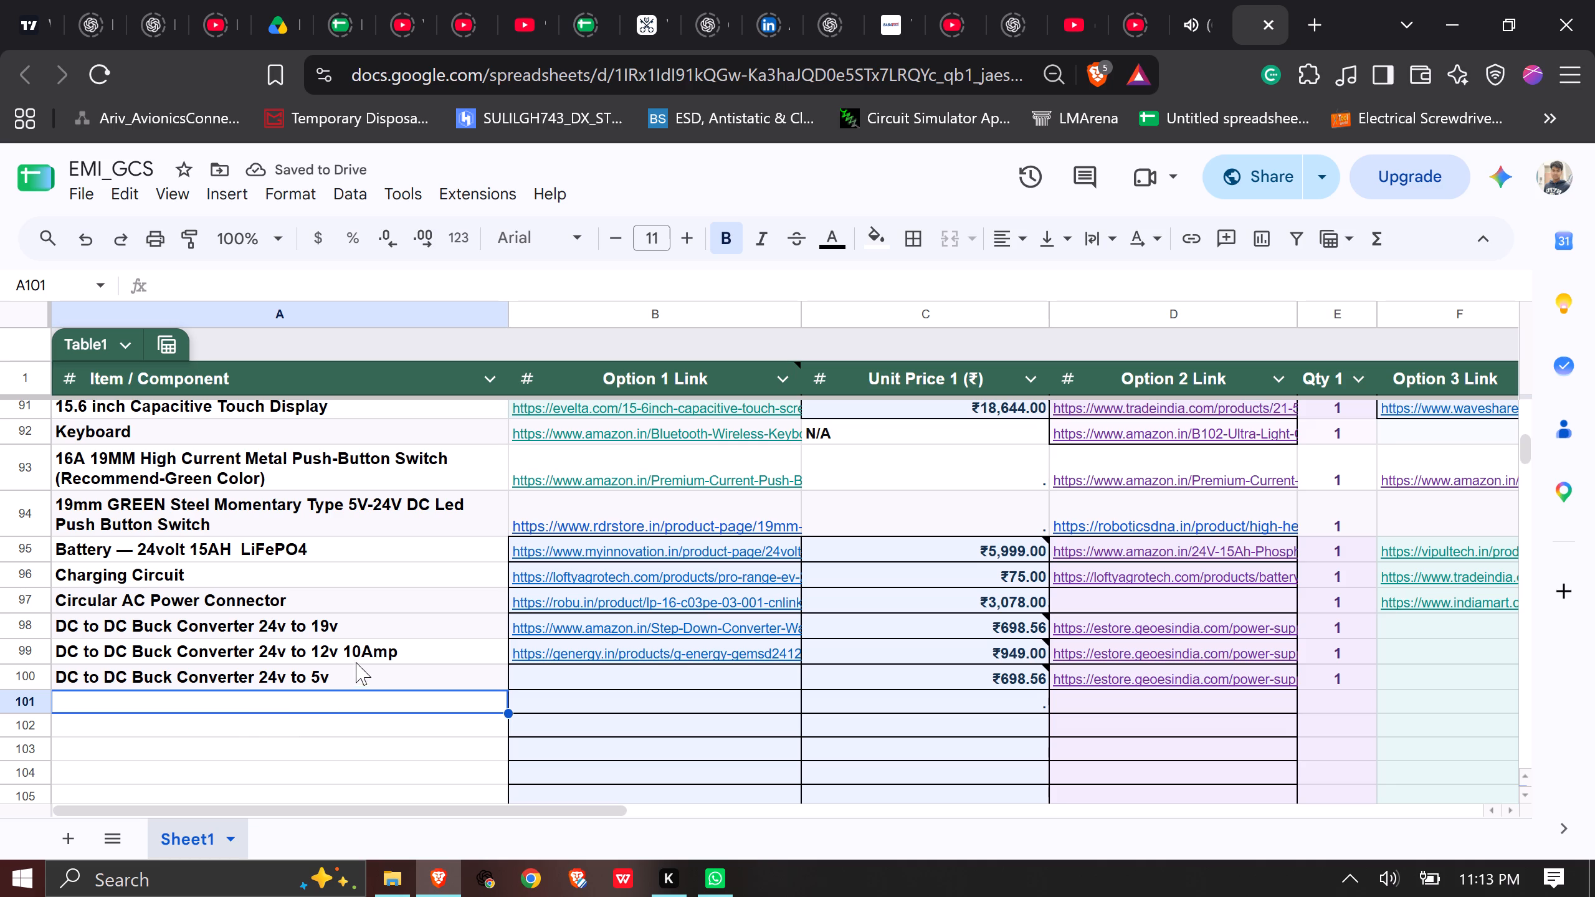
# Check the DC to DC Buck Converter names in cells A98 and A99.
pyautogui.click(396, 633)
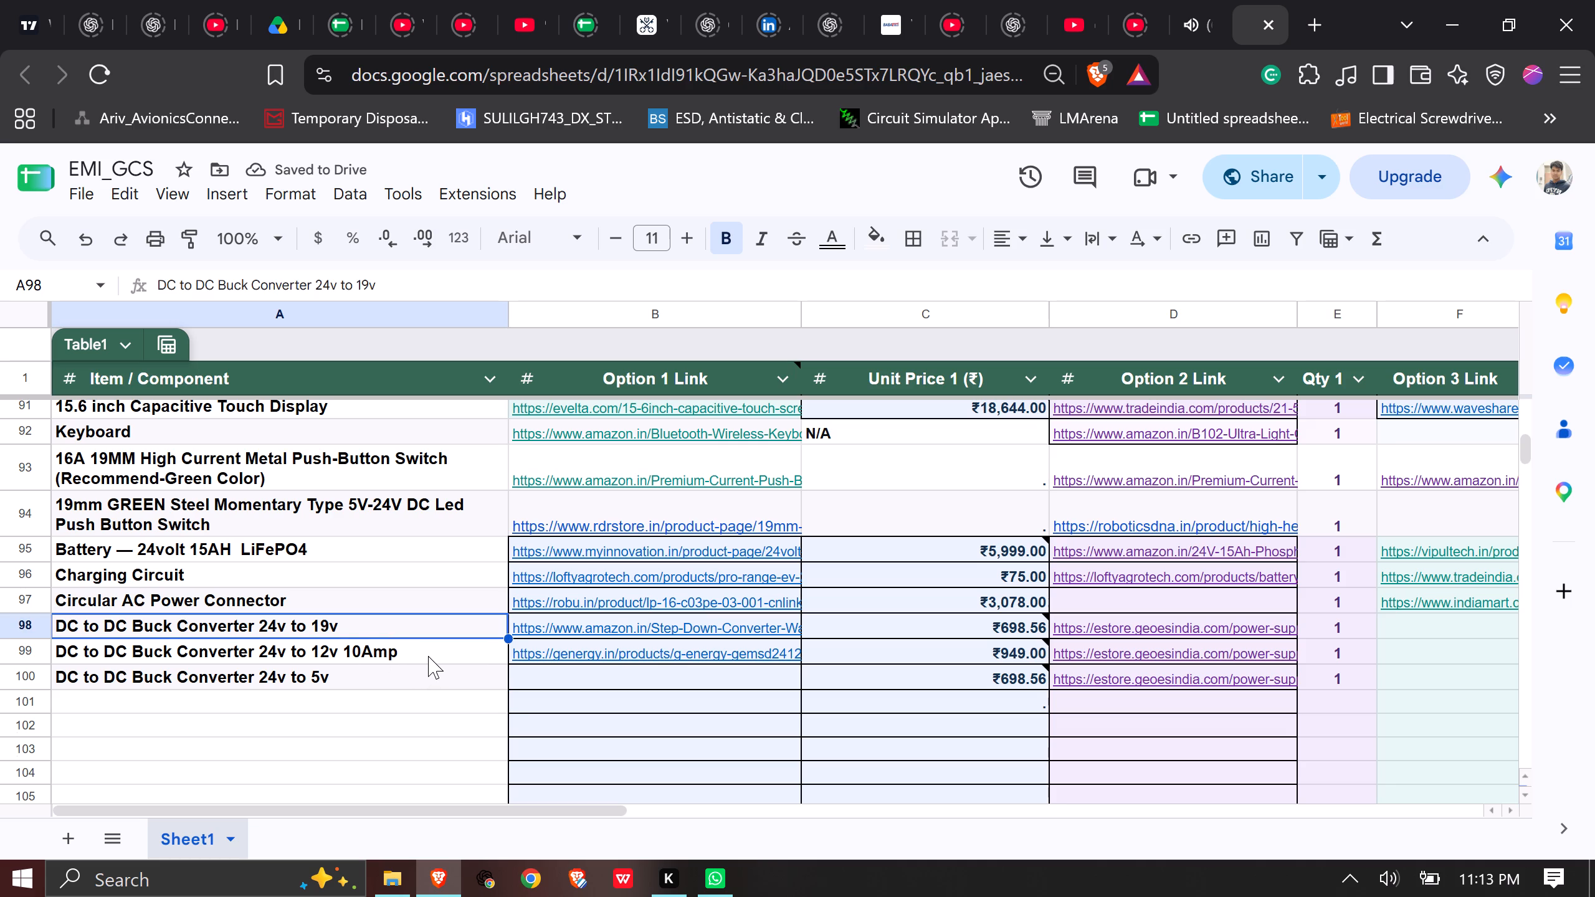
pyautogui.click(428, 655)
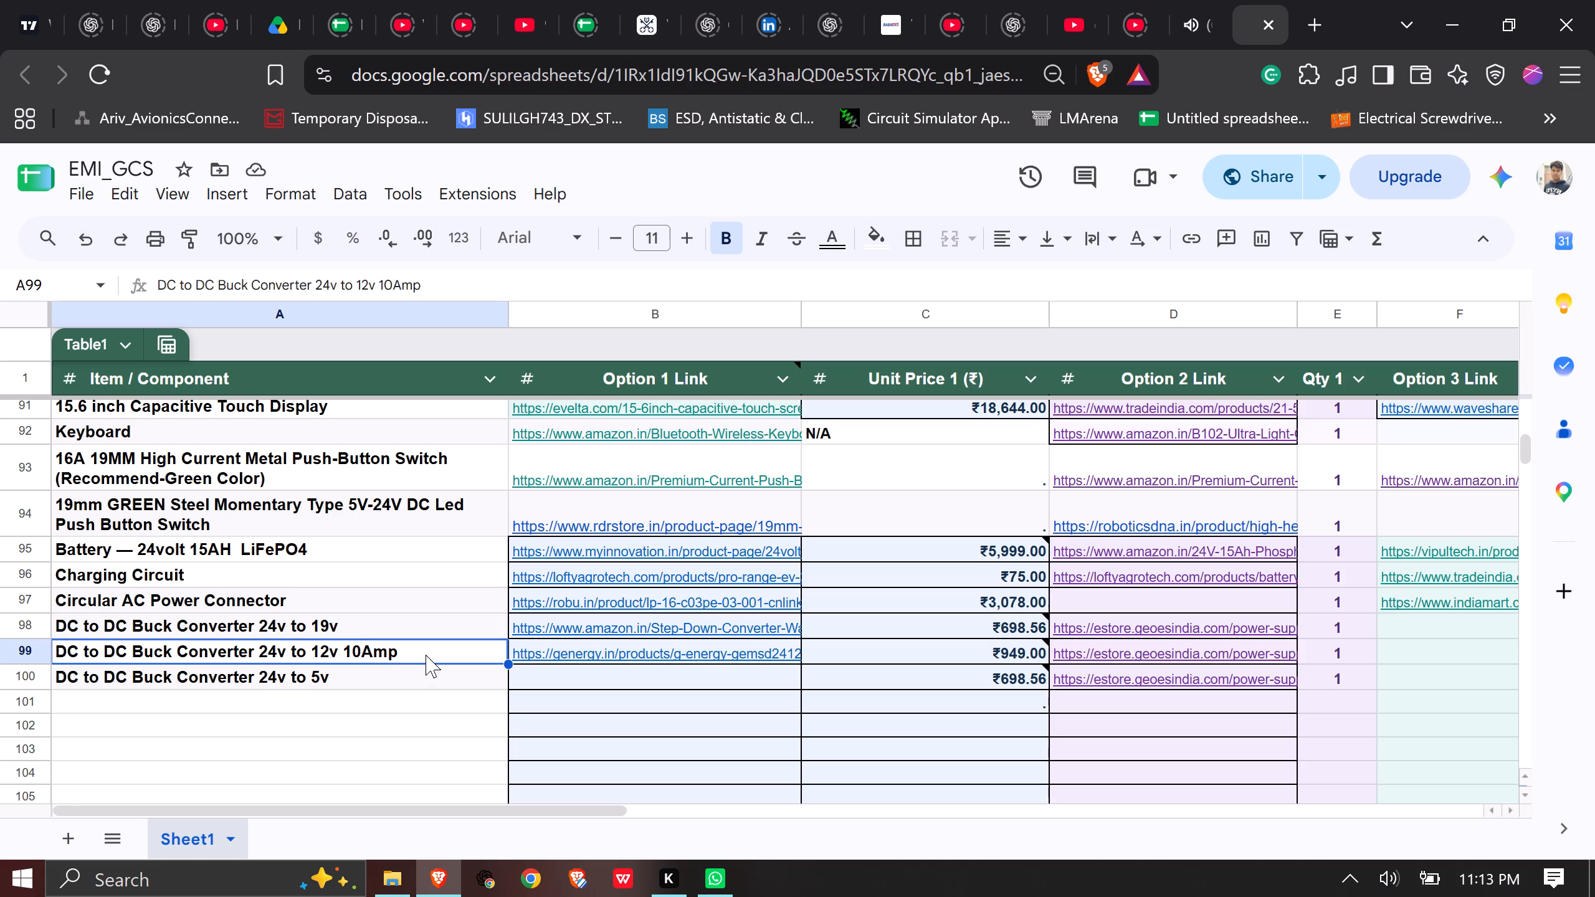
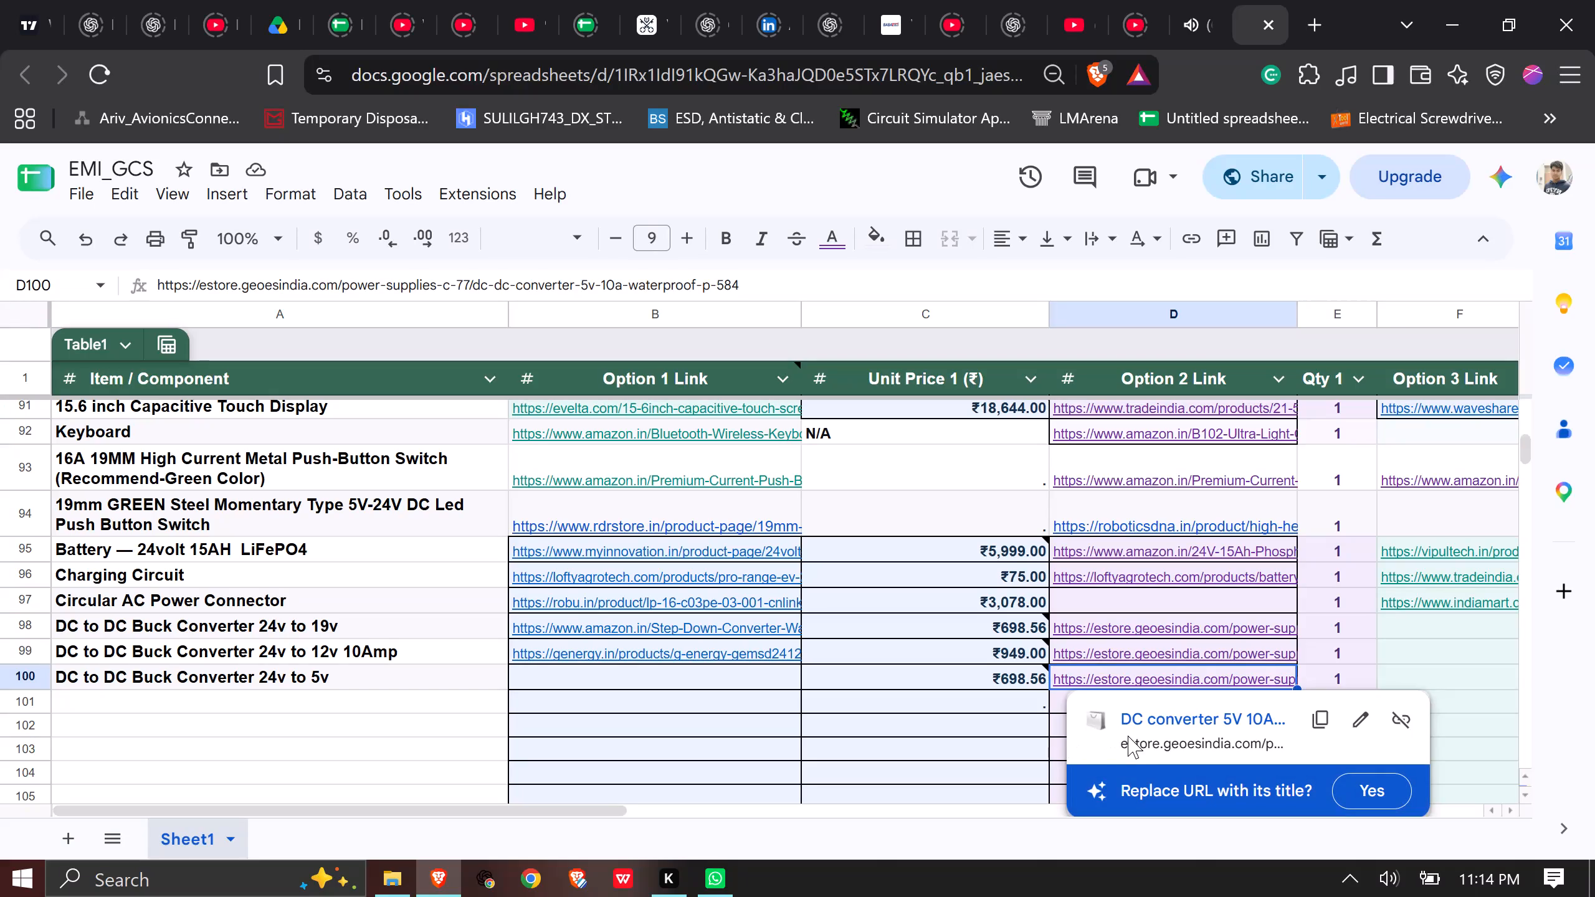
# Move the estore.geoesindia.com link of the DC to DC Buck Converter 24v to 5v from Option 2 (D100) to Option 1 (B100).
pyautogui.hotkey('ctrl', 'x')
pyautogui.click(776, 675)
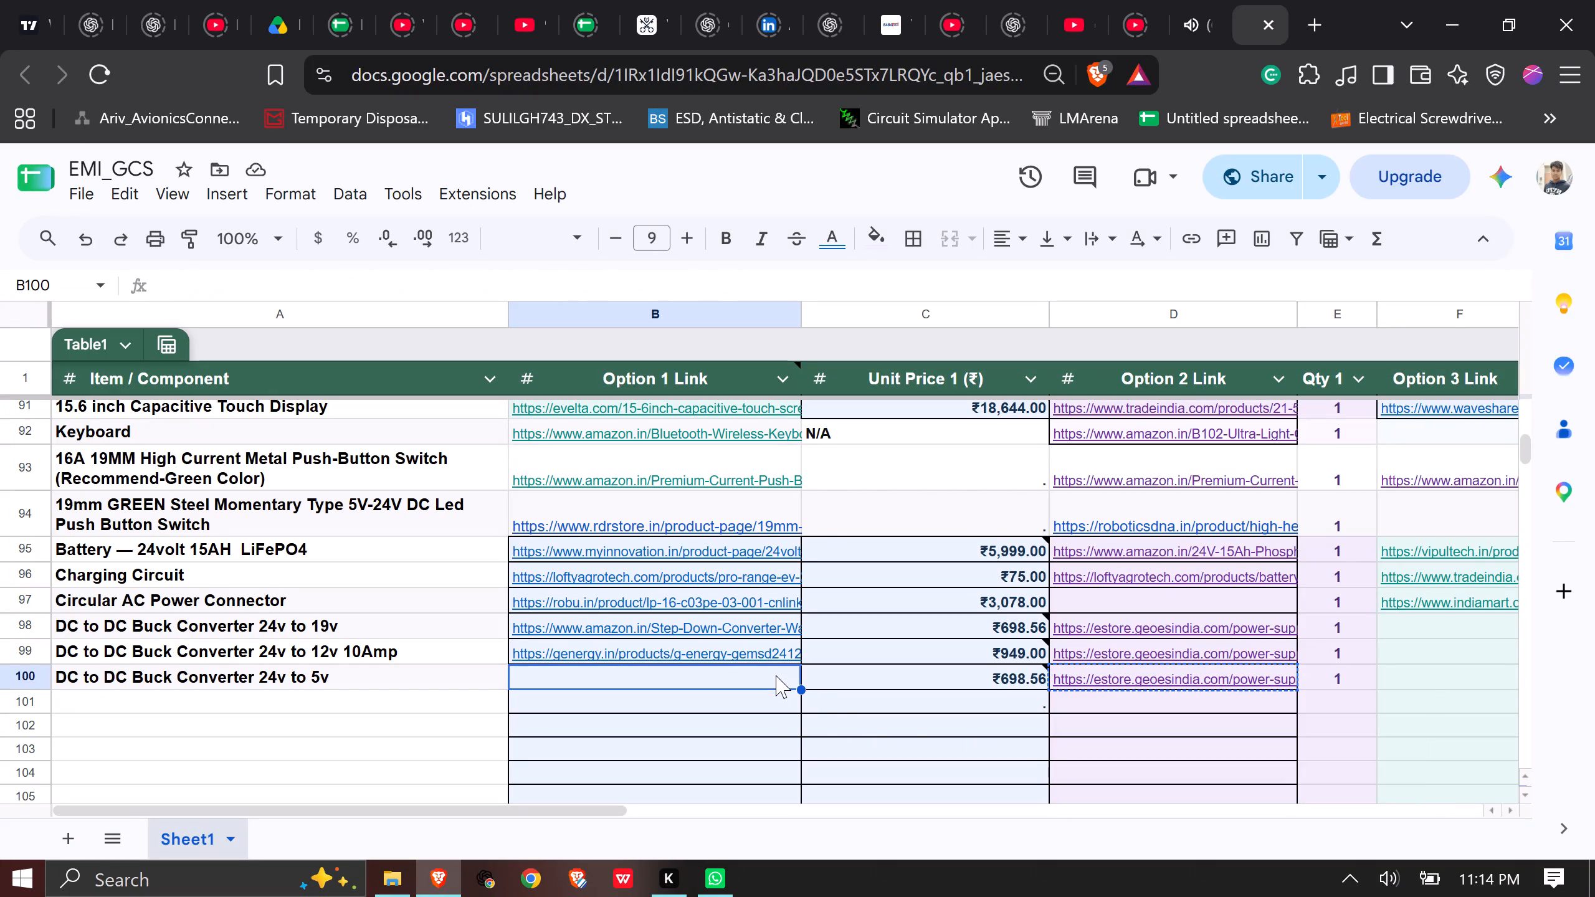
pyautogui.hotkey('ctrl', 'v')
pyautogui.click(733, 721)
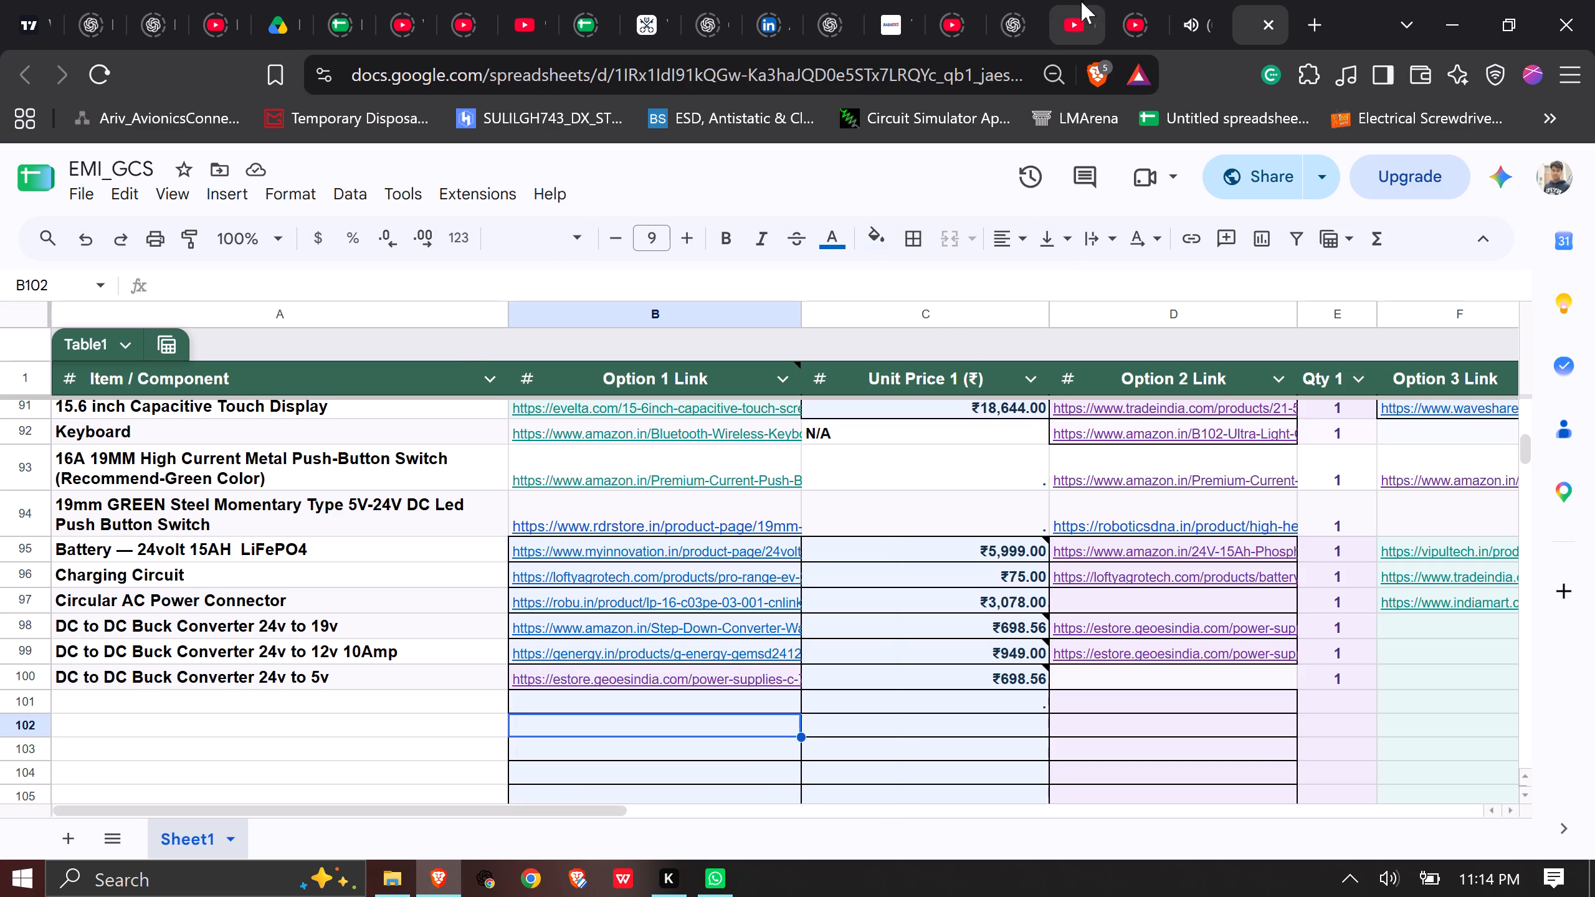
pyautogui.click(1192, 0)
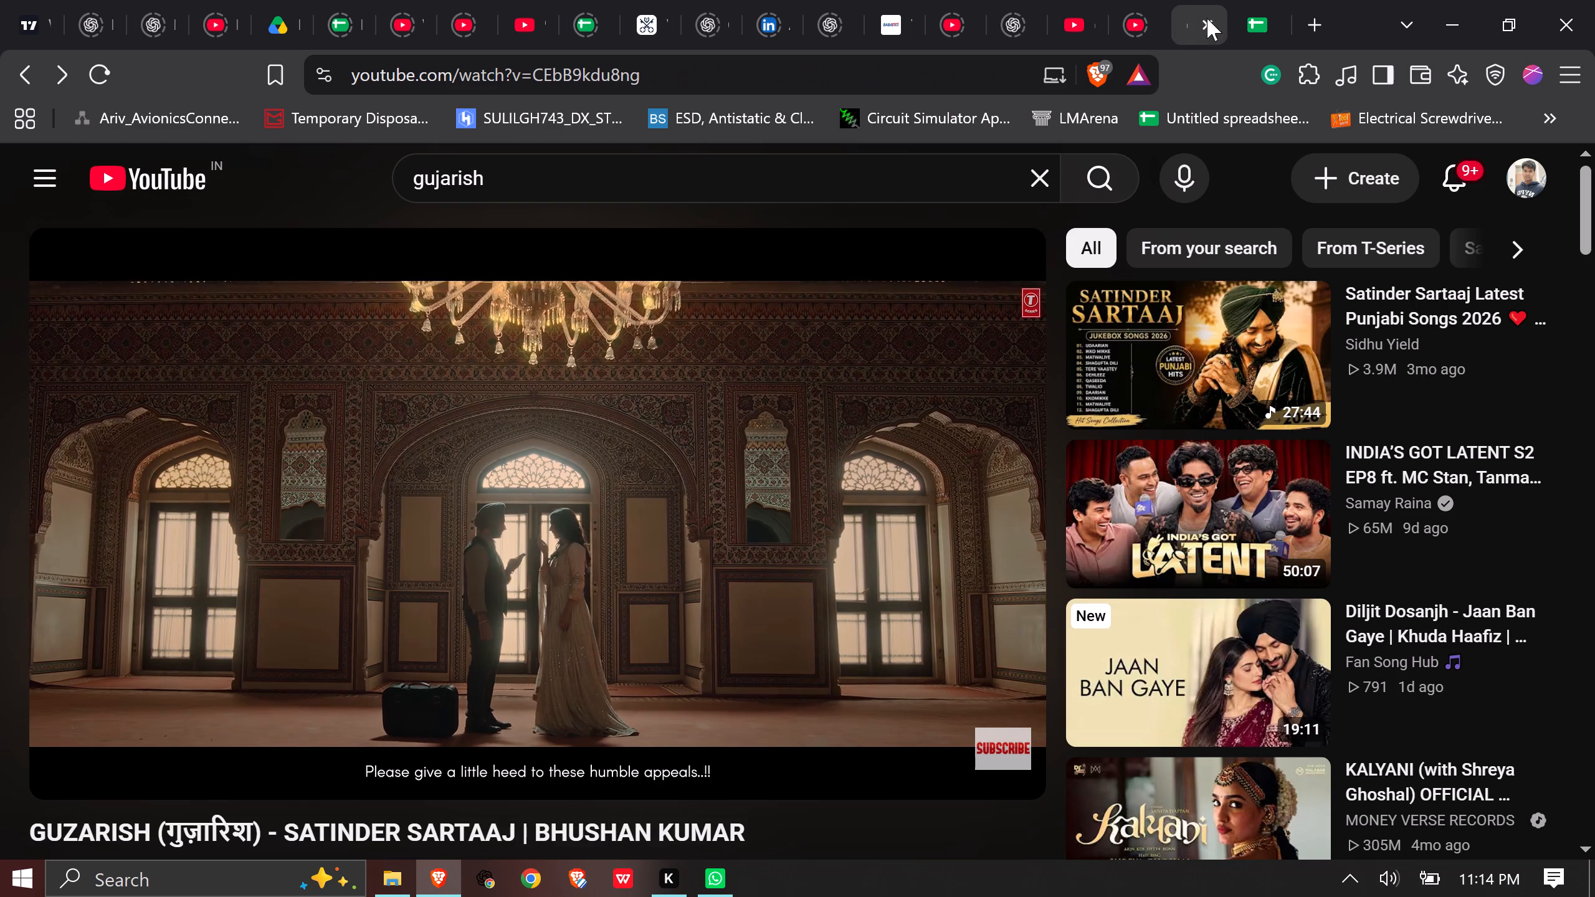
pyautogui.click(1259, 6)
# Review the upper component list around rows 9–21, checking the DC to DC Buck Converter and HDMI / USB Type-A Cable entries.
pyautogui.scroll(20, 824, 247)
pyautogui.scroll(1, 824, 247)
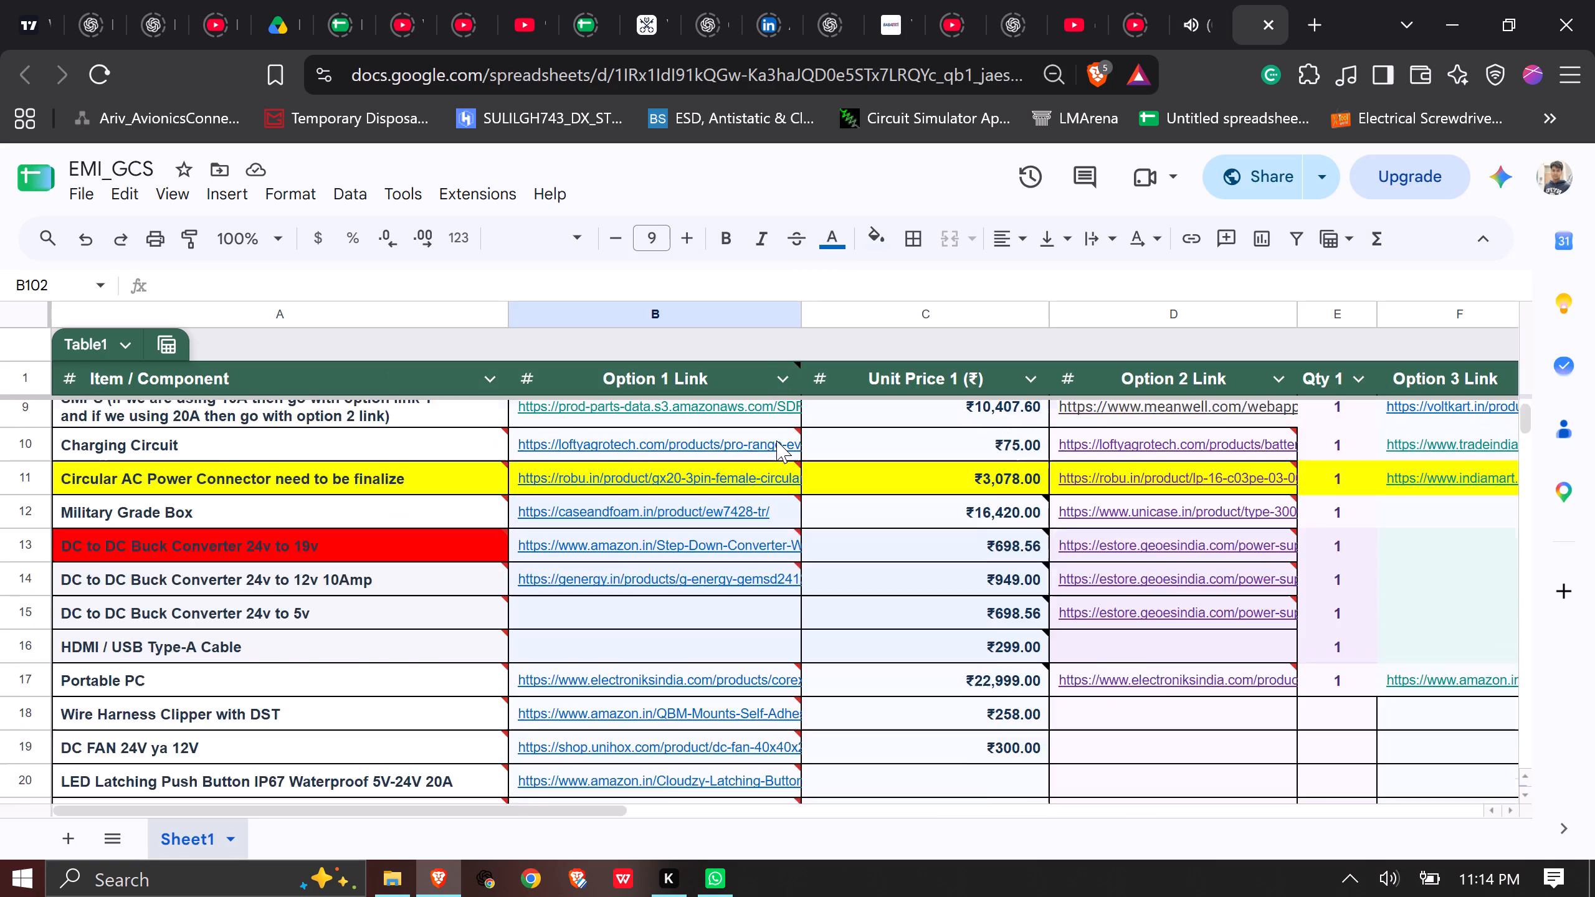
pyautogui.scroll(9, 776, 440)
pyautogui.scroll(-3, 658, 517)
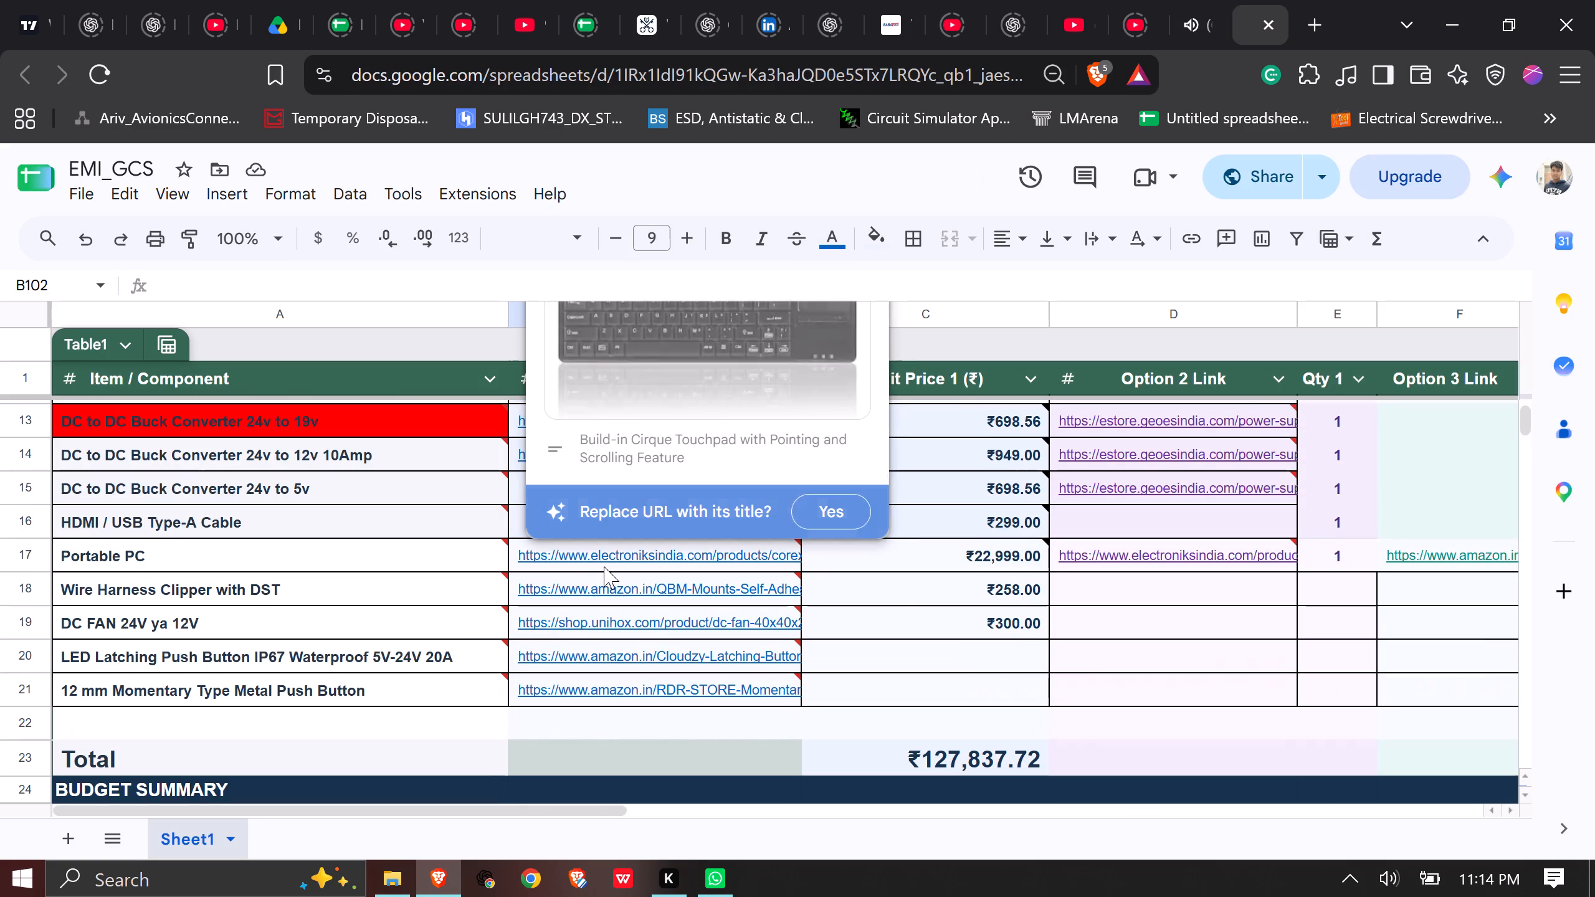
pyautogui.scroll(1, 483, 562)
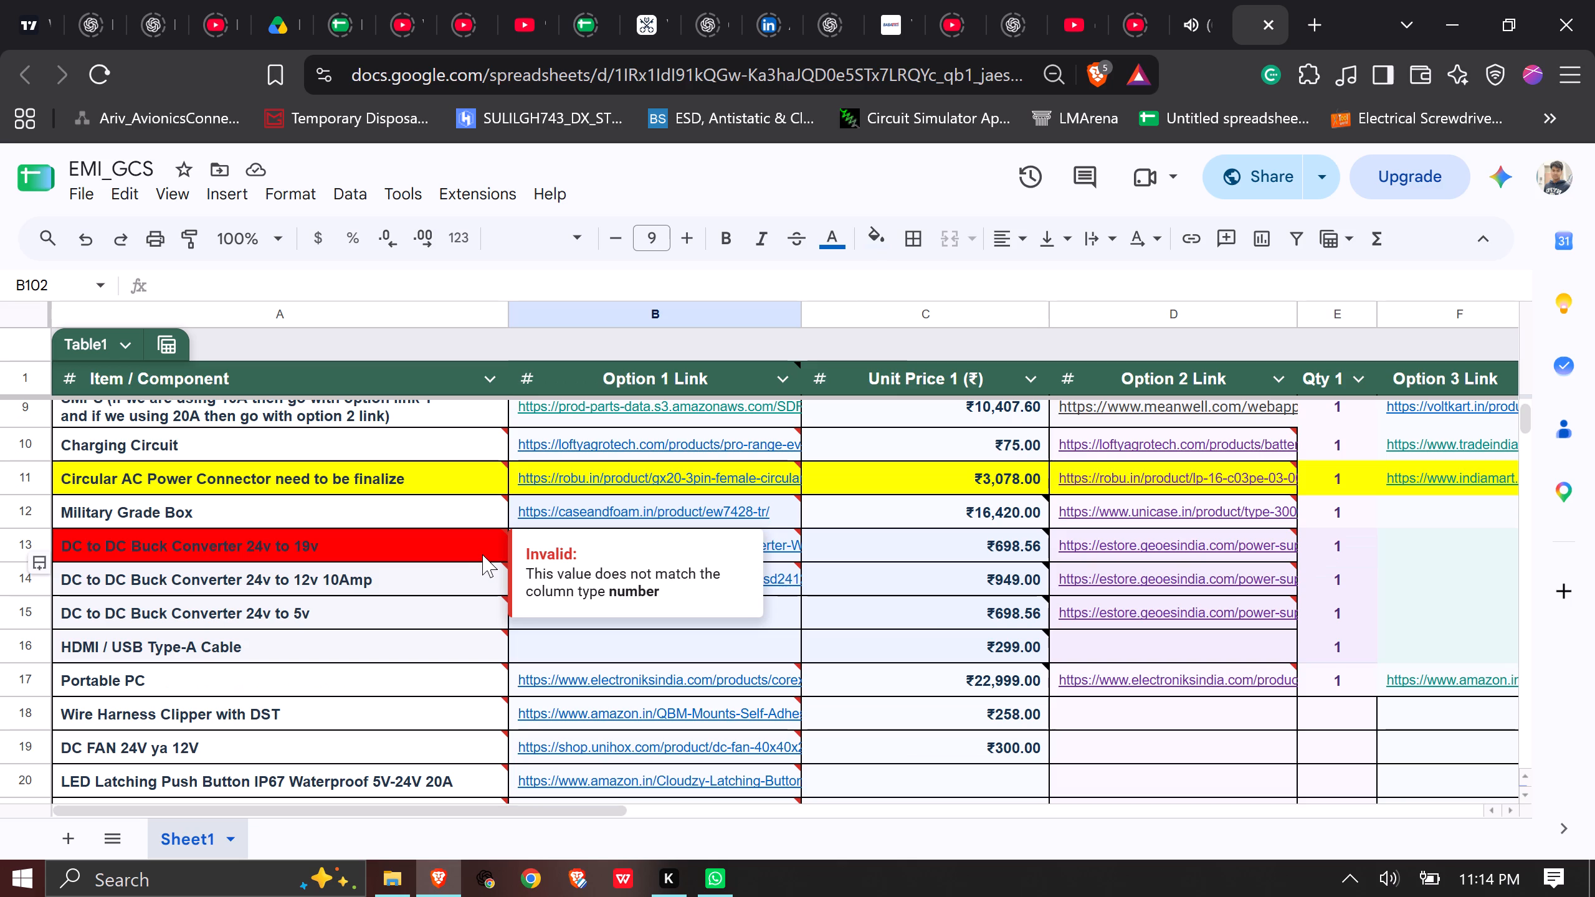
pyautogui.click(424, 586)
pyautogui.click(411, 638)
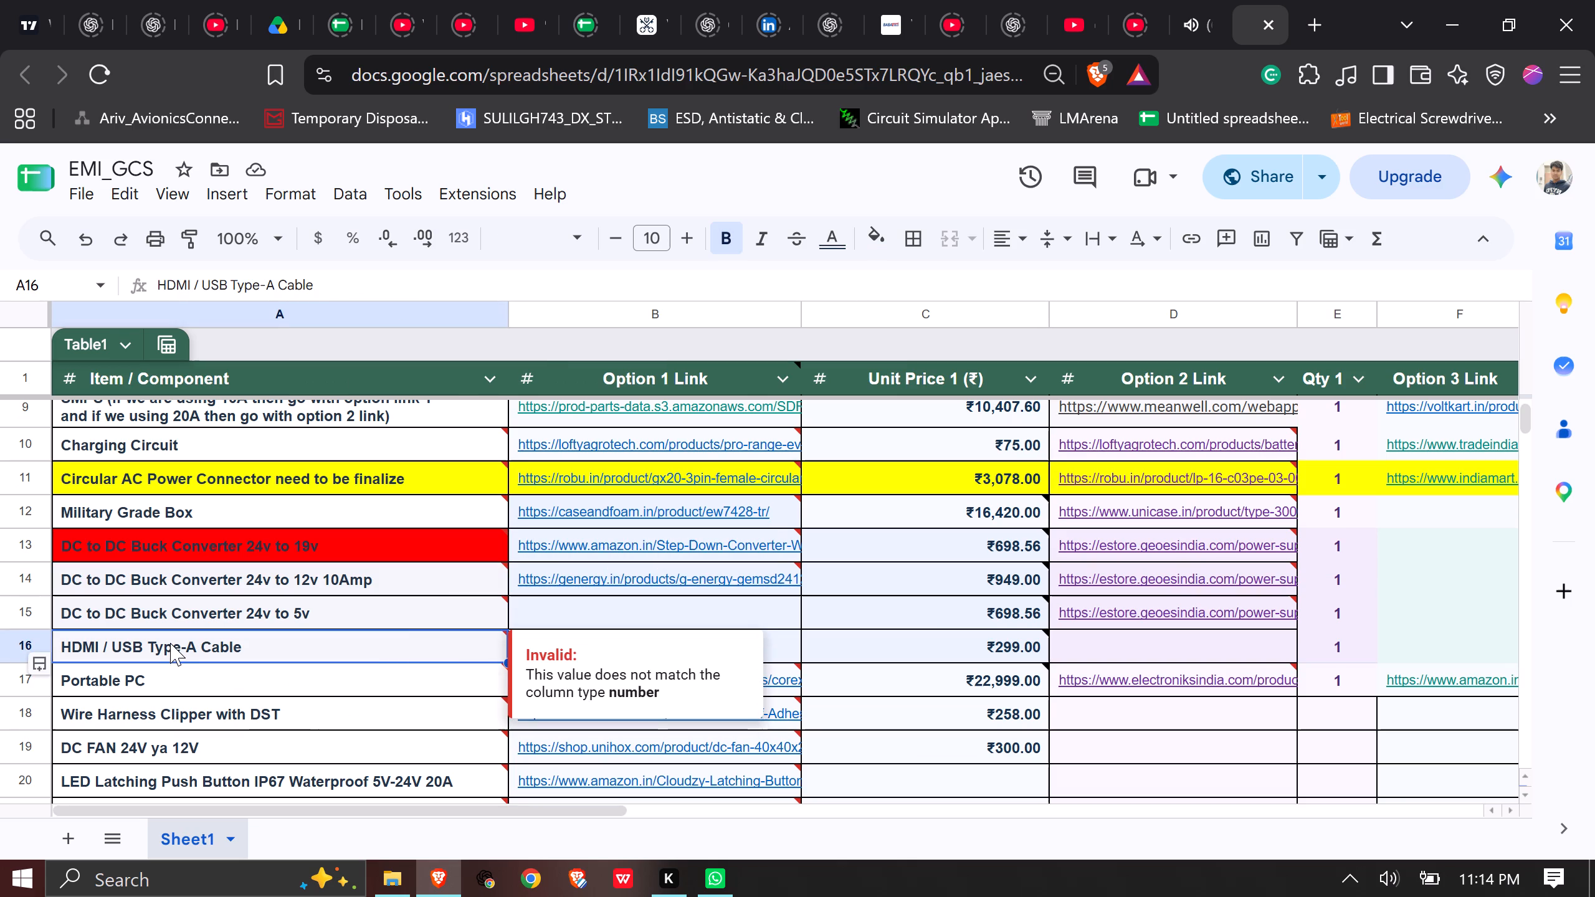
pyautogui.click(803, 649)
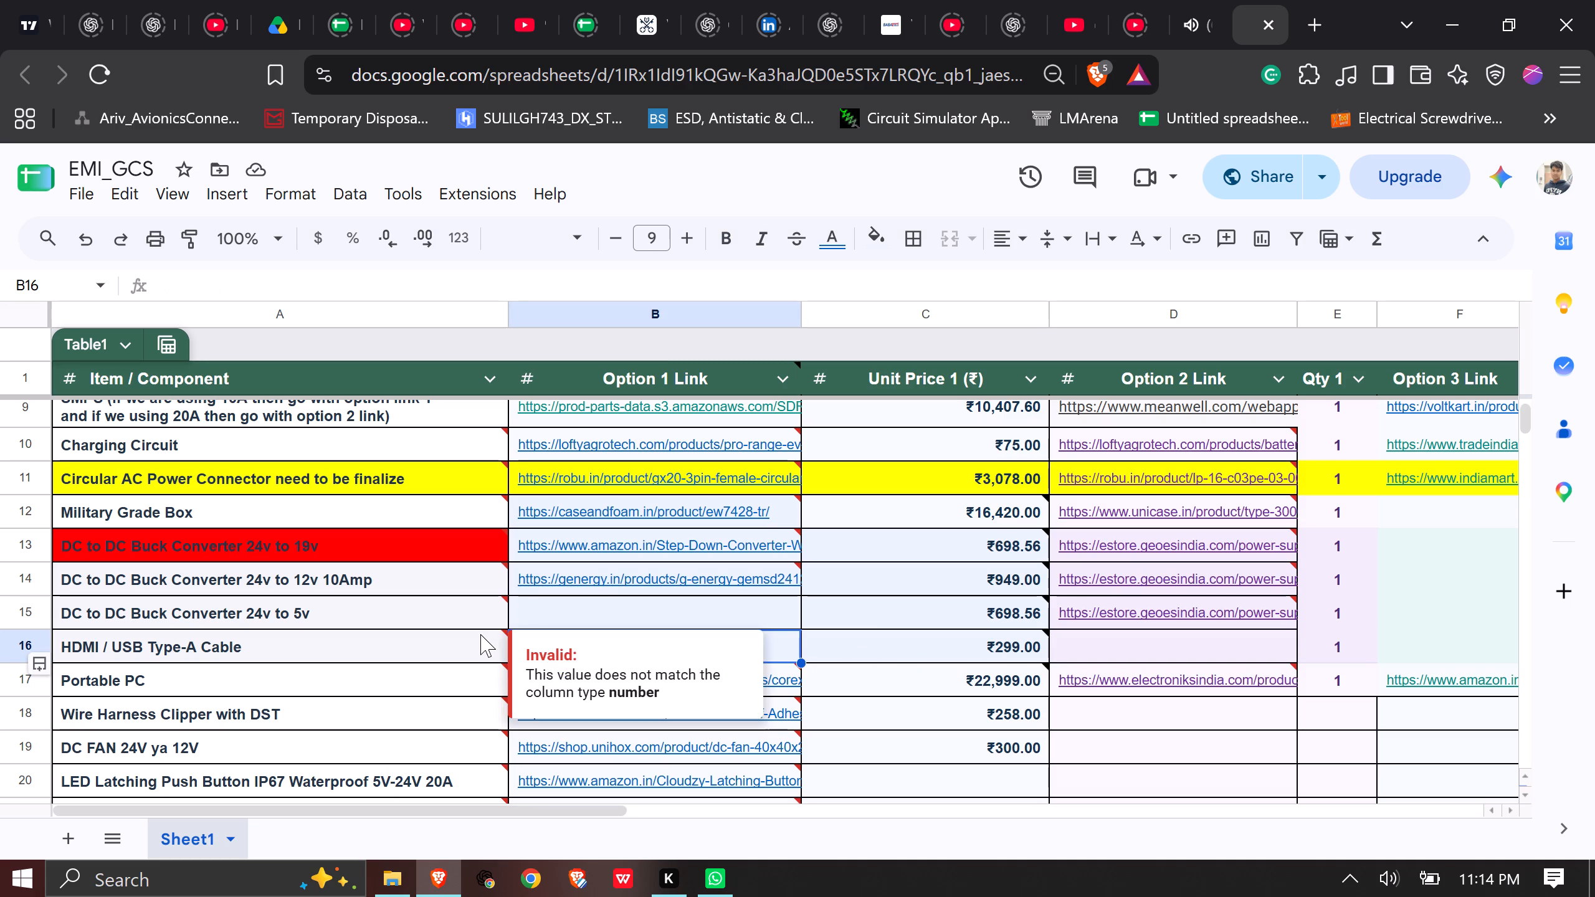
# Open the Portable PC's Option 1 link from row 17 and examine the mini PC's CPU, RAM and storage options and pricing.
pyautogui.click(391, 680)
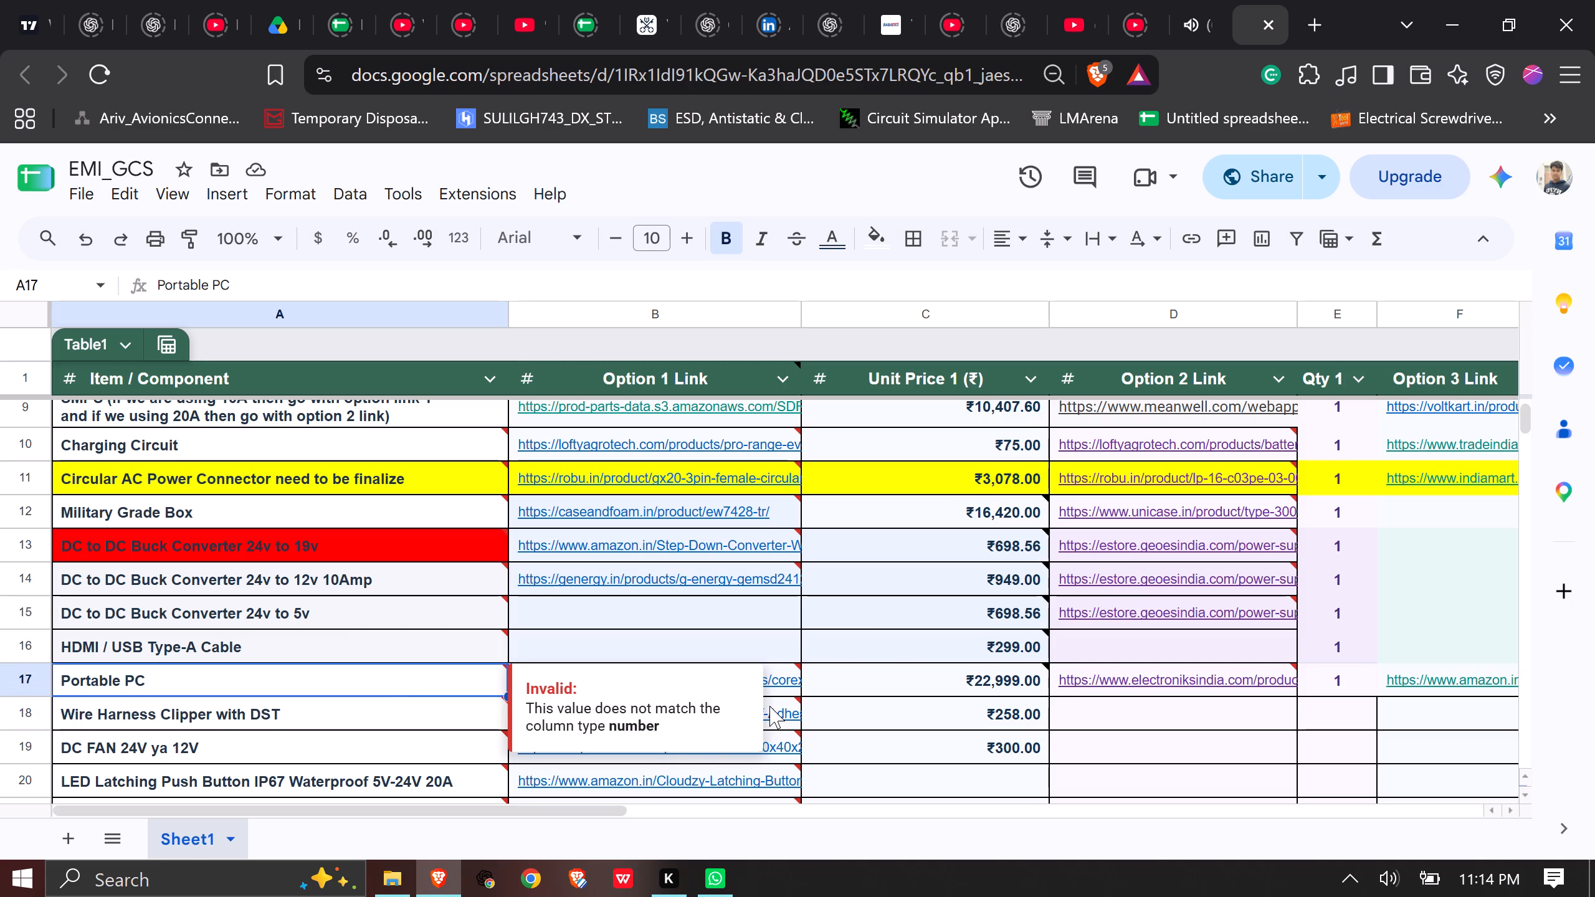
pyautogui.click(771, 676)
pyautogui.click(656, 718)
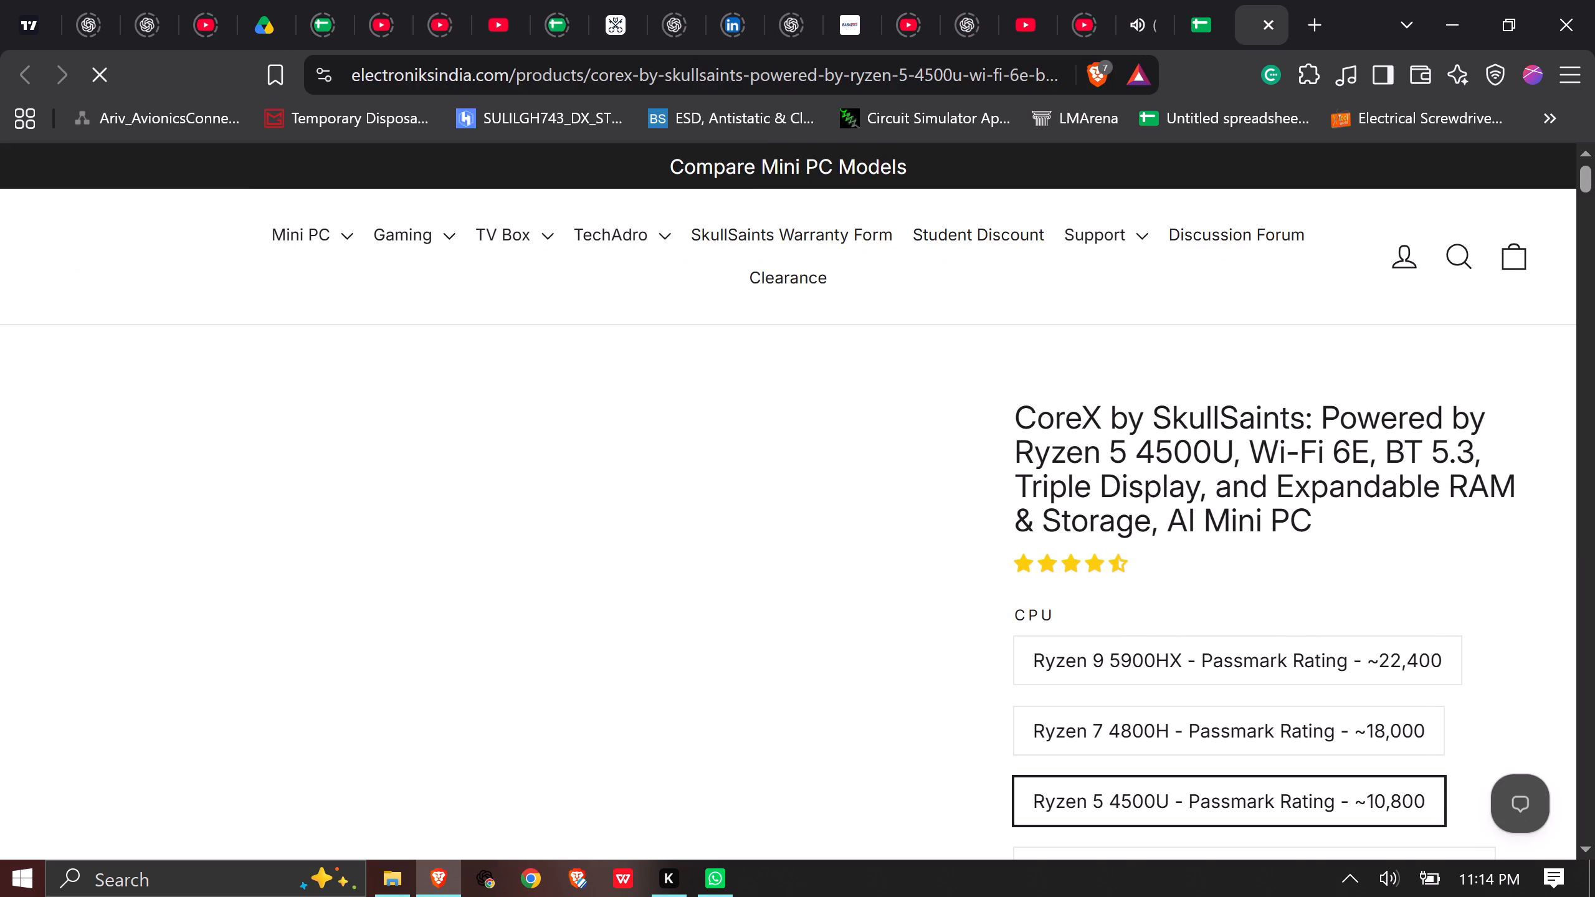
pyautogui.scroll(-3, 724, 623)
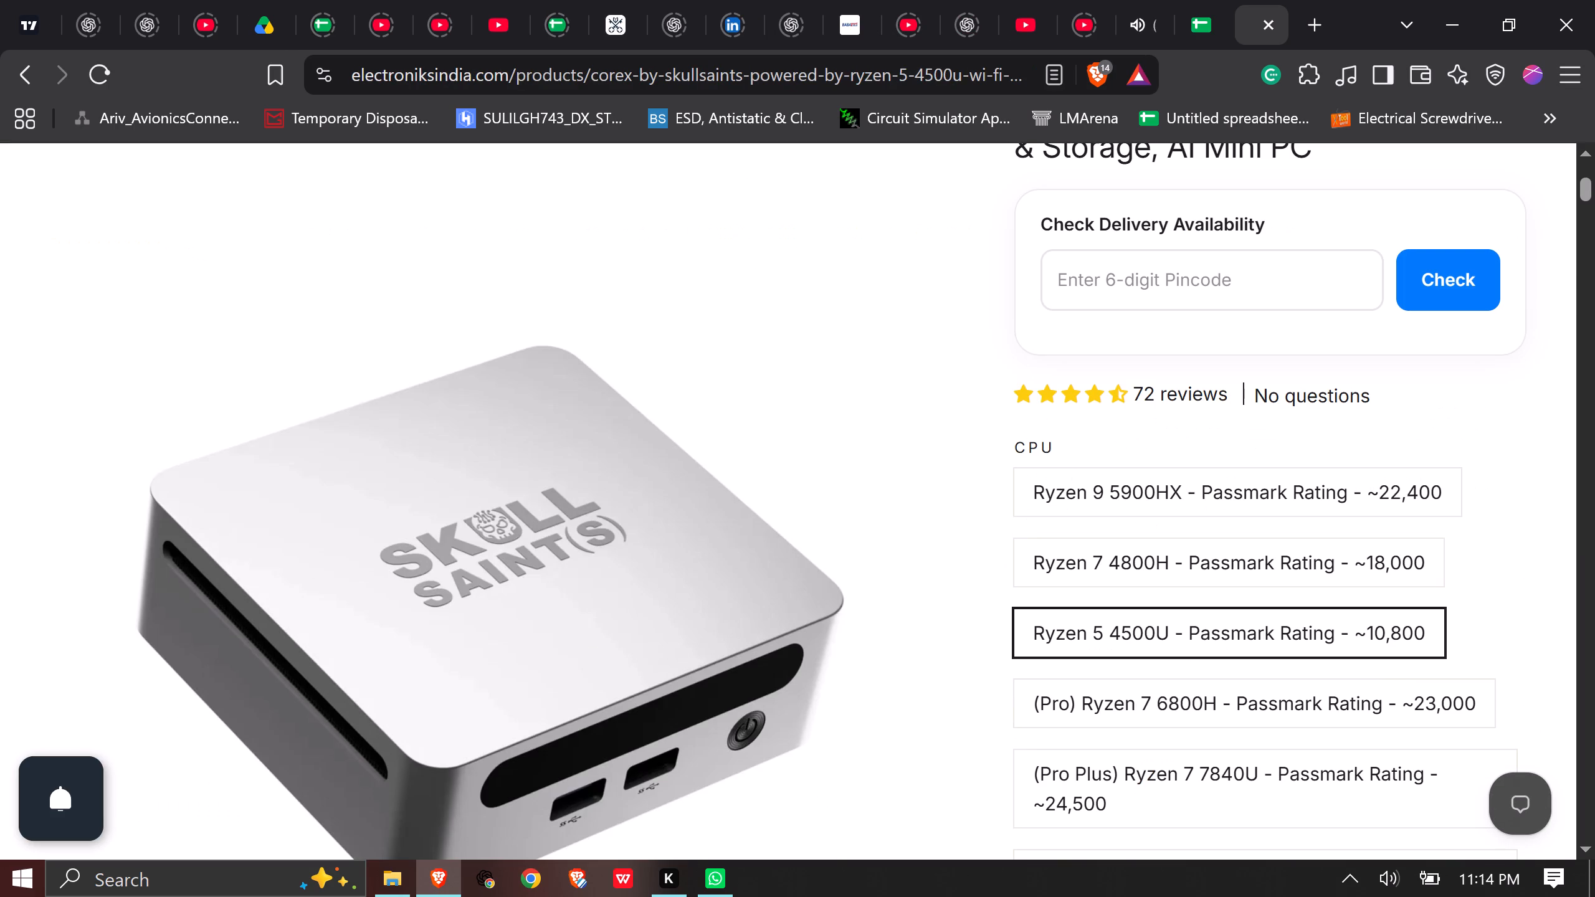
pyautogui.scroll(-1, 723, 607)
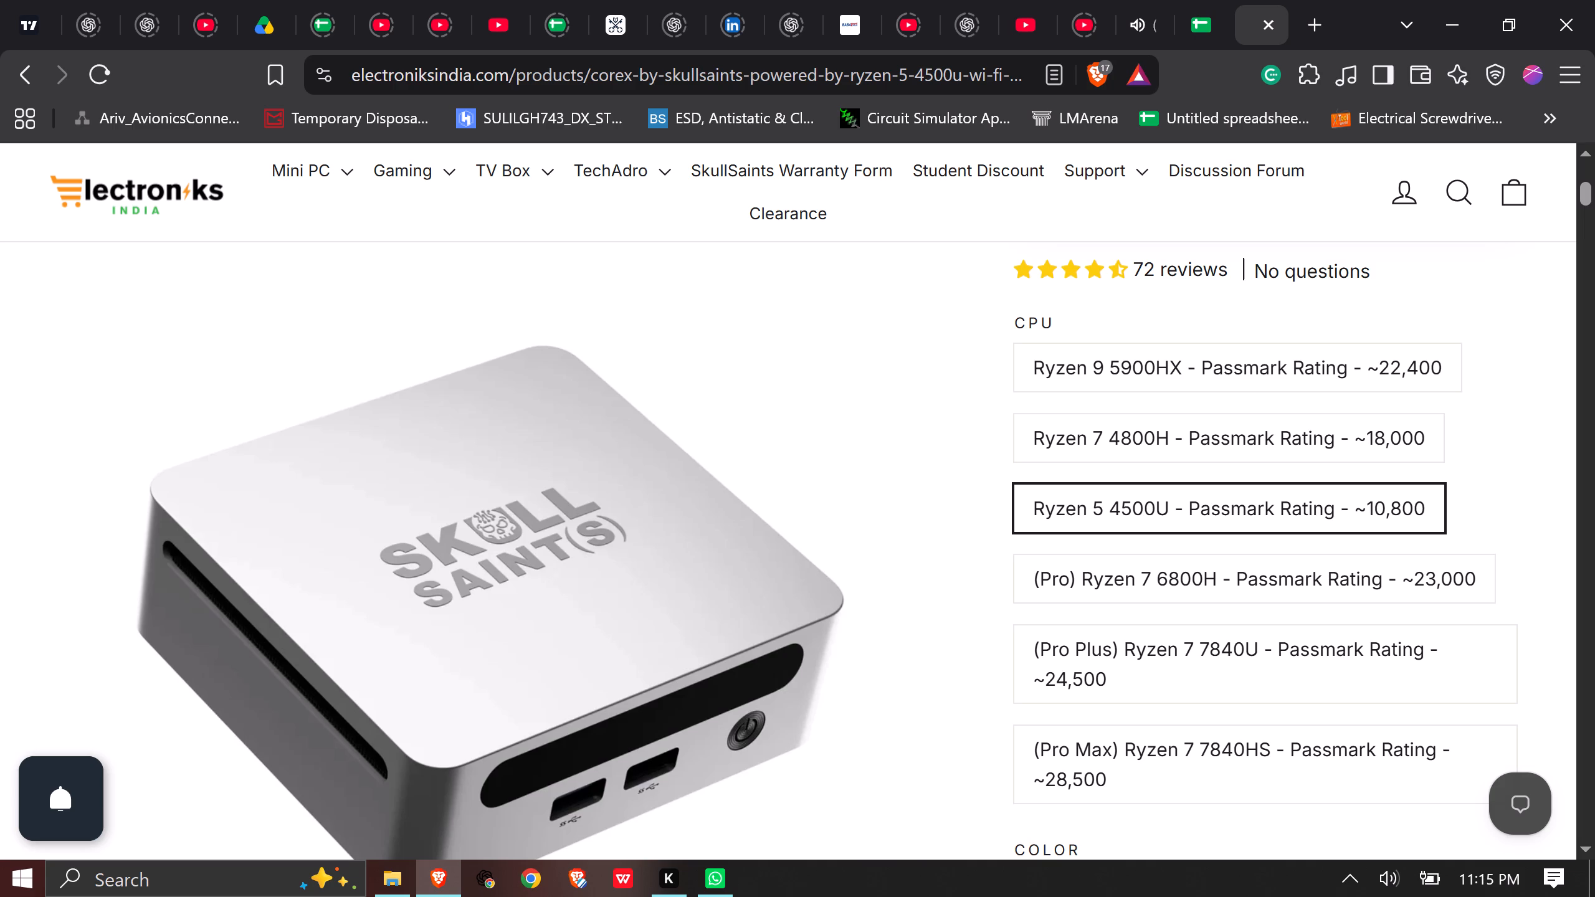
pyautogui.scroll(-4, 744, 573)
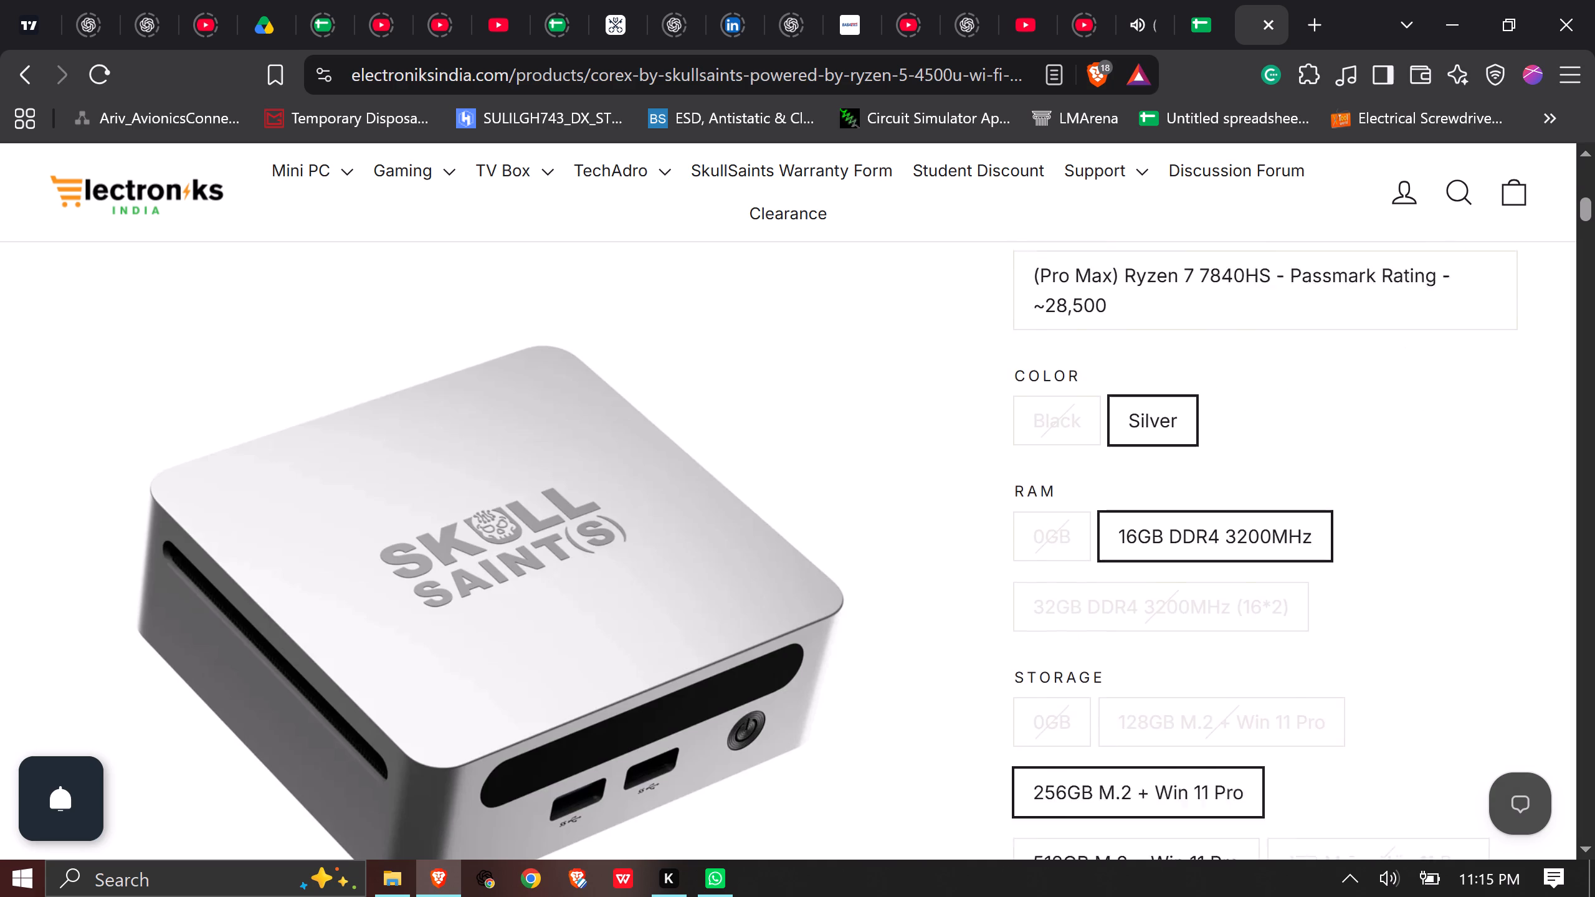
pyautogui.scroll(-3, 743, 572)
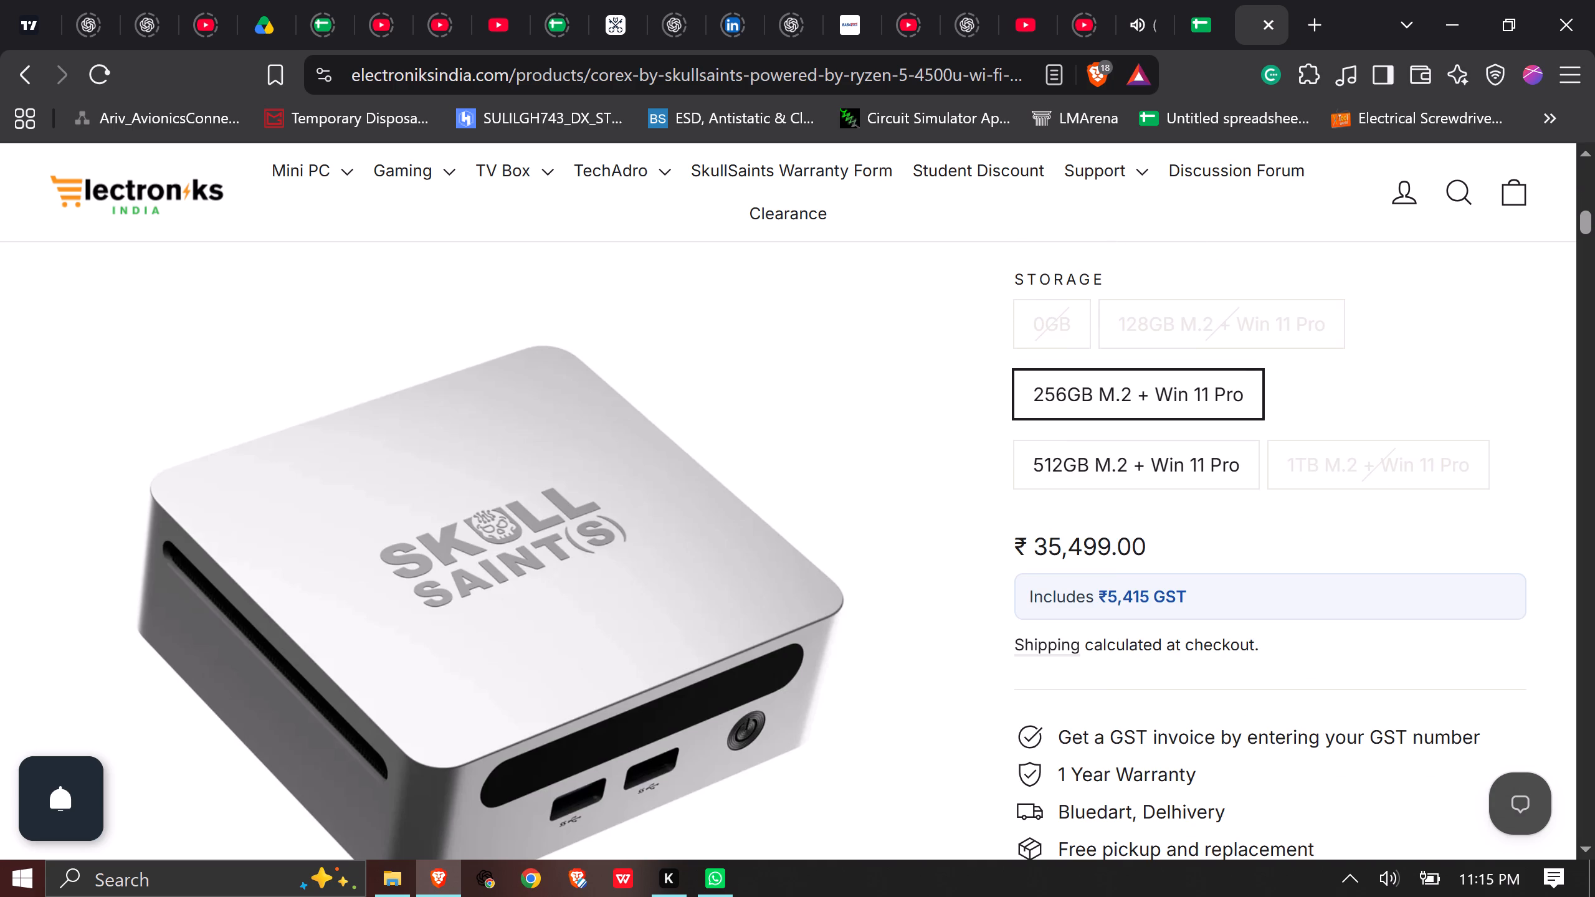
pyautogui.scroll(-2, 1222, 482)
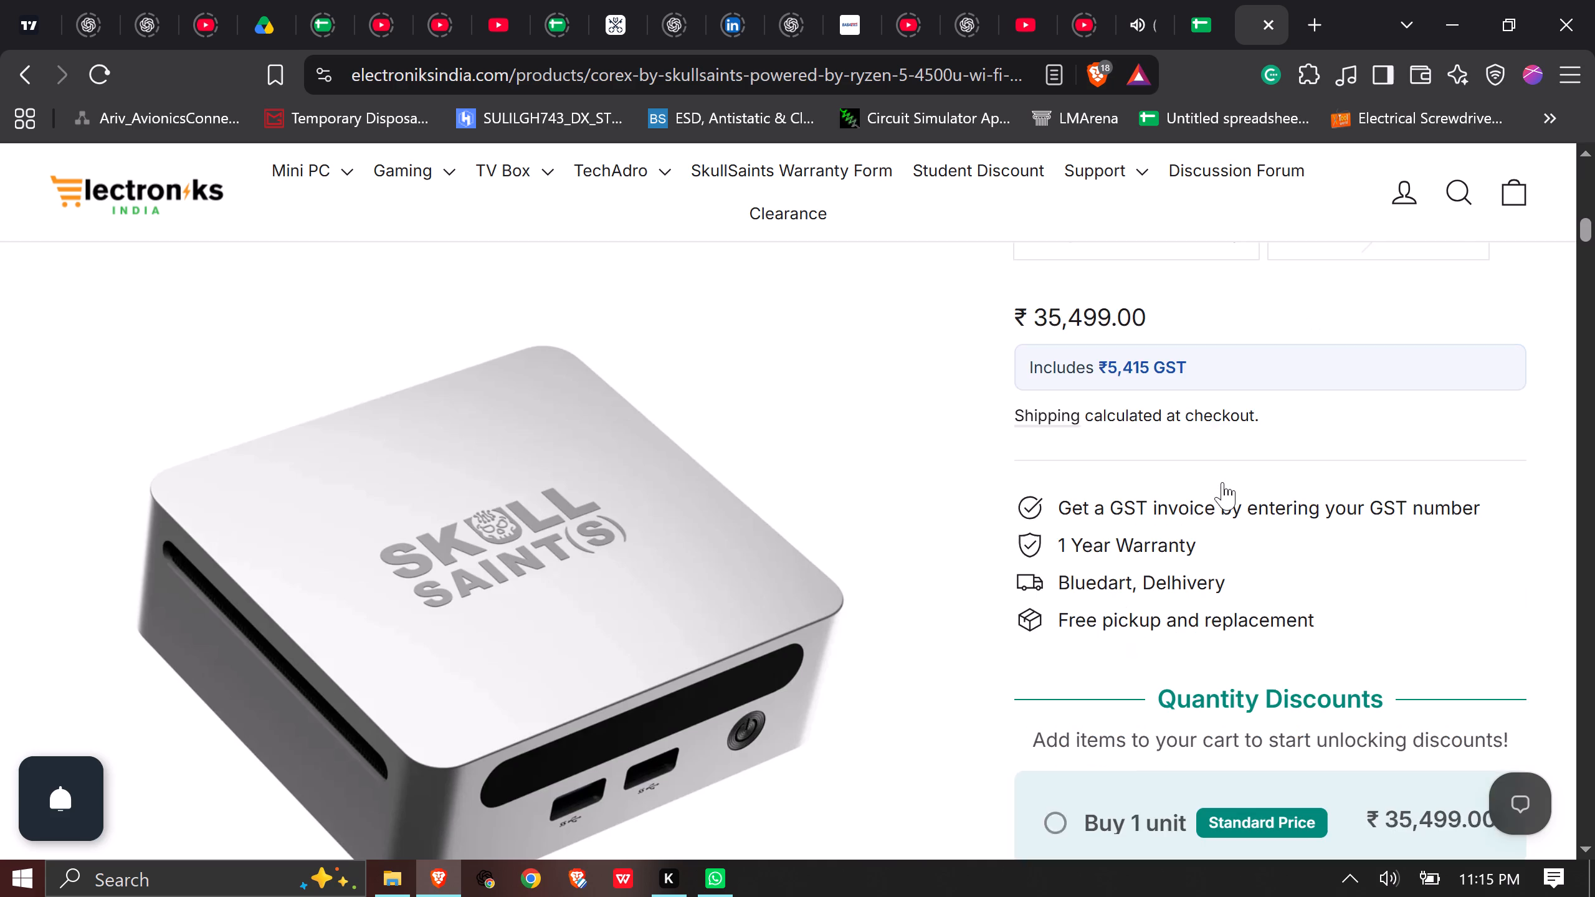
pyautogui.scroll(-3, 1222, 490)
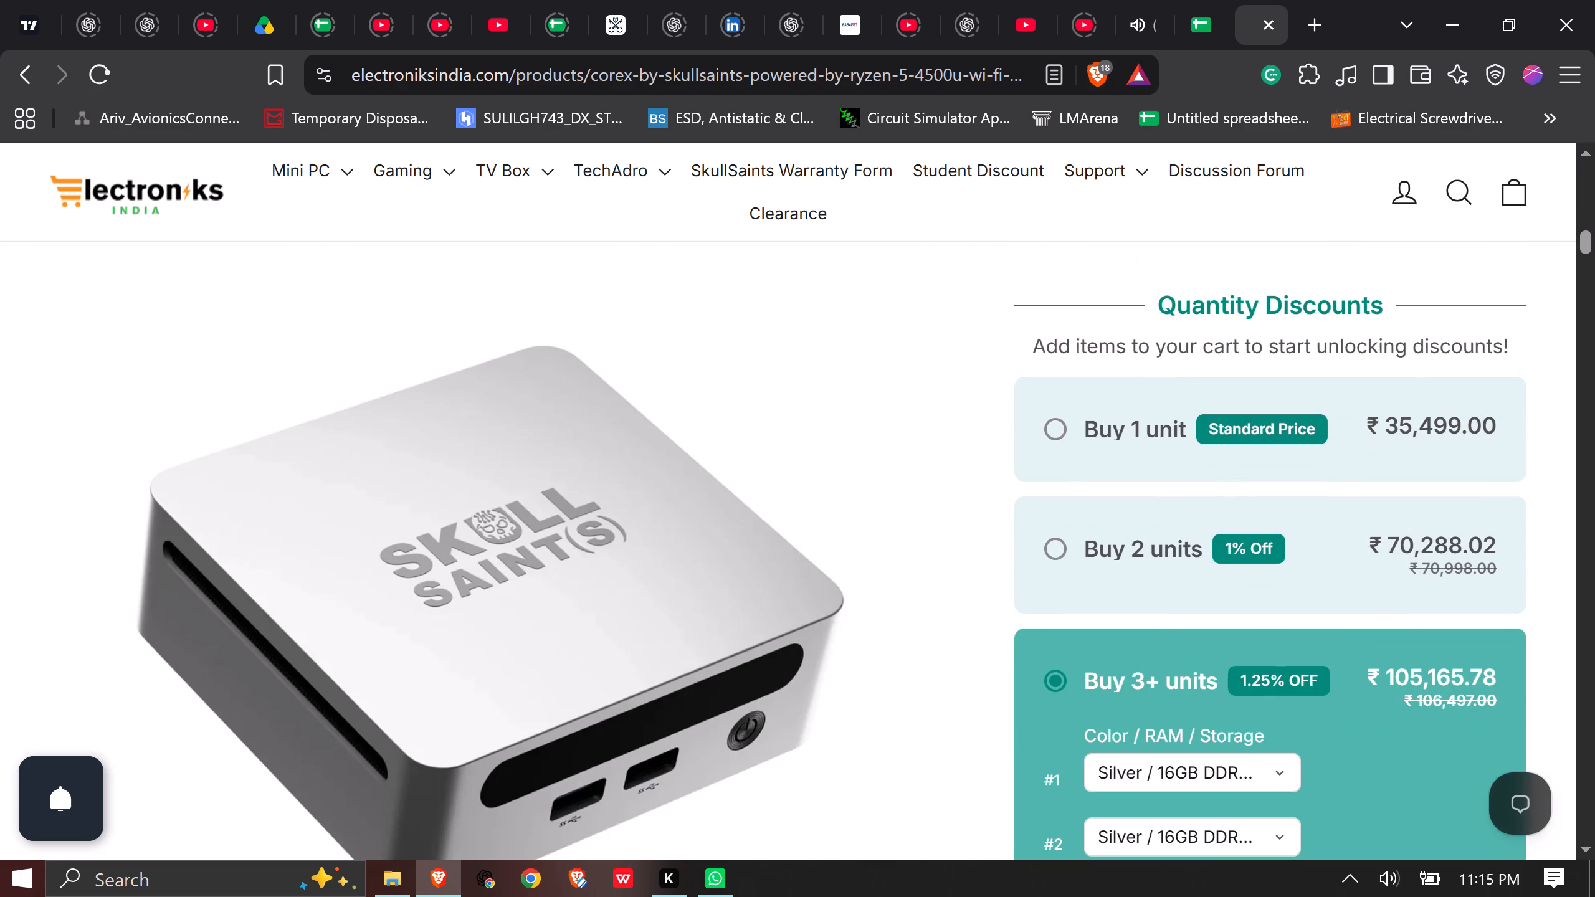
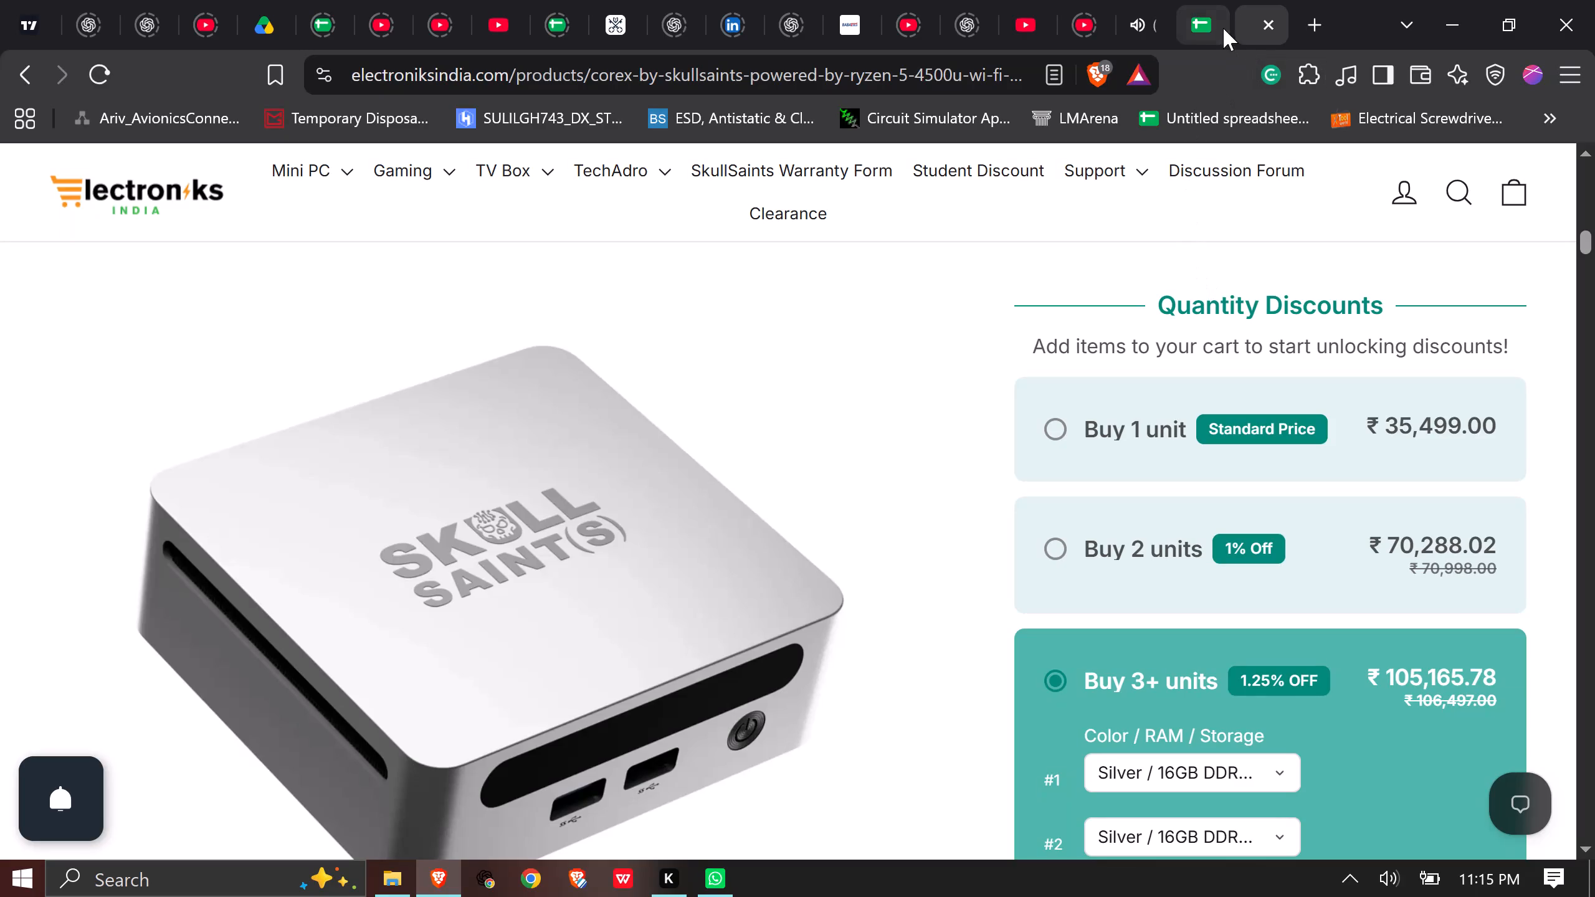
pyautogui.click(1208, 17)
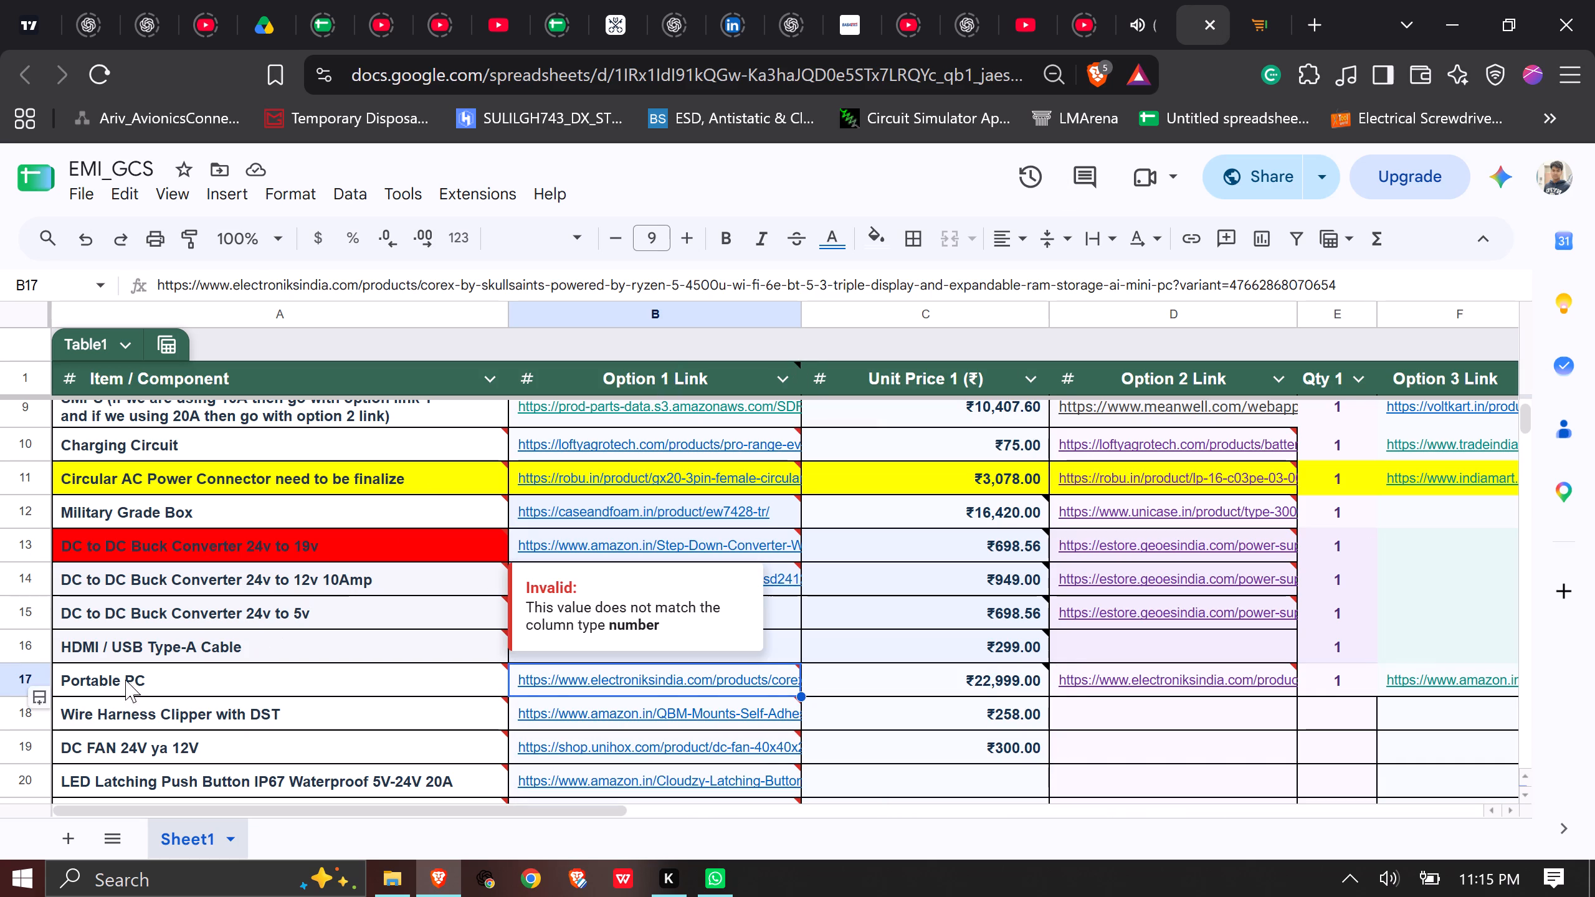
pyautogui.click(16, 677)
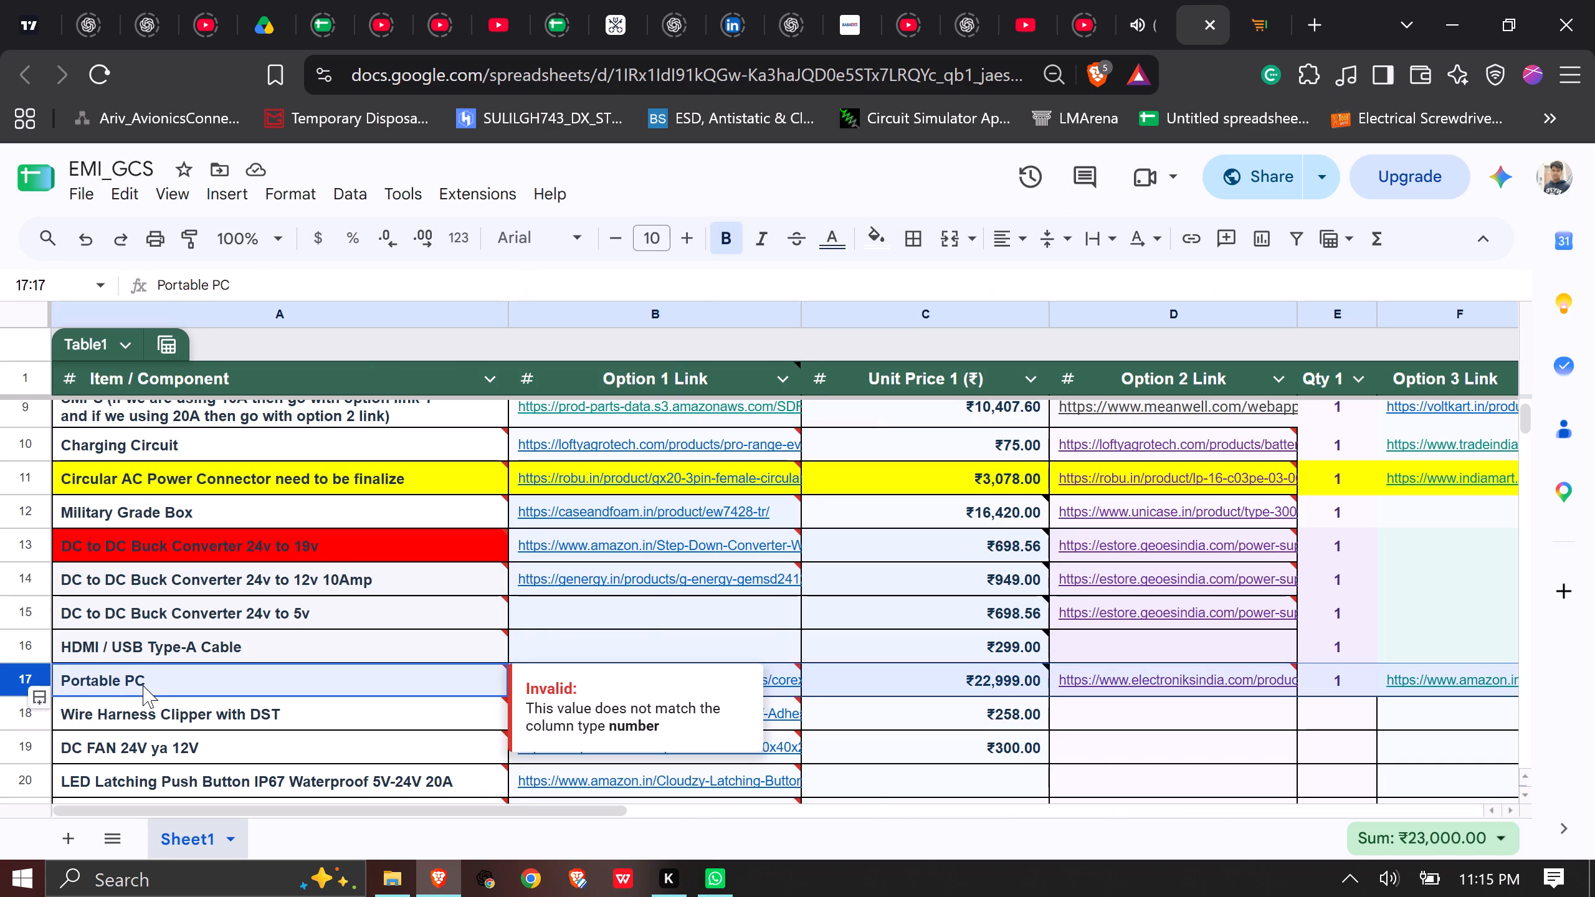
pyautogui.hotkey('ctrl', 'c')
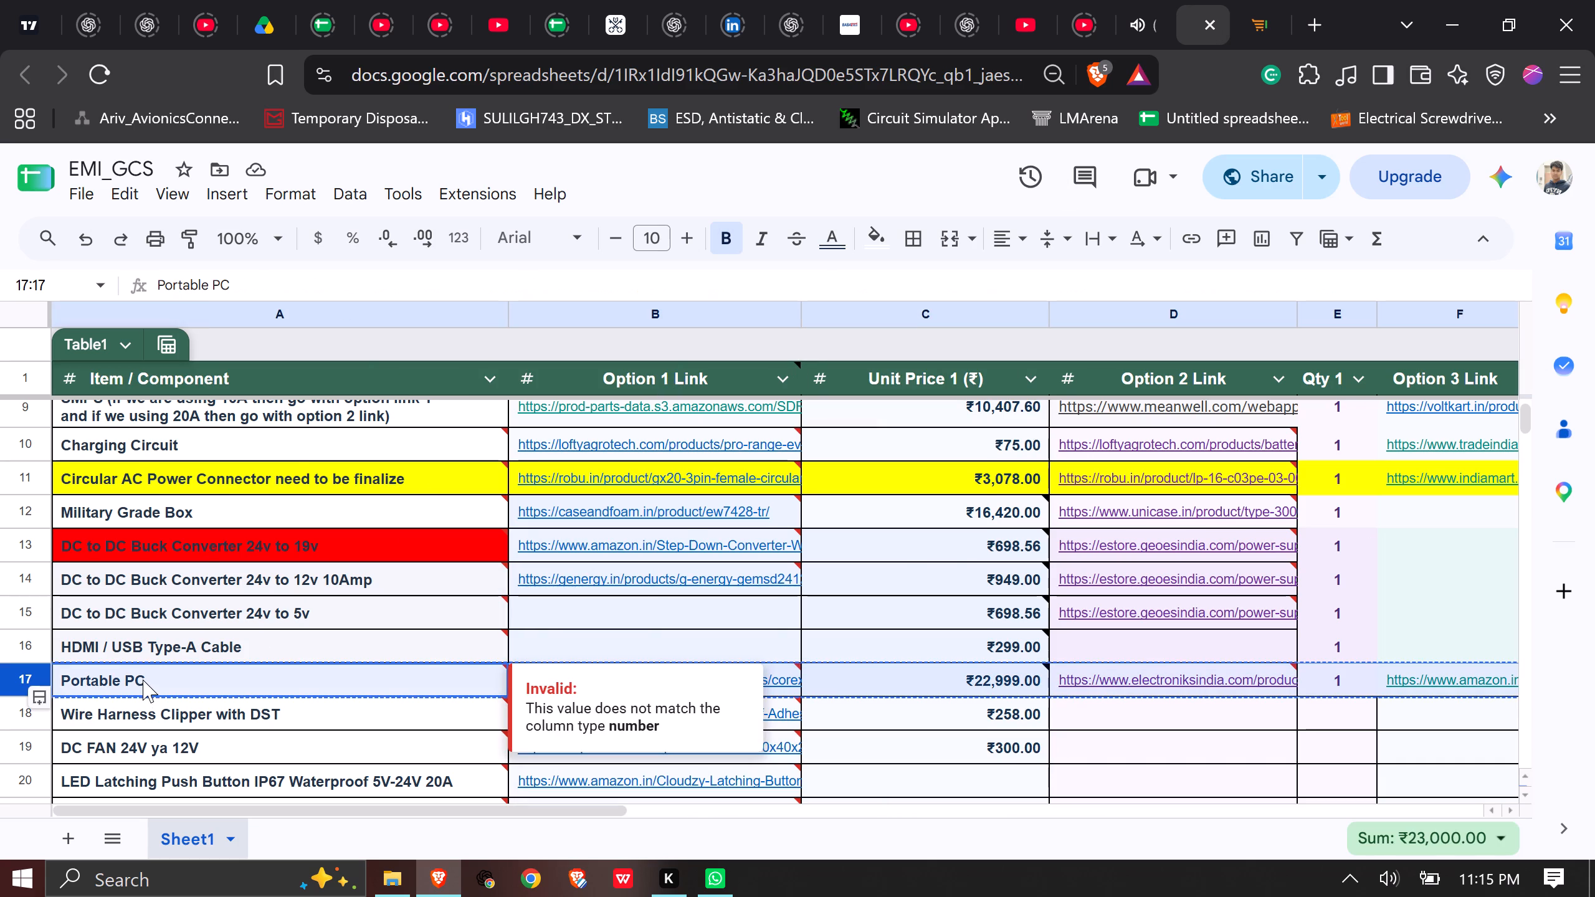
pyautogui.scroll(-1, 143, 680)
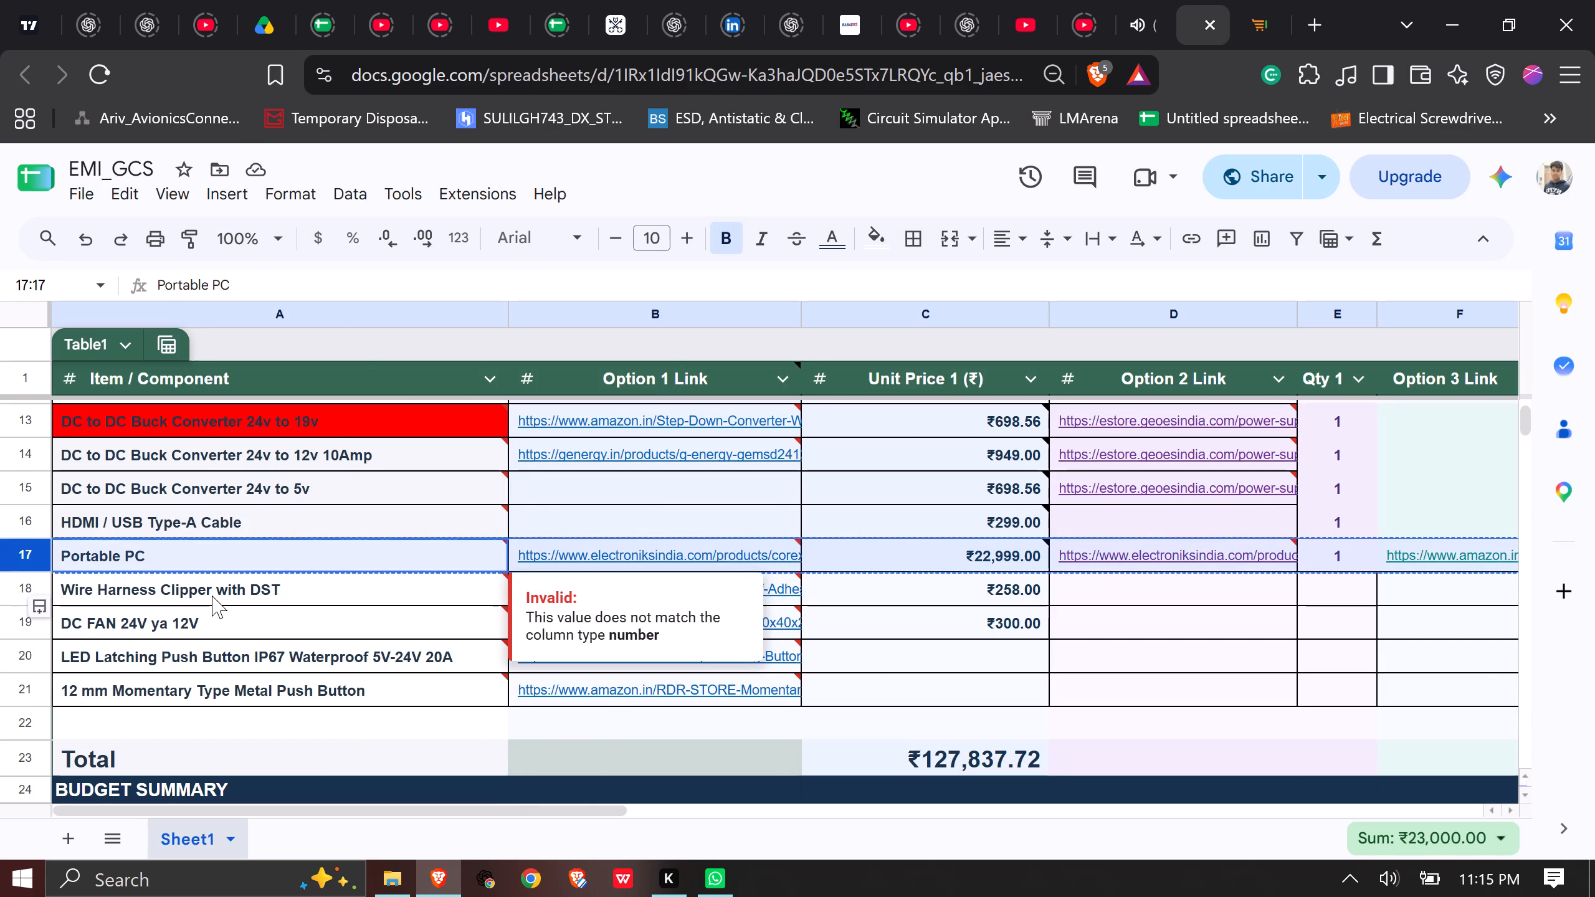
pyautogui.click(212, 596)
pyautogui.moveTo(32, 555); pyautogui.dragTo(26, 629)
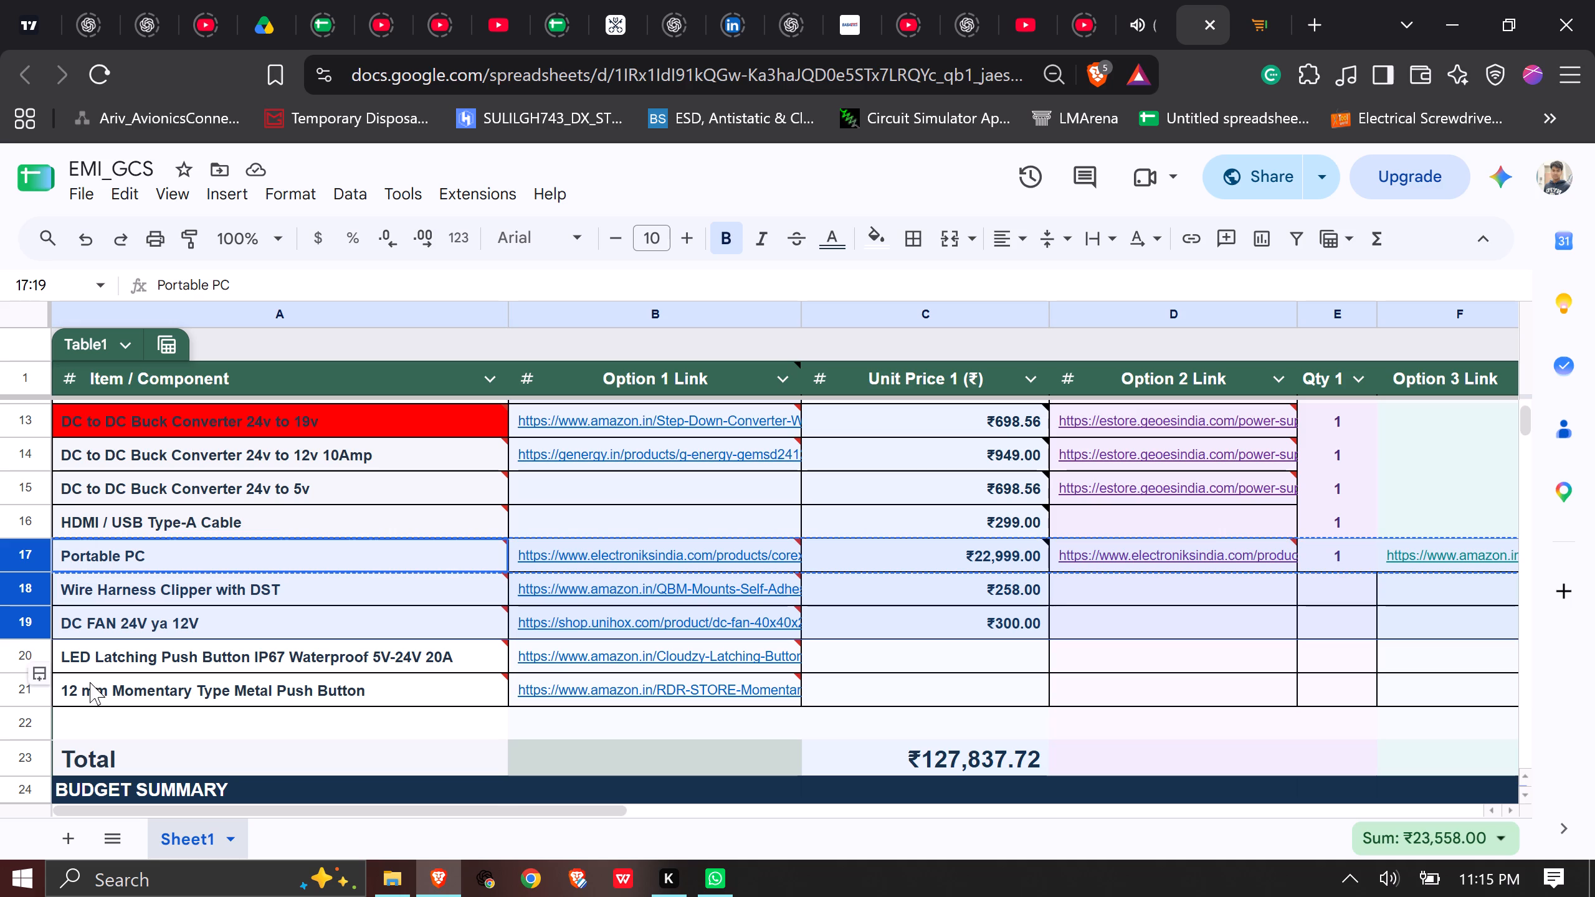
# Open the Option 1 link of the LED Latching Push Button in row 20 and examine its specifications, availability and alternative switches.
pyautogui.click(240, 662)
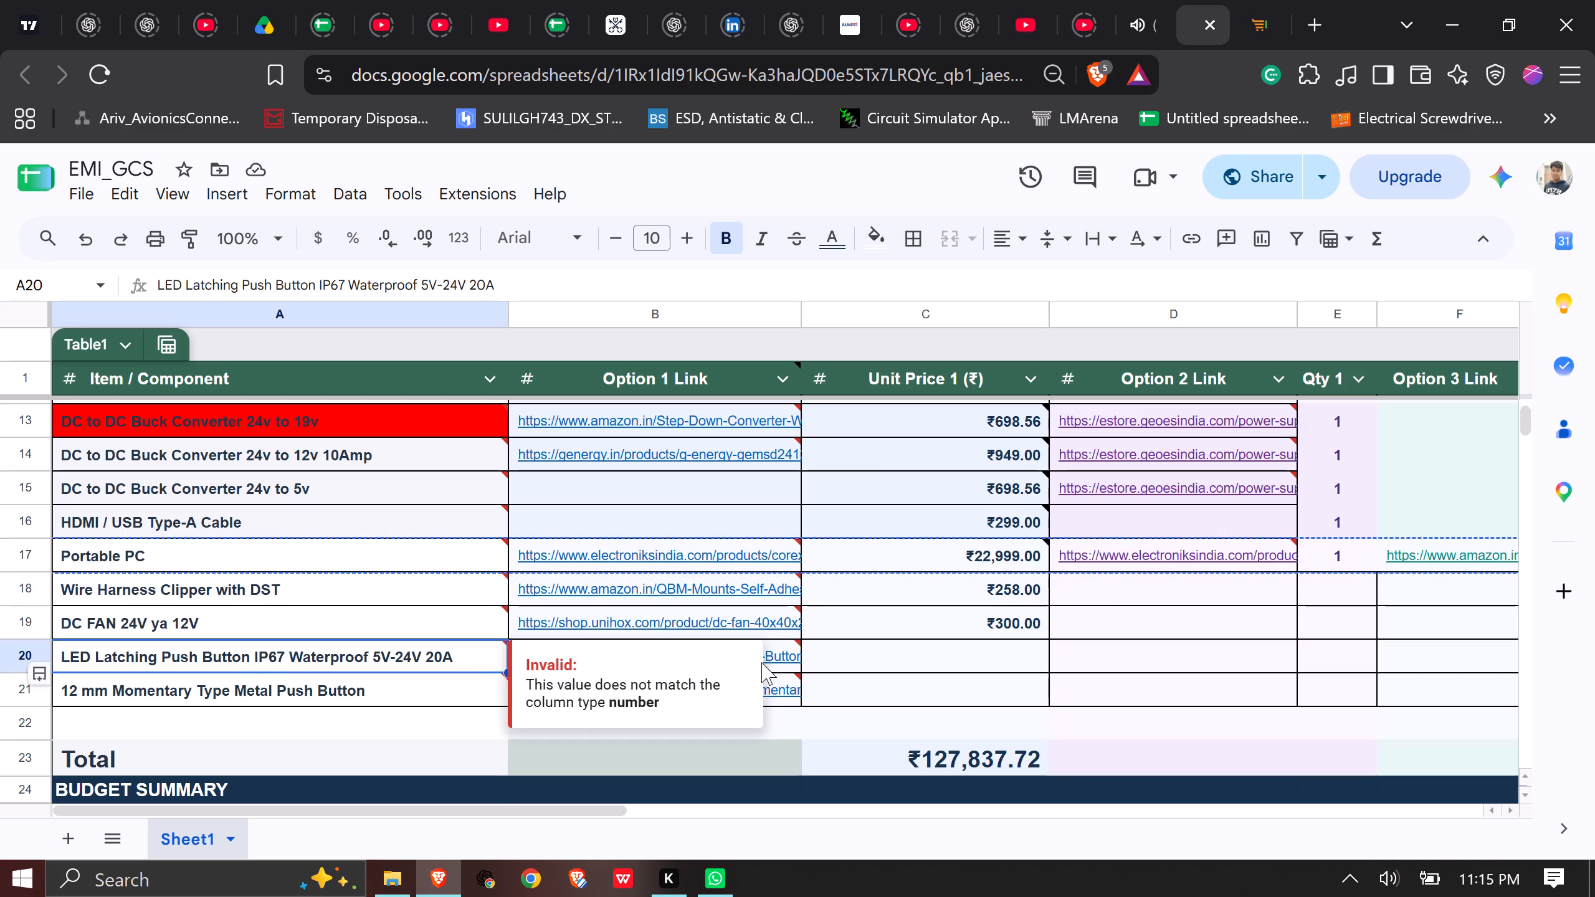
pyautogui.click(779, 662)
pyautogui.click(713, 701)
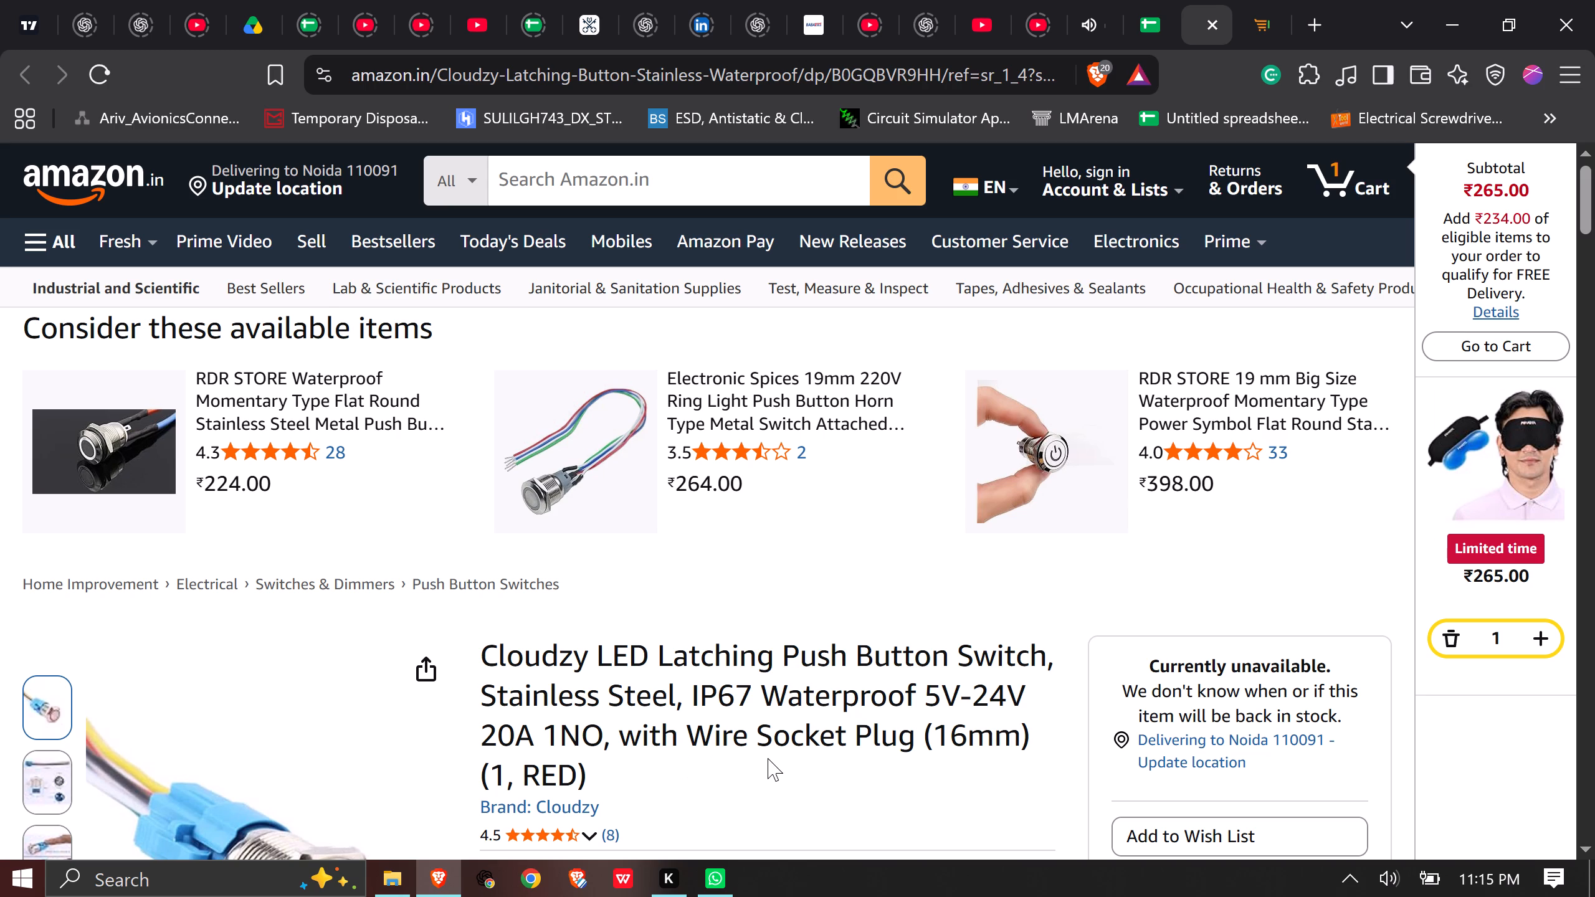
pyautogui.scroll(-1, 768, 758)
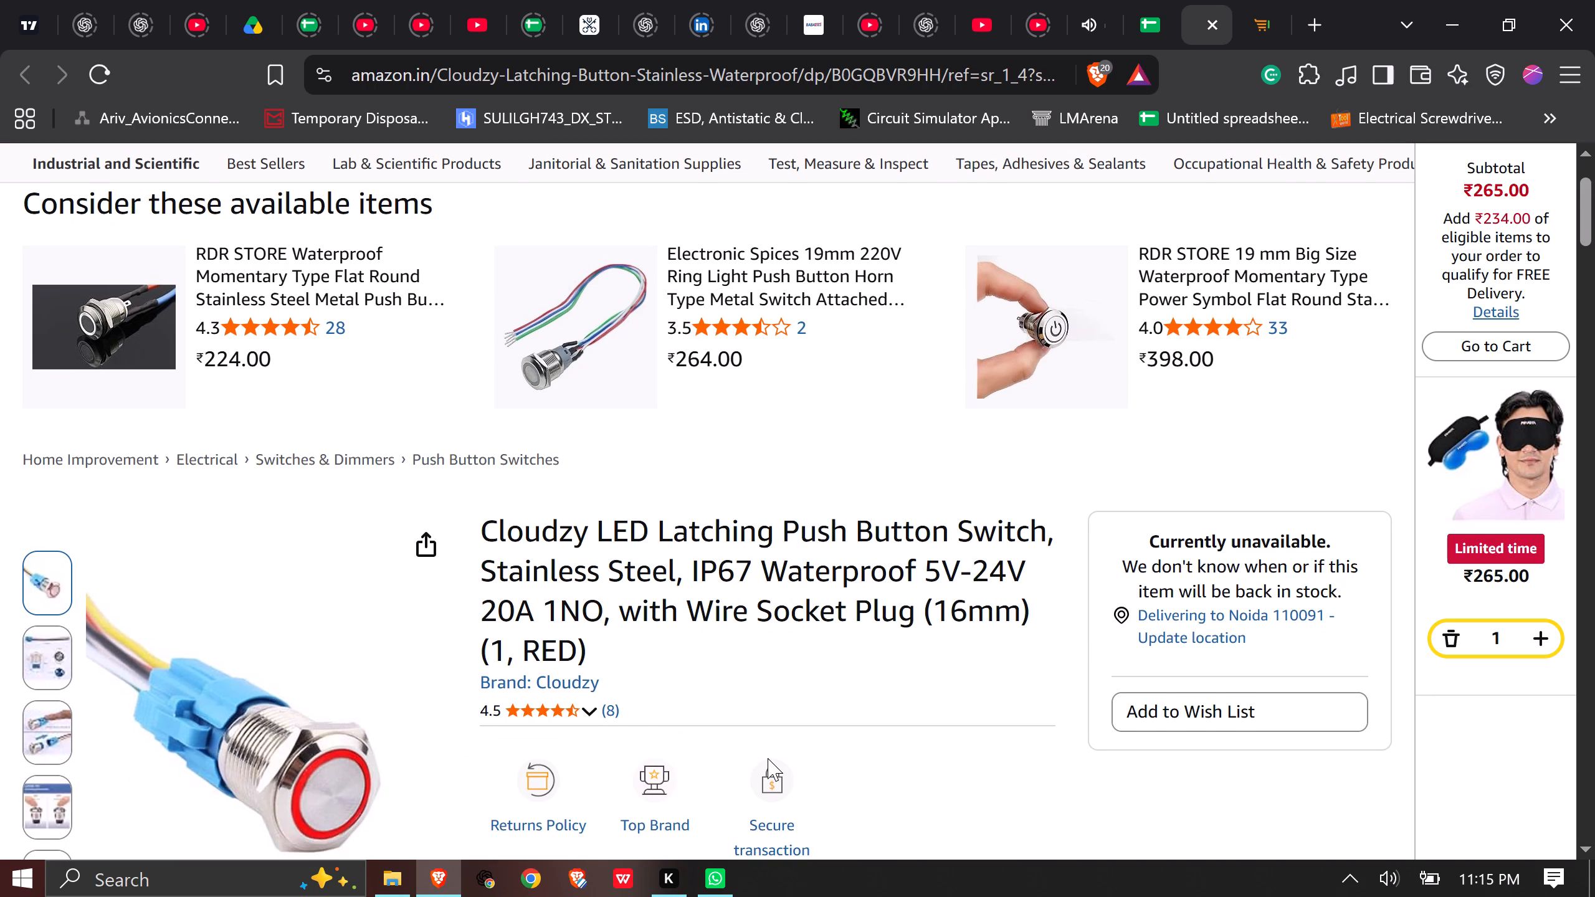
pyautogui.scroll(-2, 822, 733)
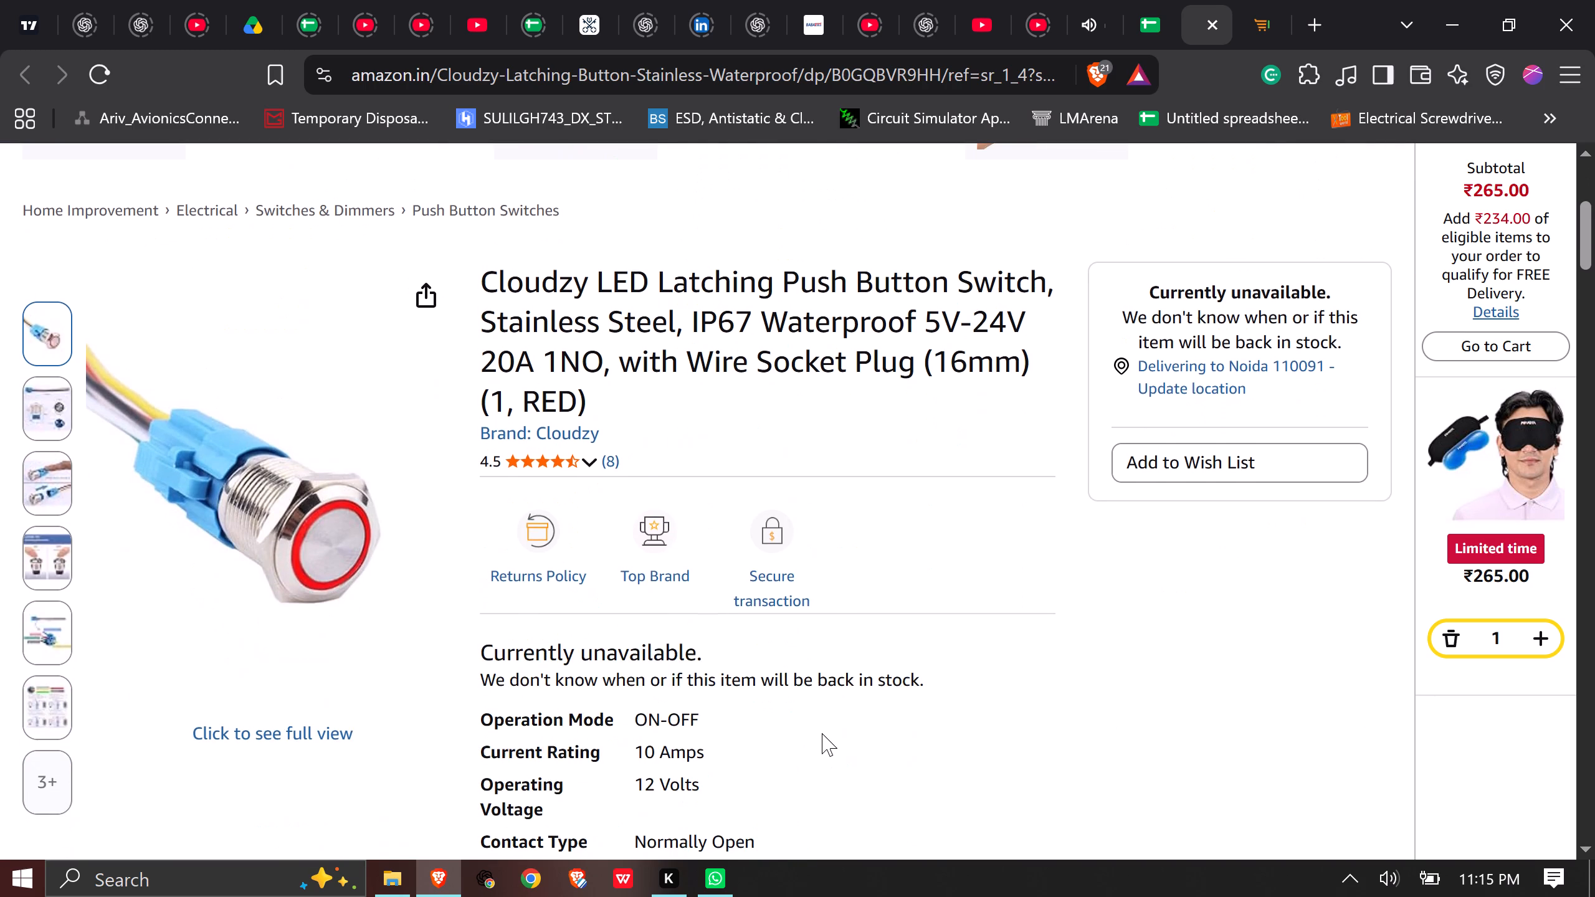
pyautogui.scroll(-2, 821, 733)
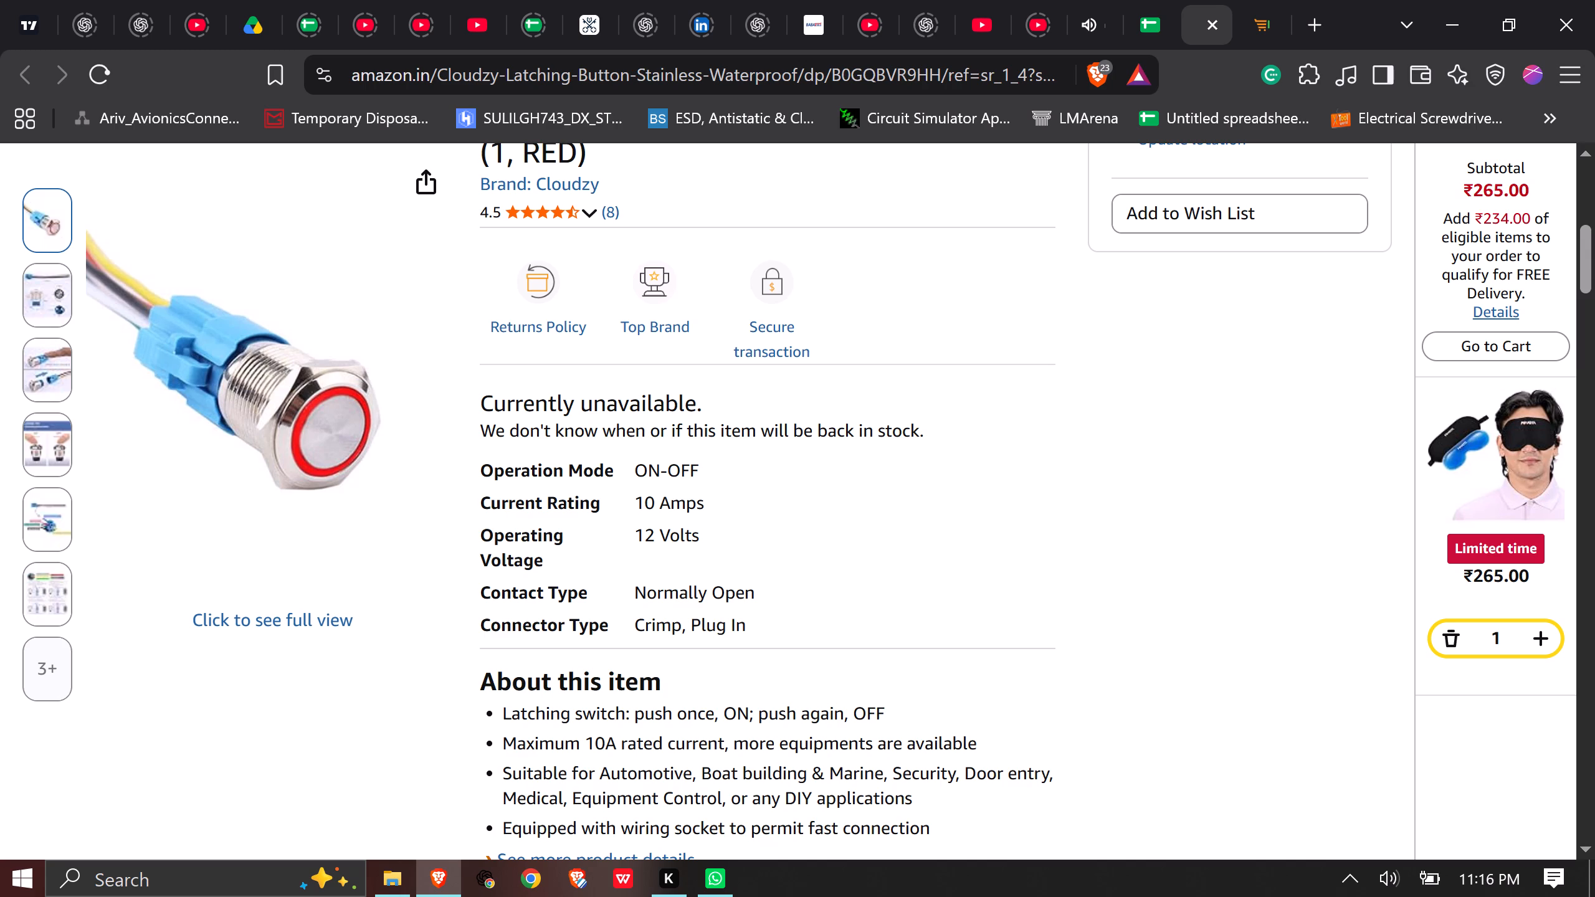
pyautogui.scroll(-9, 821, 725)
pyautogui.scroll(3, 824, 714)
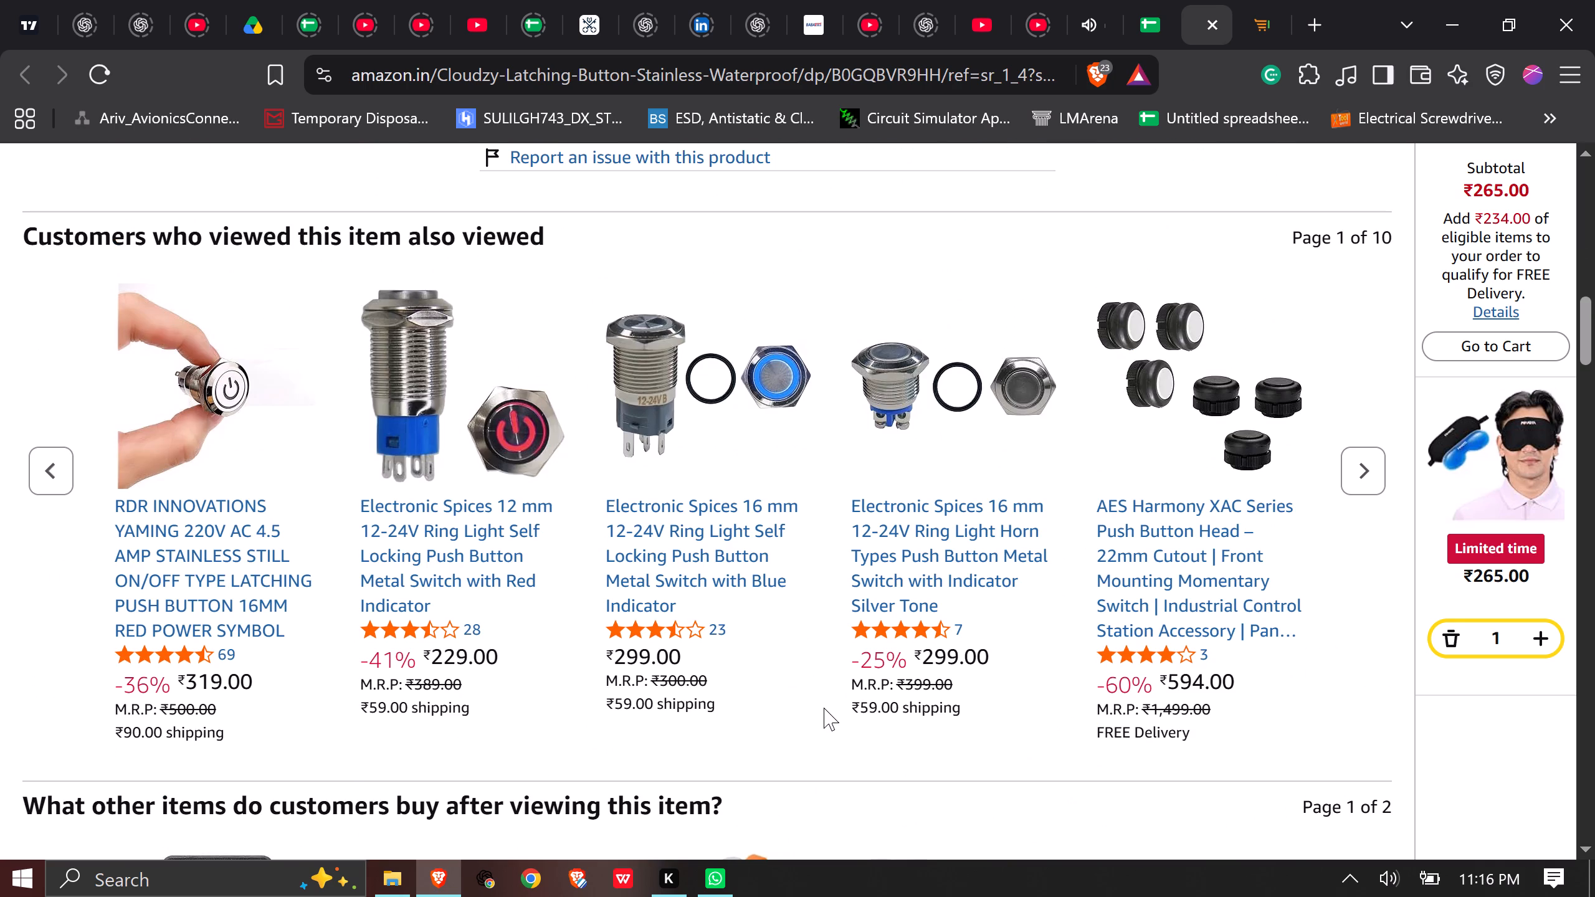
pyautogui.scroll(13, 822, 683)
pyautogui.scroll(-2, 822, 680)
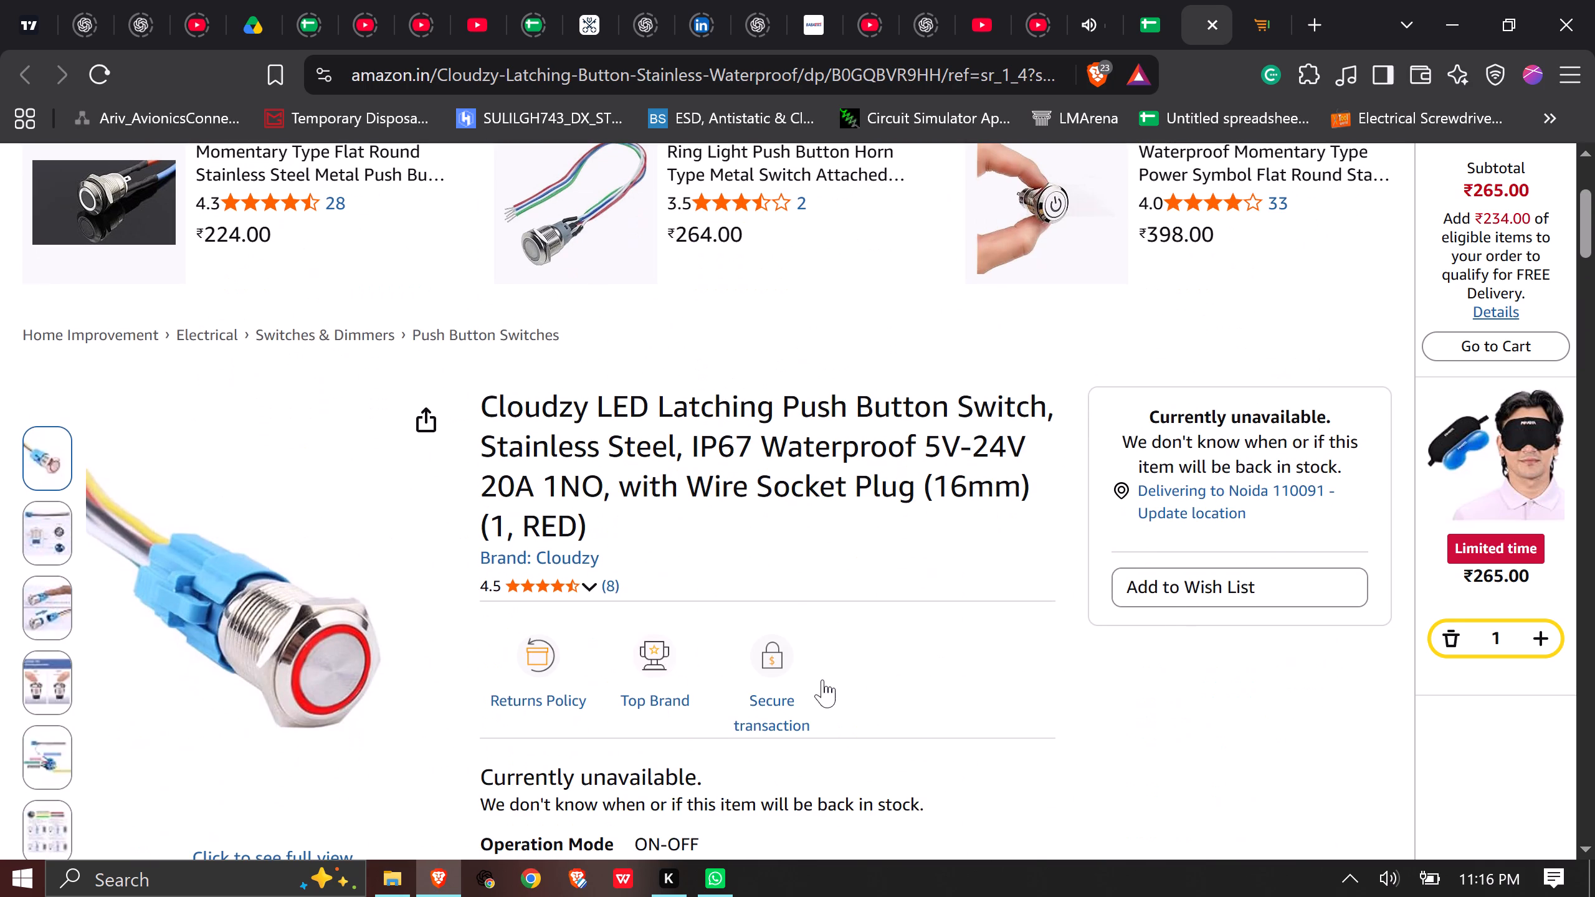
pyautogui.scroll(-2, 822, 680)
pyautogui.scroll(4, 822, 680)
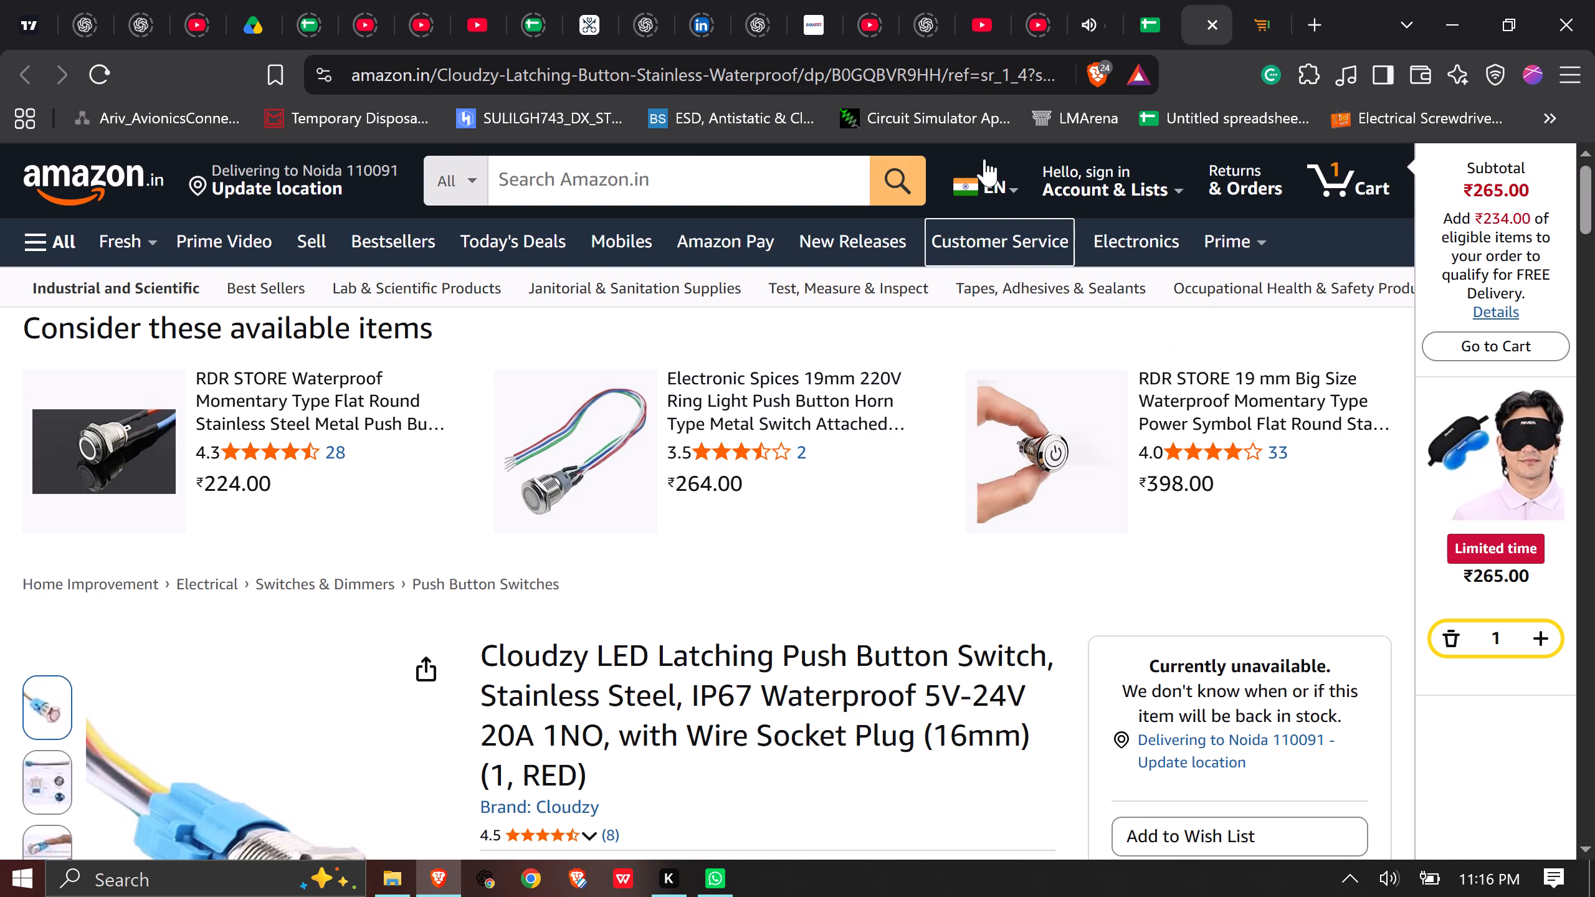
pyautogui.click(1133, 0)
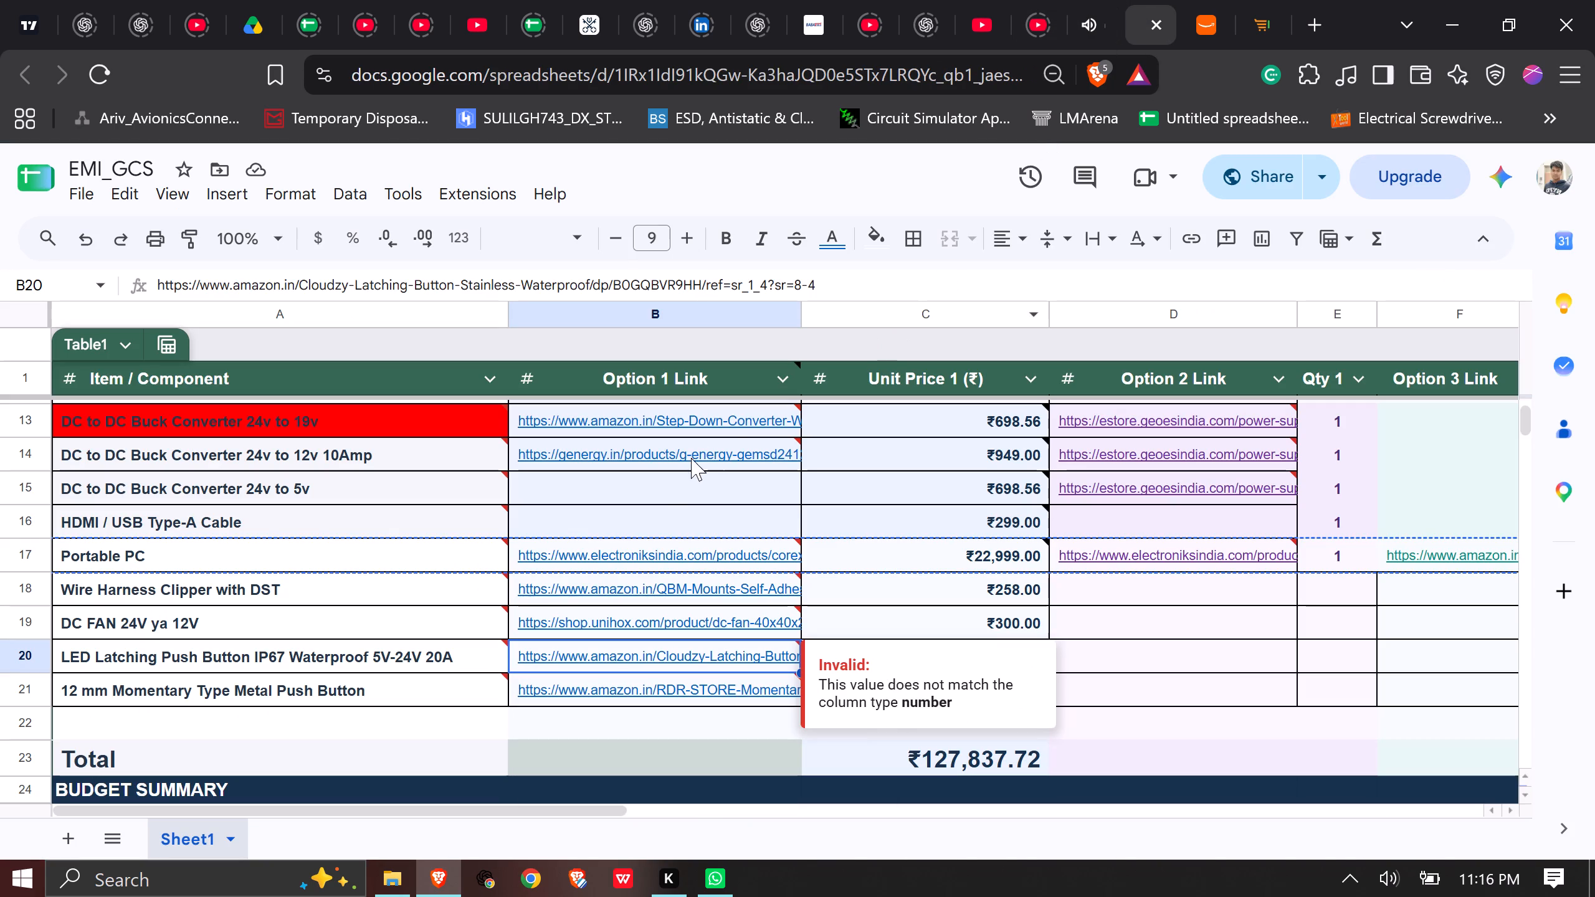
# Copy the HDMI / USB Type-A Cable, Portable PC, Wire Harness Clipper with DST and DC FAN rows (16–19) into the lower list starting at row 101.
pyautogui.click(428, 663)
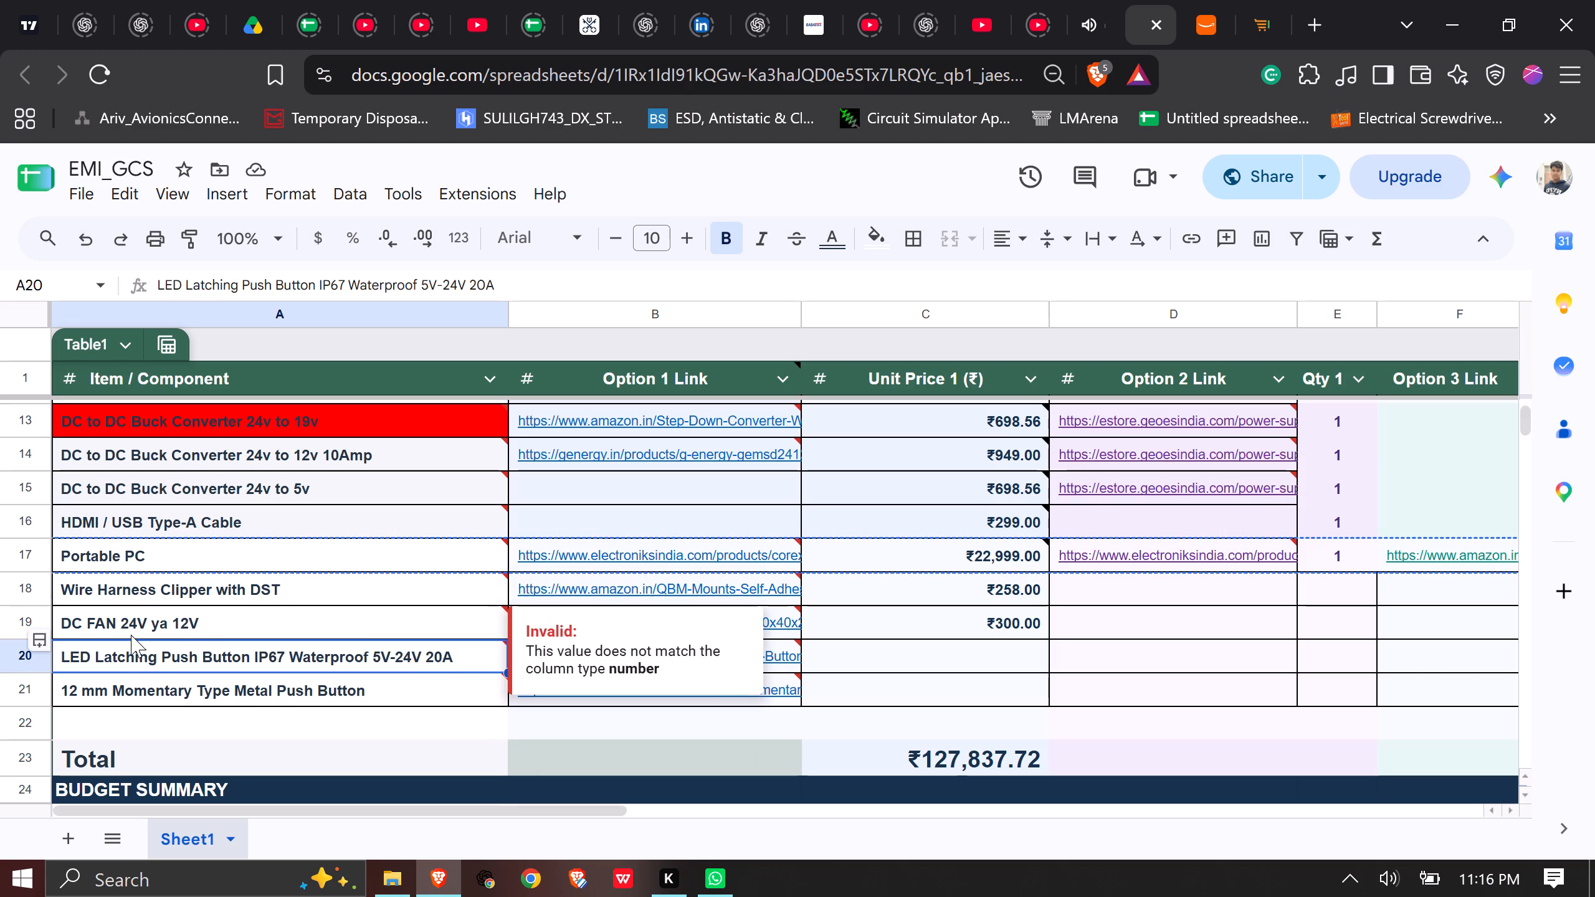
pyautogui.moveTo(28, 622); pyautogui.dragTo(43, 548)
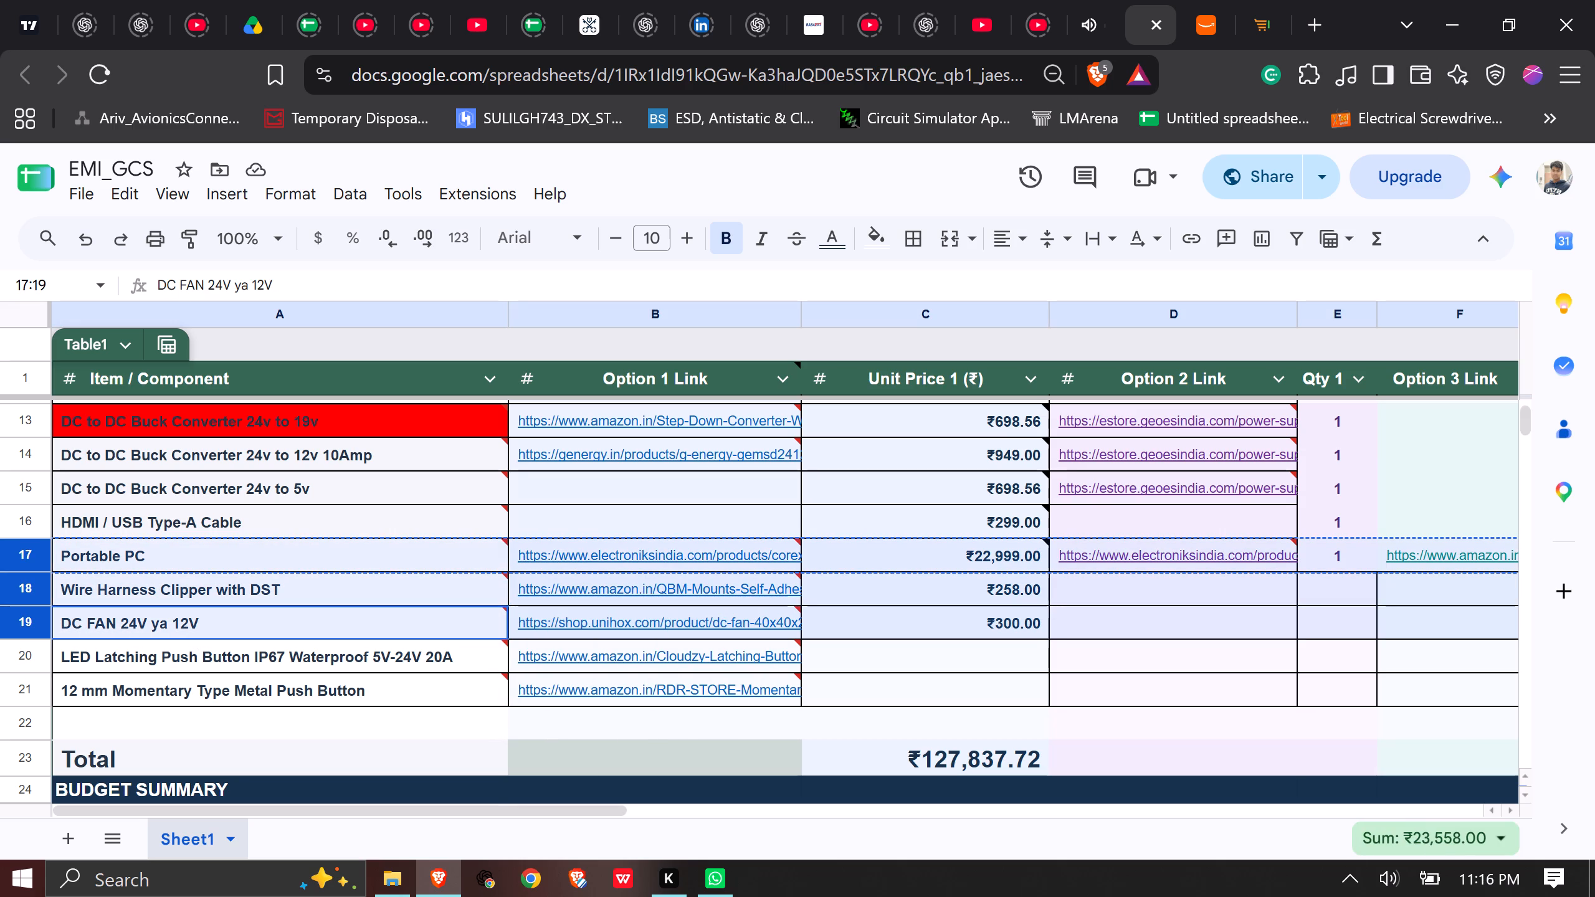
pyautogui.moveTo(43, 548); pyautogui.dragTo(47, 539)
pyautogui.hotkey('ctrl', 'c')
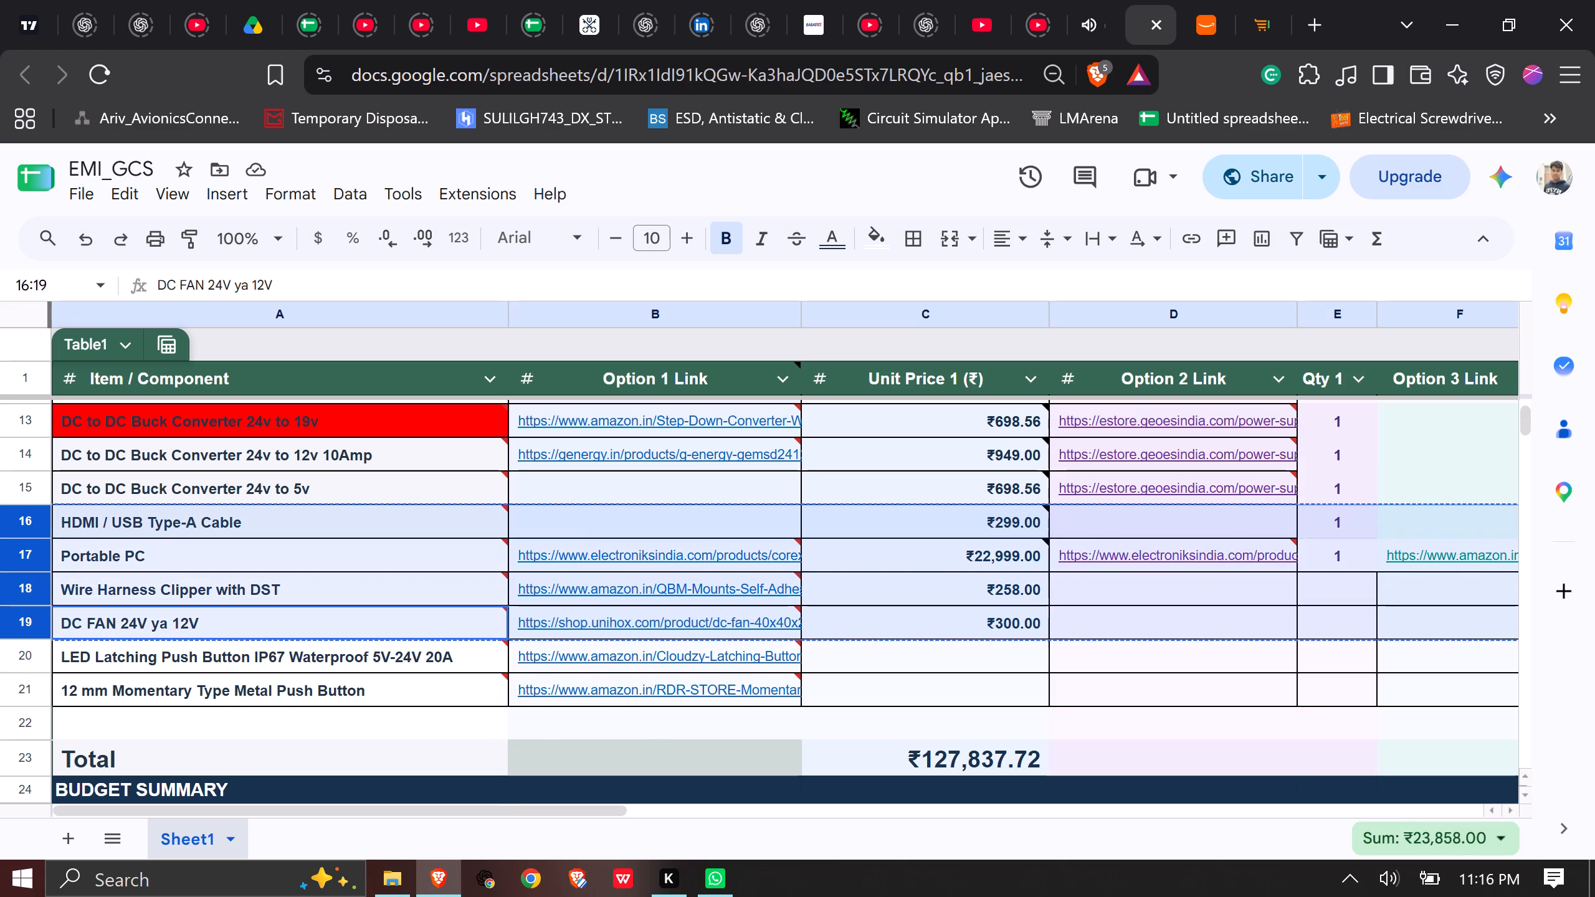
pyautogui.scroll(-17, 93, 526)
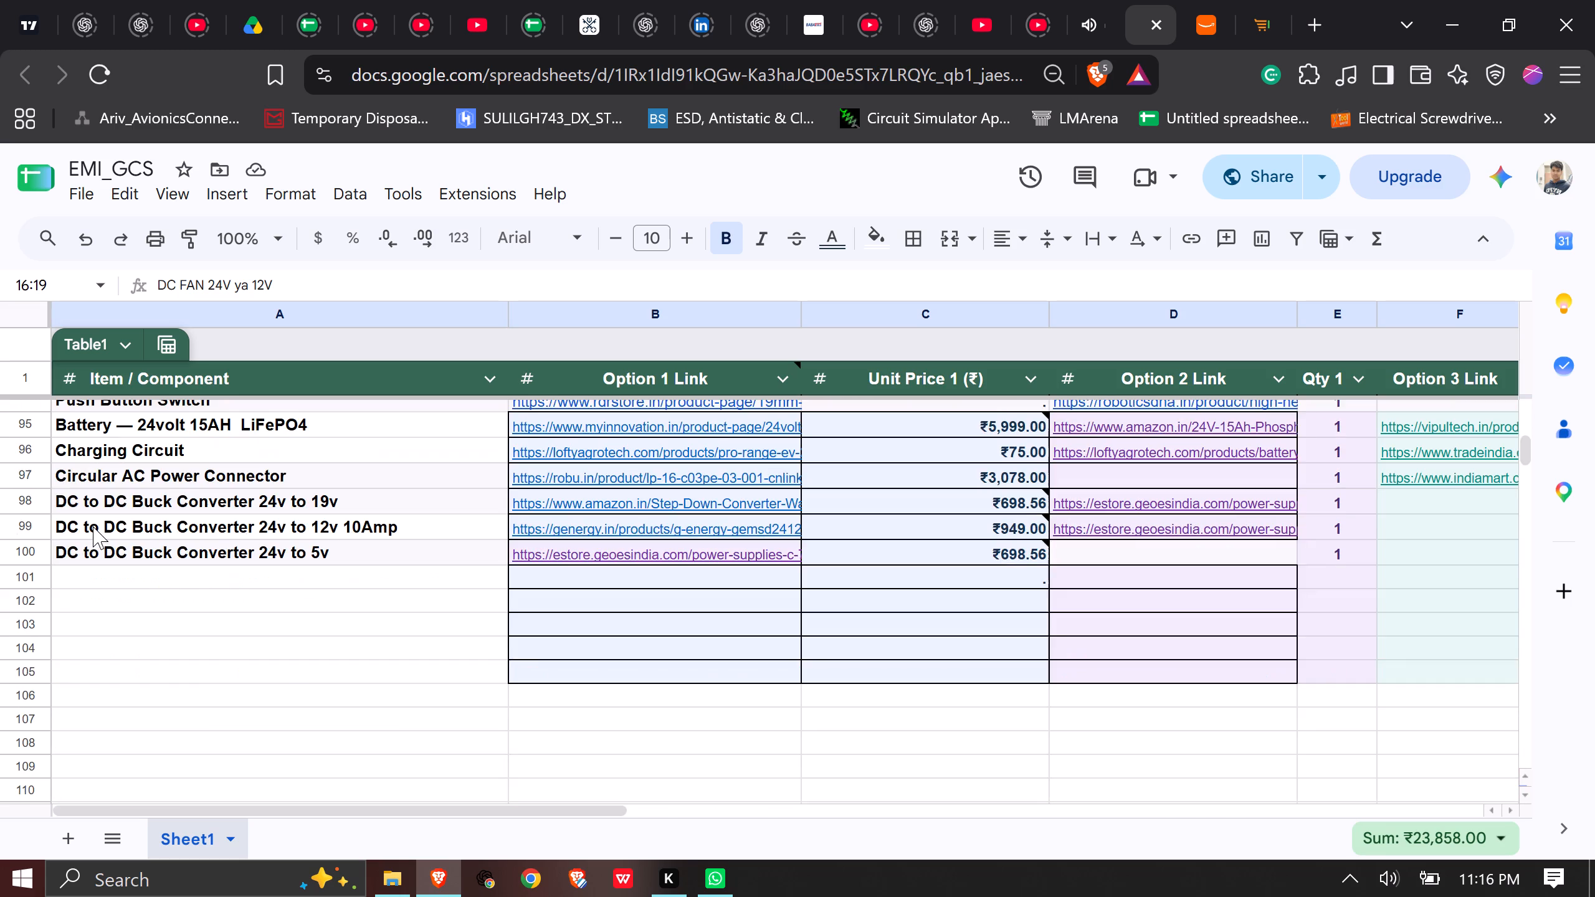
pyautogui.scroll(-1, 93, 526)
pyautogui.click(93, 533)
pyautogui.click(109, 461)
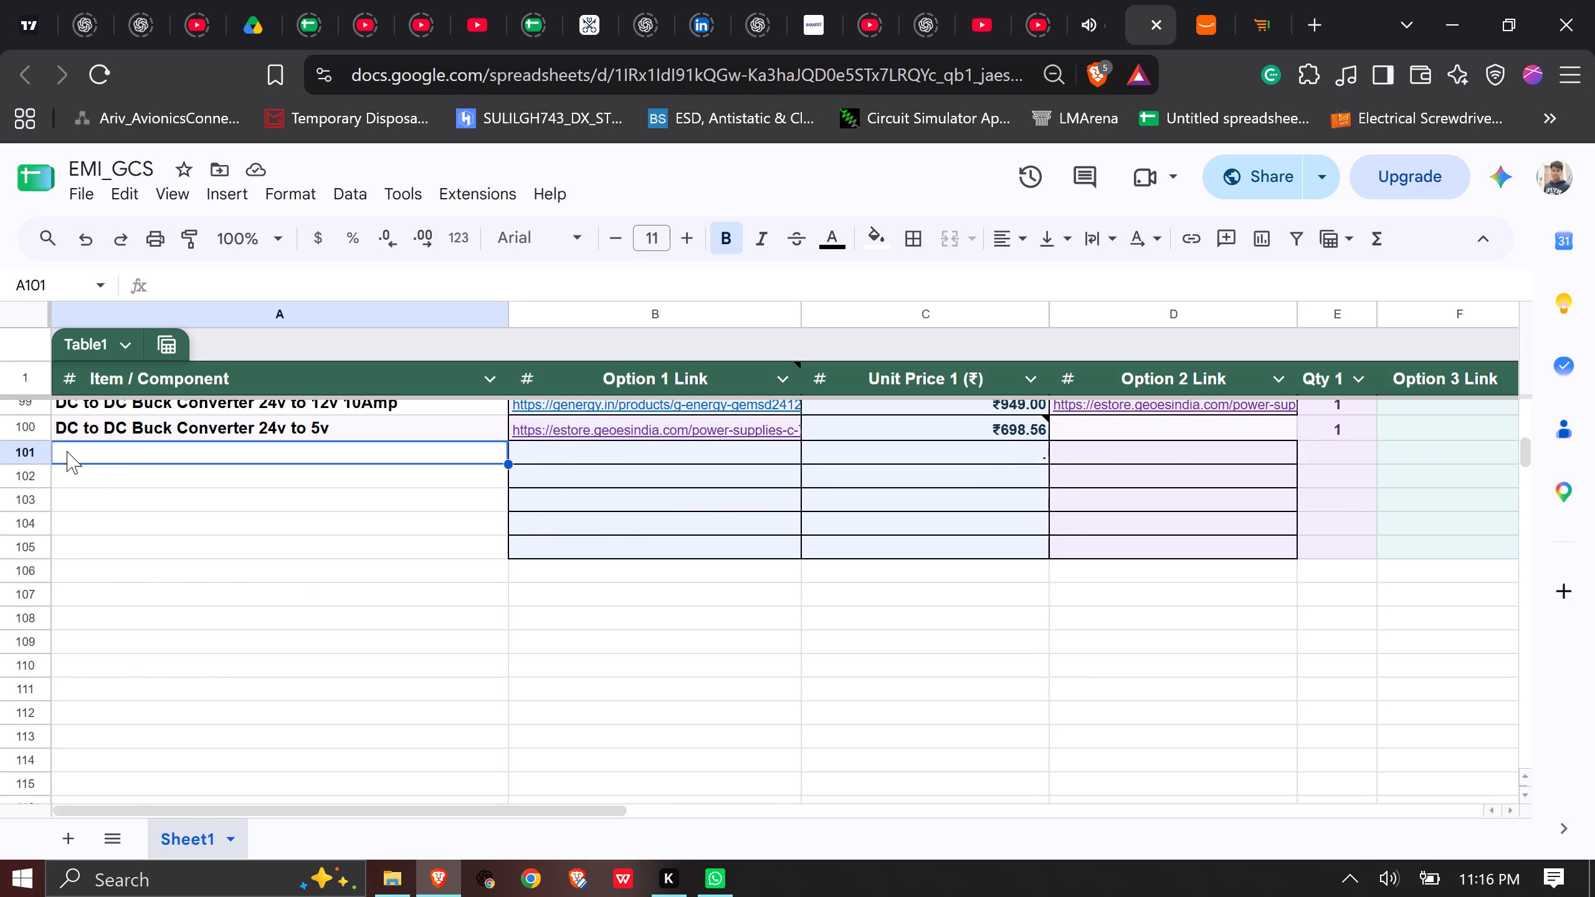
pyautogui.hotkey('ctrl', 'v')
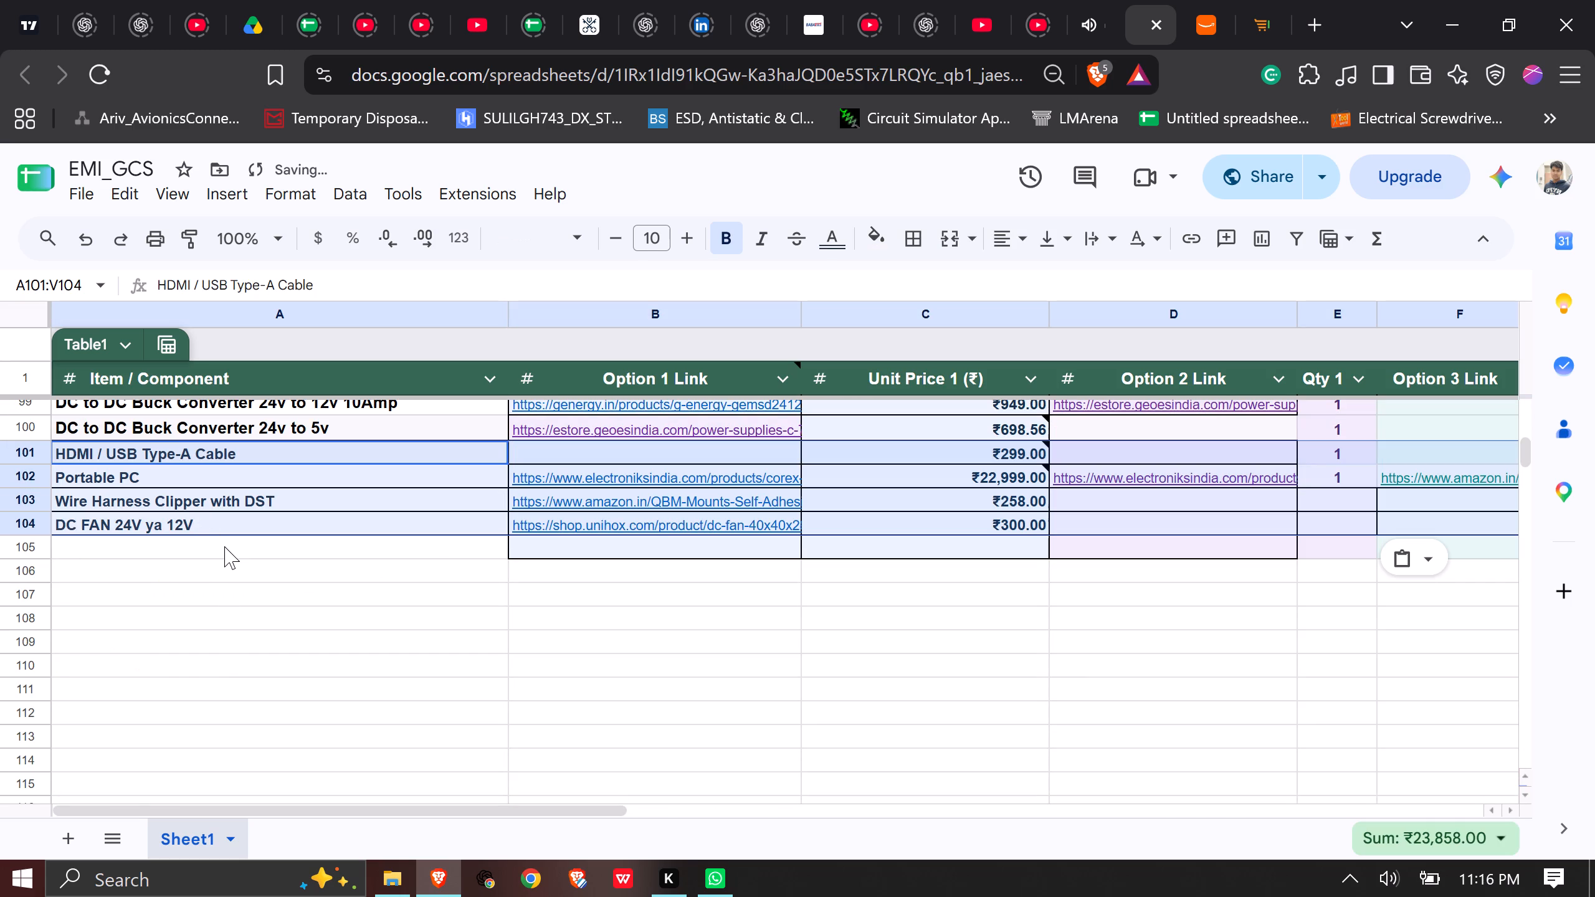
pyautogui.click(225, 574)
pyautogui.scroll(3, 224, 543)
pyautogui.scroll(-2, 226, 553)
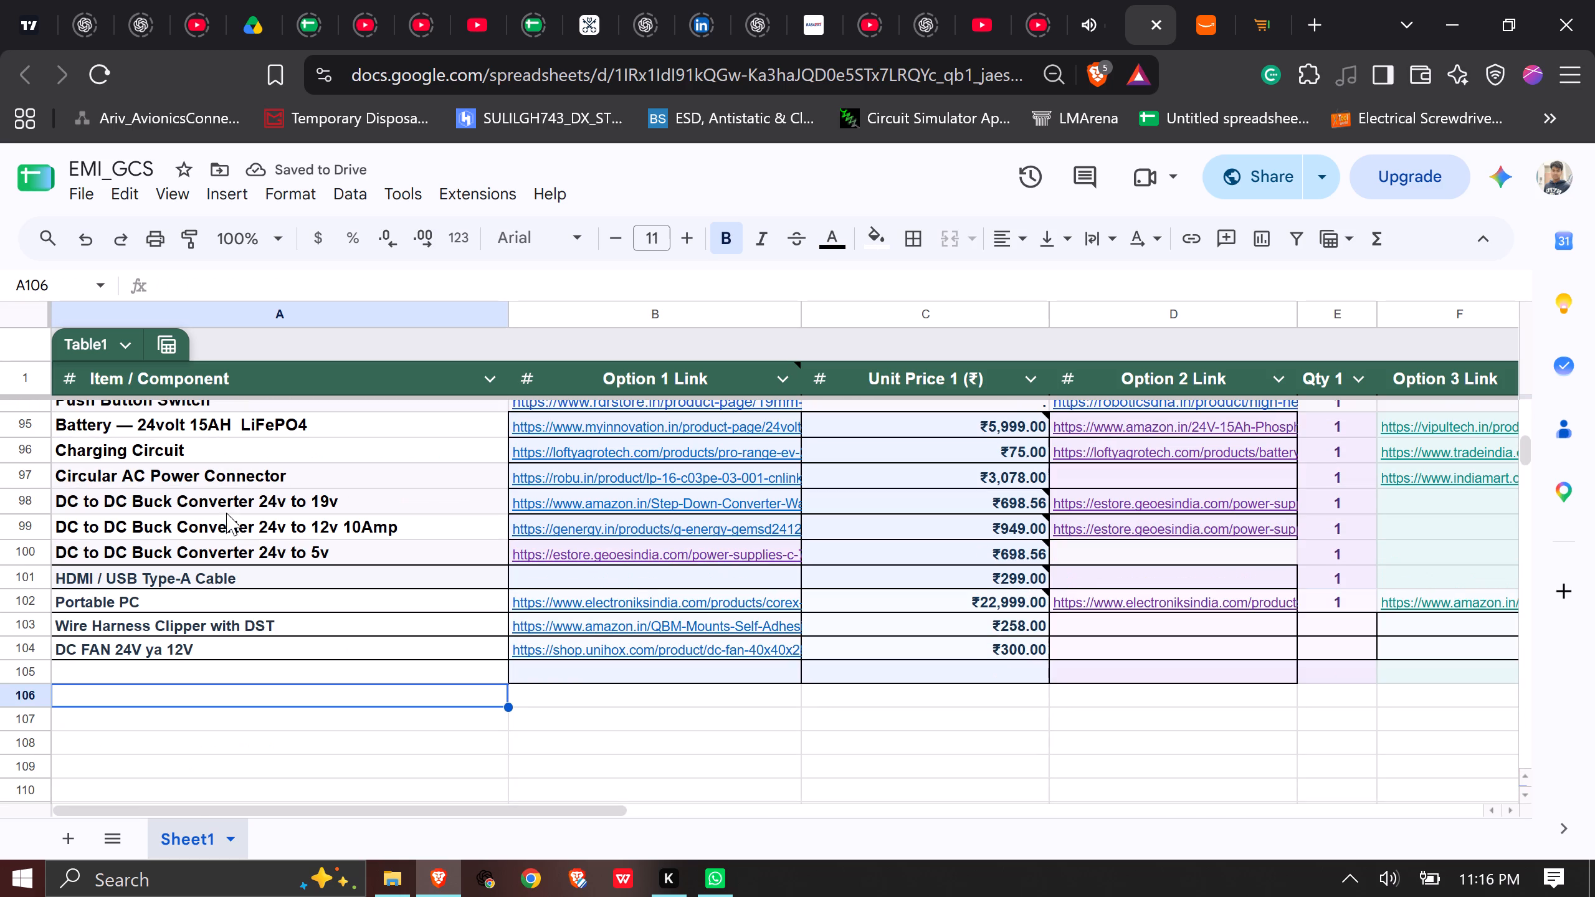
# Apply the formatting of the DC to DC Buck Converter 24v to 19v row (98) to rows 100–110 with Paint format.
pyautogui.click(226, 513)
pyautogui.click(22, 501)
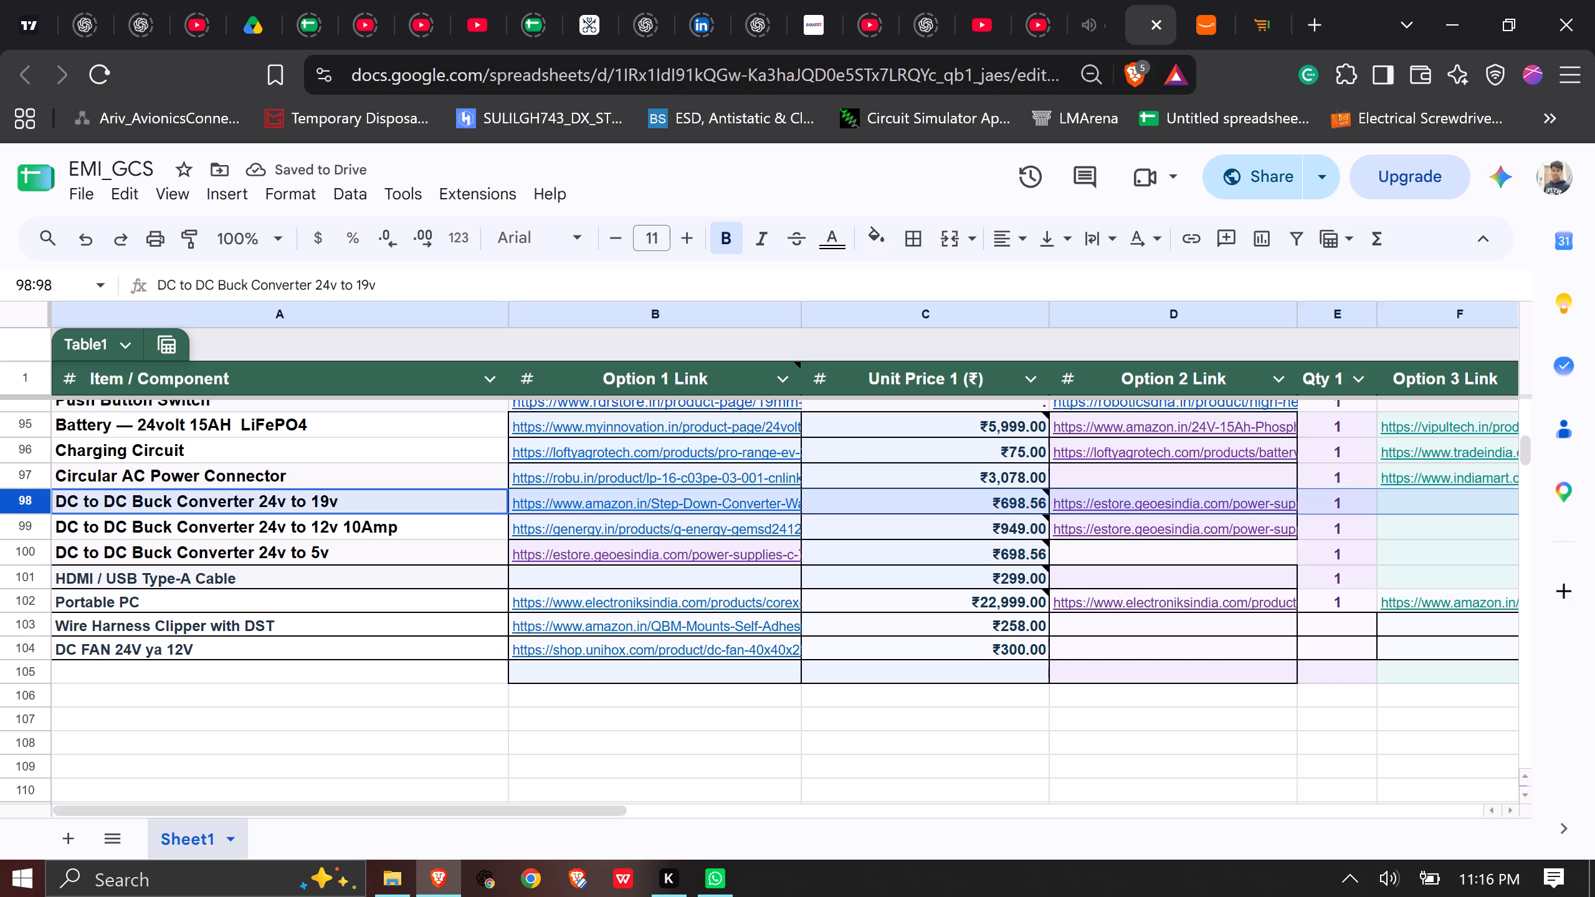
pyautogui.click(188, 245)
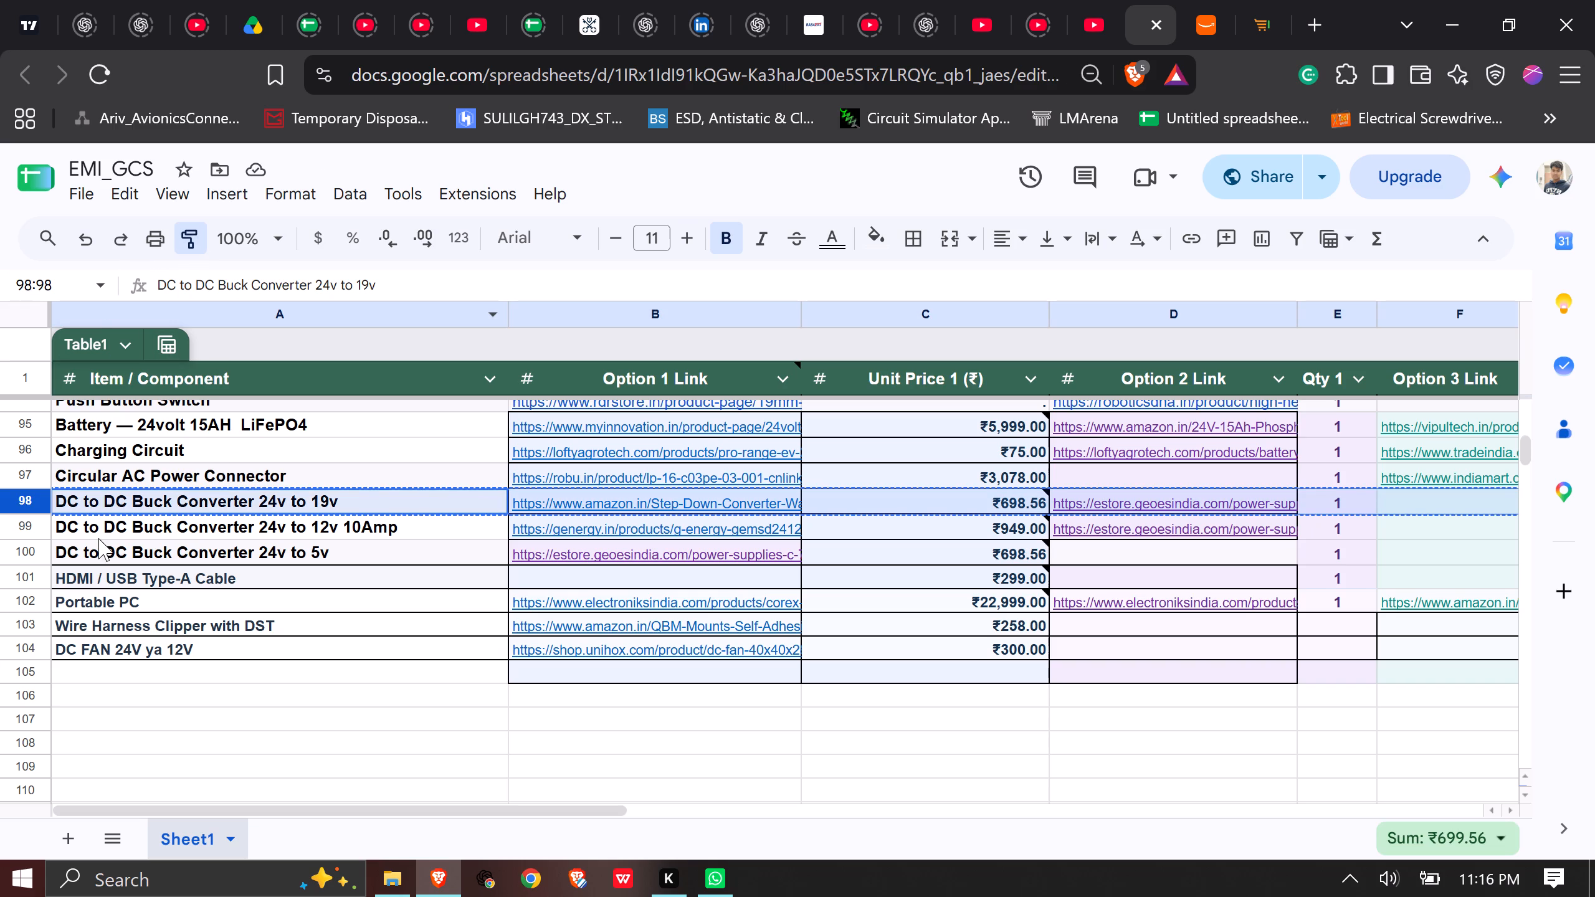
pyautogui.moveTo(24, 546); pyautogui.dragTo(26, 711)
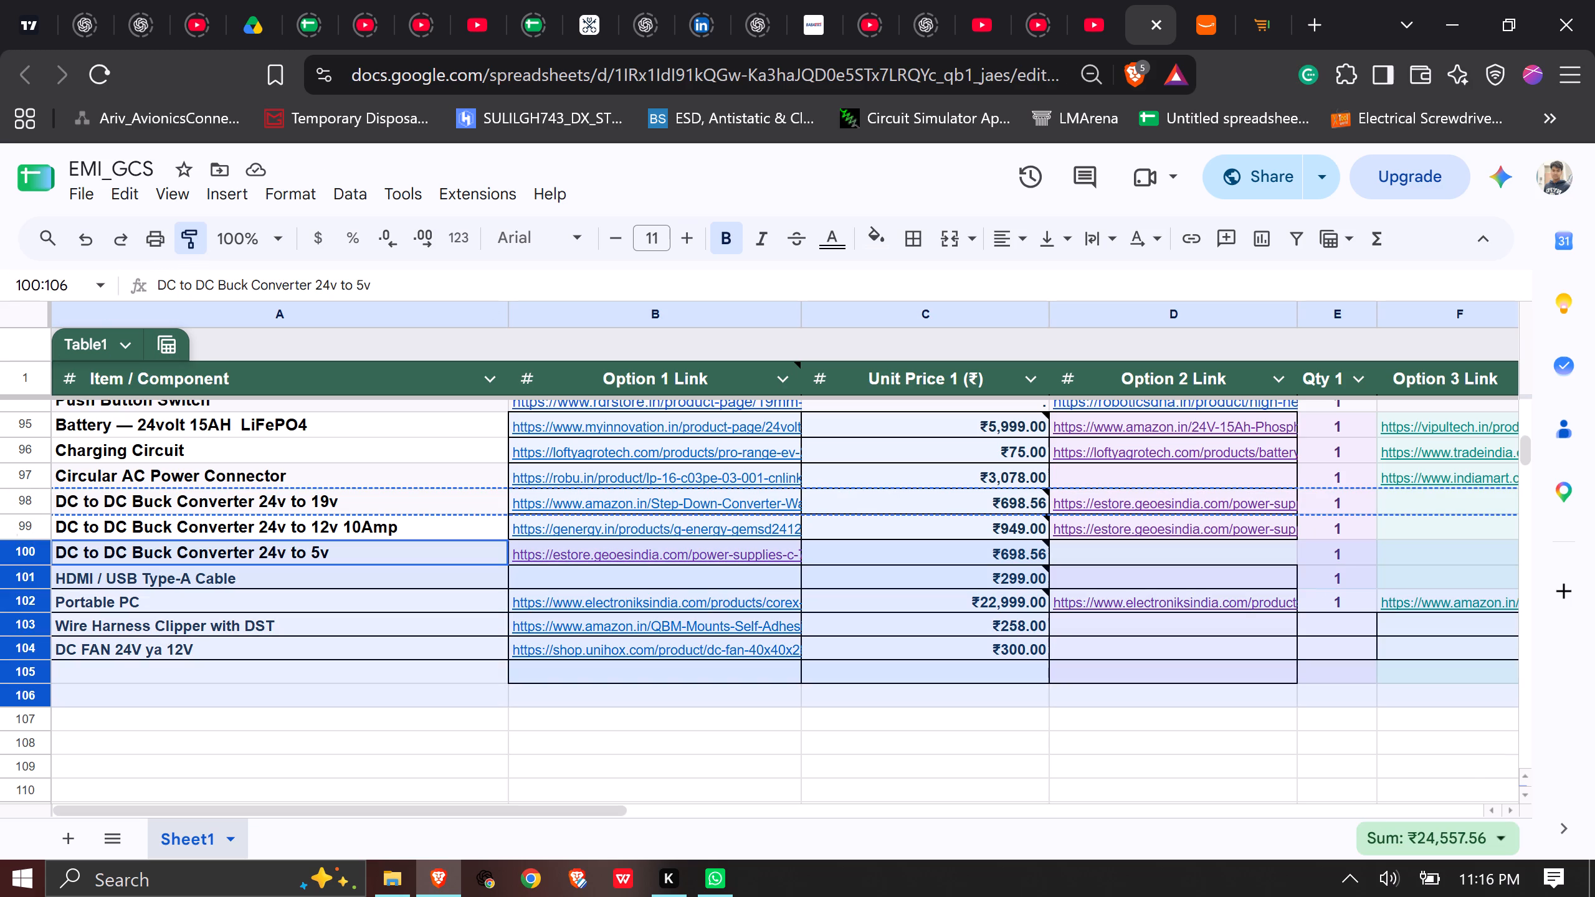
pyautogui.moveTo(26, 711); pyautogui.dragTo(27, 782)
pyautogui.click(186, 685)
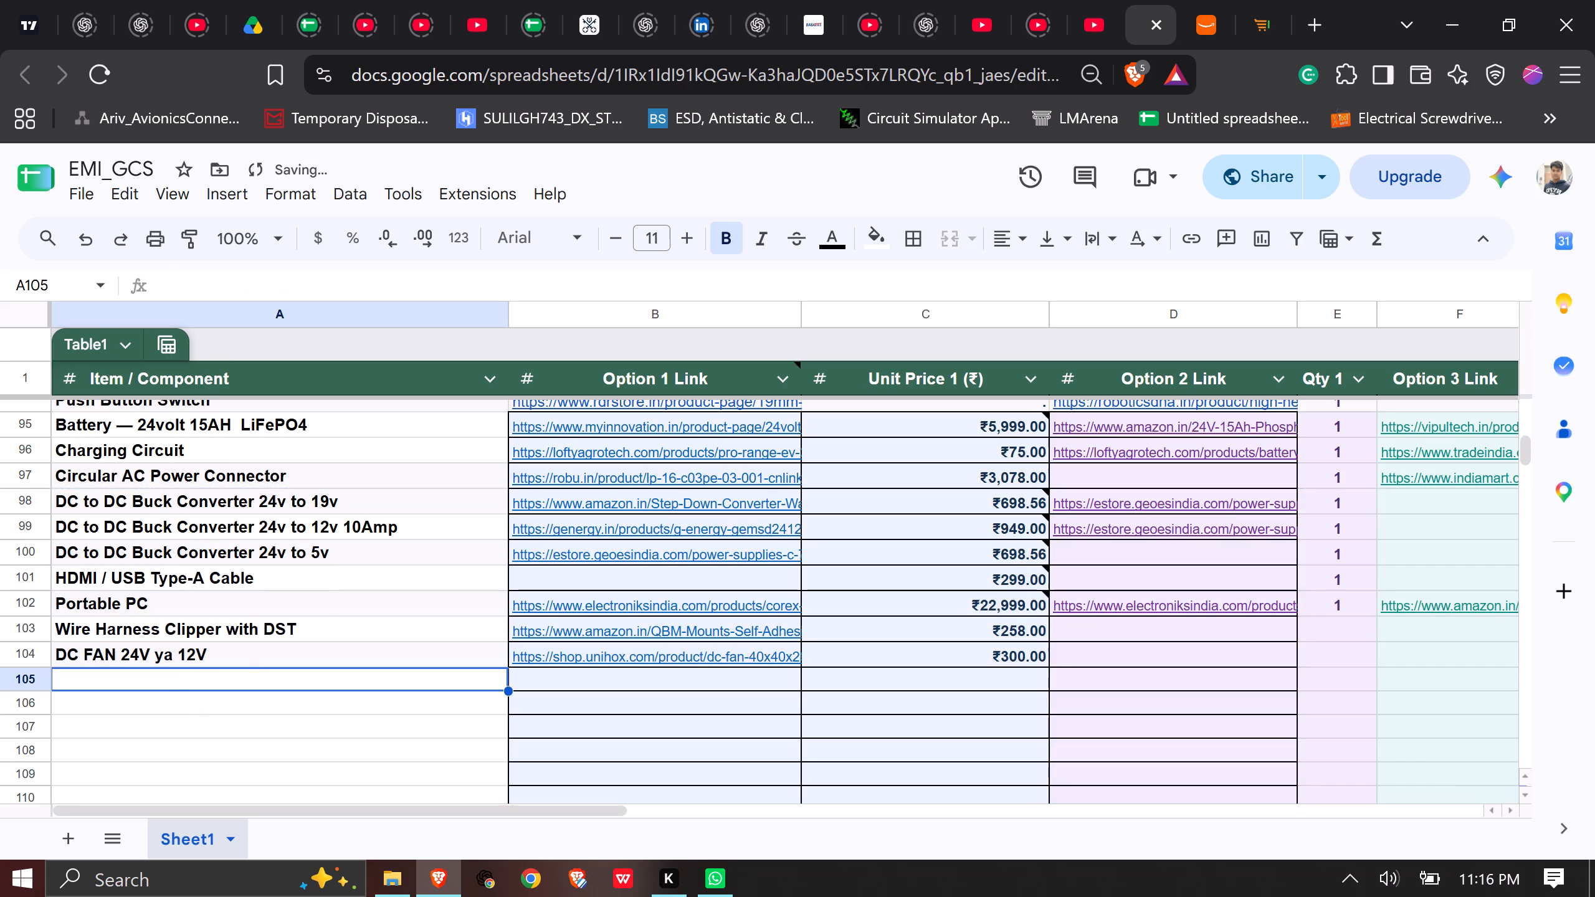
# Review the lower component list around rows 91–110, checking the HDMI / USB Type-A Cable row and its Option 1 Link cell.
pyautogui.click(338, 578)
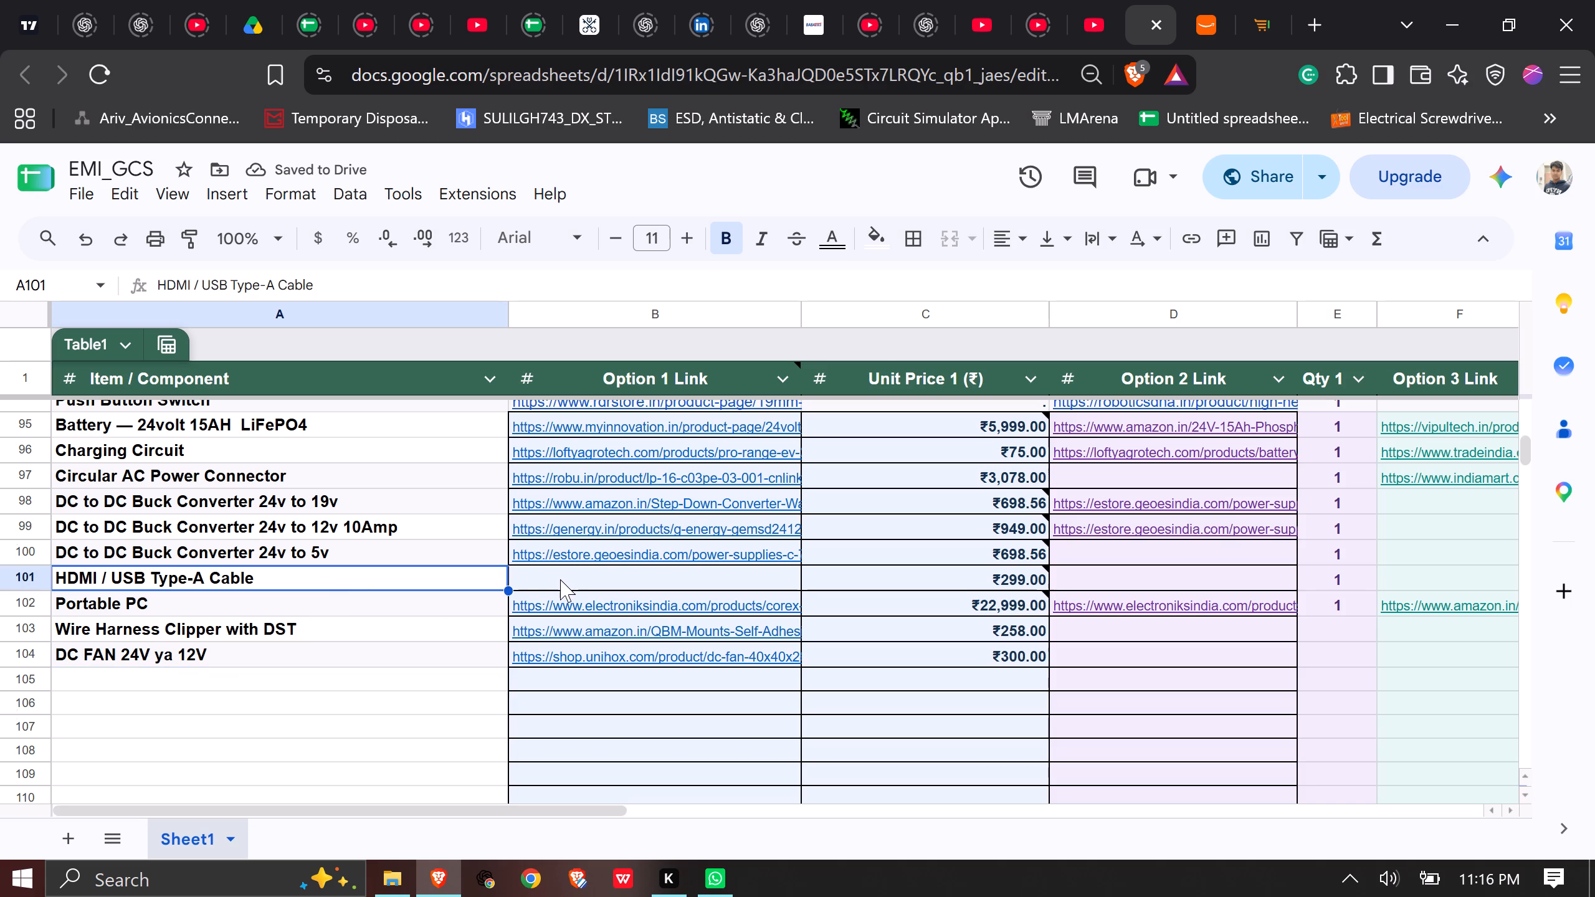
pyautogui.click(560, 579)
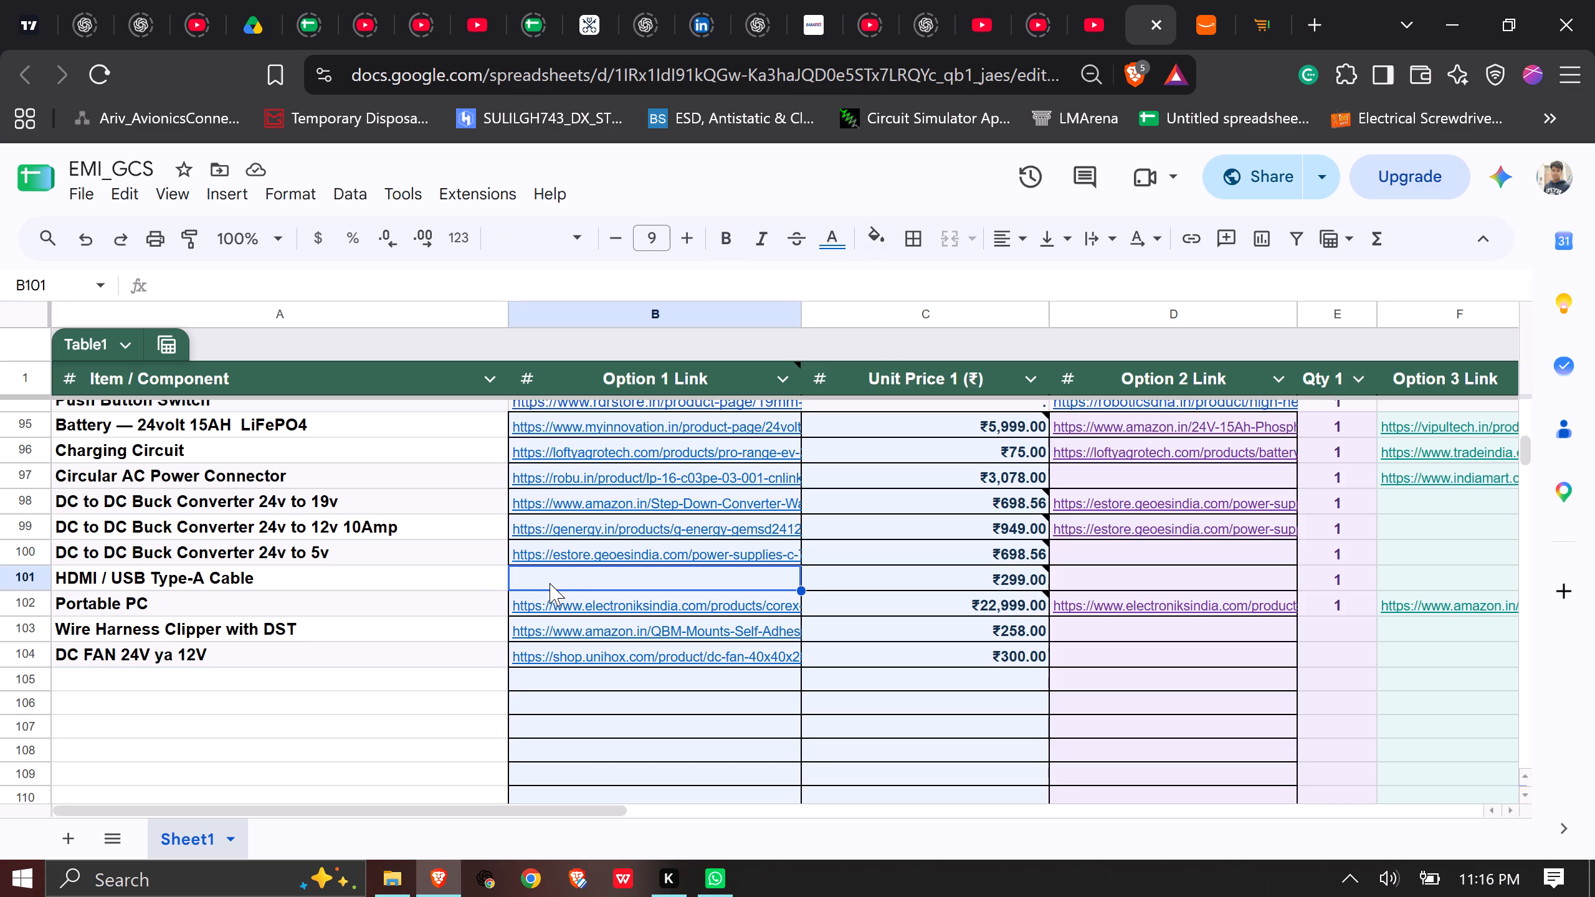
pyautogui.scroll(2, 550, 583)
pyautogui.scroll(-3, 428, 597)
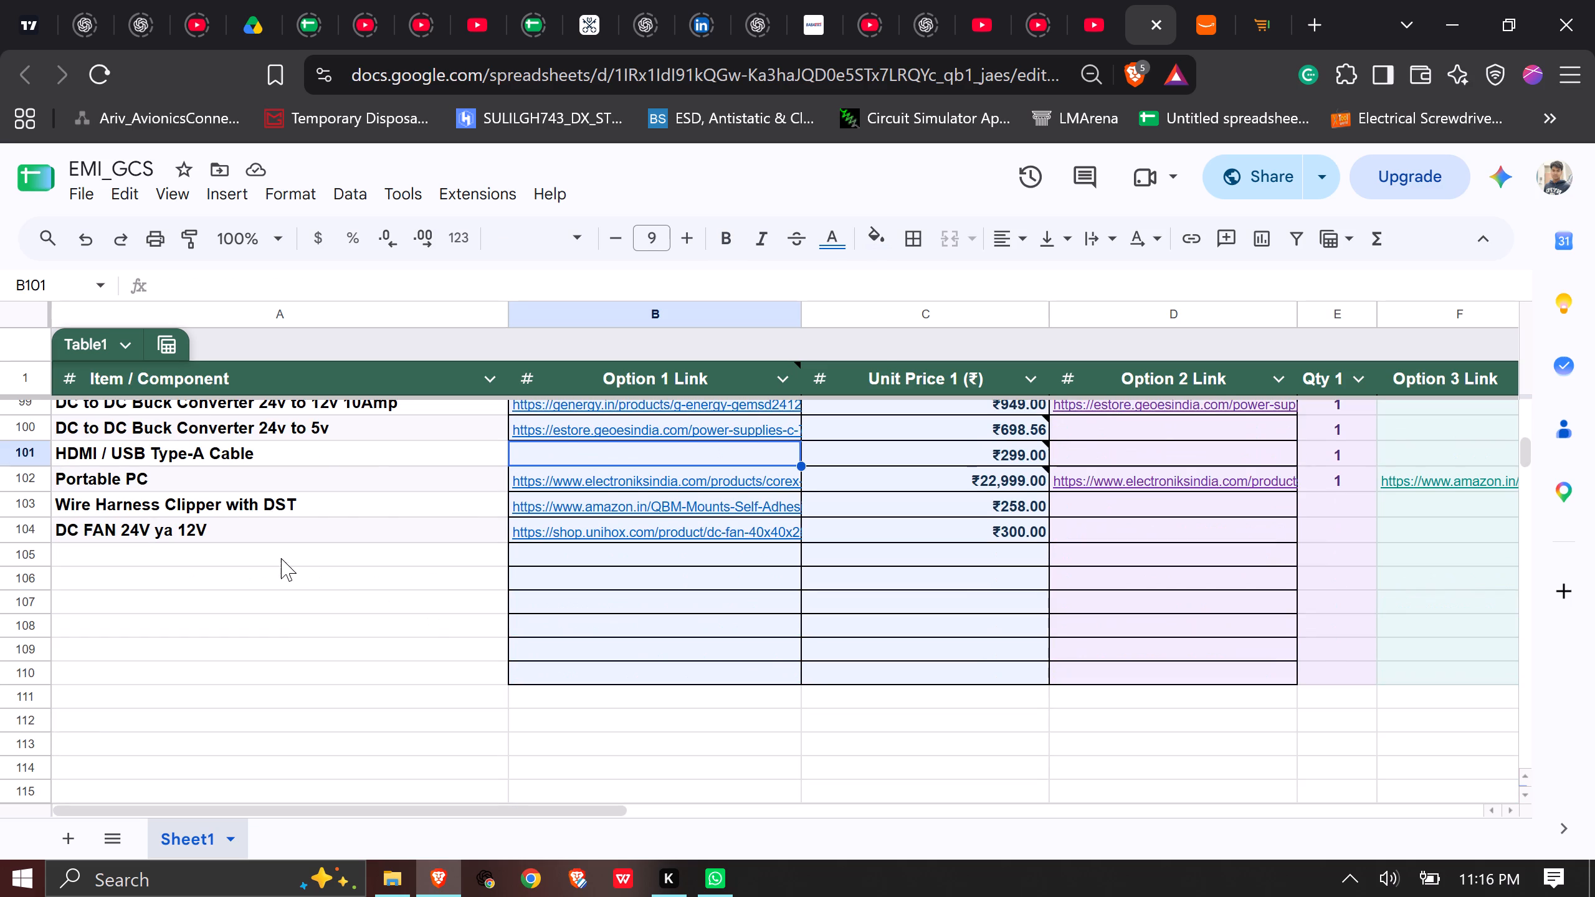
pyautogui.scroll(2, 169, 551)
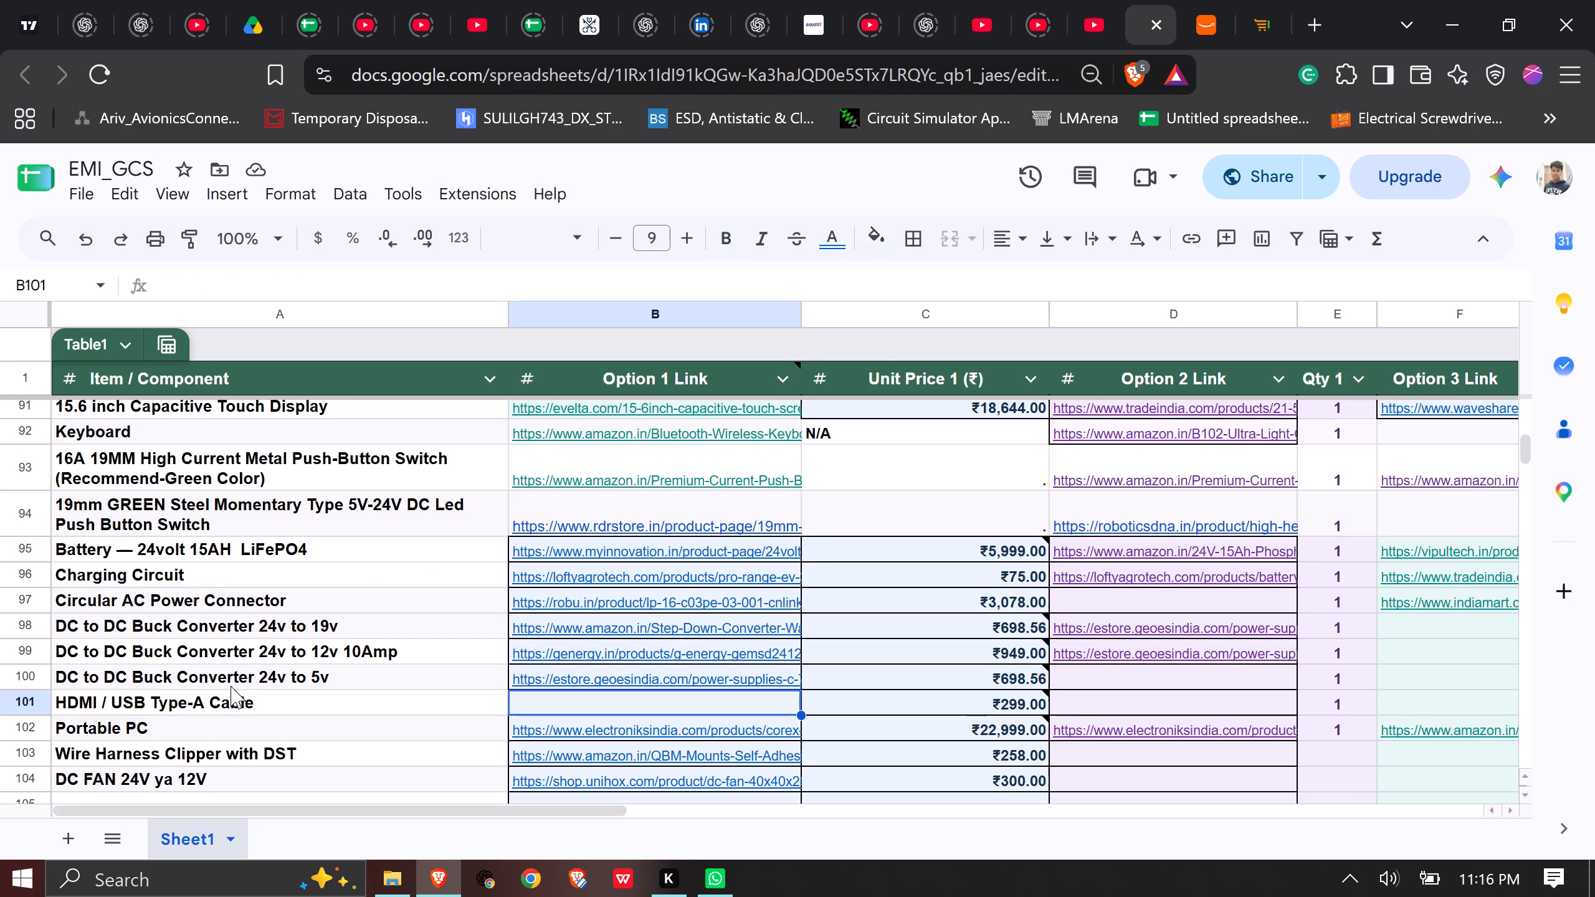
pyautogui.scroll(-2, 238, 651)
pyautogui.scroll(2, 228, 642)
pyautogui.scroll(-1, 221, 692)
# Add a question mark to the end of the item name in A101 so it reads HDMI / USB Type-A Cable?.
pyautogui.click(223, 594)
pyautogui.click(232, 582)
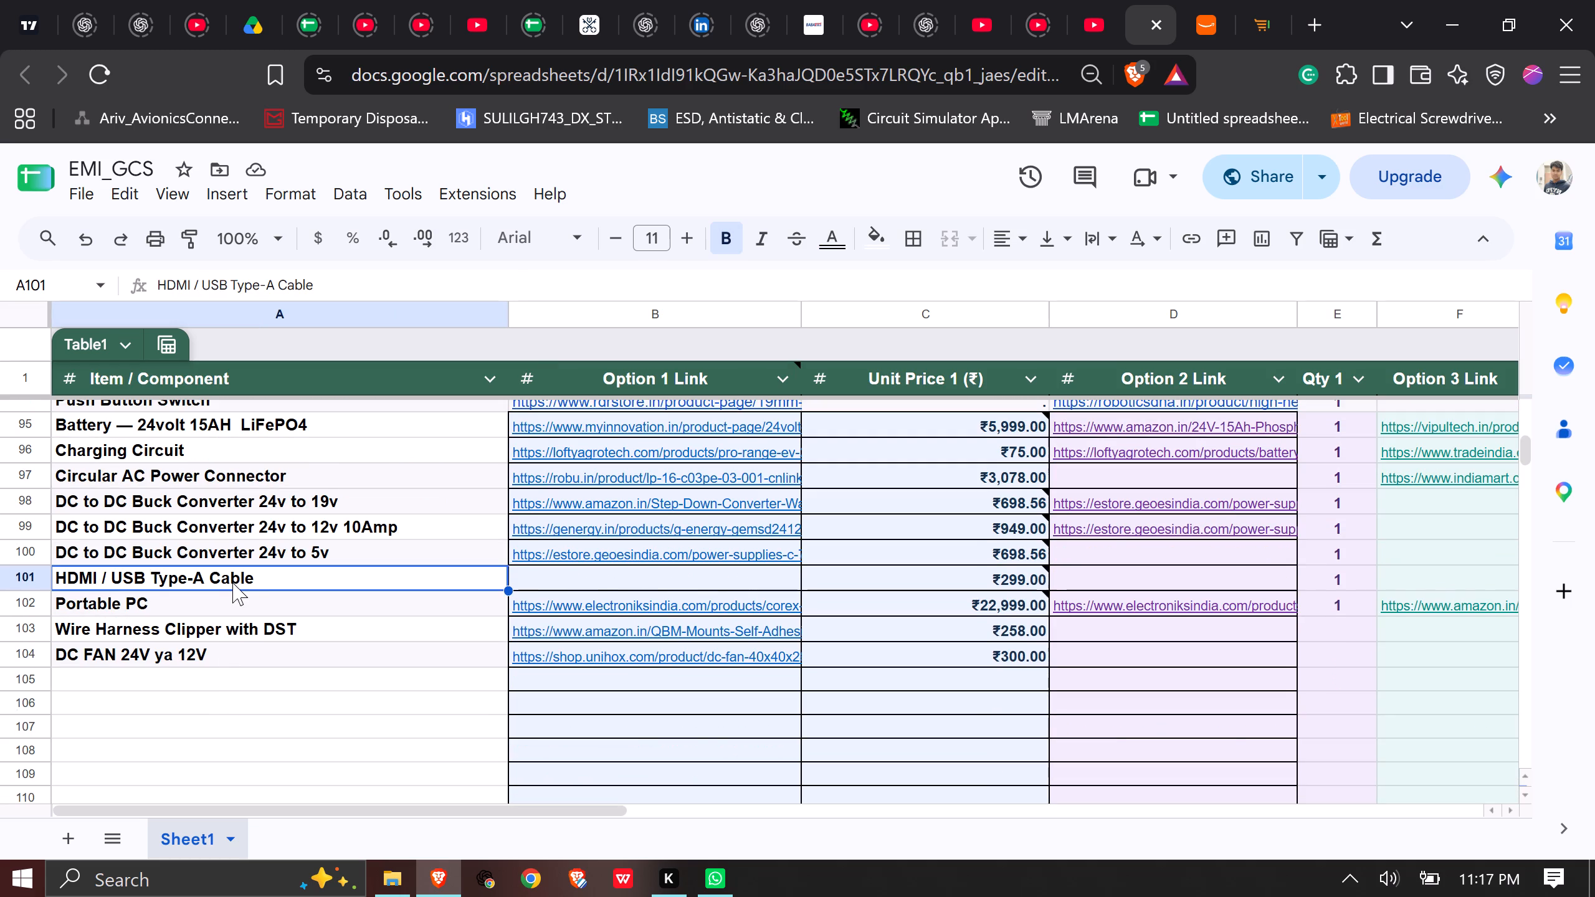
pyautogui.tripleClick(258, 579)
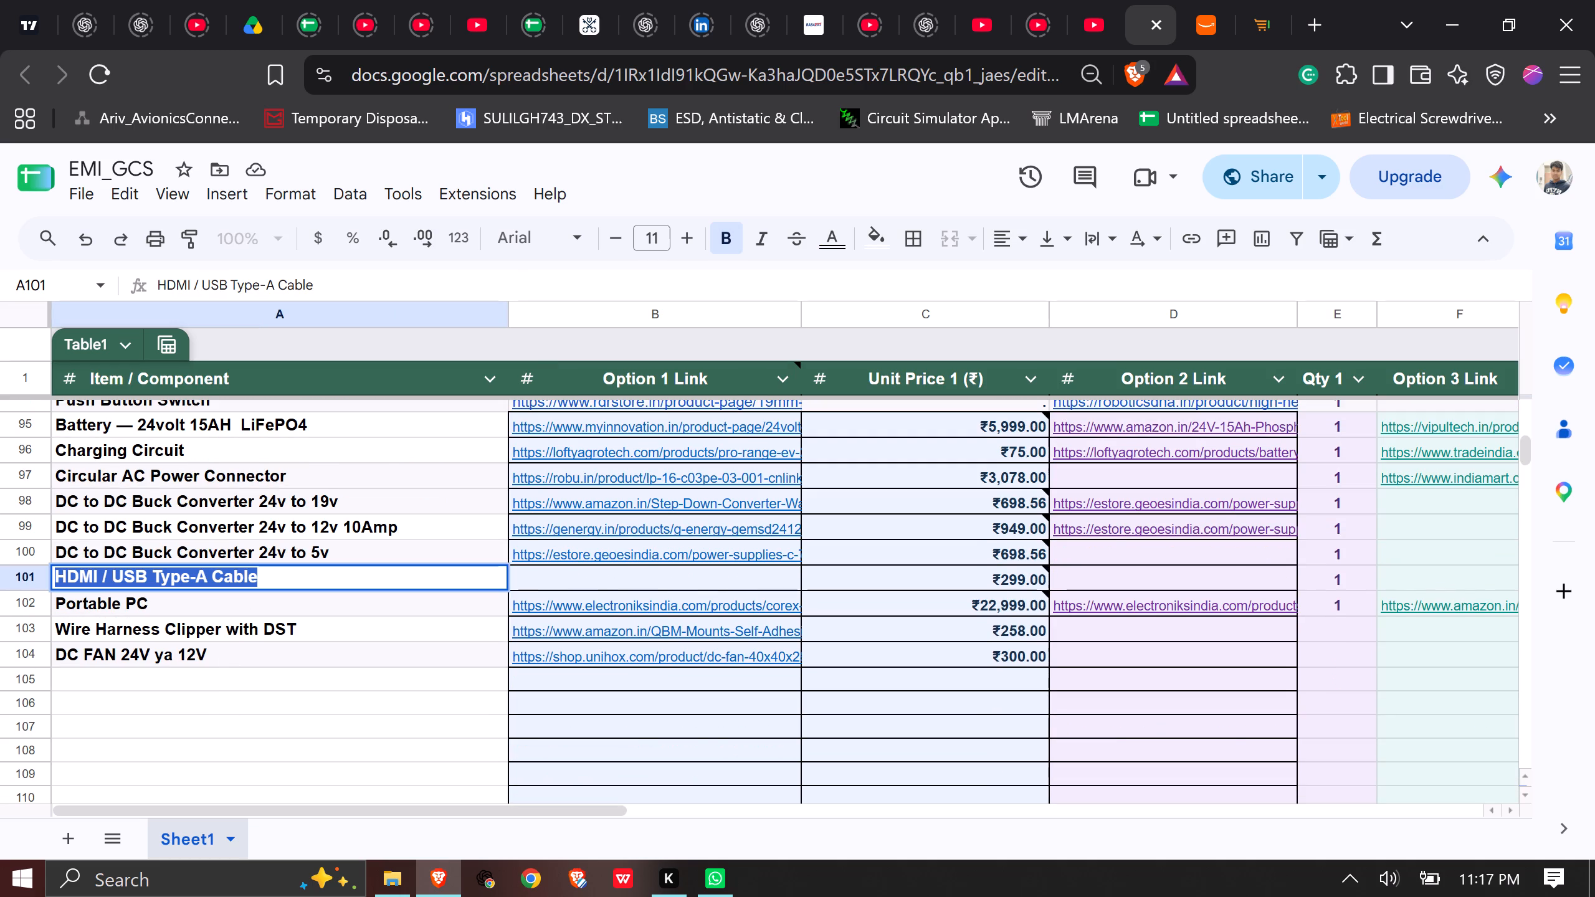
pyautogui.press('Right')
pyautogui.press('Left')
pyautogui.press('Left')
pyautogui.press('Left')
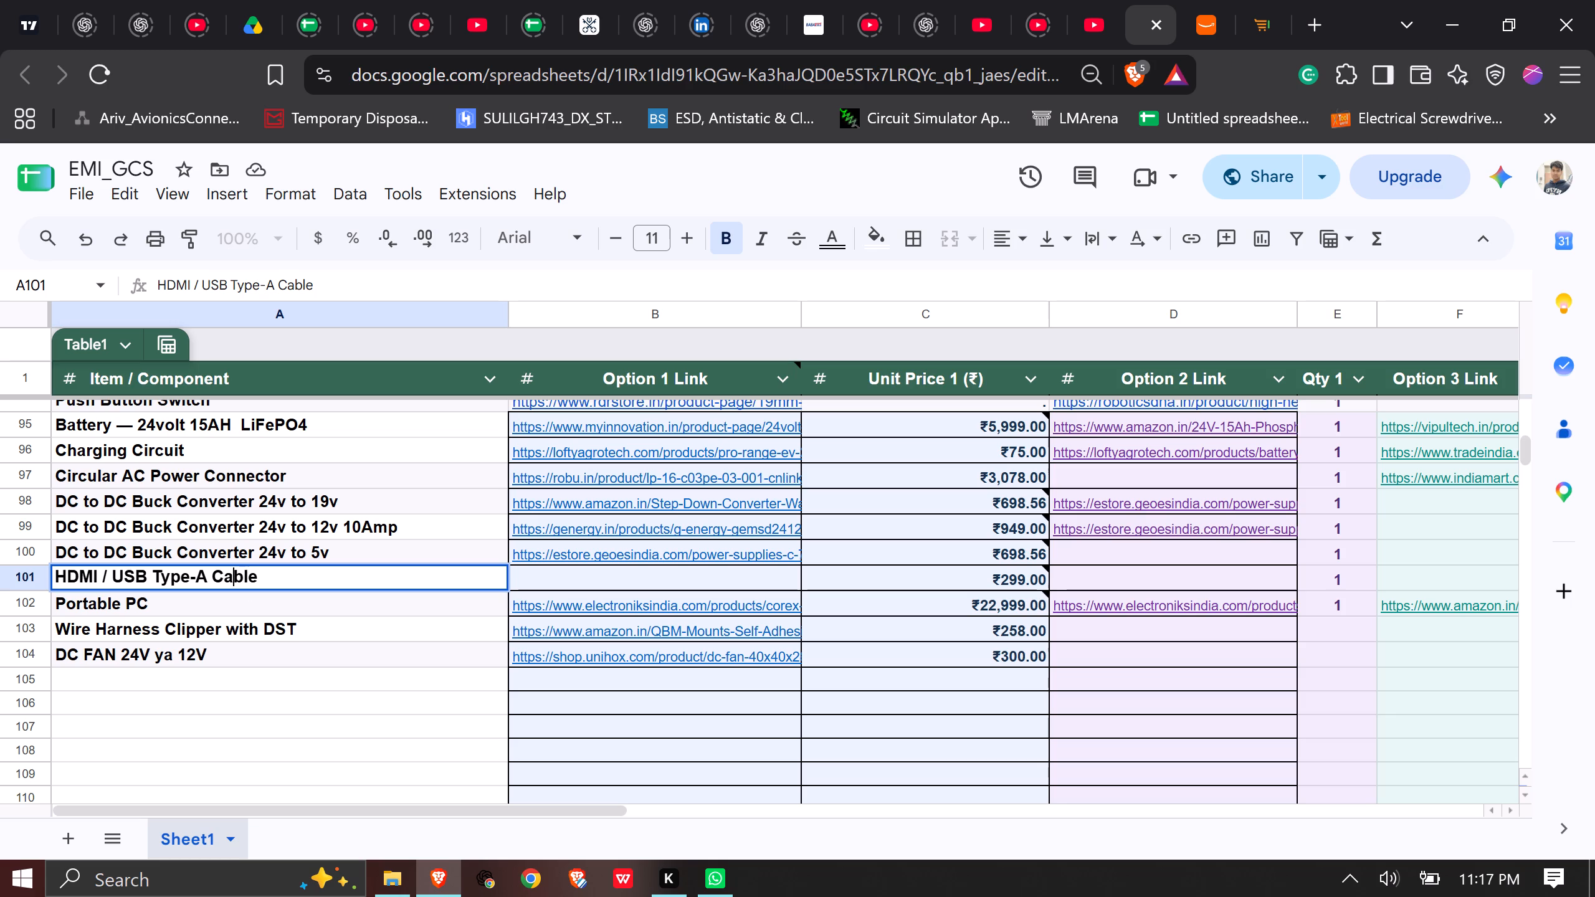
pyautogui.press('Left')
pyautogui.press('Left')
pyautogui.press('Left')
pyautogui.press('Left')
pyautogui.press('Left')
pyautogui.press('Left')
pyautogui.press('Left')
pyautogui.press('Left')
pyautogui.press('Left')
pyautogui.press('Right')
pyautogui.press('Right')
pyautogui.hotkey('ctrl', 'Right')
pyautogui.hotkey('ctrl', 'Right')
pyautogui.hotkey('ctrl', 'Right')
pyautogui.hotkey('ctrl', 'Right')
pyautogui.hotkey('ctrl', 'Right')
pyautogui.hotkey('ctrl', 'Right')
pyautogui.hotkey('shift', '?')
pyautogui.press('Return')
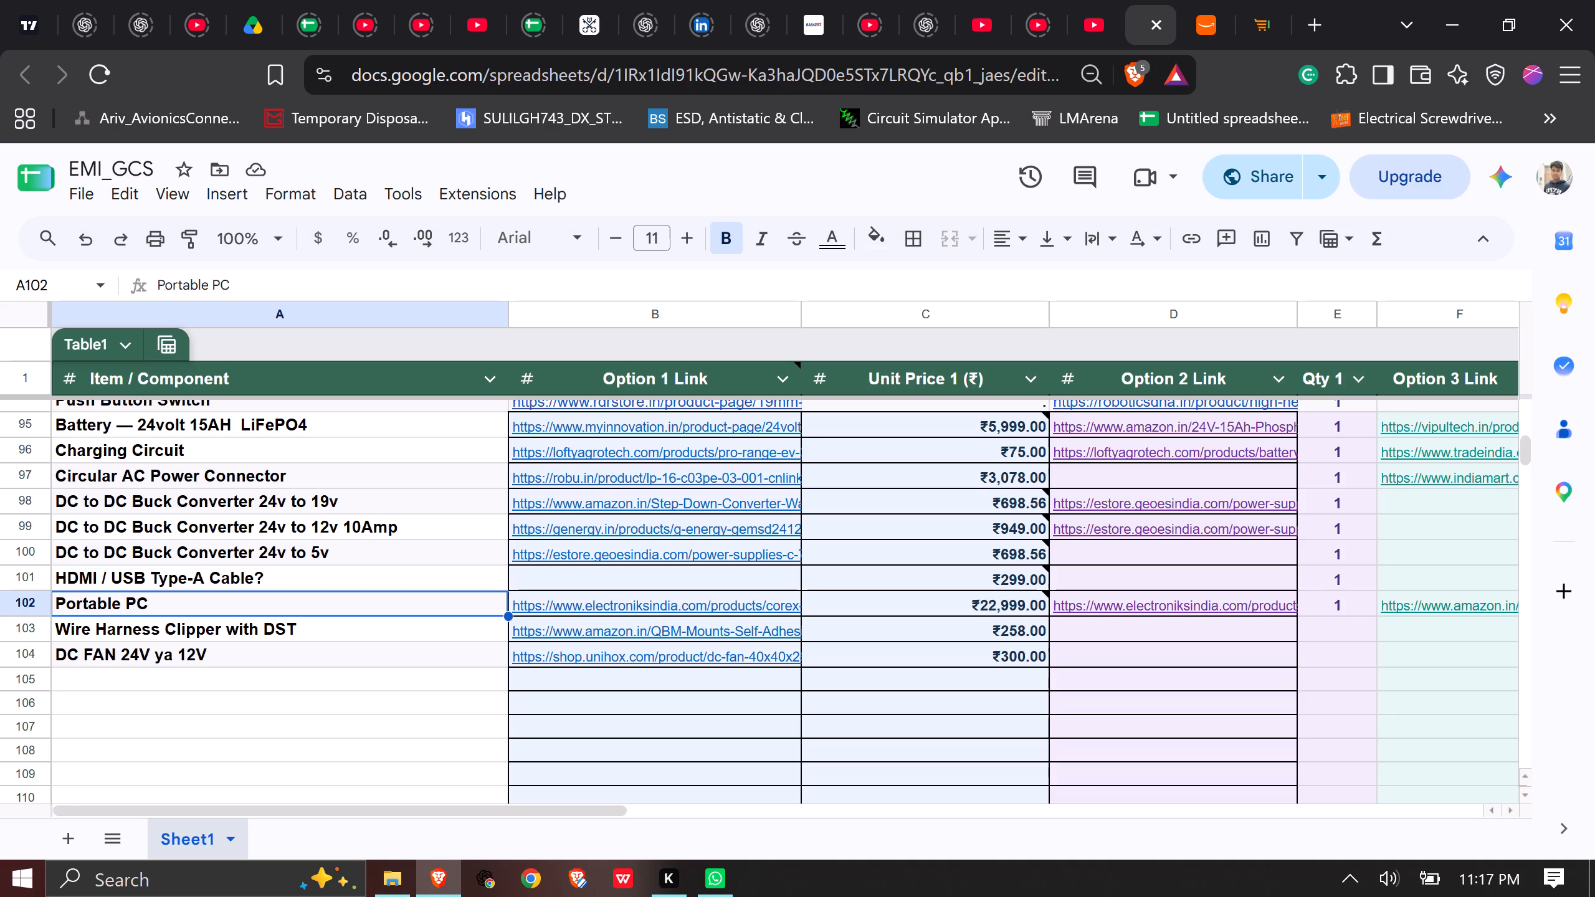
# Open the Option 1 link of the DC FAN 24V ya 12V row (104) to check its product page.
pyautogui.scroll(1, 250, 579)
pyautogui.scroll(-2, 245, 580)
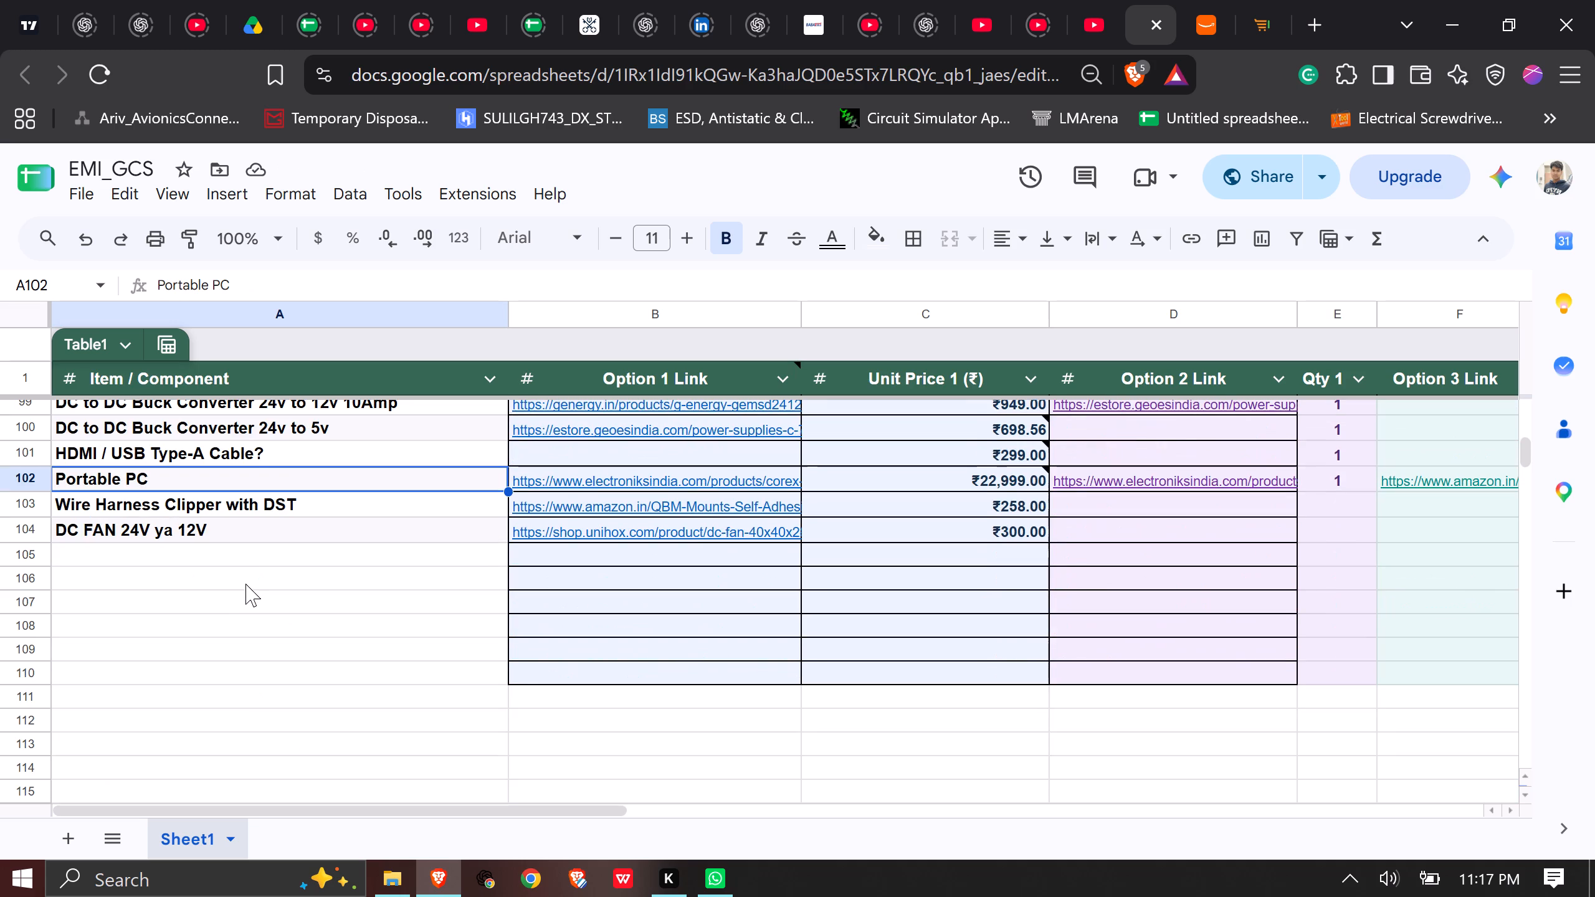
pyautogui.click(305, 533)
pyautogui.click(586, 539)
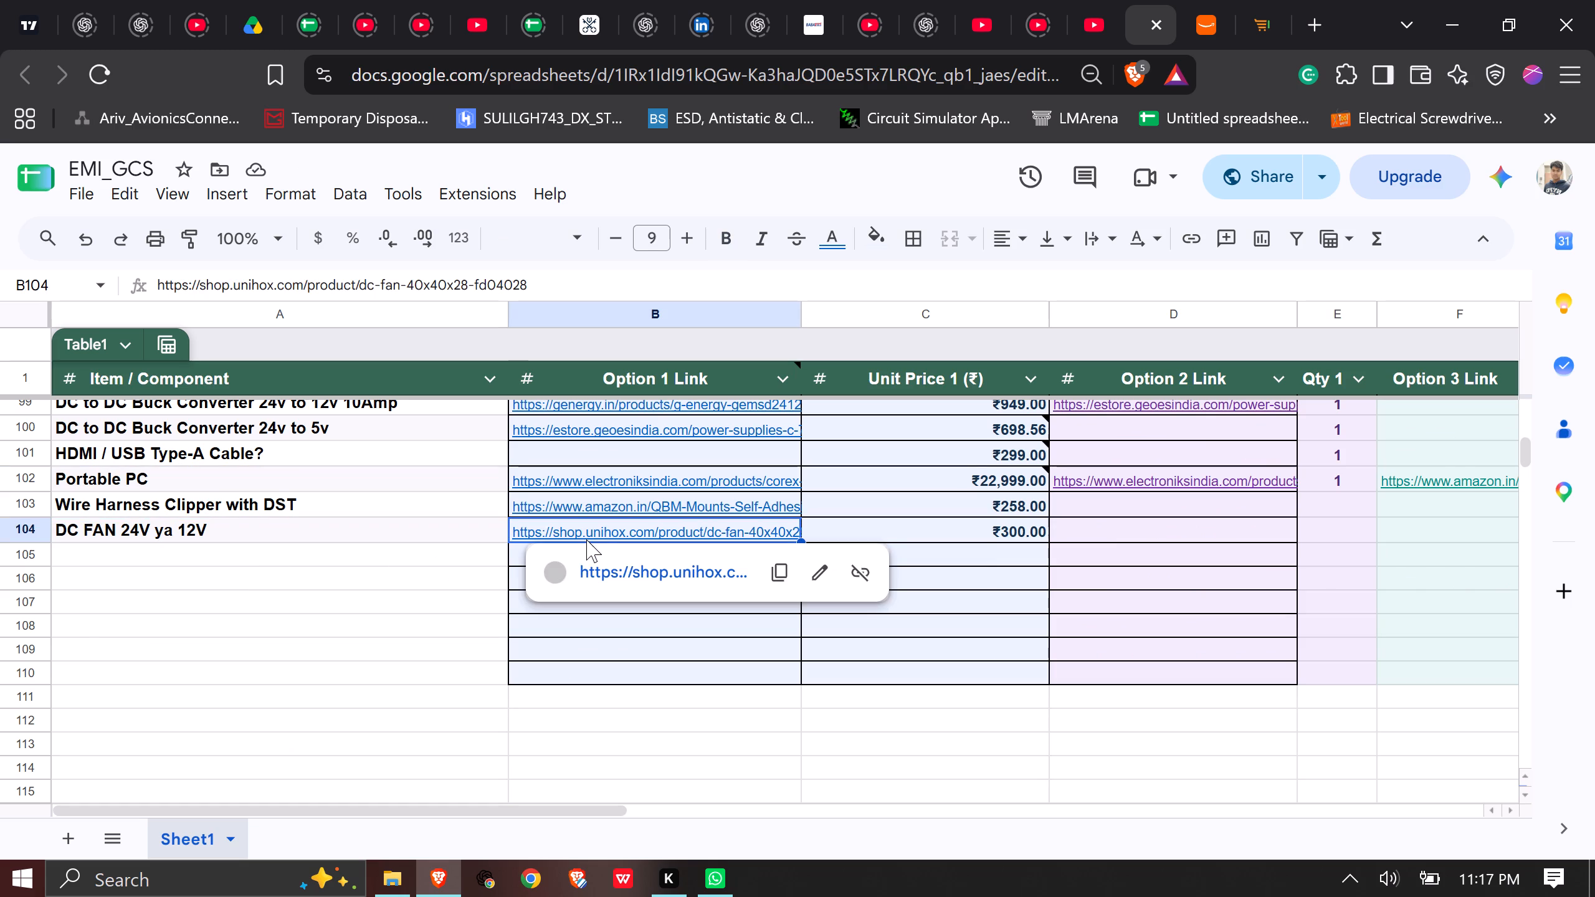
pyautogui.click(624, 581)
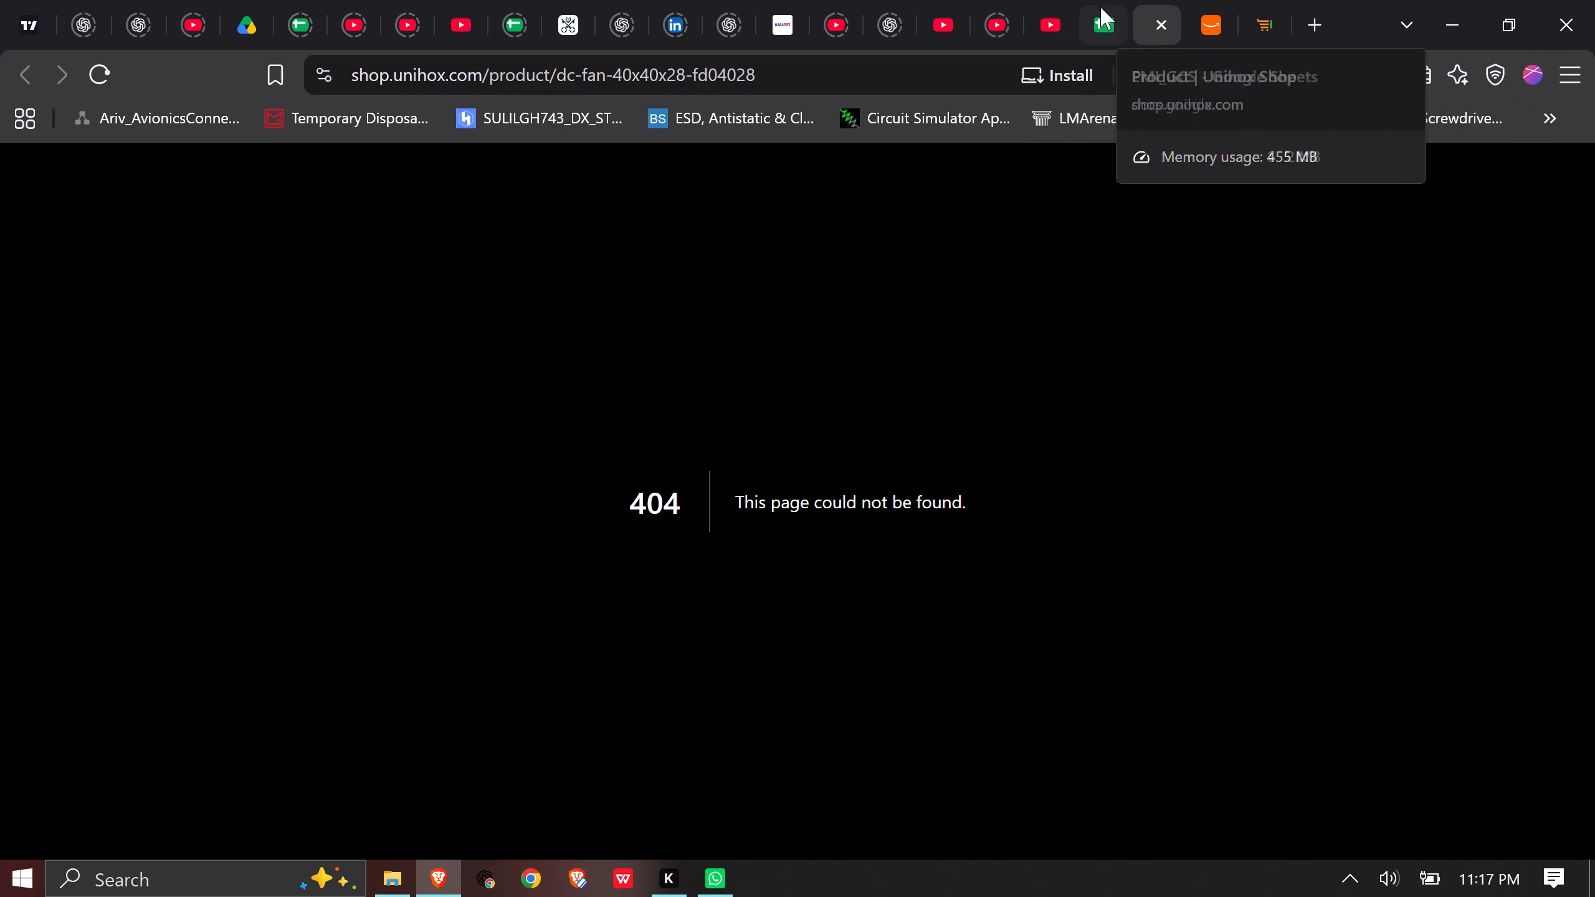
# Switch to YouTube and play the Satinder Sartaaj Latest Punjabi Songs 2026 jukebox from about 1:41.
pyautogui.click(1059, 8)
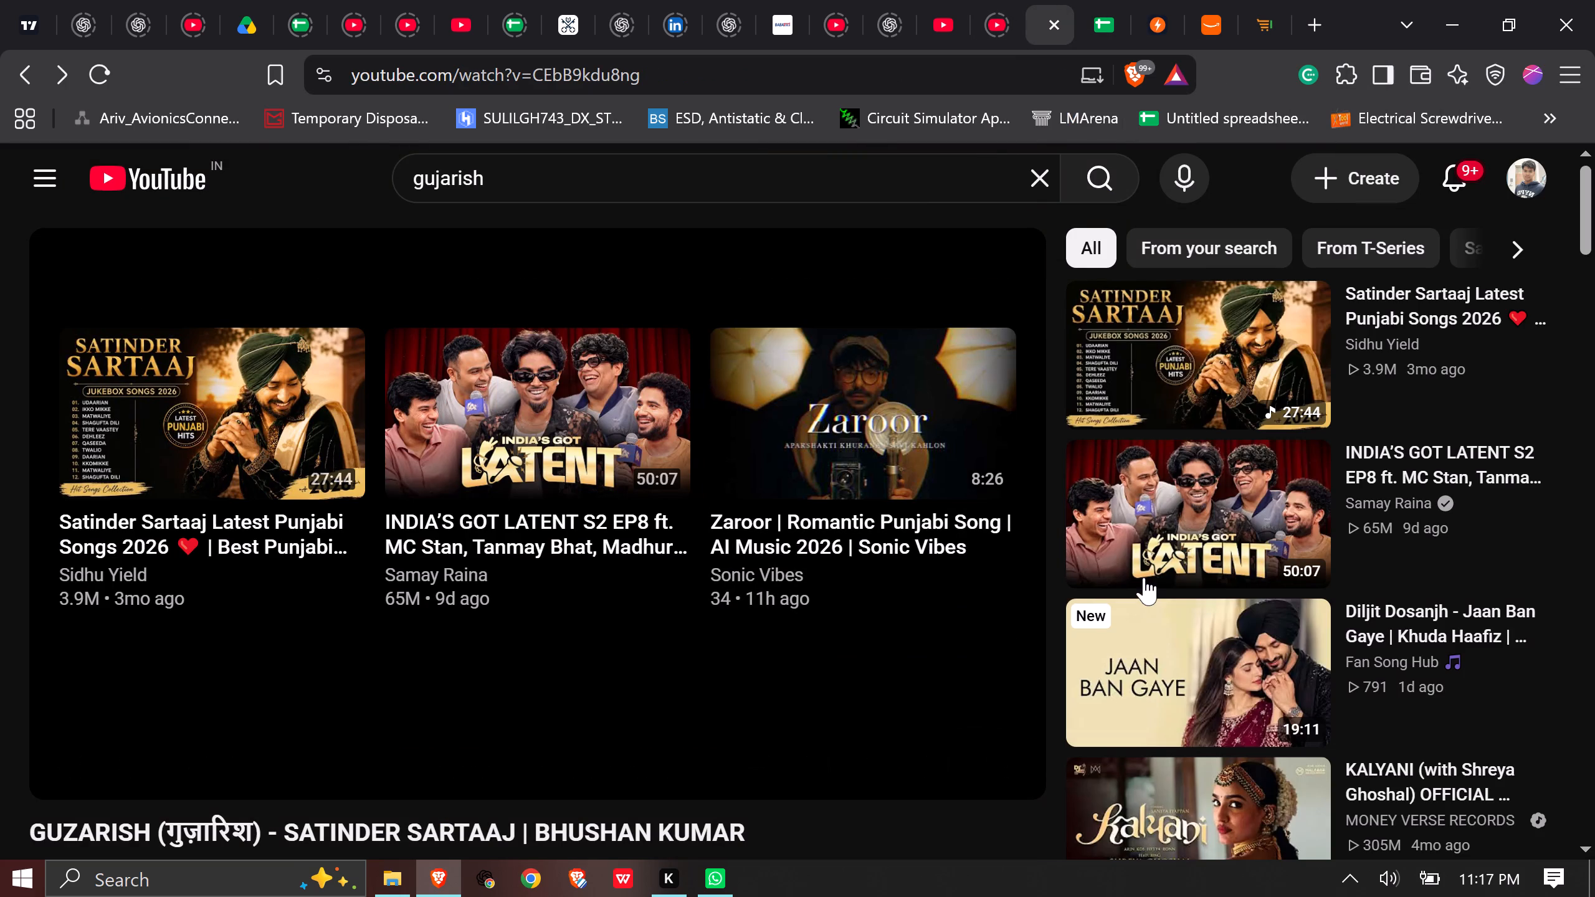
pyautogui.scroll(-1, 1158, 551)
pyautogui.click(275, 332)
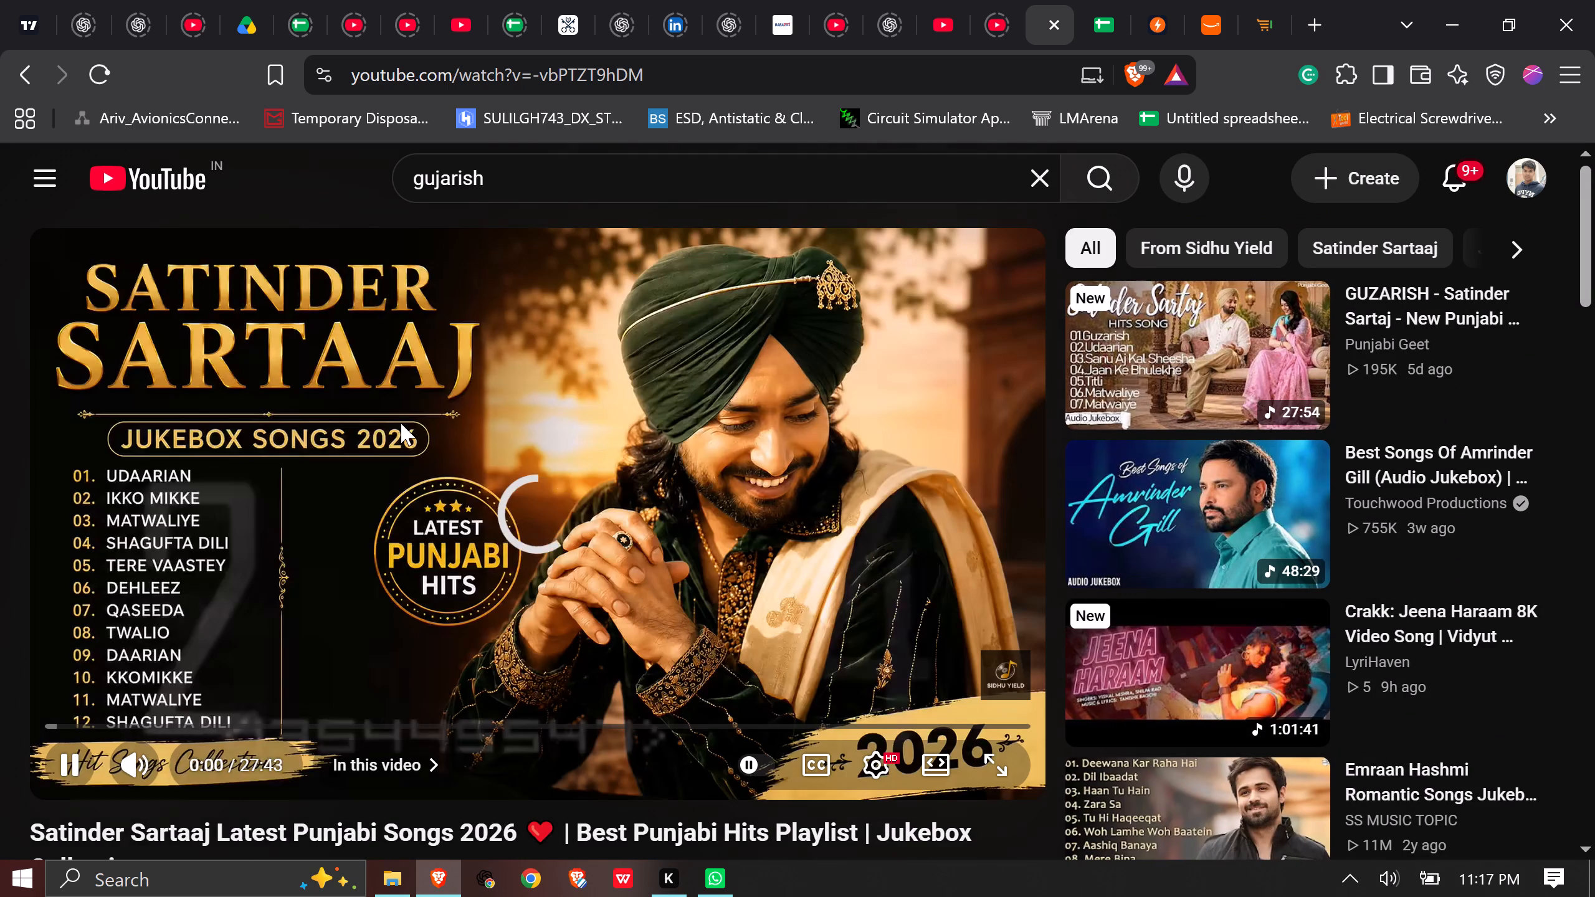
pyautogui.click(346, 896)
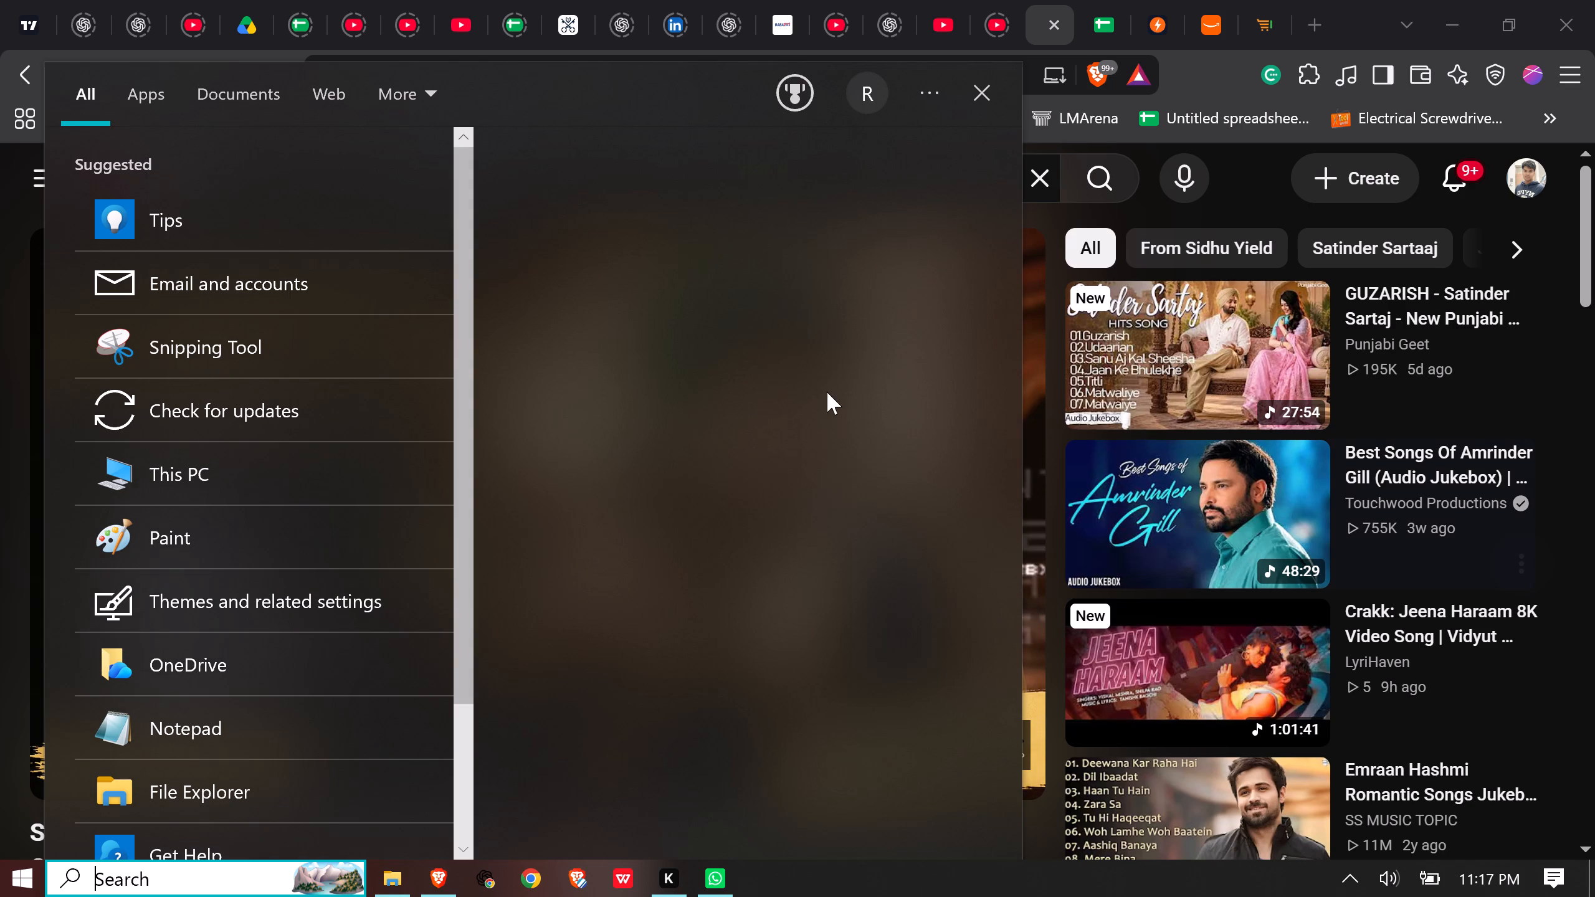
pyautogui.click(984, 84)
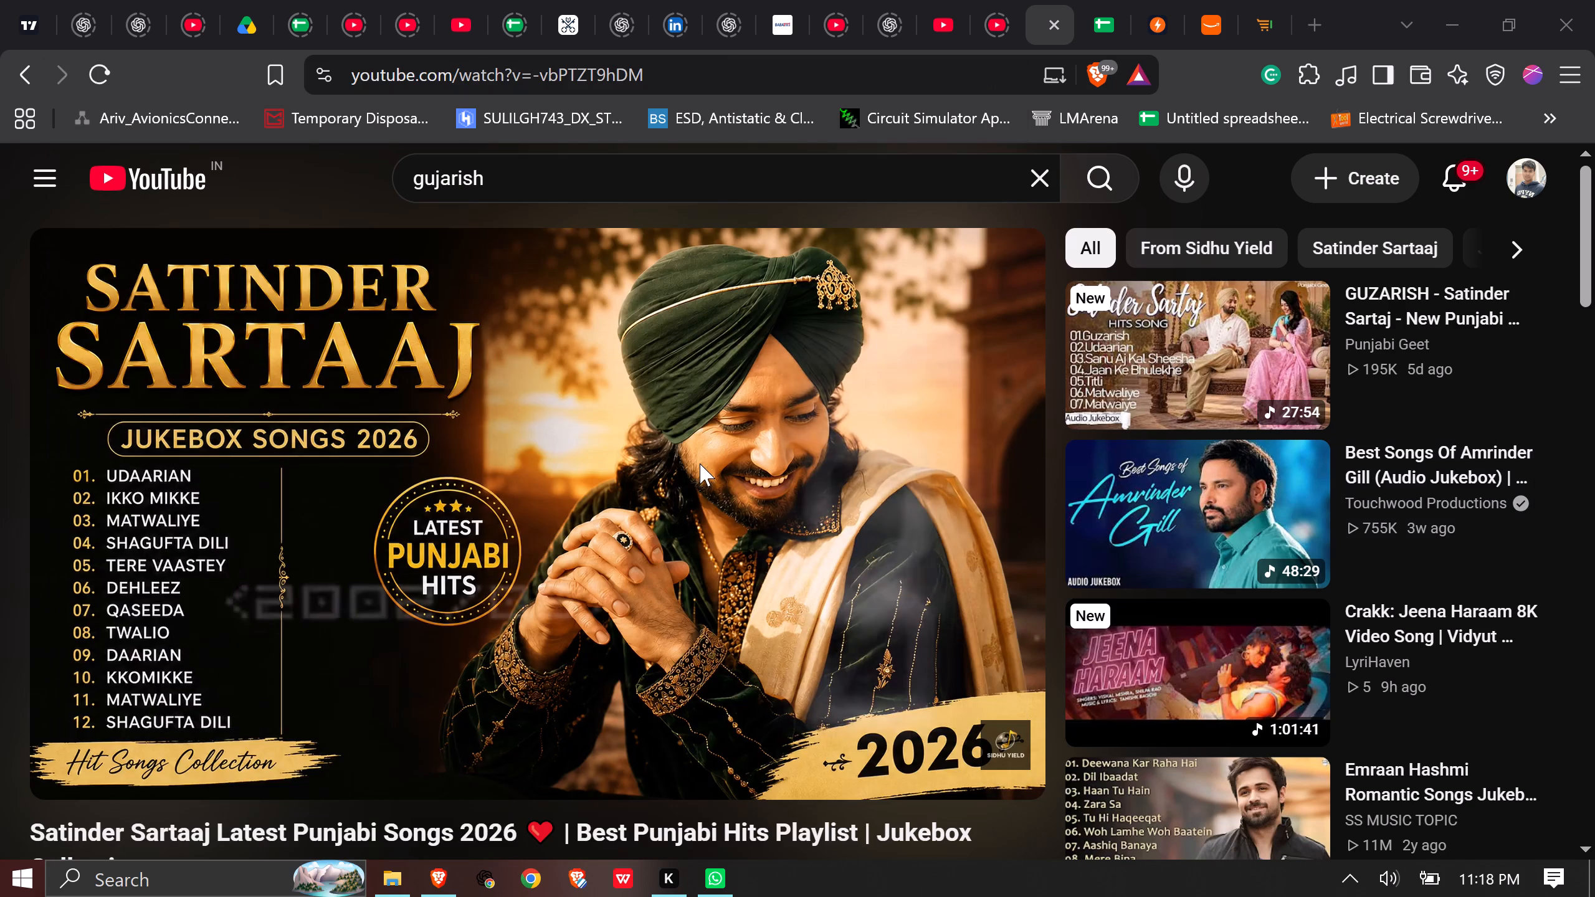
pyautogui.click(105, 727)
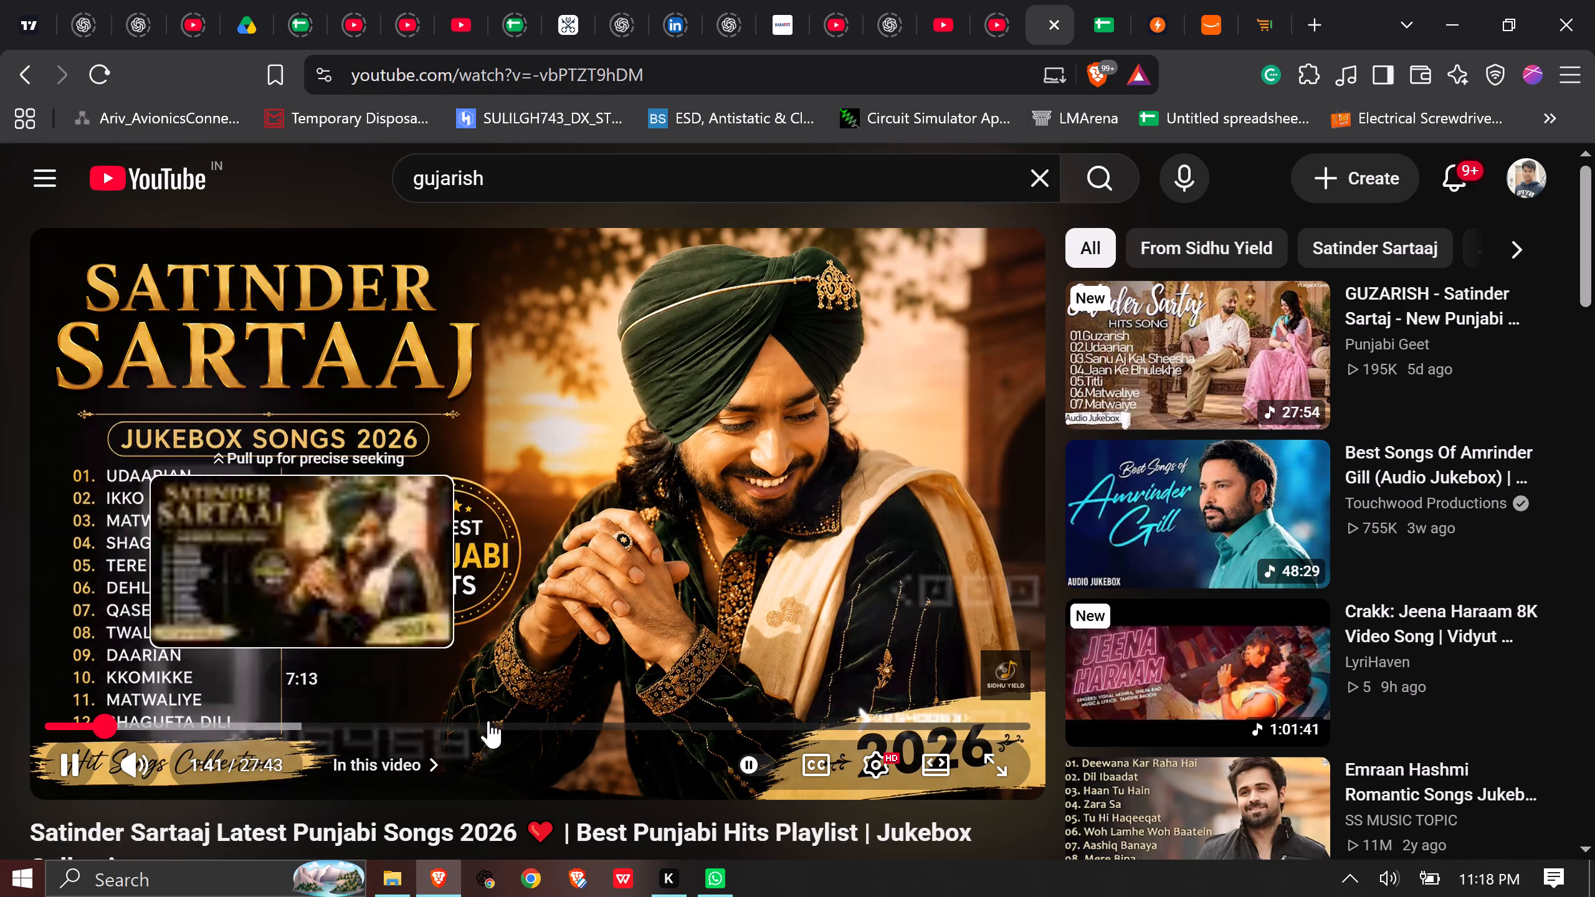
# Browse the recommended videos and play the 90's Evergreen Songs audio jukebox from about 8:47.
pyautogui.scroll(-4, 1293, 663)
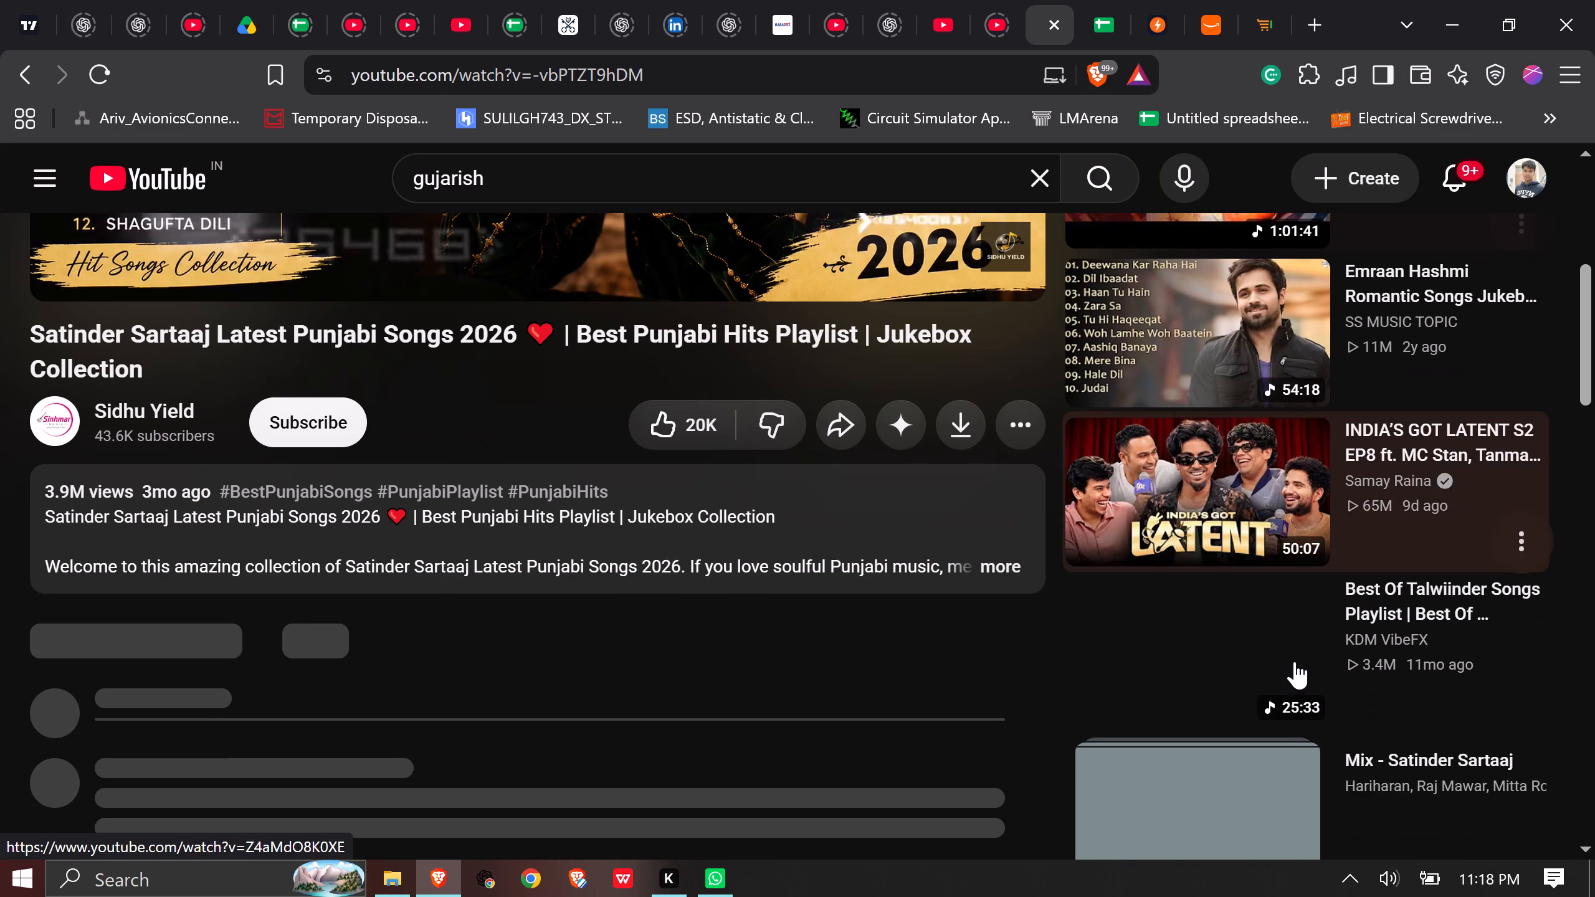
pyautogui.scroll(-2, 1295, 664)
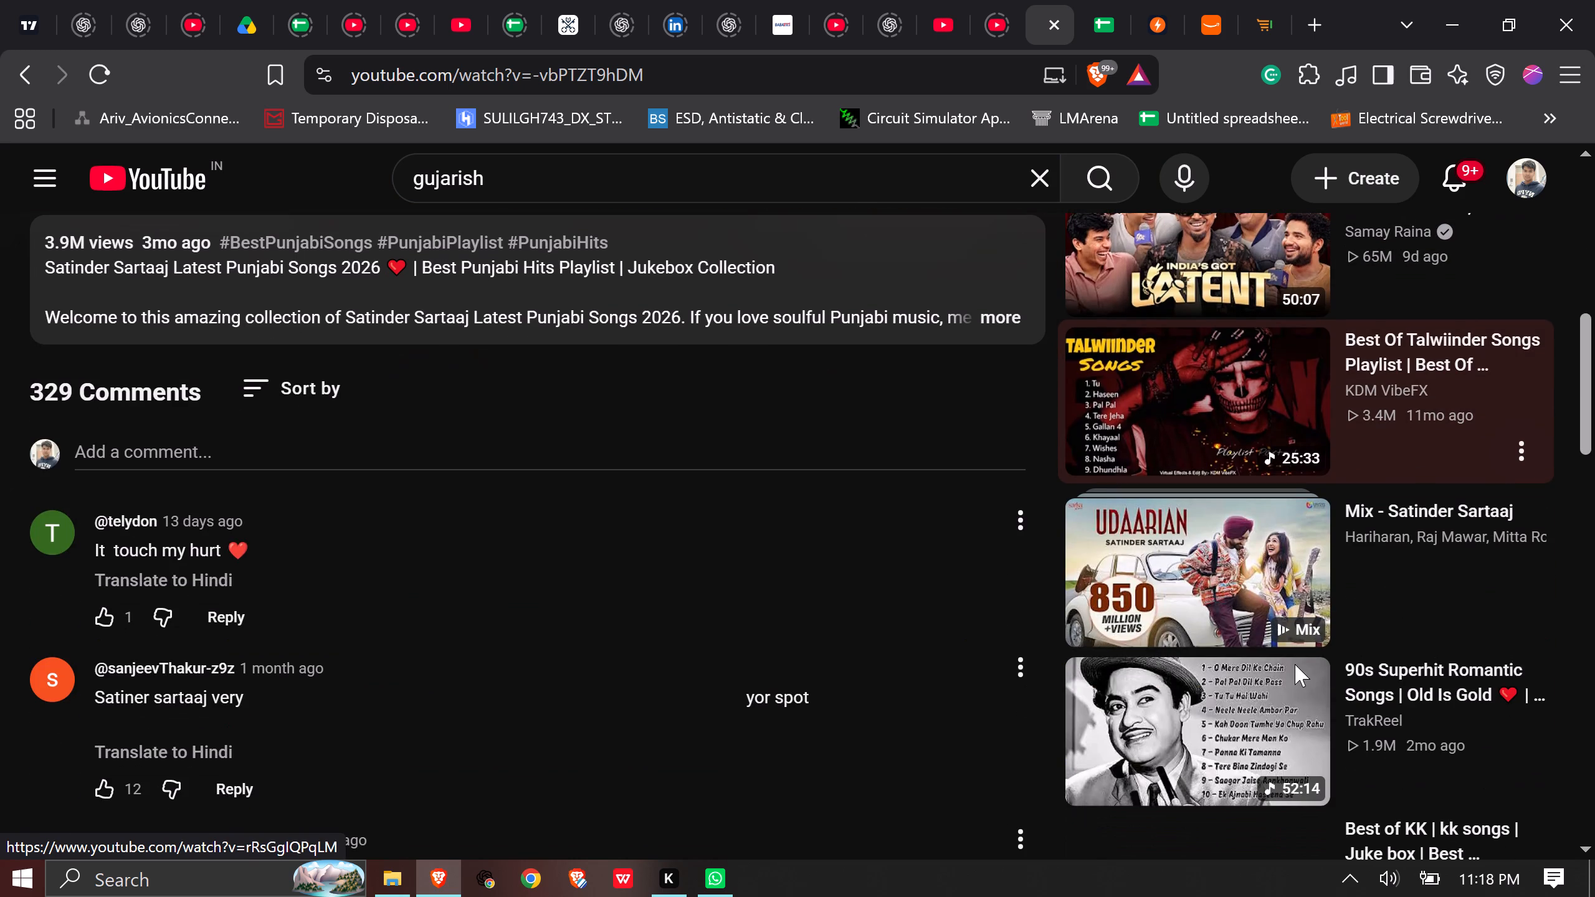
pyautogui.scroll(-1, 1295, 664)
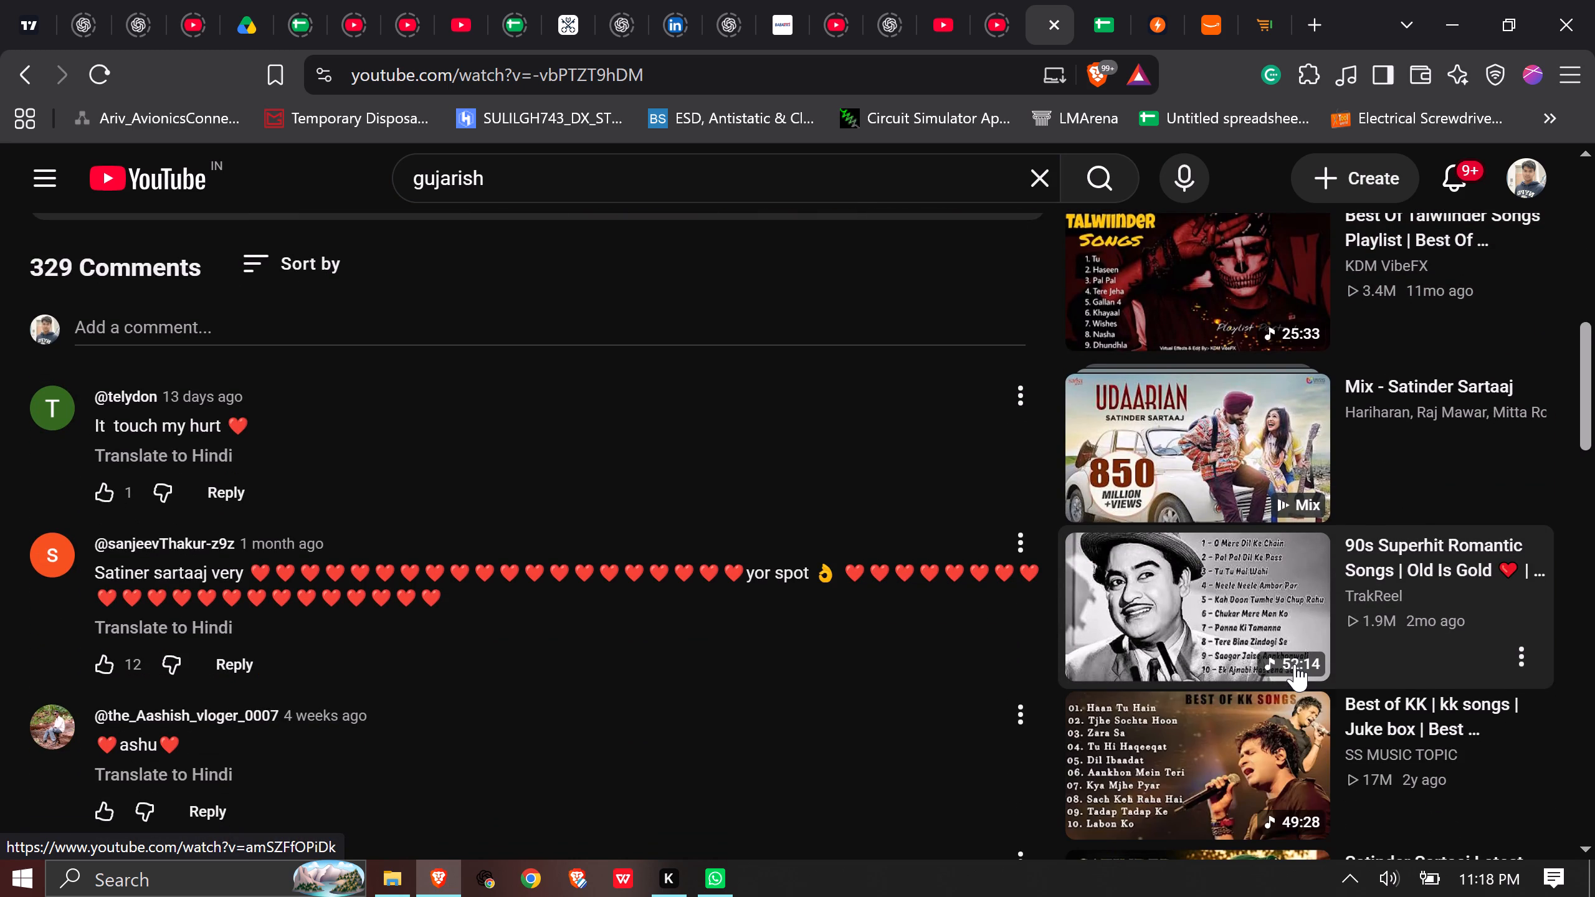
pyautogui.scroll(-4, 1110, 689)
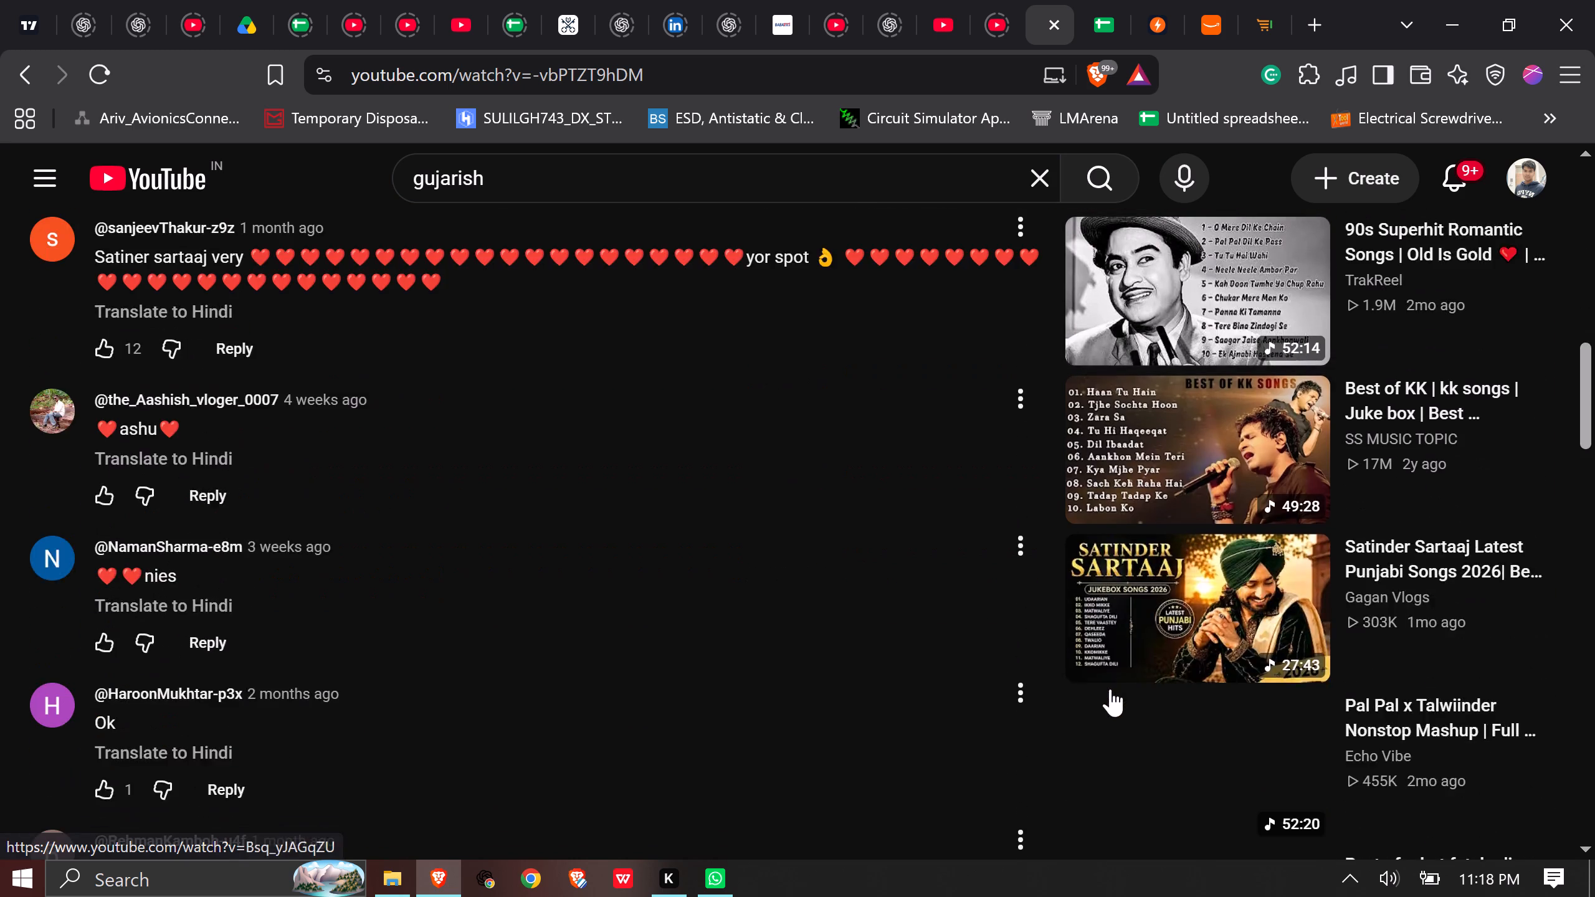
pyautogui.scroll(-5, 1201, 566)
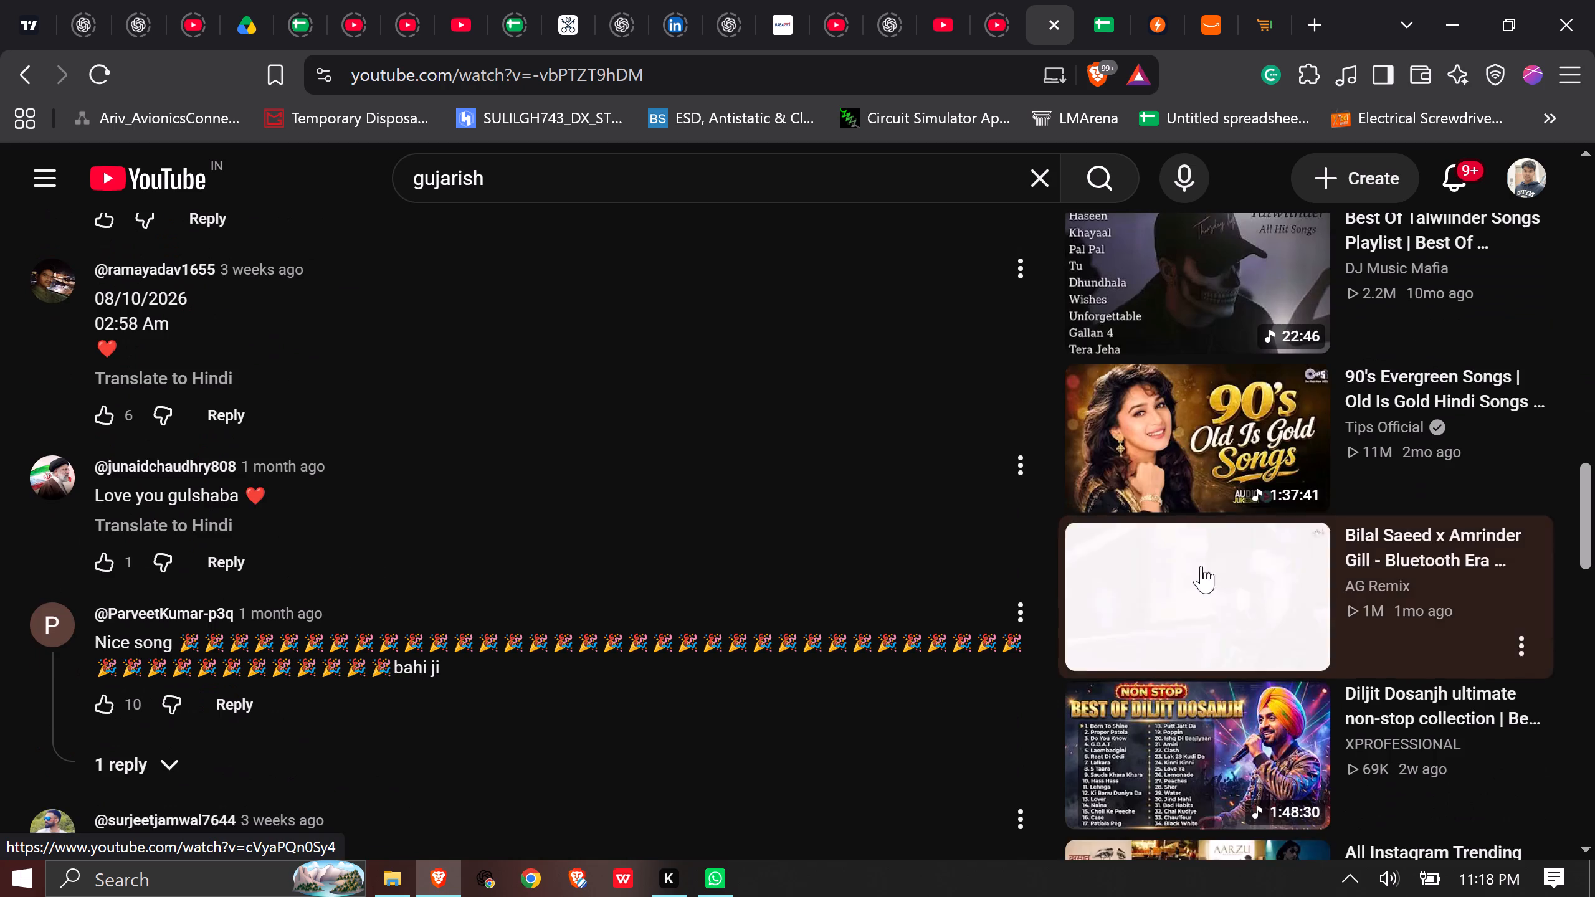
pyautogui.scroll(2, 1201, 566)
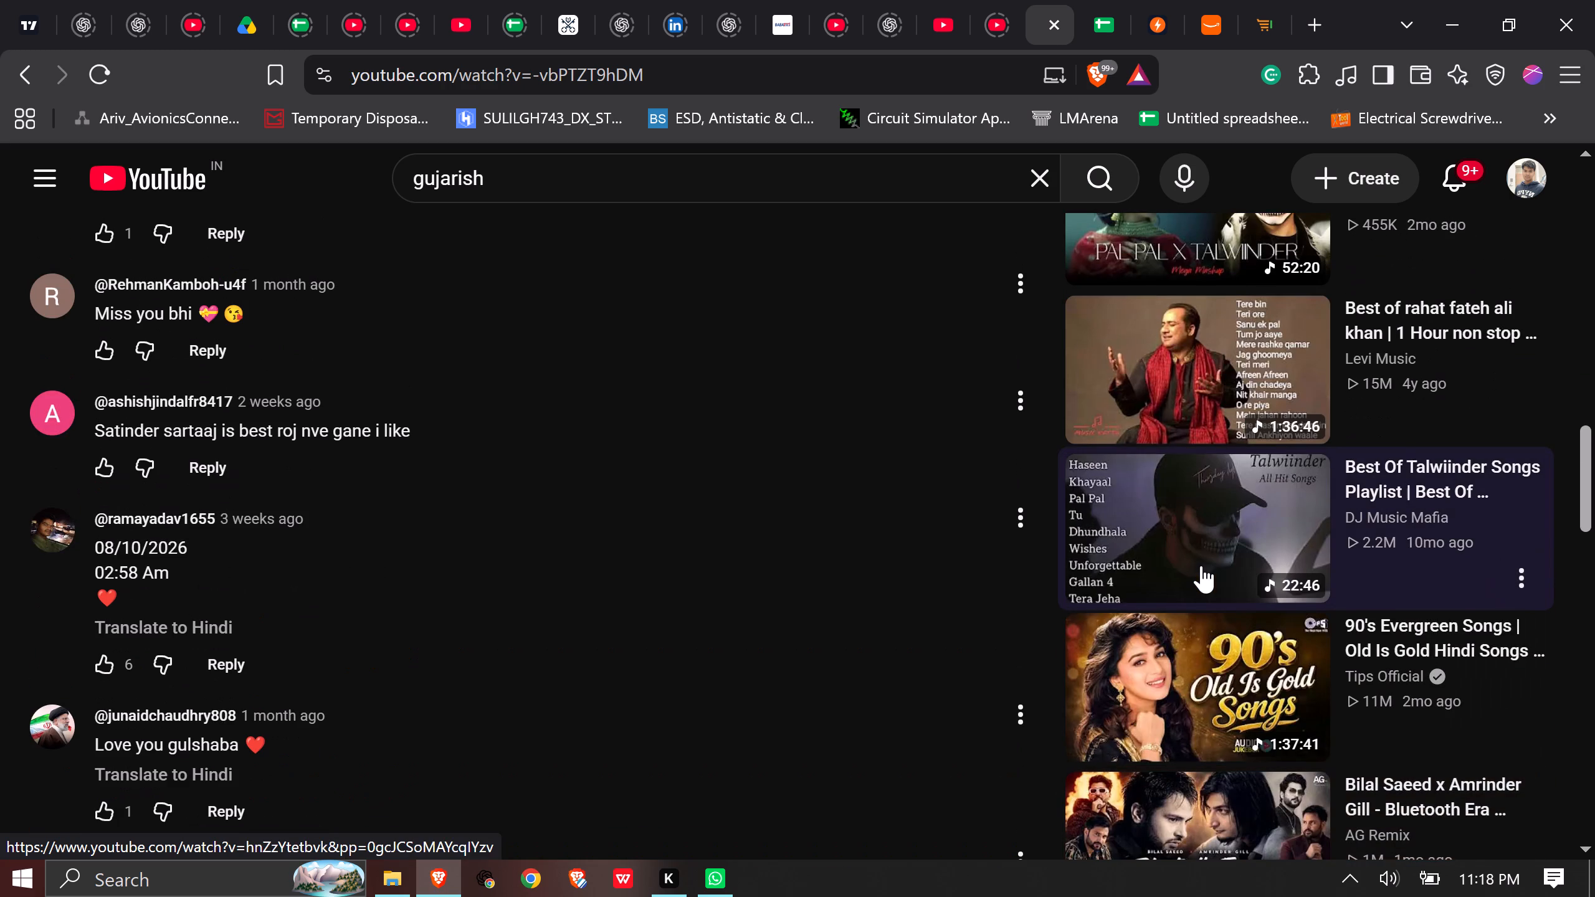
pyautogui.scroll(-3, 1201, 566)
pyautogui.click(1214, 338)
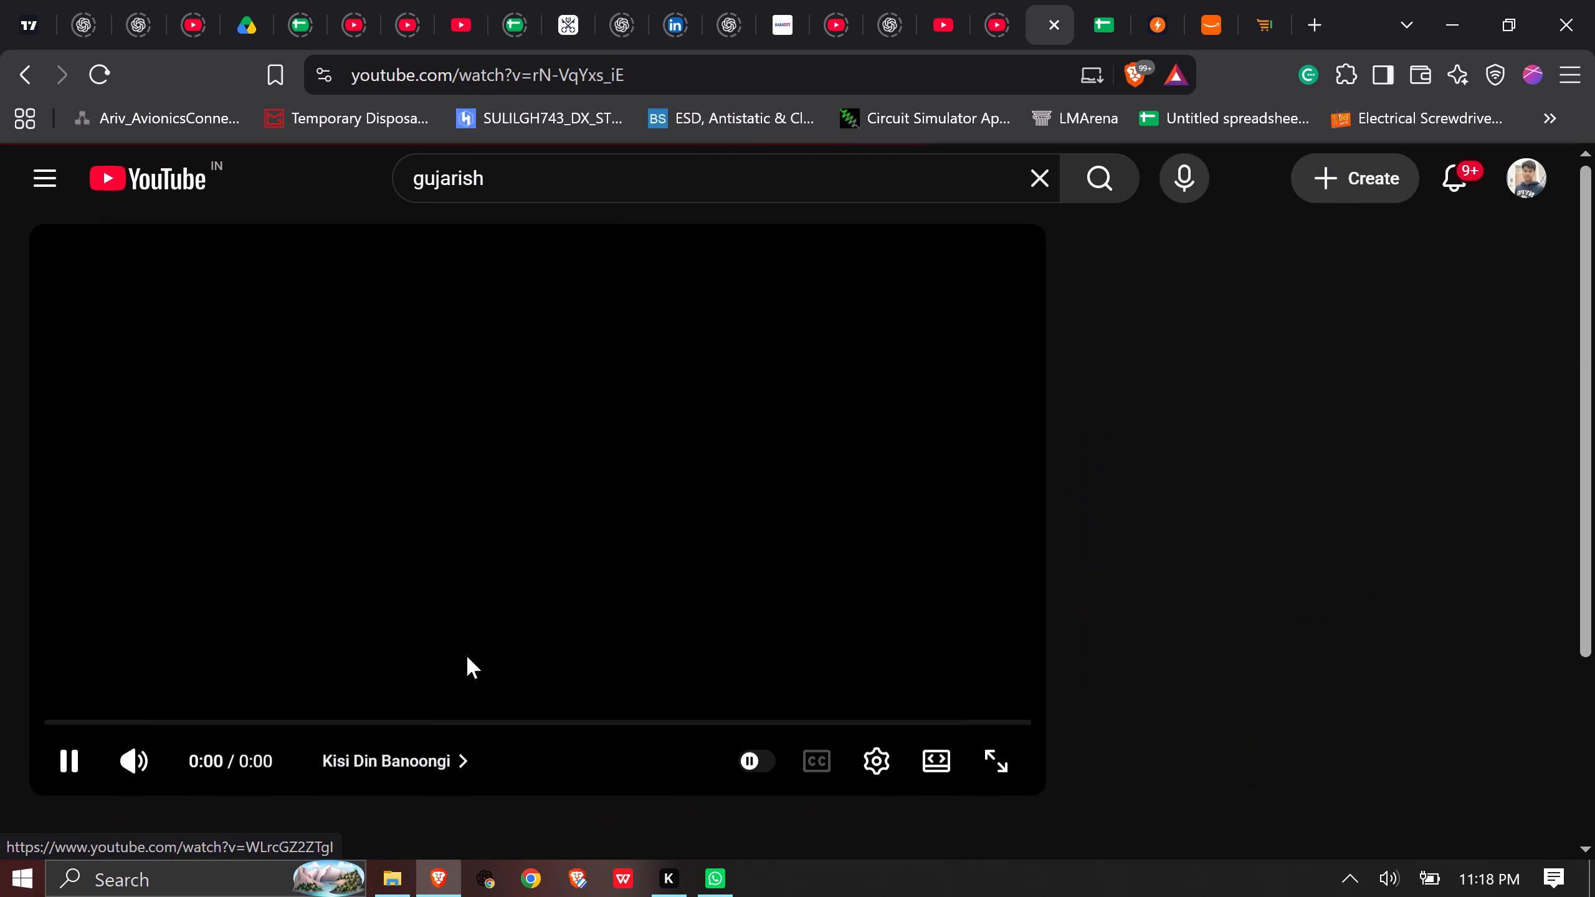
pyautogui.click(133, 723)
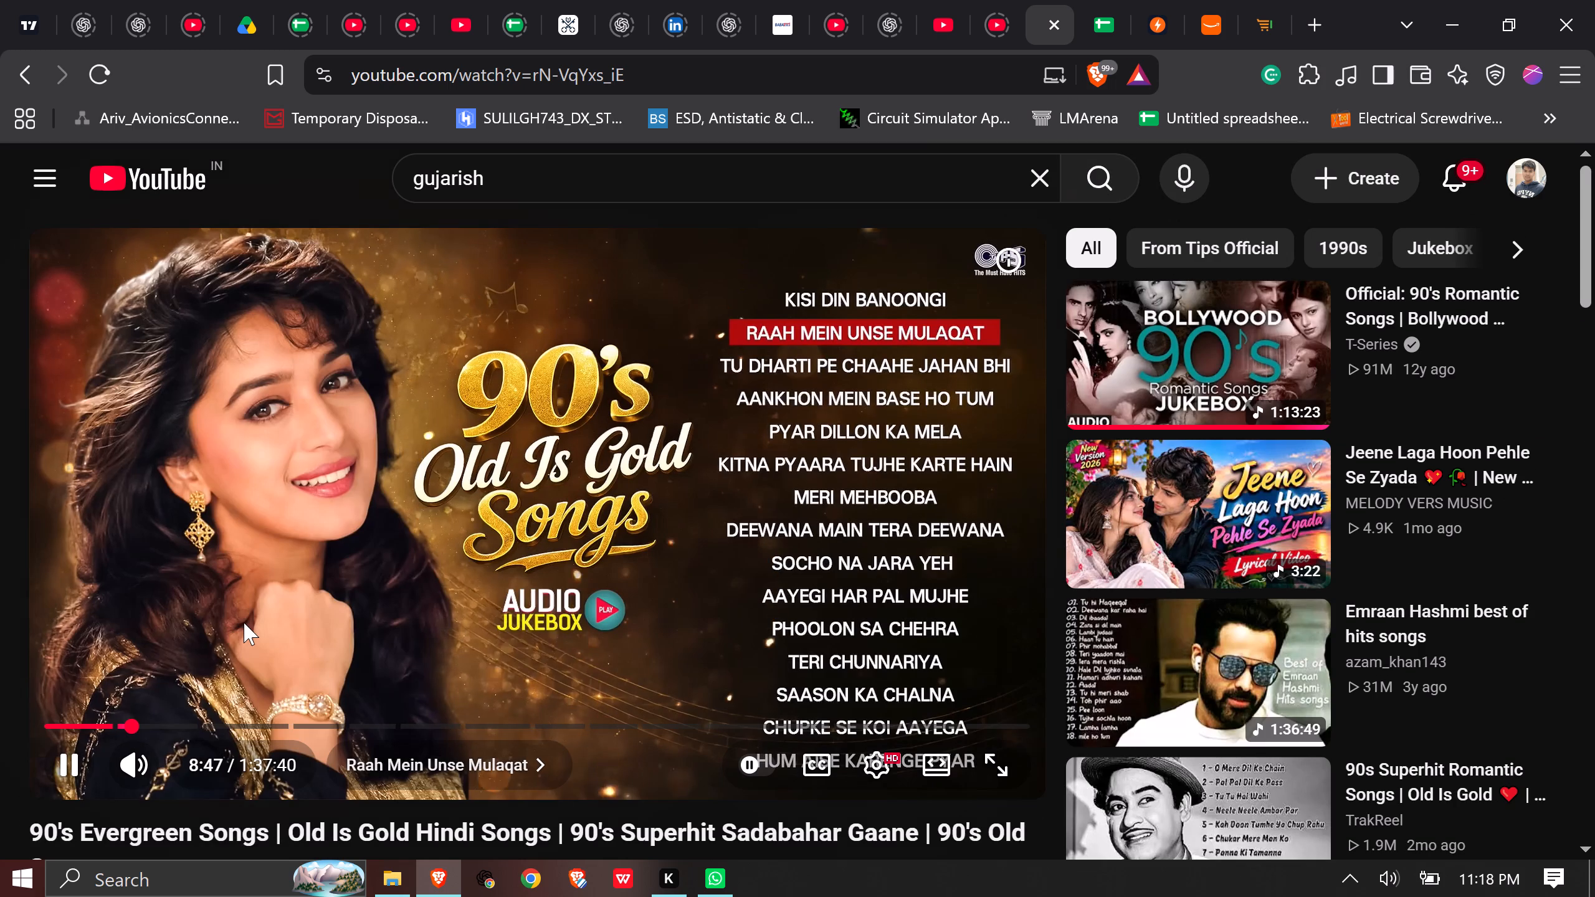
# Lower the video player's volume to below half.
pyautogui.click(194, 766)
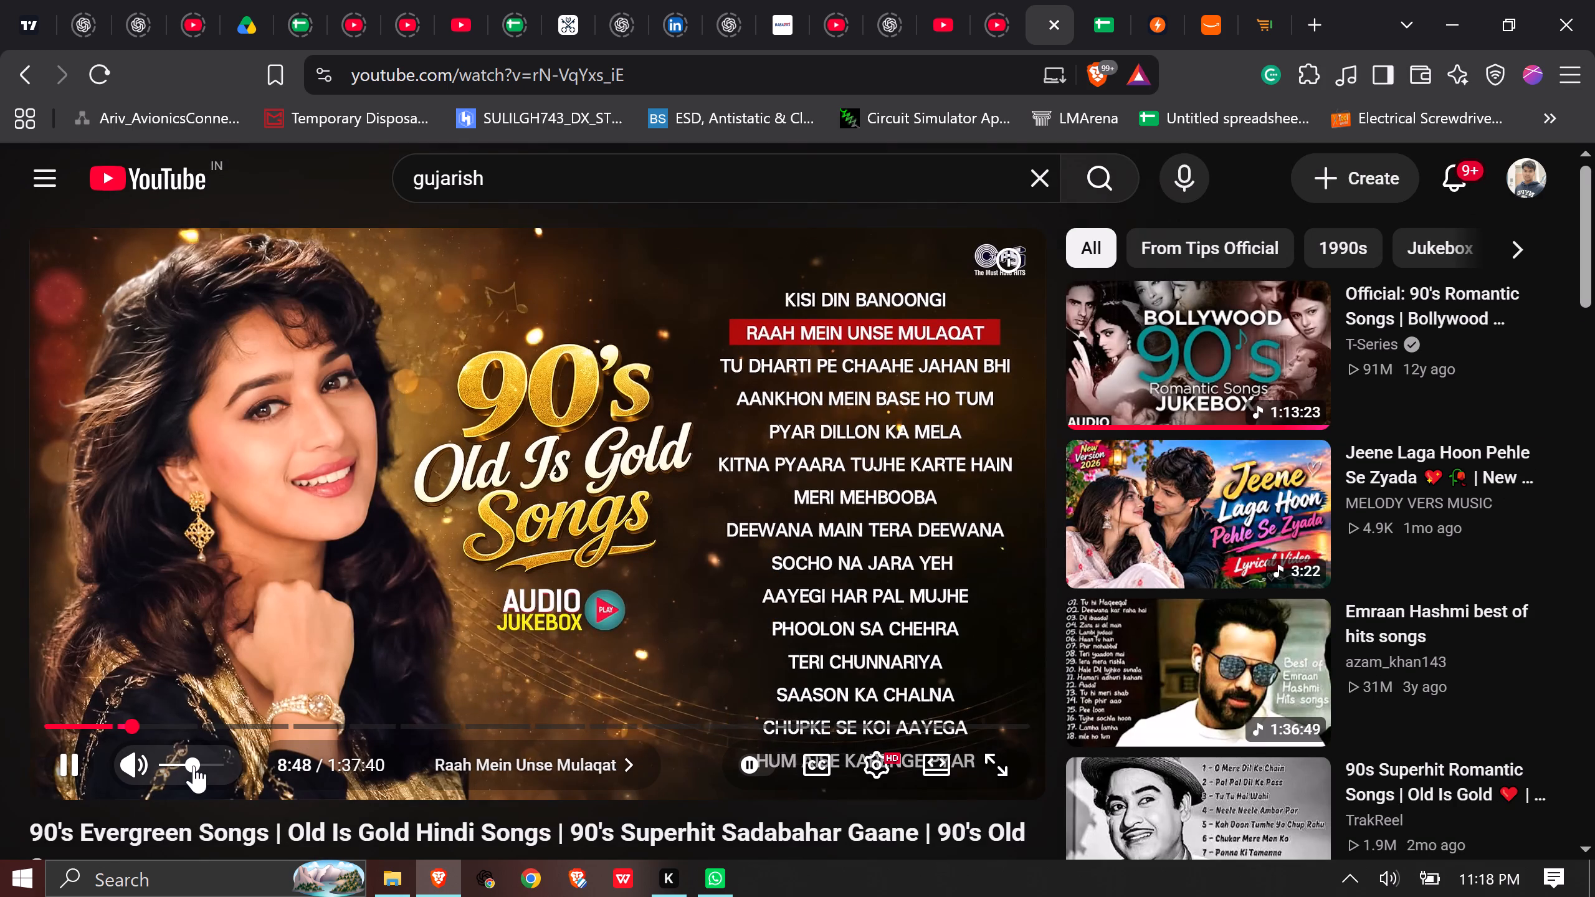
pyautogui.click(184, 766)
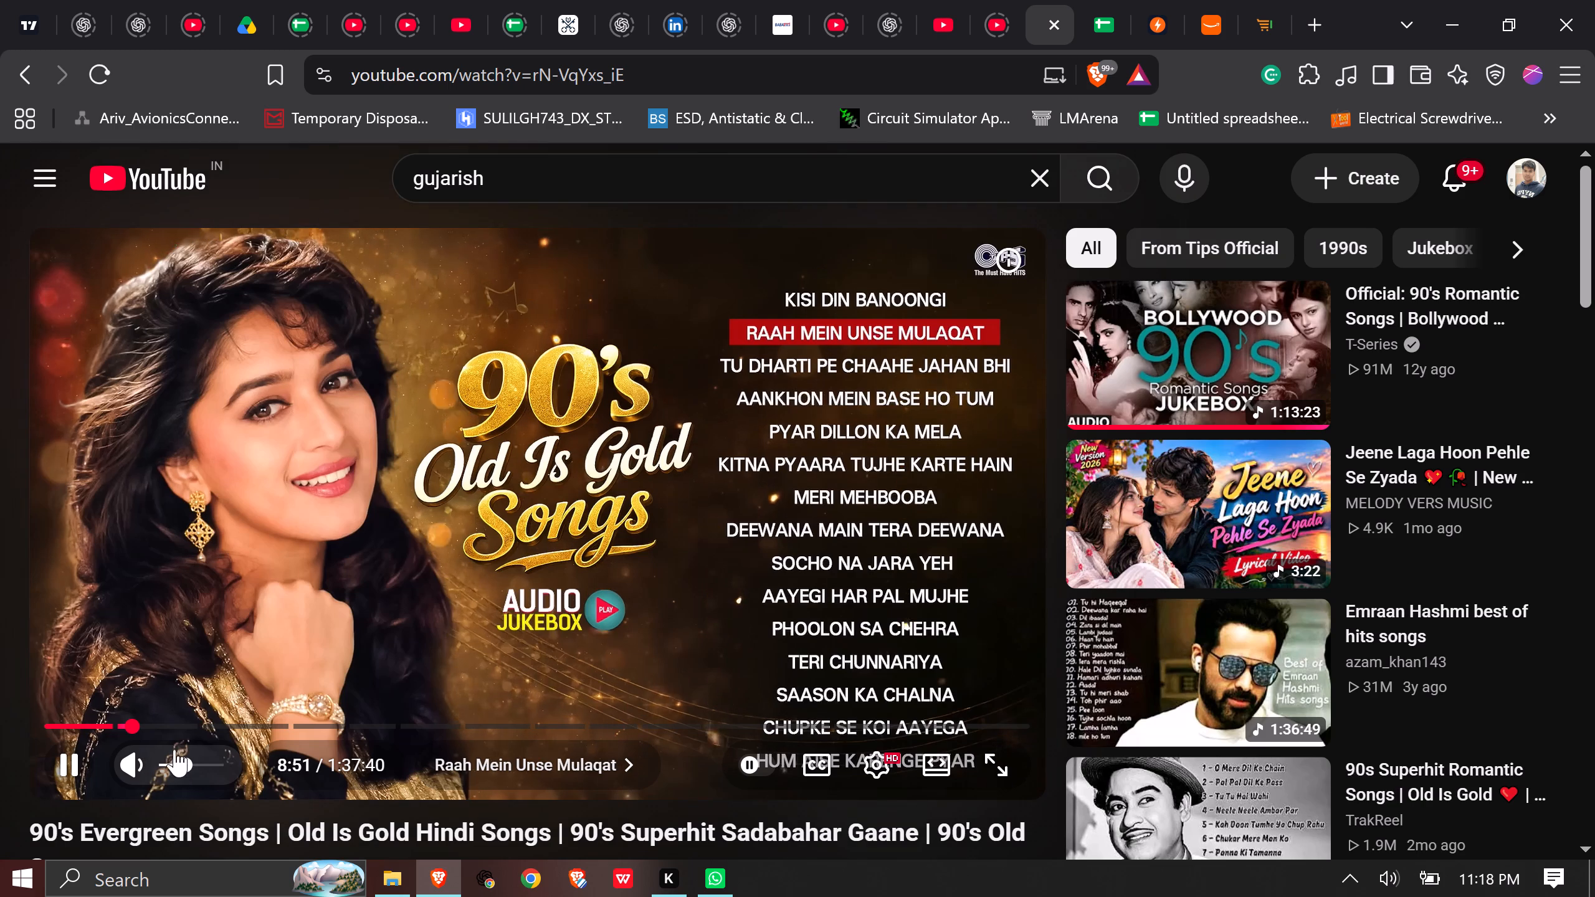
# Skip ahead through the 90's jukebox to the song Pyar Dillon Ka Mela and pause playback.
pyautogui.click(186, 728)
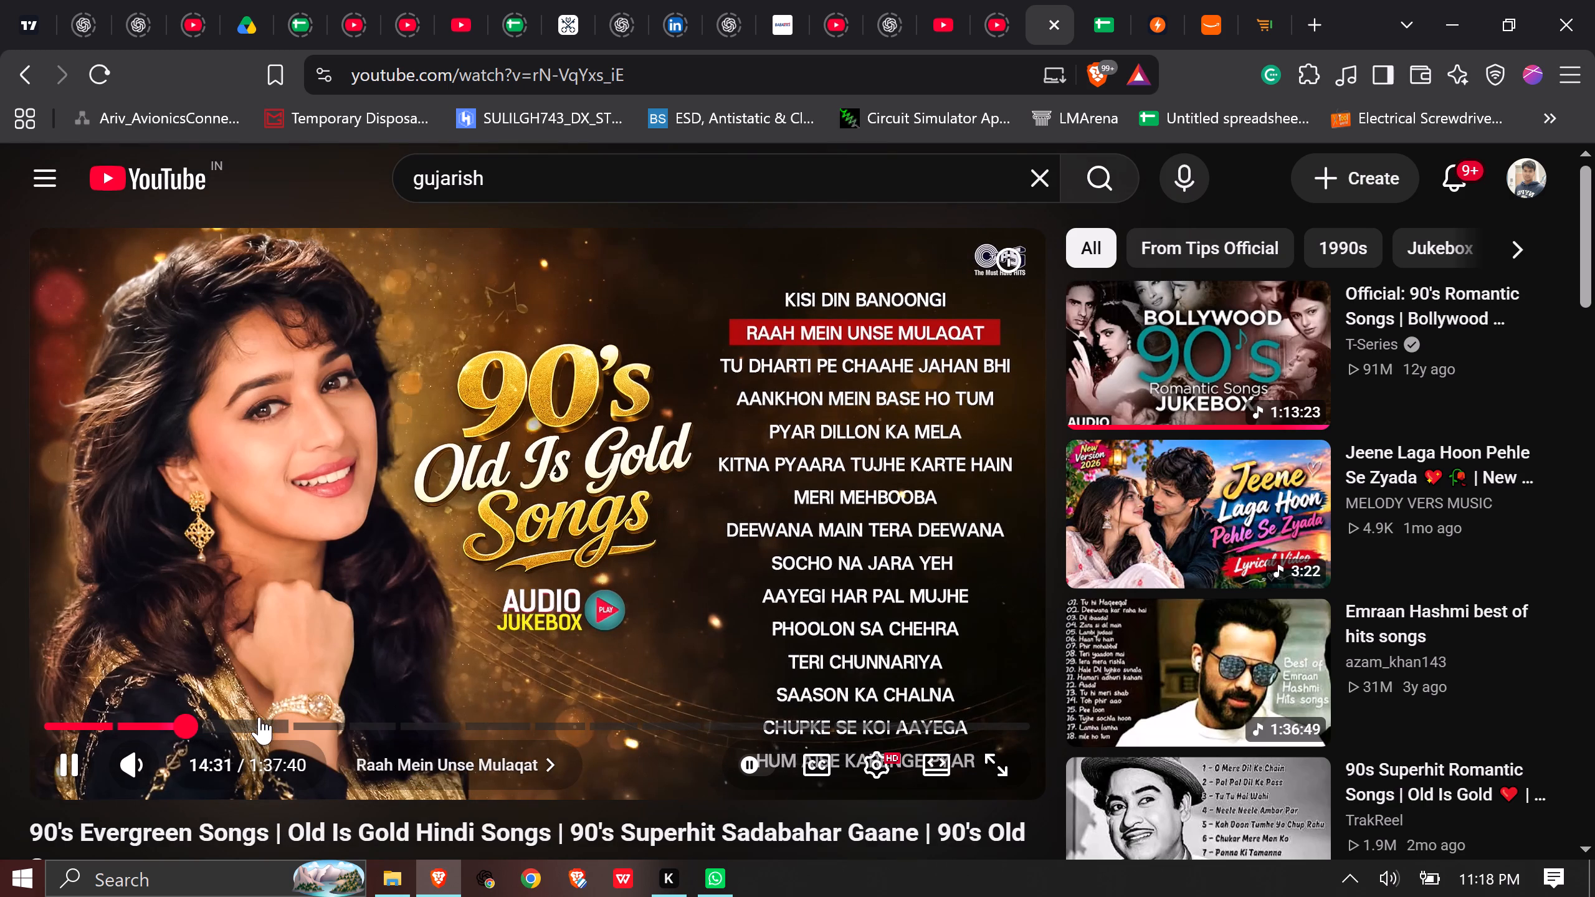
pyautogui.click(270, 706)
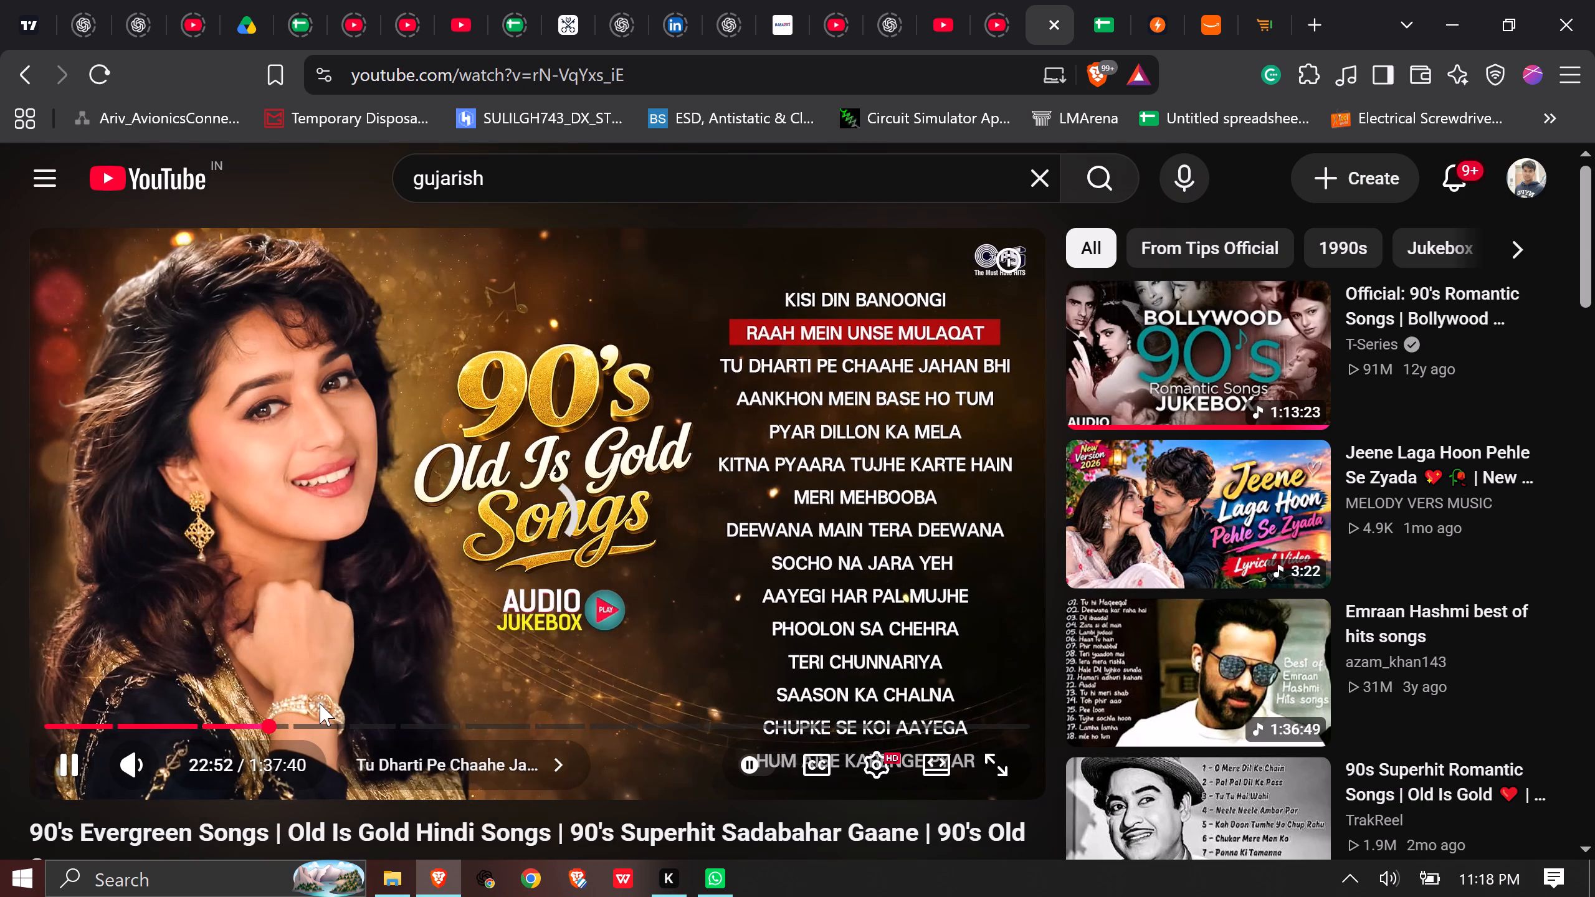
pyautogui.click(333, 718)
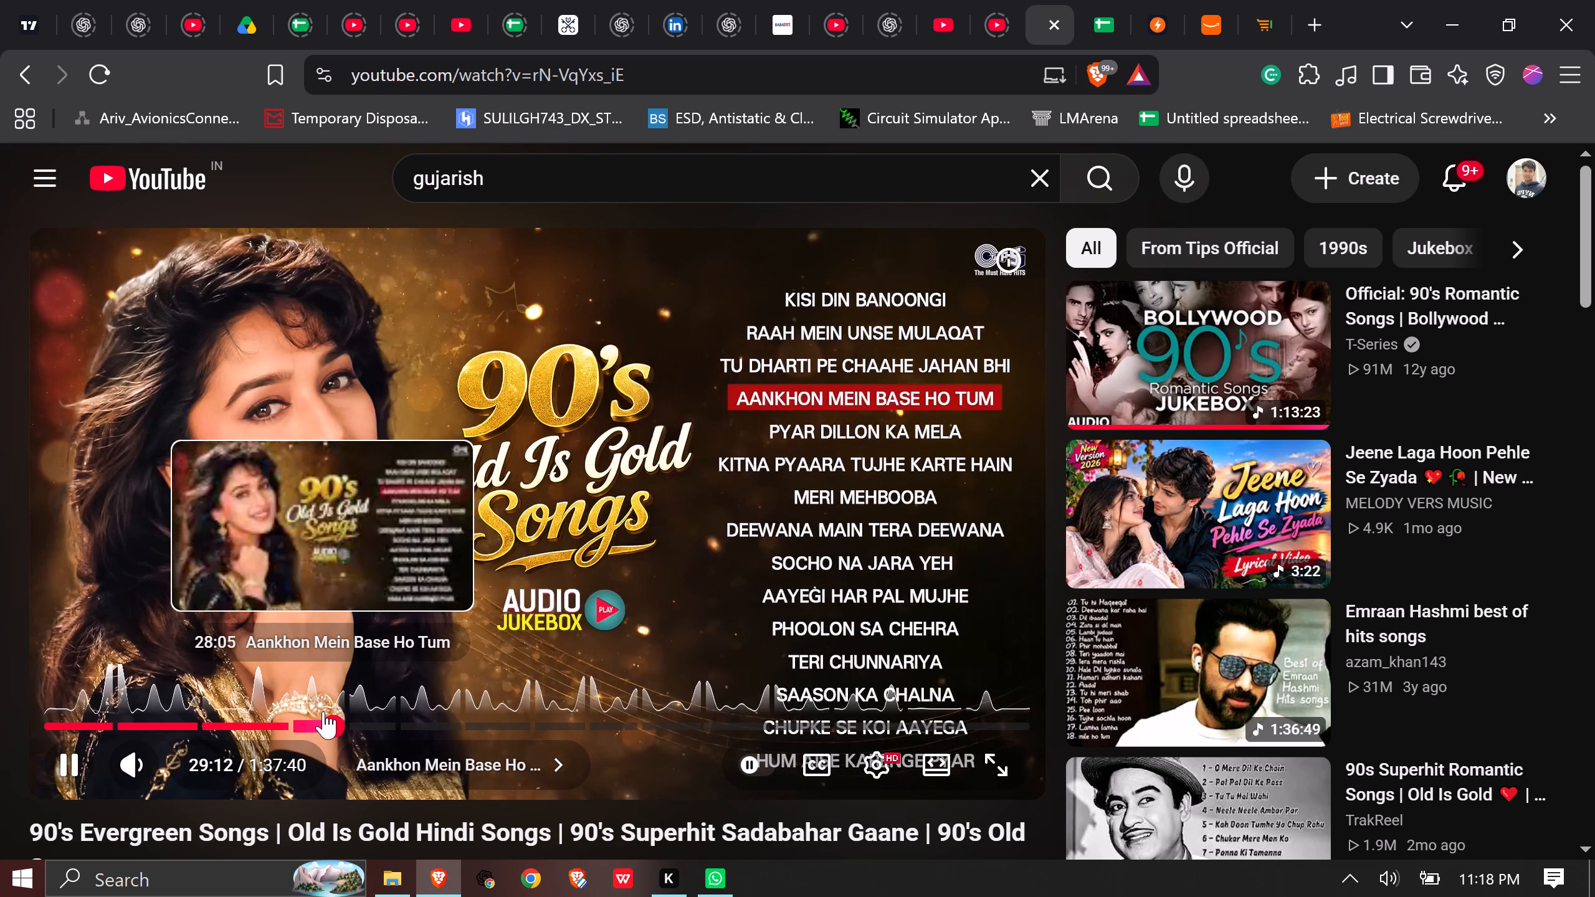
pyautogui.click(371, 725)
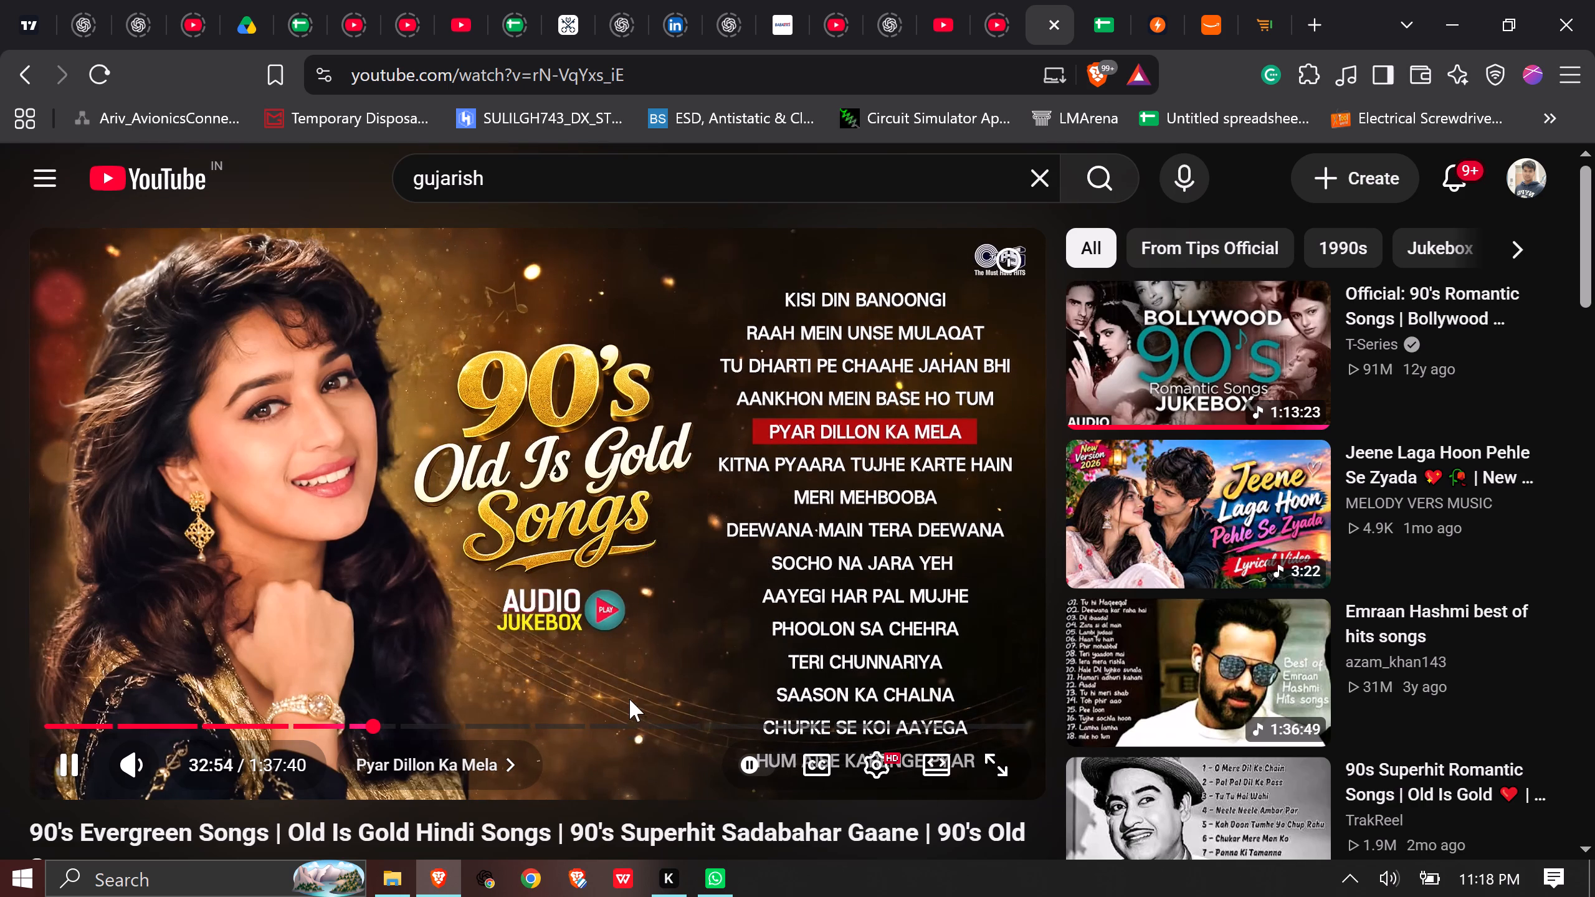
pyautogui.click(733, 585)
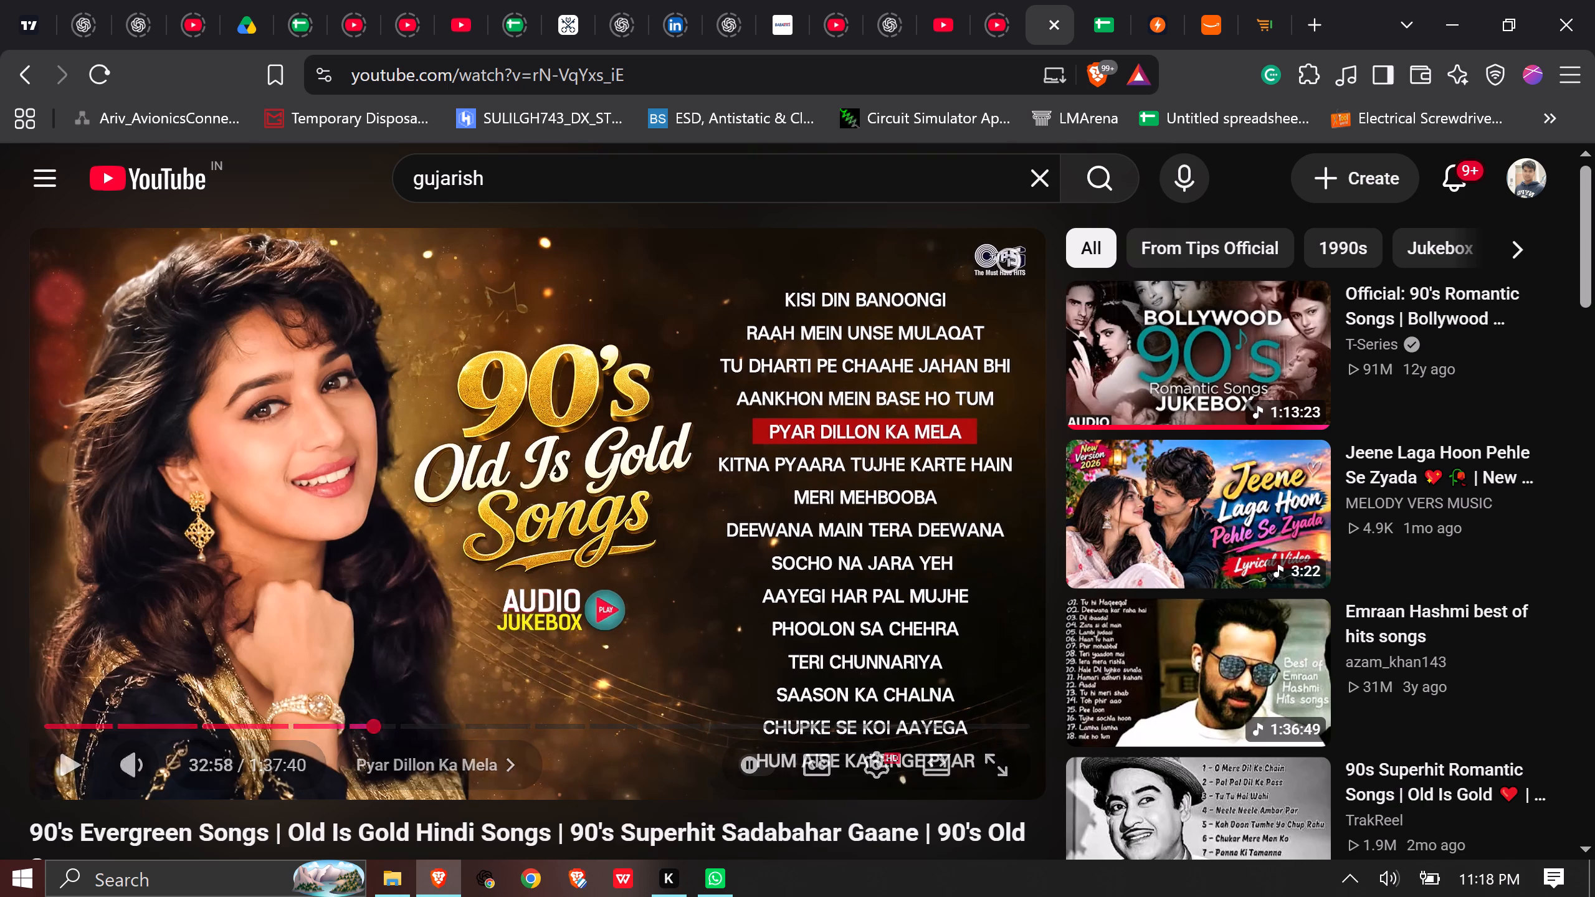
# Search YouTube for lo fi and play 1 A.M Study Session [lofi hip hop] from about 8:27, dismissing its Products list.
pyautogui.click(1033, 178)
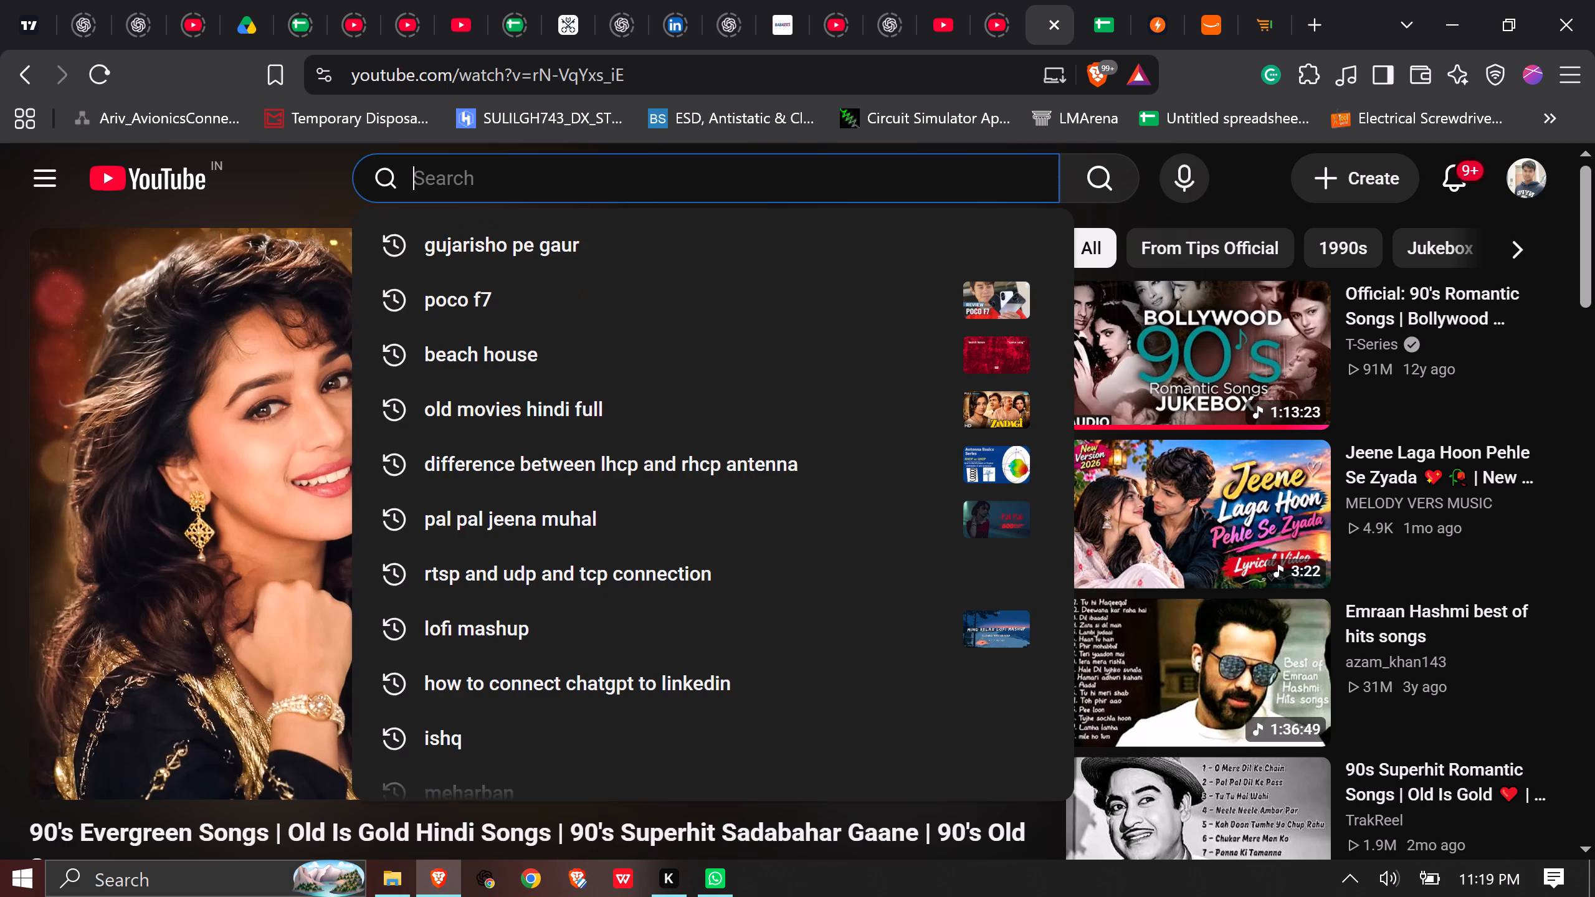
pyautogui.write('lo fi')
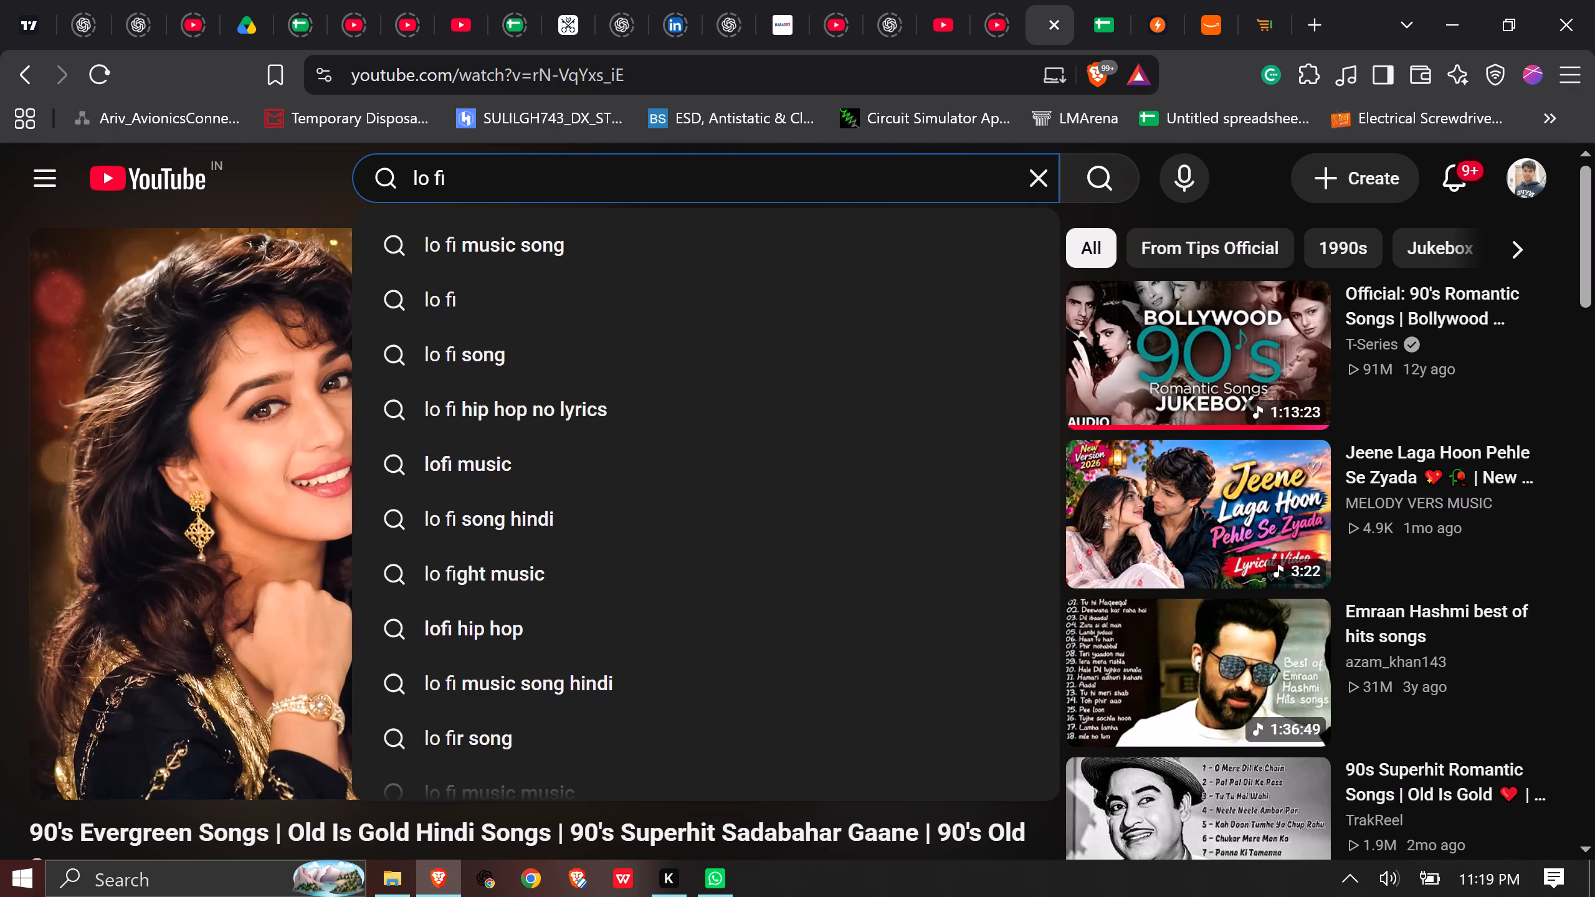
pyautogui.press('Return')
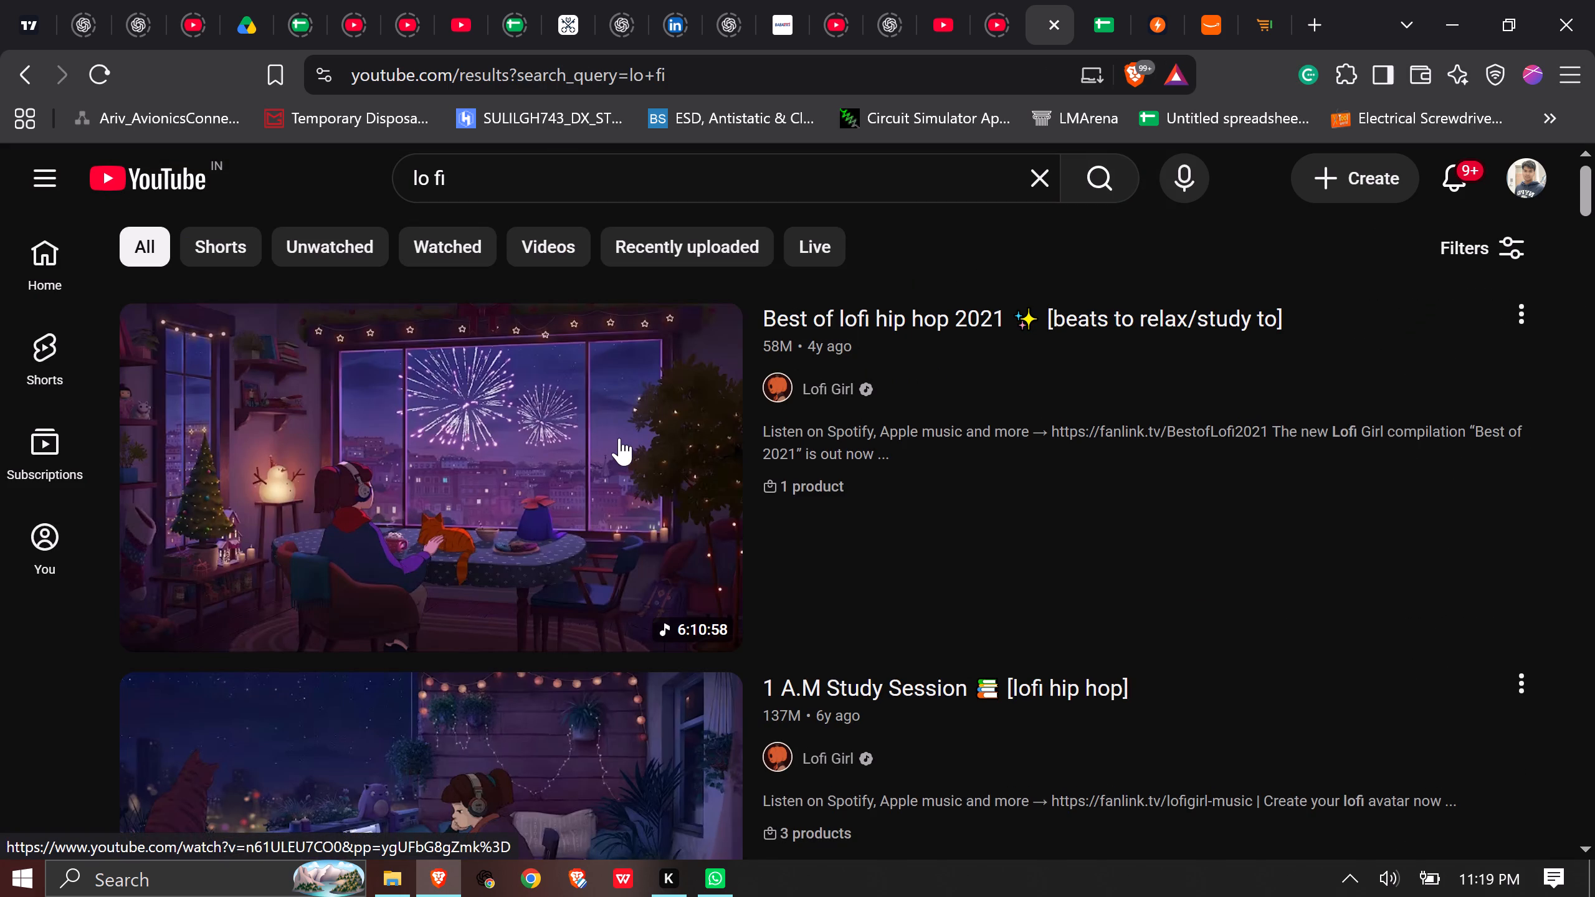
pyautogui.scroll(-2, 623, 443)
pyautogui.click(579, 521)
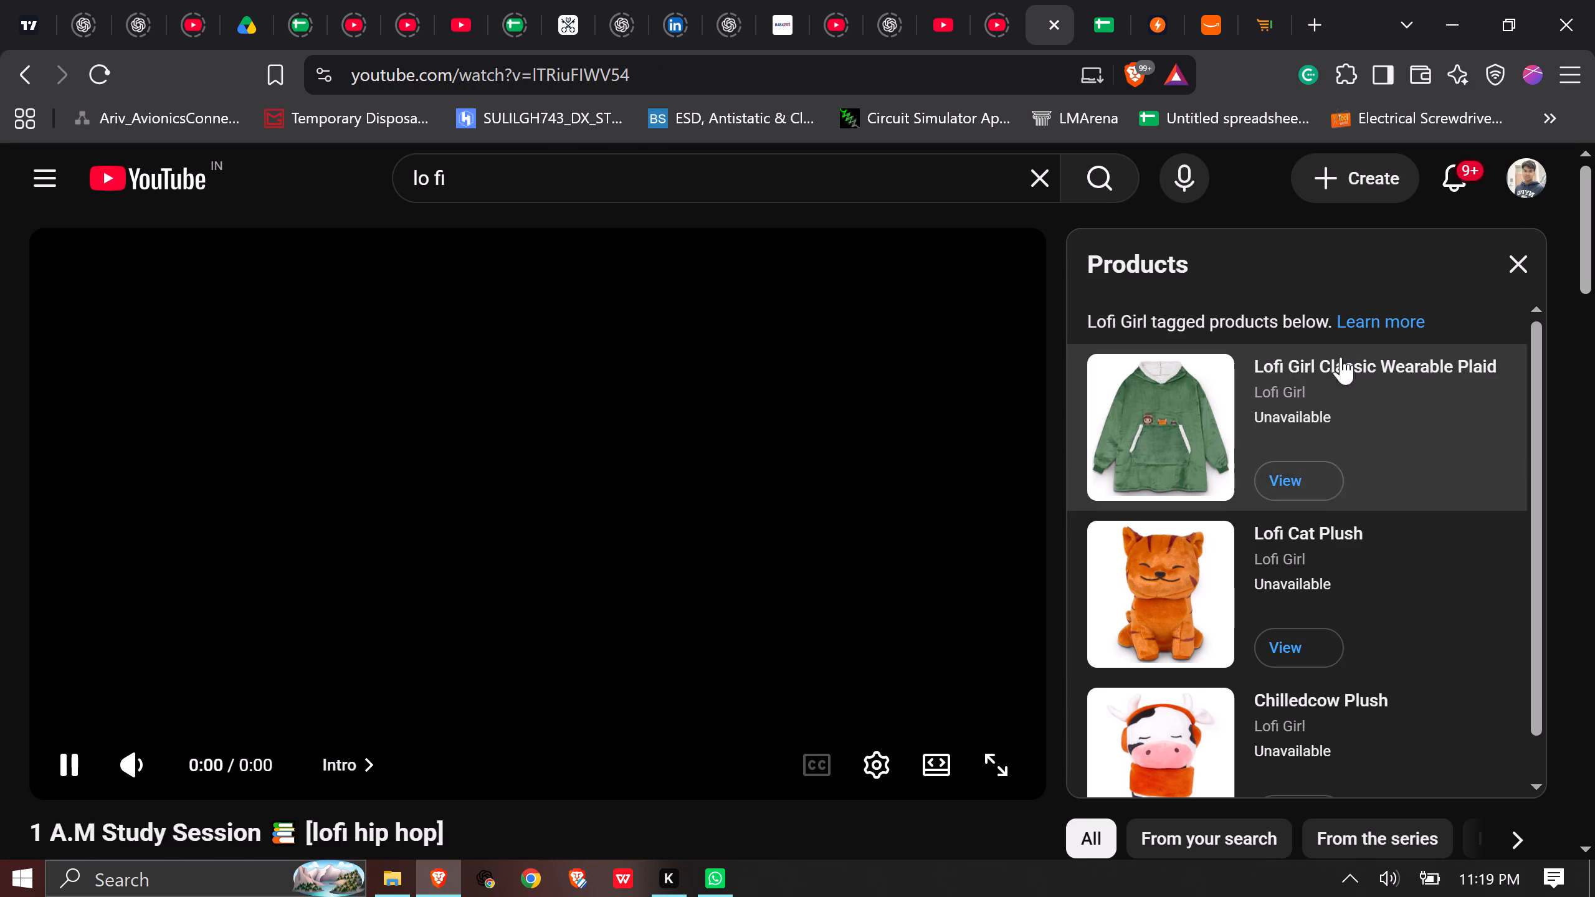
pyautogui.click(1509, 270)
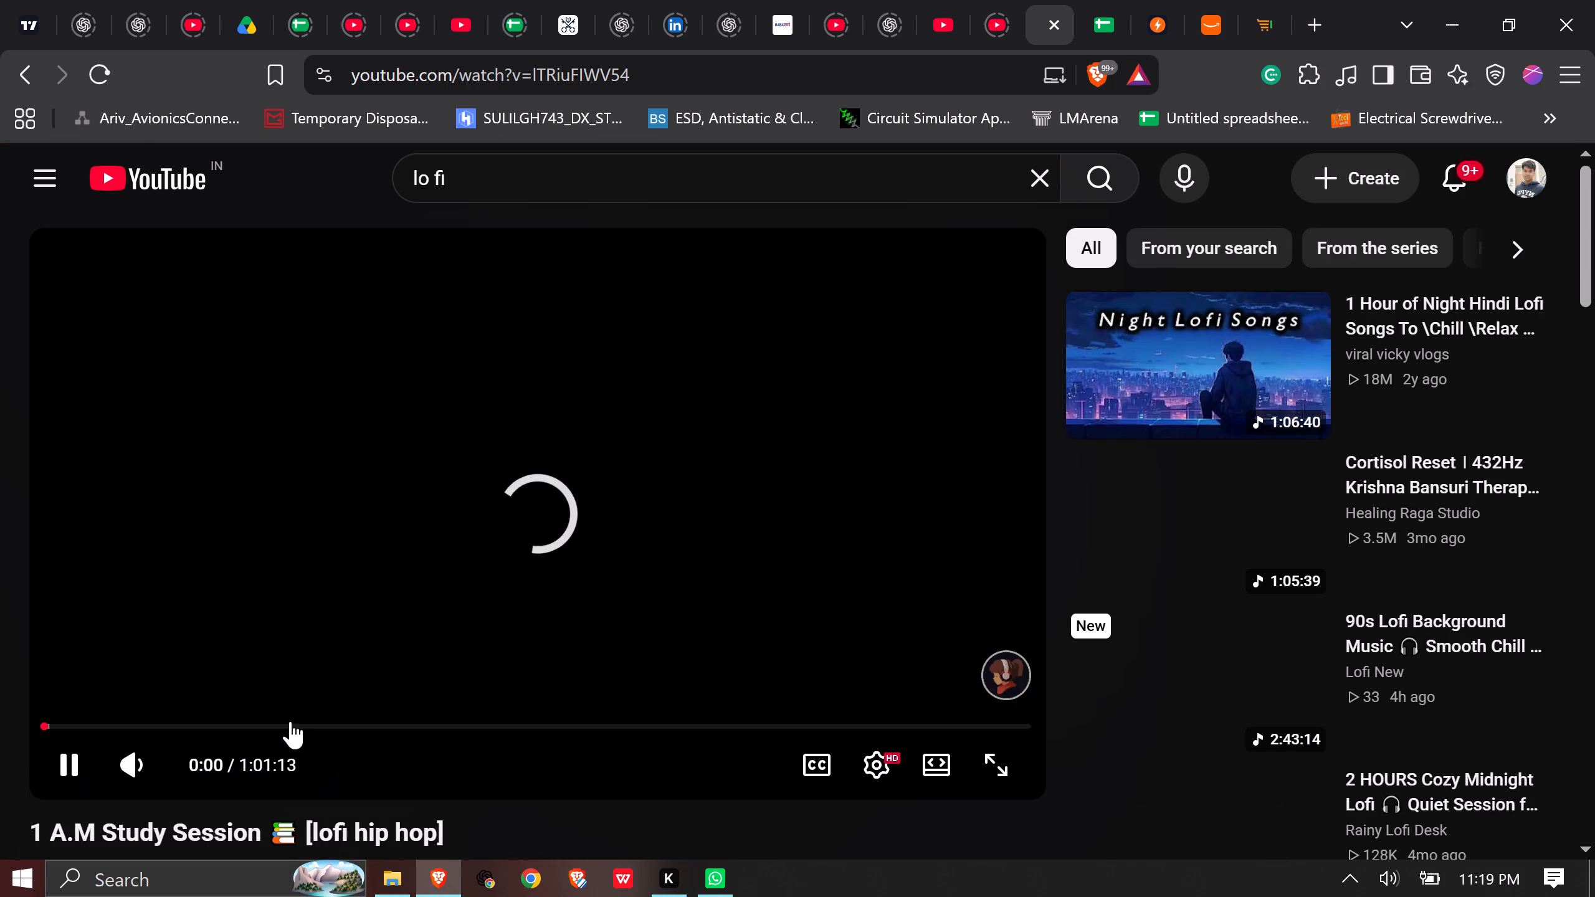
pyautogui.click(178, 729)
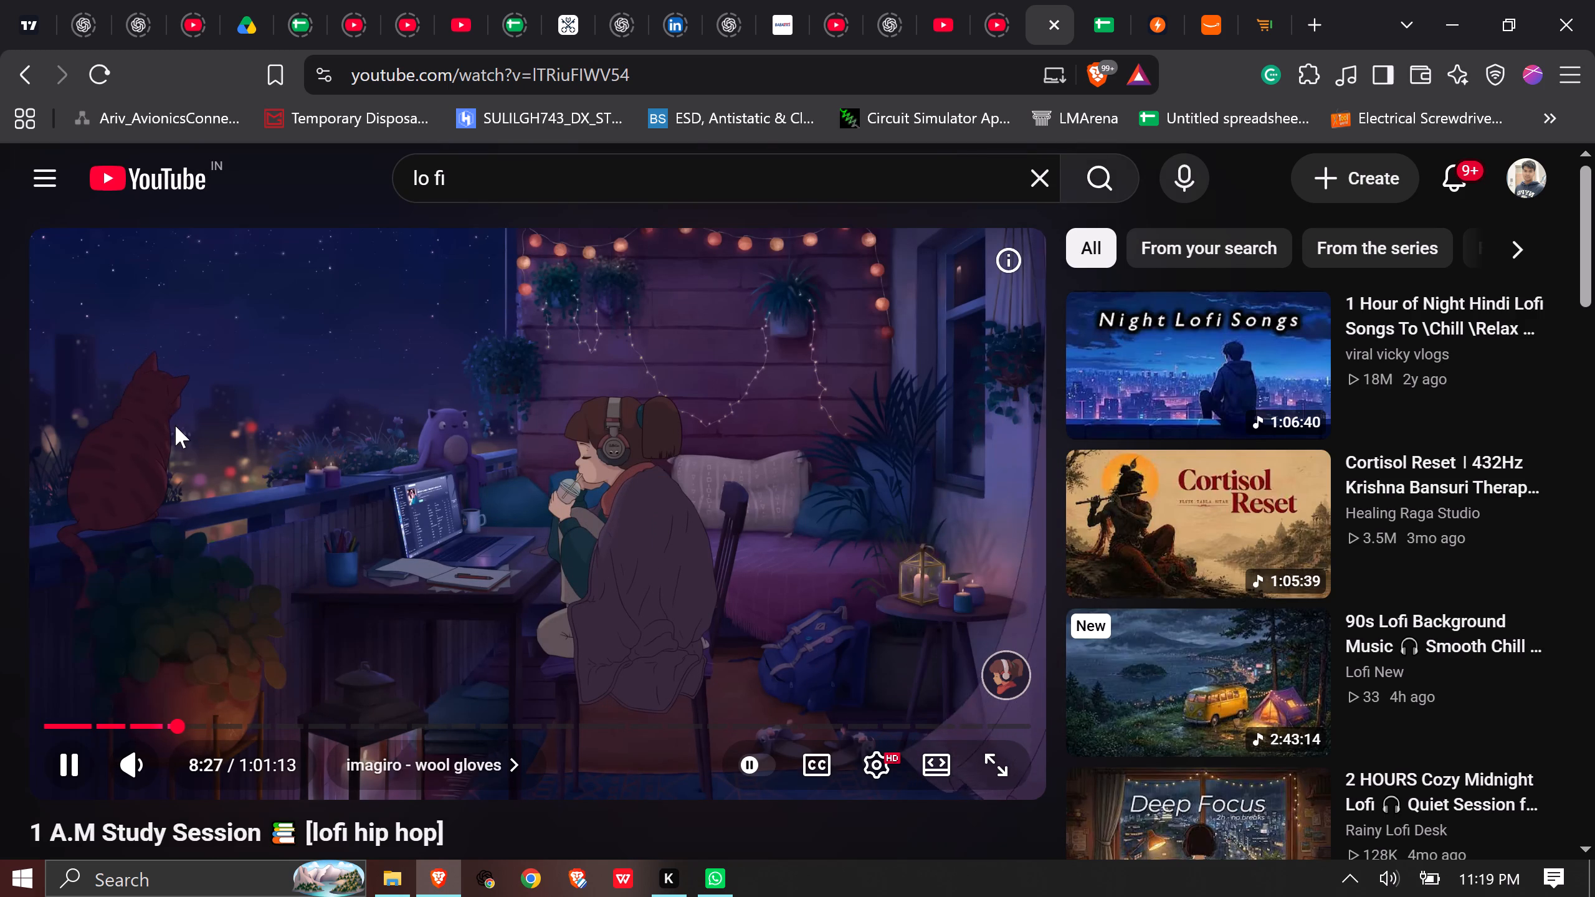
# Return to the lo fi search results and play 1 Hour of Night Hindi Lofi Songs from about 6:17 at roughly half volume.
pyautogui.click(32, 80)
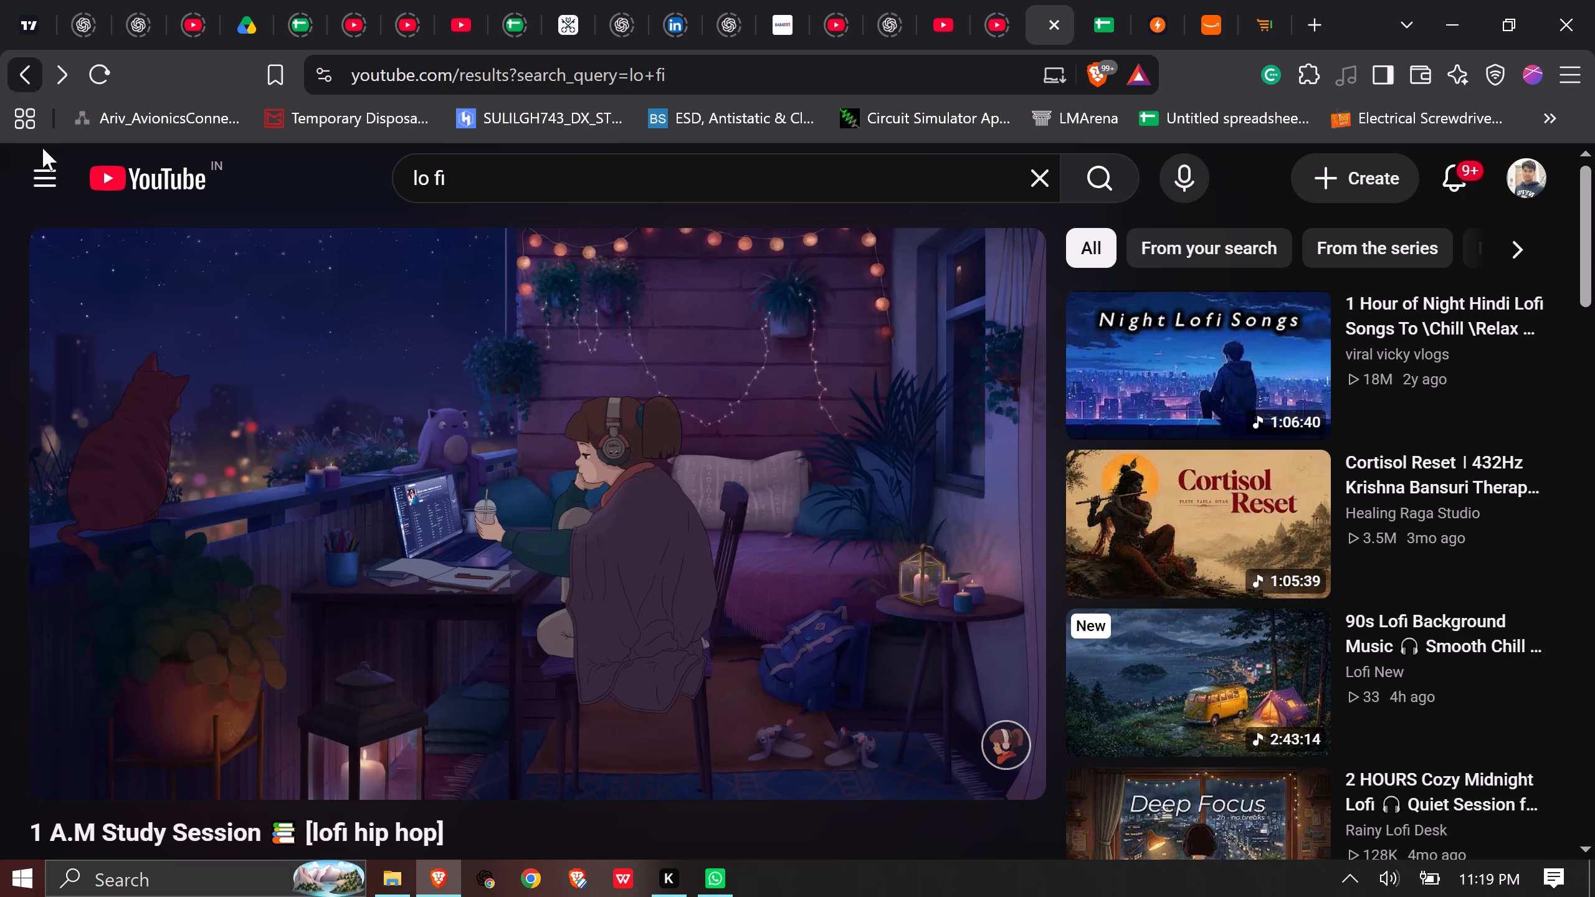
pyautogui.scroll(-5, 362, 503)
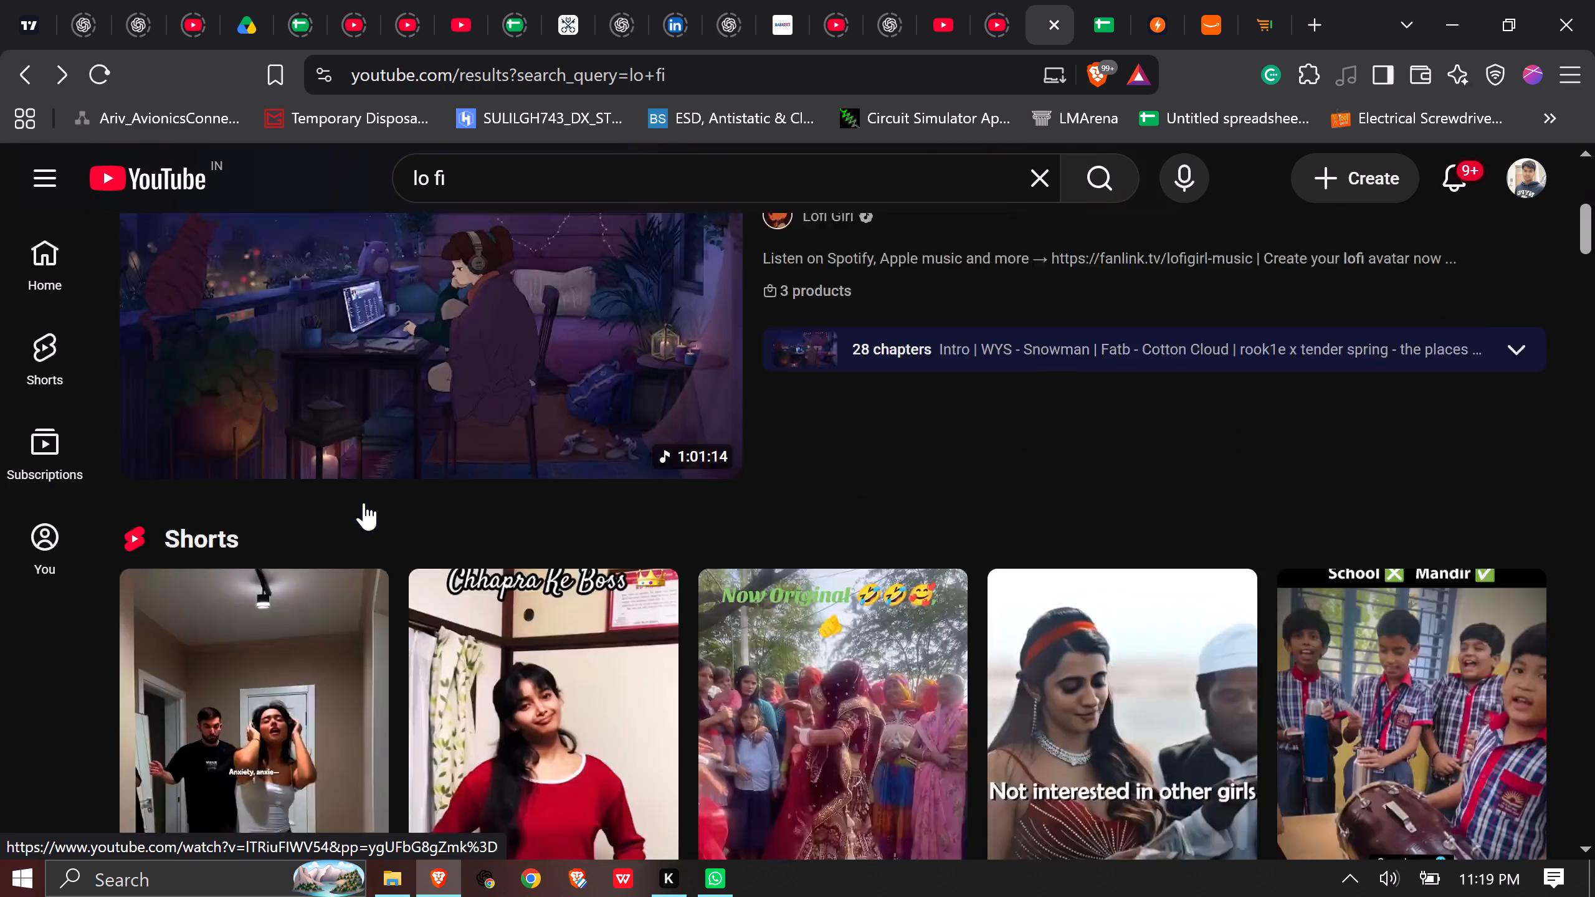
pyautogui.scroll(-5, 364, 503)
pyautogui.scroll(2, 364, 503)
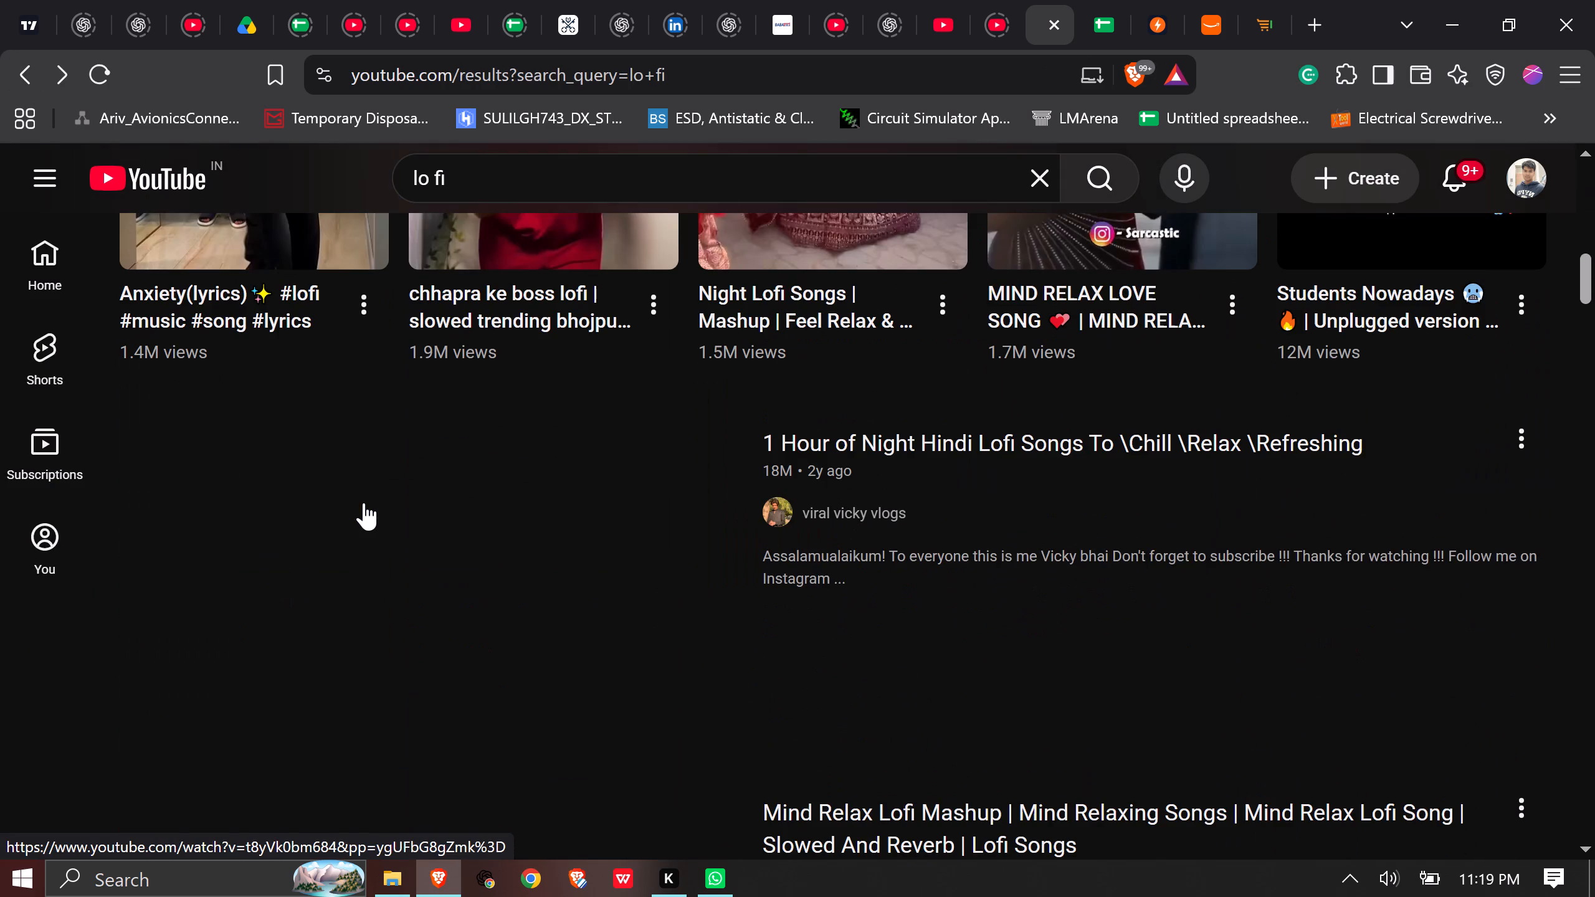
pyautogui.scroll(-1, 364, 504)
pyautogui.click(366, 497)
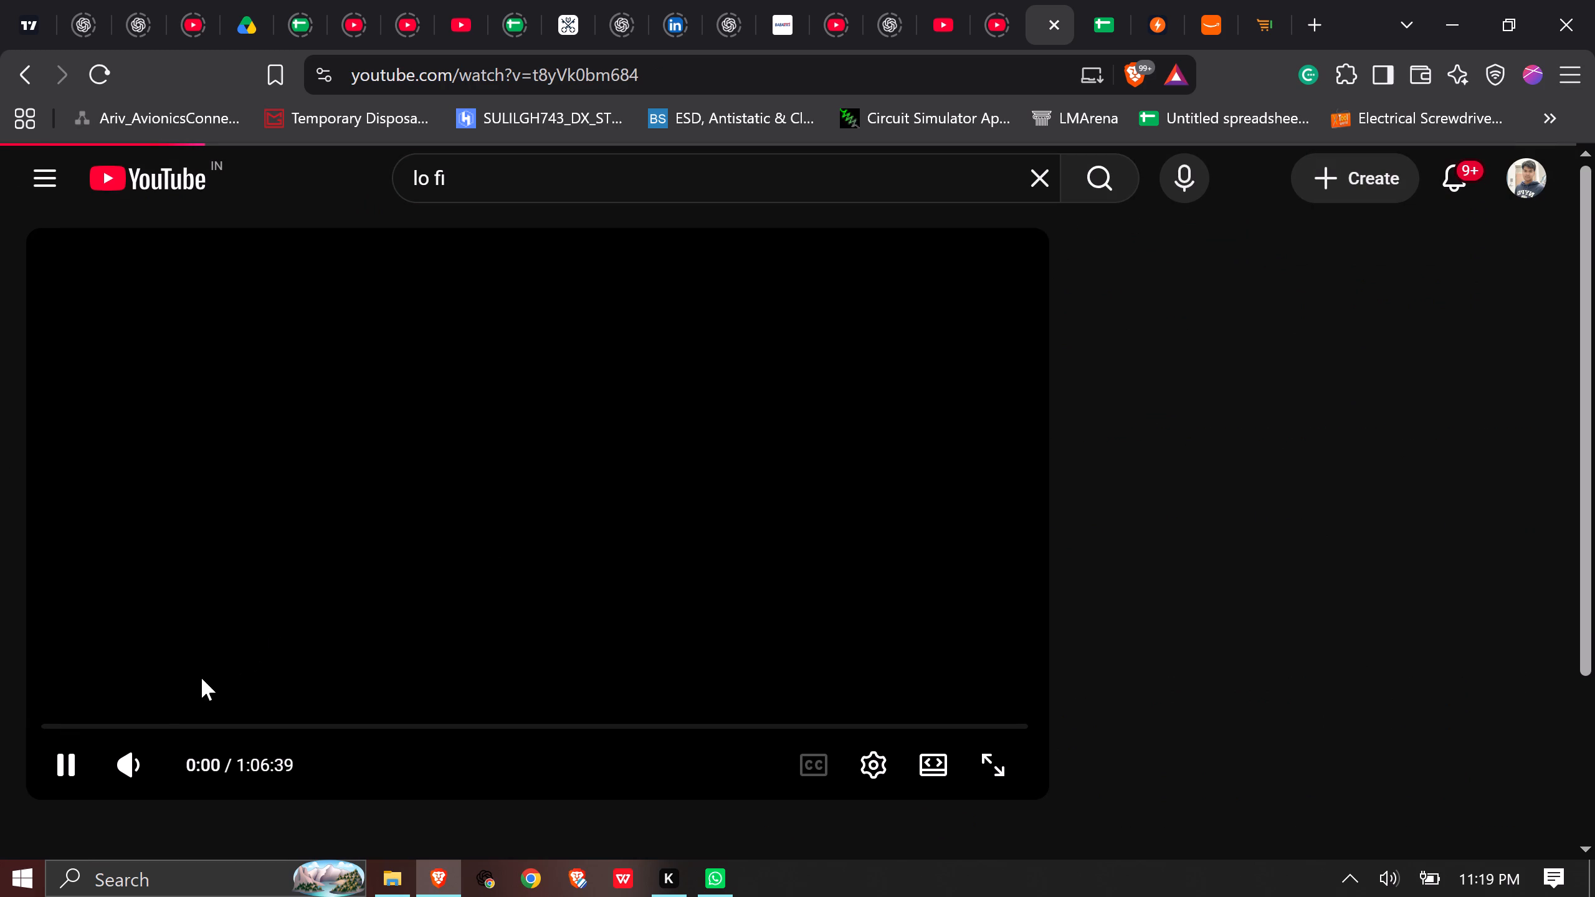
pyautogui.click(135, 722)
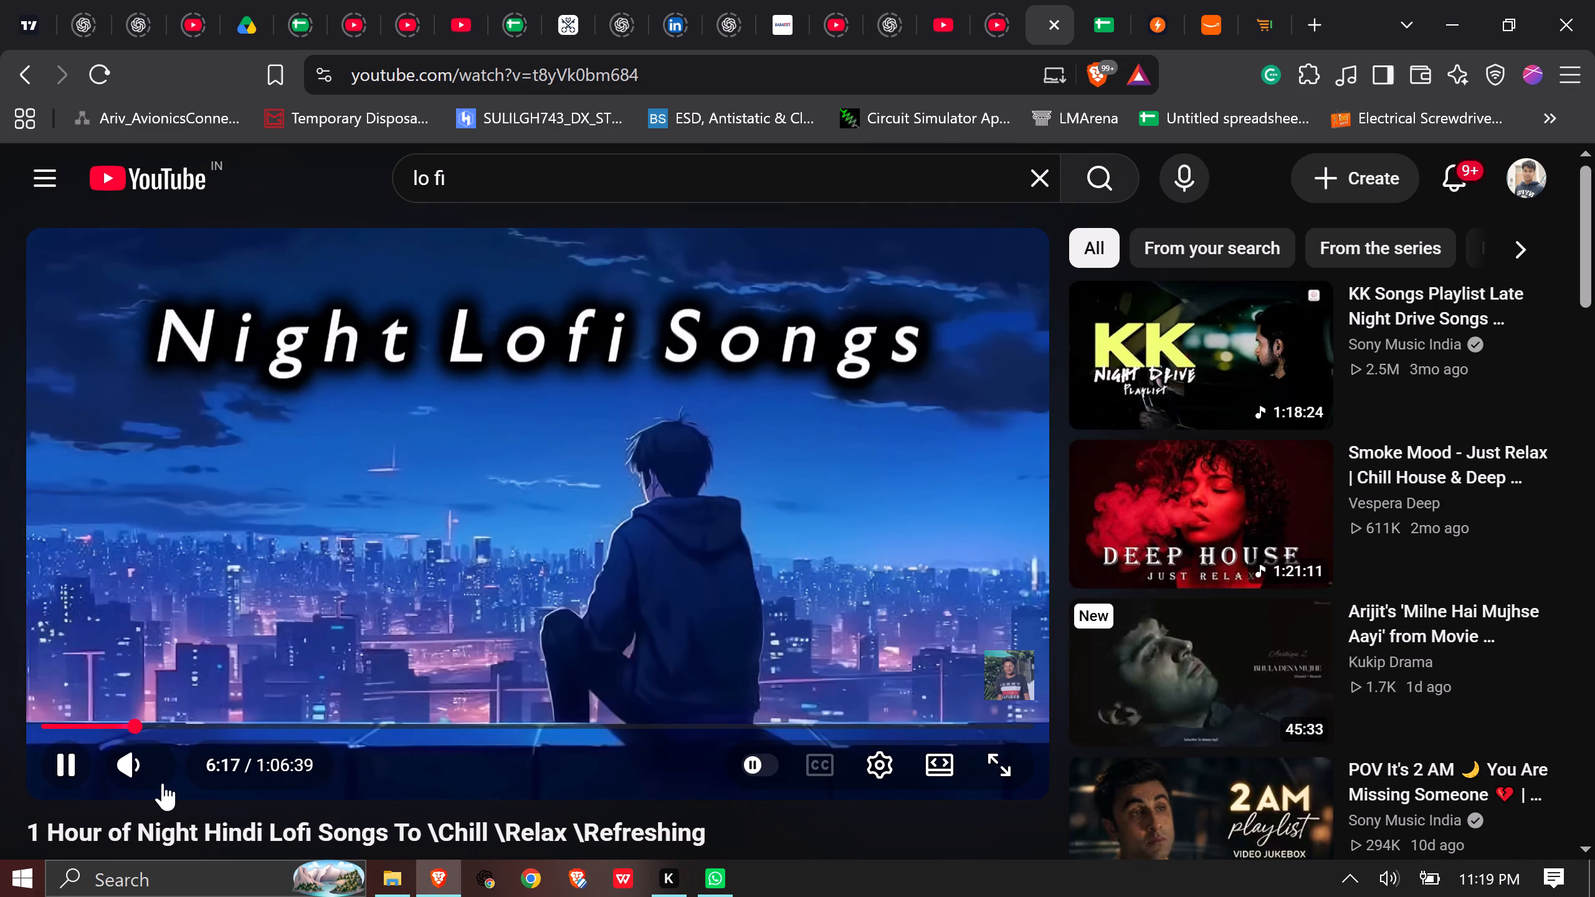
pyautogui.click(189, 766)
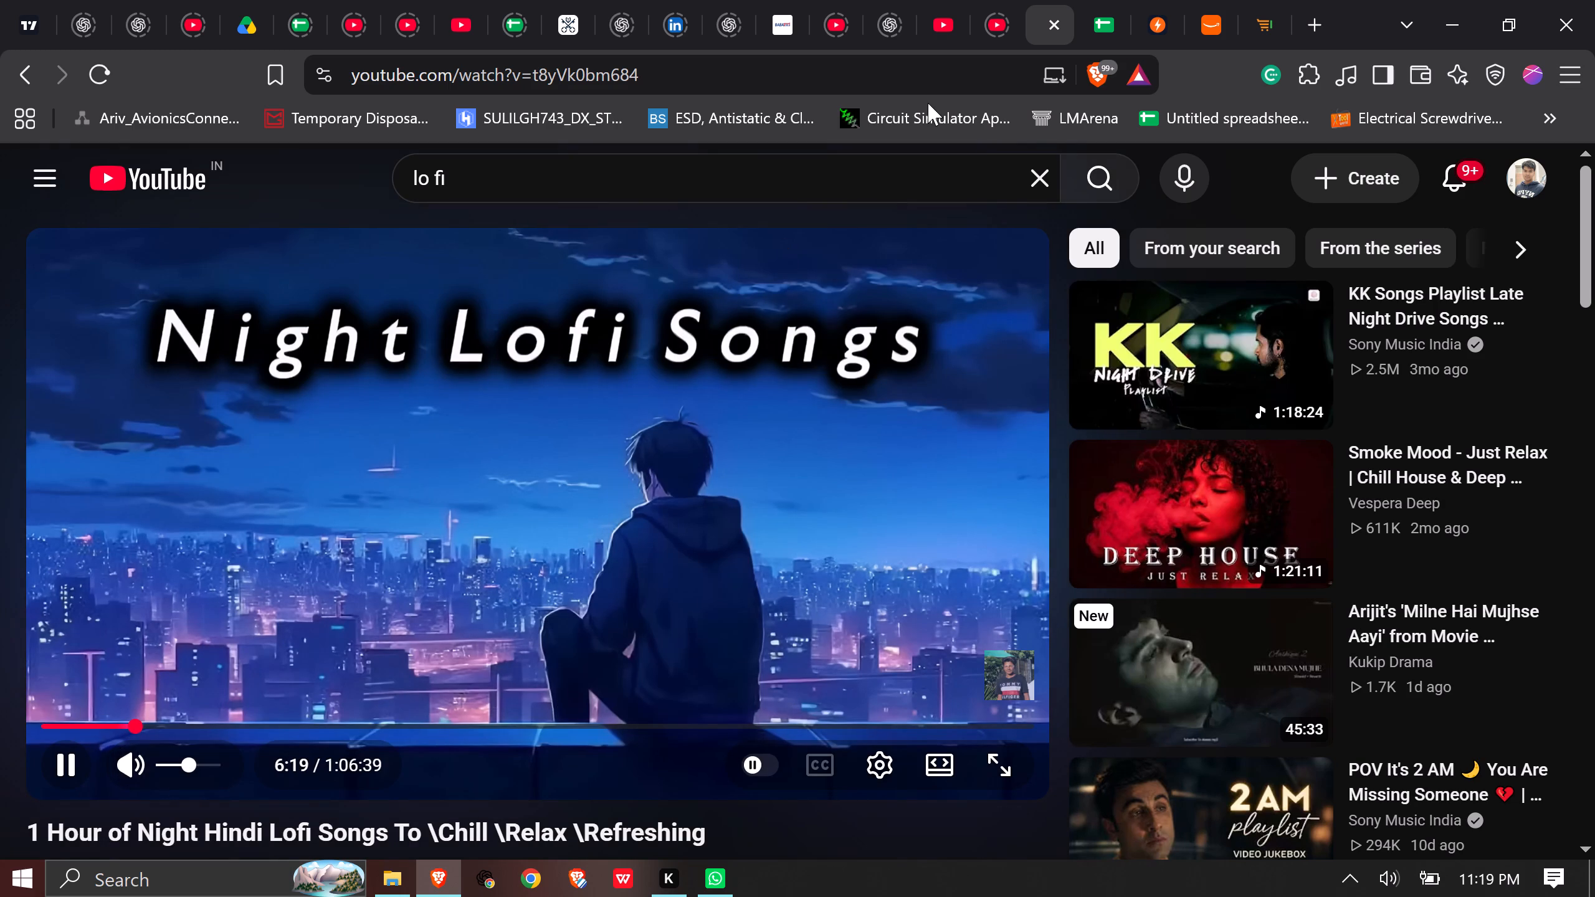
# Pause the Every Network Protocol Explained in 18 Minutes video and rewind it to 0:00.
pyautogui.click(1014, 11)
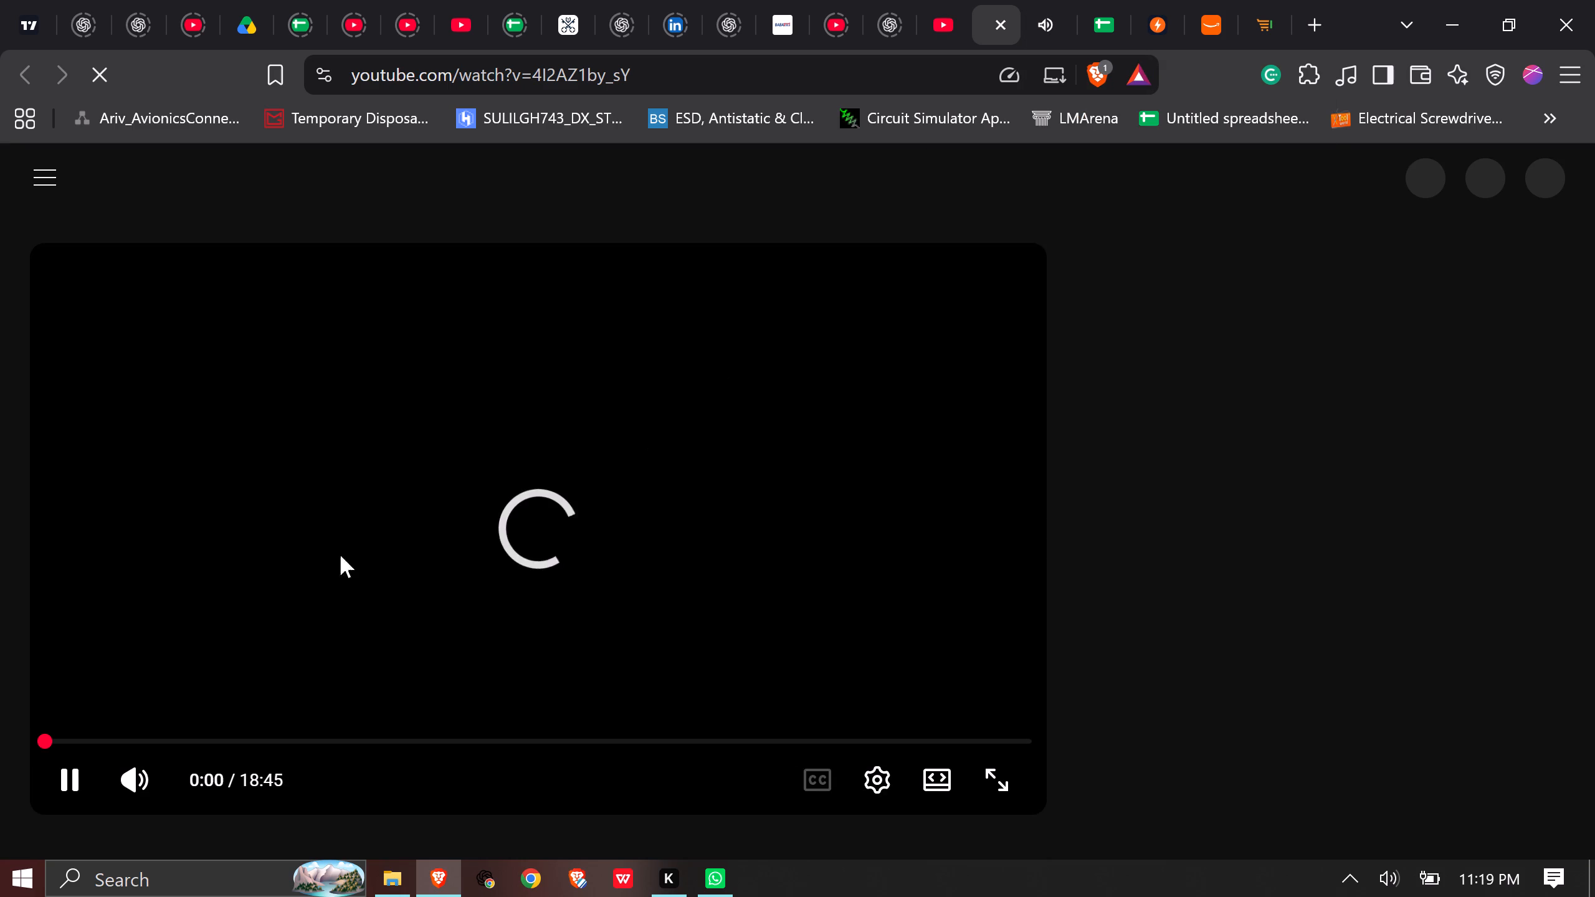
pyautogui.click(58, 776)
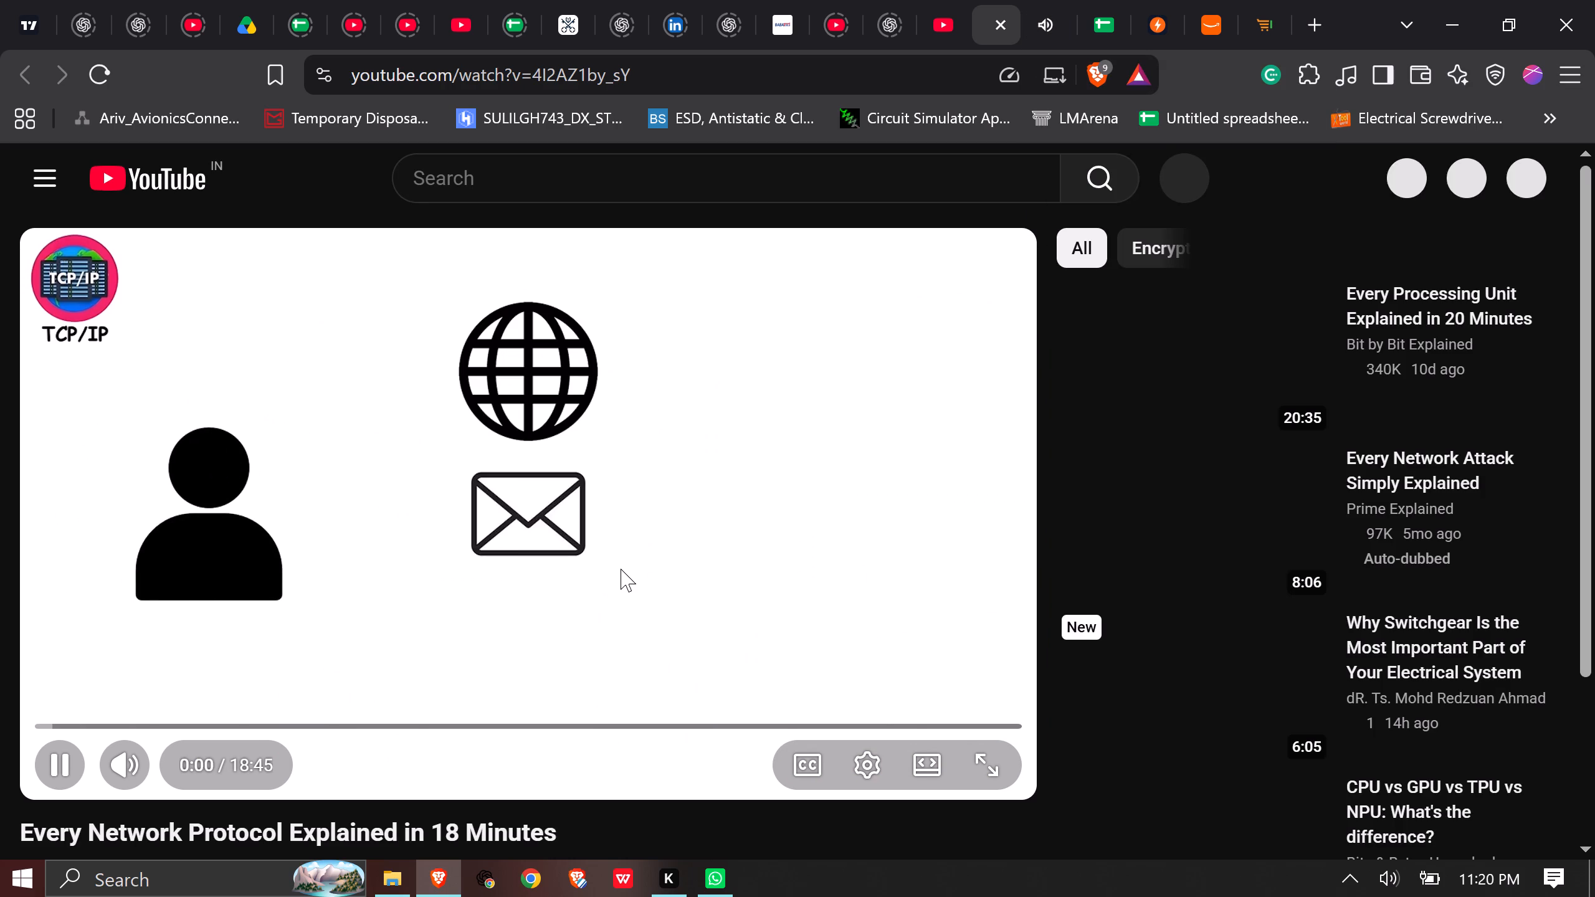
pyautogui.click(621, 569)
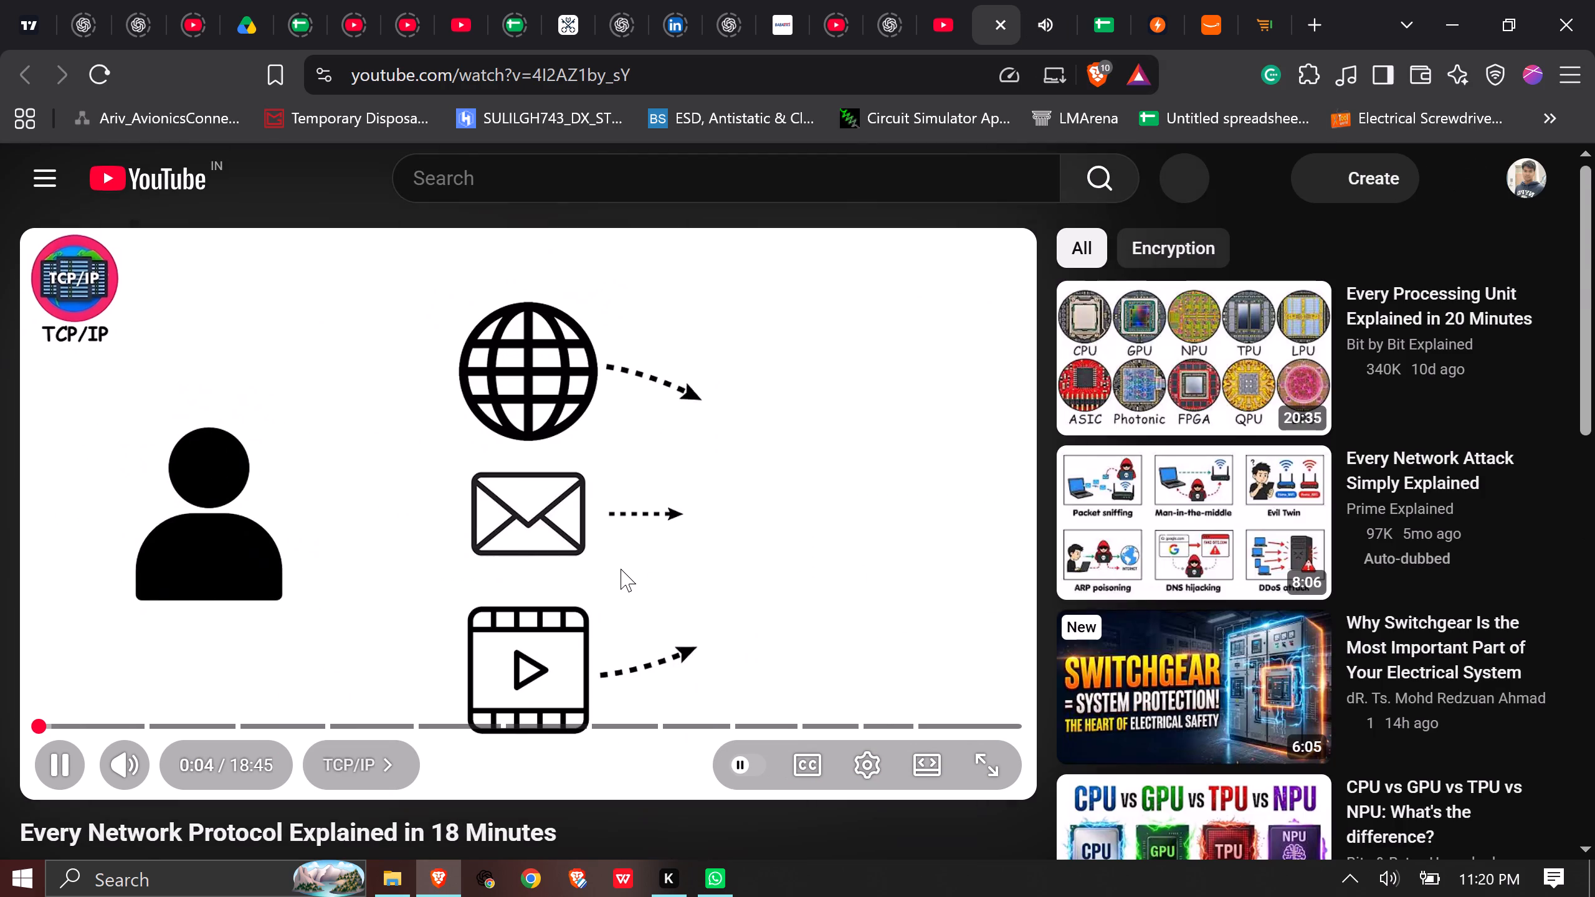
pyautogui.click(621, 569)
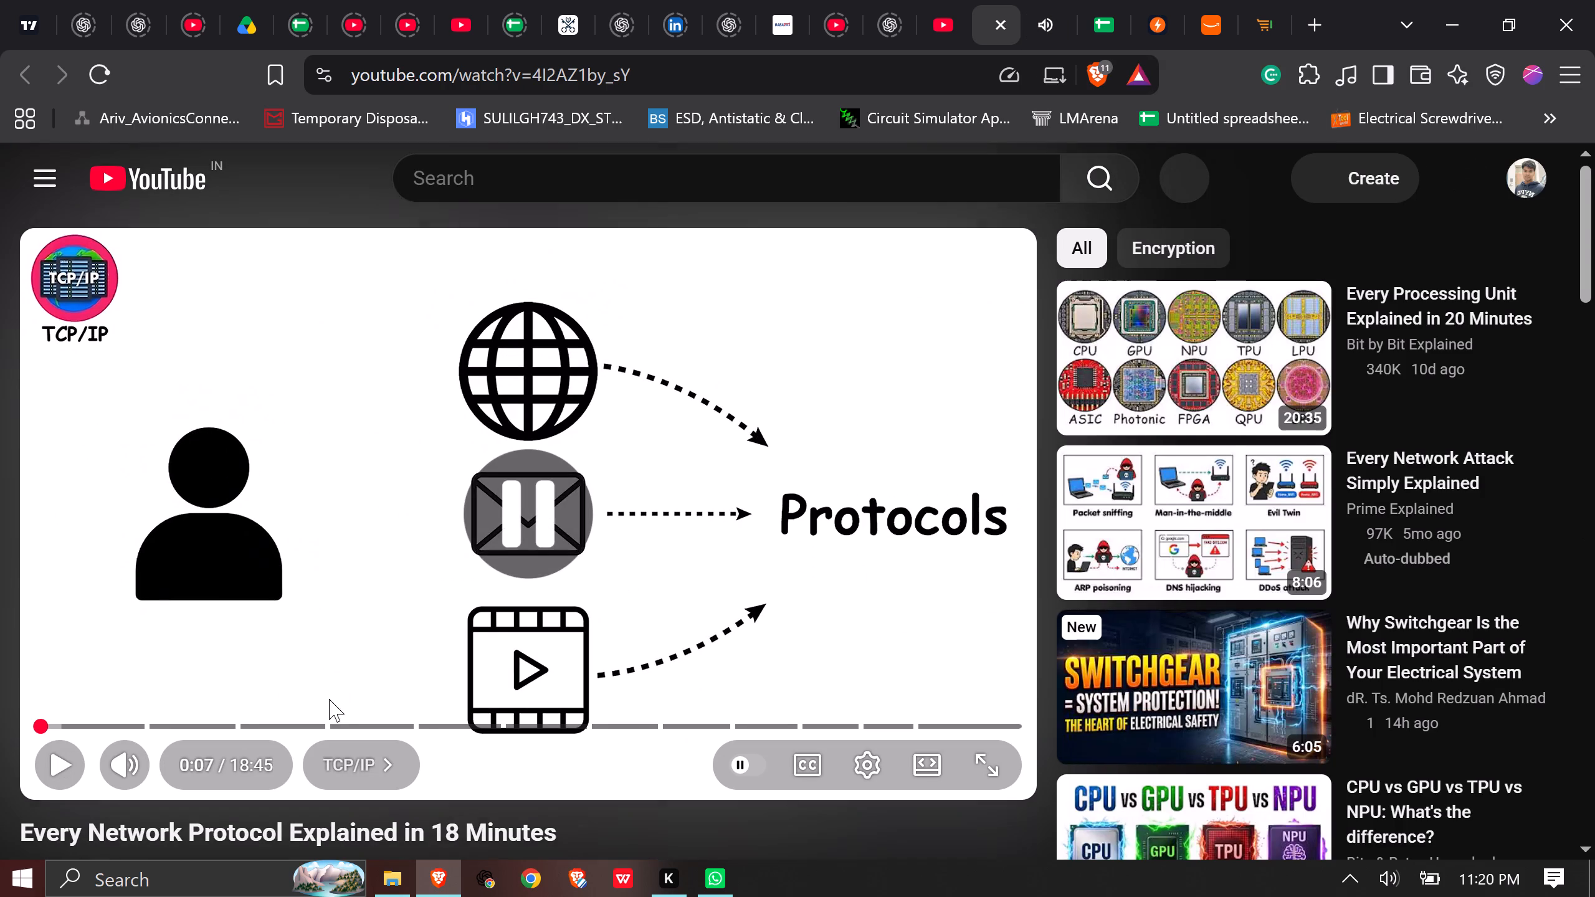
pyautogui.moveTo(57, 734); pyautogui.dragTo(27, 743)
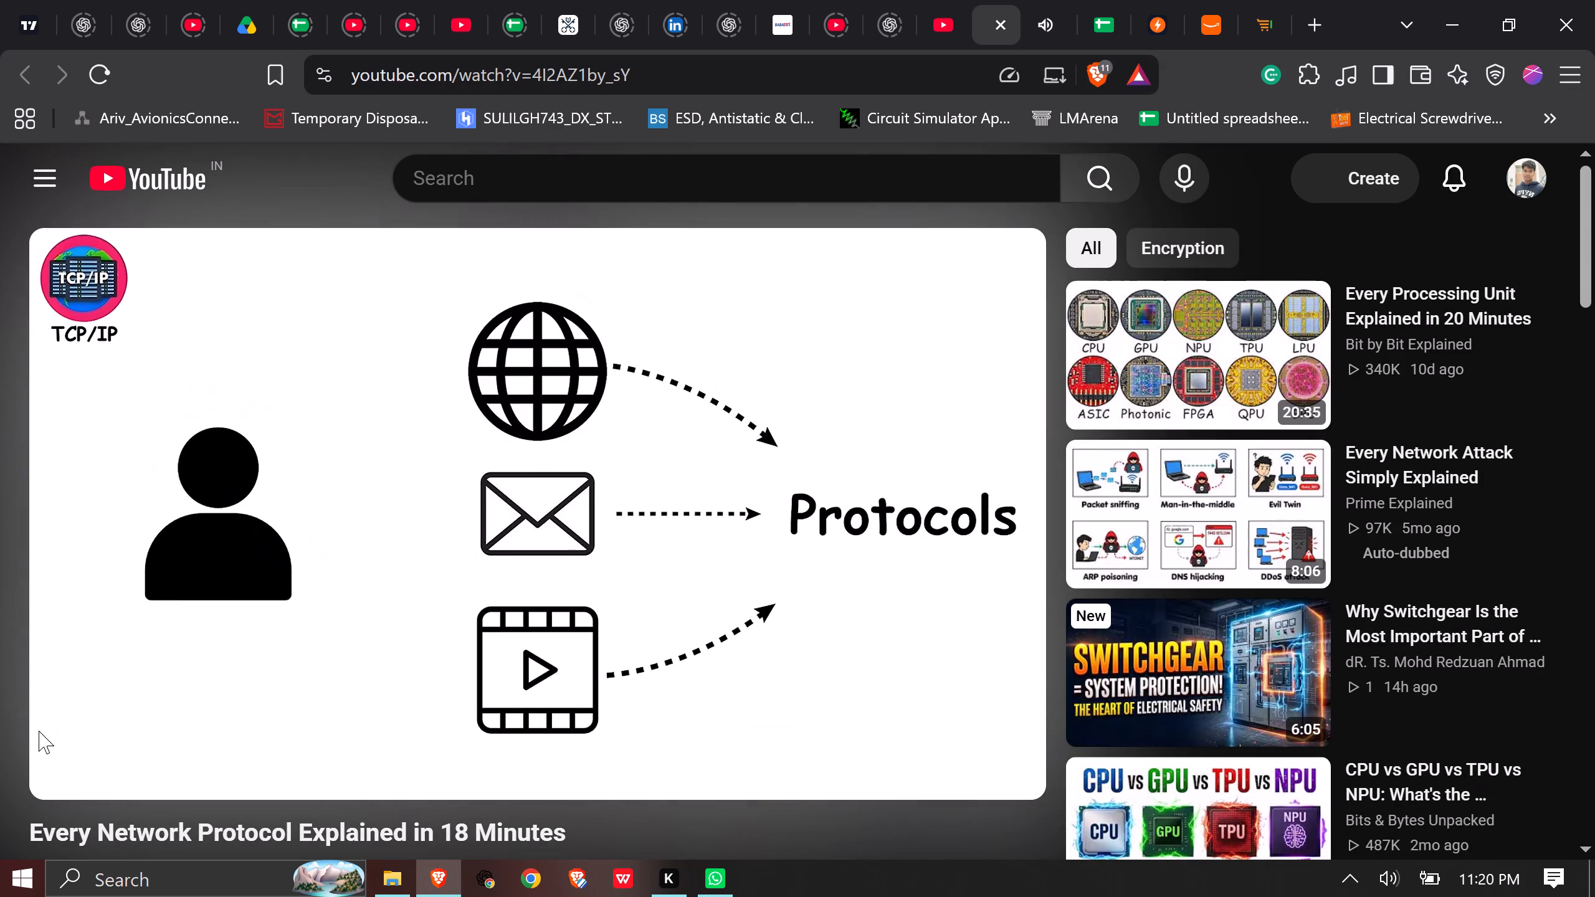
pyautogui.moveTo(45, 725); pyautogui.dragTo(32, 728)
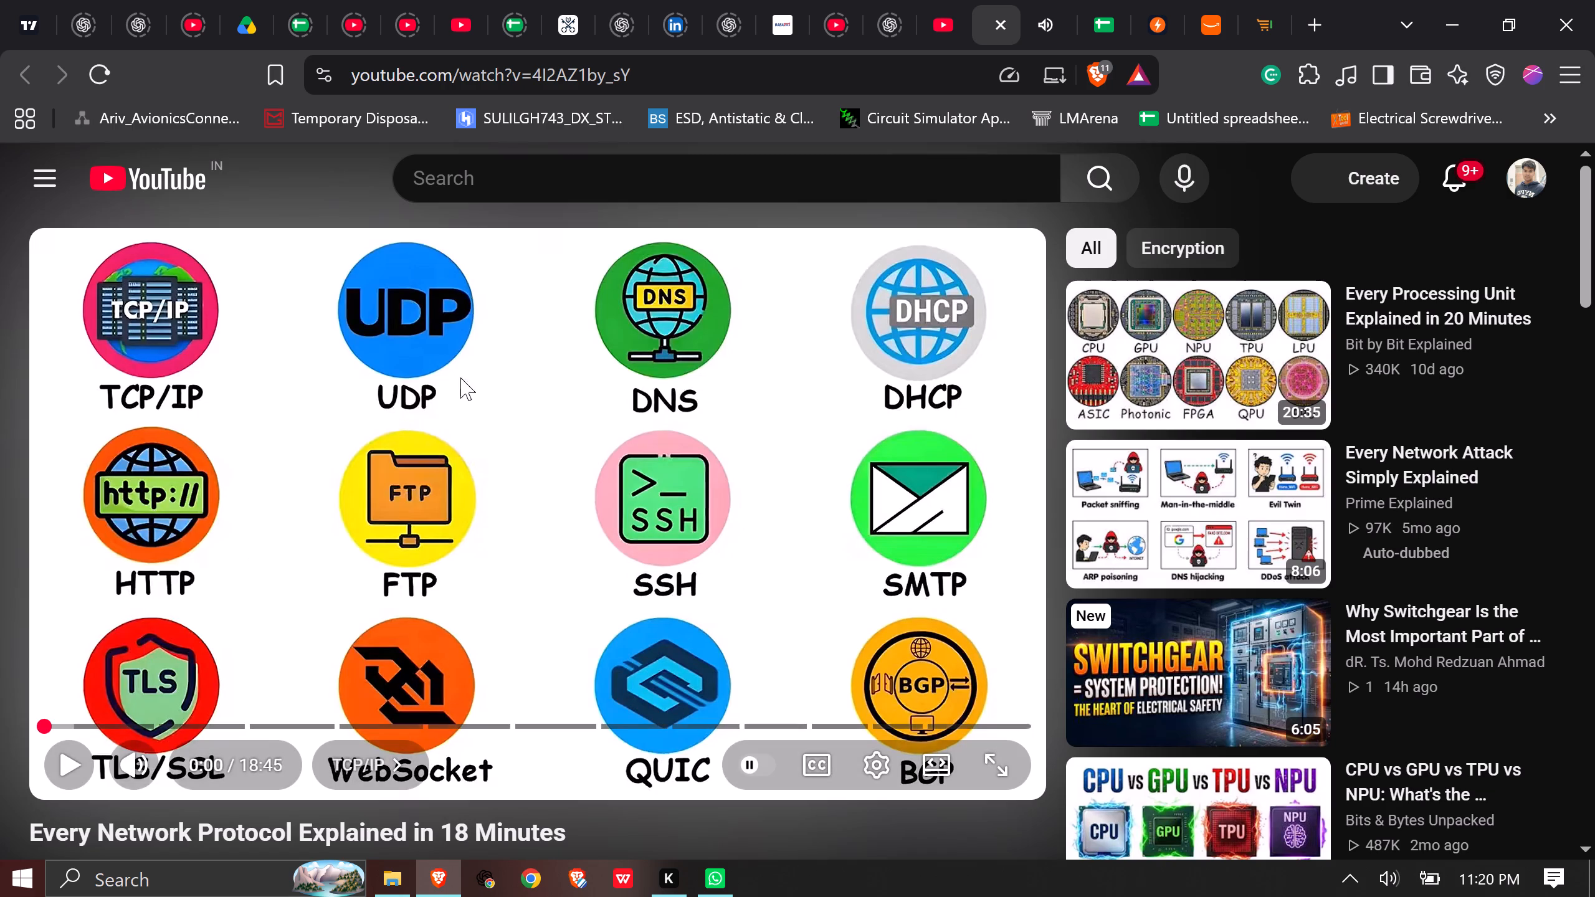
# In the EMI_GCS sheet, check the Option 1 link of DC FAN 24V ya 12V and clear that link from its cell.
pyautogui.click(1091, 1)
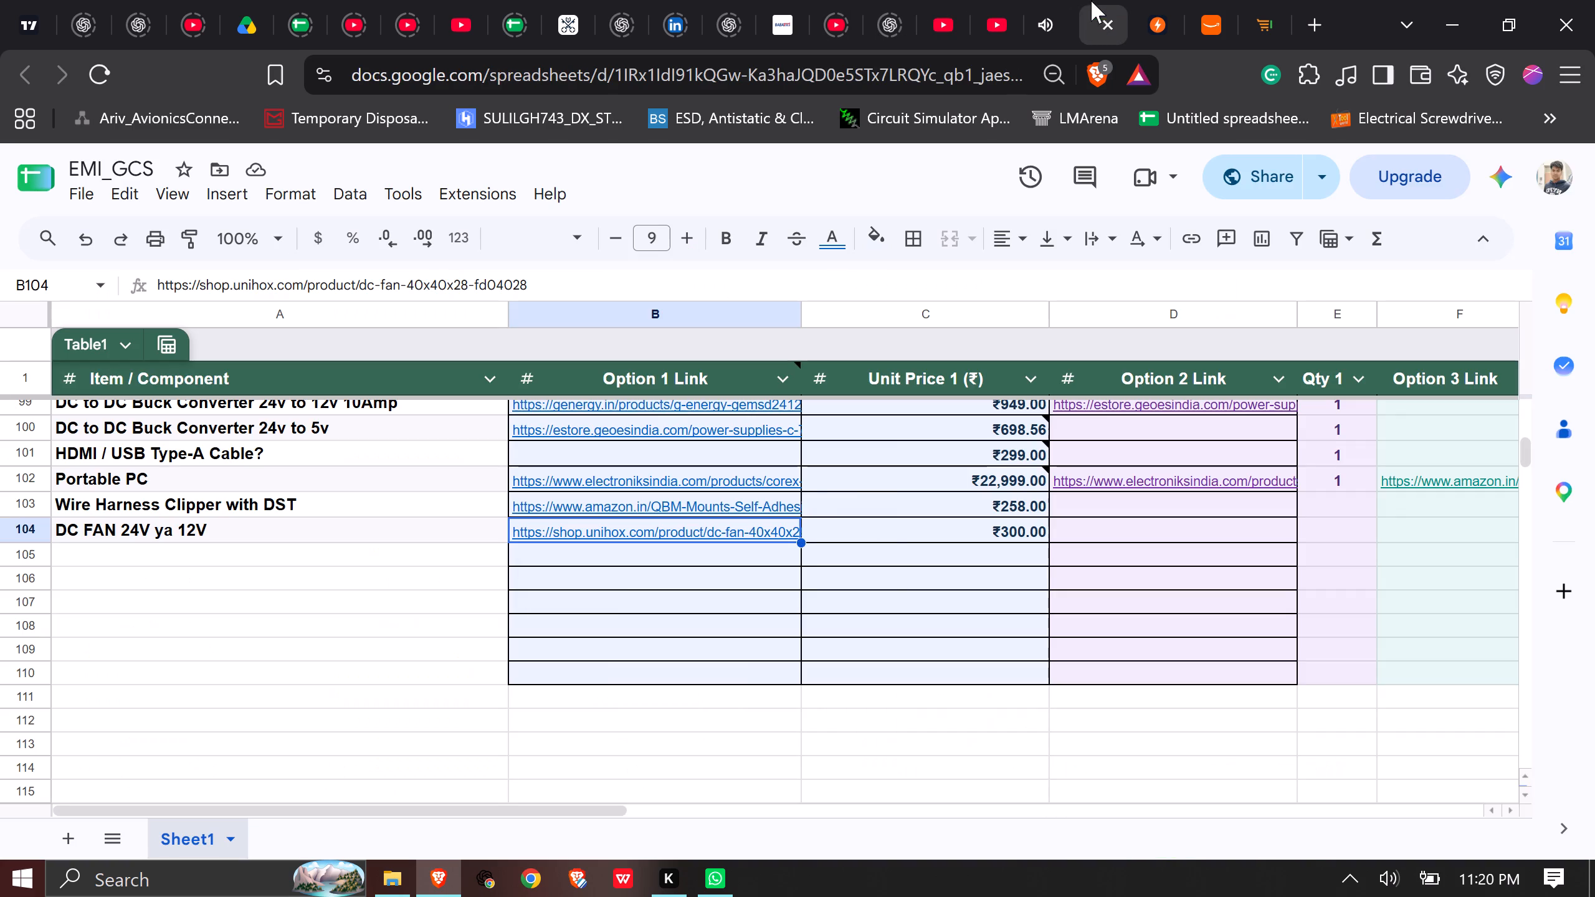
pyautogui.click(489, 637)
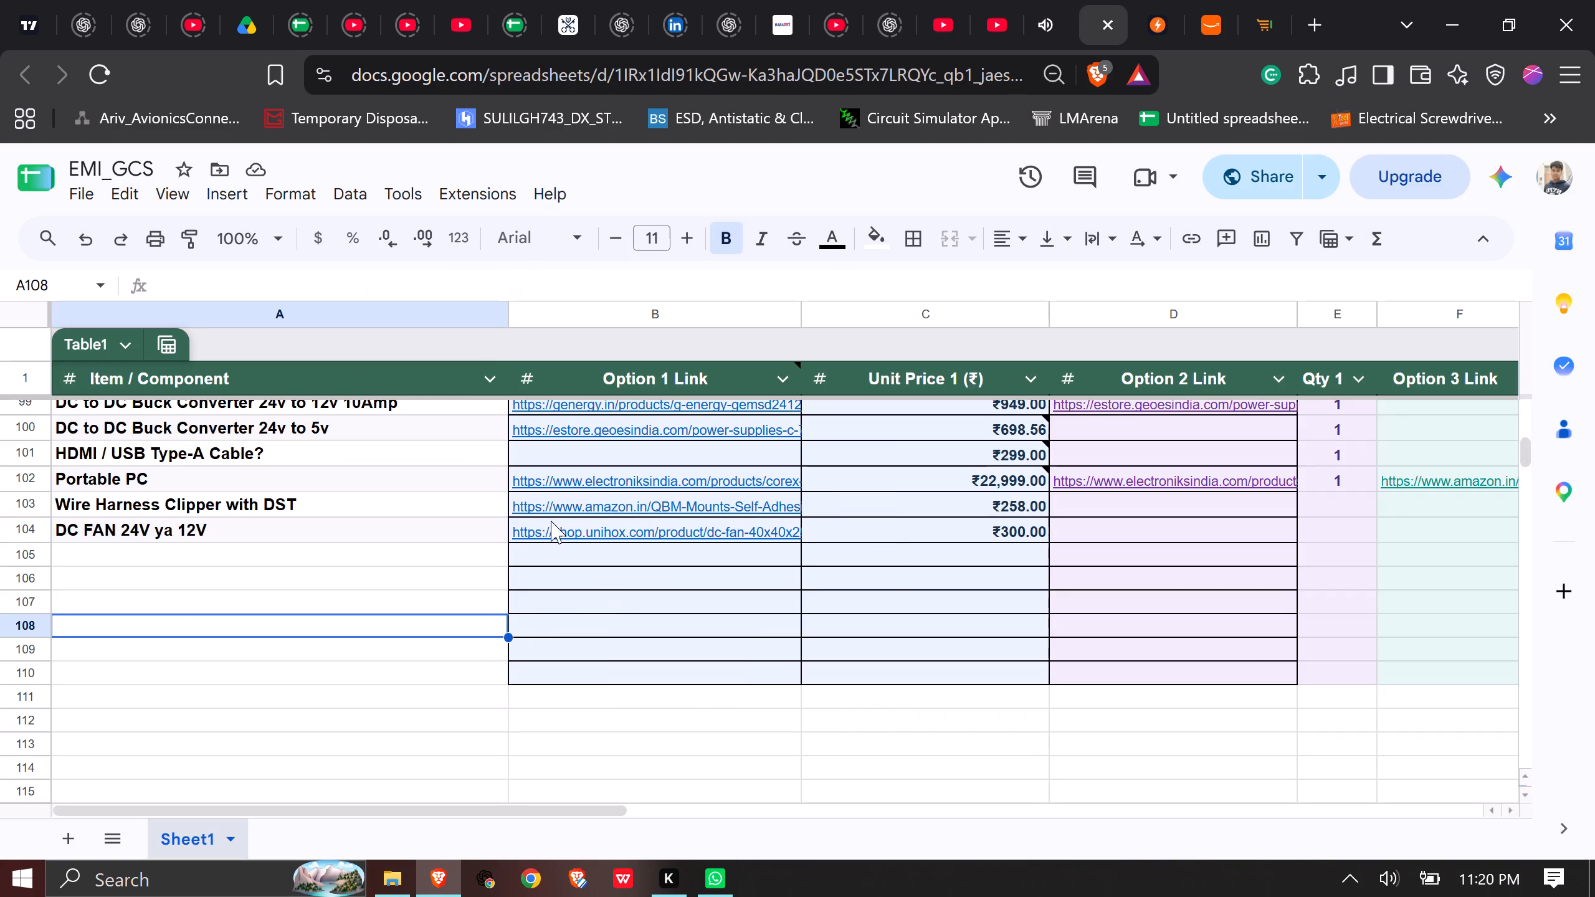
pyautogui.click(566, 530)
pyautogui.click(678, 534)
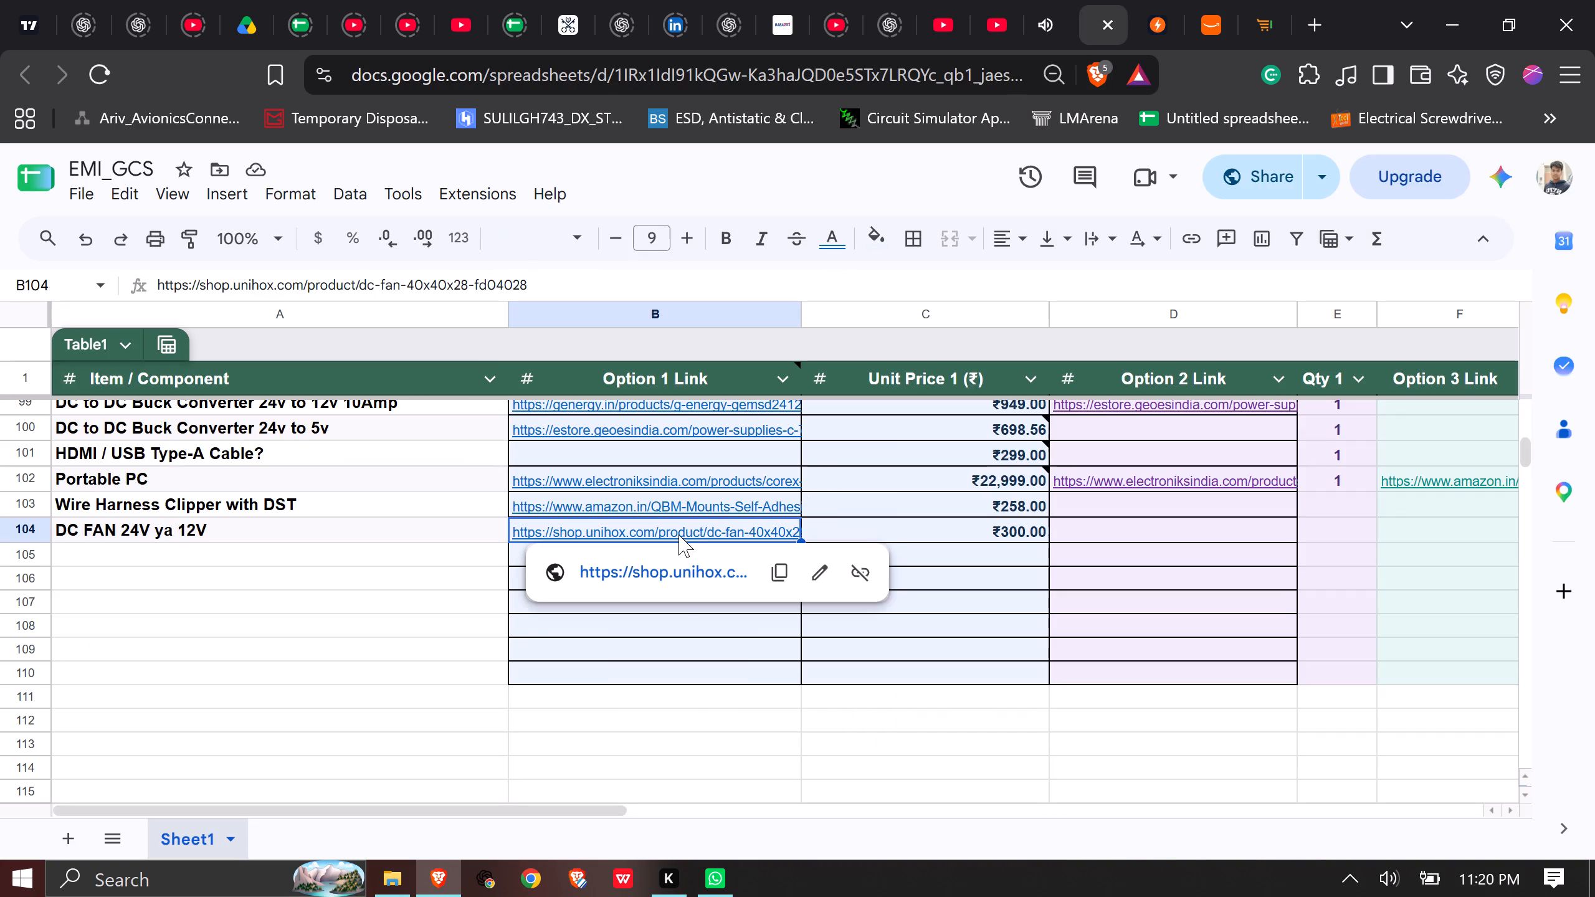
pyautogui.click(677, 572)
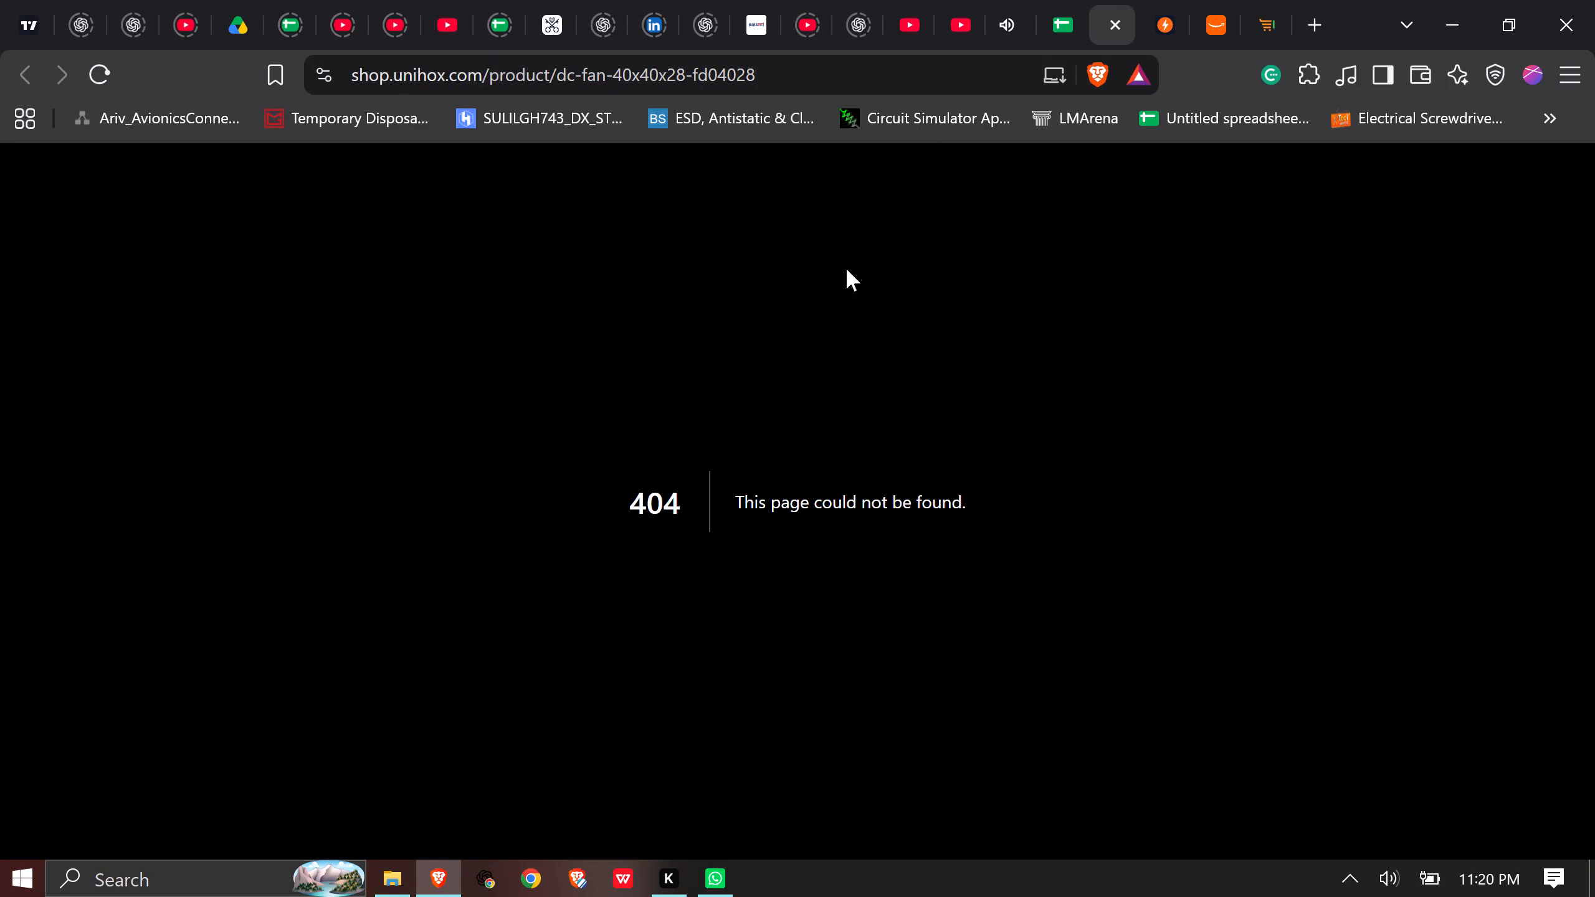
pyautogui.click(1115, 32)
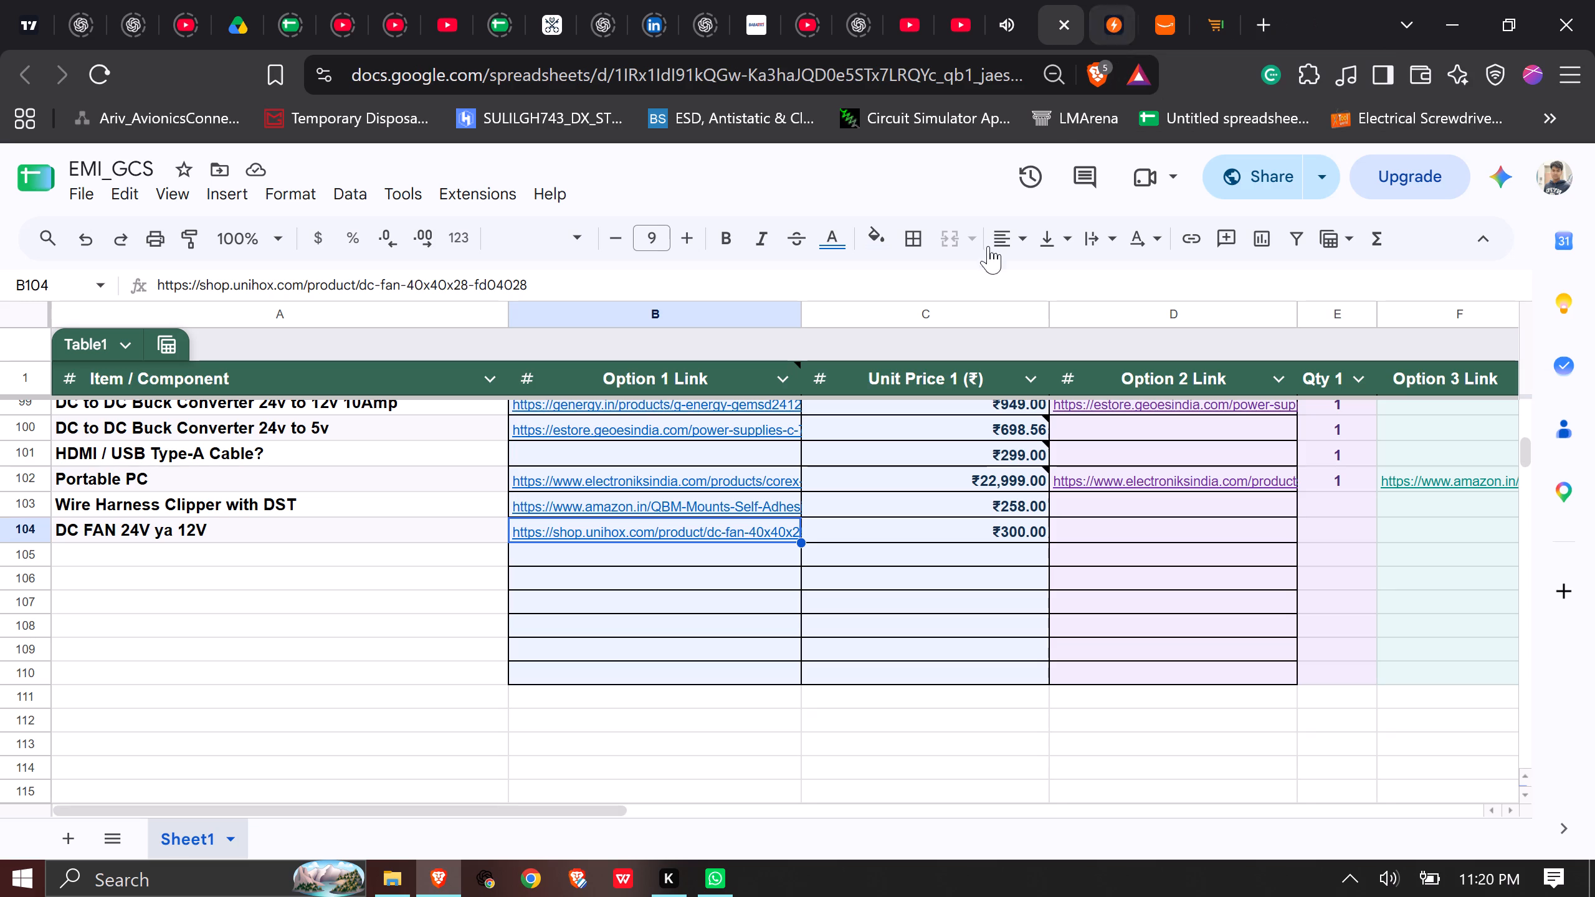
pyautogui.press('Delete')
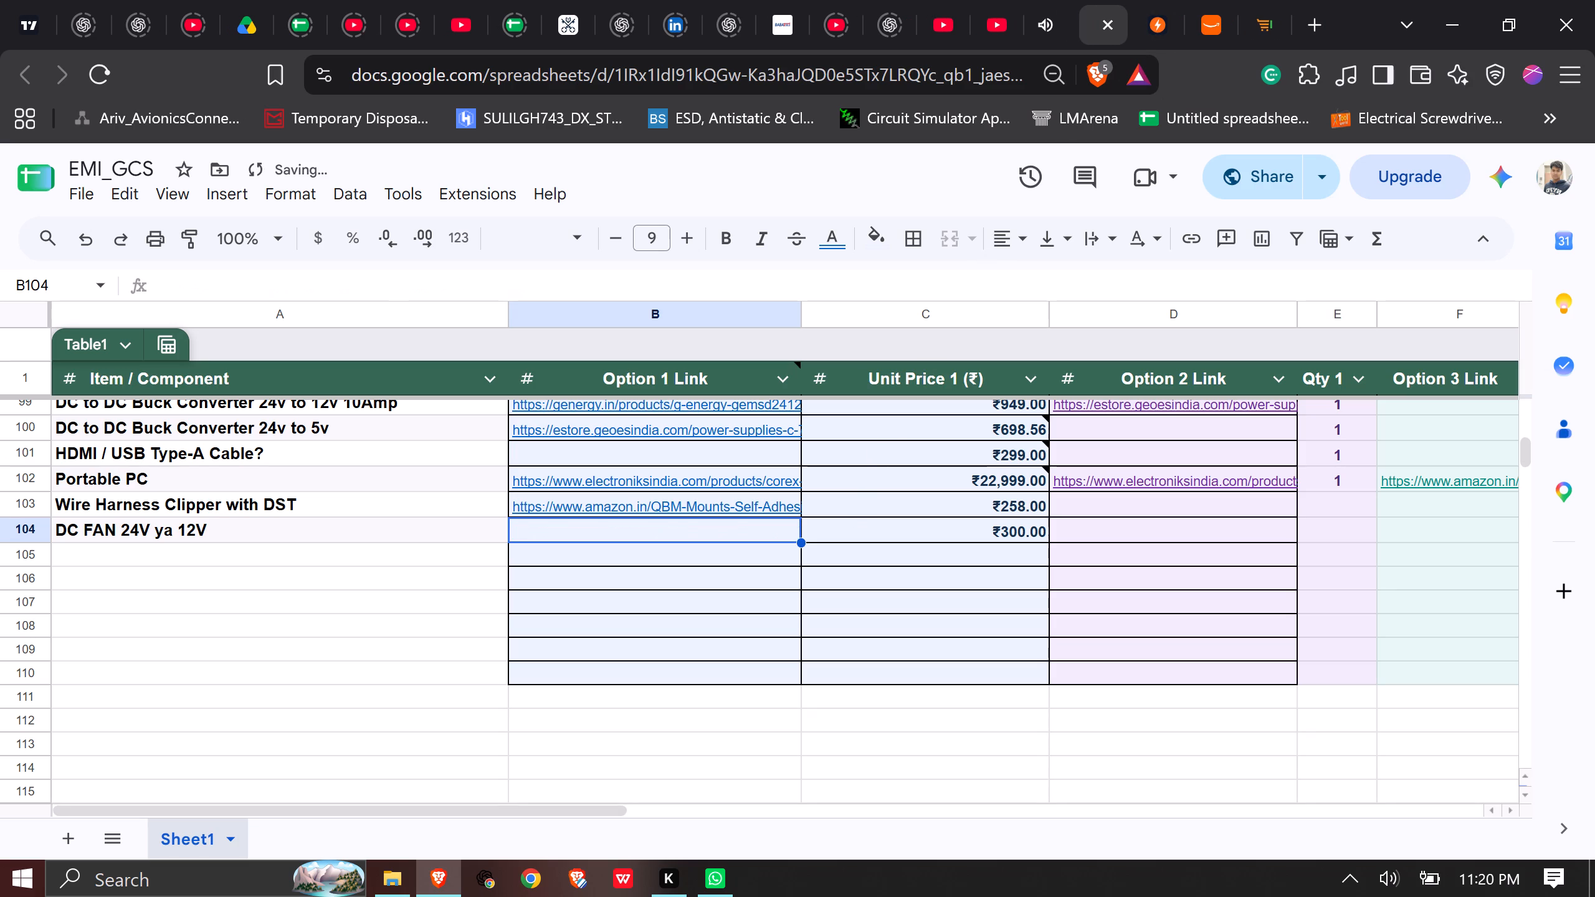
# Rename the DC FAN 24V ya 12V item in row 104 as DC FAN 12V.
pyautogui.click(455, 544)
pyautogui.click(450, 544)
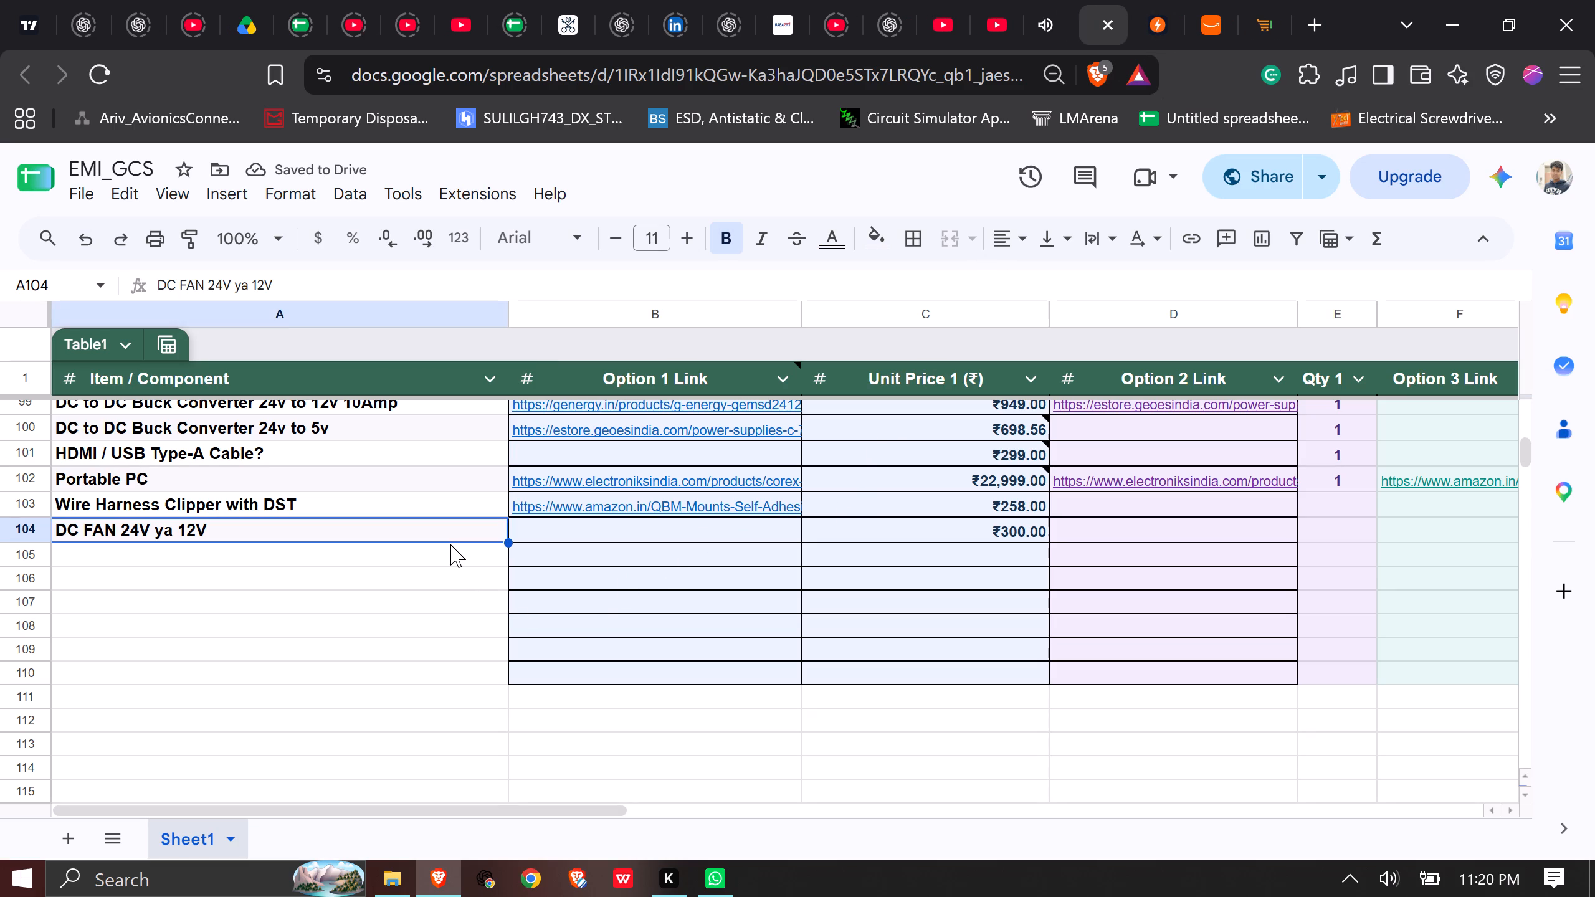
pyautogui.click(450, 544)
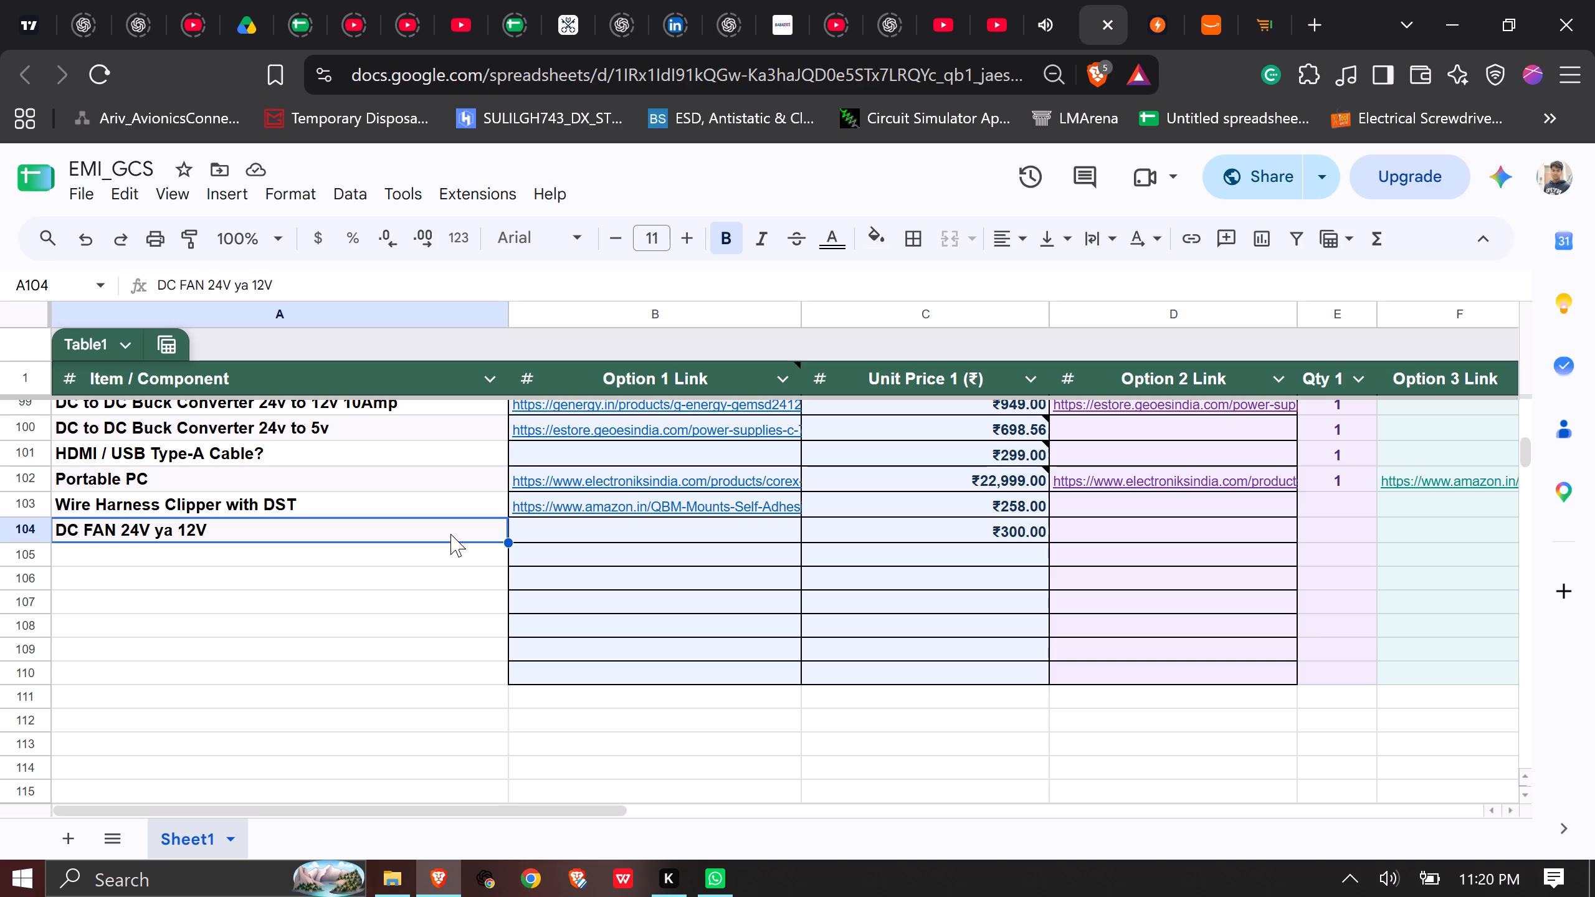
pyautogui.click(450, 534)
pyautogui.click(450, 534)
pyautogui.click(450, 534)
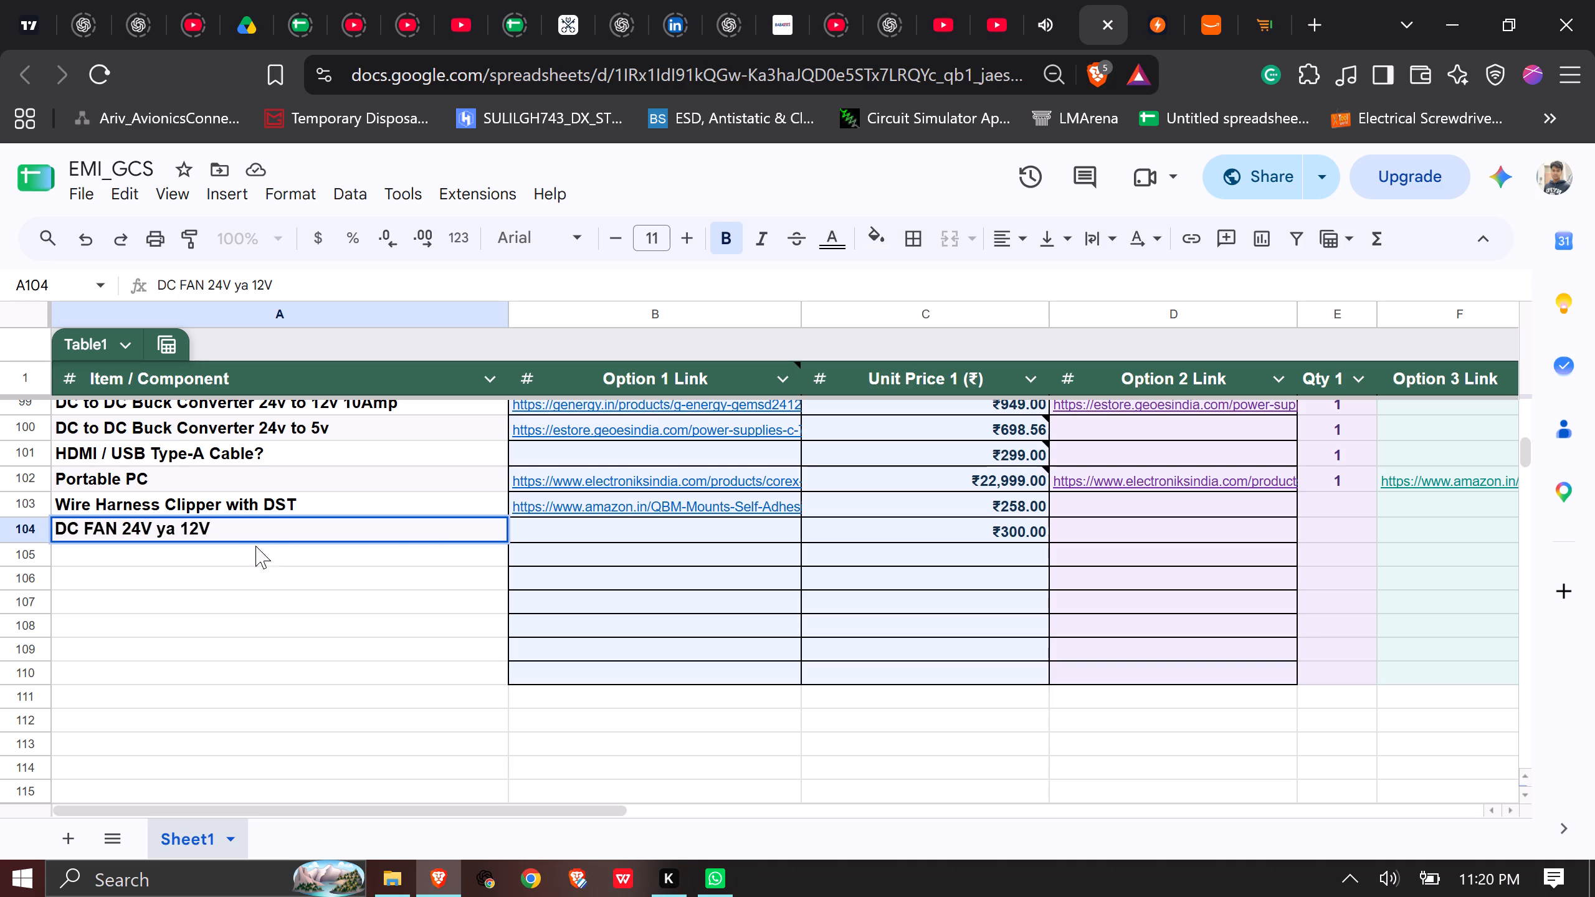
pyautogui.click(175, 526)
pyautogui.hotkey('ctrl', 'BackSpace')
pyautogui.hotkey('ctrl', 'BackSpace')
pyautogui.press('BackSpace')
pyautogui.press('Return')
pyautogui.press('Up')
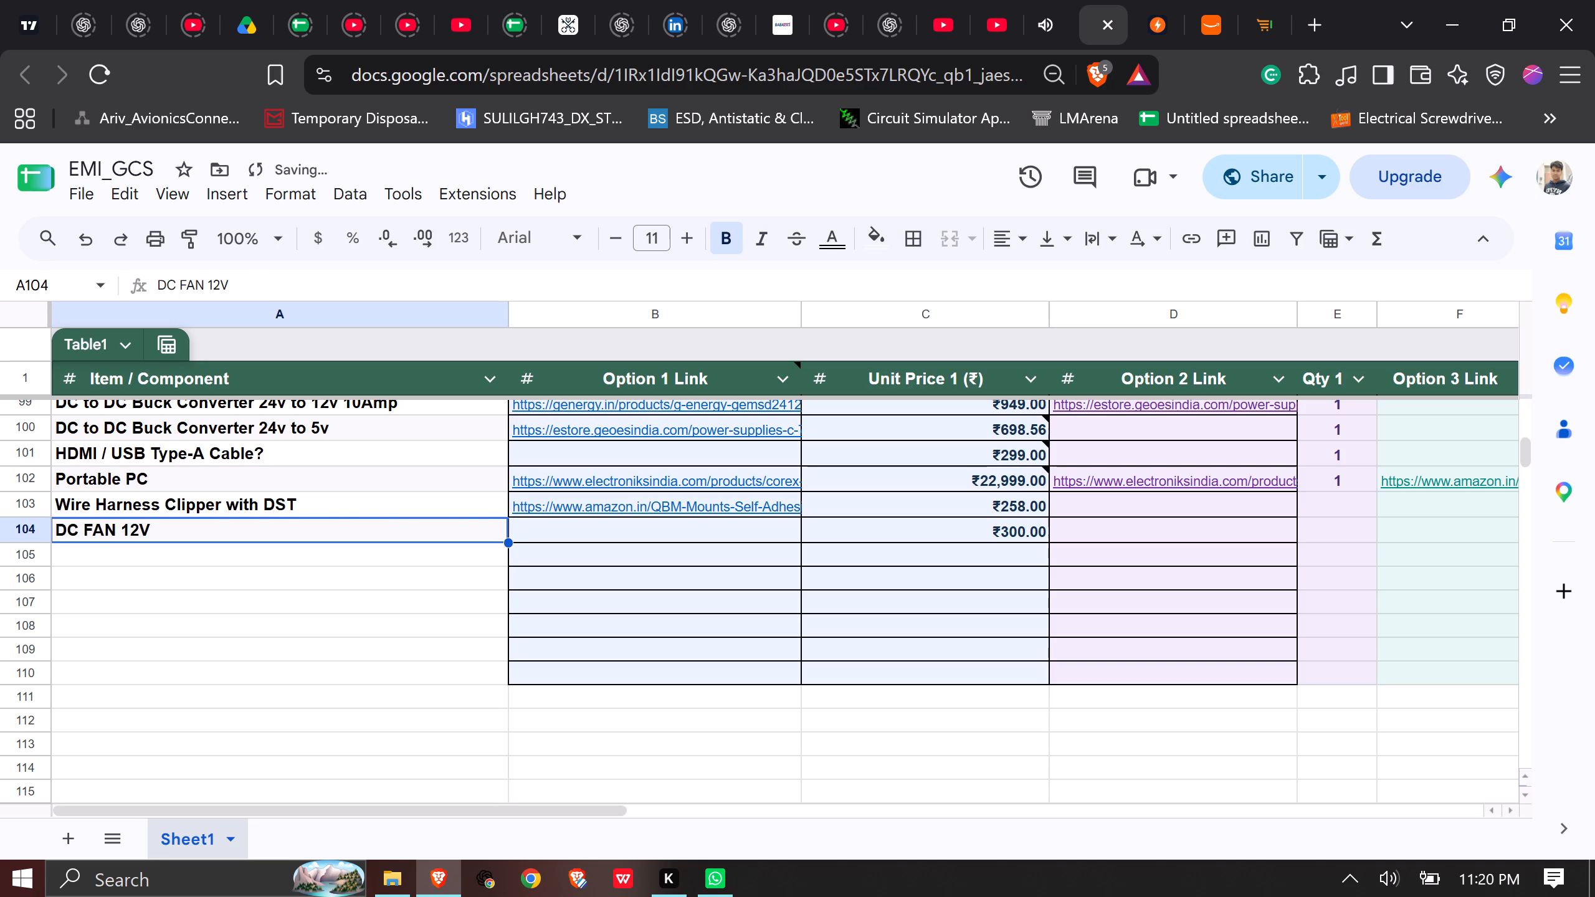
# Copy the DC FAN 12V item name, search Amazon for it and browse the fan listings.
pyautogui.hotkey('ctrl', 'c')
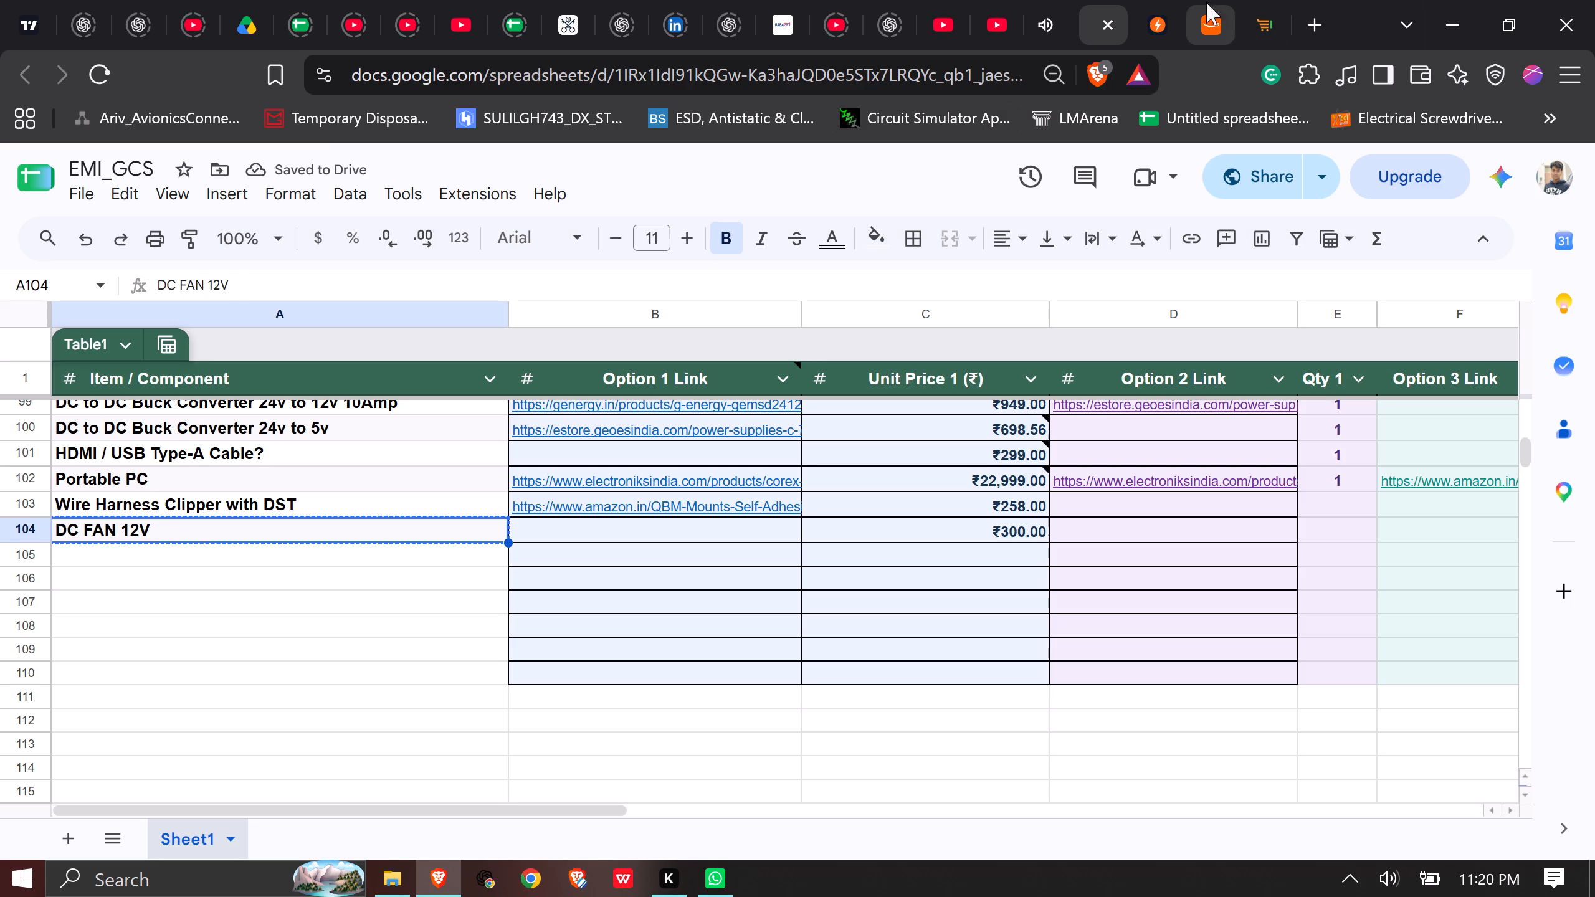
pyautogui.click(1158, 13)
pyautogui.click(993, 70)
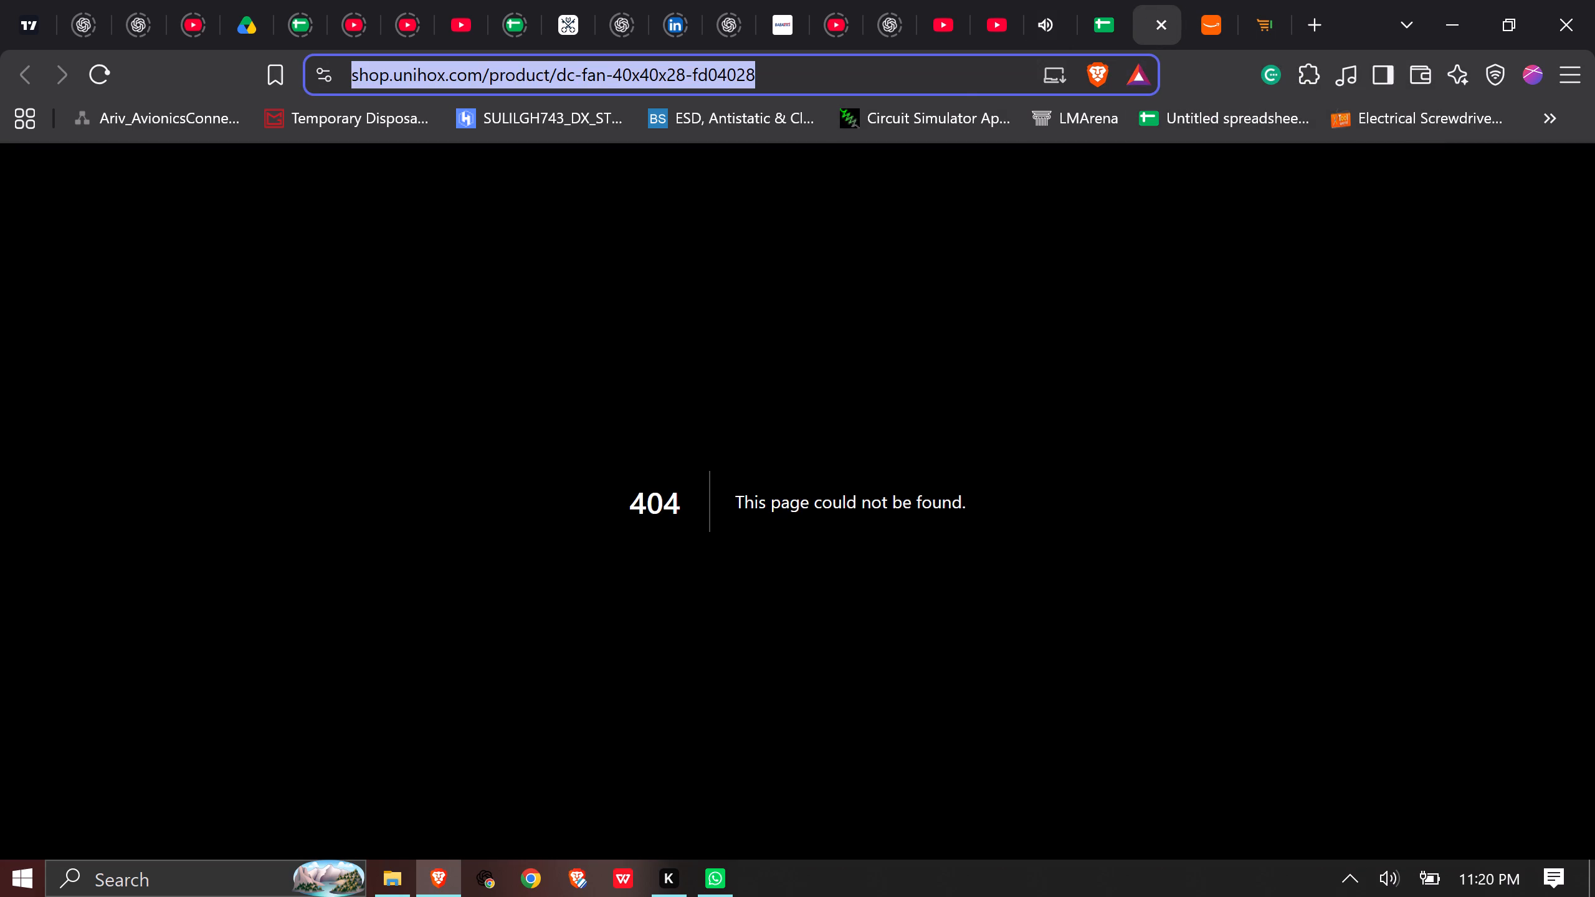
pyautogui.click(1198, 1)
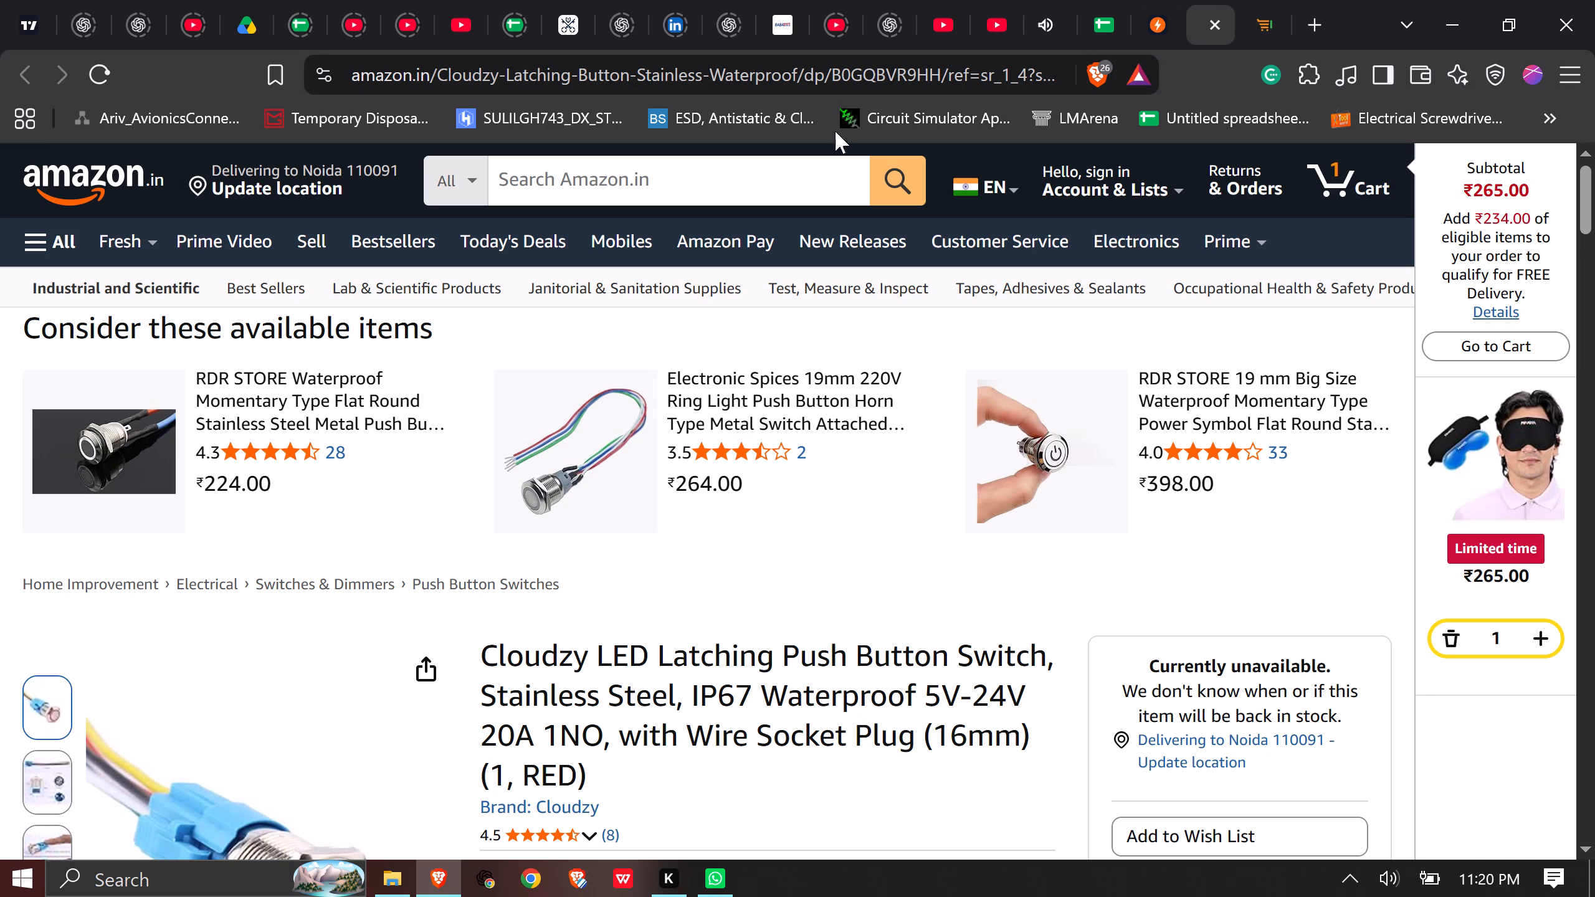
pyautogui.click(808, 163)
pyautogui.hotkey('ctrl', 'v')
pyautogui.press('Return')
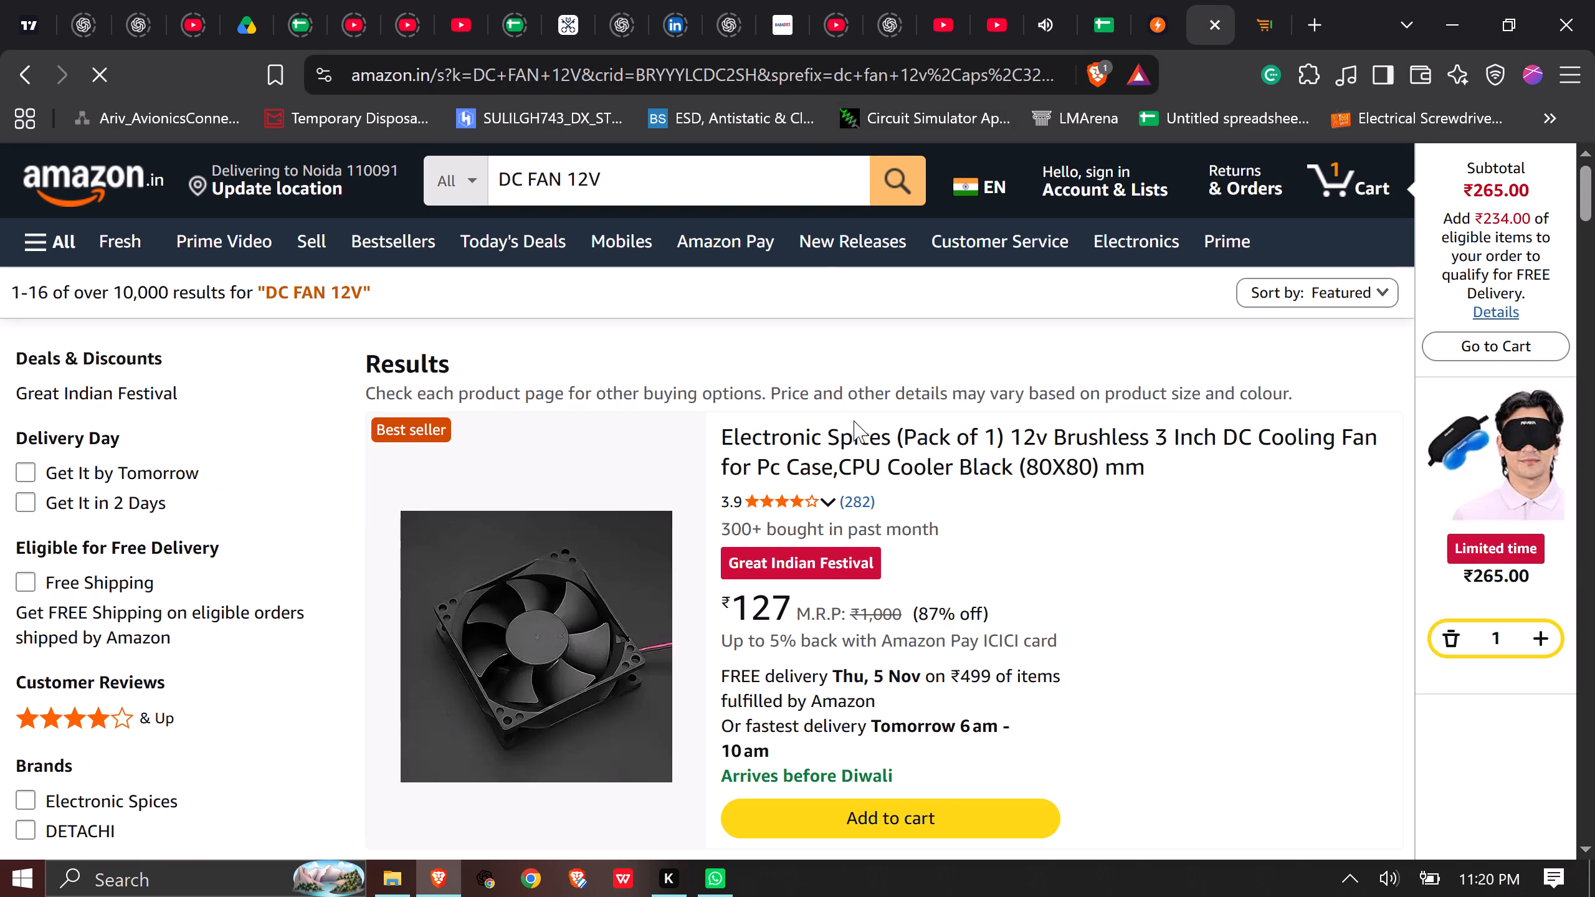
pyautogui.scroll(-1, 859, 508)
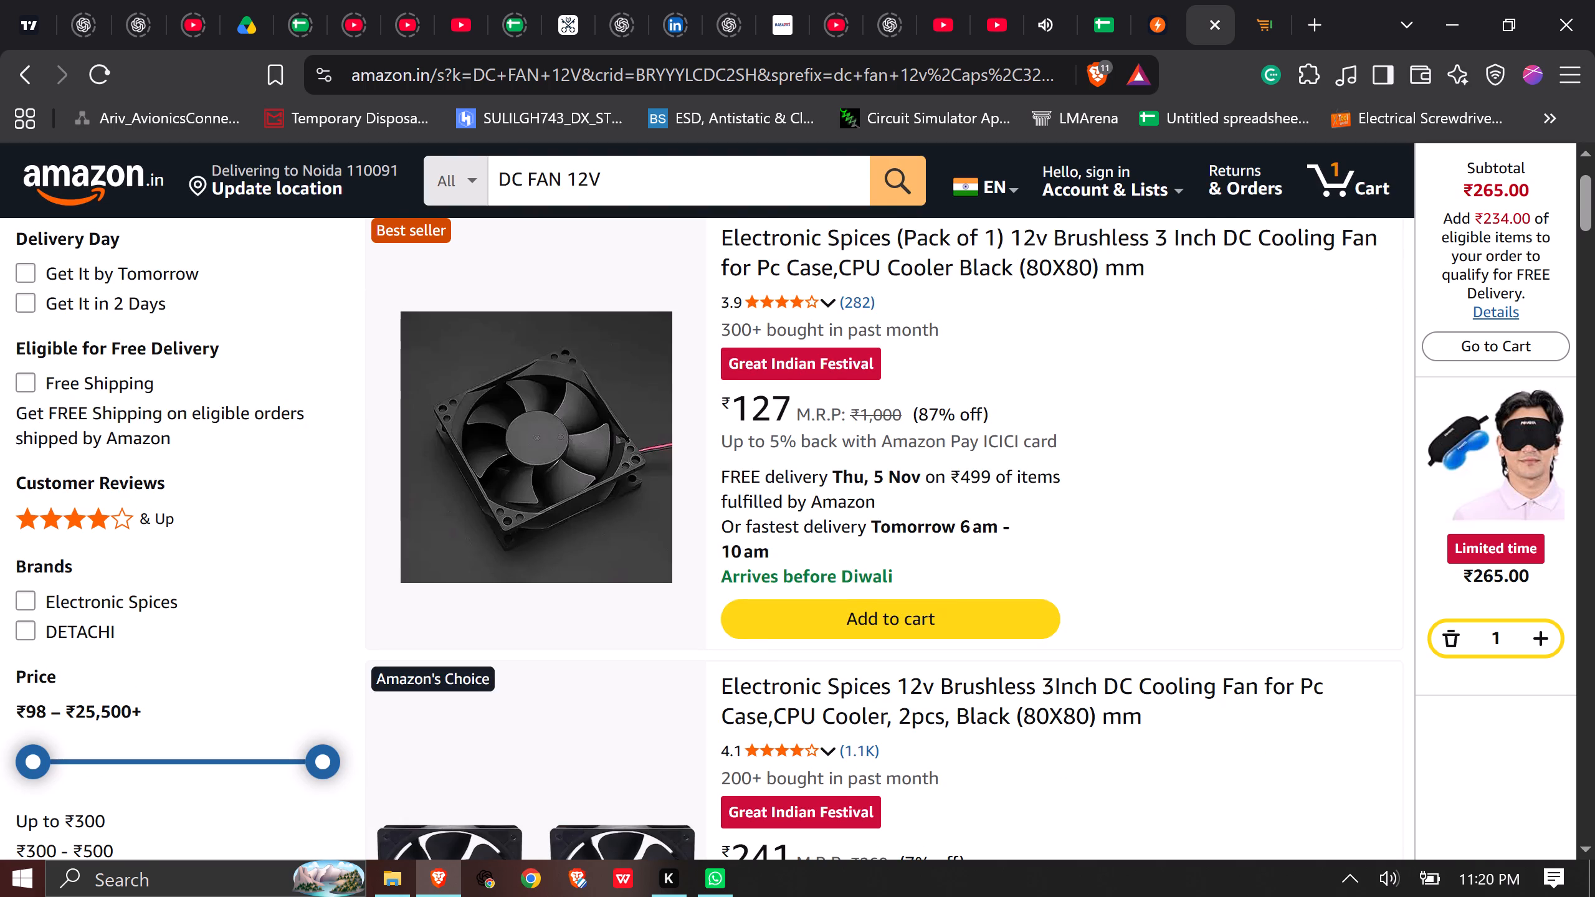
pyautogui.scroll(-2, 864, 504)
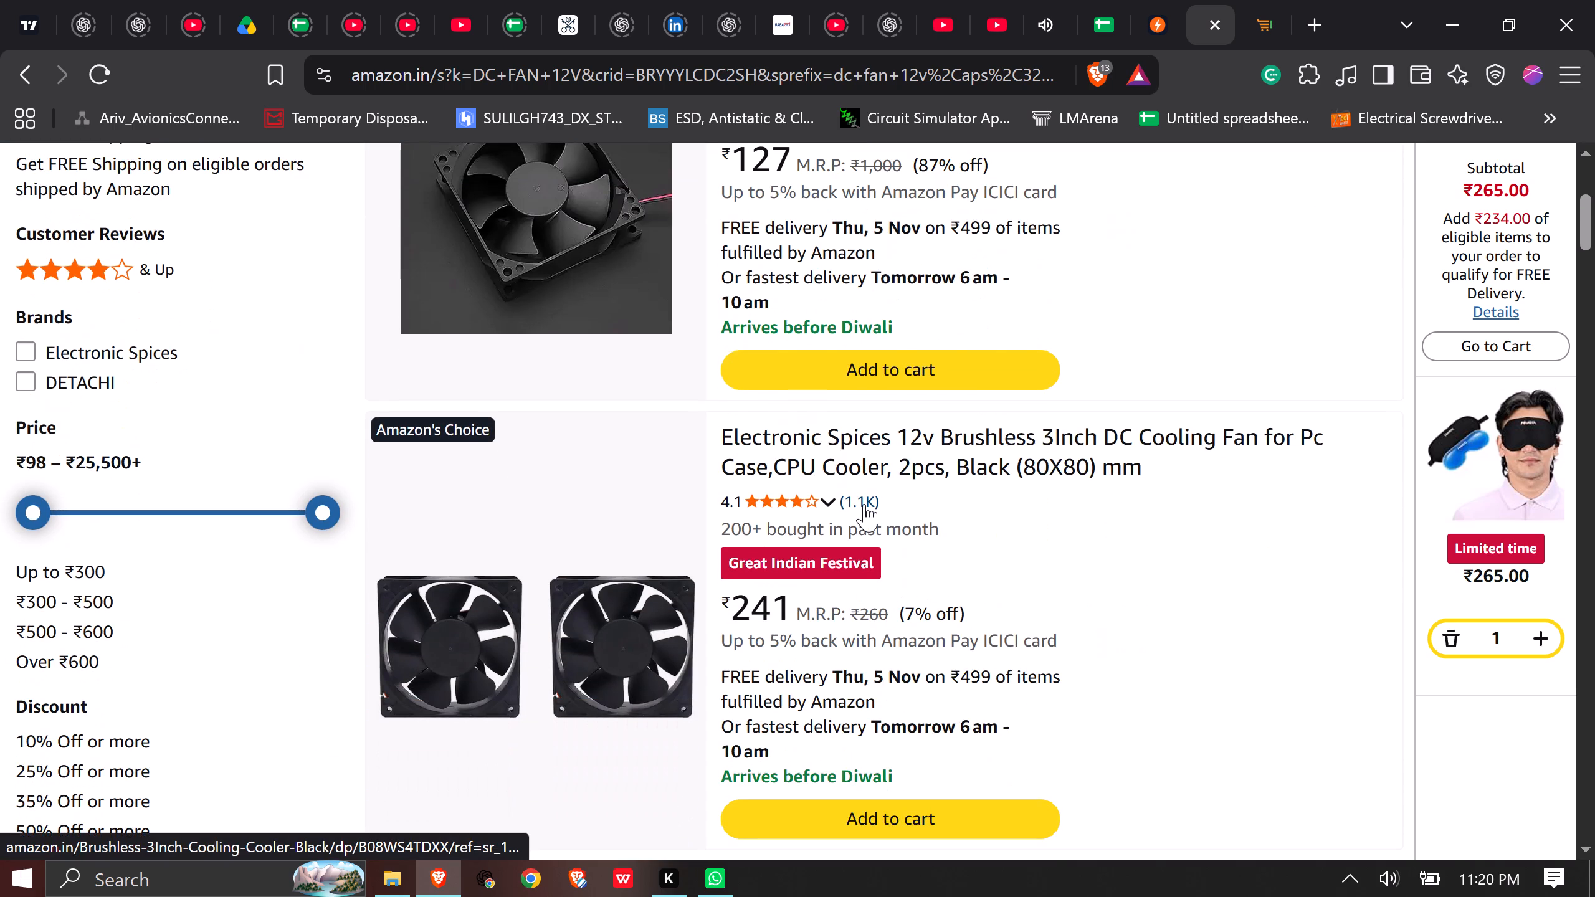
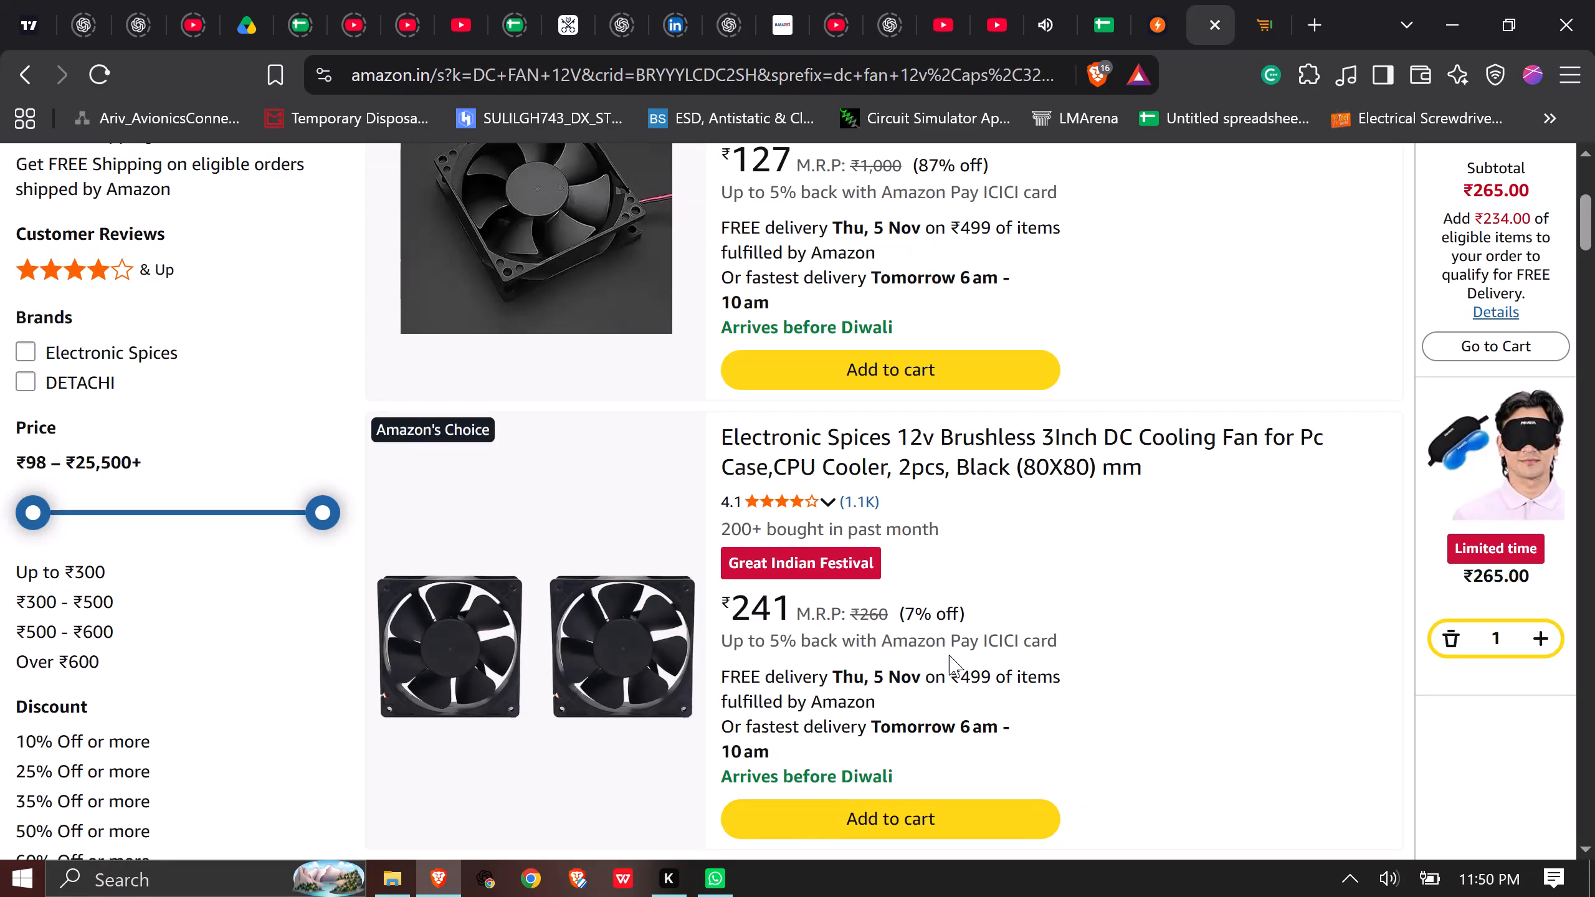
# Examine the remaining DC FAN 12V search results on Amazon, comparing fan types, sizes and prices for a suitable cooling fan.
pyautogui.scroll(-1, 1143, 593)
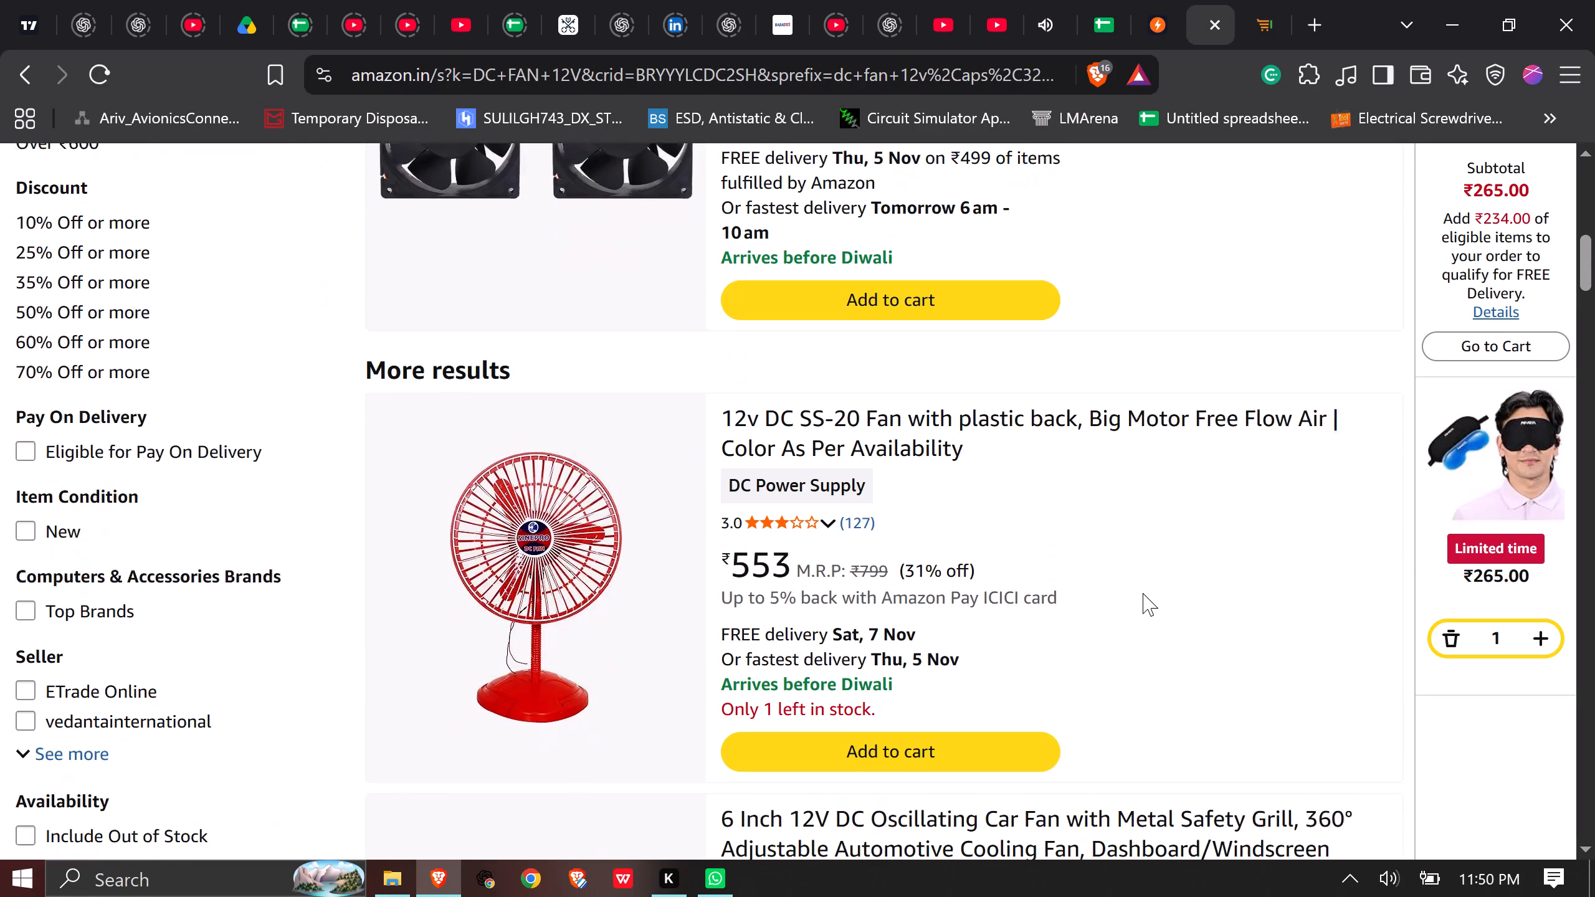
pyautogui.scroll(-4, 1143, 593)
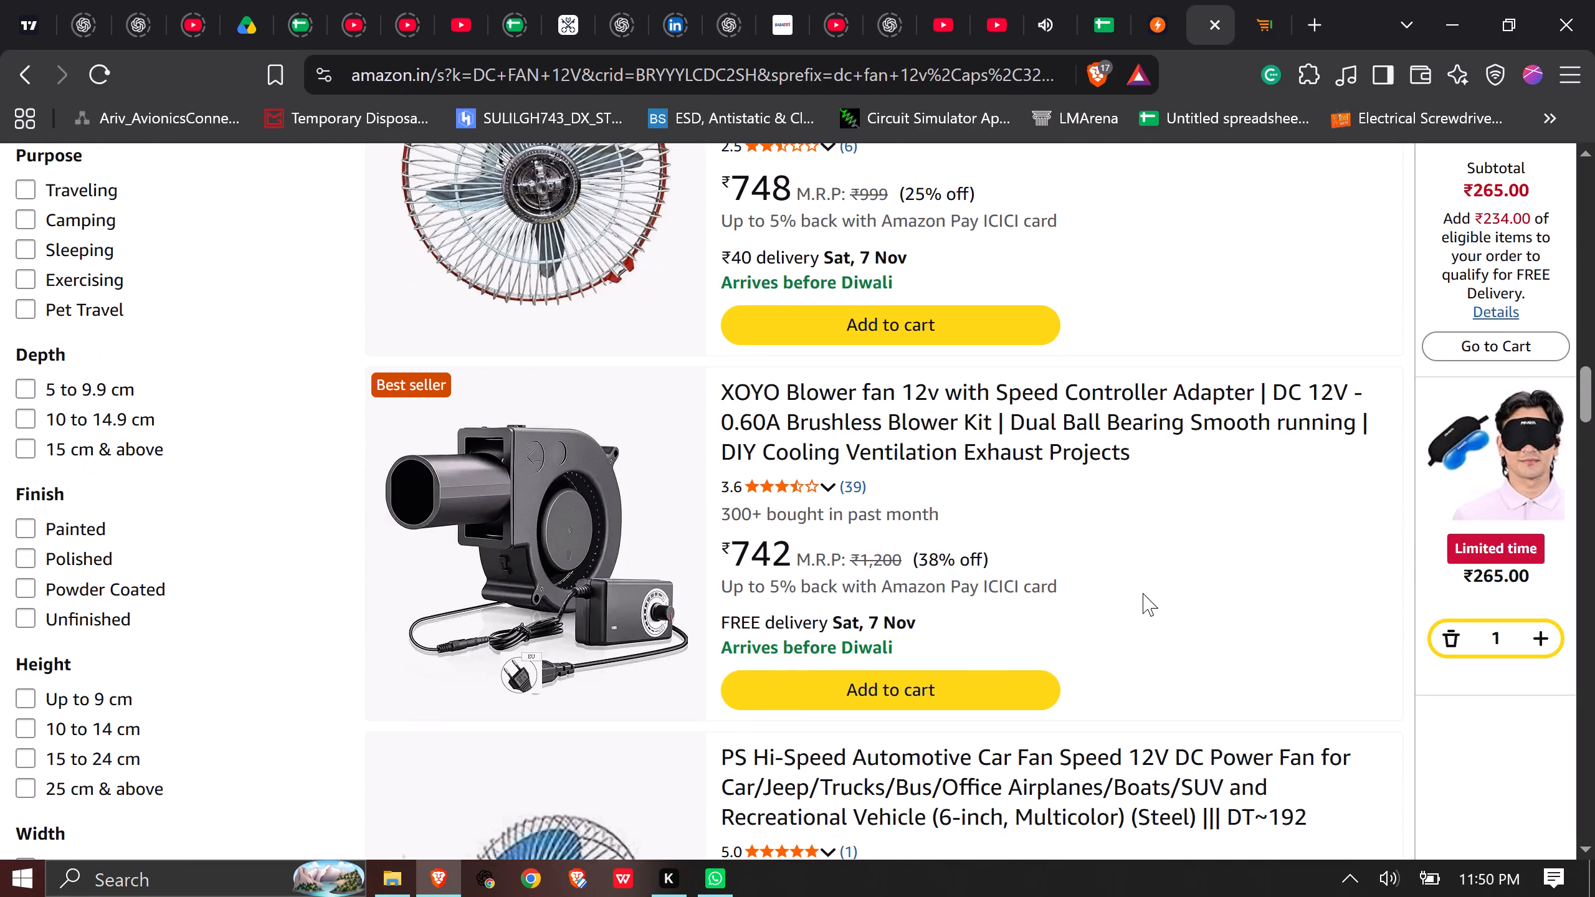
pyautogui.scroll(-2, 1143, 593)
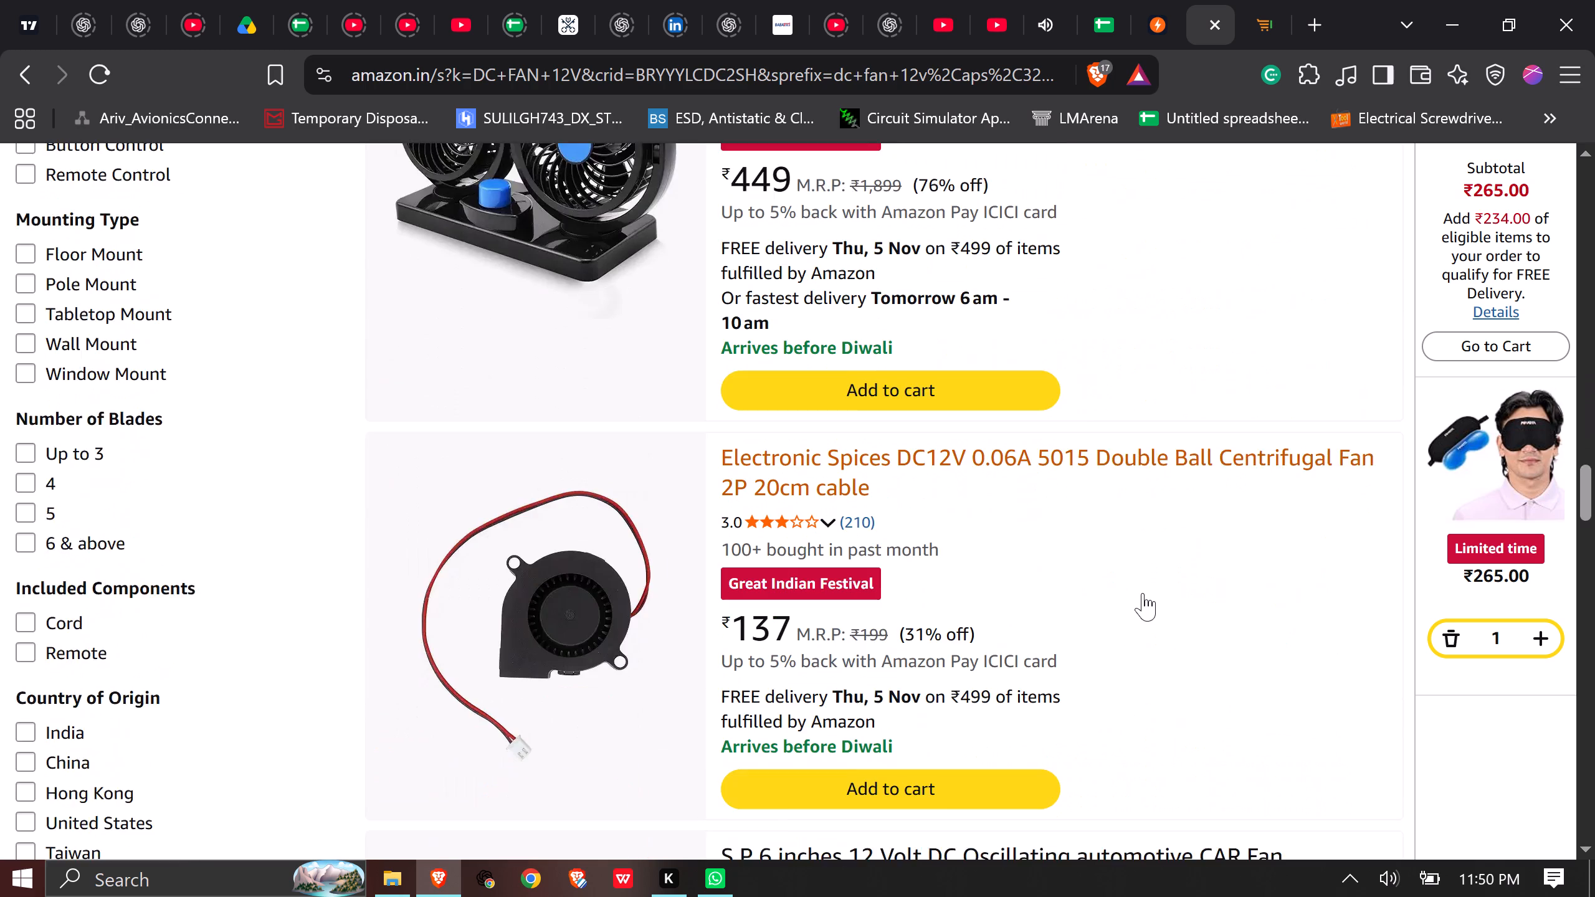
pyautogui.scroll(1, 1143, 593)
pyautogui.scroll(-1, 1143, 593)
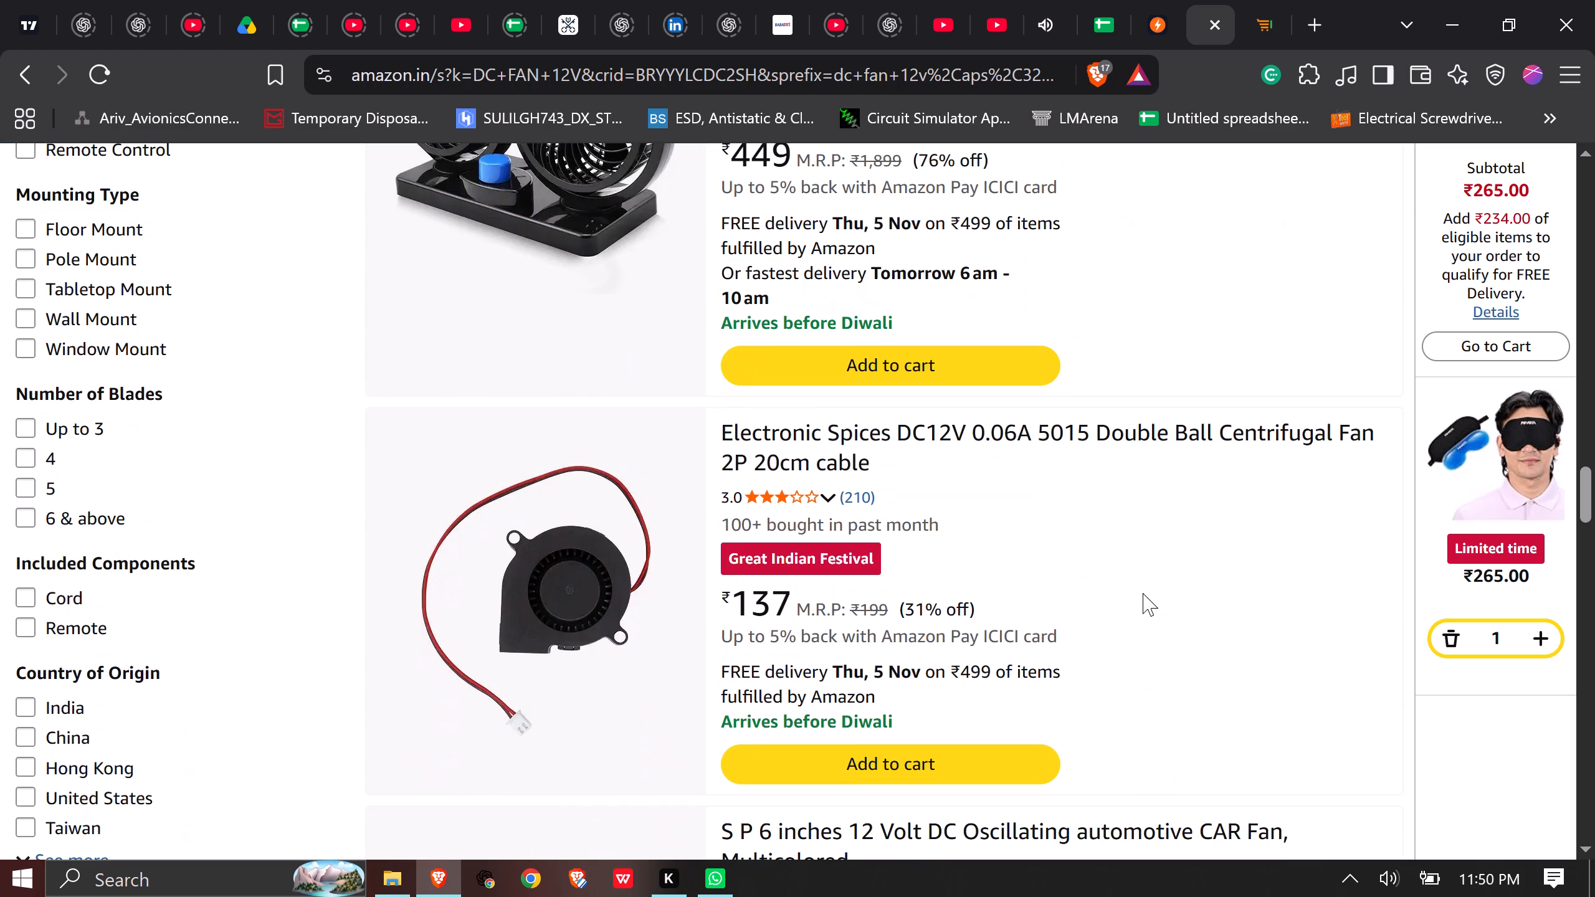
pyautogui.scroll(-1, 1138, 594)
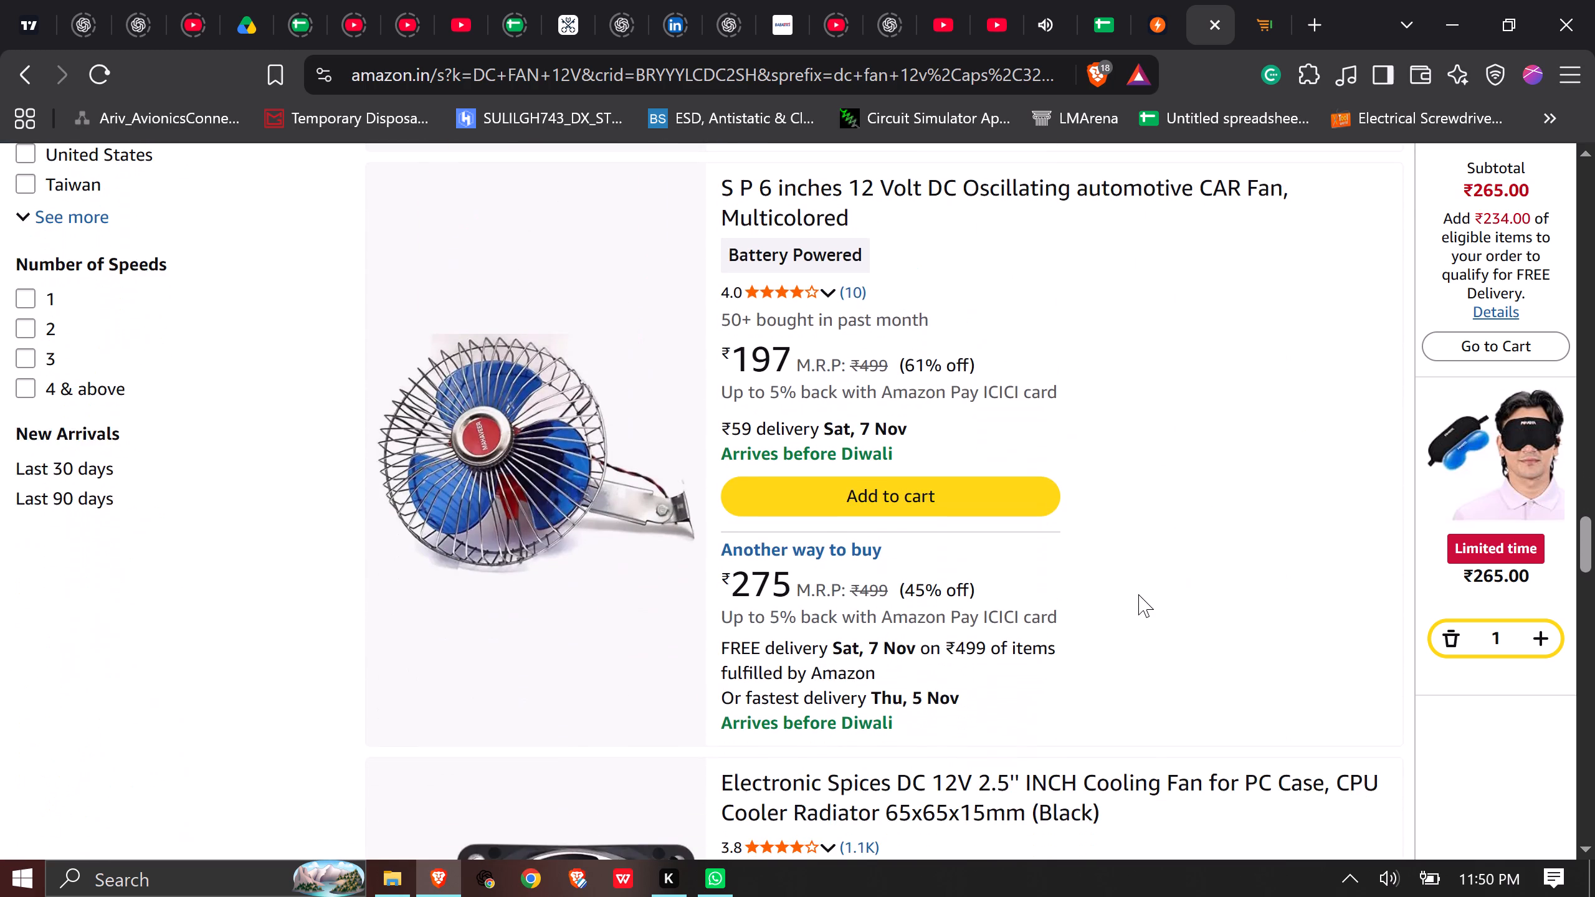
pyautogui.scroll(-2, 1138, 594)
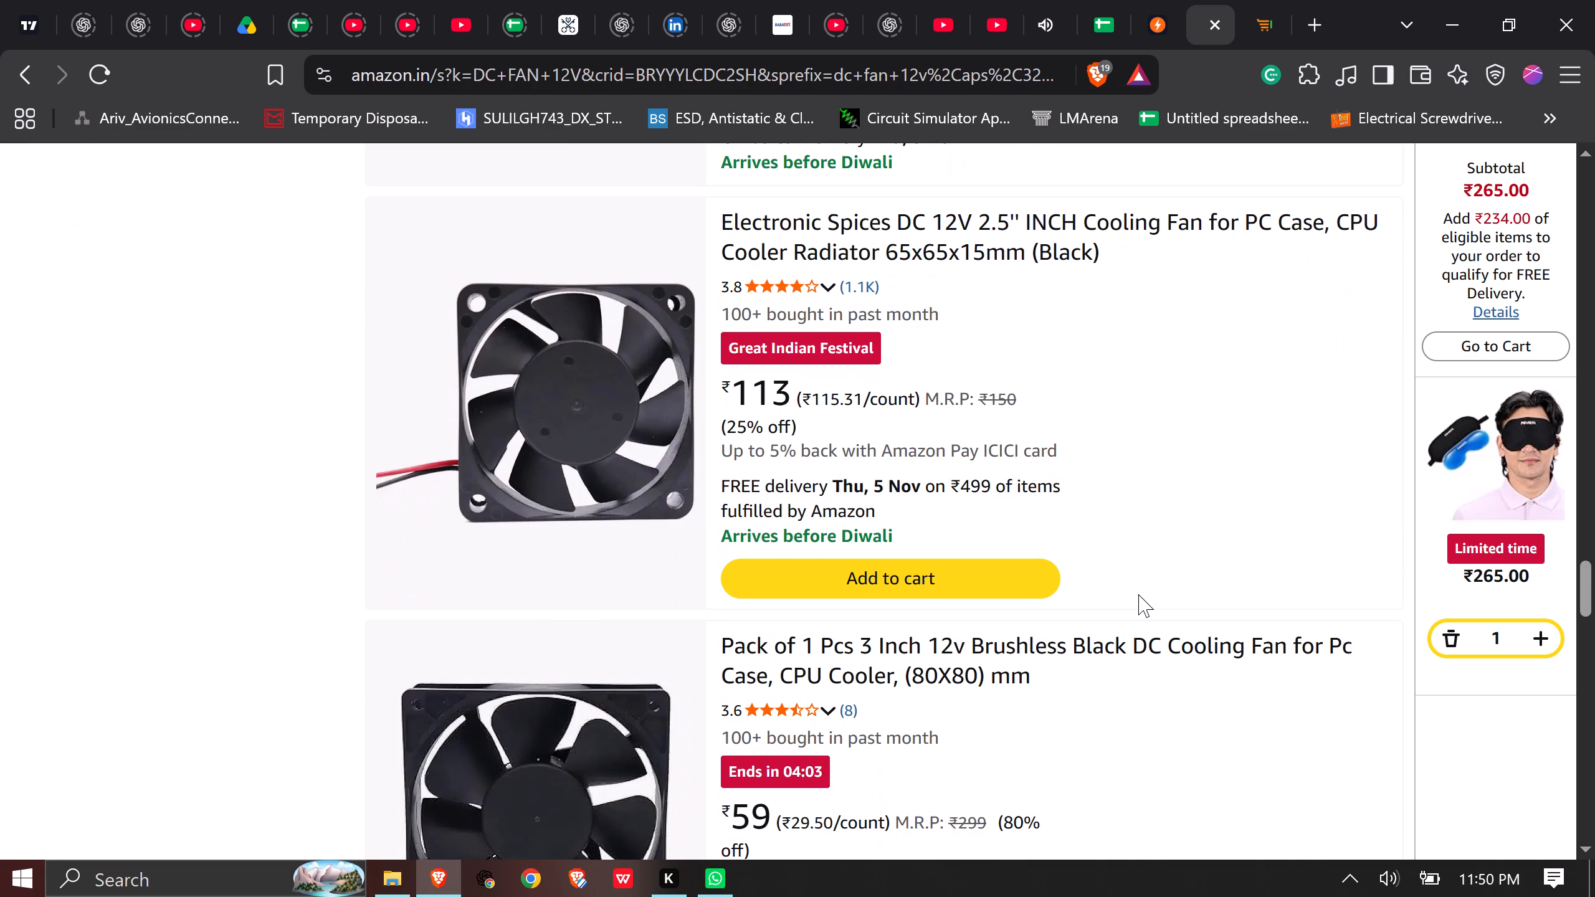
pyautogui.scroll(-1, 1138, 594)
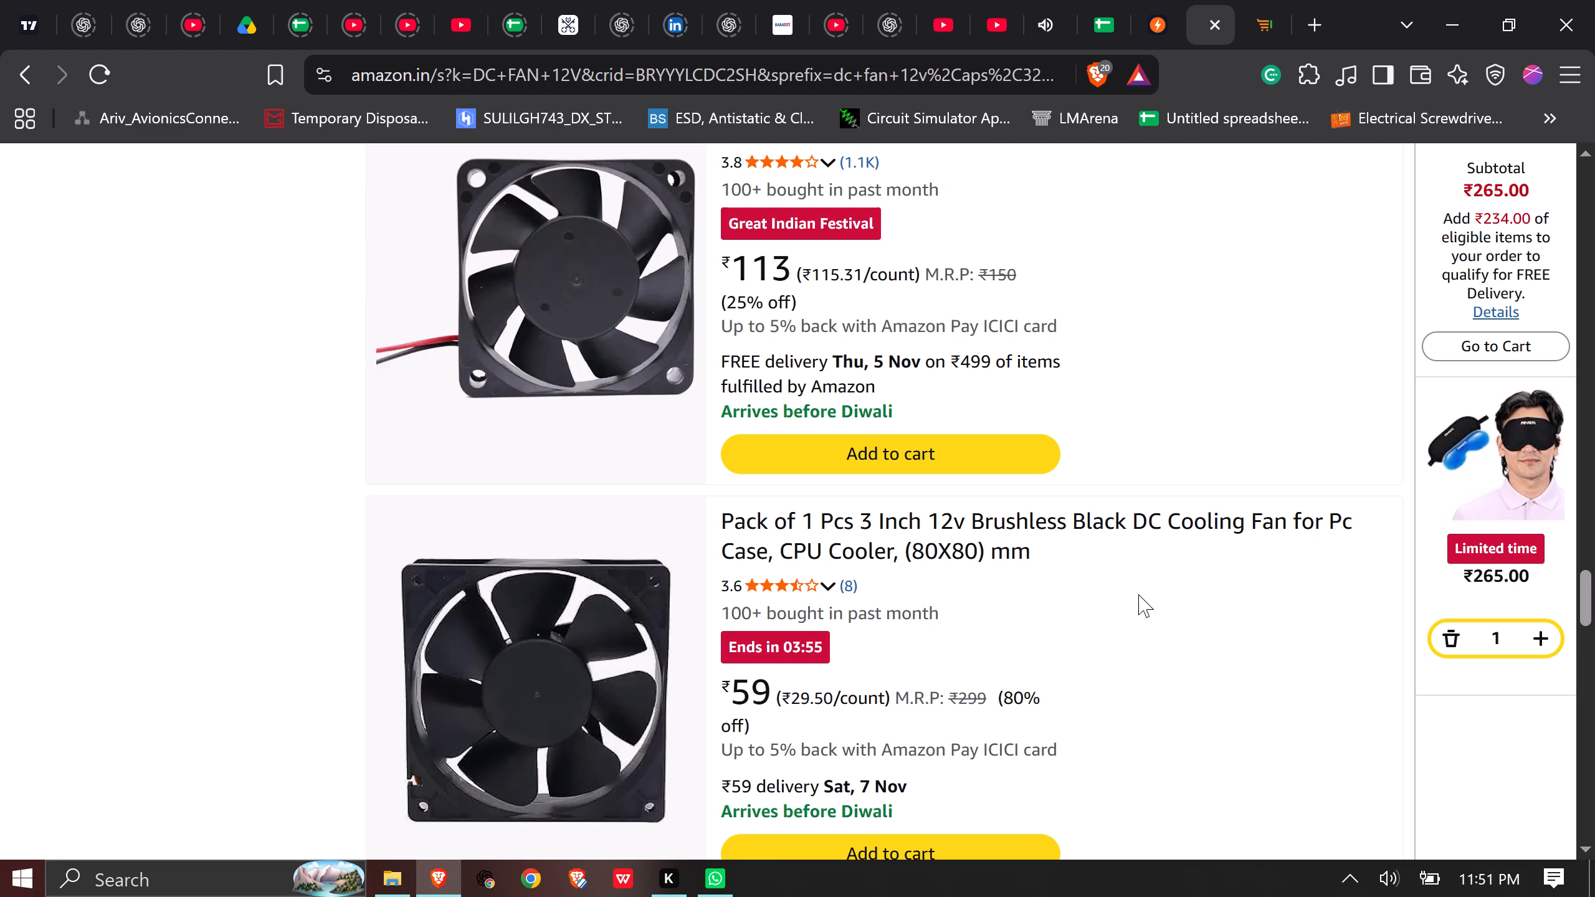
pyautogui.scroll(1, 1138, 594)
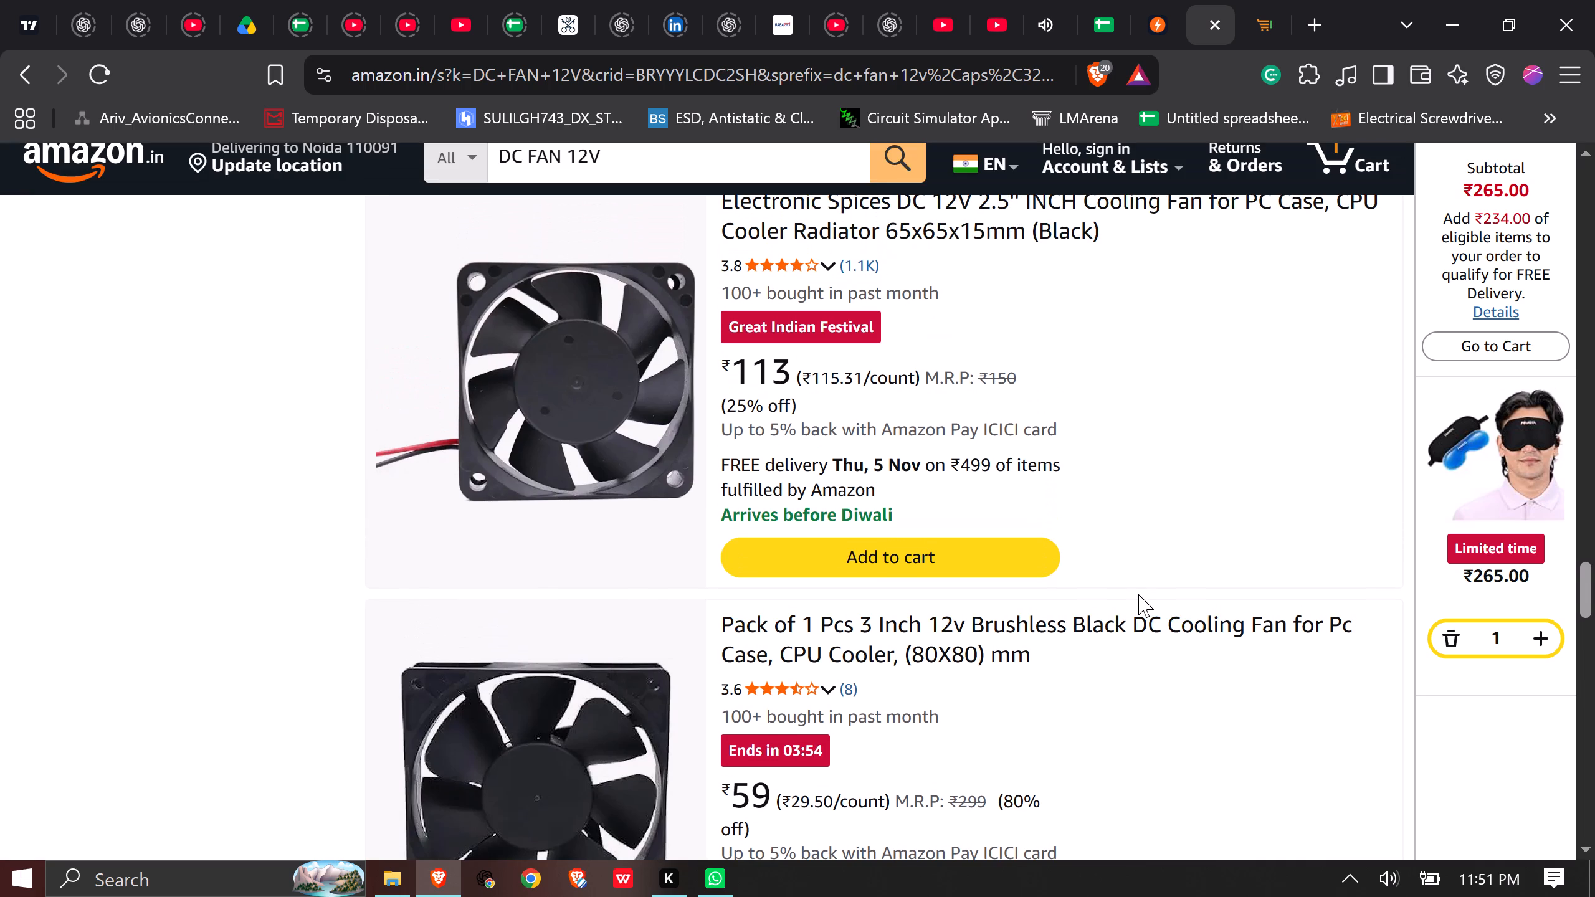
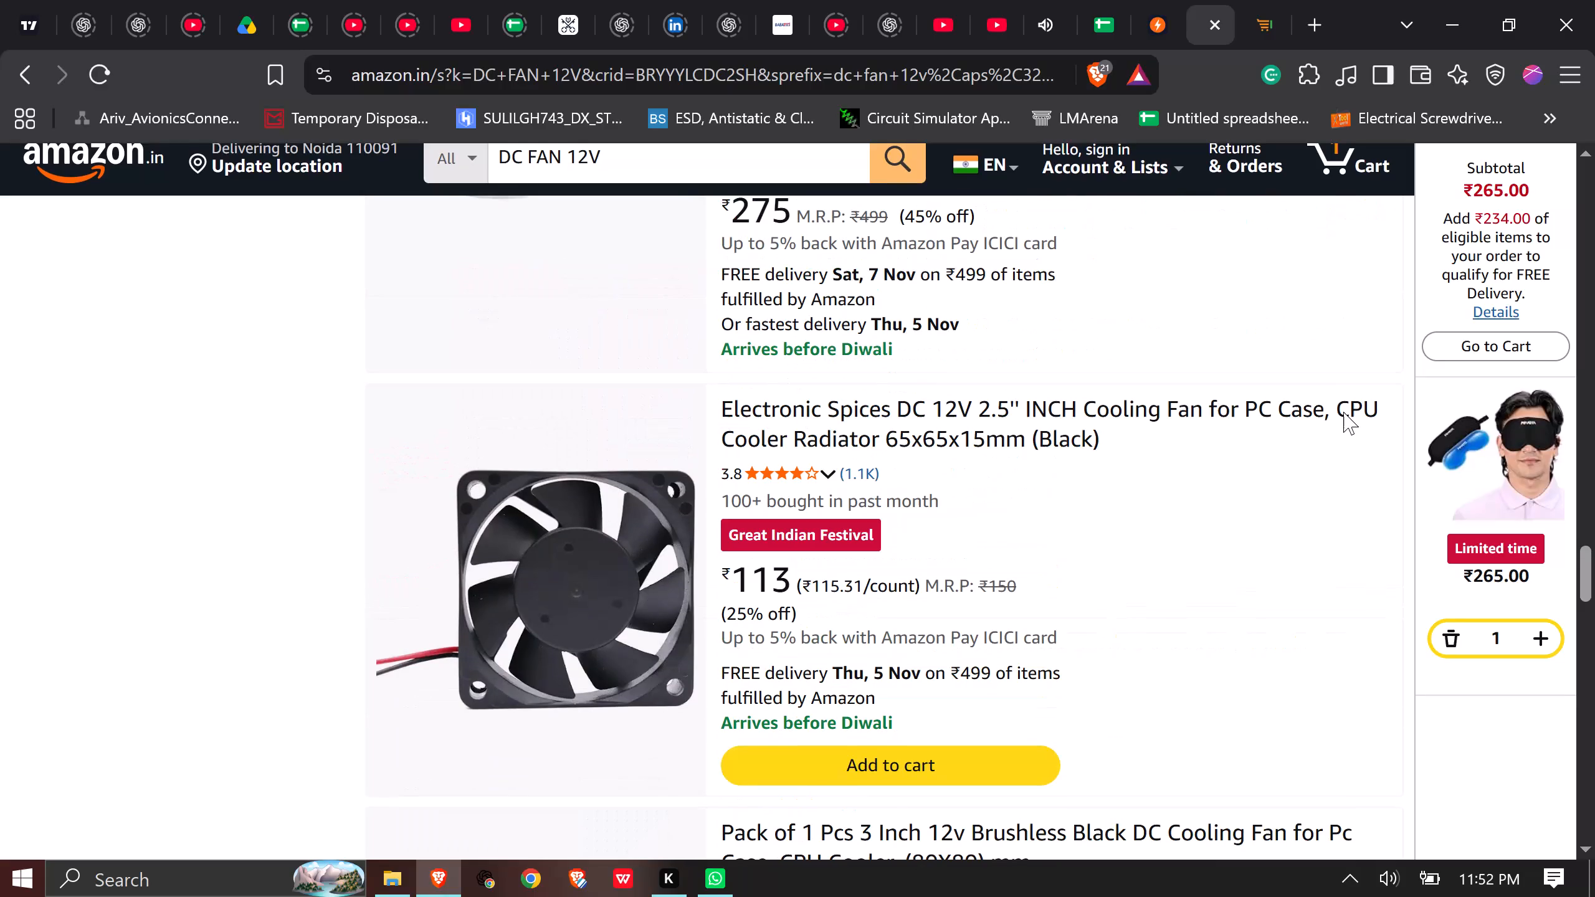
# Open the Electronic Spices DC 12V 2.5 inch cooling fan listing (65x65x15mm, black) in a new tab.
pyautogui.scroll(-1, 1343, 412)
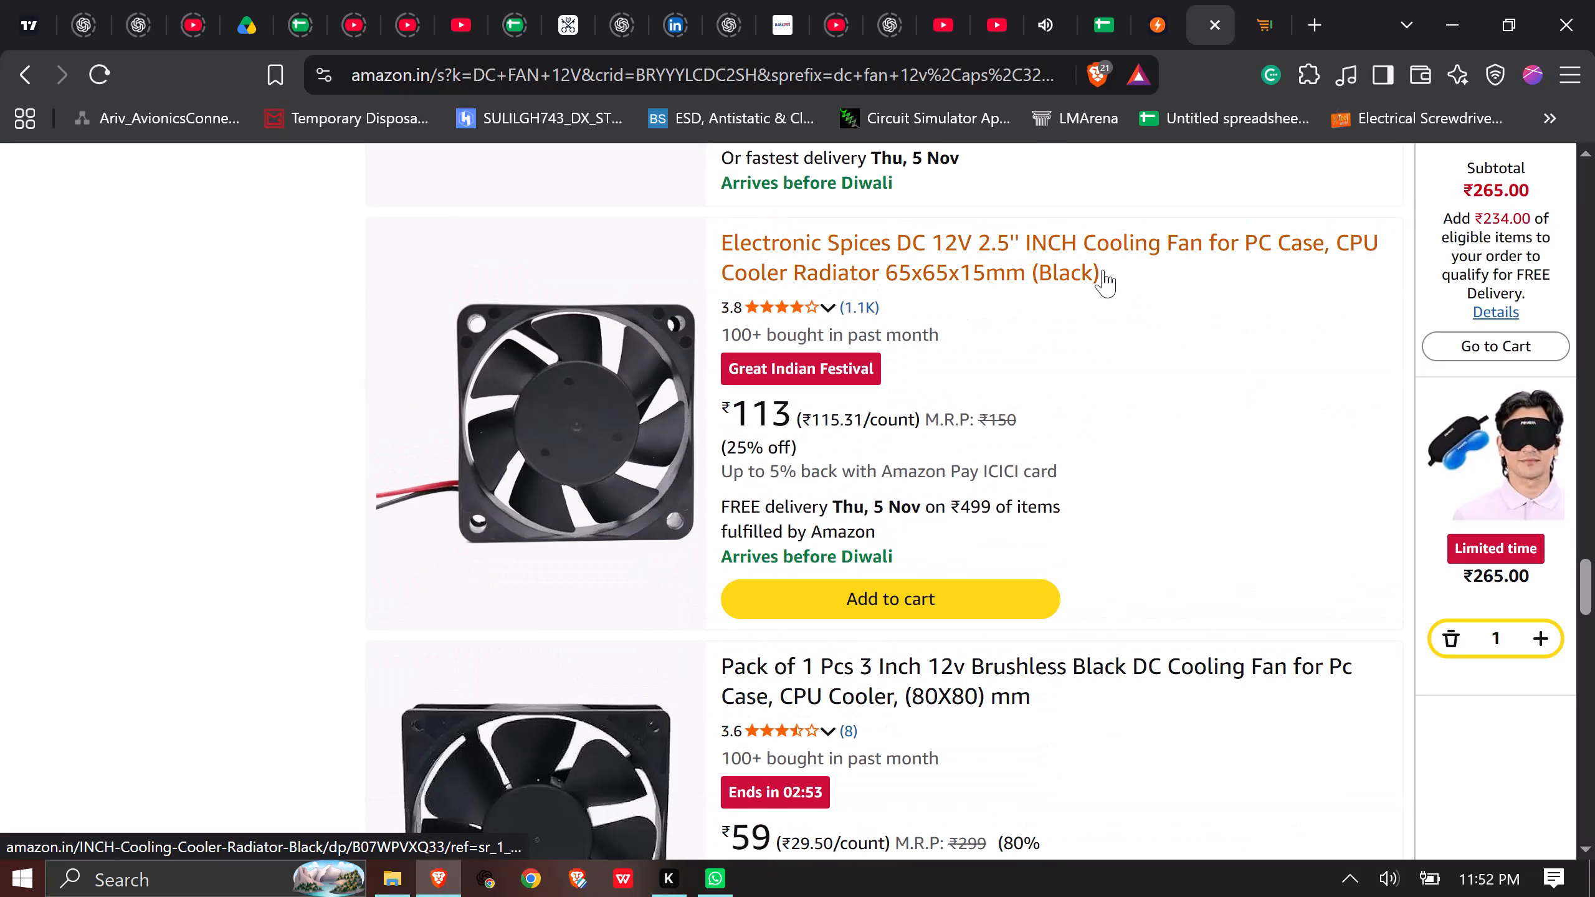
pyautogui.rightClick(1067, 245)
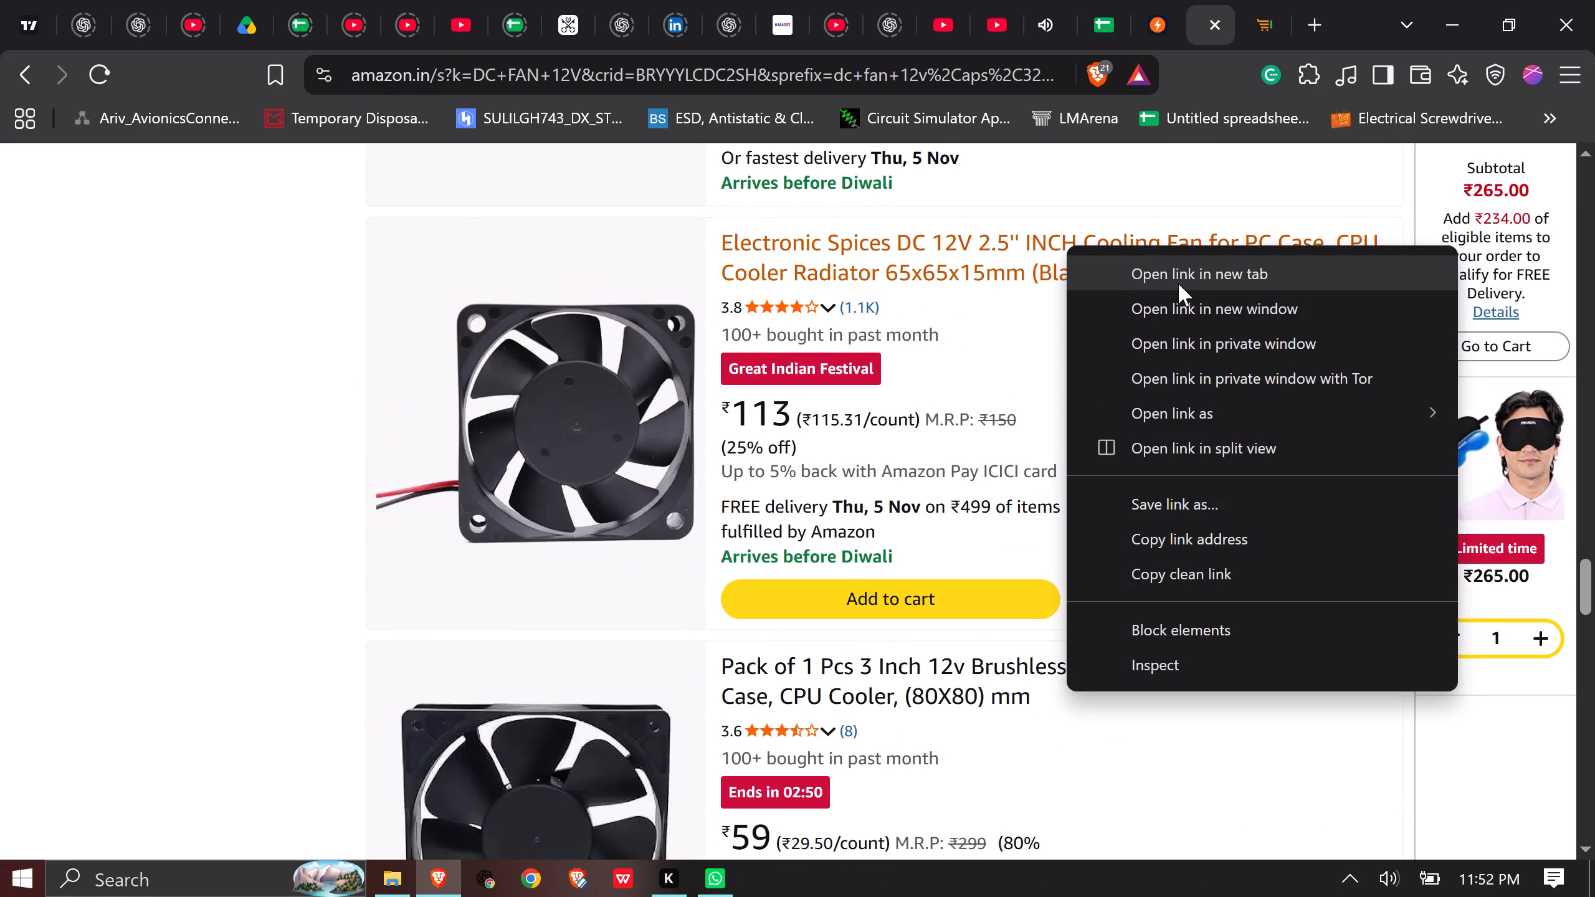
pyautogui.doubleClick(1184, 278)
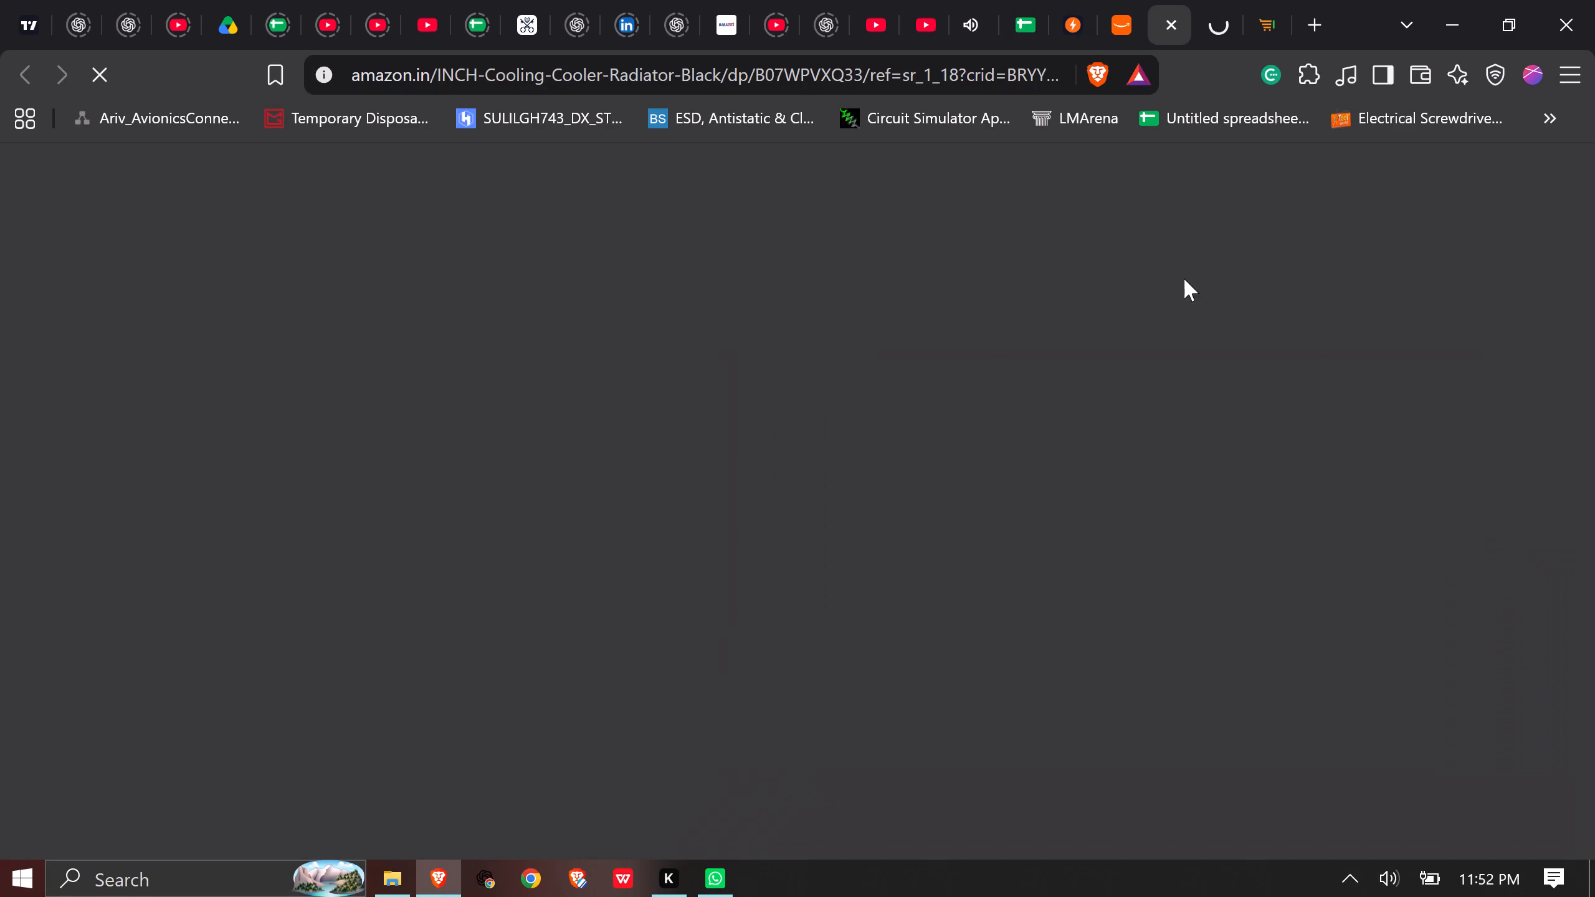
pyautogui.click(1215, 0)
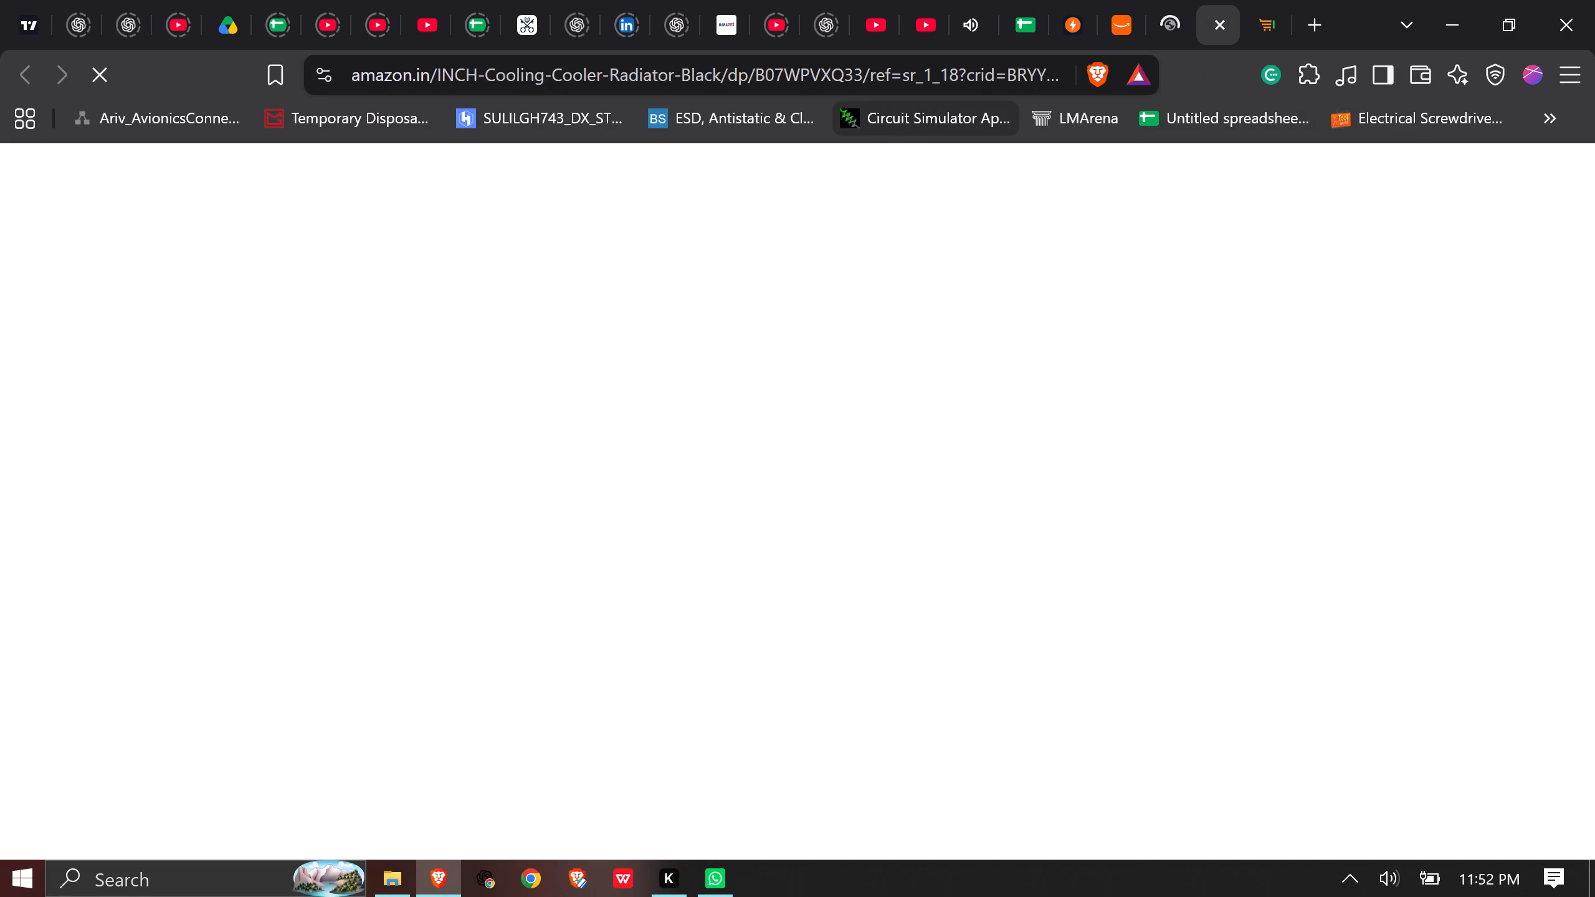
# Copy the fan listing's web address into the Option 1 Link cell of the DC FAN 12V row in the EMI_GCS sheet.
pyautogui.click(918, 67)
pyautogui.hotkey('ctrl', 'c')
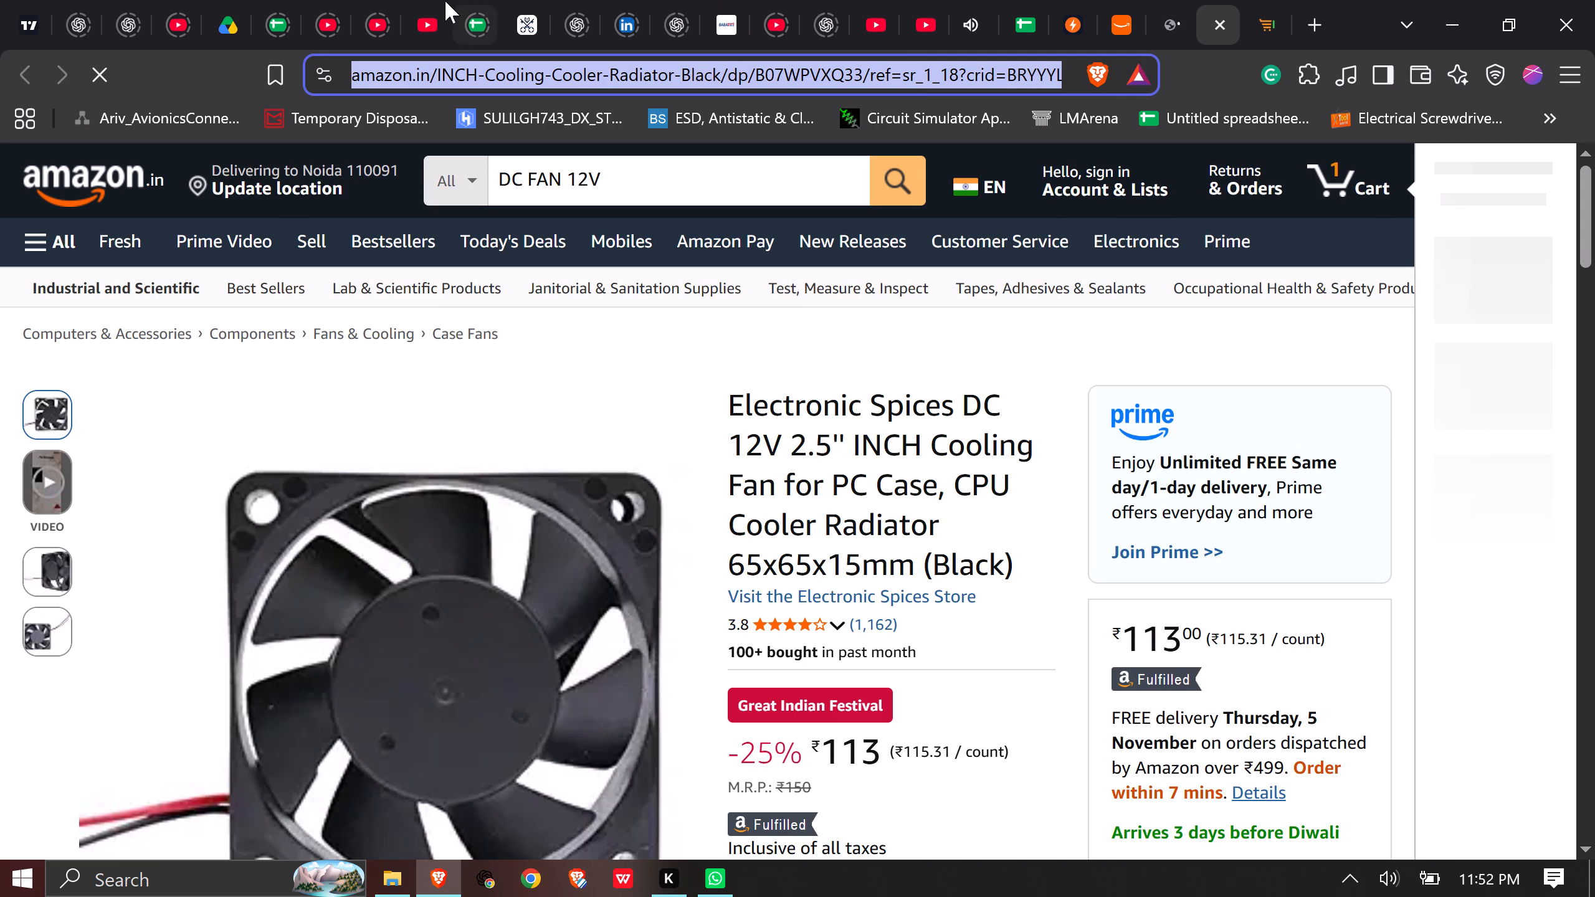
pyautogui.click(1032, 2)
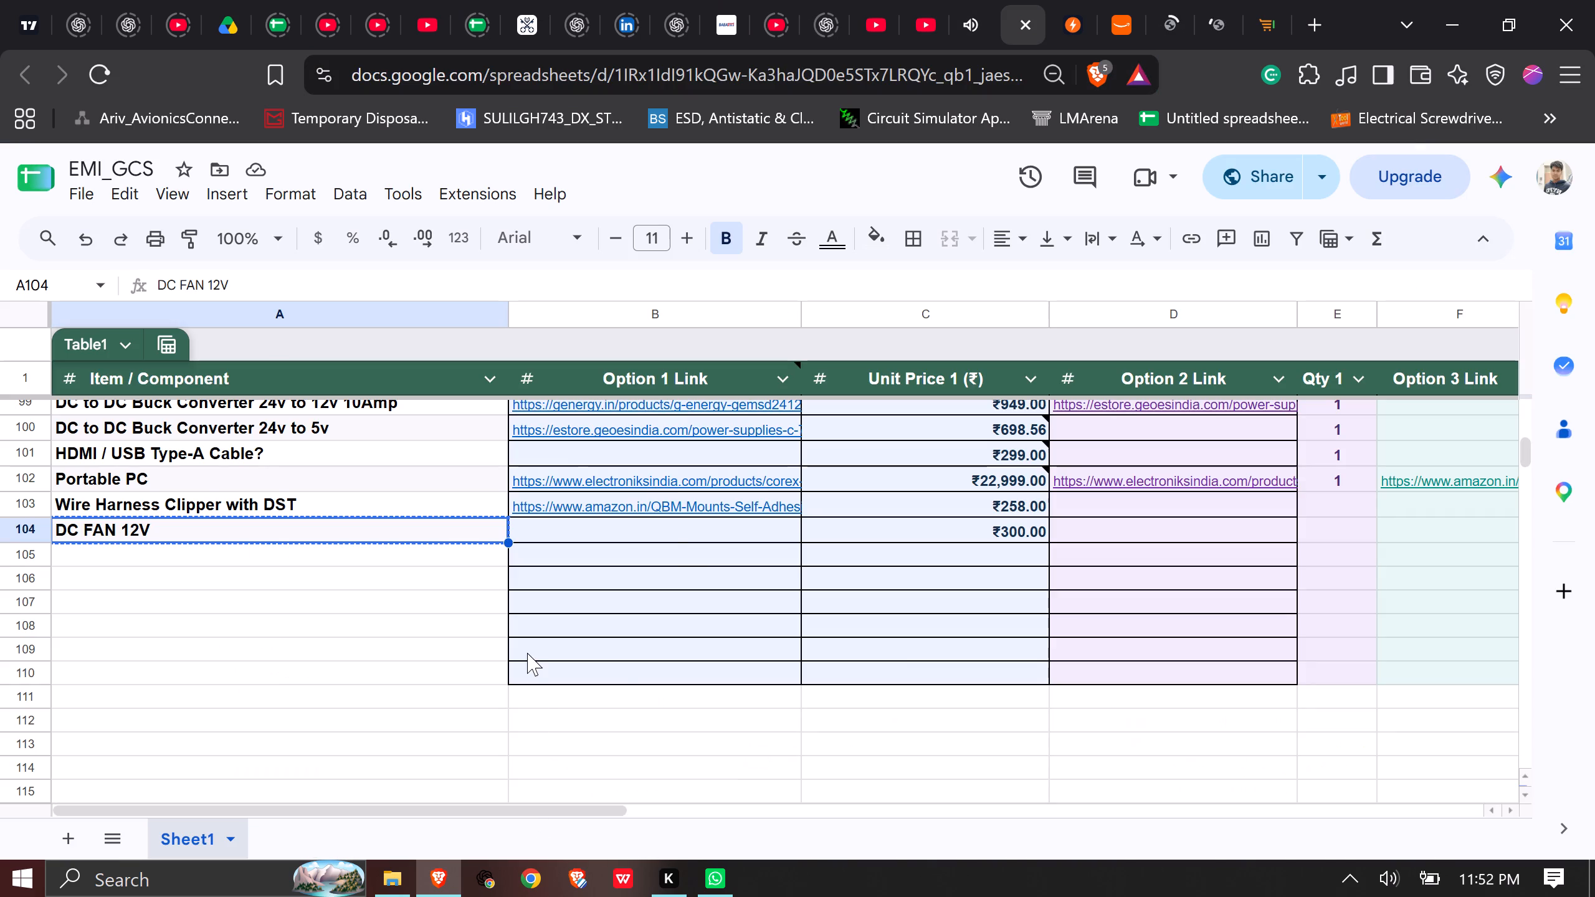
pyautogui.click(667, 541)
pyautogui.hotkey('ctrl', 'v')
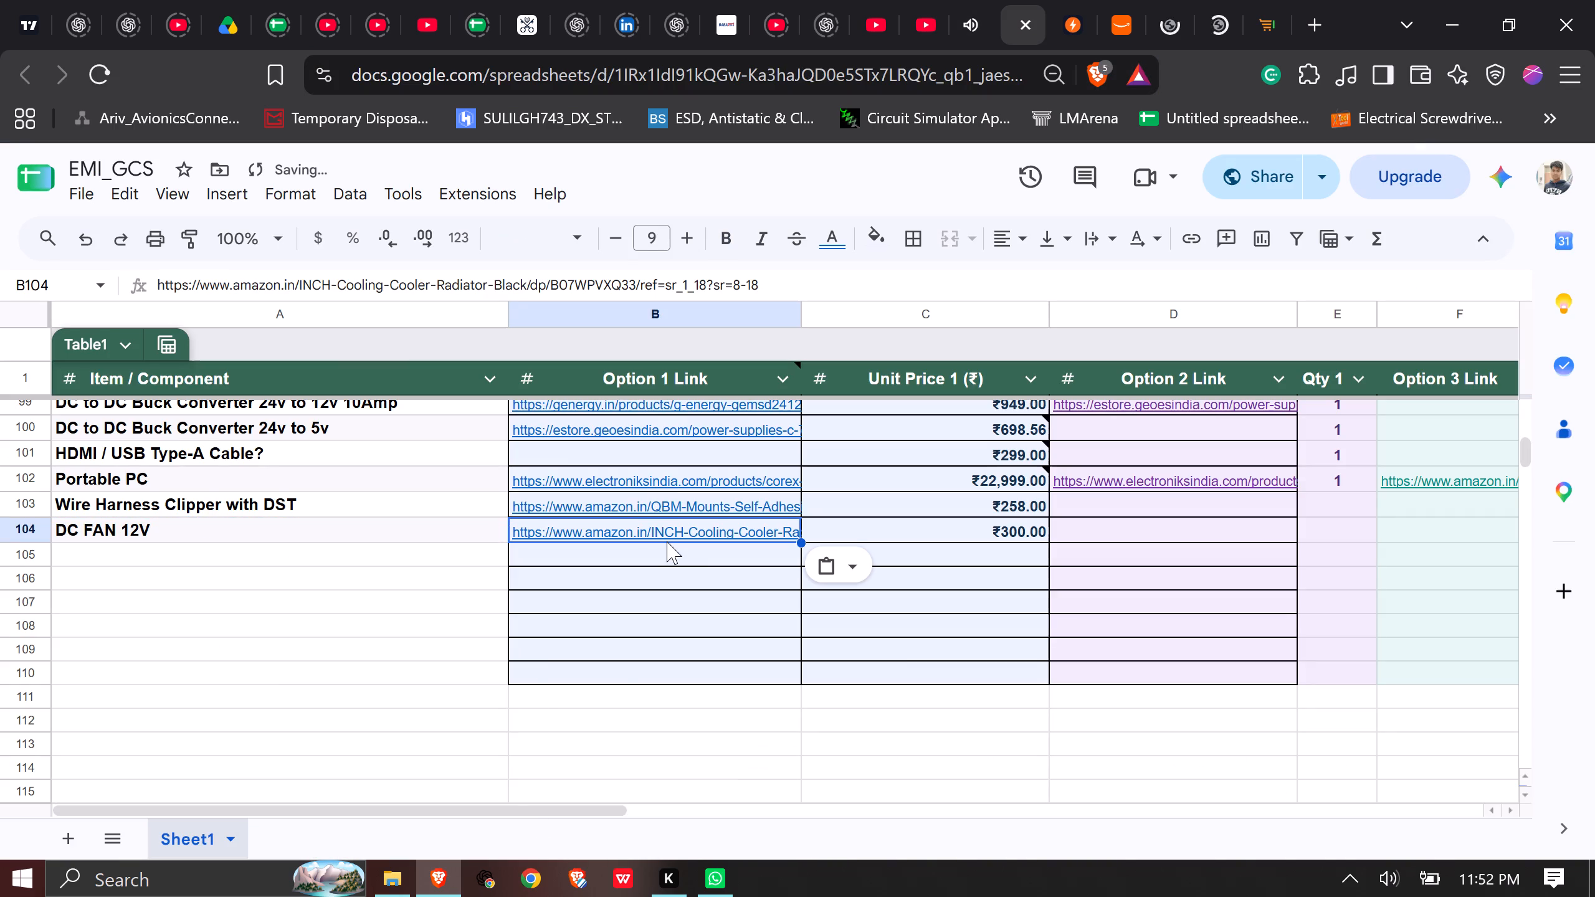
# Select the Option 2 Link cell in the DC FAN 12V row.
pyautogui.click(1221, 531)
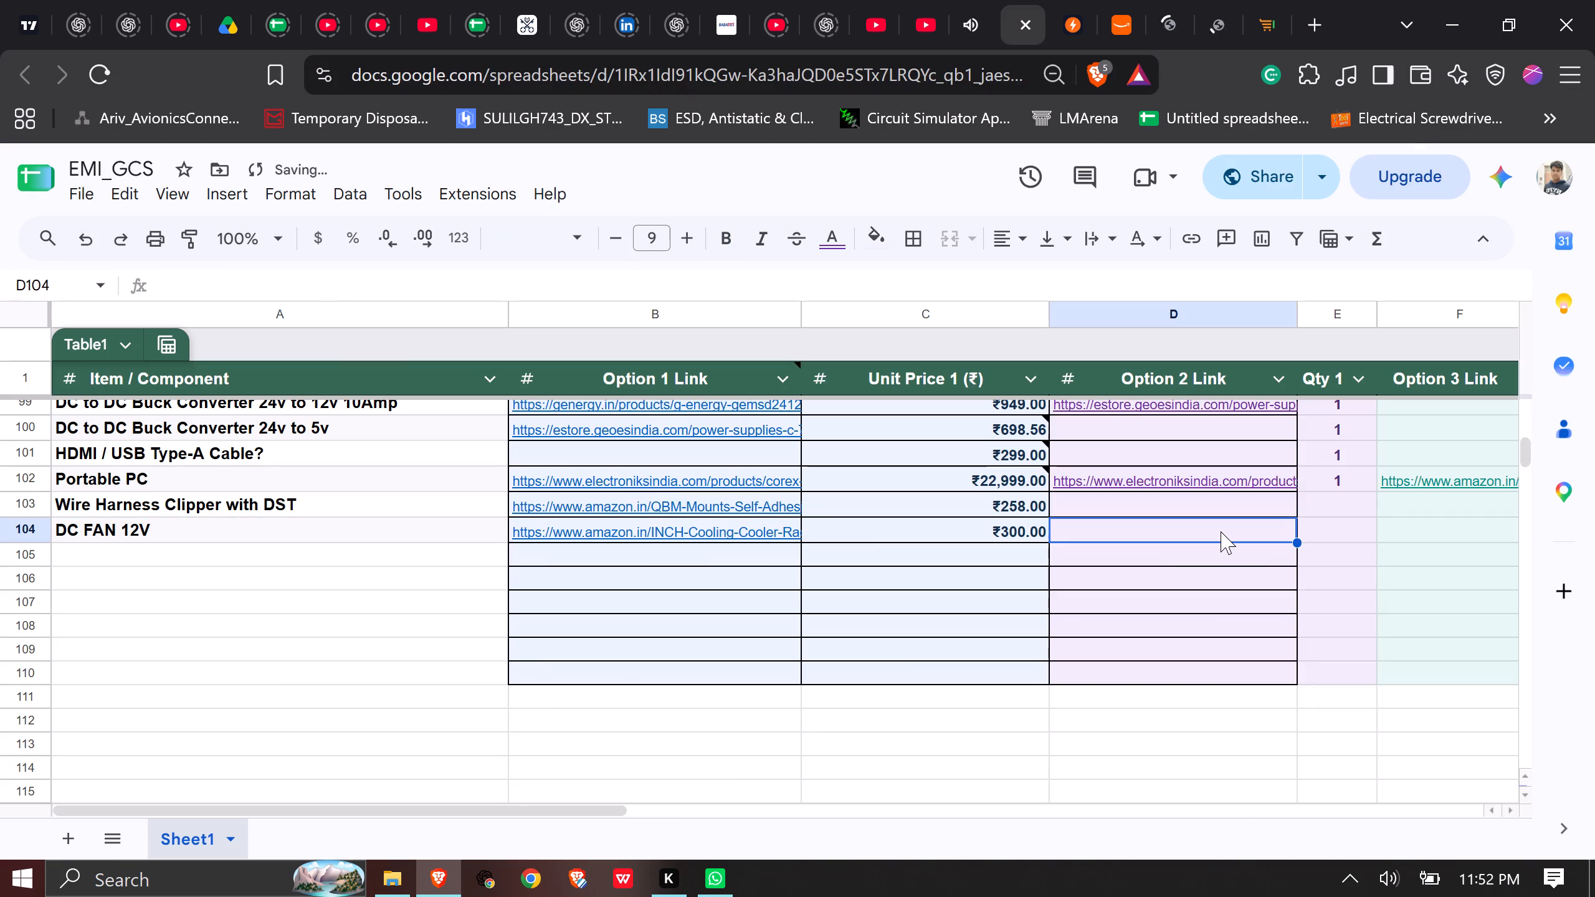
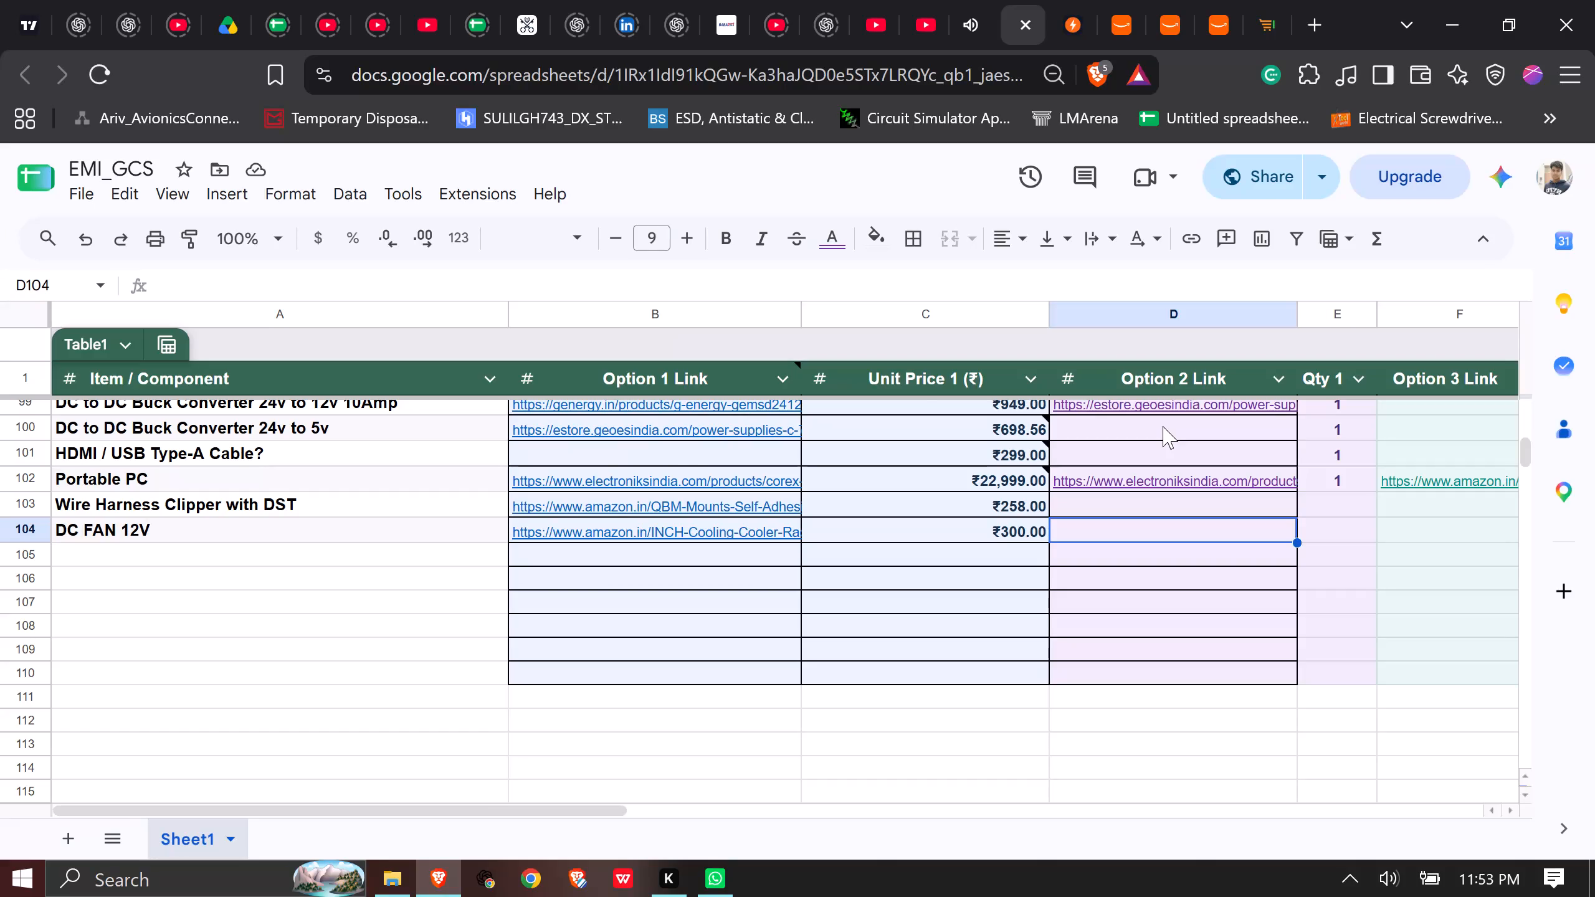
# Open the Option 1 link of the Wire Harness Clipper with DST row and examine the product's photos and purchase details.
pyautogui.click(663, 506)
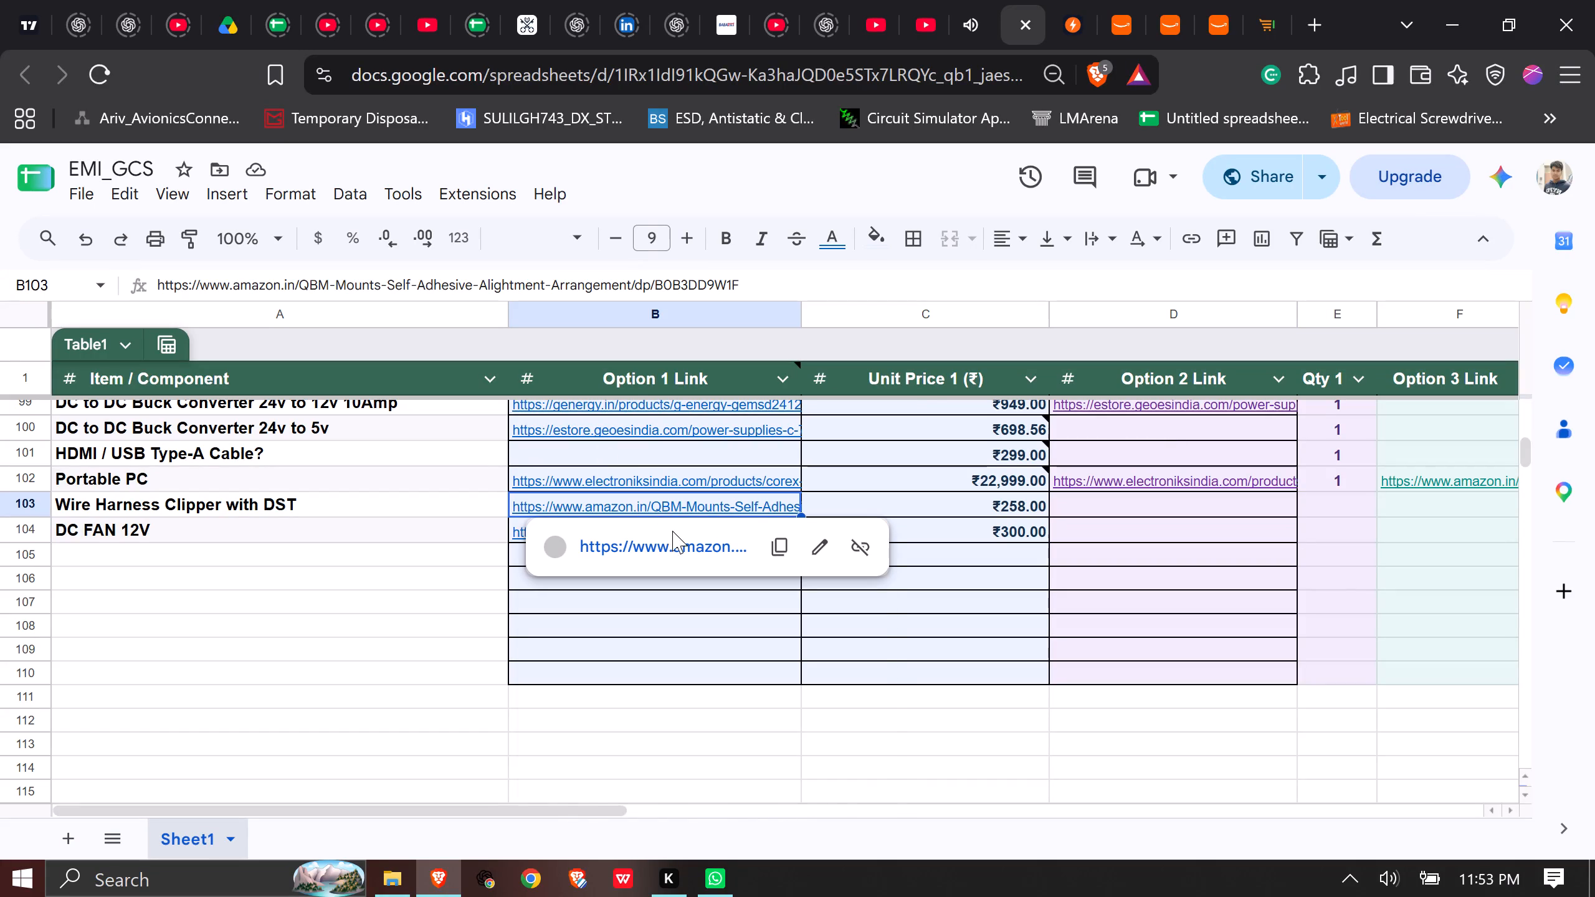
pyautogui.click(674, 551)
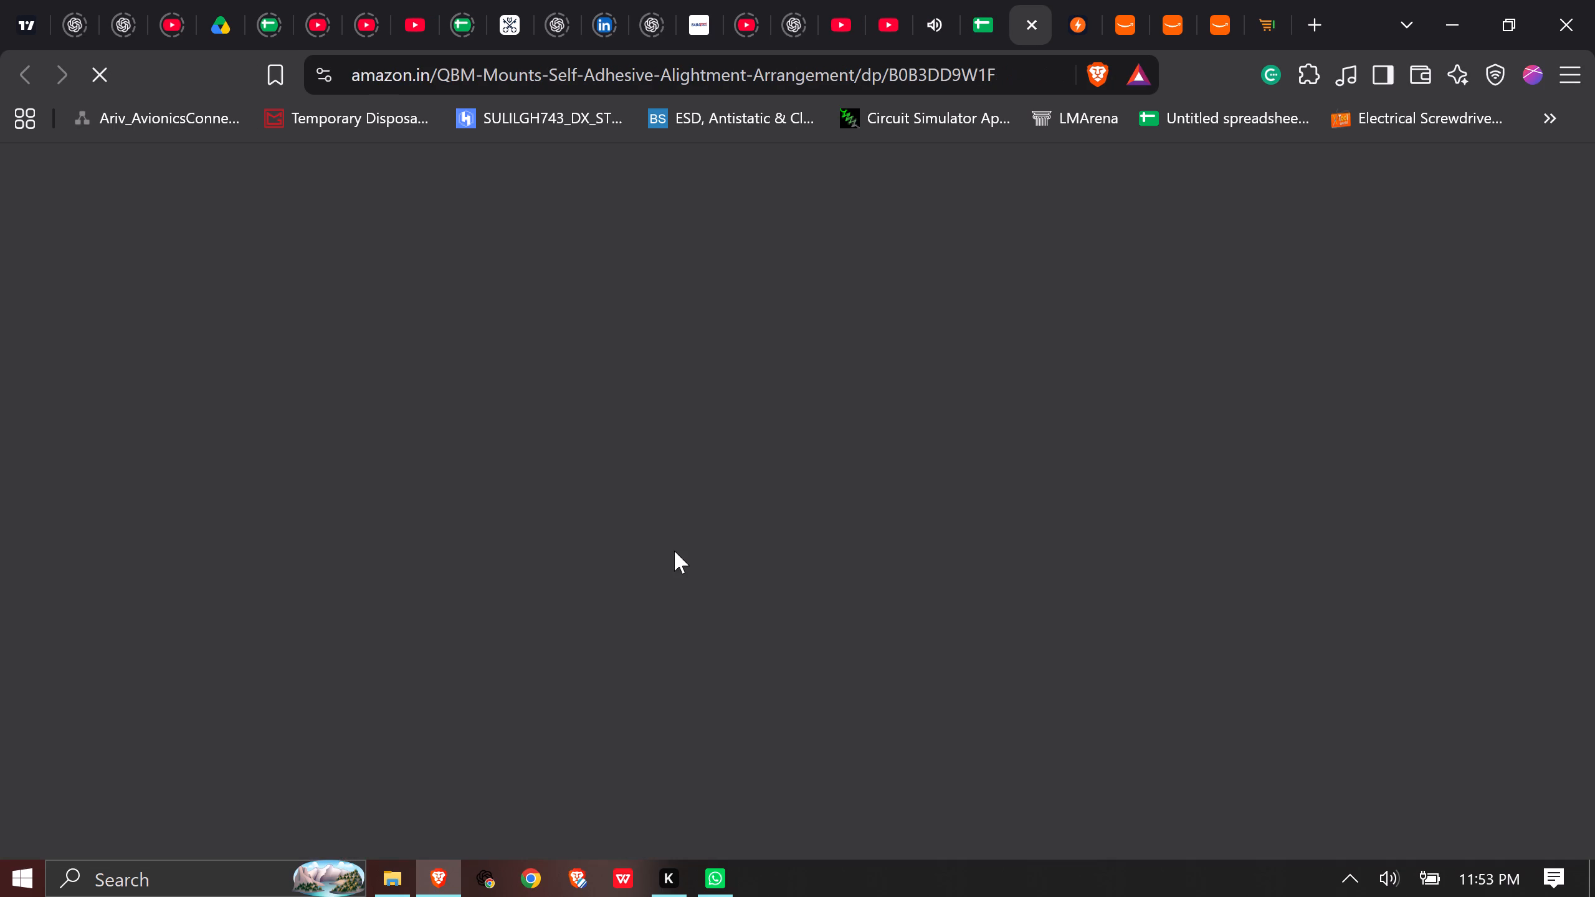
pyautogui.scroll(-1, 674, 551)
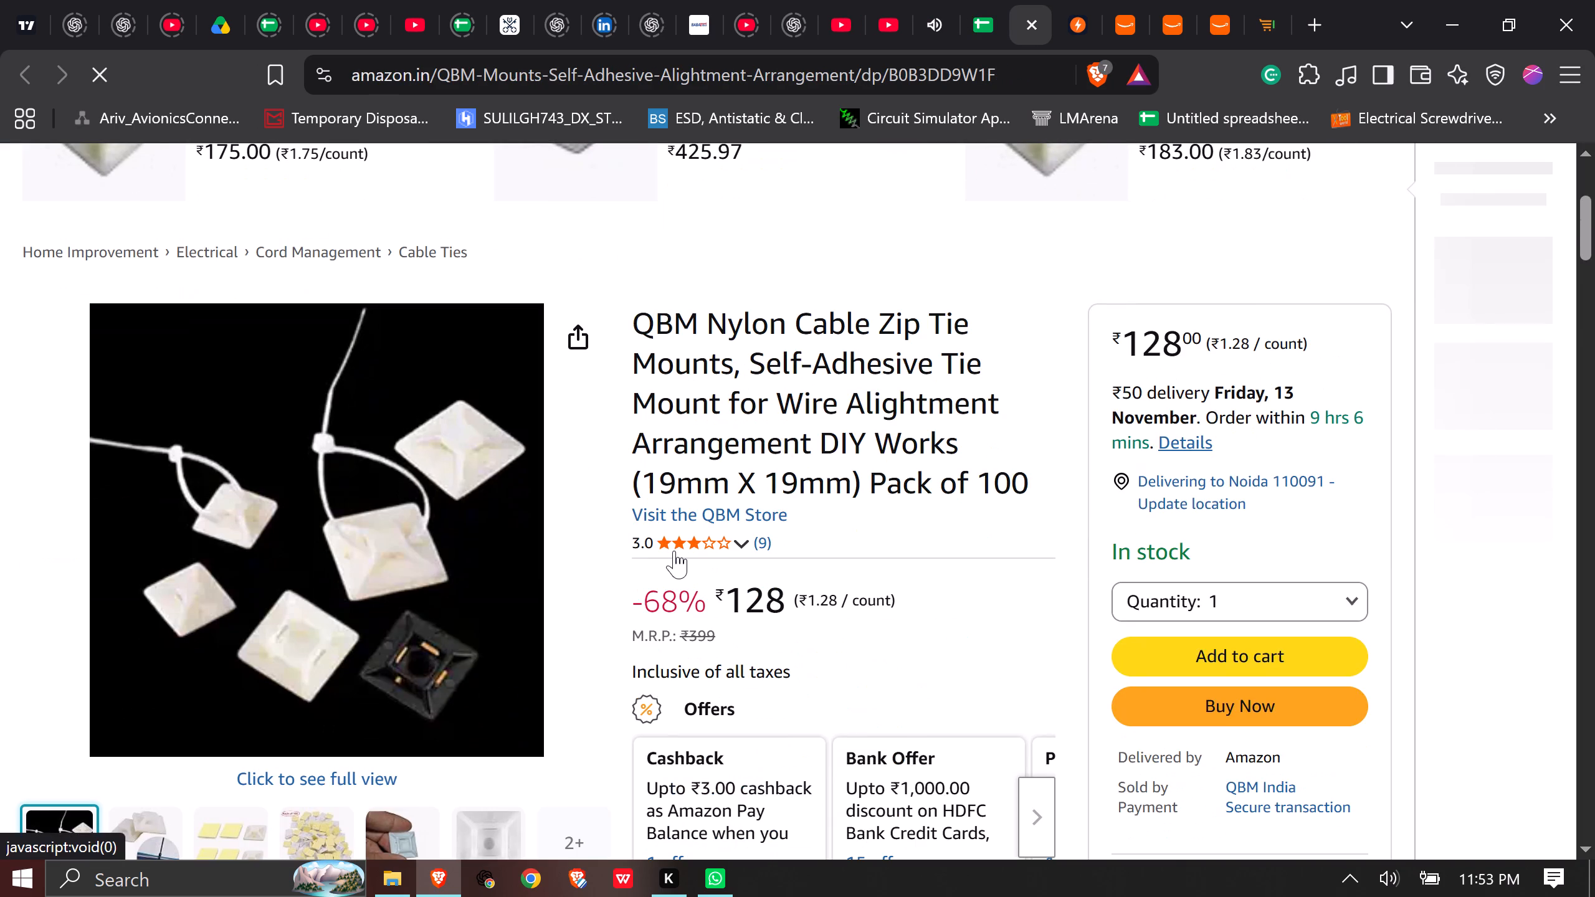
pyautogui.scroll(-1, 674, 551)
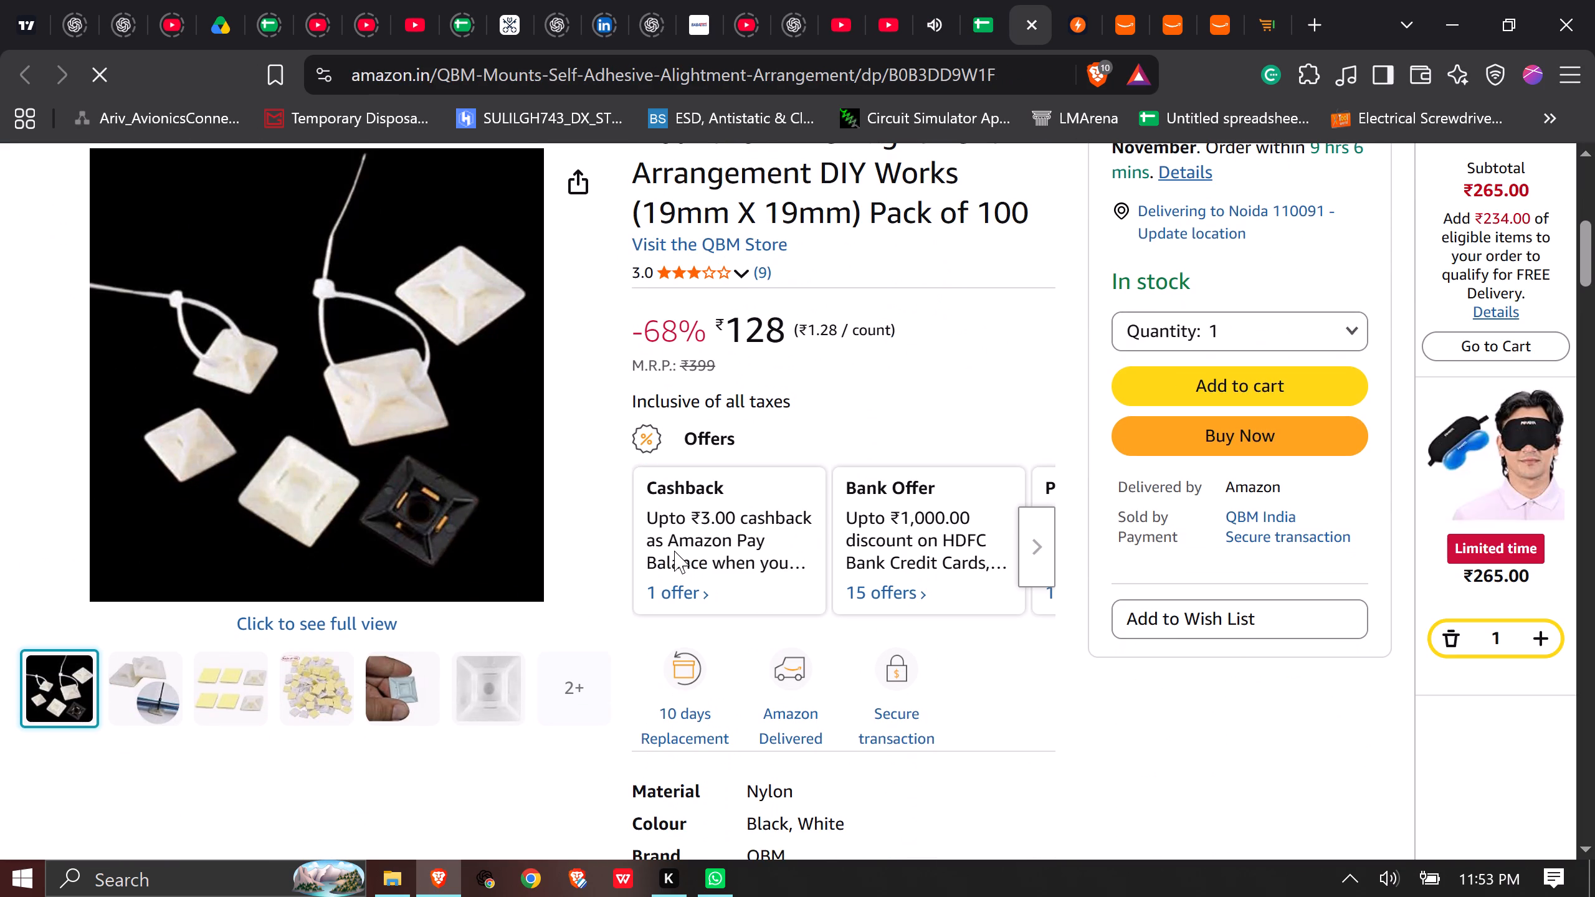
pyautogui.click(579, 681)
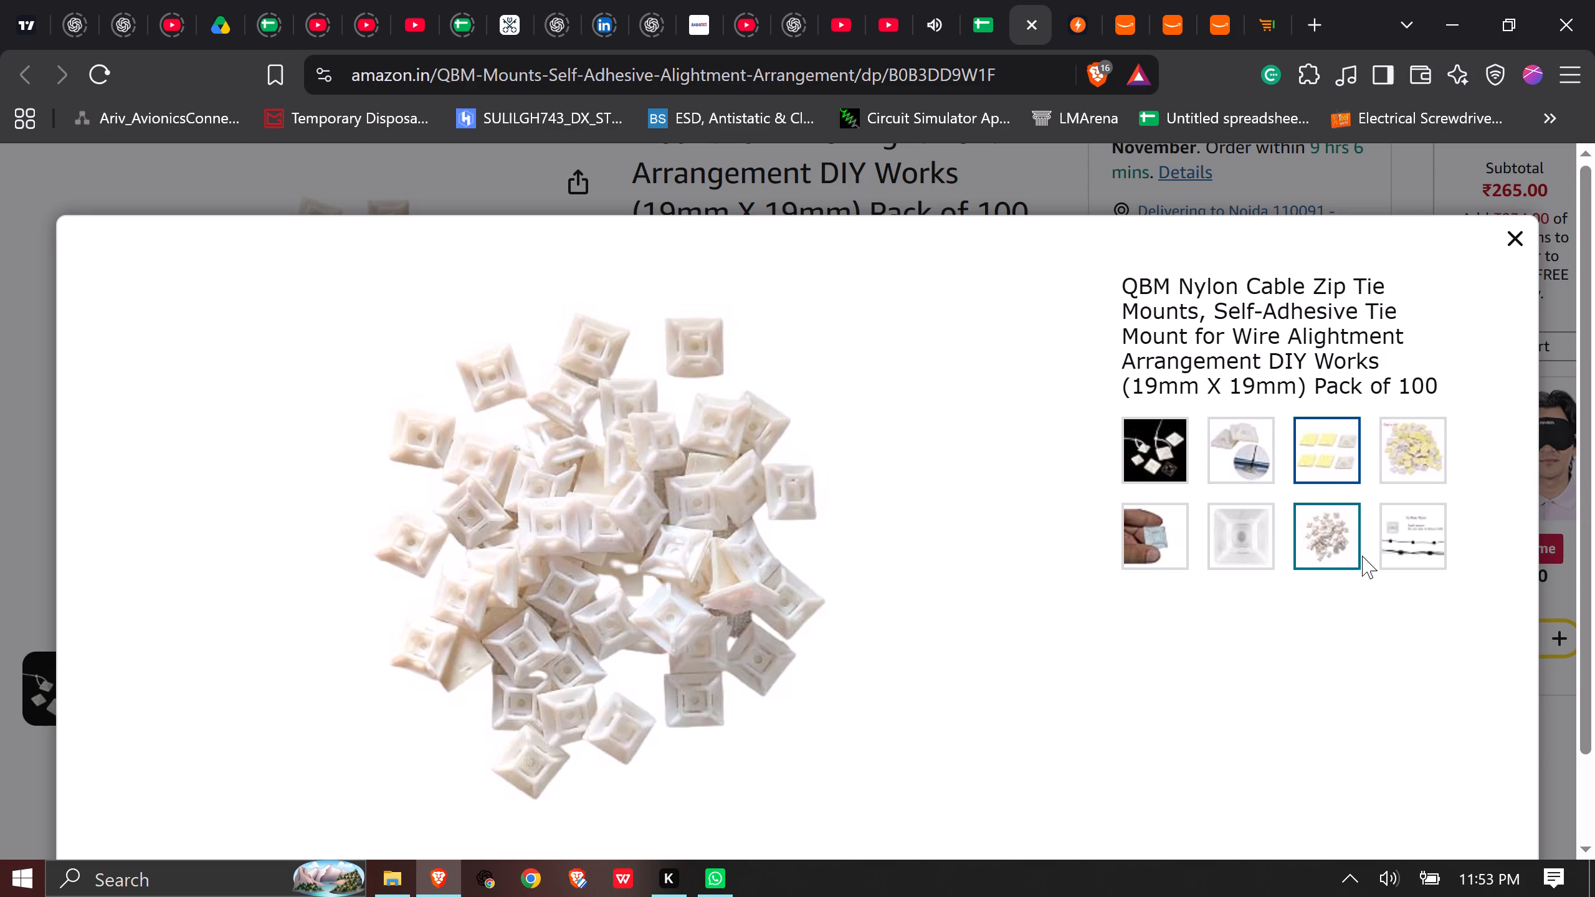
pyautogui.click(1417, 546)
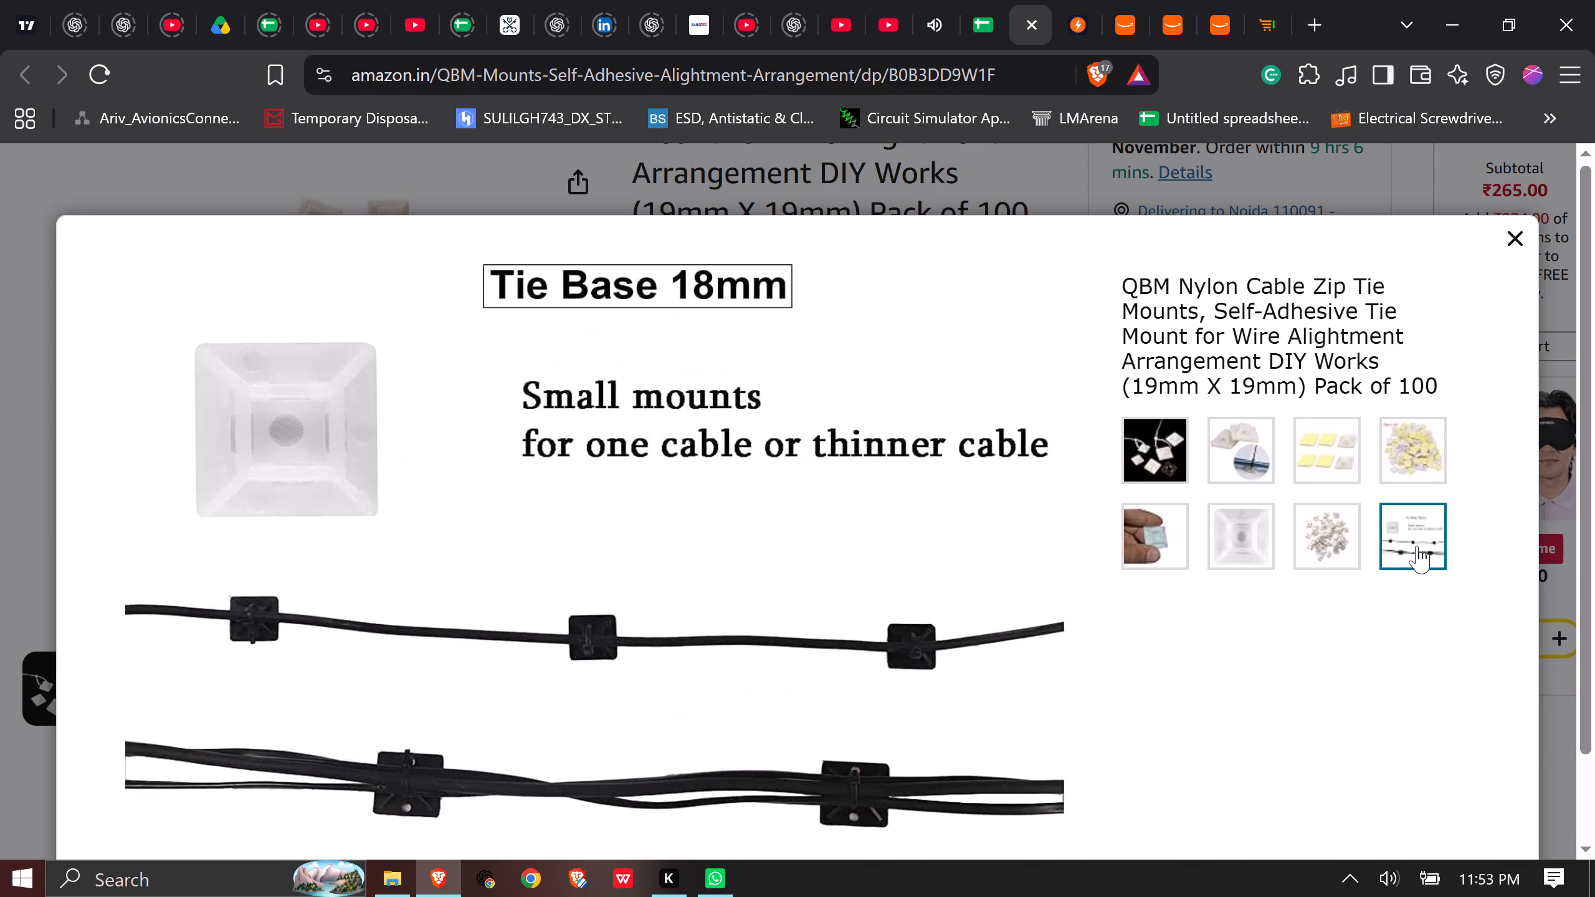
pyautogui.click(1512, 250)
pyautogui.scroll(1, 1052, 604)
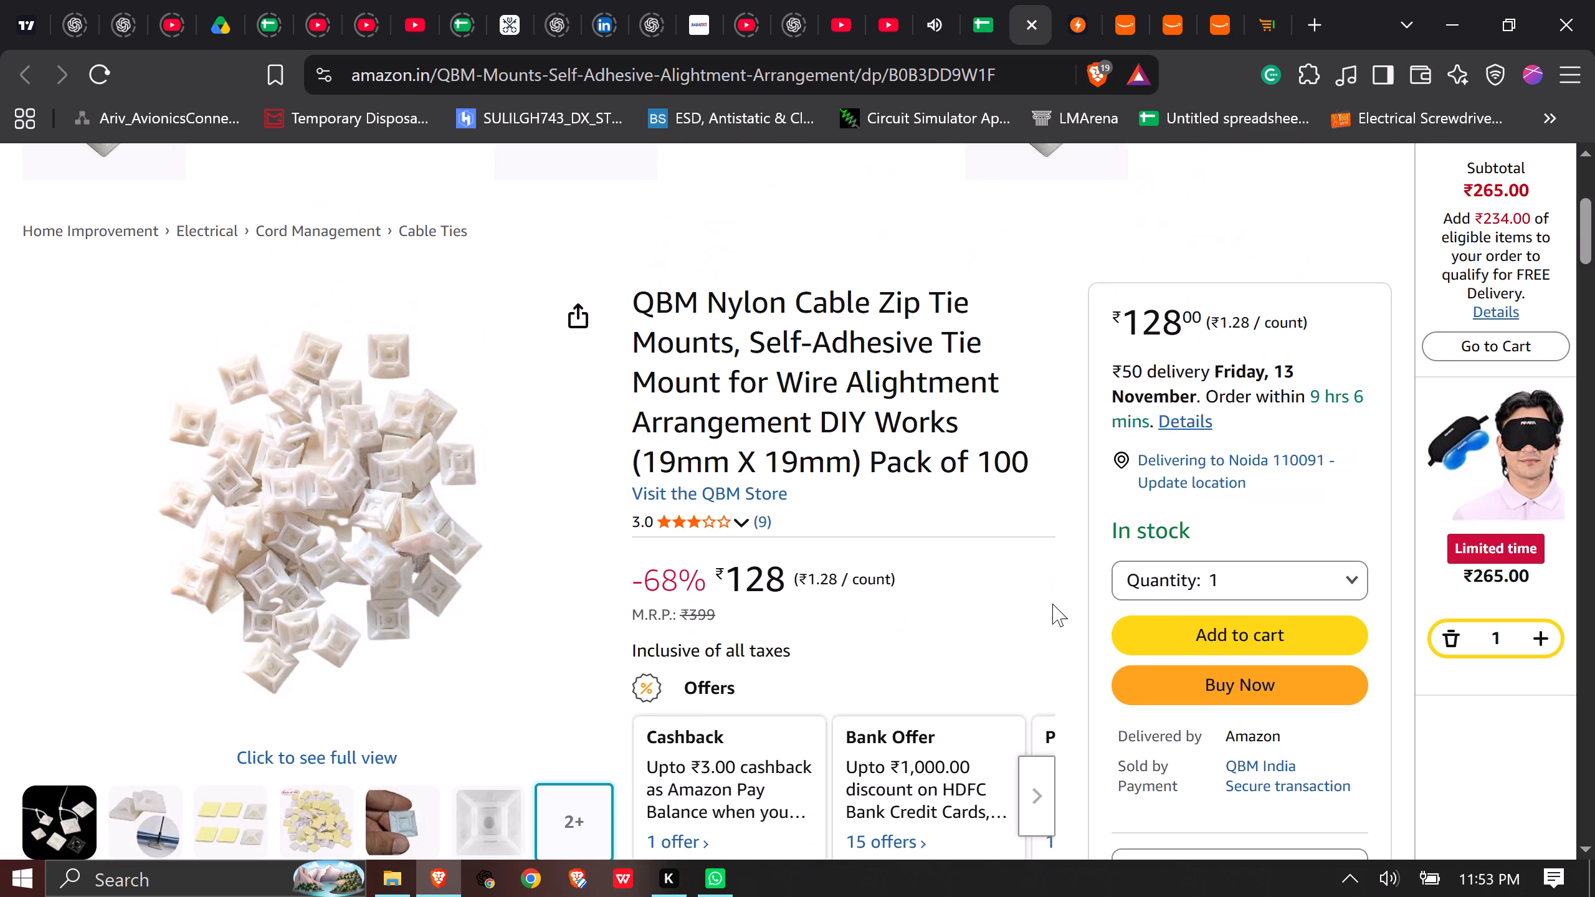
pyautogui.scroll(-2, 1052, 604)
pyautogui.scroll(2, 1052, 604)
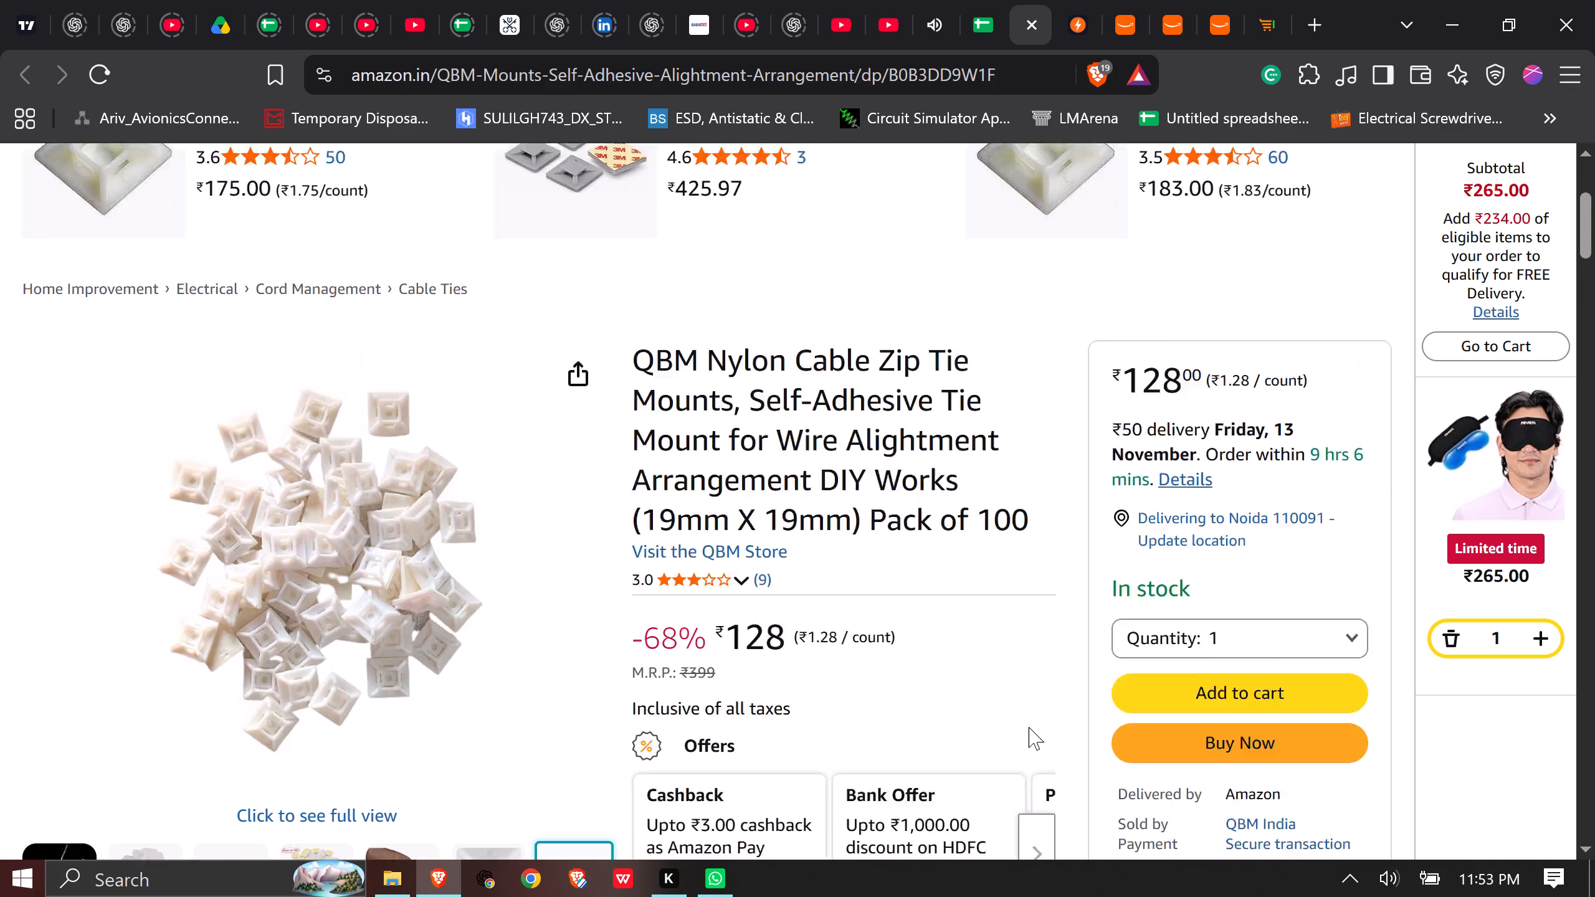
pyautogui.scroll(10, 1029, 727)
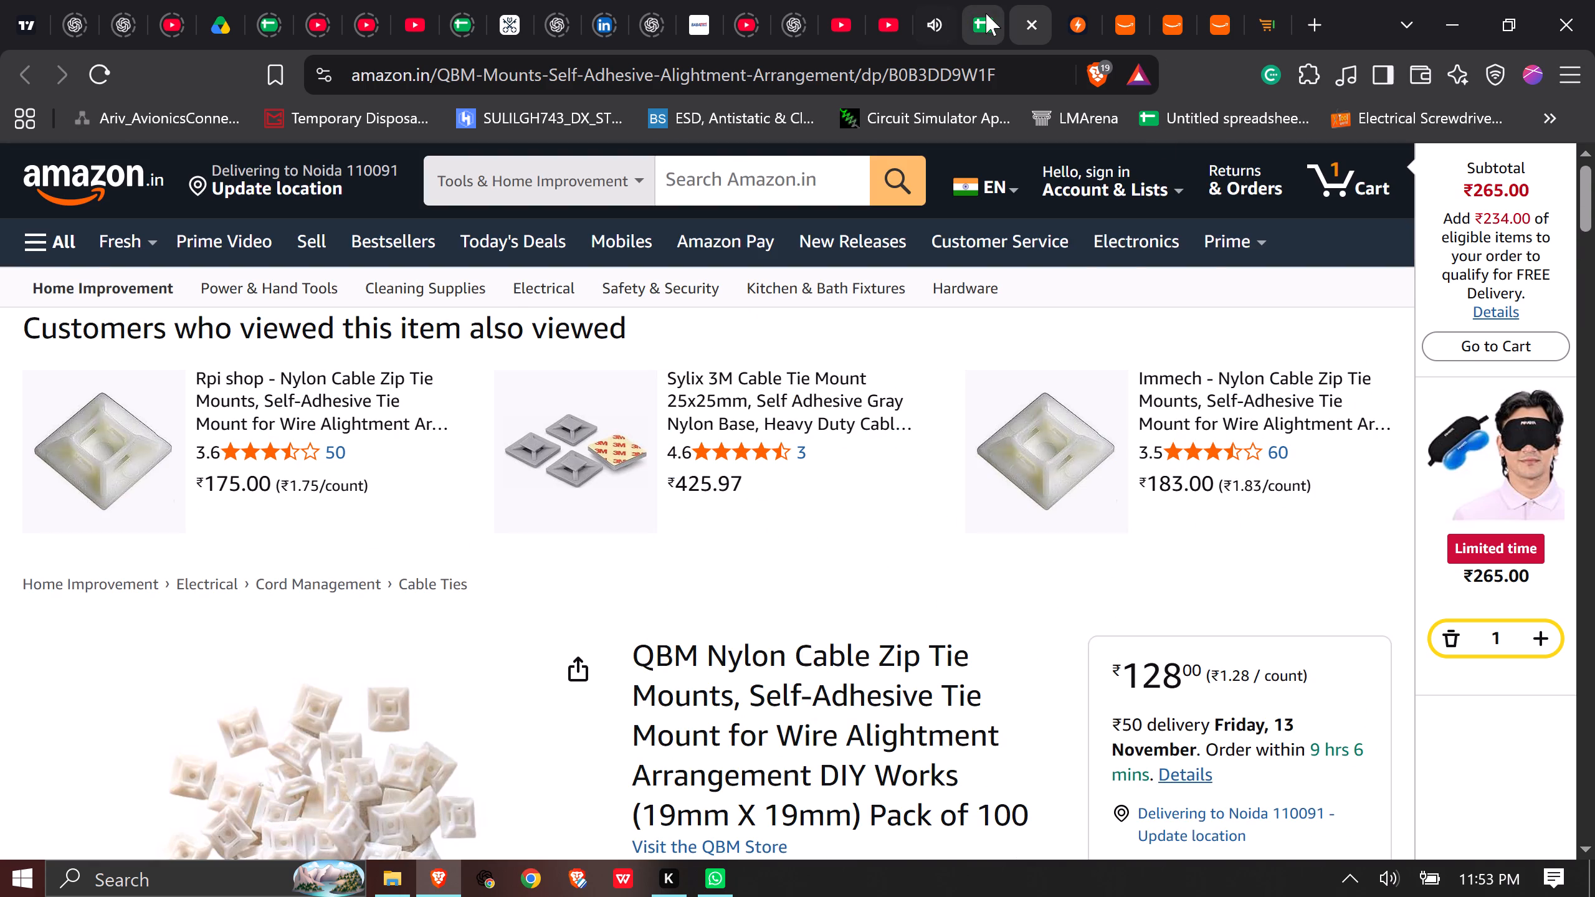
# Return to the EMI_GCS sheet and add the item "nylon wire harness" in row 105, below DC FAN 12V.
pyautogui.click(986, 13)
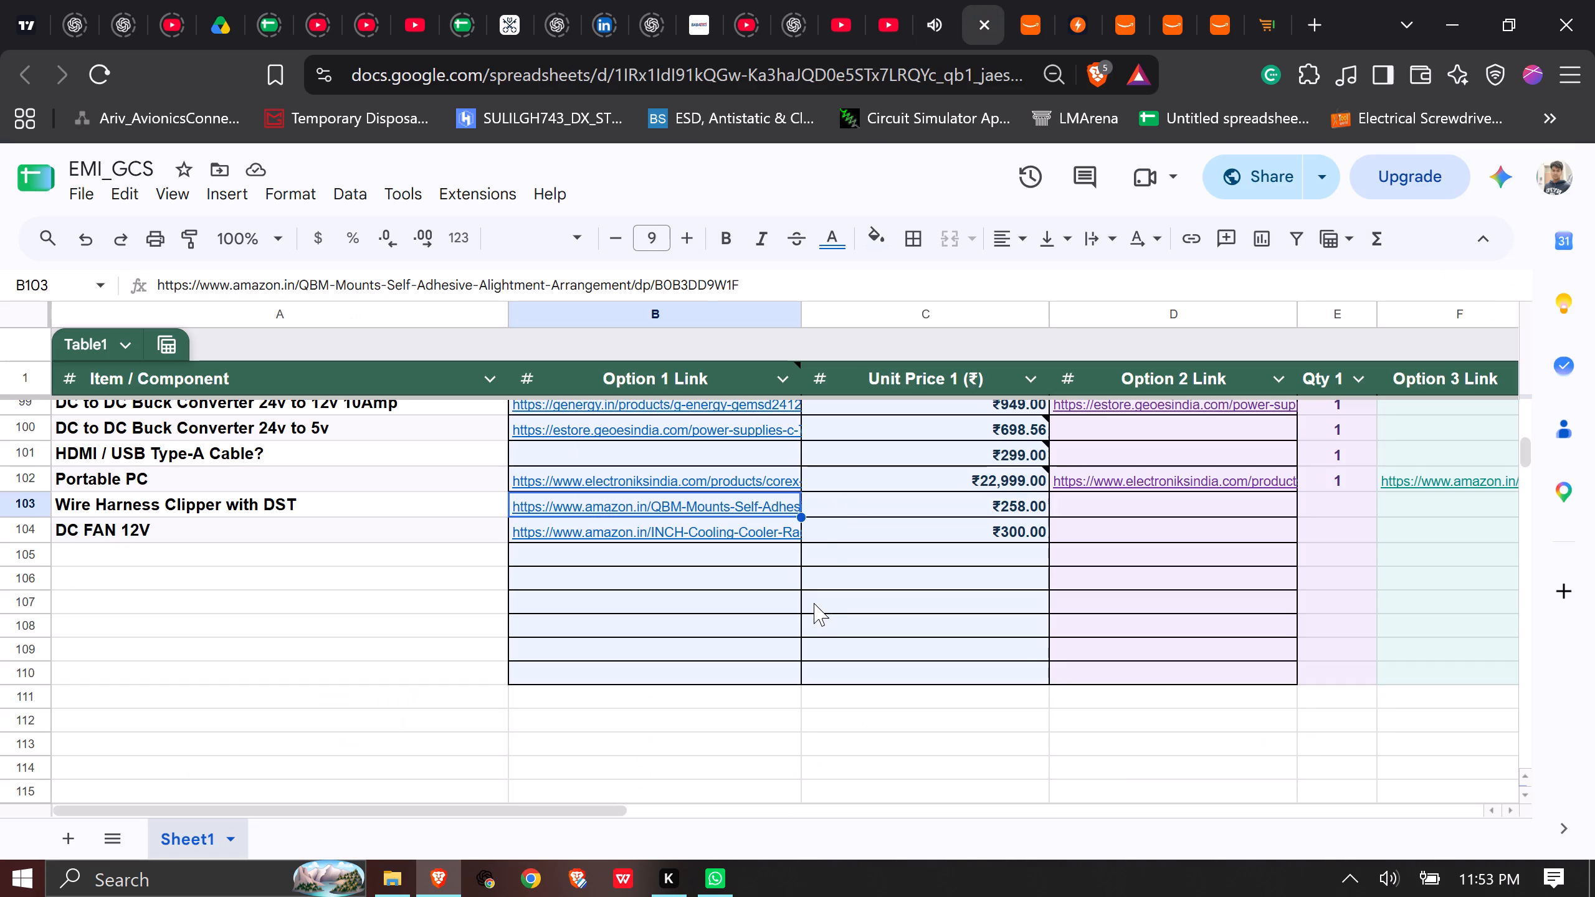
pyautogui.scroll(2, 814, 603)
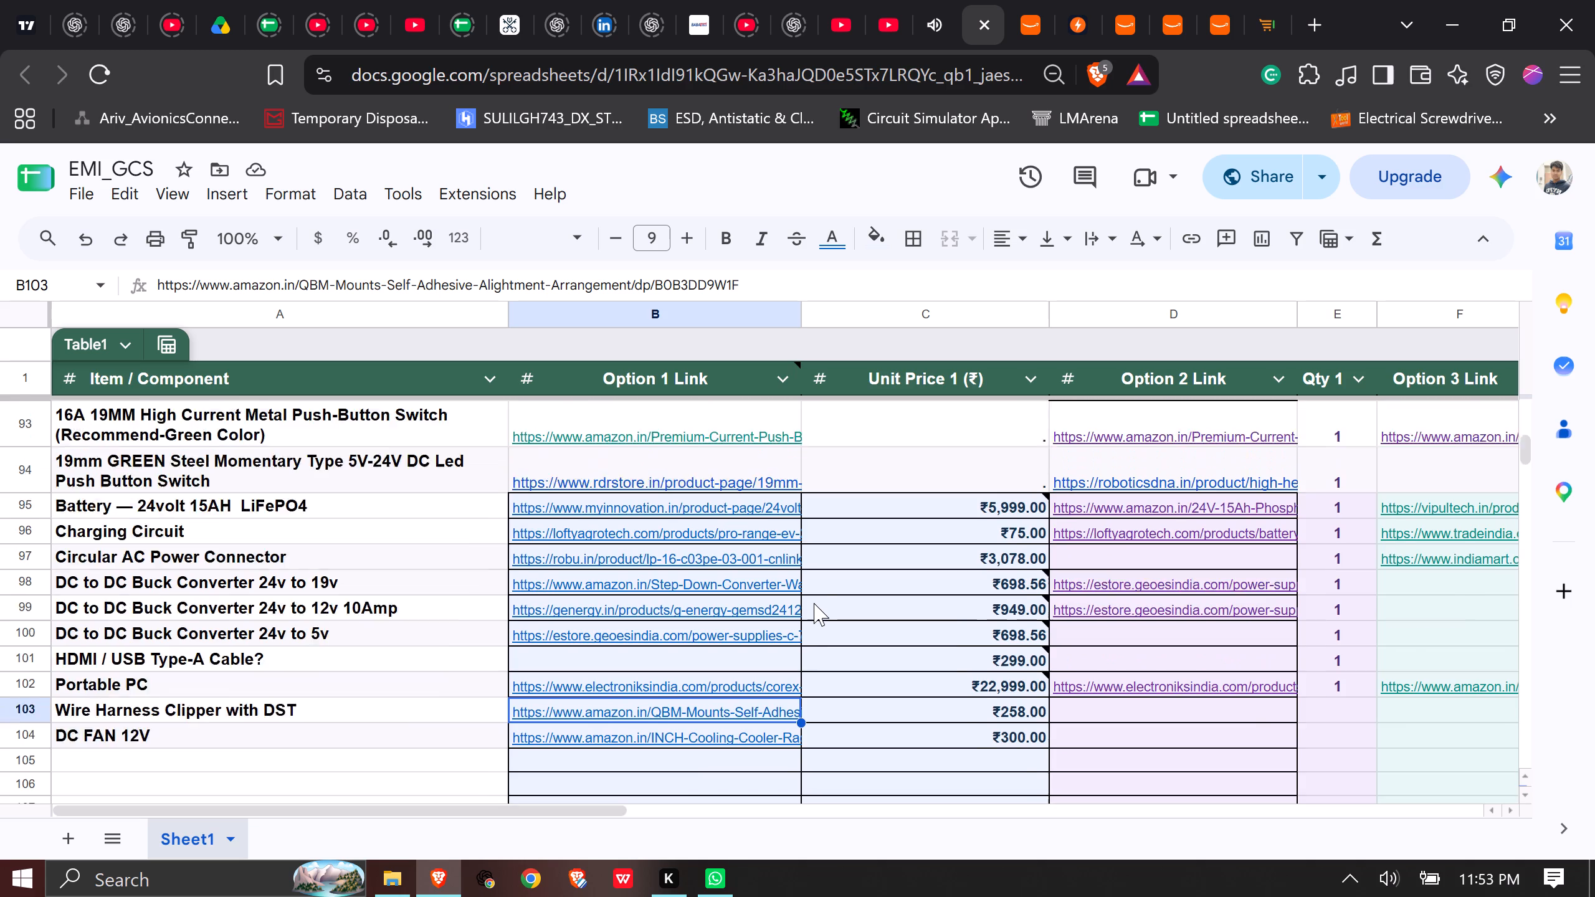
pyautogui.scroll(2, 814, 603)
pyautogui.scroll(-1, 814, 603)
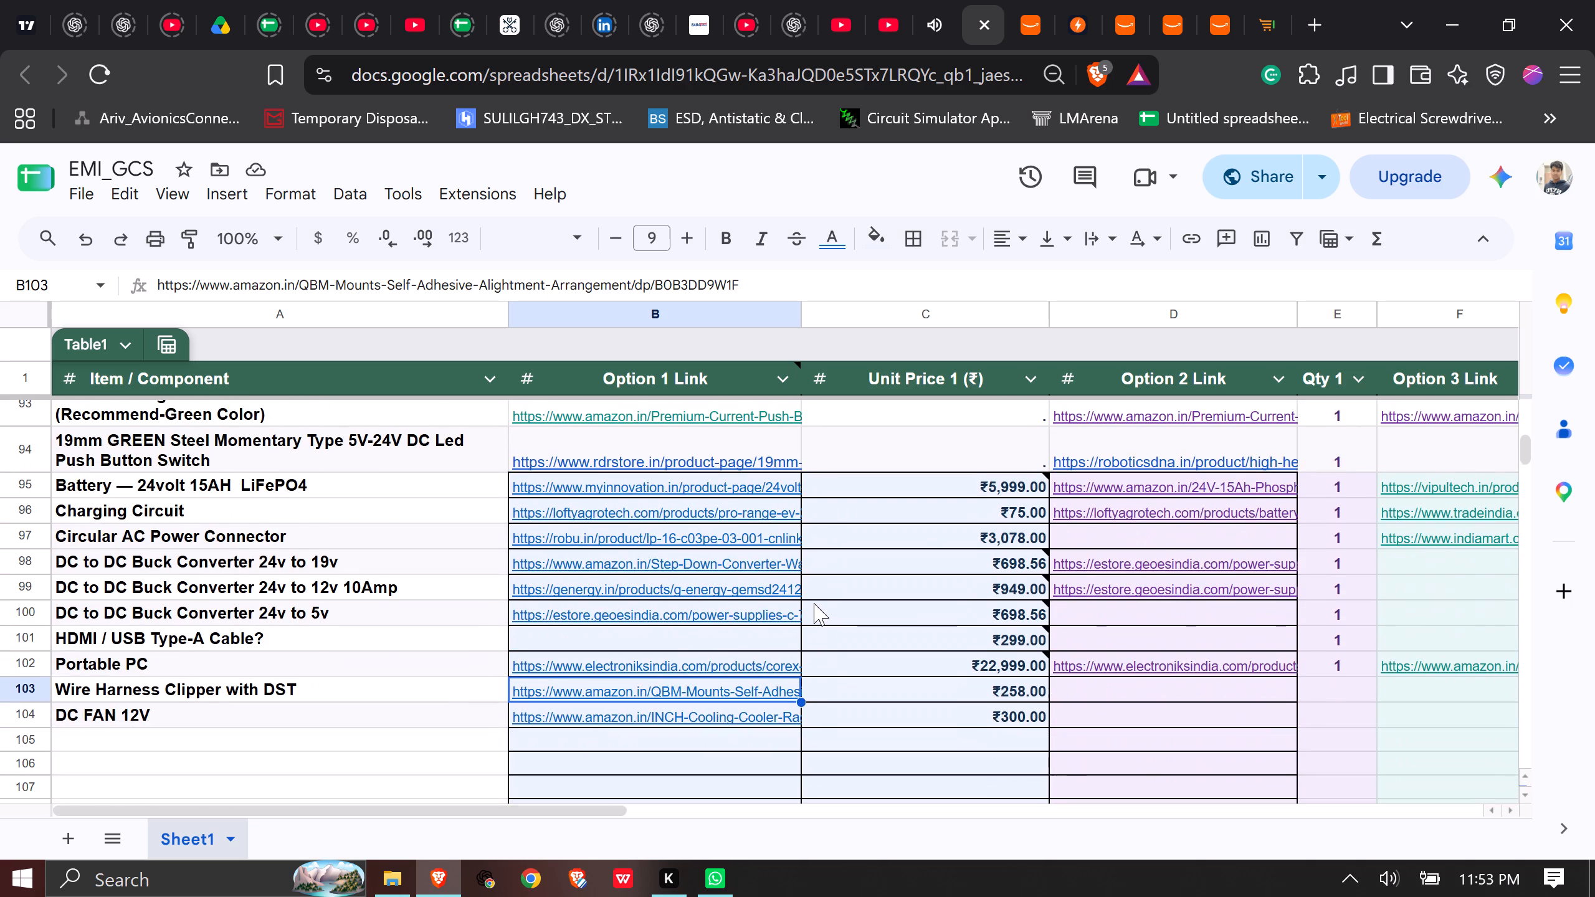
pyautogui.scroll(1, 814, 603)
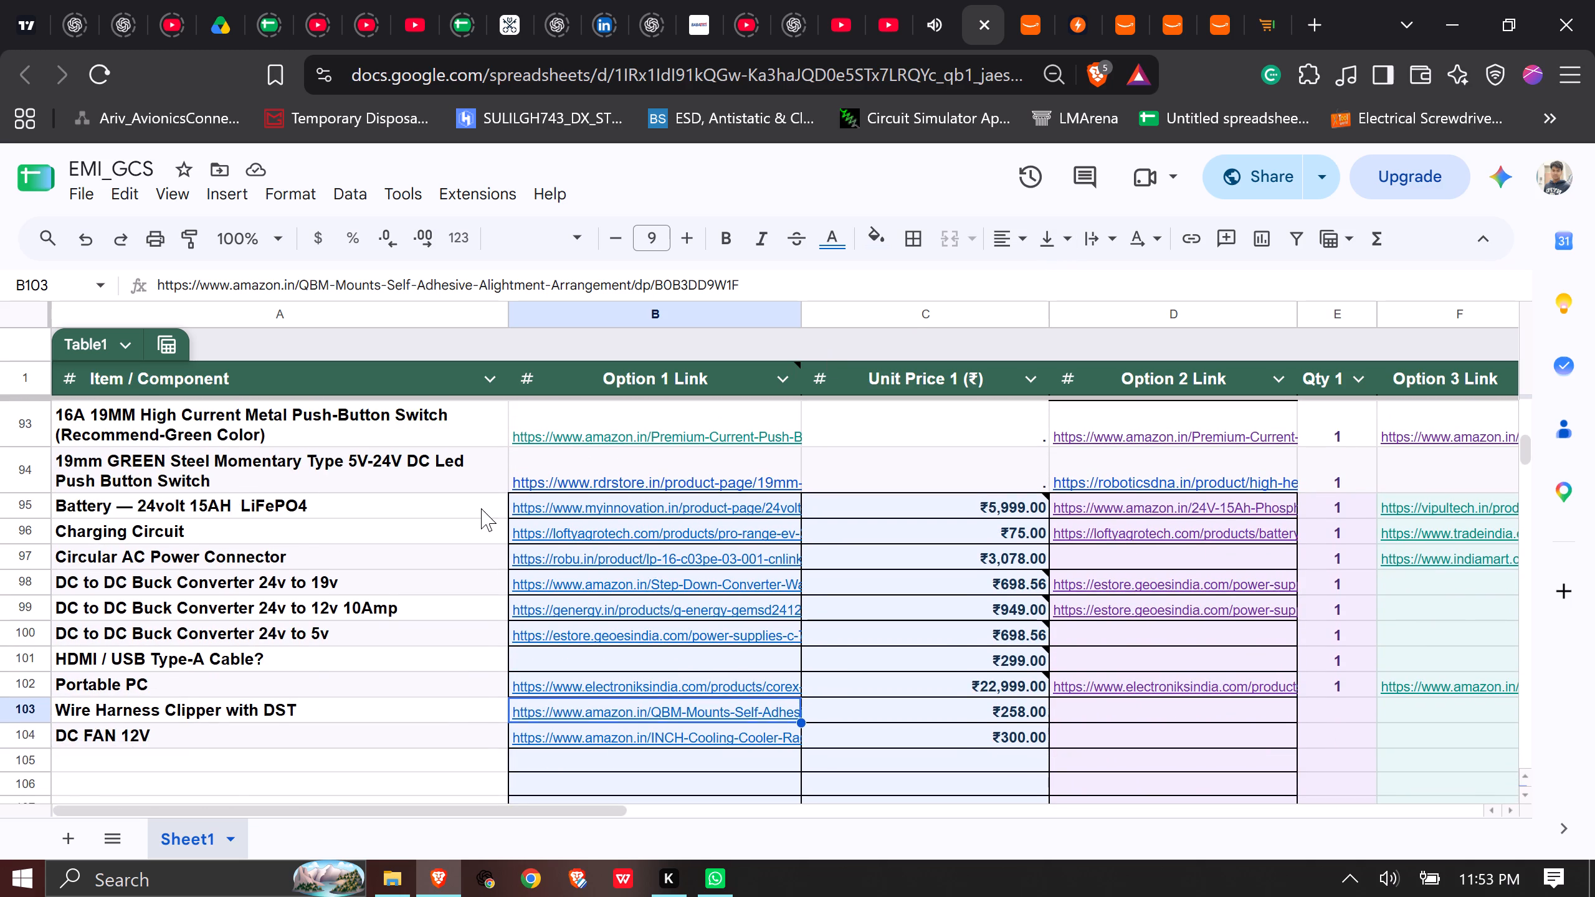
pyautogui.doubleClick(281, 760)
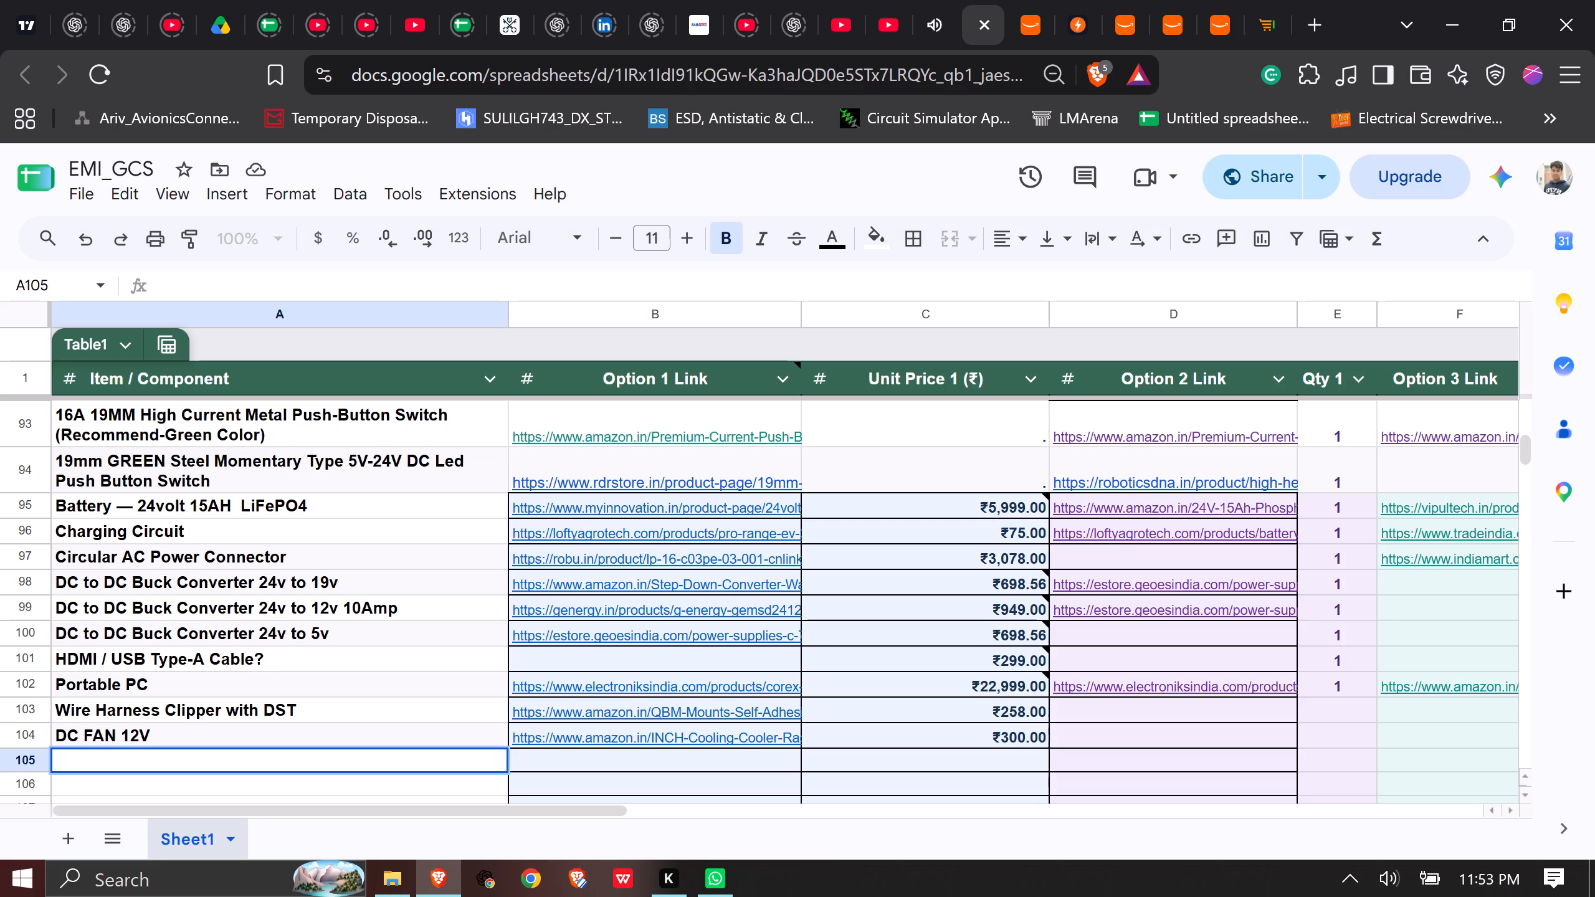
pyautogui.write('ny')
pyautogui.write('lon')
pyautogui.press('space')
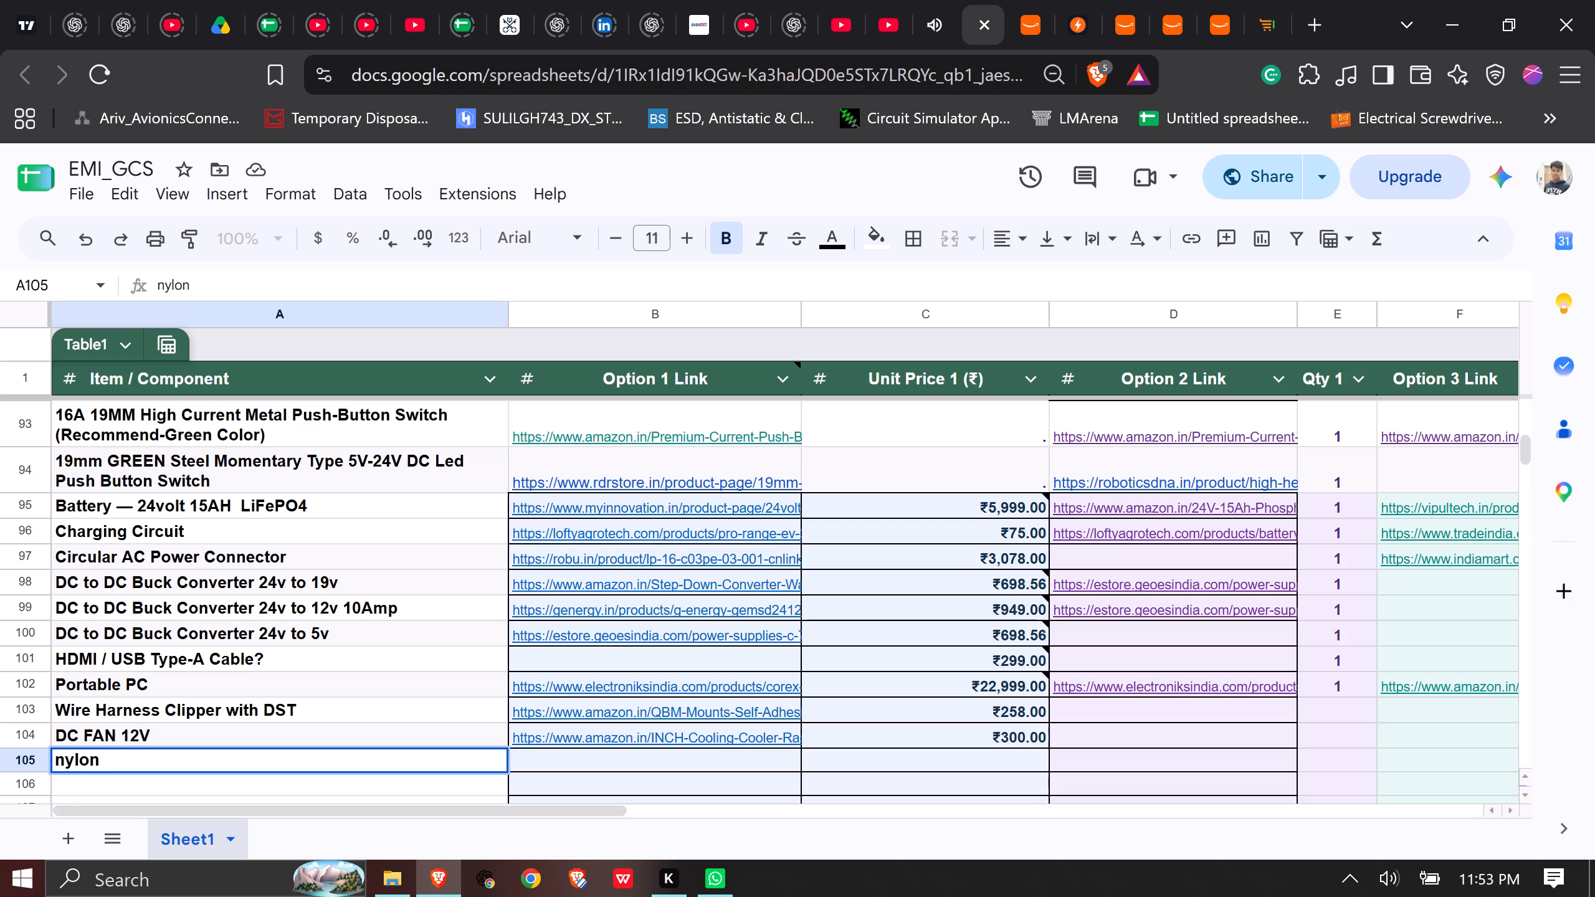
pyautogui.write('wire')
pyautogui.press('space')
pyautogui.write('harness')
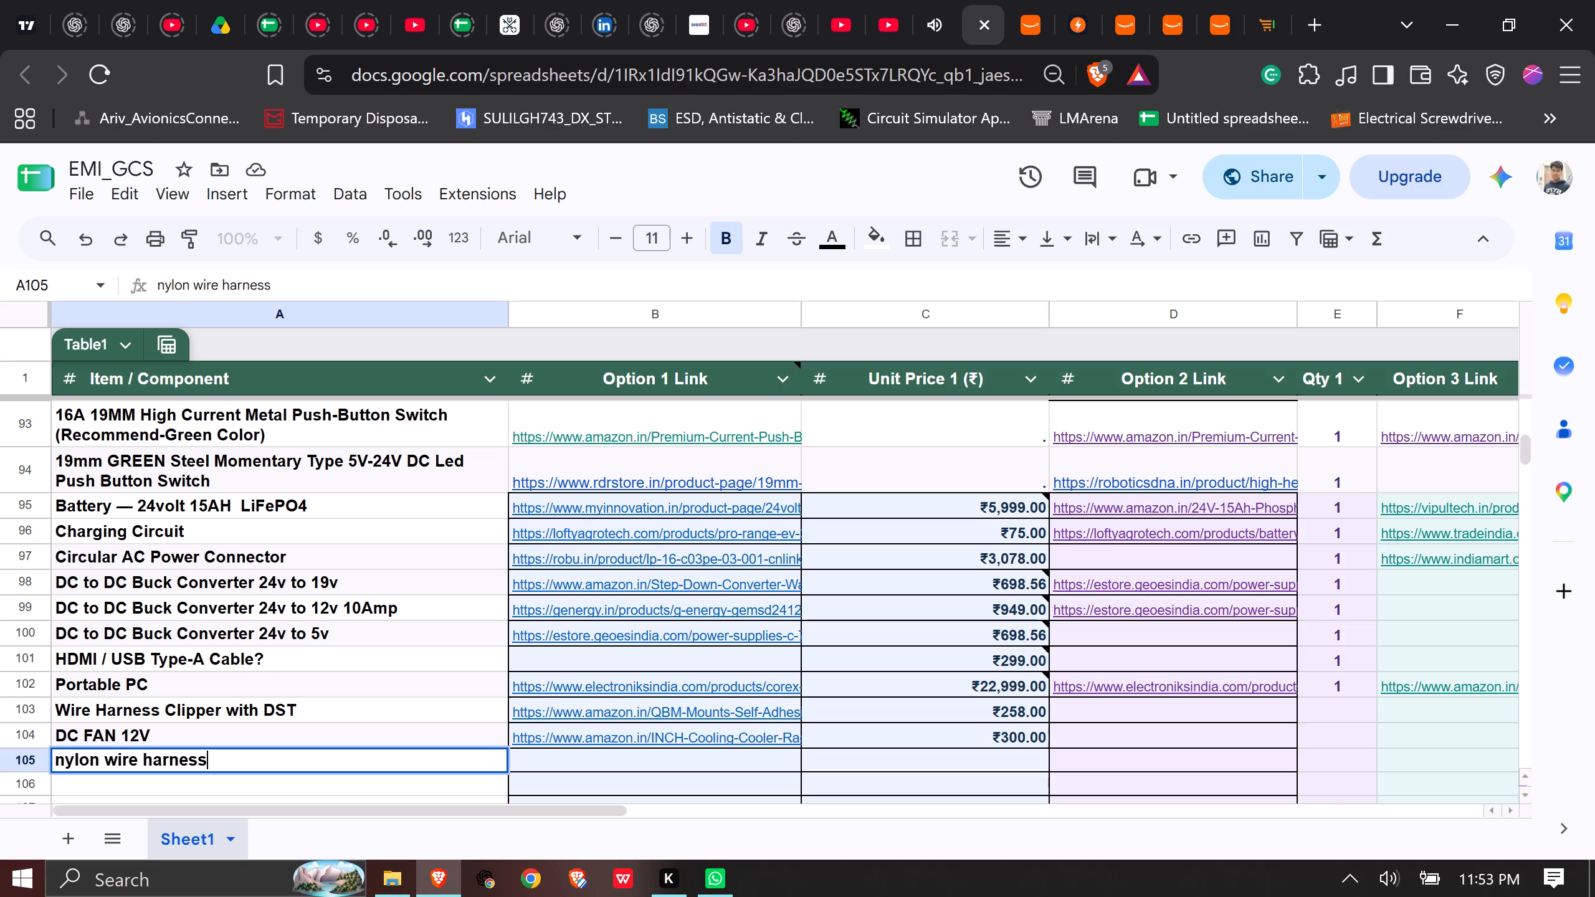
pyautogui.press('Return')
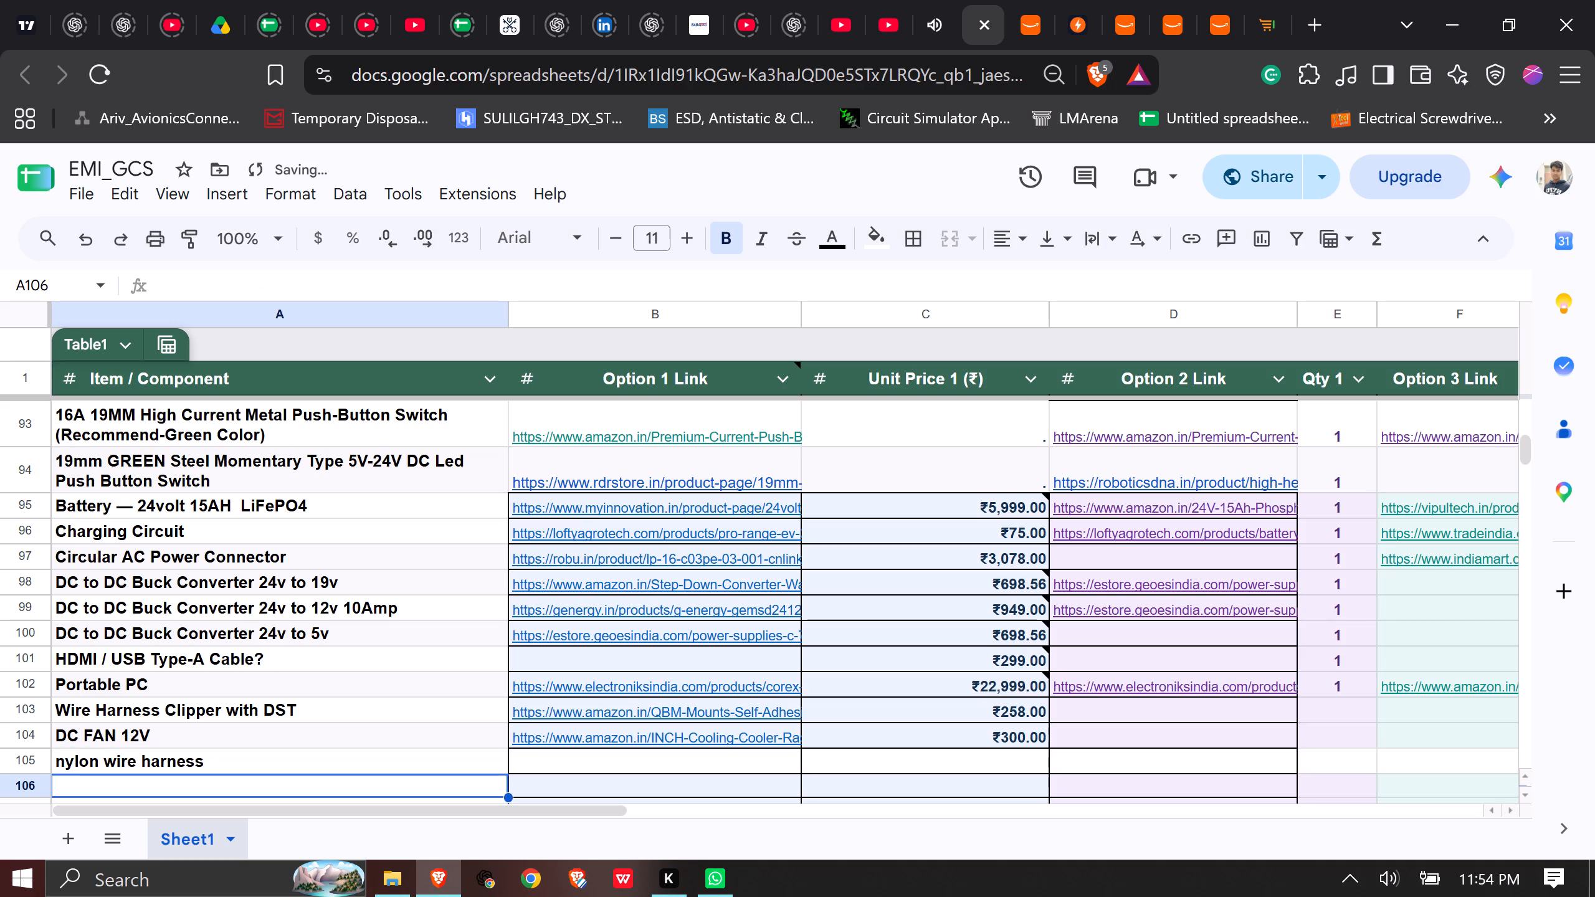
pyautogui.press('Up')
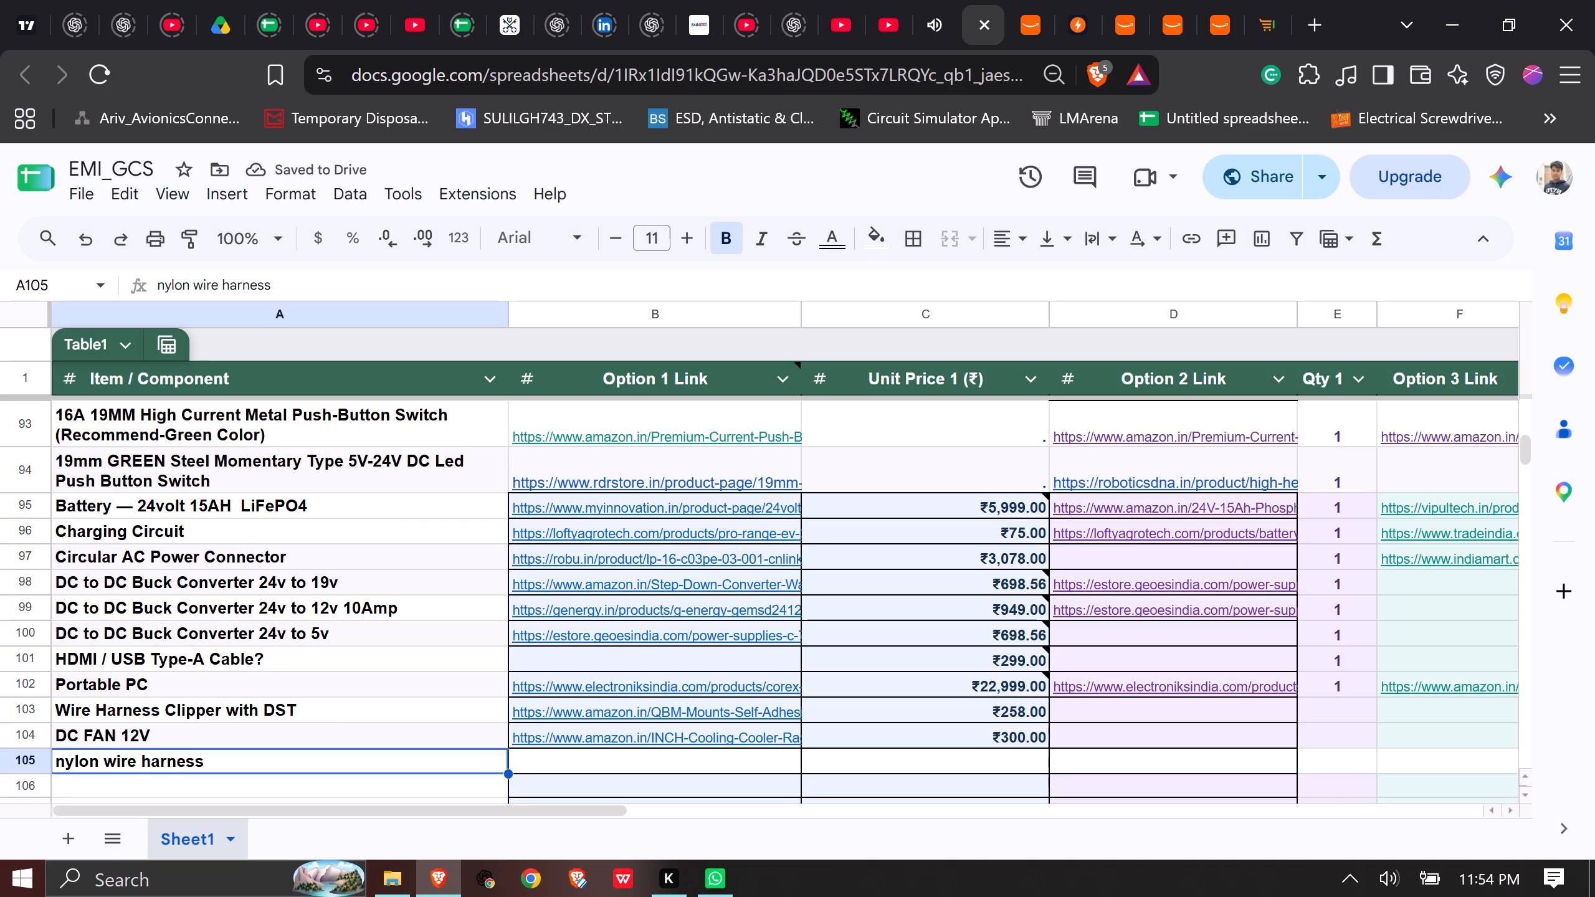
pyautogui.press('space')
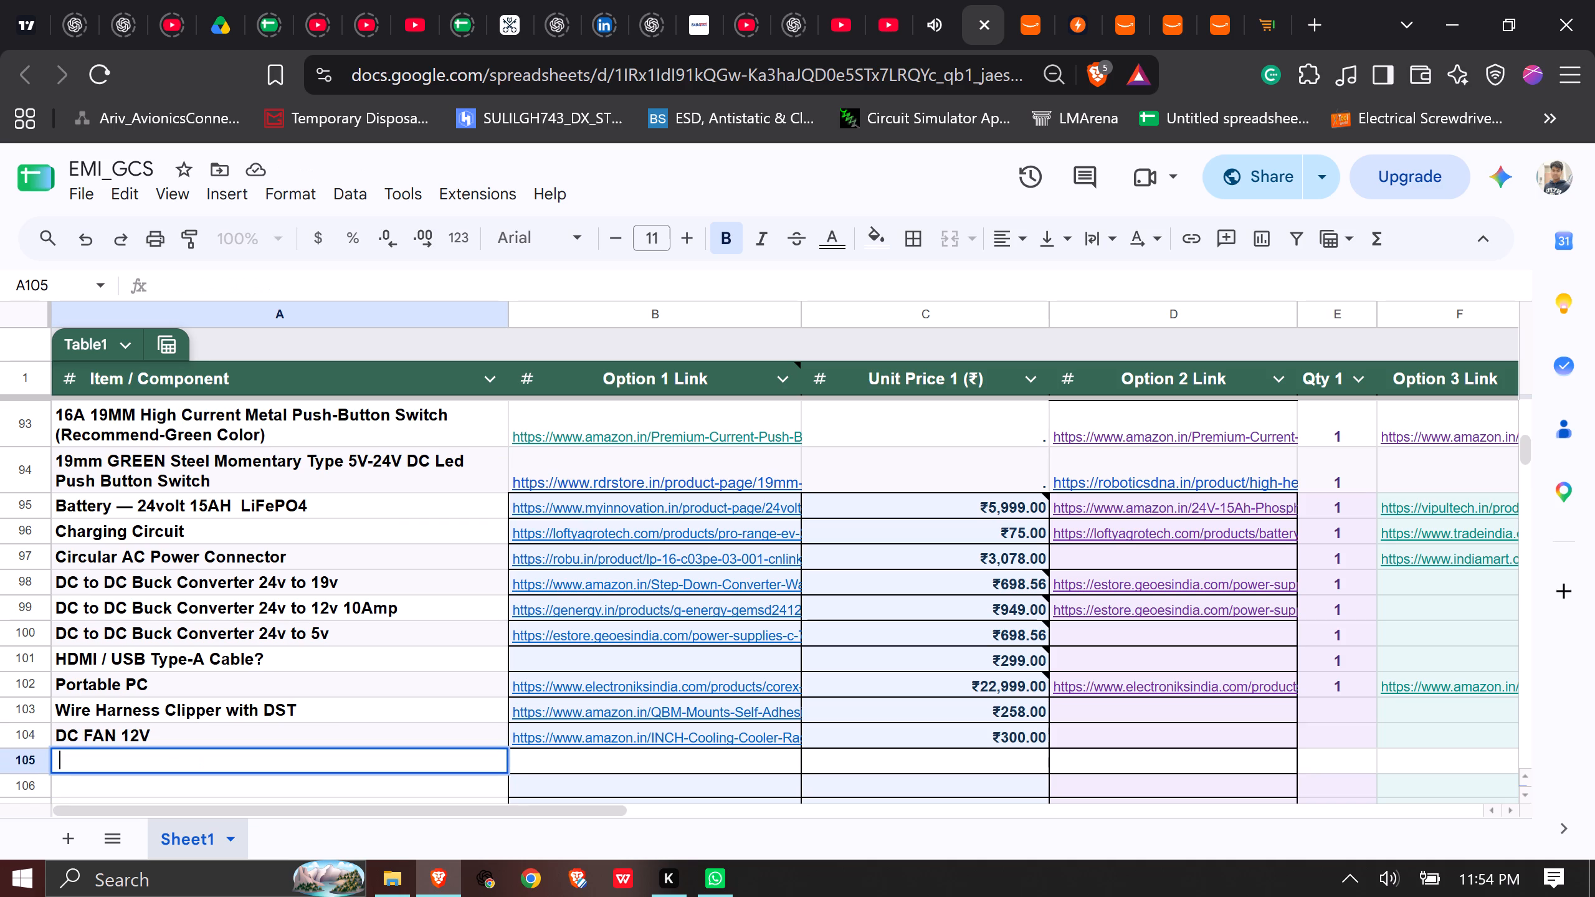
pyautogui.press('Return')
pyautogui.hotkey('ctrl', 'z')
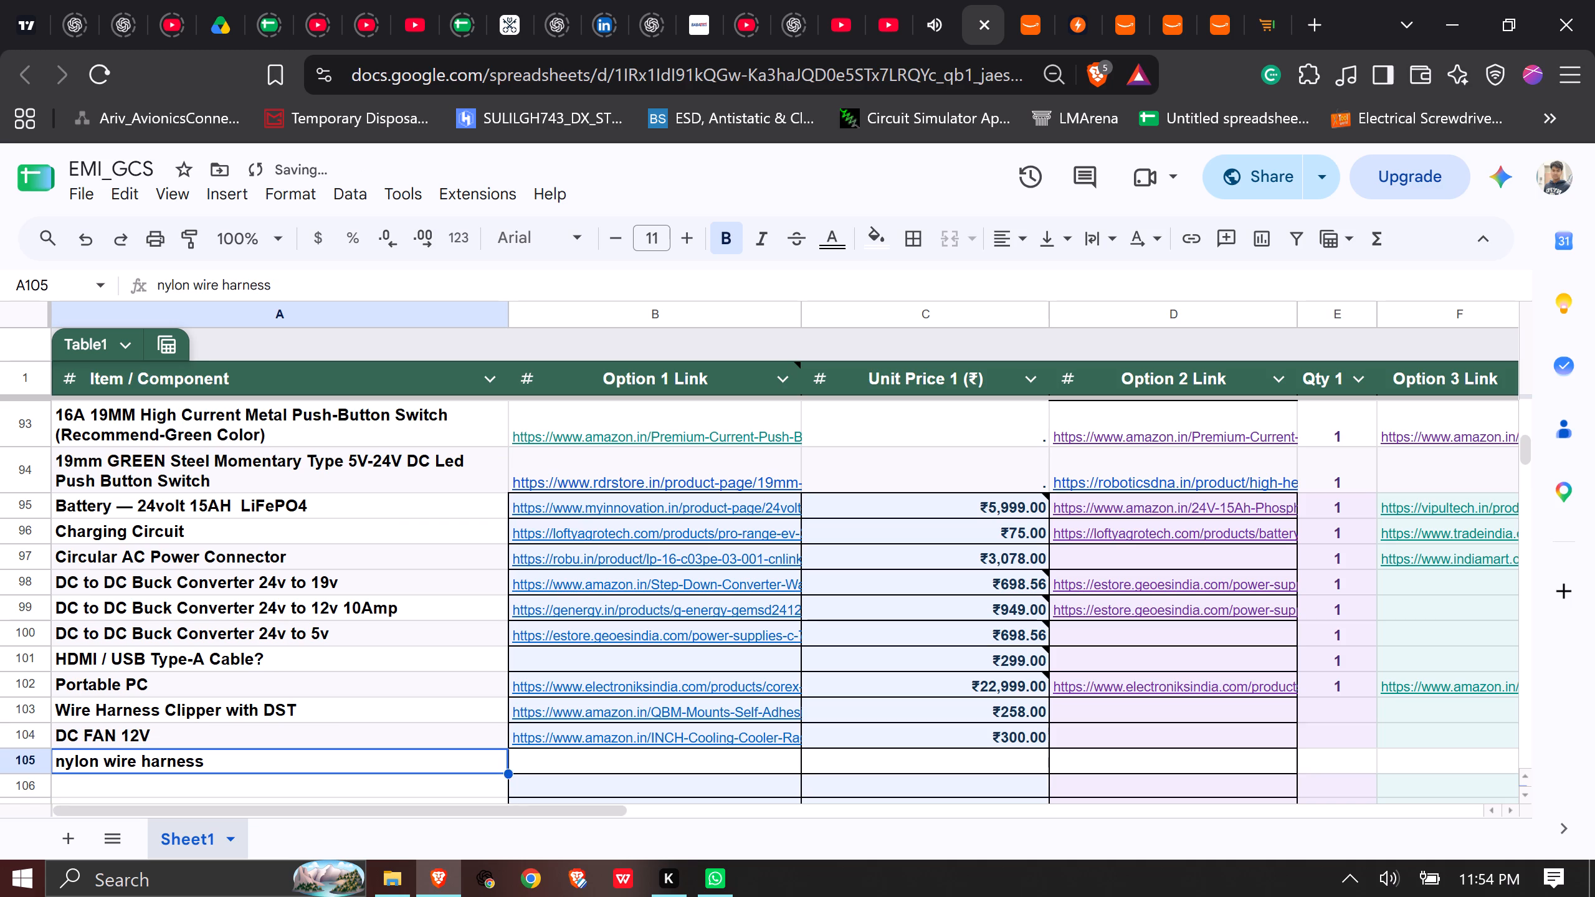
# Extend the item name in row 105 to "nylon wire harness cover".
pyautogui.press('Return')
pyautogui.press('space')
pyautogui.write('o')
pyautogui.press('BackSpace')
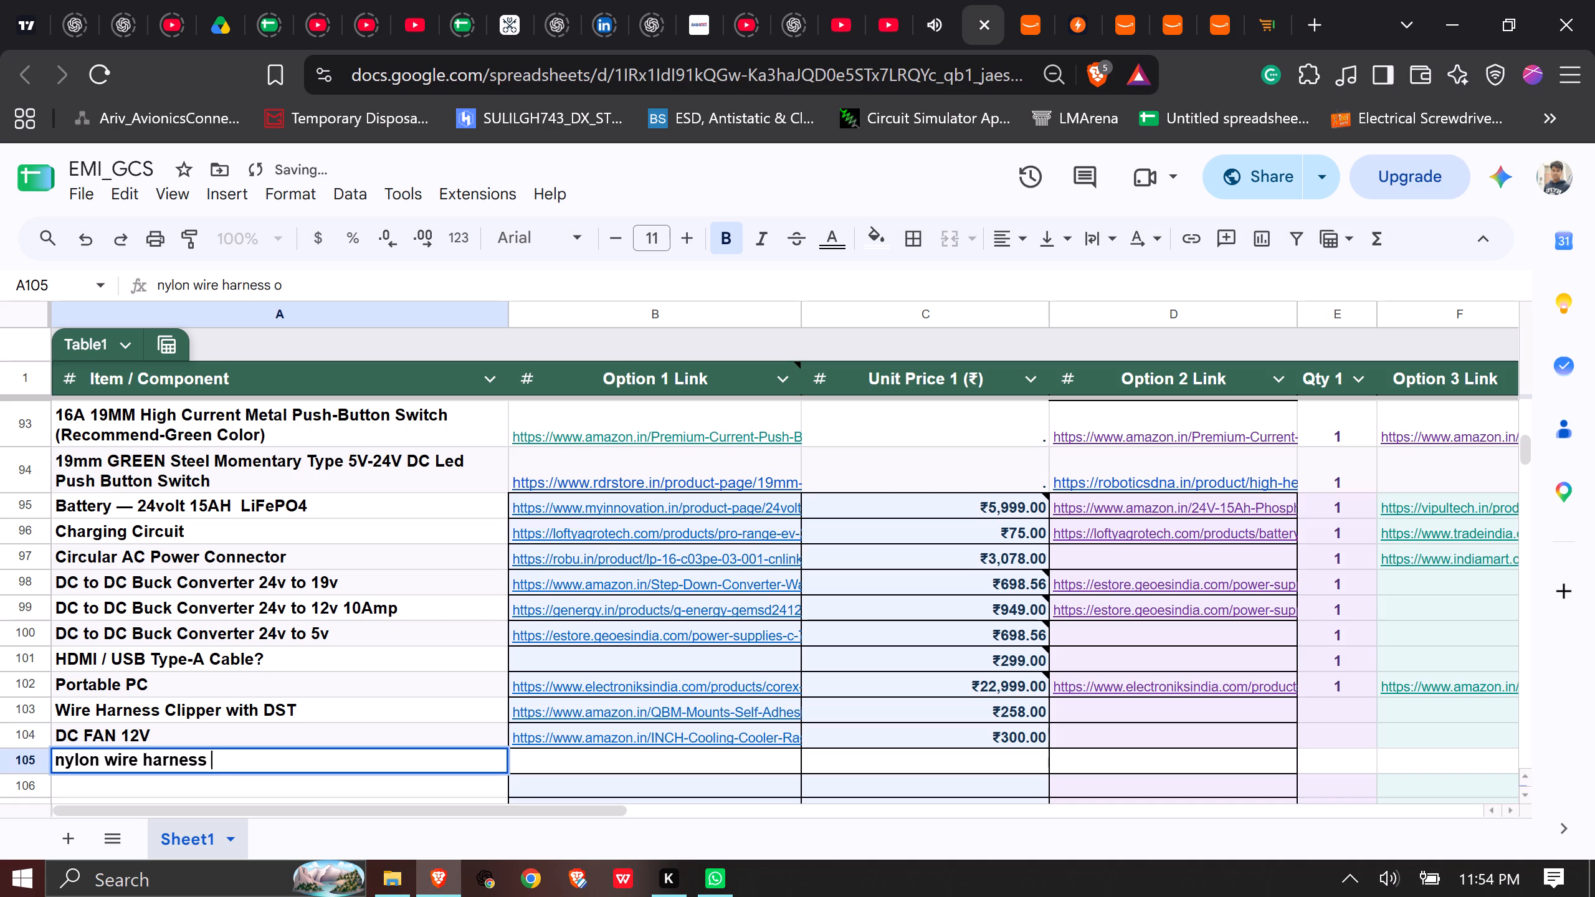
pyautogui.write('cover')
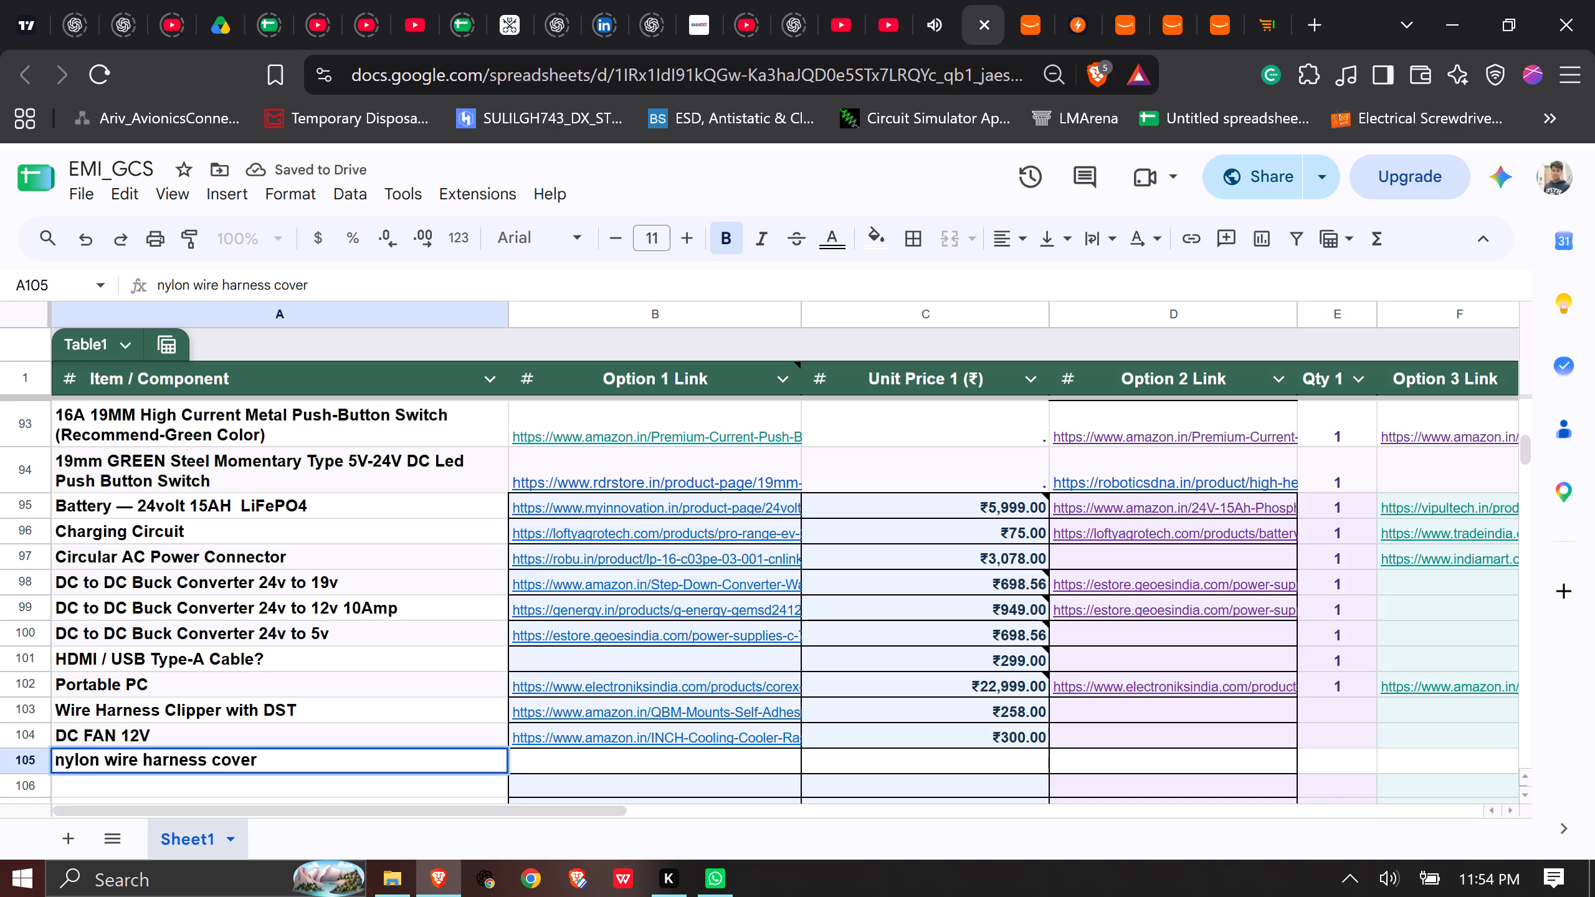
# Copy the full item name from row 105 and search Google for "nylon wire harness cover" in a new tab.
pyautogui.hotkey('ctrl', 'shift', 'Left')
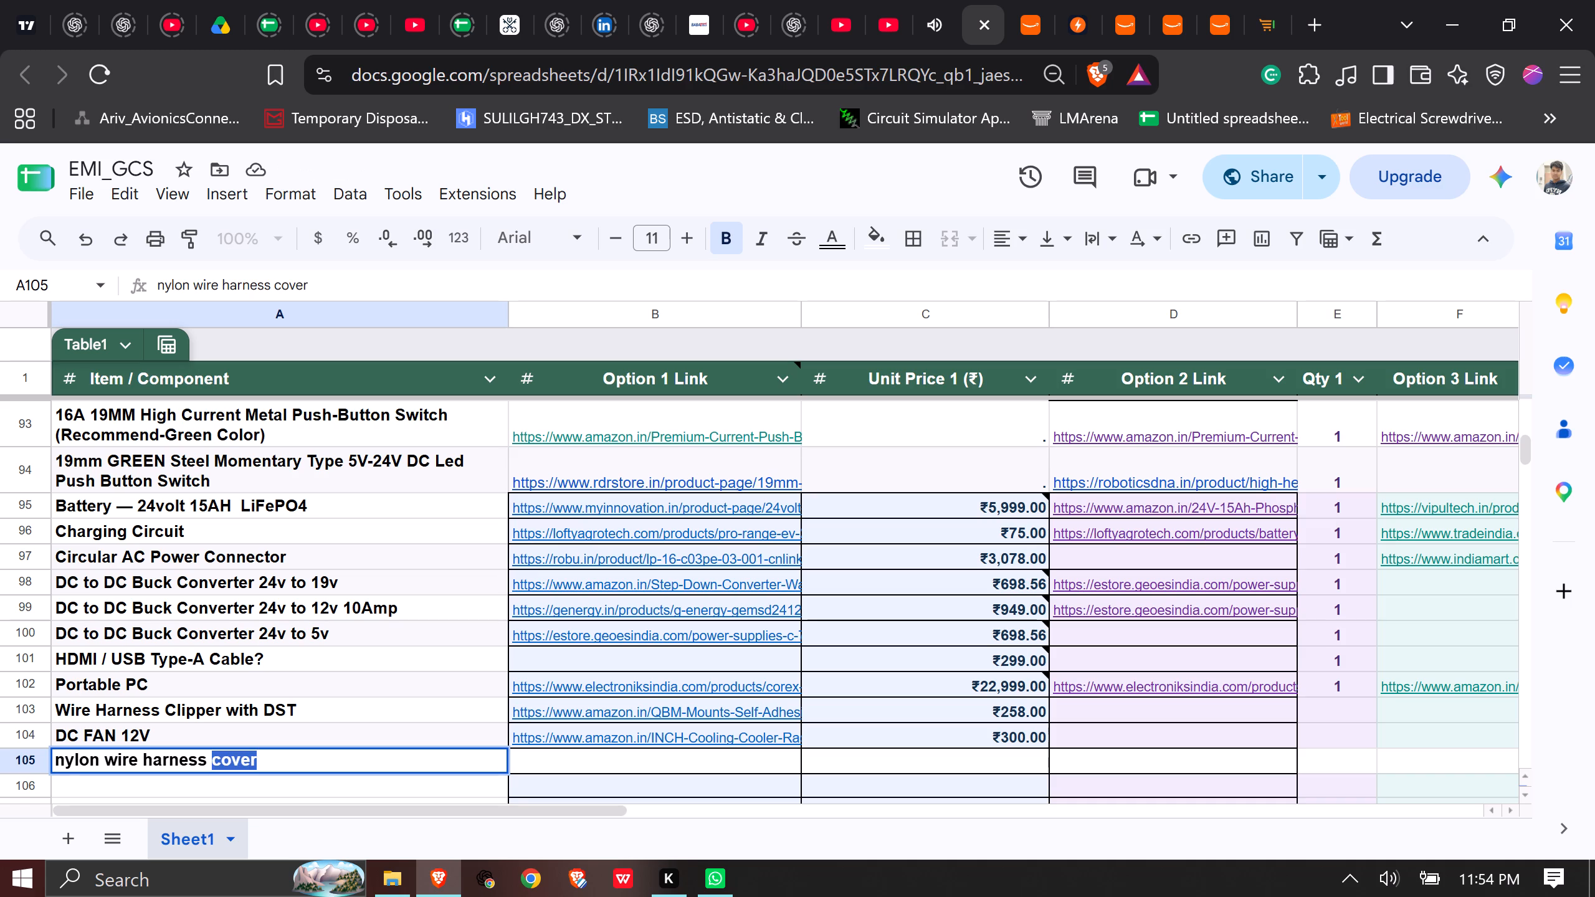
pyautogui.hotkey('ctrl', 'shift', 'Left')
pyautogui.hotkey('ctrl', 'shift', 'Left')
pyautogui.hotkey('ctrl', 'shift', 'Left')
pyautogui.hotkey('ctrl', 'shift', 'Left')
pyautogui.hotkey('ctrl', 'shift', 'Left')
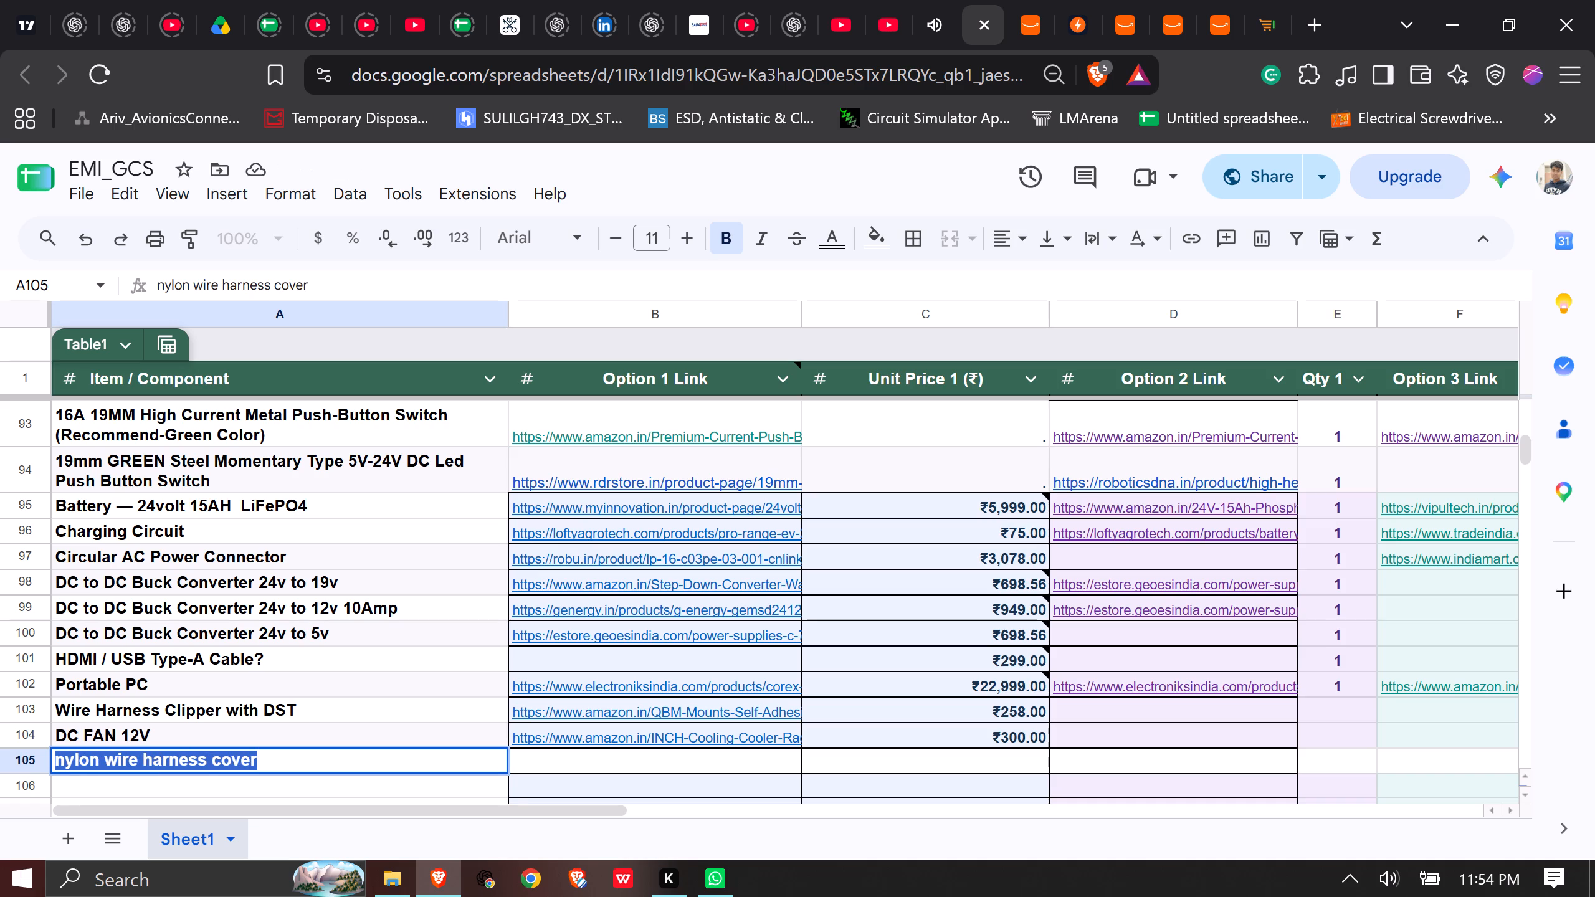
pyautogui.hotkey('ctrl', 'c')
pyautogui.click(1323, 20)
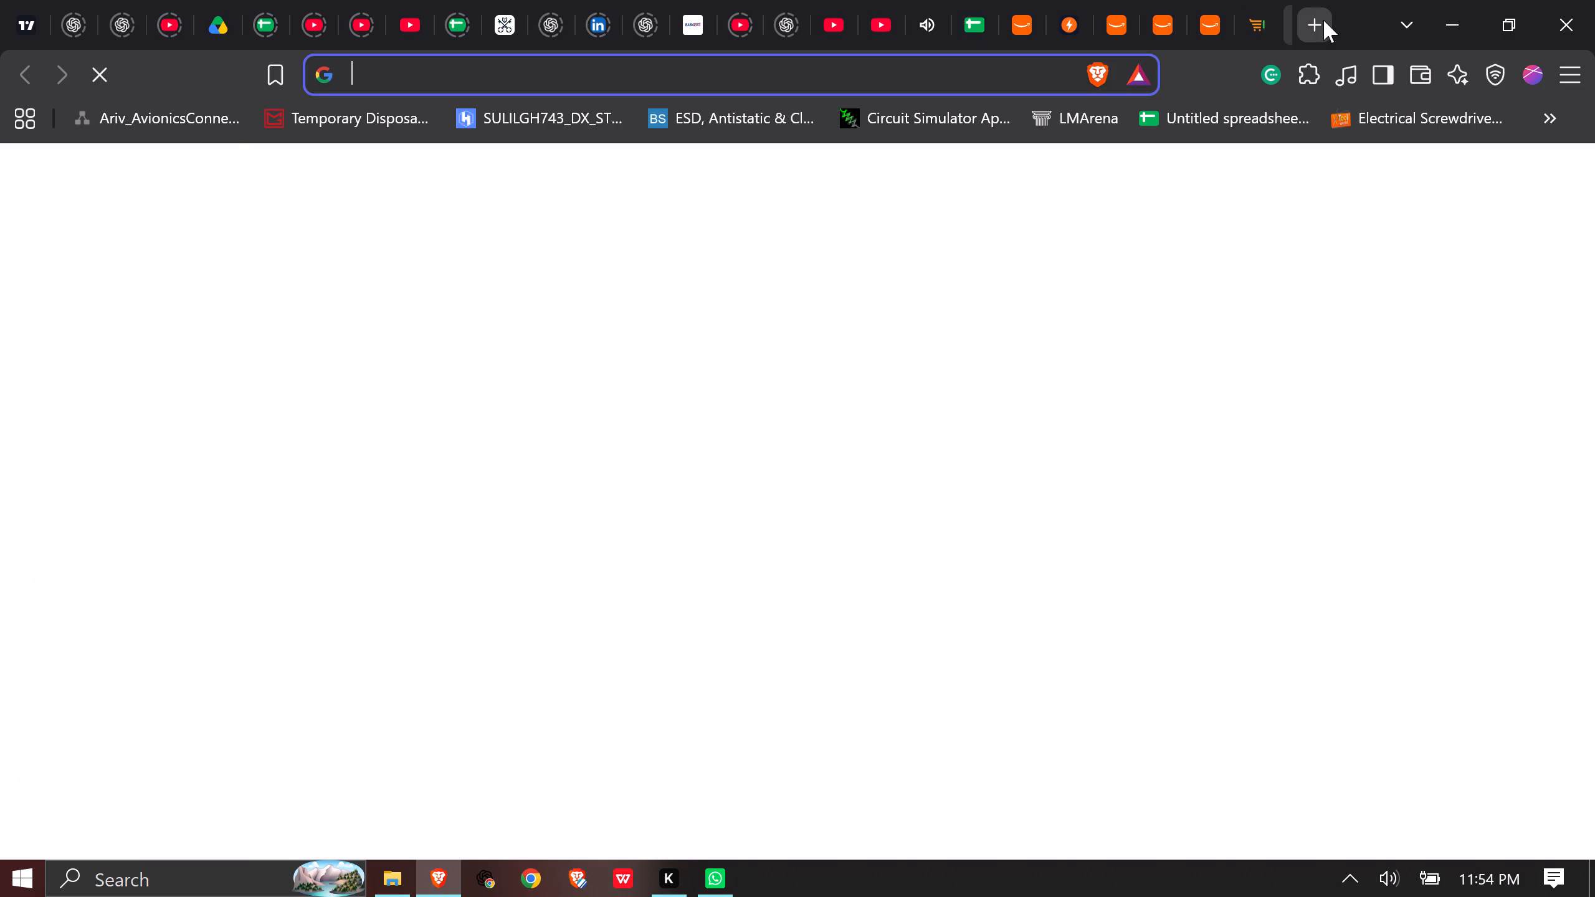
pyautogui.hotkey('ctrl', 'v')
pyautogui.press('Return')
# Close the leftover product and cart tabs, keeping the sheet, one Amazon tab and the Google search open.
pyautogui.click(988, 0)
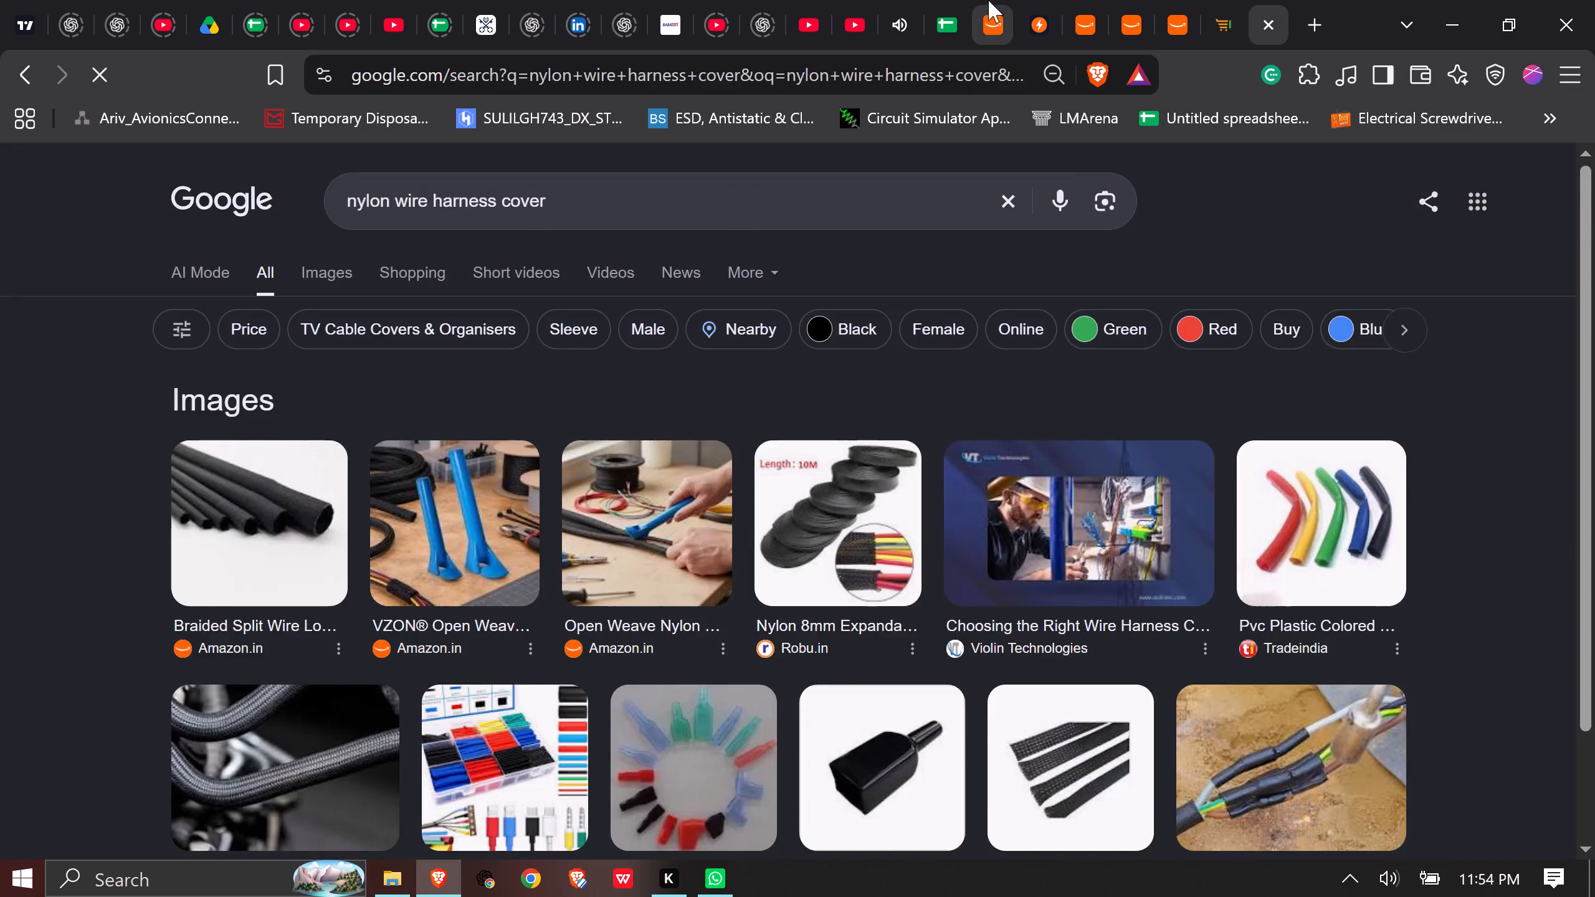
pyautogui.click(1007, 24)
pyautogui.tripleClick(997, 22)
pyautogui.click(997, 22)
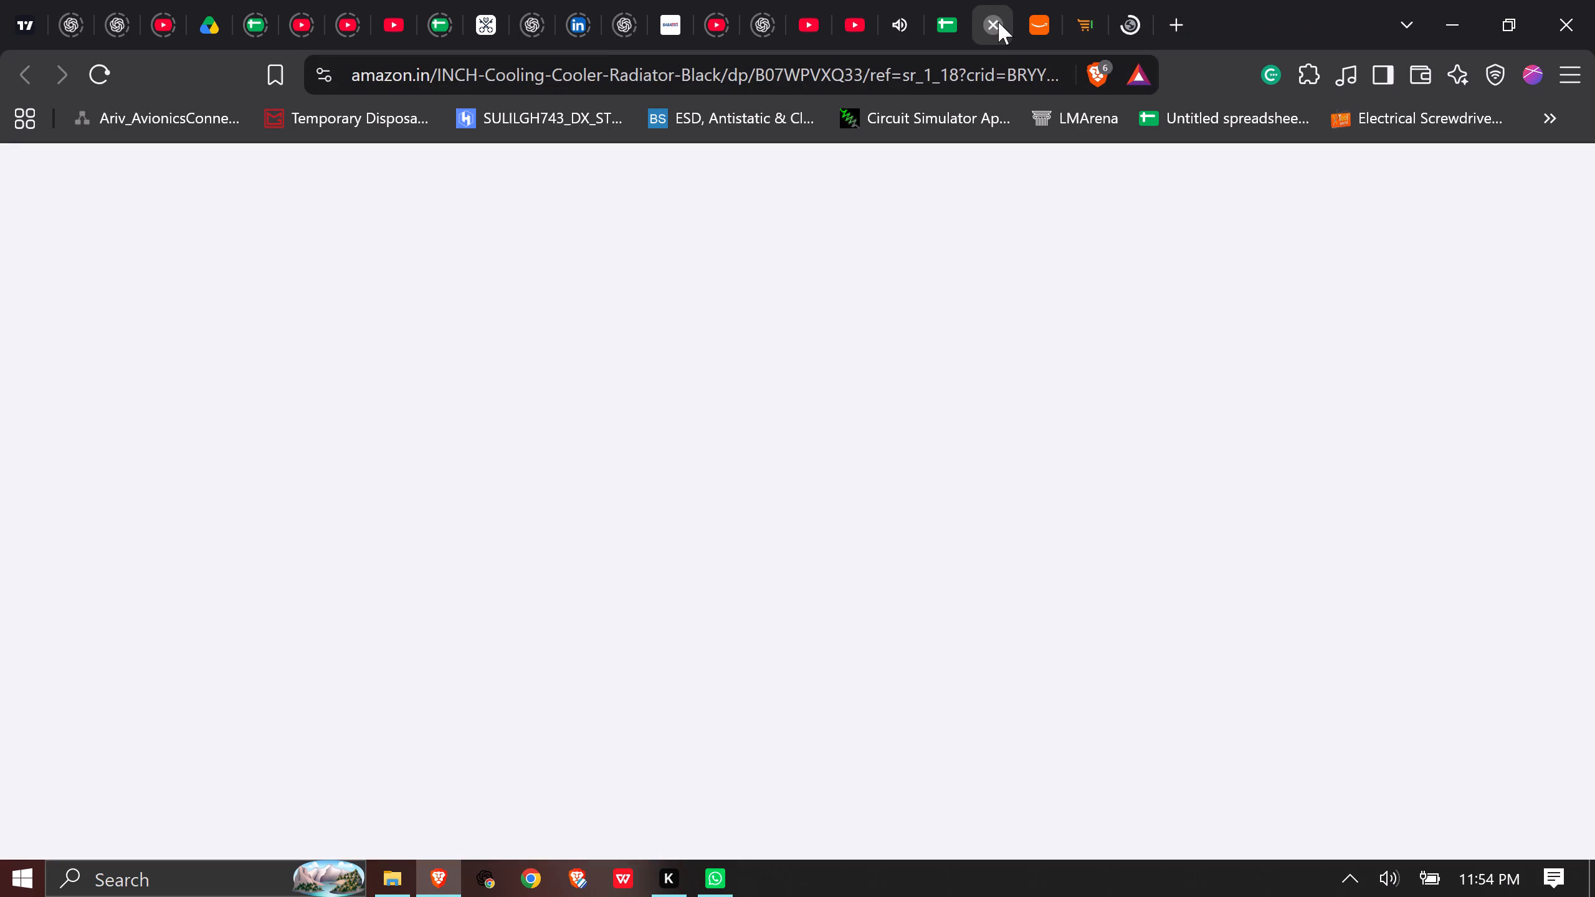
pyautogui.click(1026, 34)
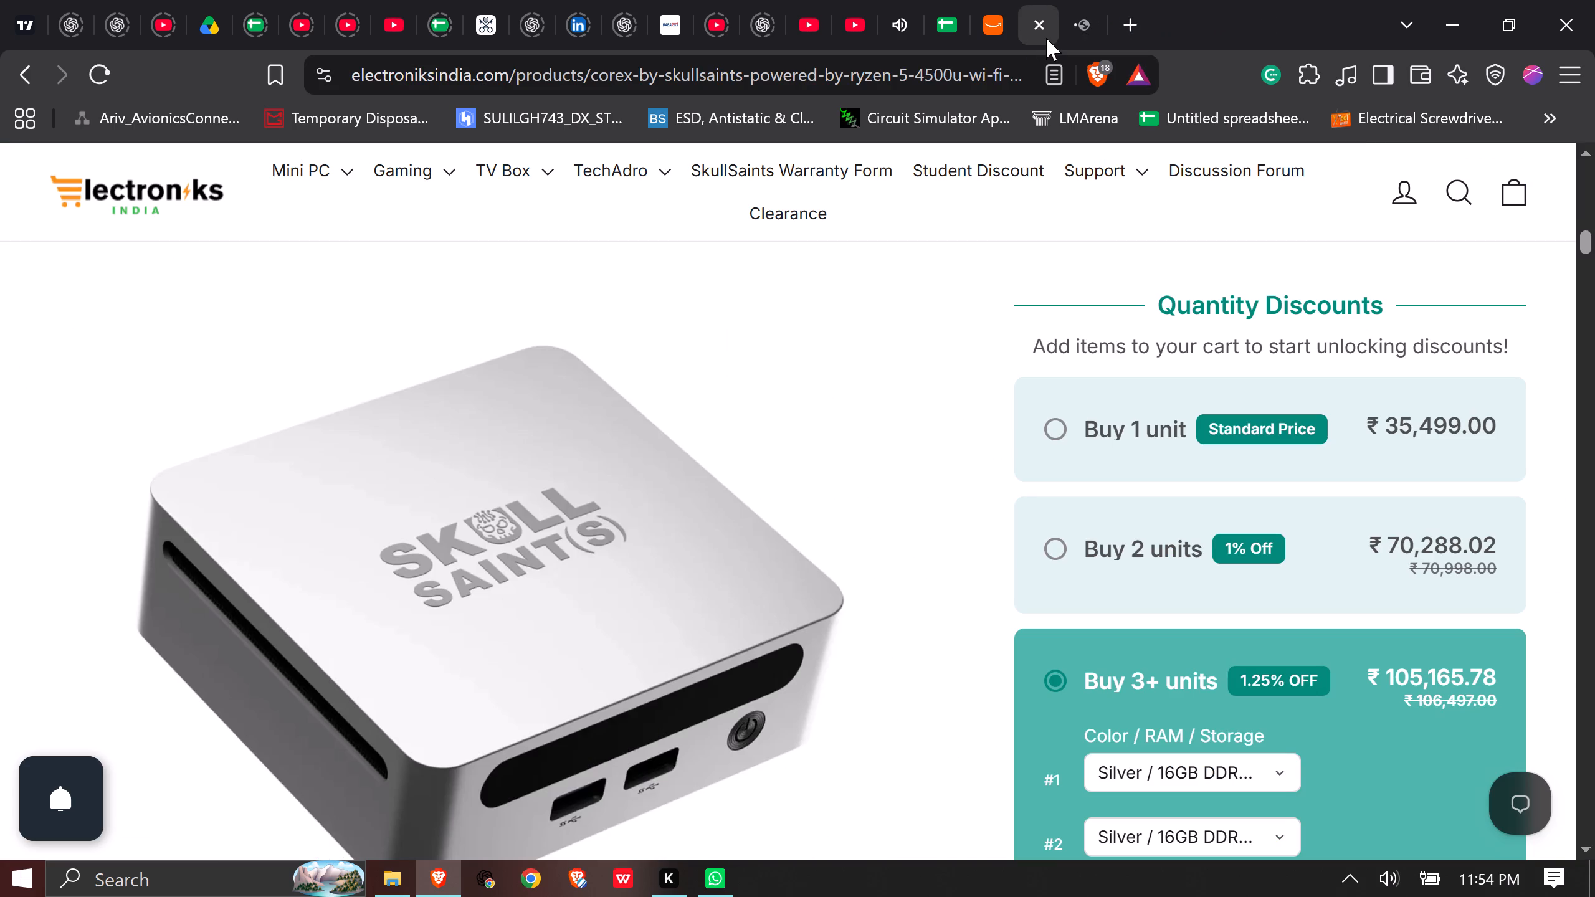
pyautogui.click(1030, 19)
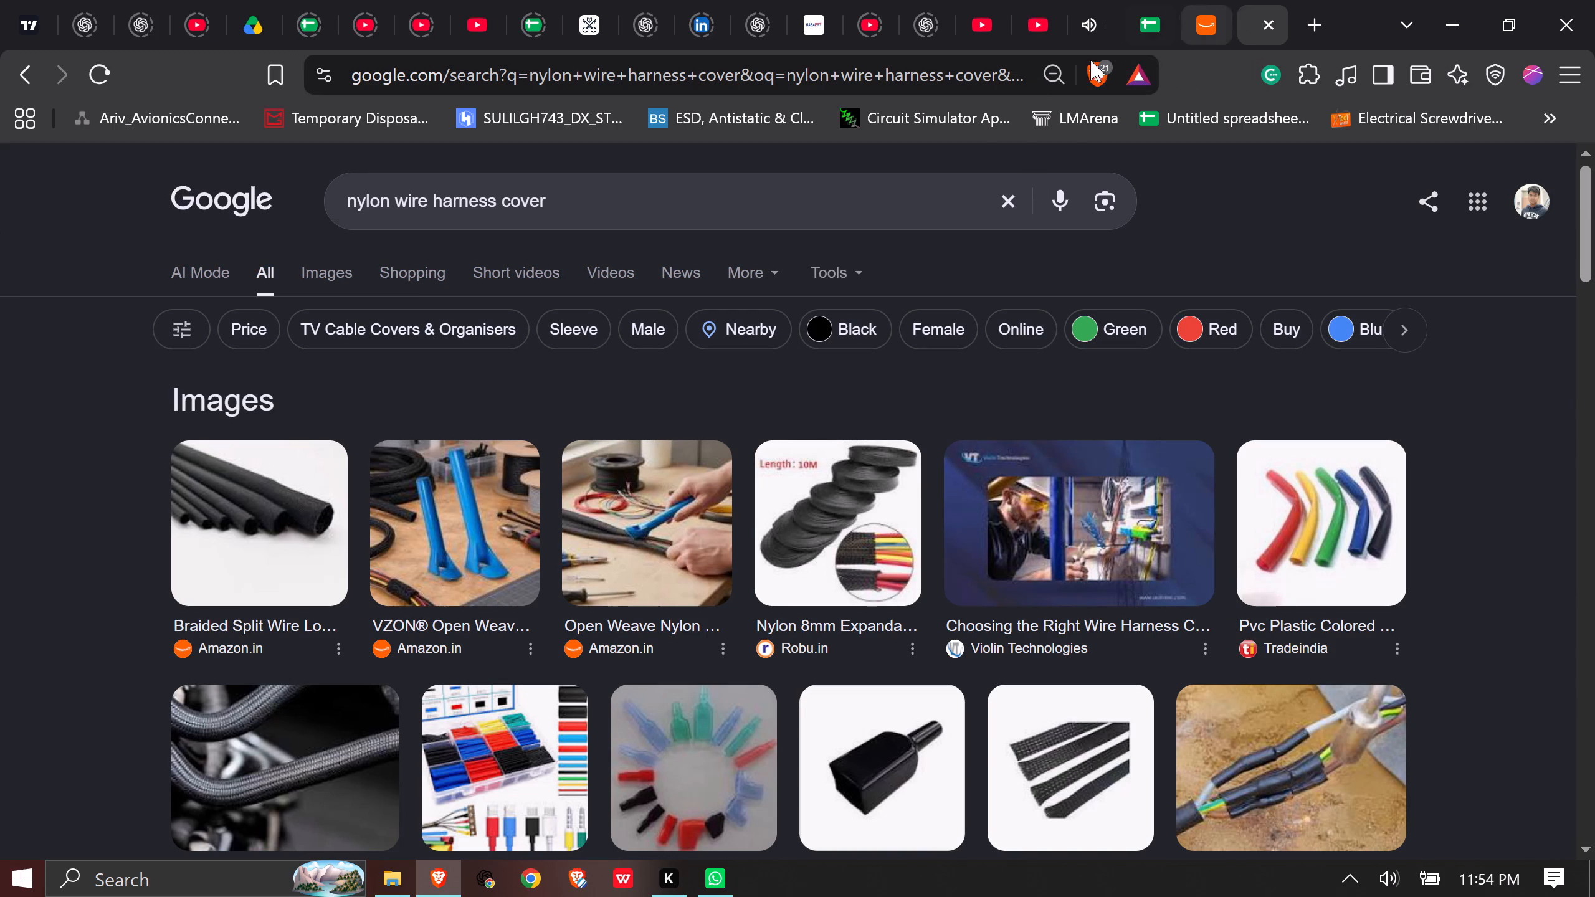
# Change the Google search to "nylon wire harness sleeve".
pyautogui.click(872, 209)
pyautogui.click(865, 210)
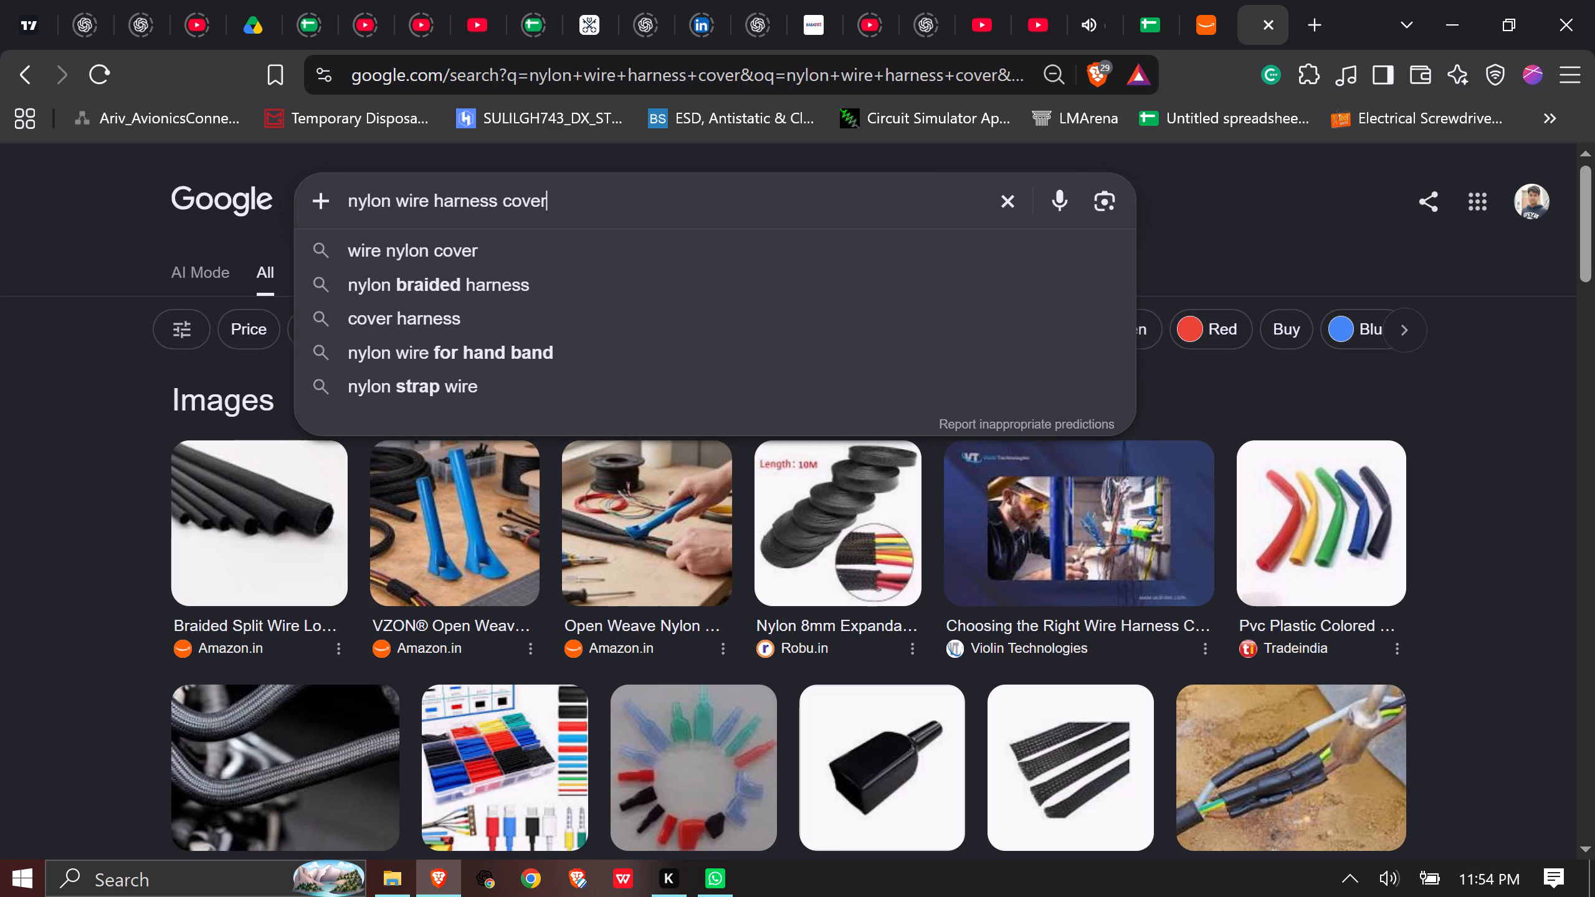
pyautogui.hotkey('ctrl', 'BackSpace')
pyautogui.write('sleave')
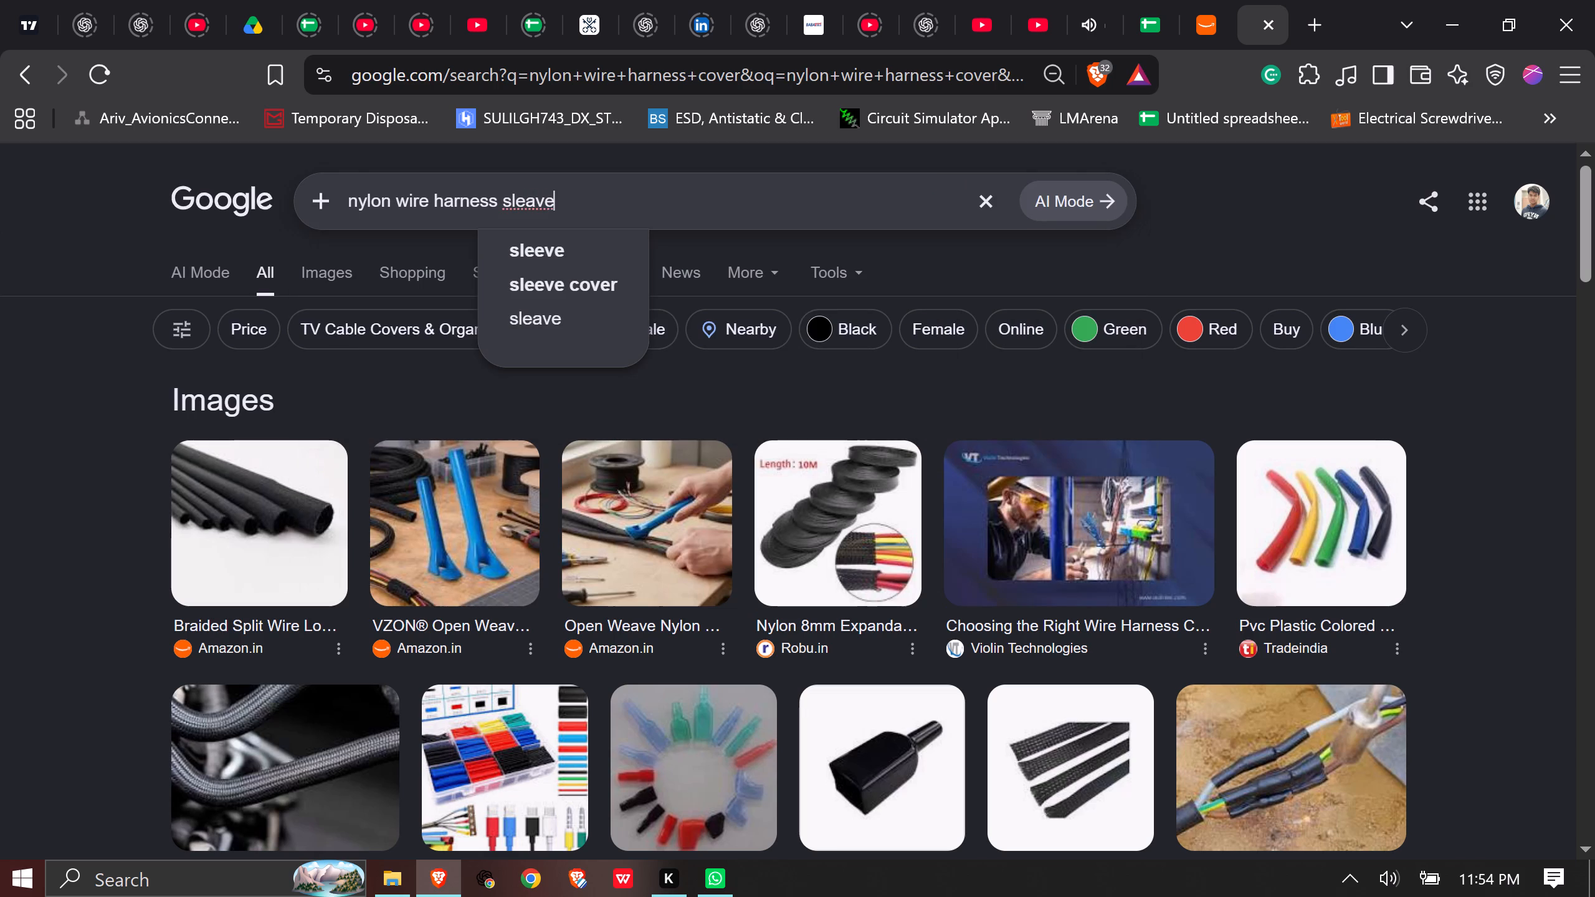
pyautogui.press('Down')
pyautogui.press('Return')
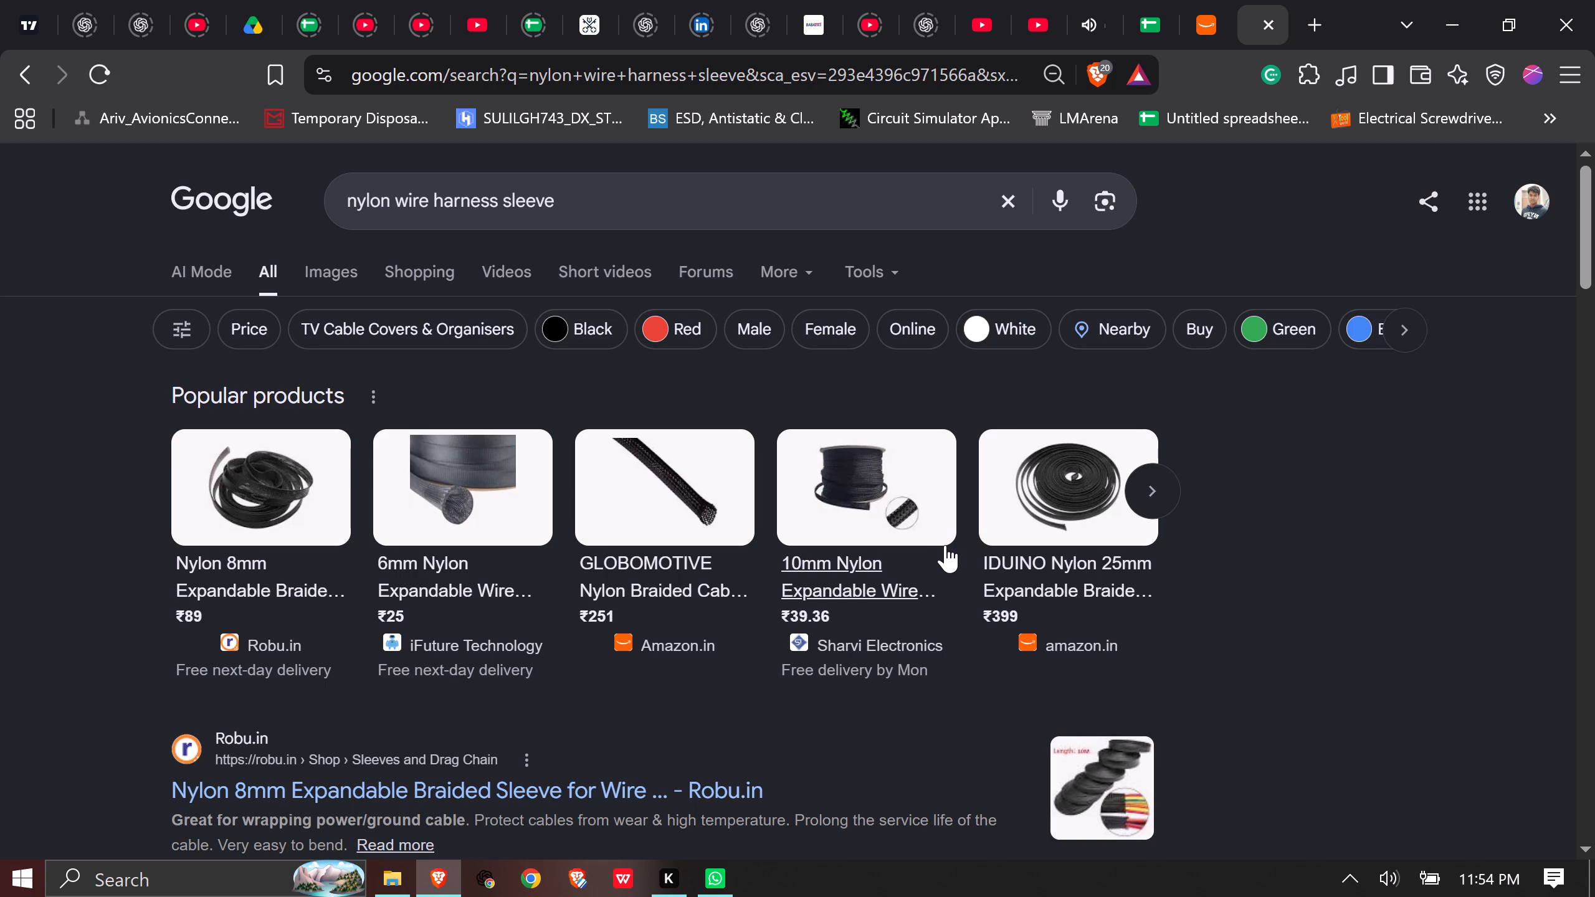
# Examine the Google results for nylon wire harness sleeves, including product listings, the overview, images and seller links.
pyautogui.scroll(-1, 945, 545)
pyautogui.scroll(1, 945, 545)
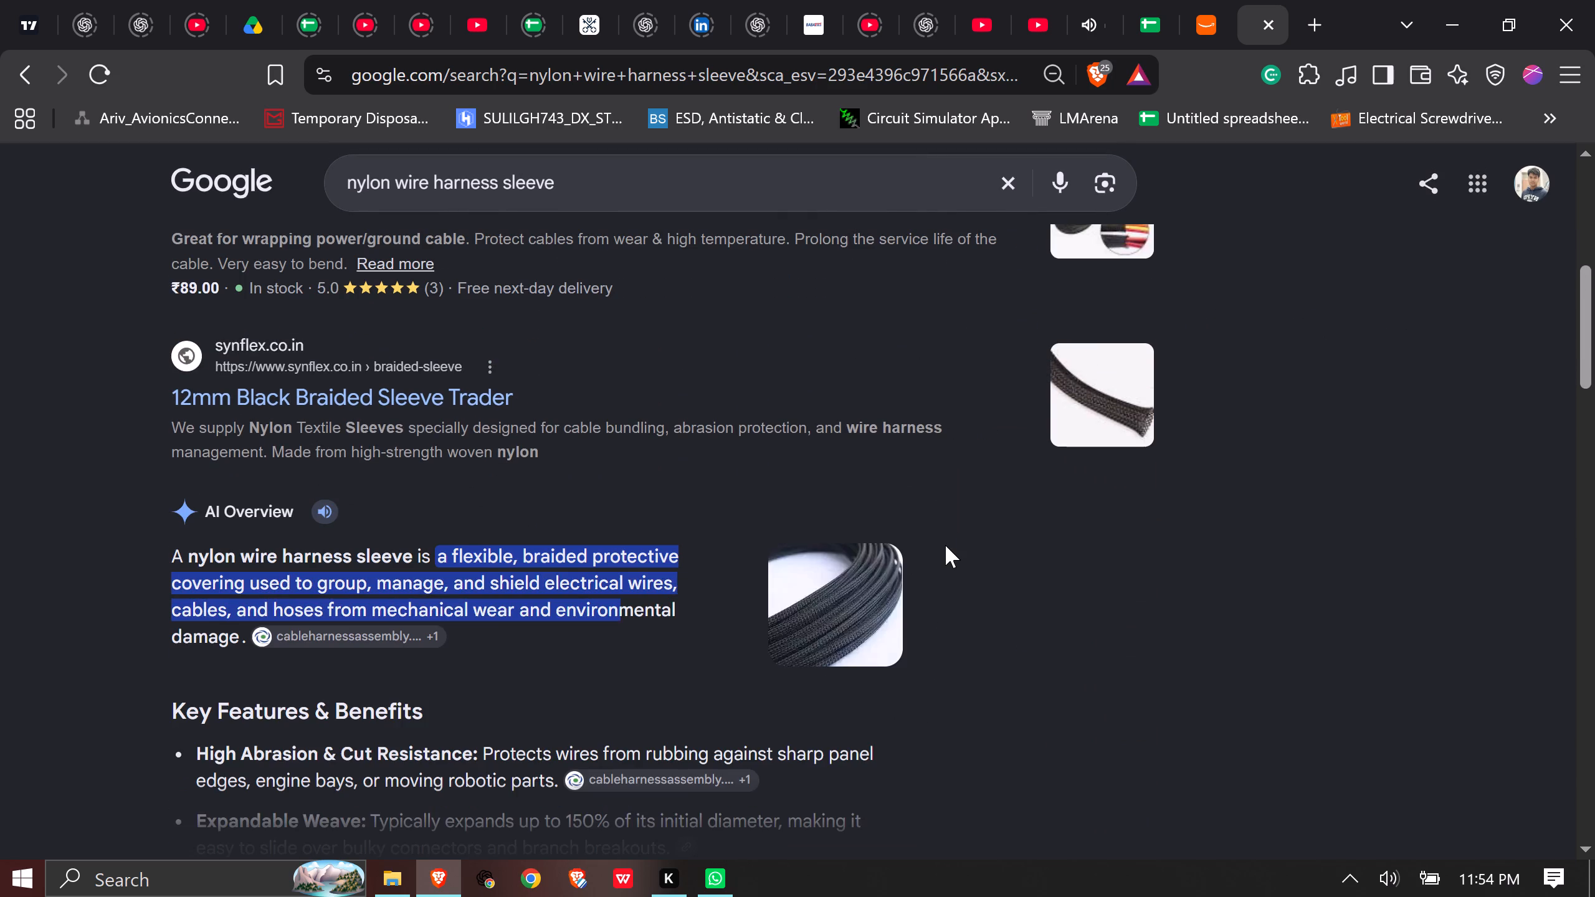
pyautogui.scroll(-2, 945, 545)
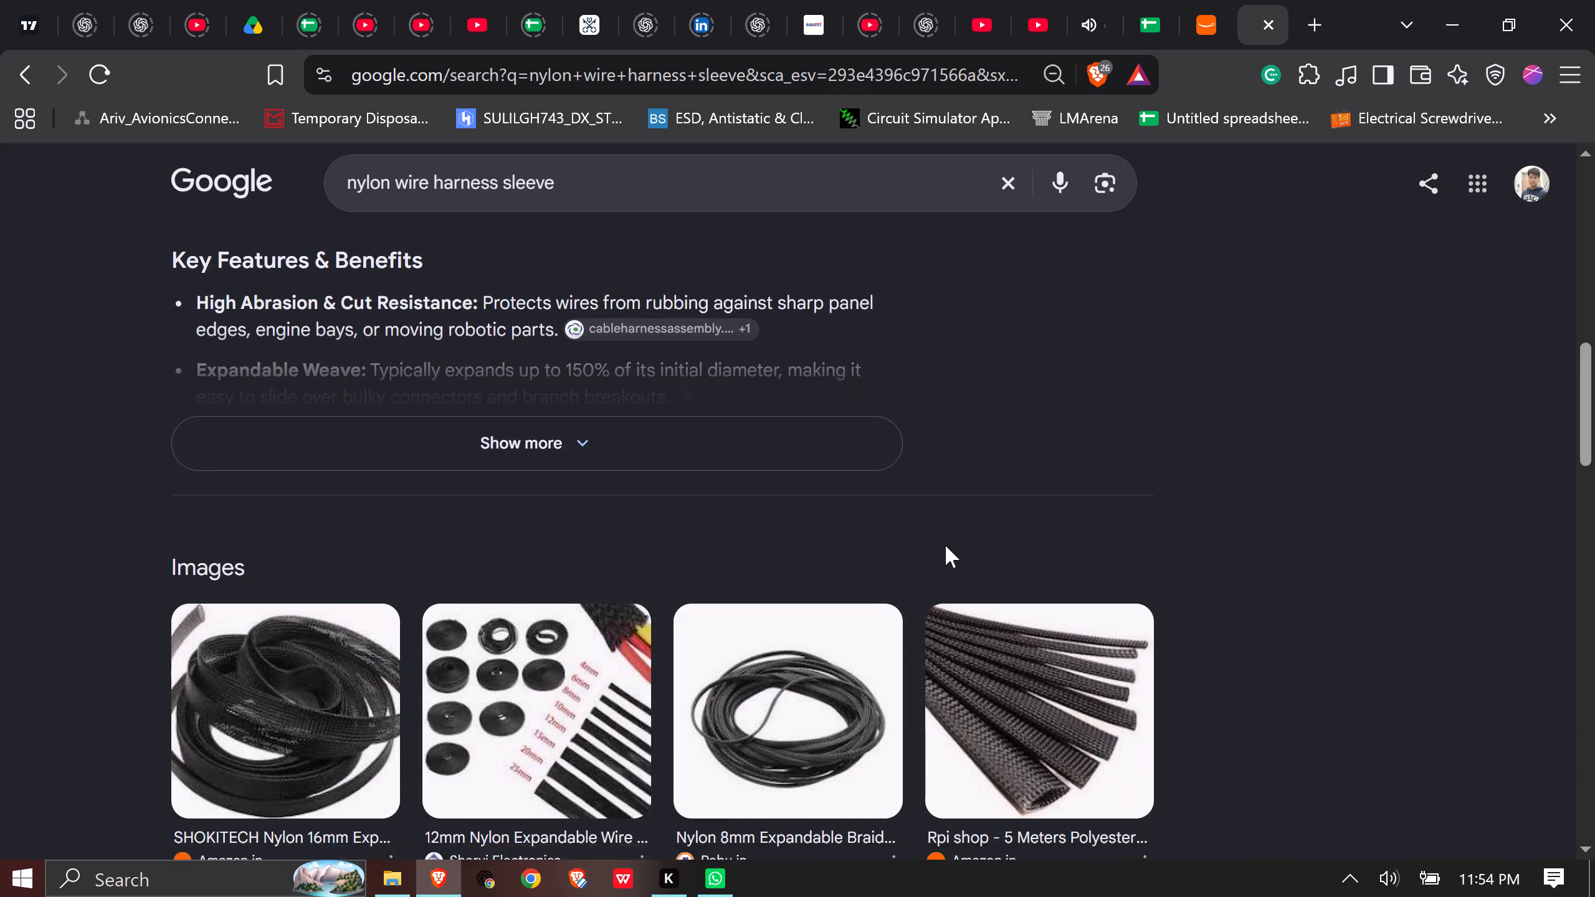
pyautogui.scroll(-1, 945, 545)
pyautogui.scroll(1, 945, 545)
pyautogui.scroll(-2, 945, 545)
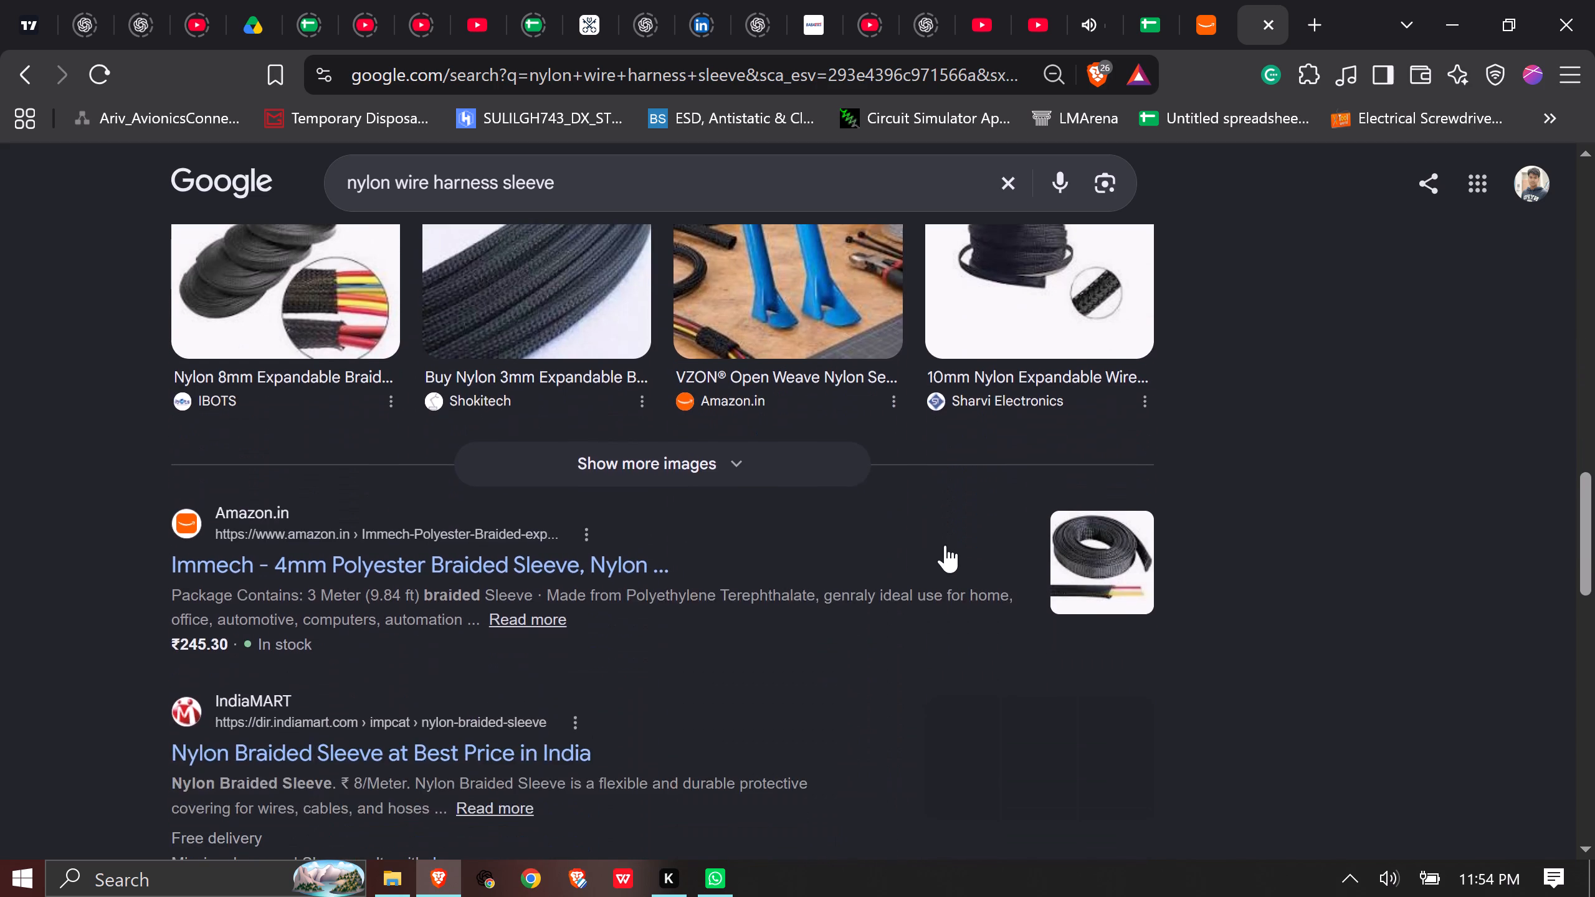
pyautogui.scroll(8, 945, 545)
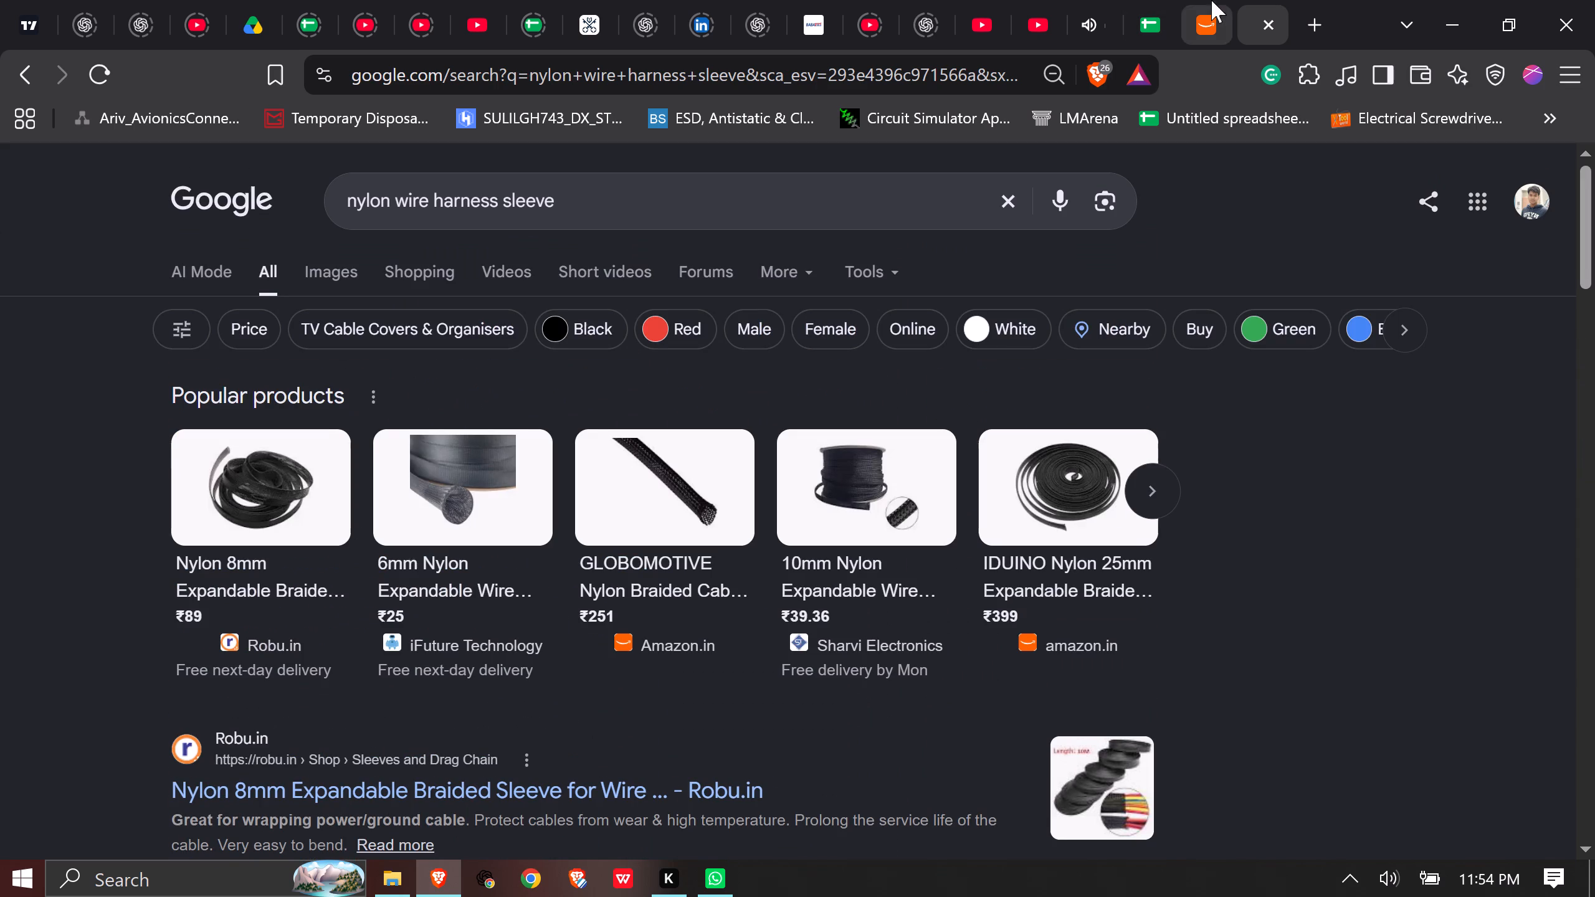
# Return to the EMI_GCS sheet and replace "cover" with "Sleeves" in the row 105 item name.
pyautogui.click(1149, 11)
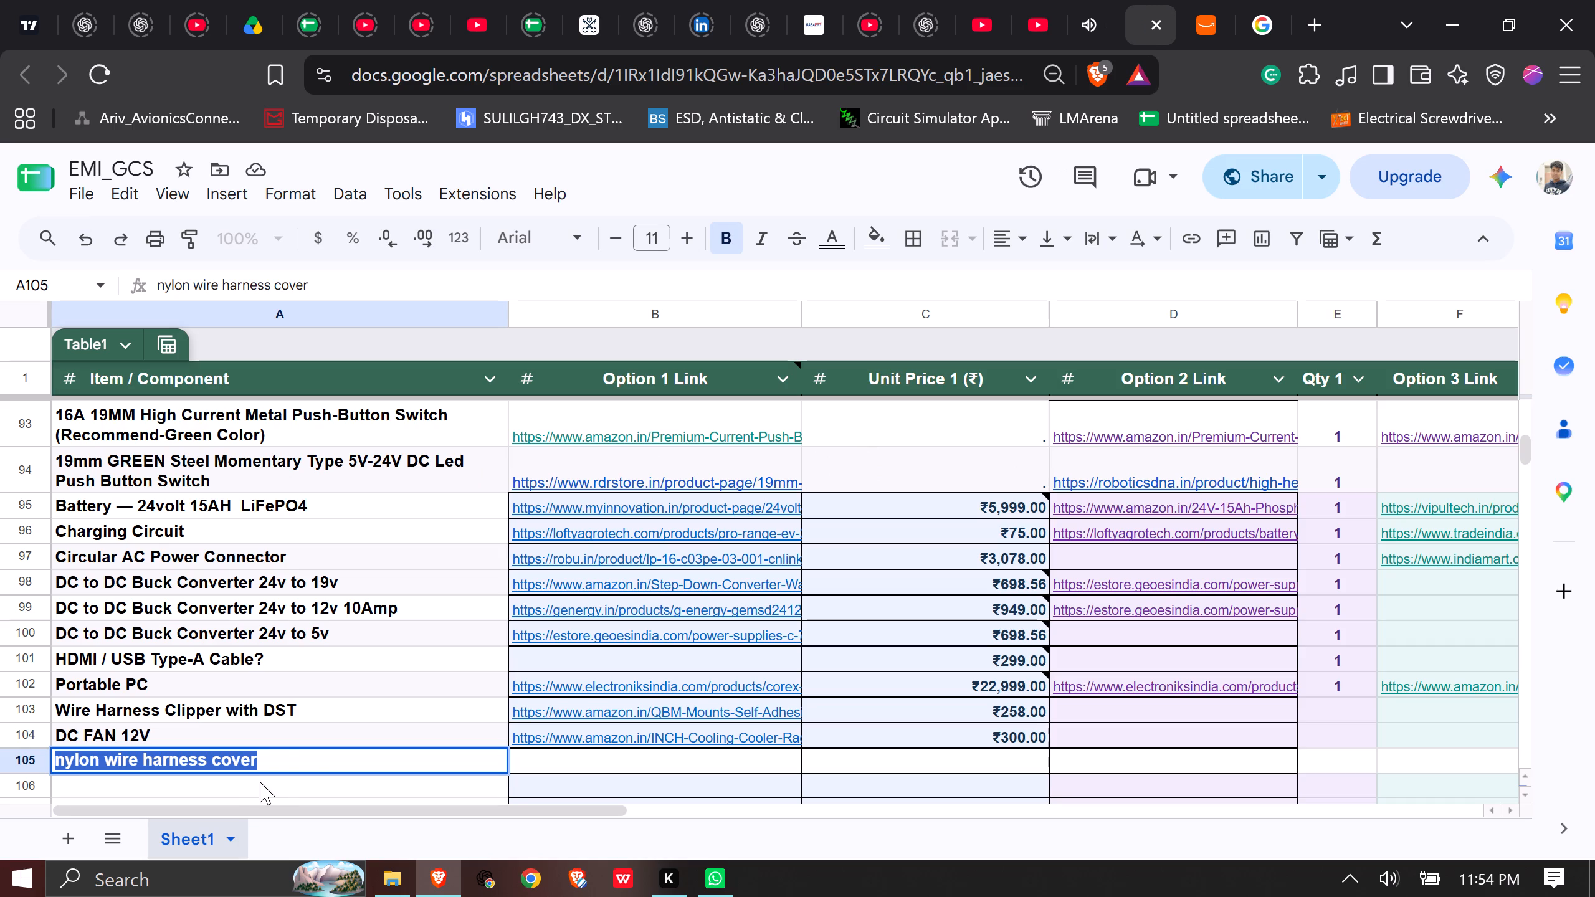
pyautogui.click(337, 769)
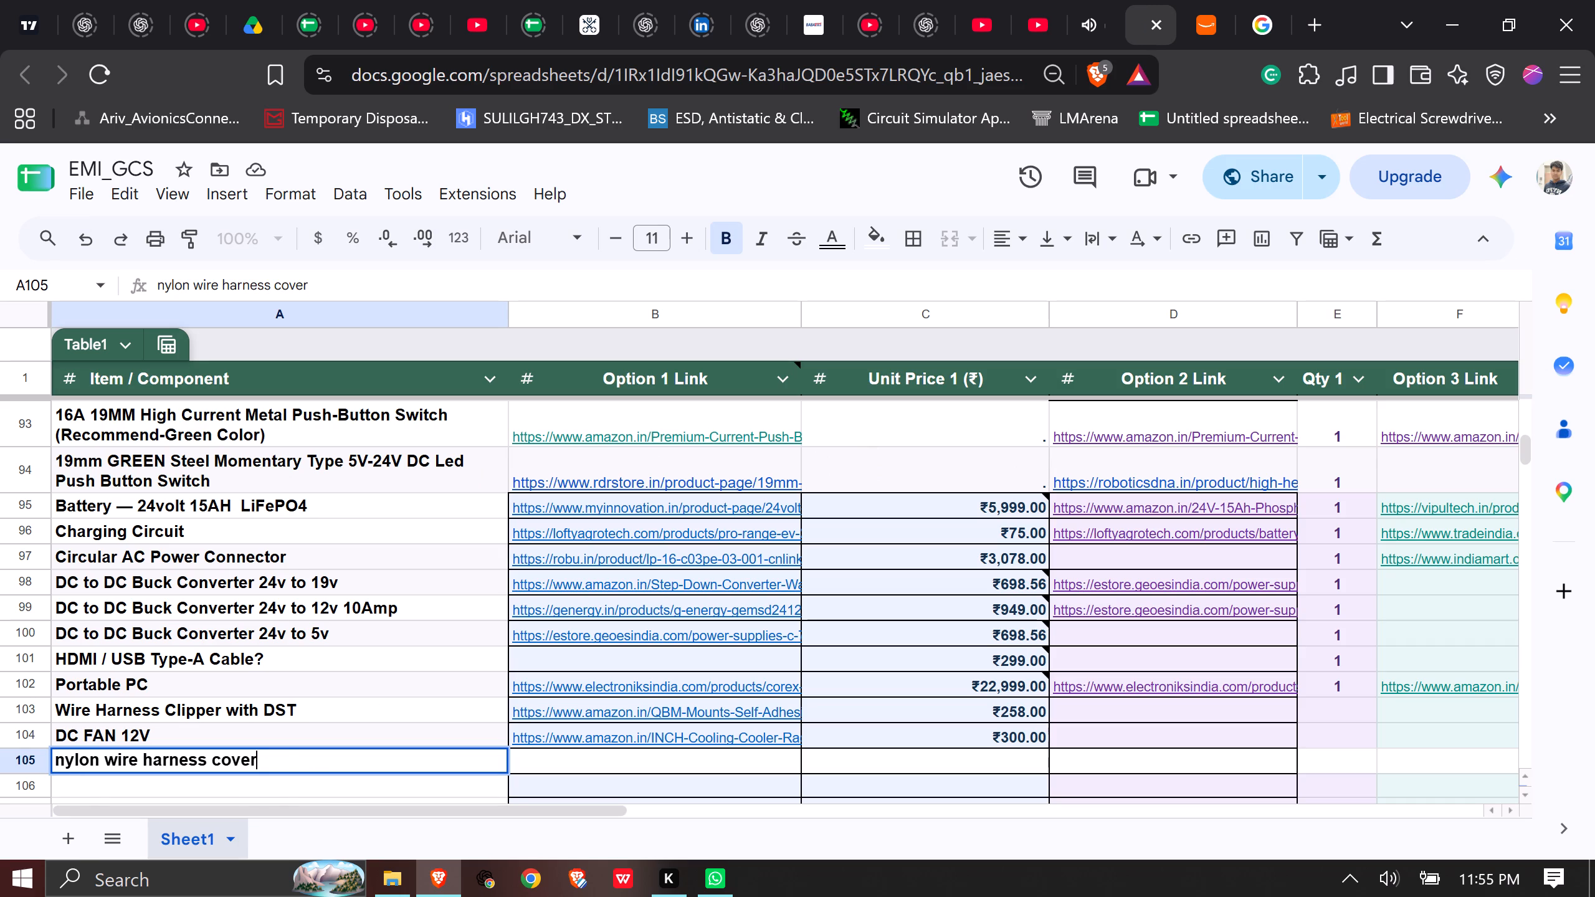
pyautogui.hotkey('ctrl', 'BackSpace')
pyautogui.write('Slee')
pyautogui.press('BackSpace')
pyautogui.write('eve')
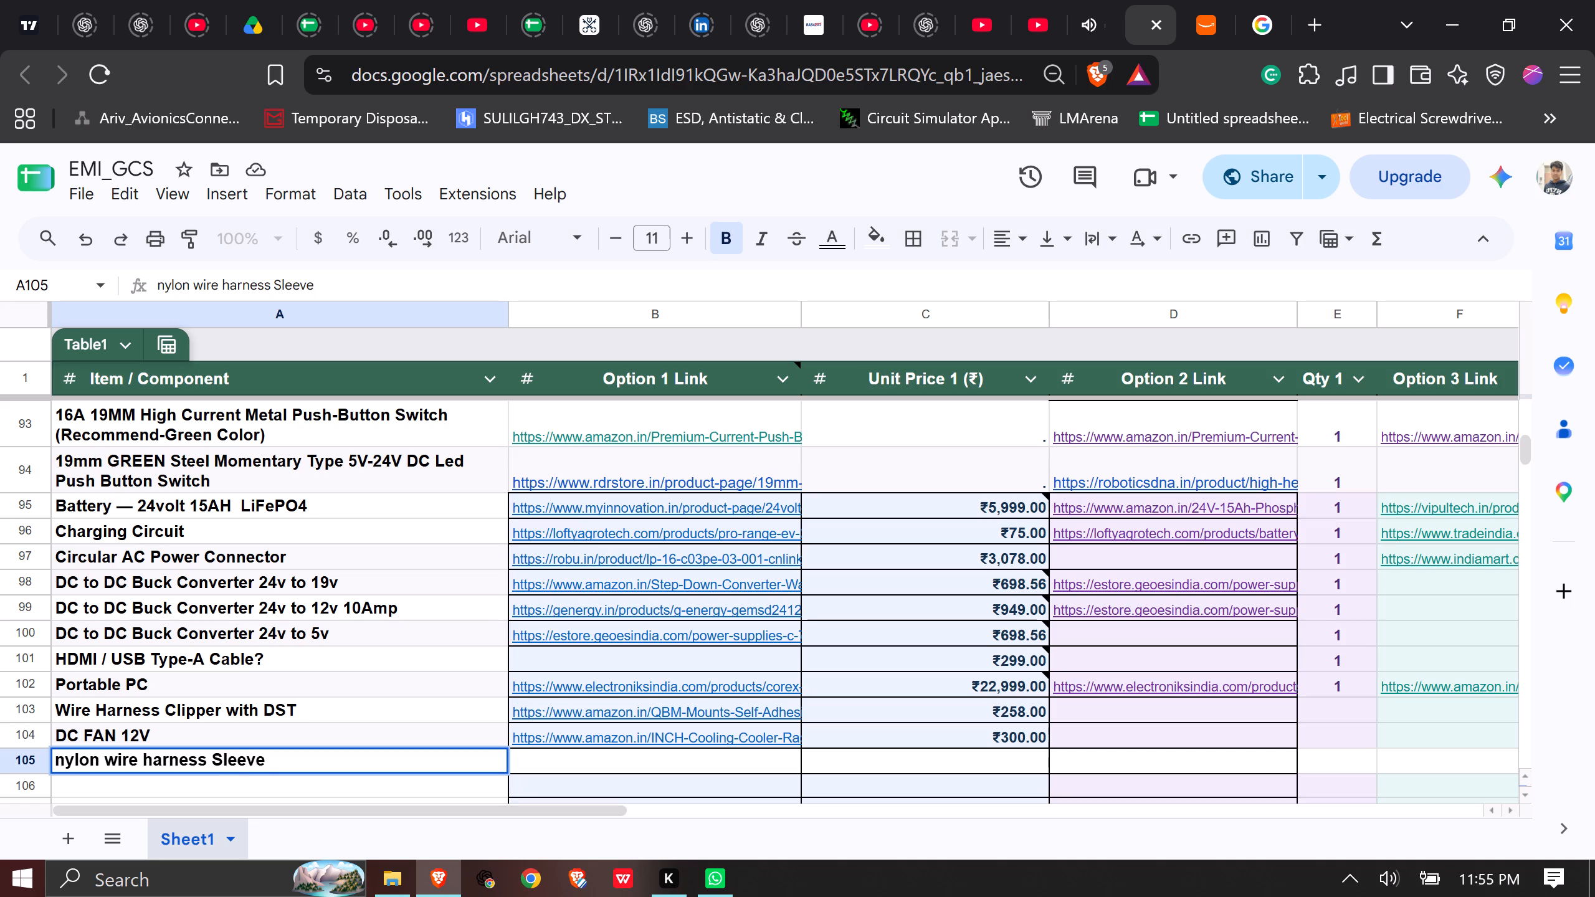
pyautogui.press('space')
pyautogui.press('BackSpace')
pyautogui.write('s')
pyautogui.press('space')
# Append "and Harness tape" to the row 105 item name, making it "nylon wire harness Sleeves and Harness tape".
pyautogui.press('a')
pyautogui.write('an')
pyautogui.press('BackSpace')
pyautogui.press('BackSpace')
pyautogui.write('nd')
pyautogui.press('space')
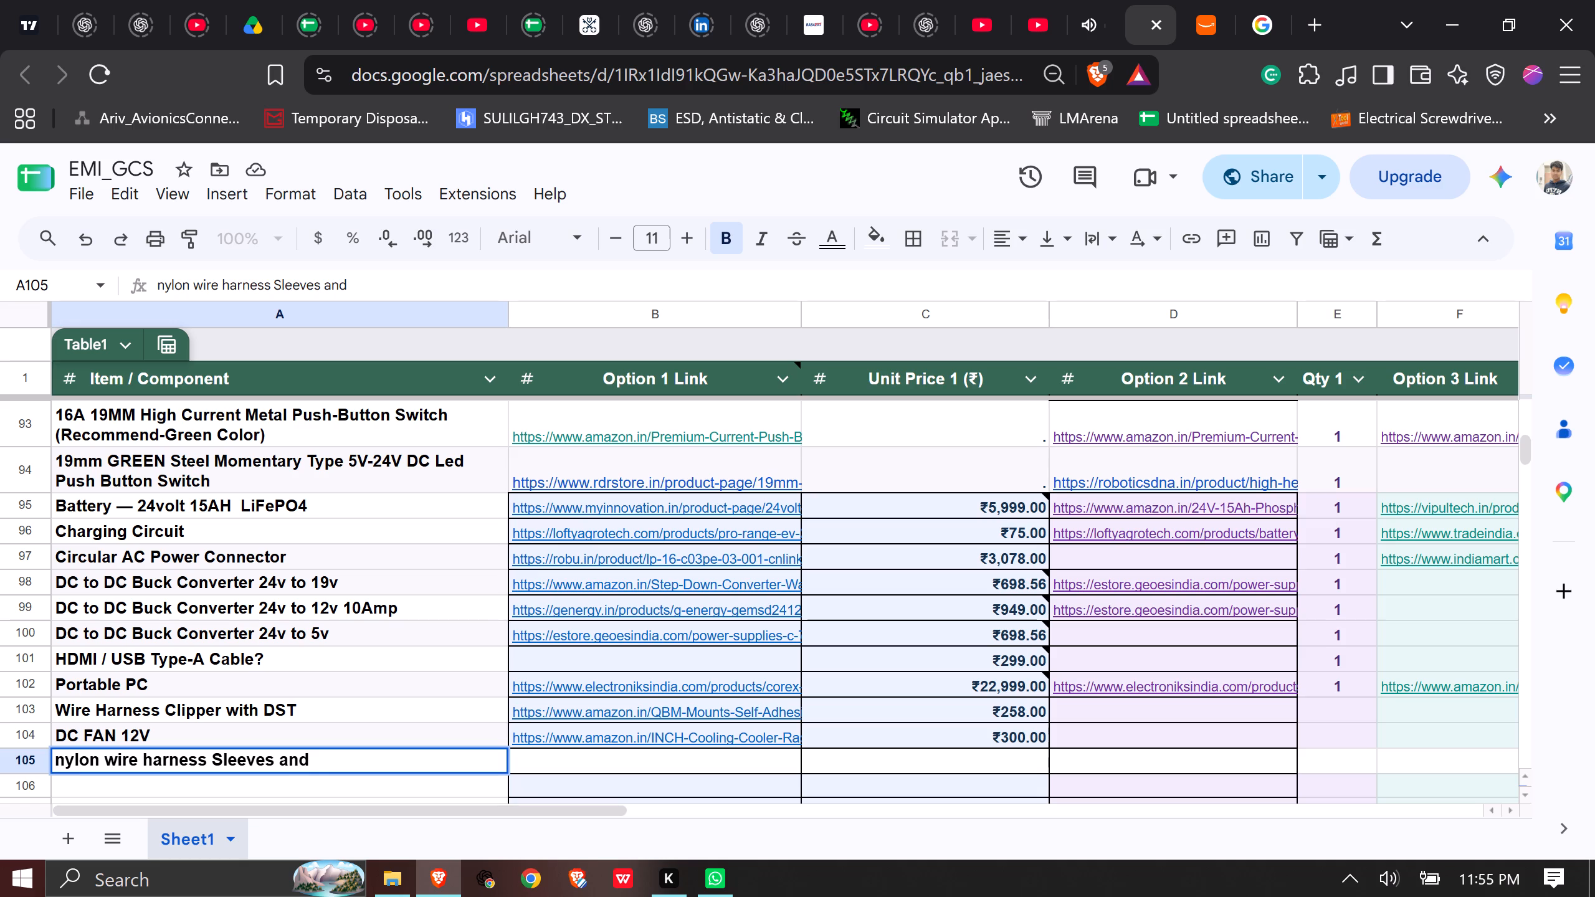
pyautogui.write('Harness')
pyautogui.press('space')
pyautogui.write('tape')
pyautogui.press('Return')
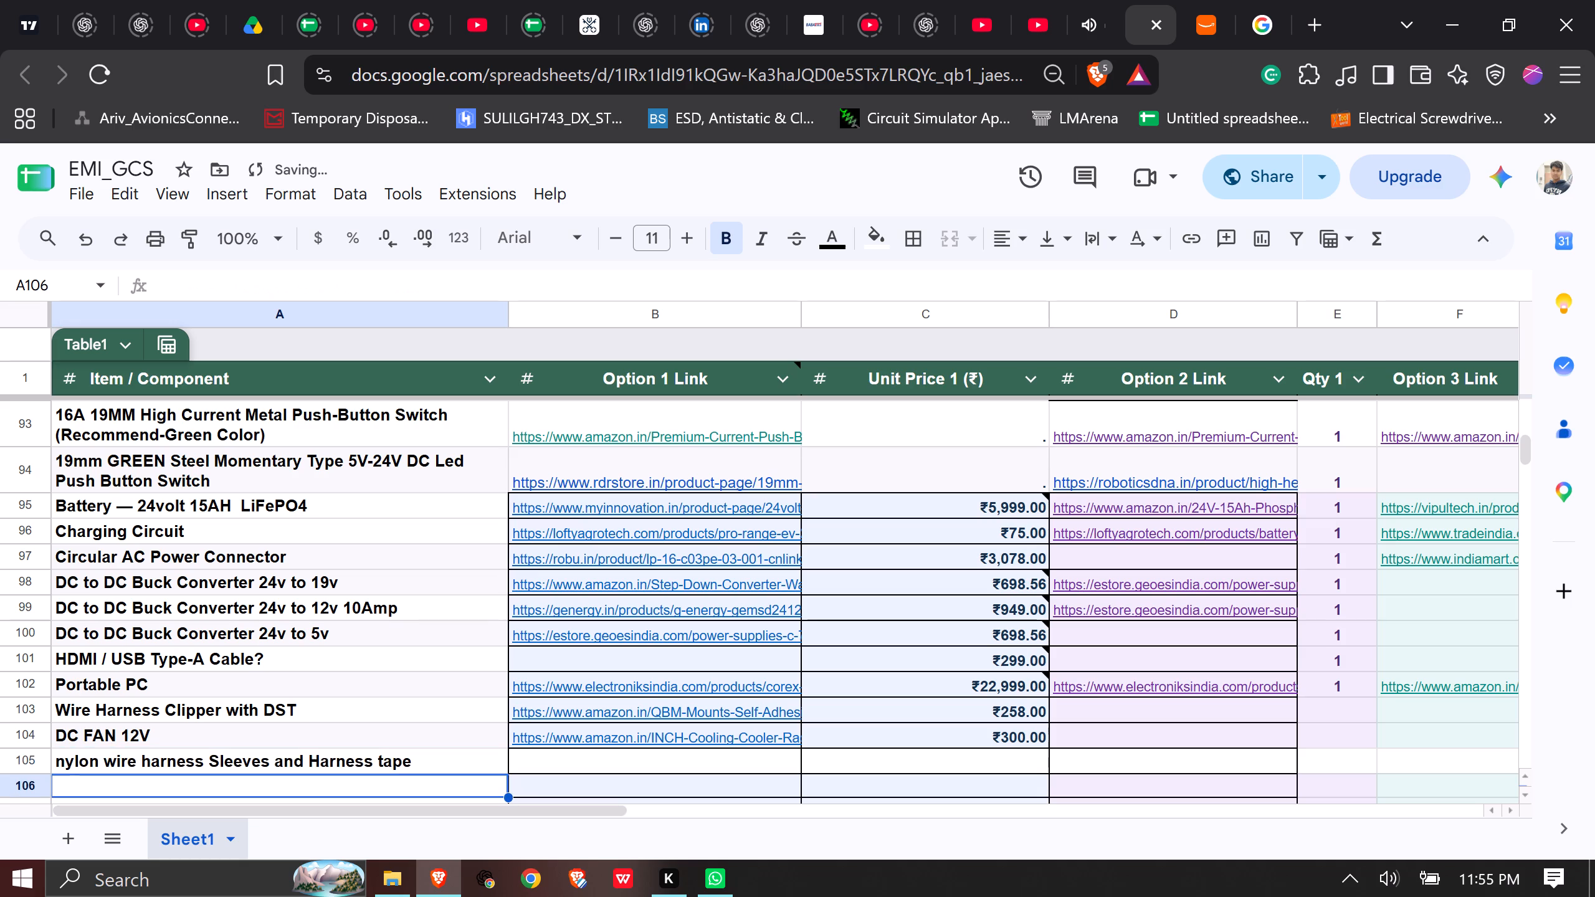
pyautogui.press('Up')
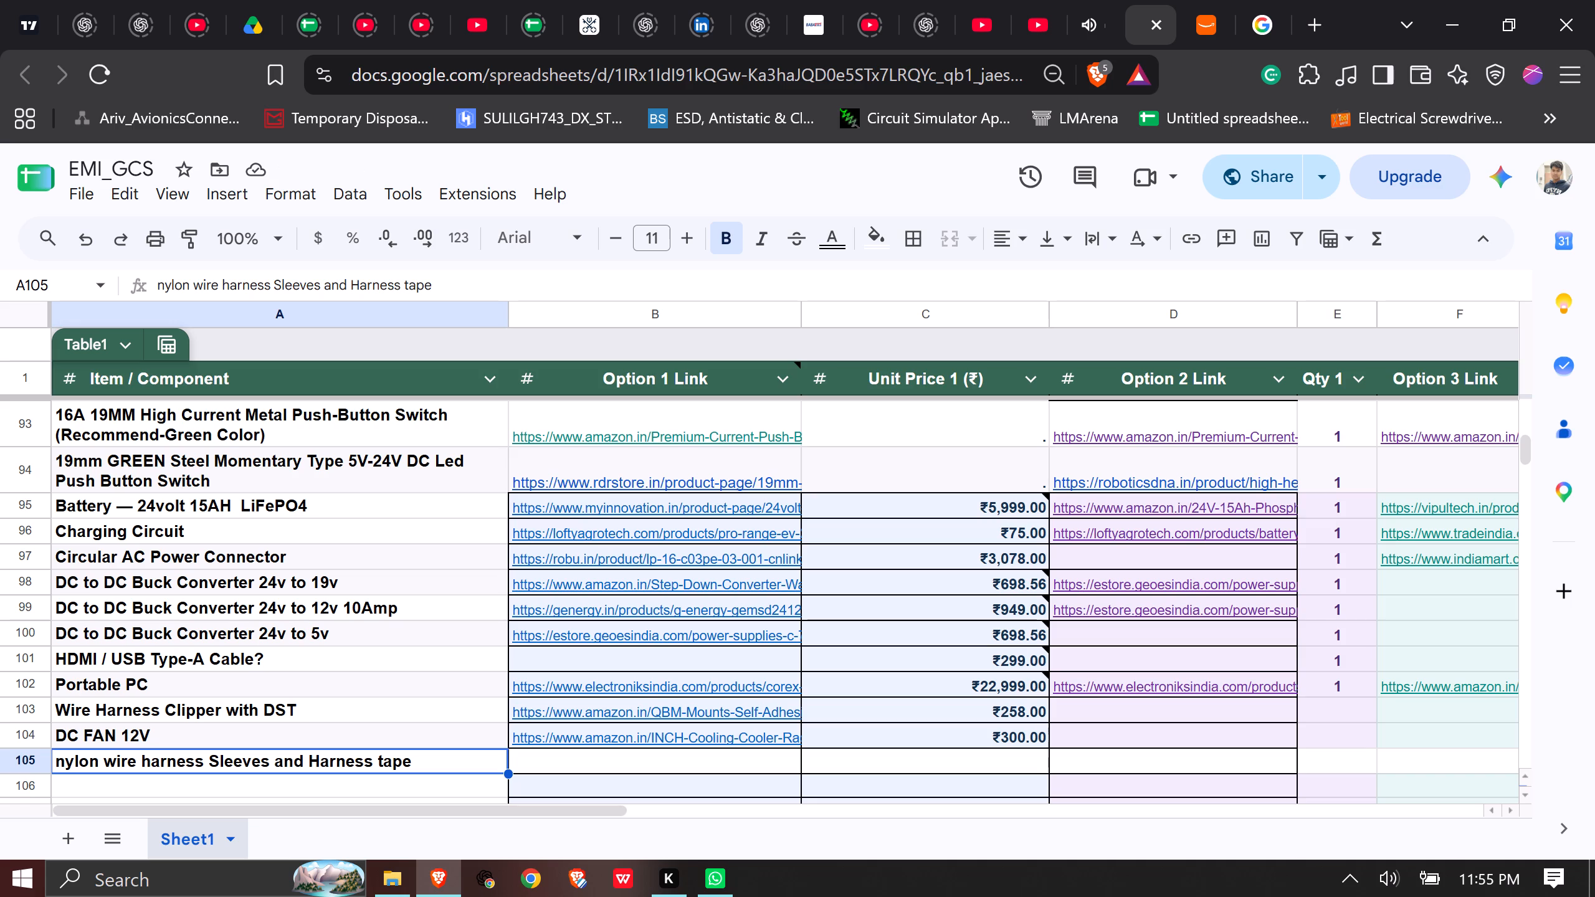
# Insert "/ Type C" before the question mark in the HDMI / USB Type-A cable item name in row 101.
pyautogui.doubleClick(340, 661)
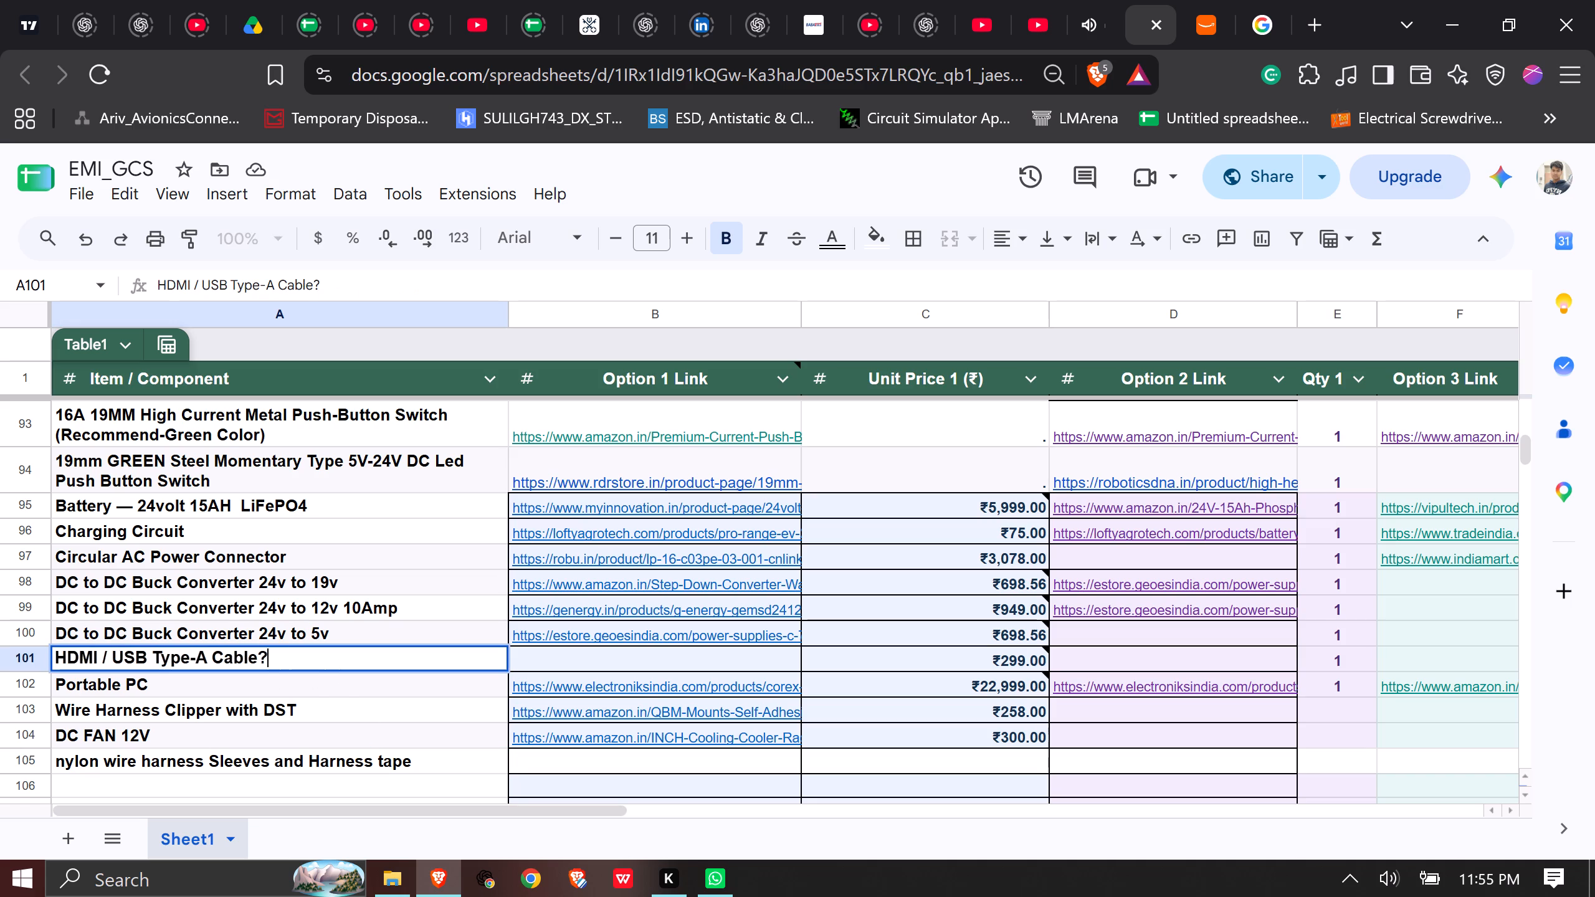
pyautogui.press('Left')
pyautogui.press('/')
pyautogui.press('space')
pyautogui.write('Ty')
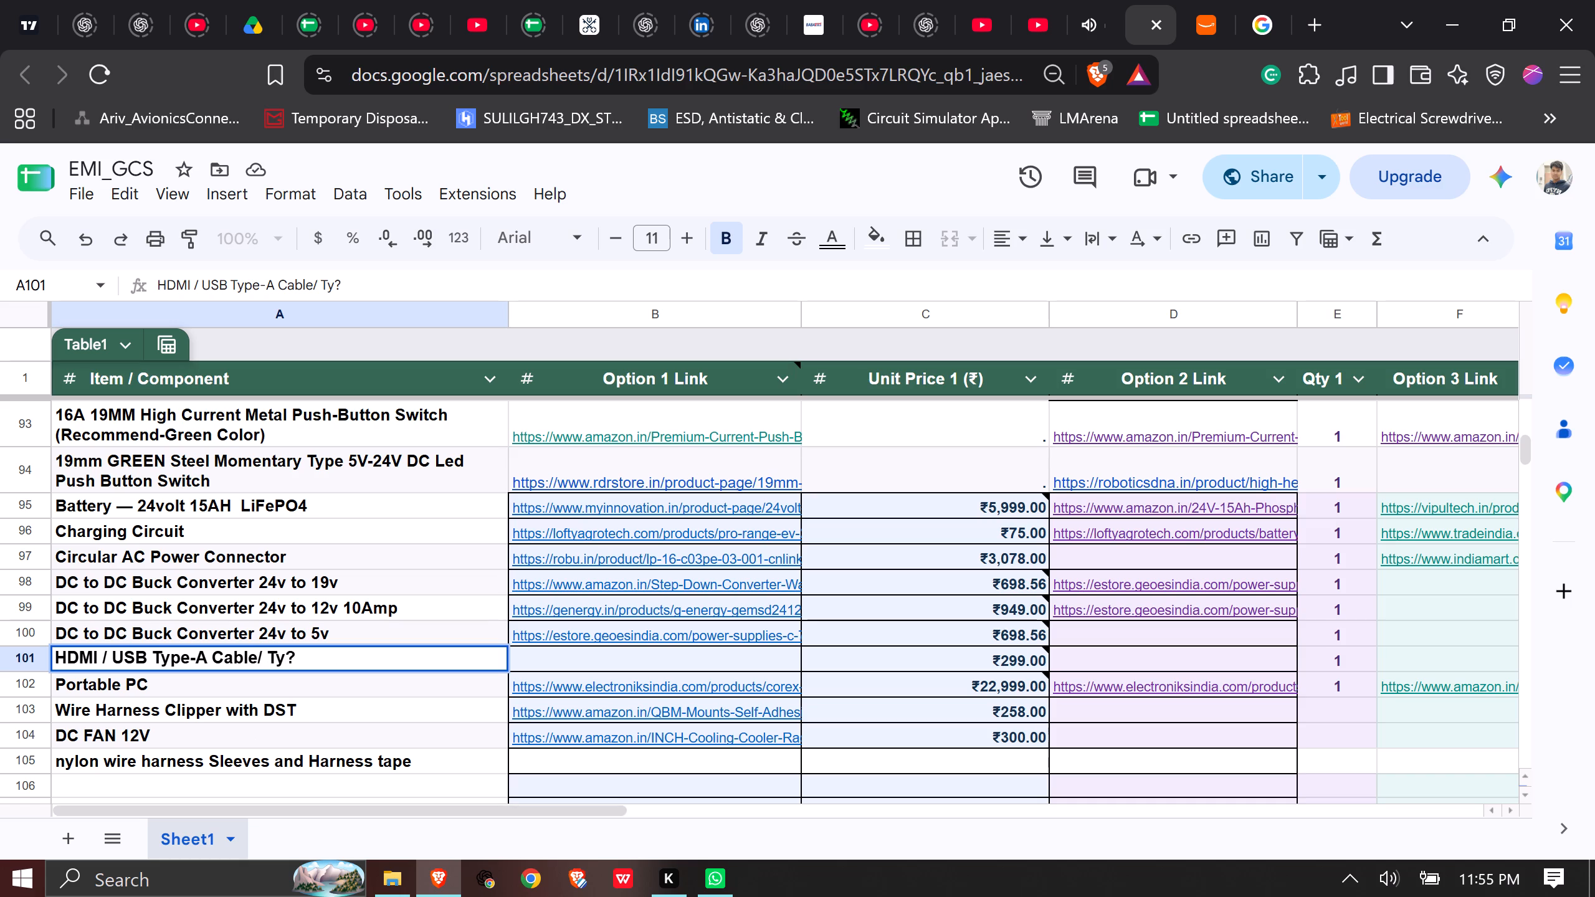
pyautogui.write('pe')
pyautogui.press('space')
pyautogui.write('C')
pyautogui.press('space')
pyautogui.press('Left')
pyautogui.press('Left')
pyautogui.press('Right')
pyautogui.press('space')
pyautogui.write('Ca')
pyautogui.press('BackSpace')
pyautogui.press('BackSpace')
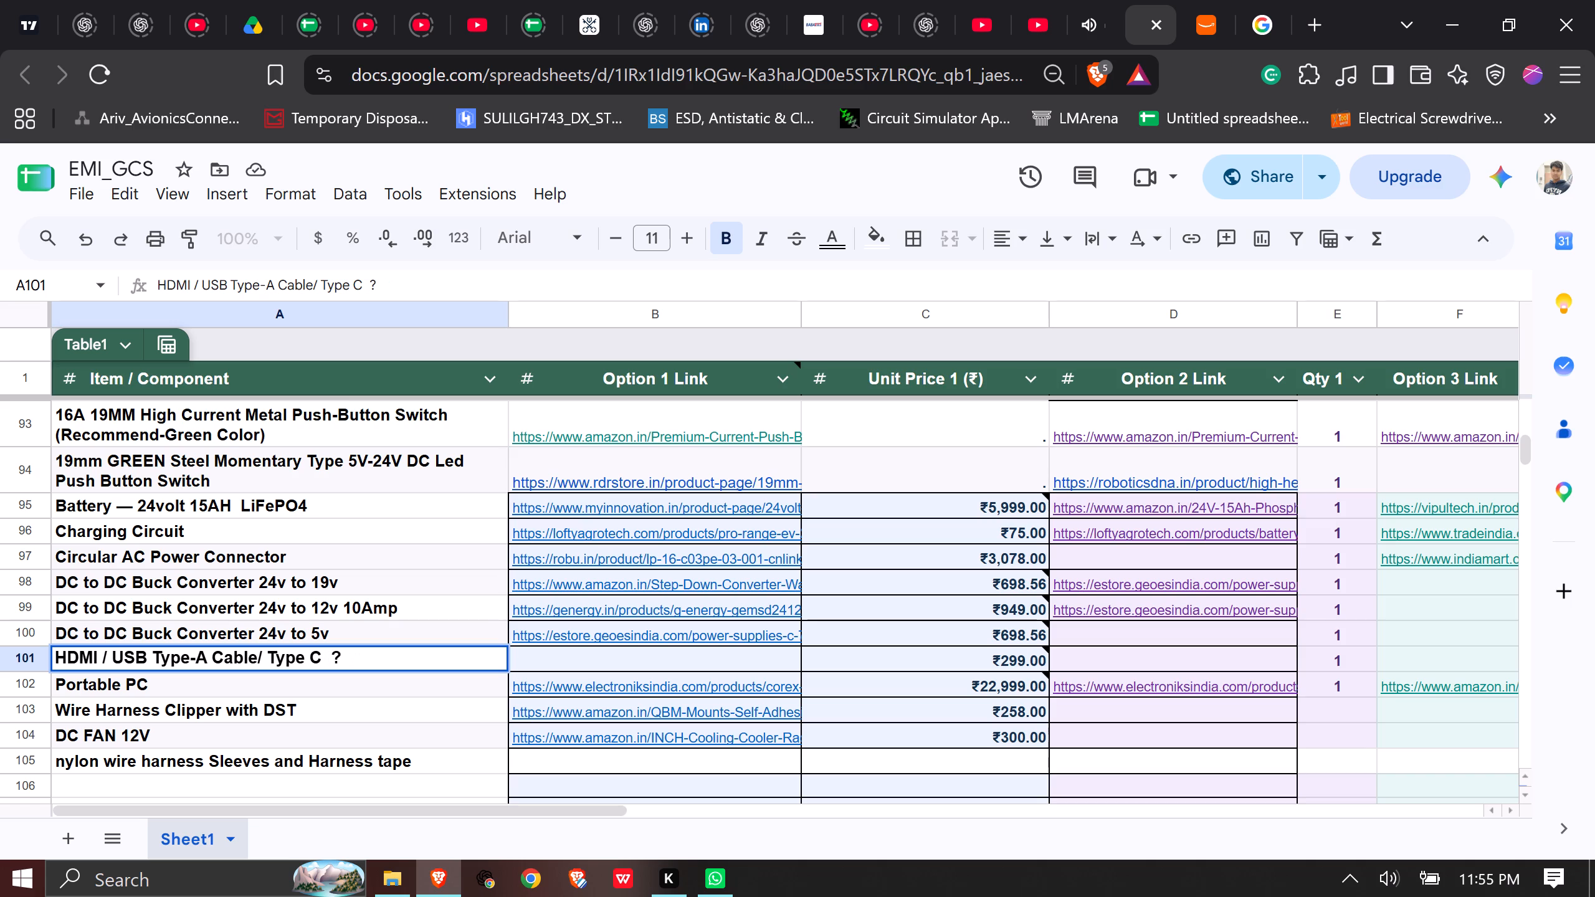
pyautogui.press('BackSpace')
# Move the word "Cable" after "Type C" so the row 101 name reads "HDMI / USB Type-A / Type C Cable?".
pyautogui.hotkey('ctrl', 'Left')
pyautogui.hotkey('ctrl', 'Left')
pyautogui.hotkey('ctrl', 'Left')
pyautogui.hotkey('ctrl', 'shift', 'Left')
pyautogui.hotkey('ctrl', 'x')
pyautogui.hotkey('ctrl', 'Right')
pyautogui.hotkey('ctrl', 'Right')
pyautogui.hotkey('ctrl', 'Right')
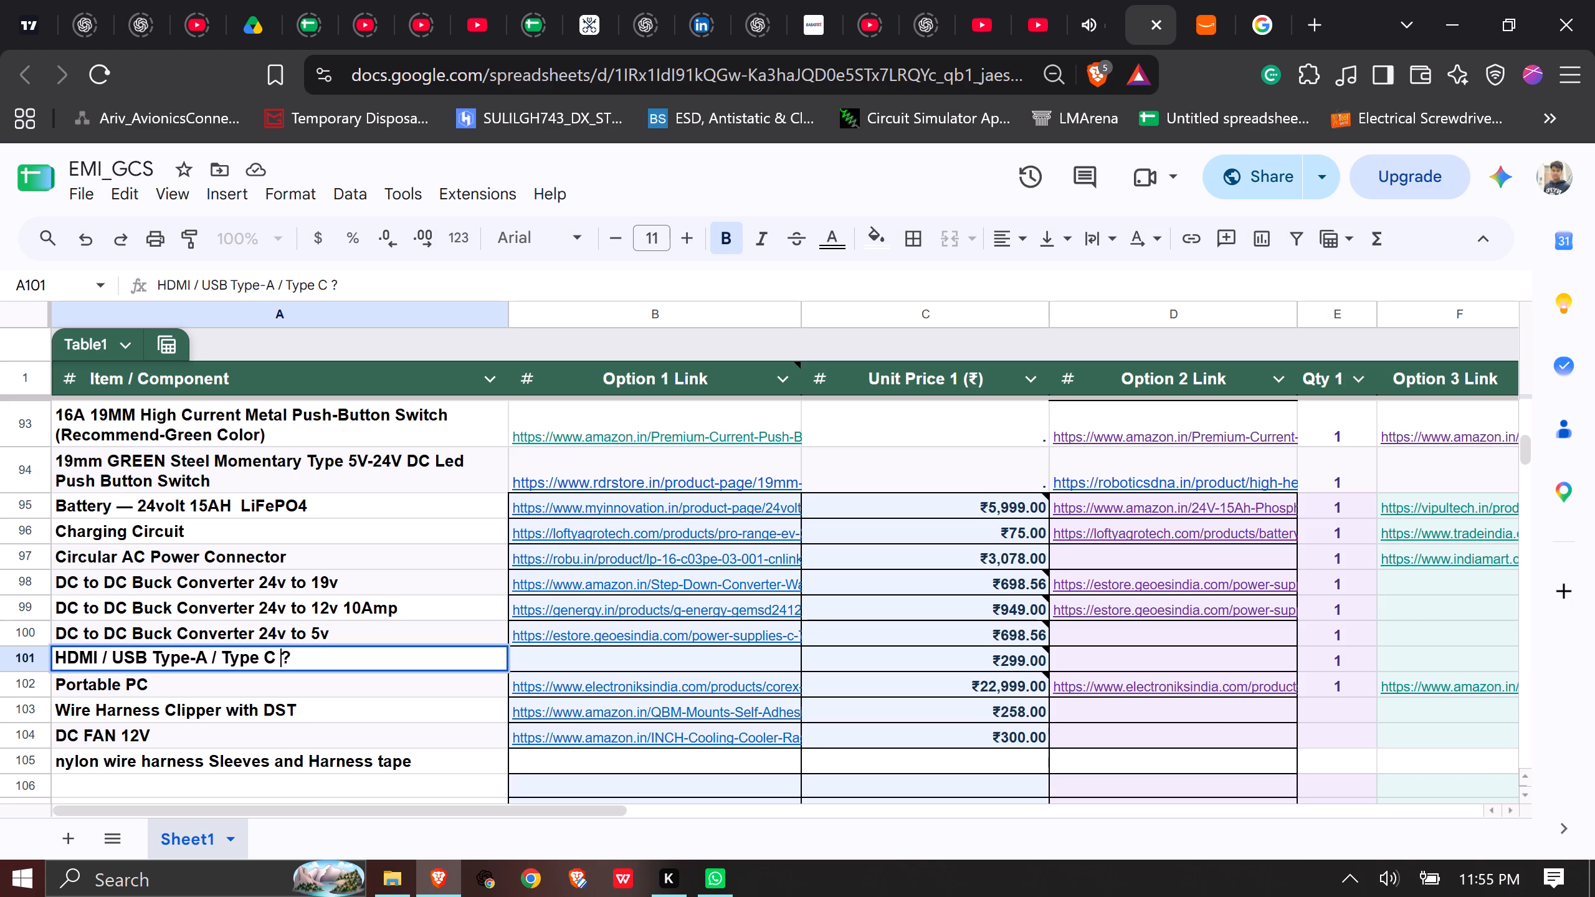
pyautogui.hotkey('ctrl', 'c')
pyautogui.hotkey('ctrl', 'v')
# Append "if needed" to the end of the HDMI / USB cable item name in row 101.
pyautogui.hotkey('ctrl', 'Right')
pyautogui.hotkey('ctrl', 'Right')
pyautogui.press('space')
pyautogui.write('in')
pyautogui.press('space')
pyautogui.press('BackSpace')
pyautogui.press('BackSpace')
pyautogui.write('f')
pyautogui.press('space')
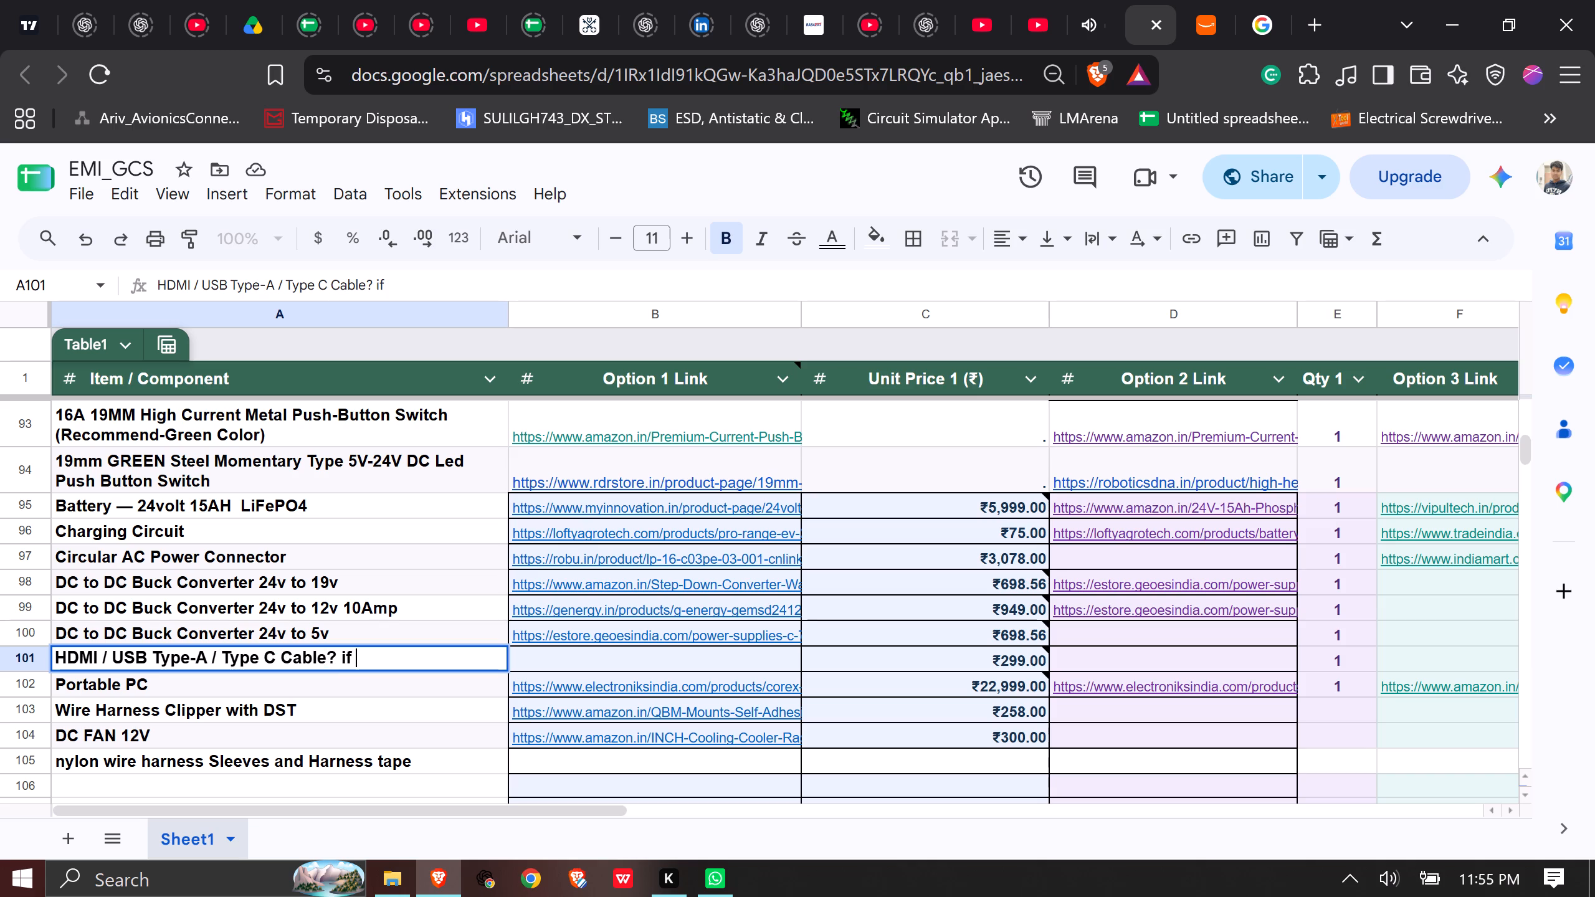
pyautogui.write('needed')
pyautogui.press('Return')
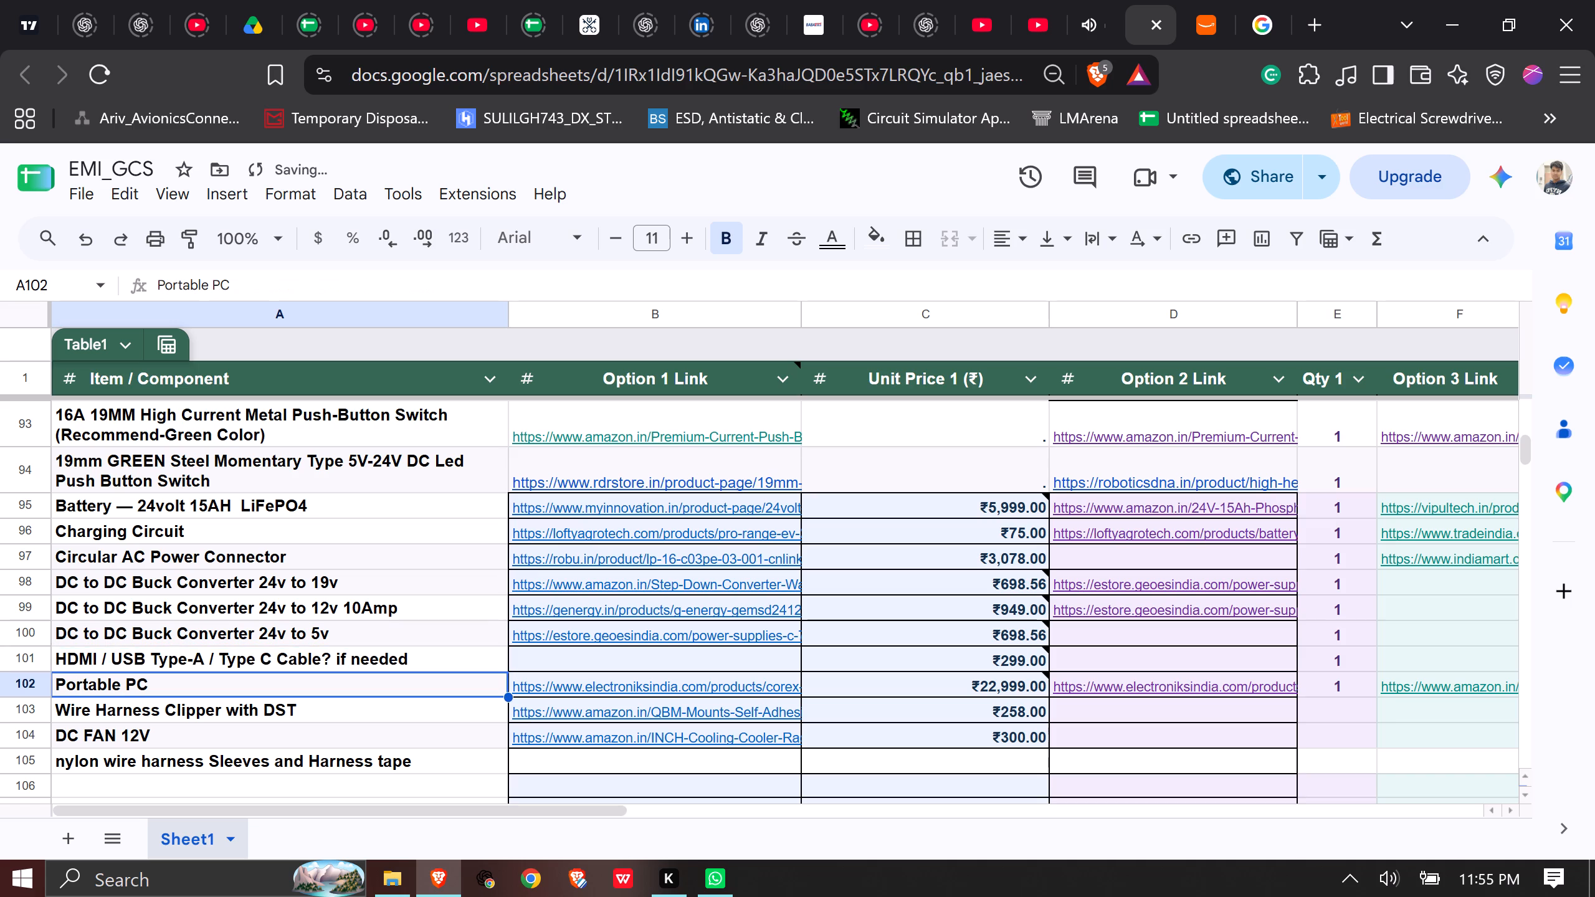
# Move the entire HDMI / USB cable row directly below the nylon wire harness sleeves row, as row 105.
pyautogui.press('Up')
pyautogui.press('Up')
pyautogui.press('Left')
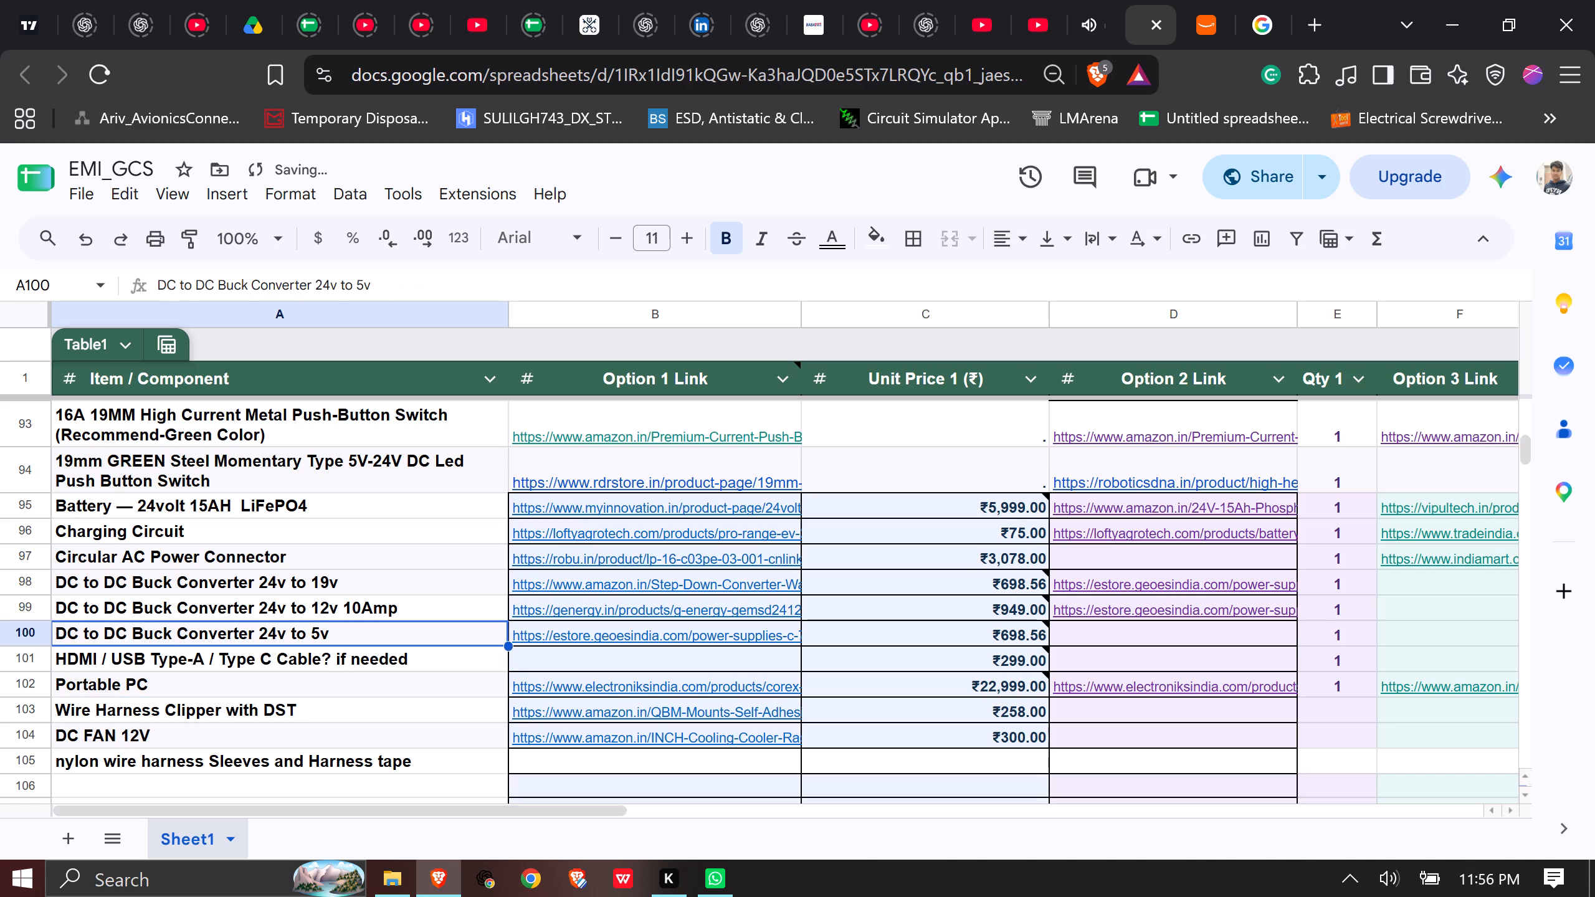
pyautogui.click(39, 661)
pyautogui.moveTo(39, 663); pyautogui.dragTo(47, 779)
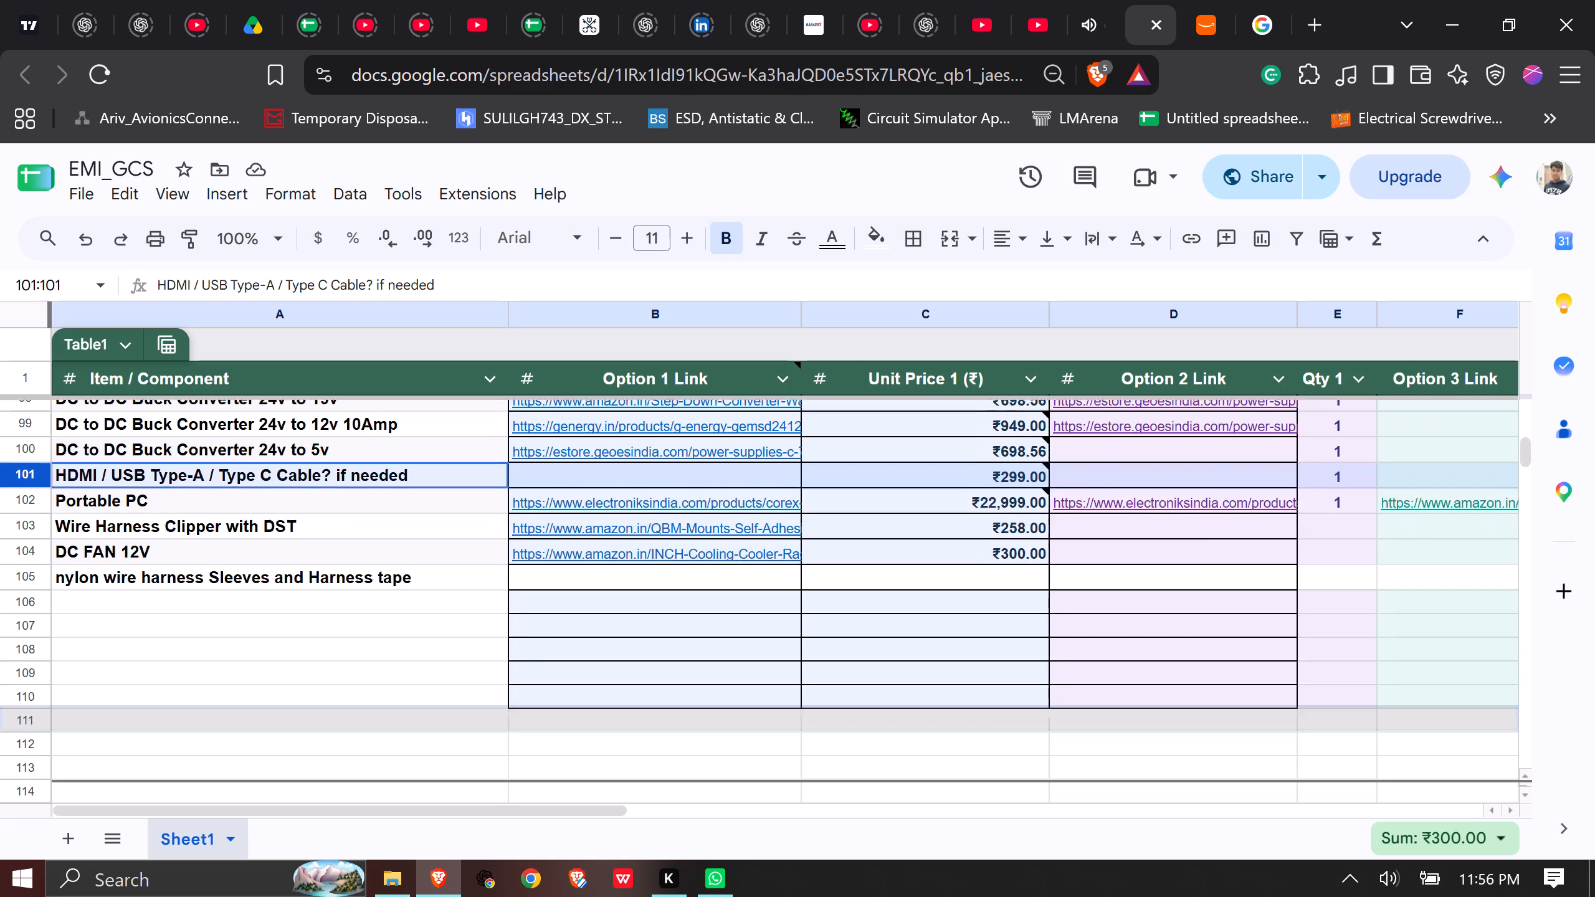
pyautogui.moveTo(47, 779); pyautogui.dragTo(47, 539)
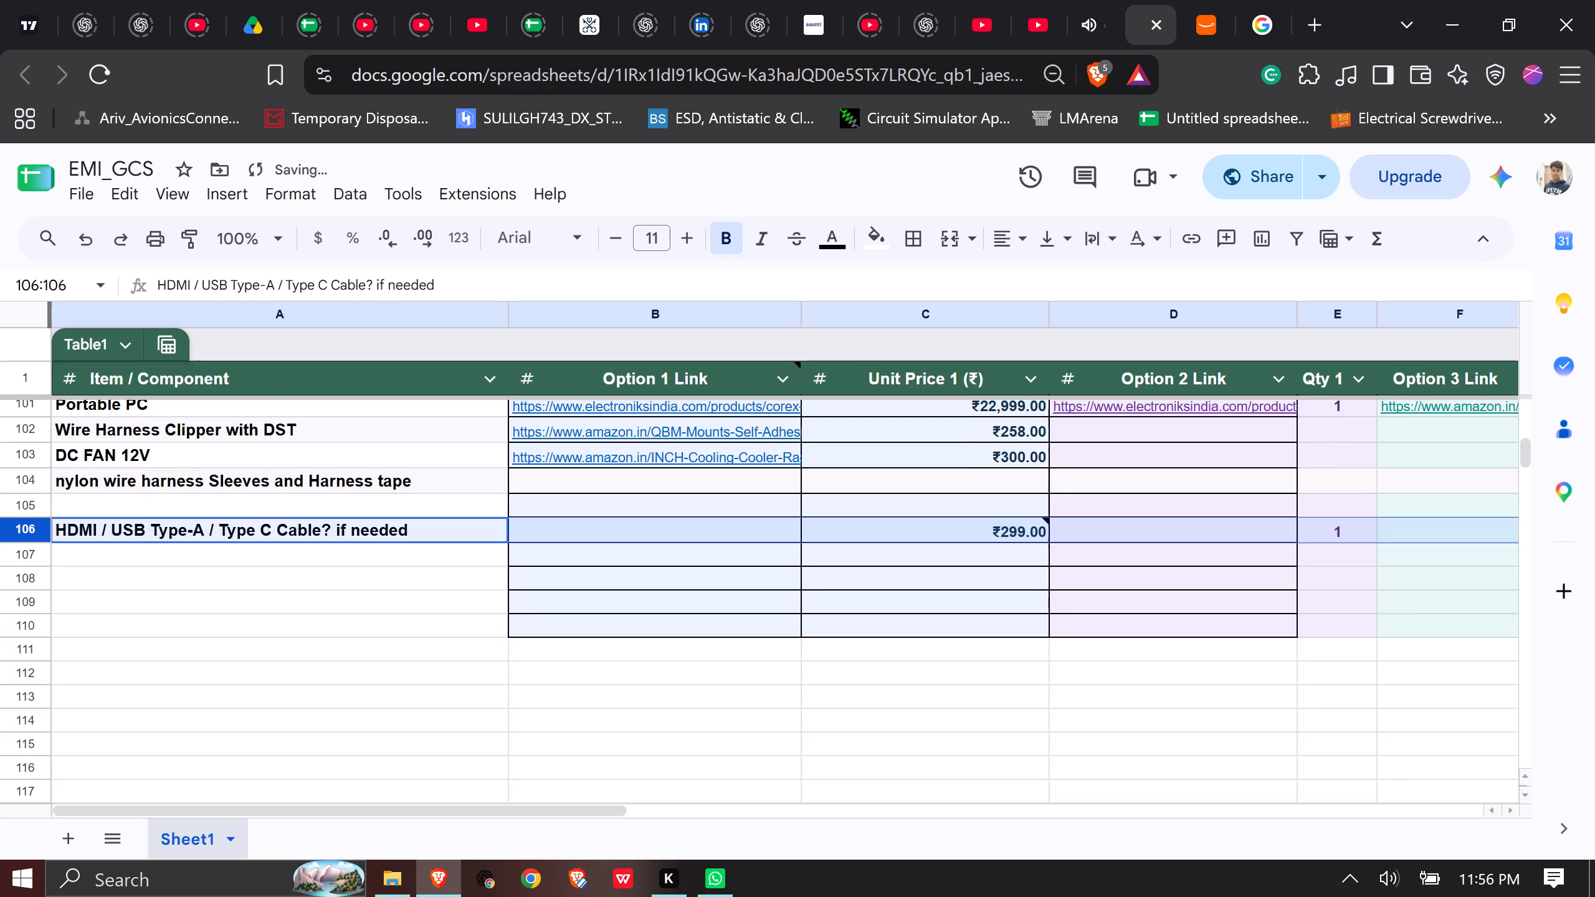
pyautogui.scroll(1, 47, 539)
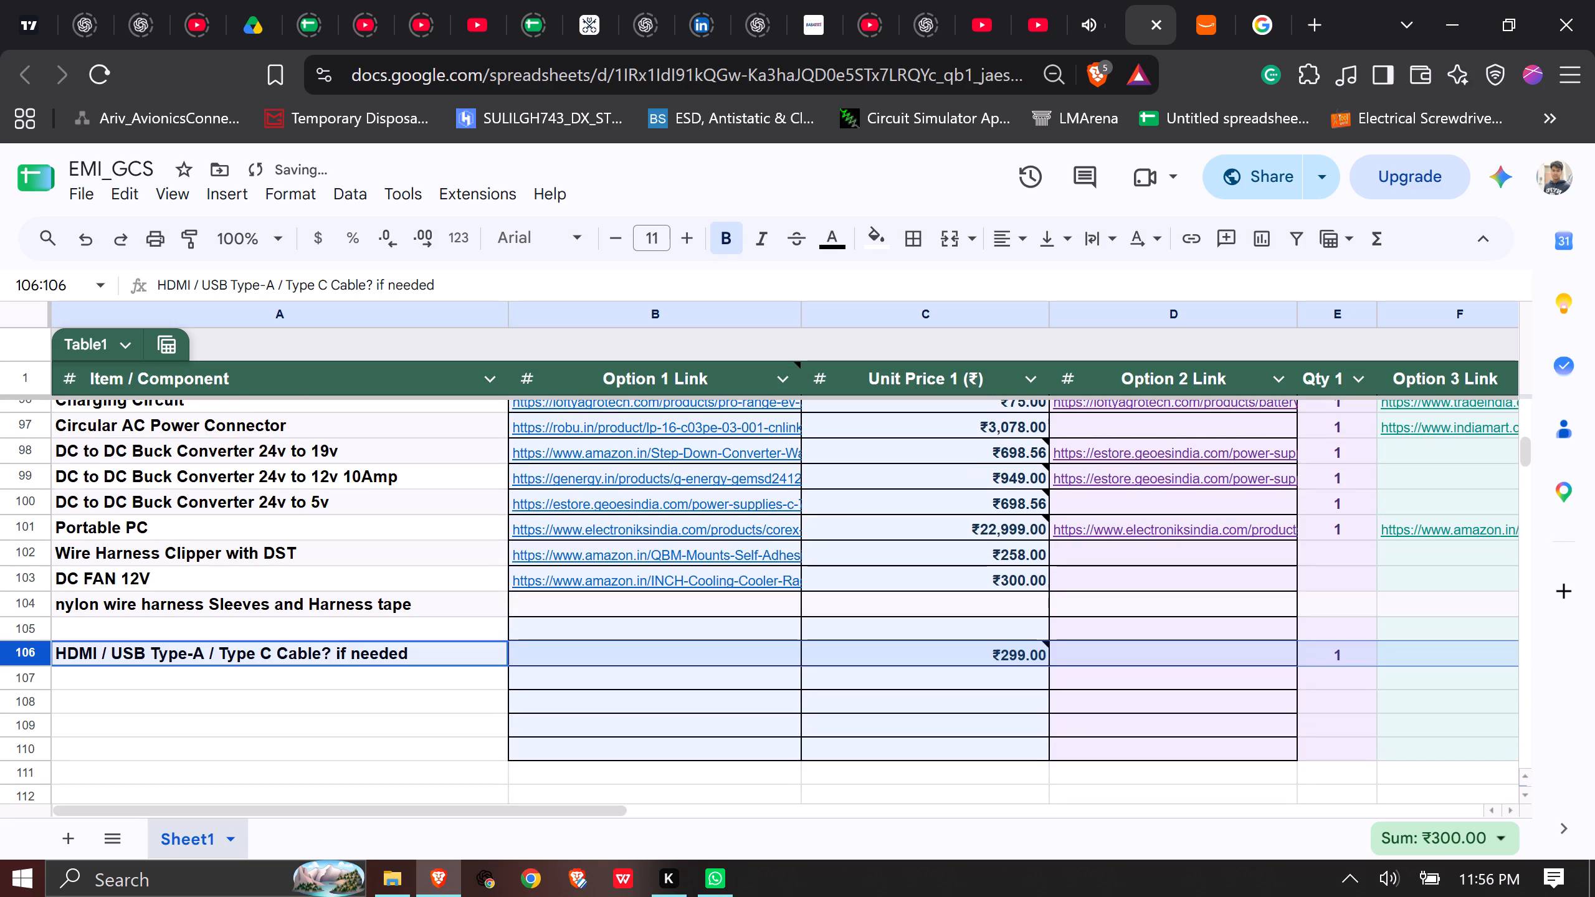
pyautogui.moveTo(36, 655); pyautogui.dragTo(36, 632)
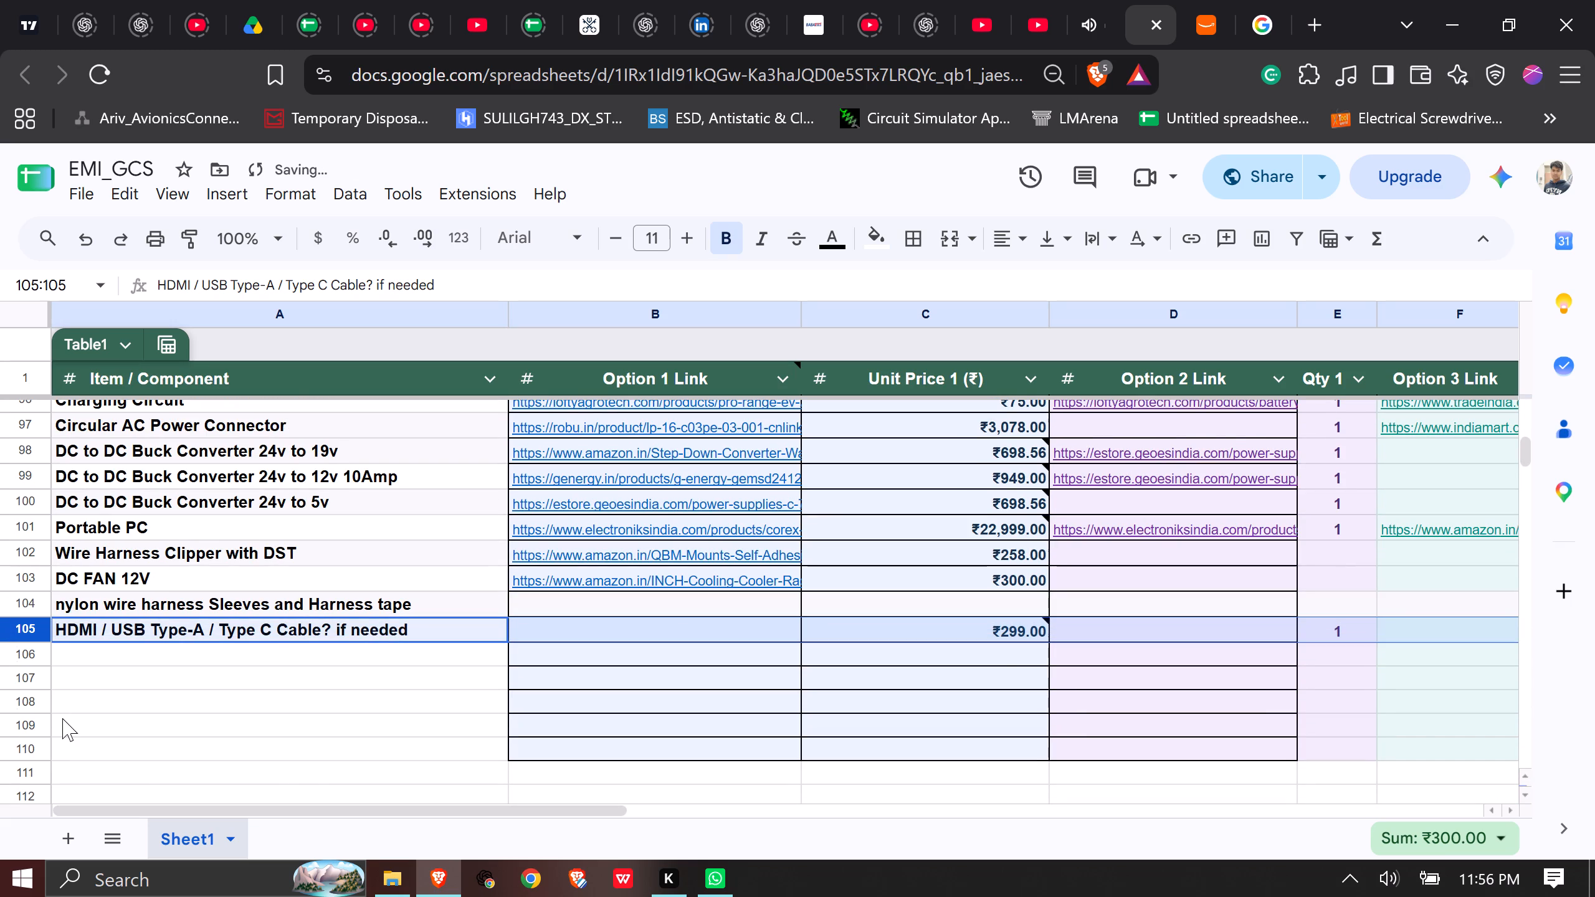
# Review the installed apps in the spreadsheet's add-on manager, and close it.
pyautogui.scroll(1, 62, 718)
pyautogui.scroll(-1, 62, 718)
pyautogui.scroll(1, 62, 718)
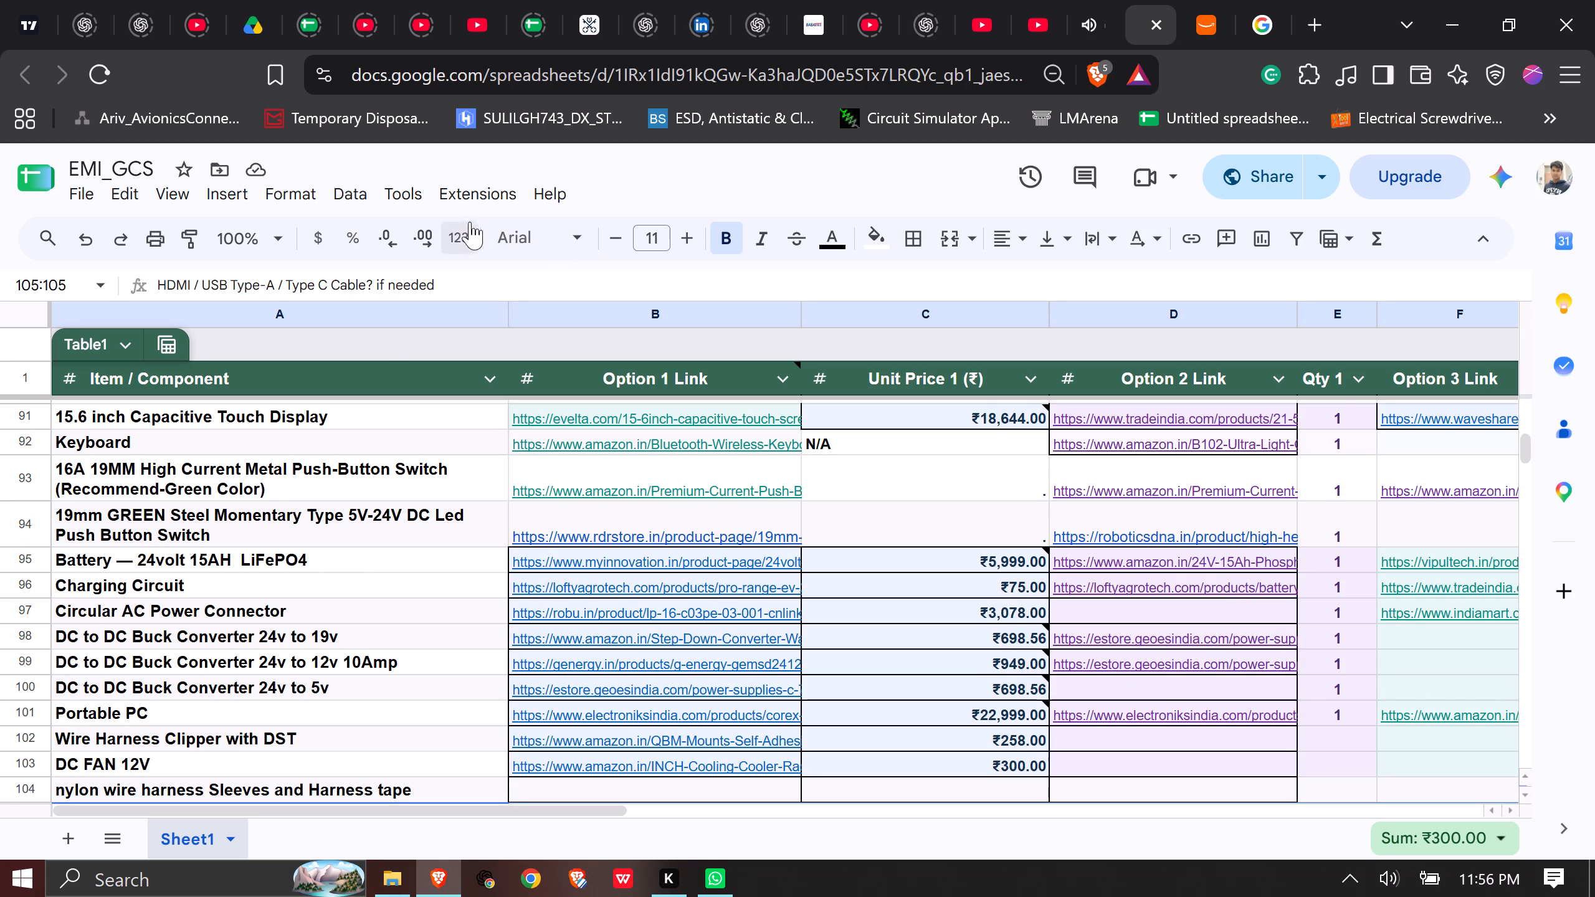
pyautogui.click(467, 196)
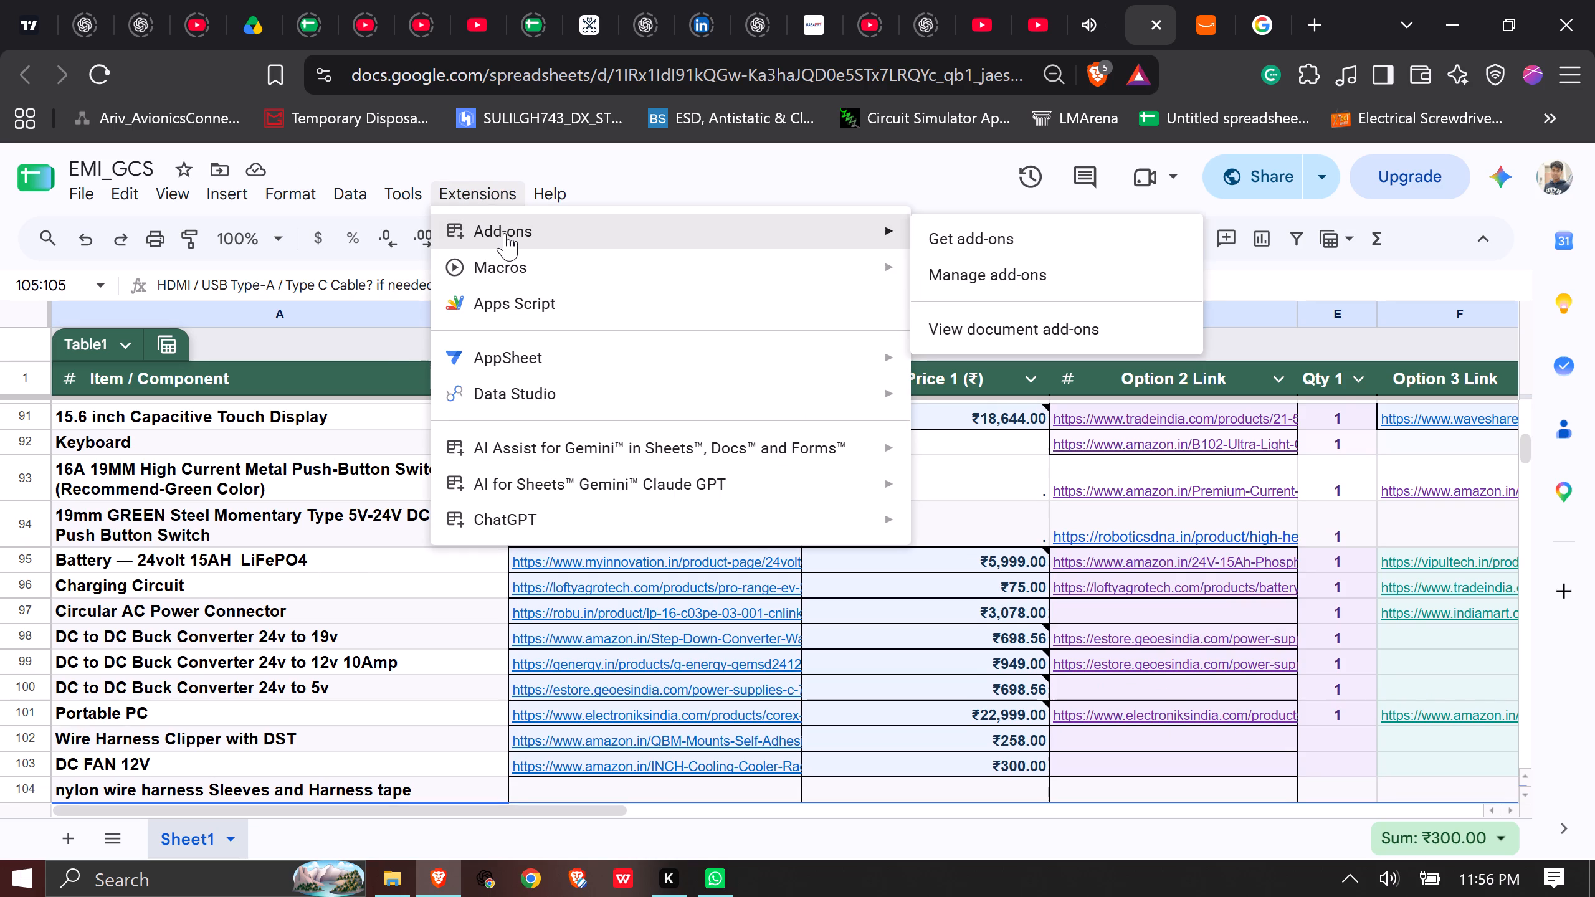
pyautogui.click(505, 233)
pyautogui.click(979, 281)
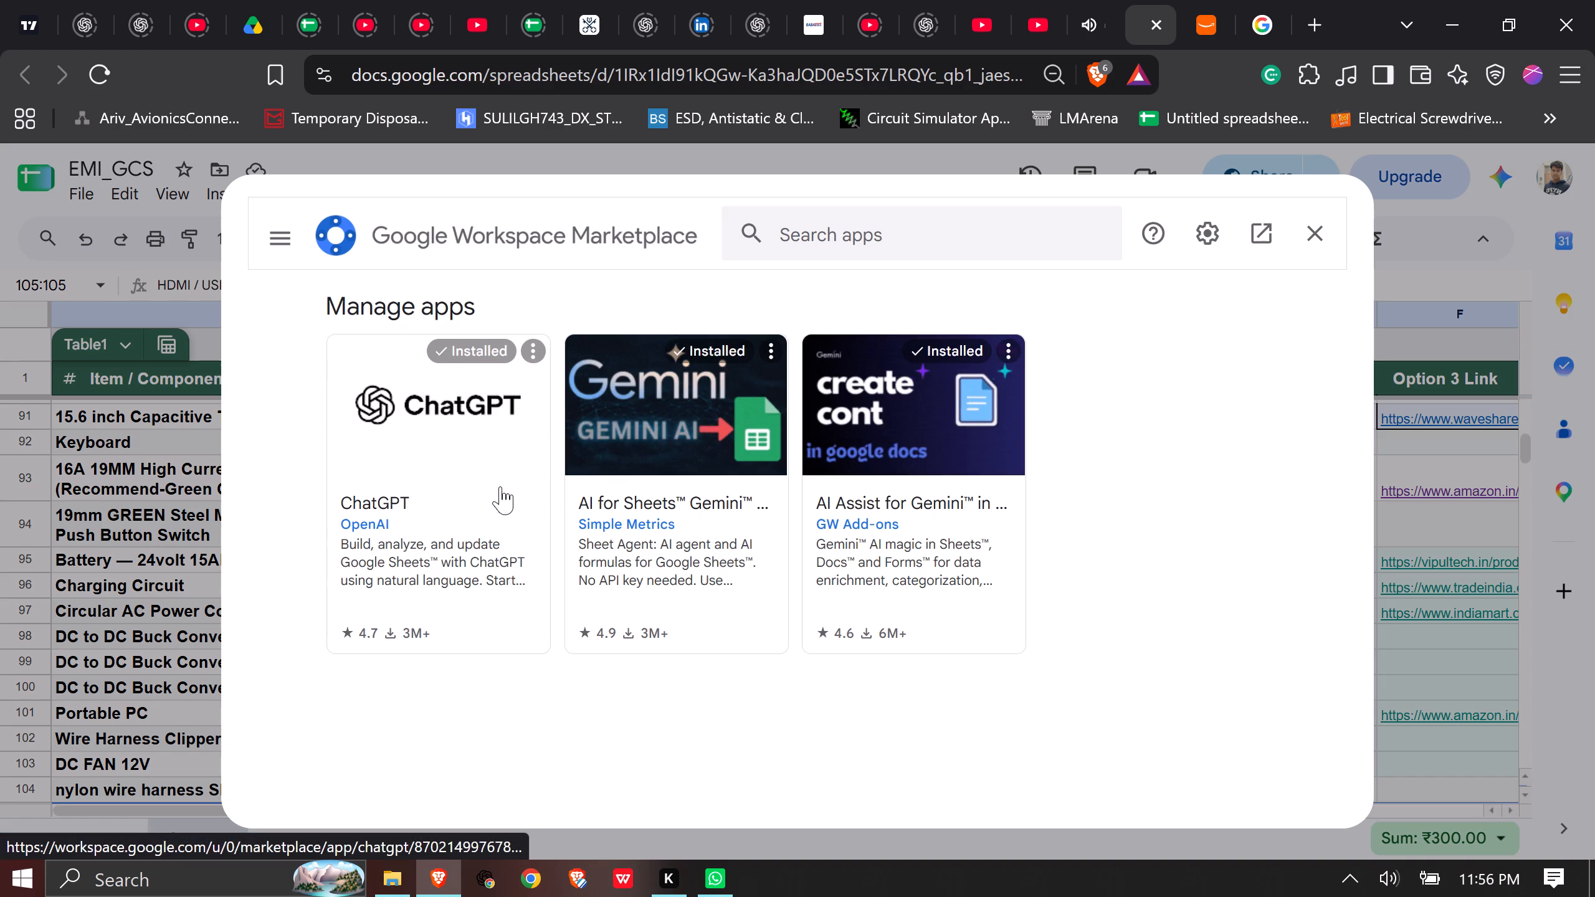
pyautogui.click(1323, 238)
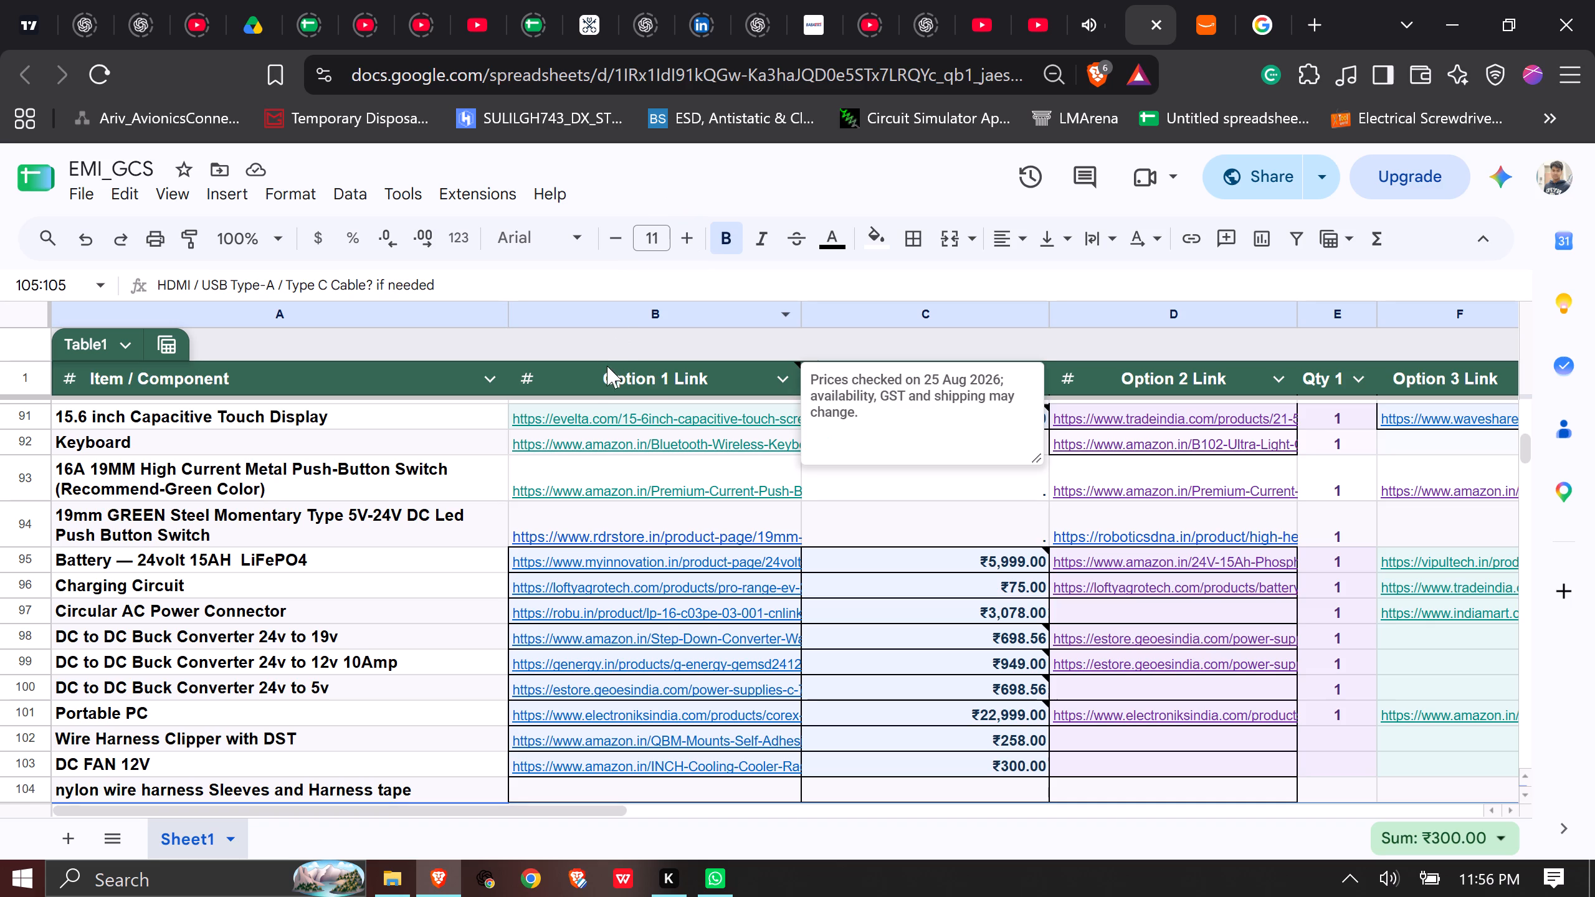
# Check the marketplace of available add-ons for the spreadsheet, and close it.
pyautogui.click(504, 206)
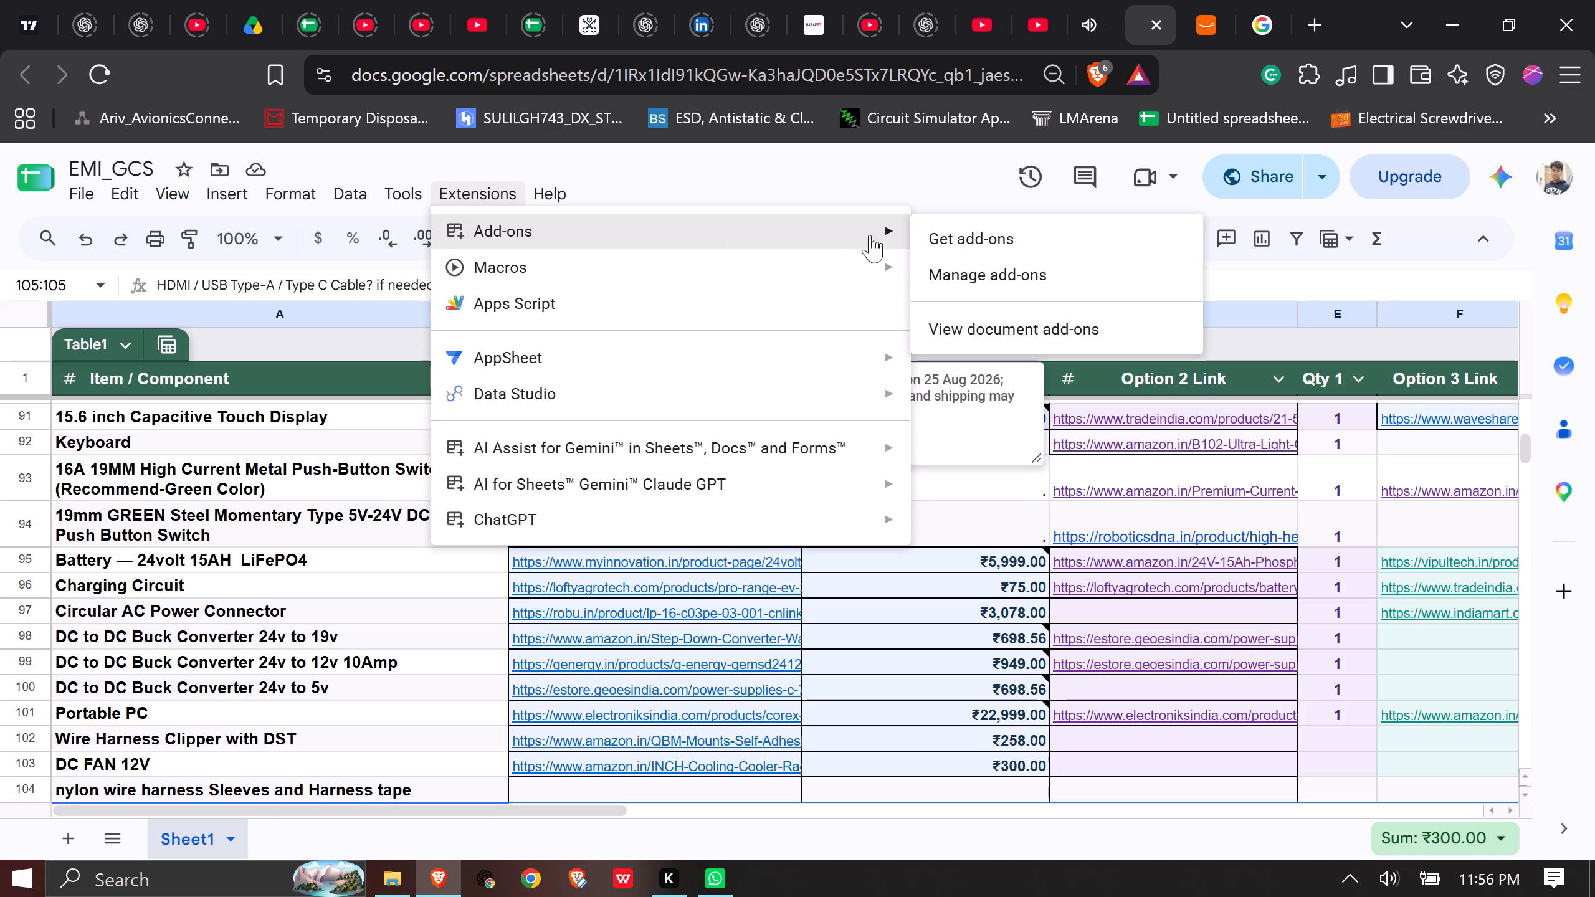
pyautogui.click(953, 235)
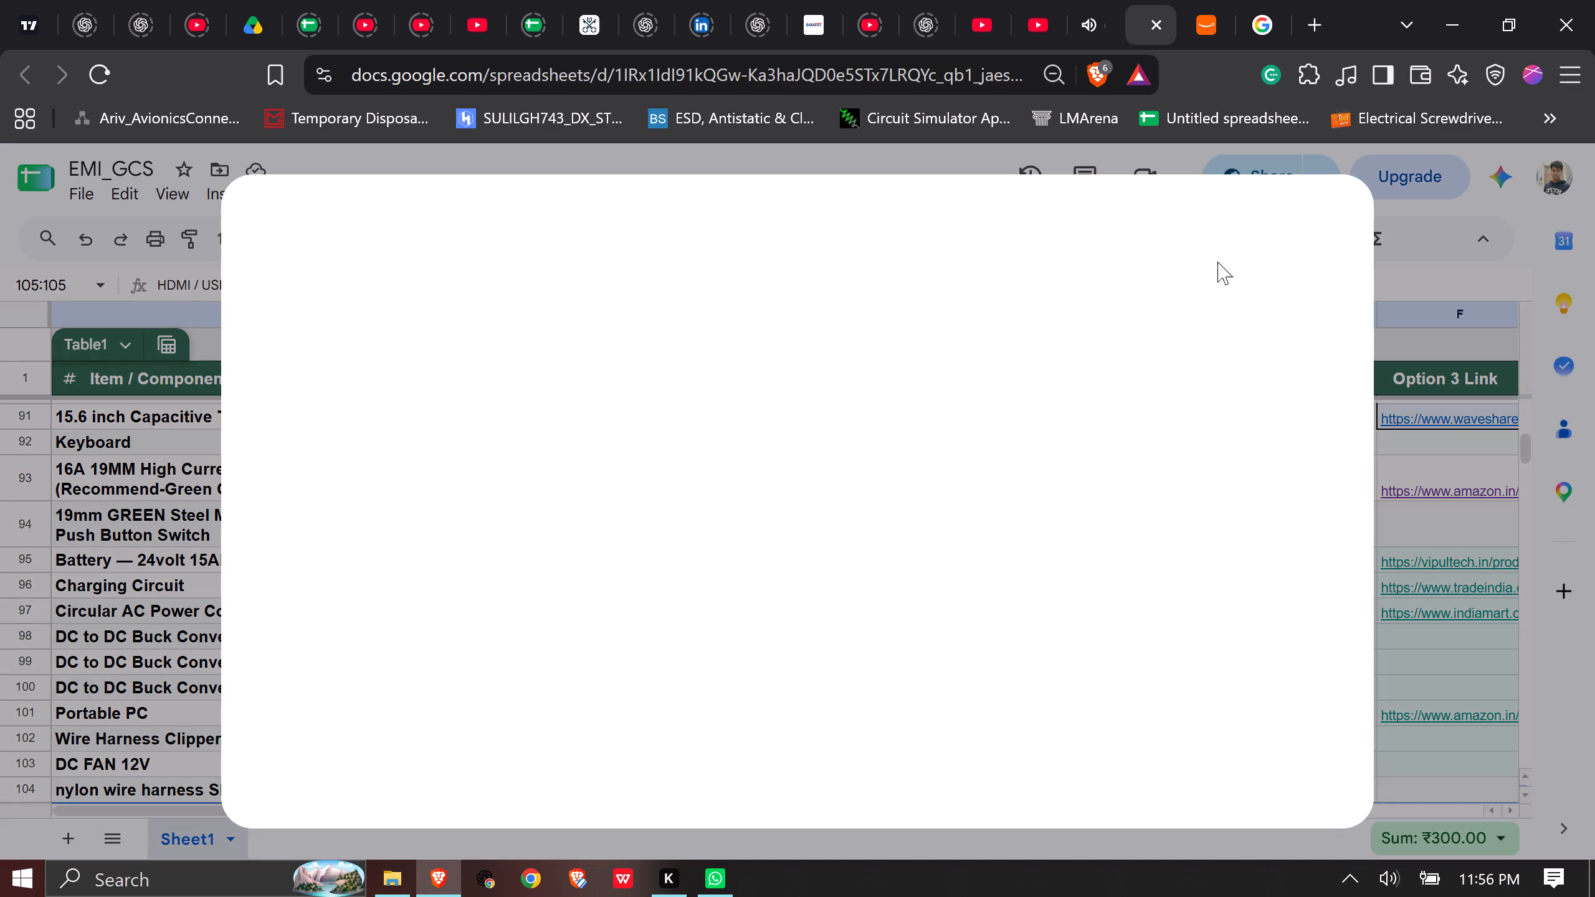
pyautogui.click(1405, 265)
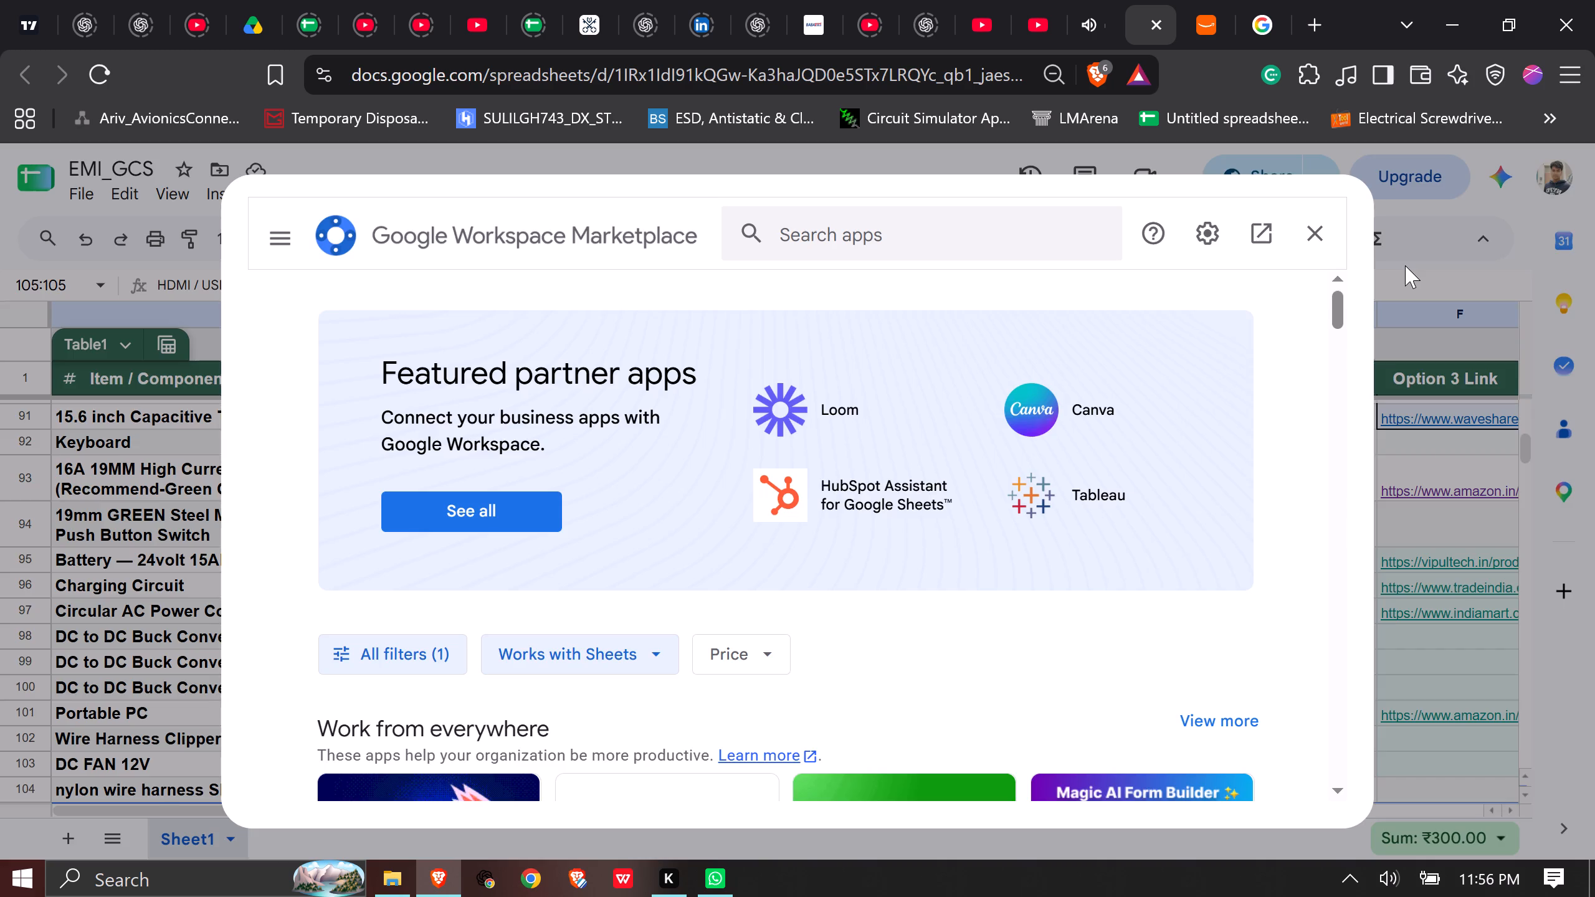
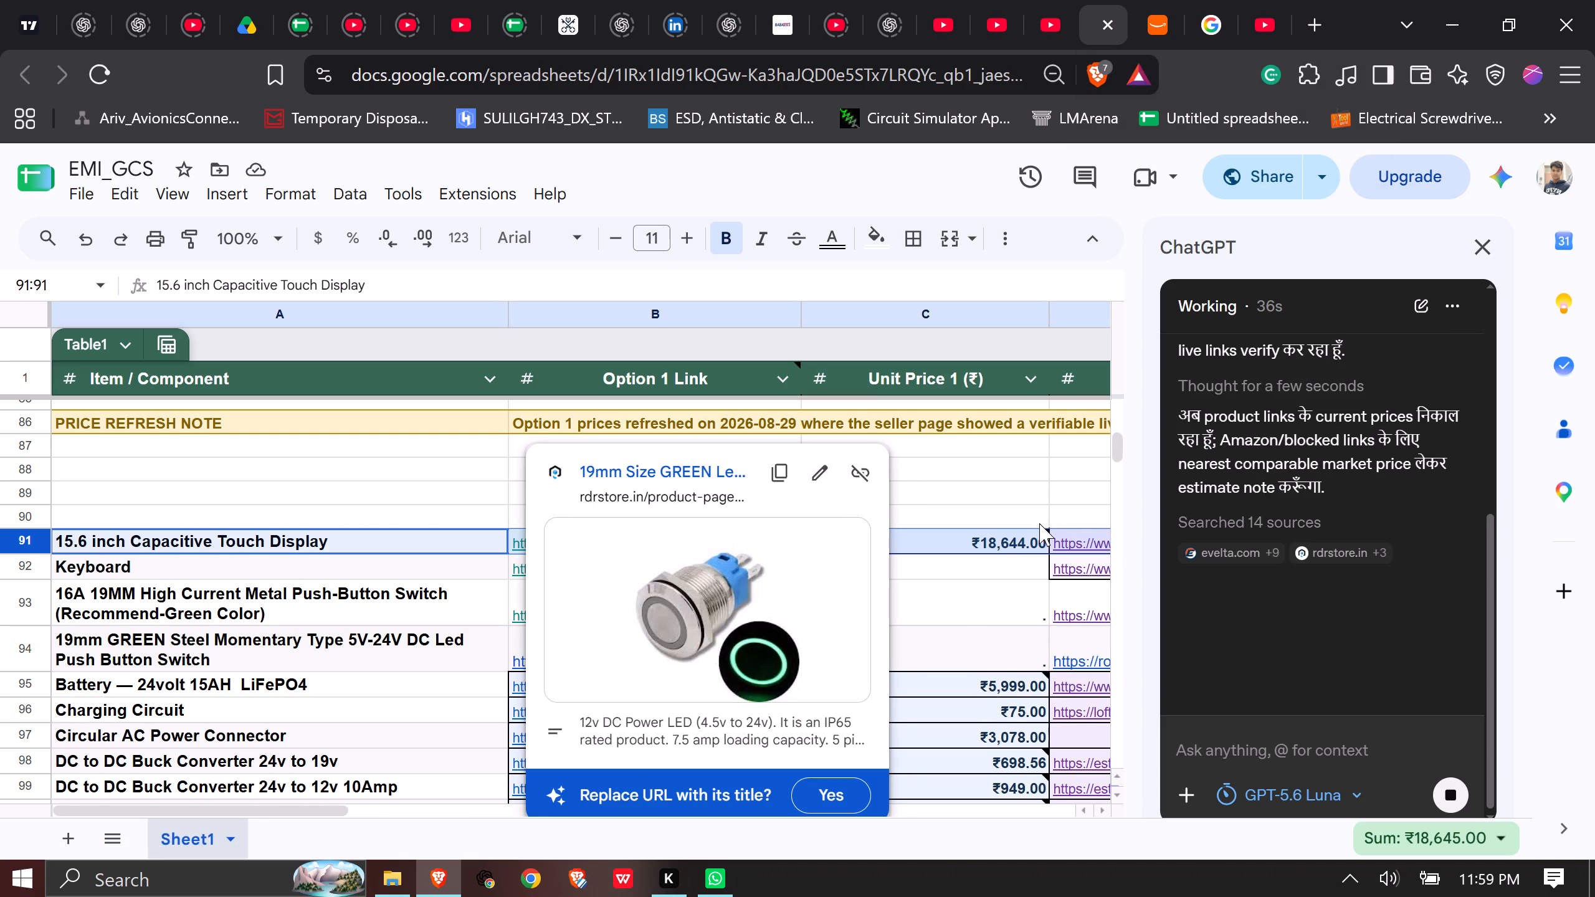
pyautogui.scroll(-1, 1039, 523)
pyautogui.click(922, 461)
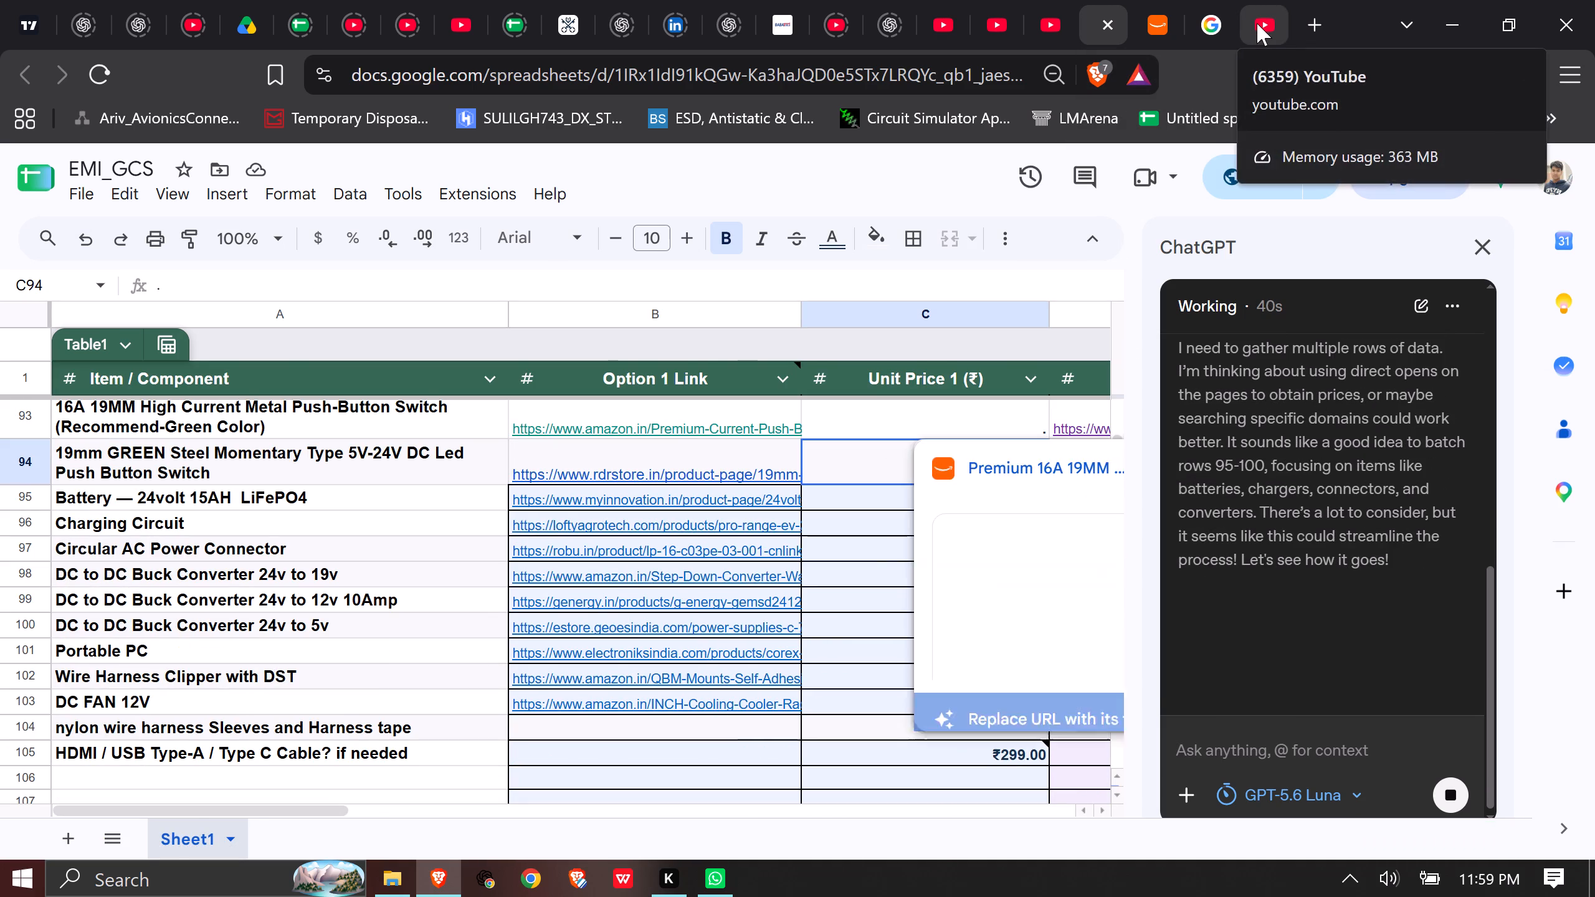
# Switch to the YouTube home feed and open the Short "This Drone Stack Packs Serious Power!".
pyautogui.click(1257, 25)
pyautogui.scroll(-1, 979, 609)
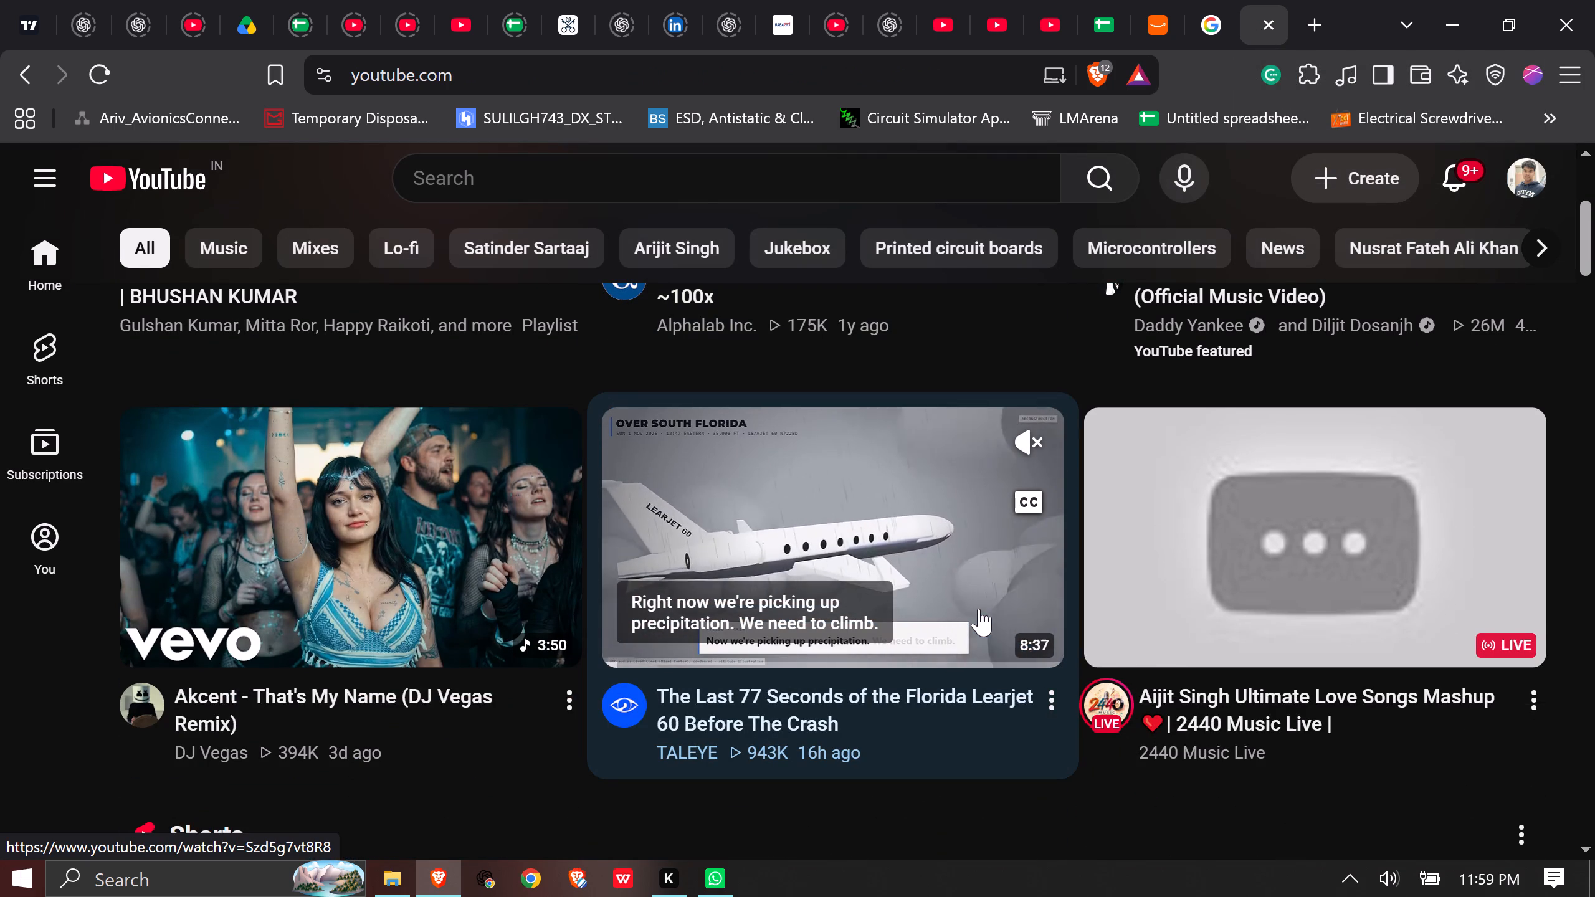
pyautogui.scroll(-2, 979, 609)
pyautogui.scroll(1, 979, 609)
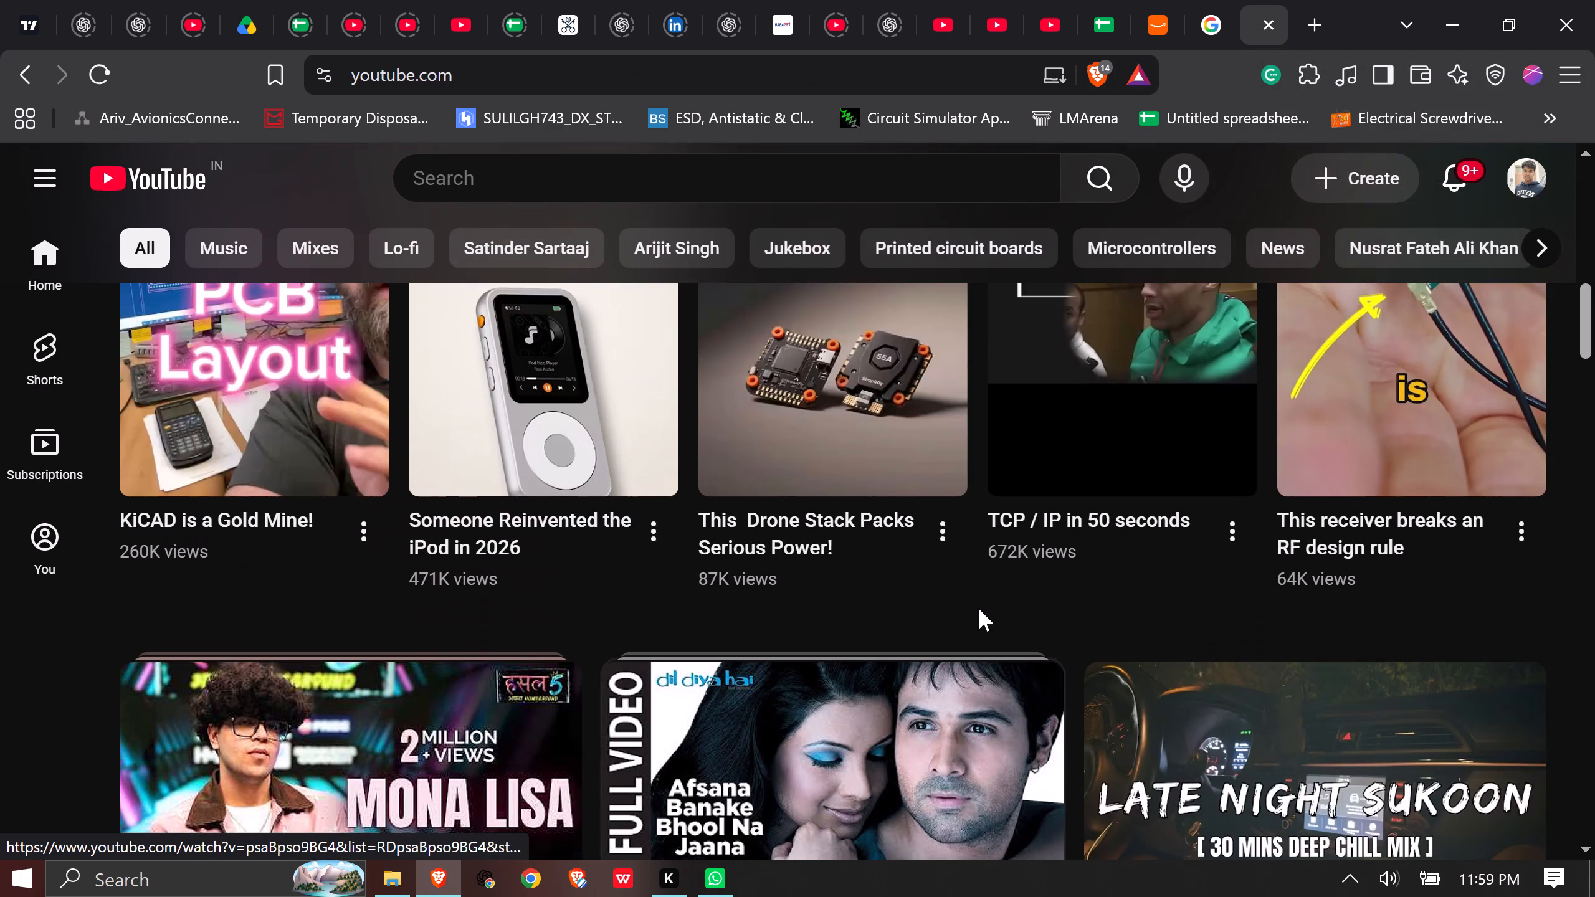
pyautogui.scroll(1, 979, 609)
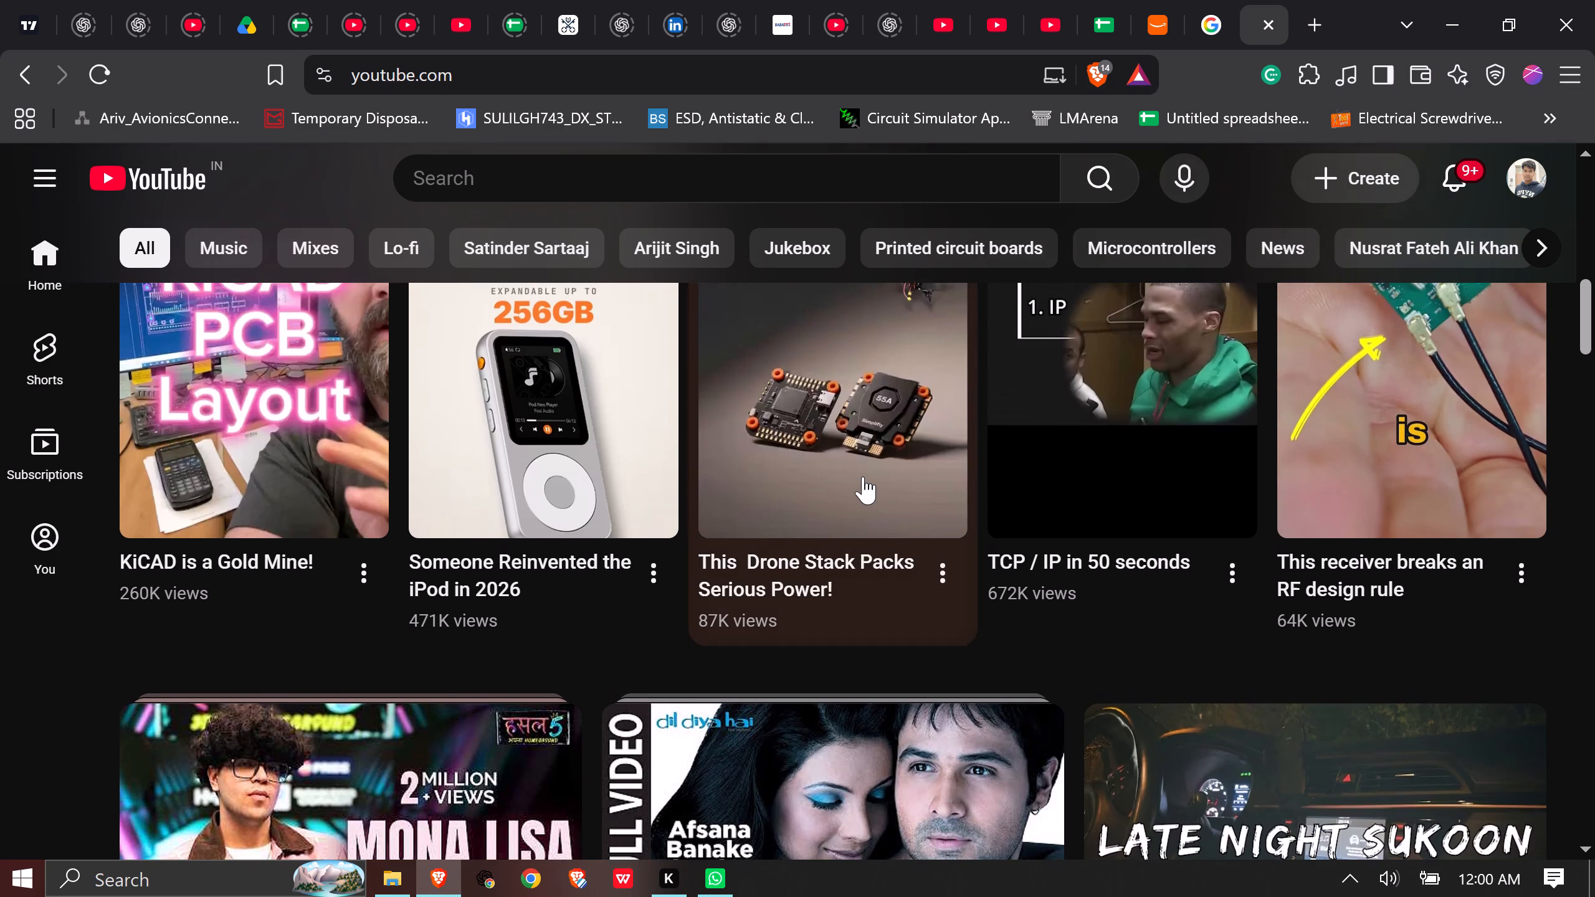
pyautogui.click(863, 477)
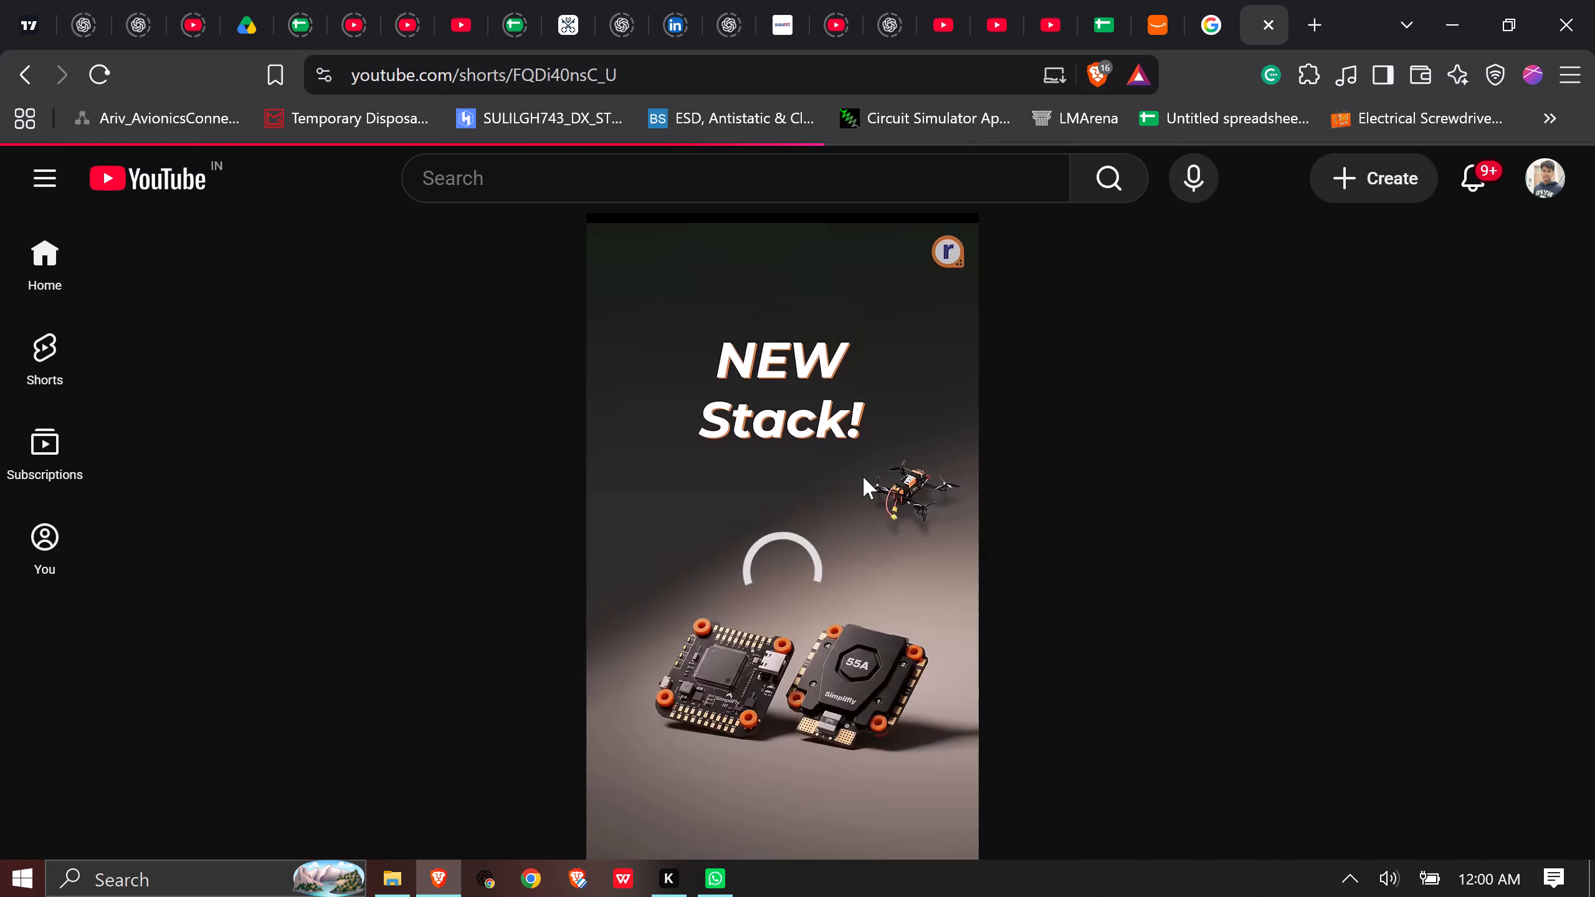
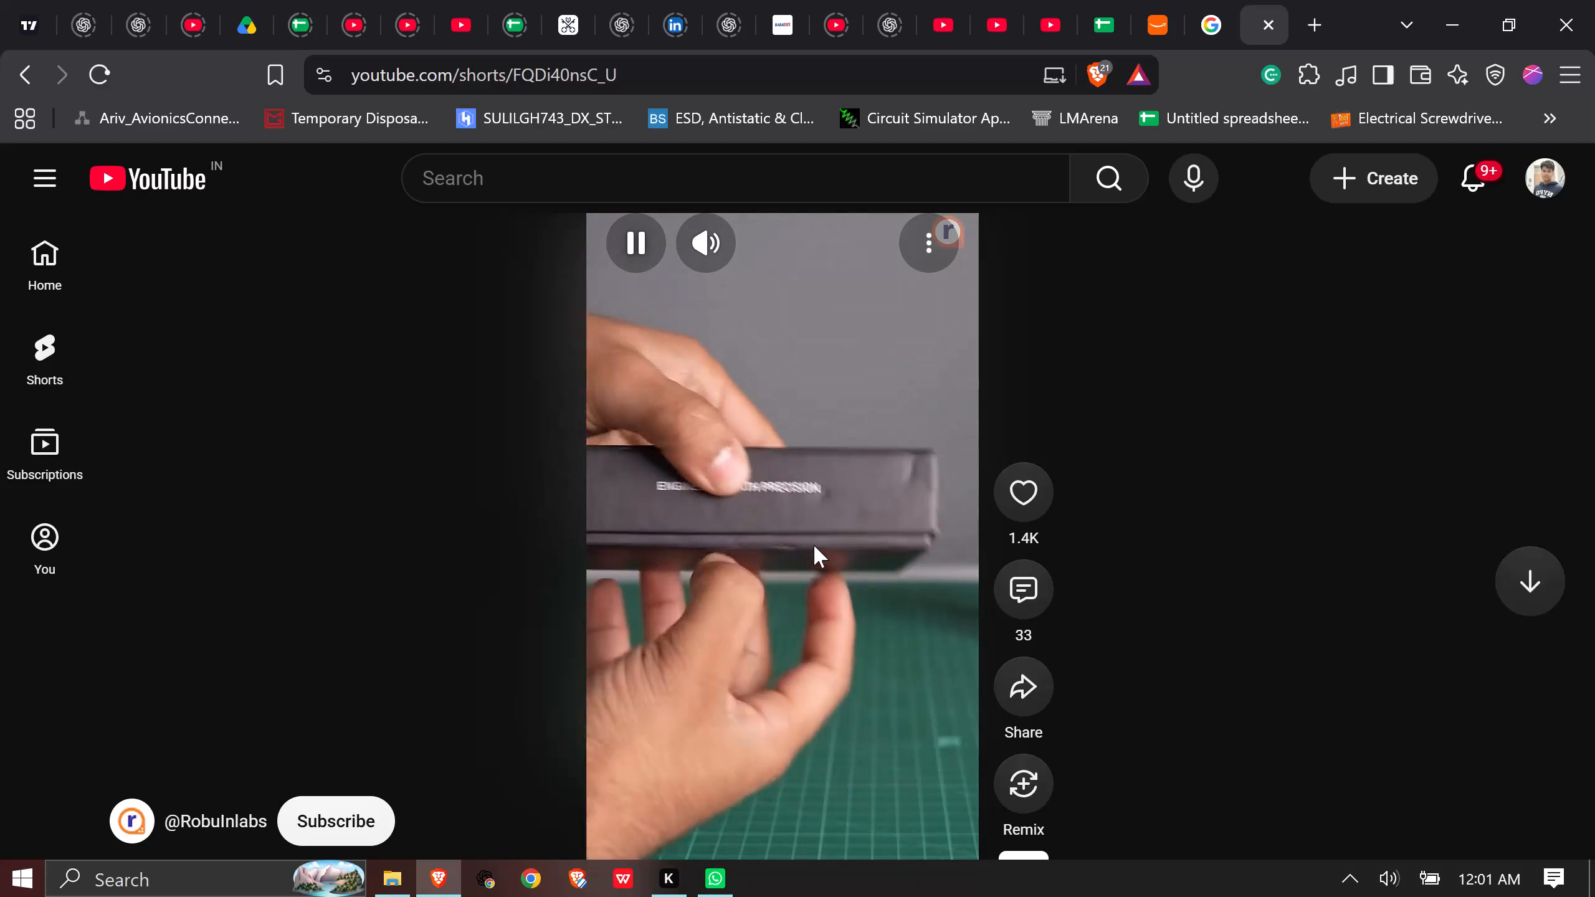
# Pause the drone stack Short and read through its comments.
pyautogui.click(814, 545)
pyautogui.click(1020, 586)
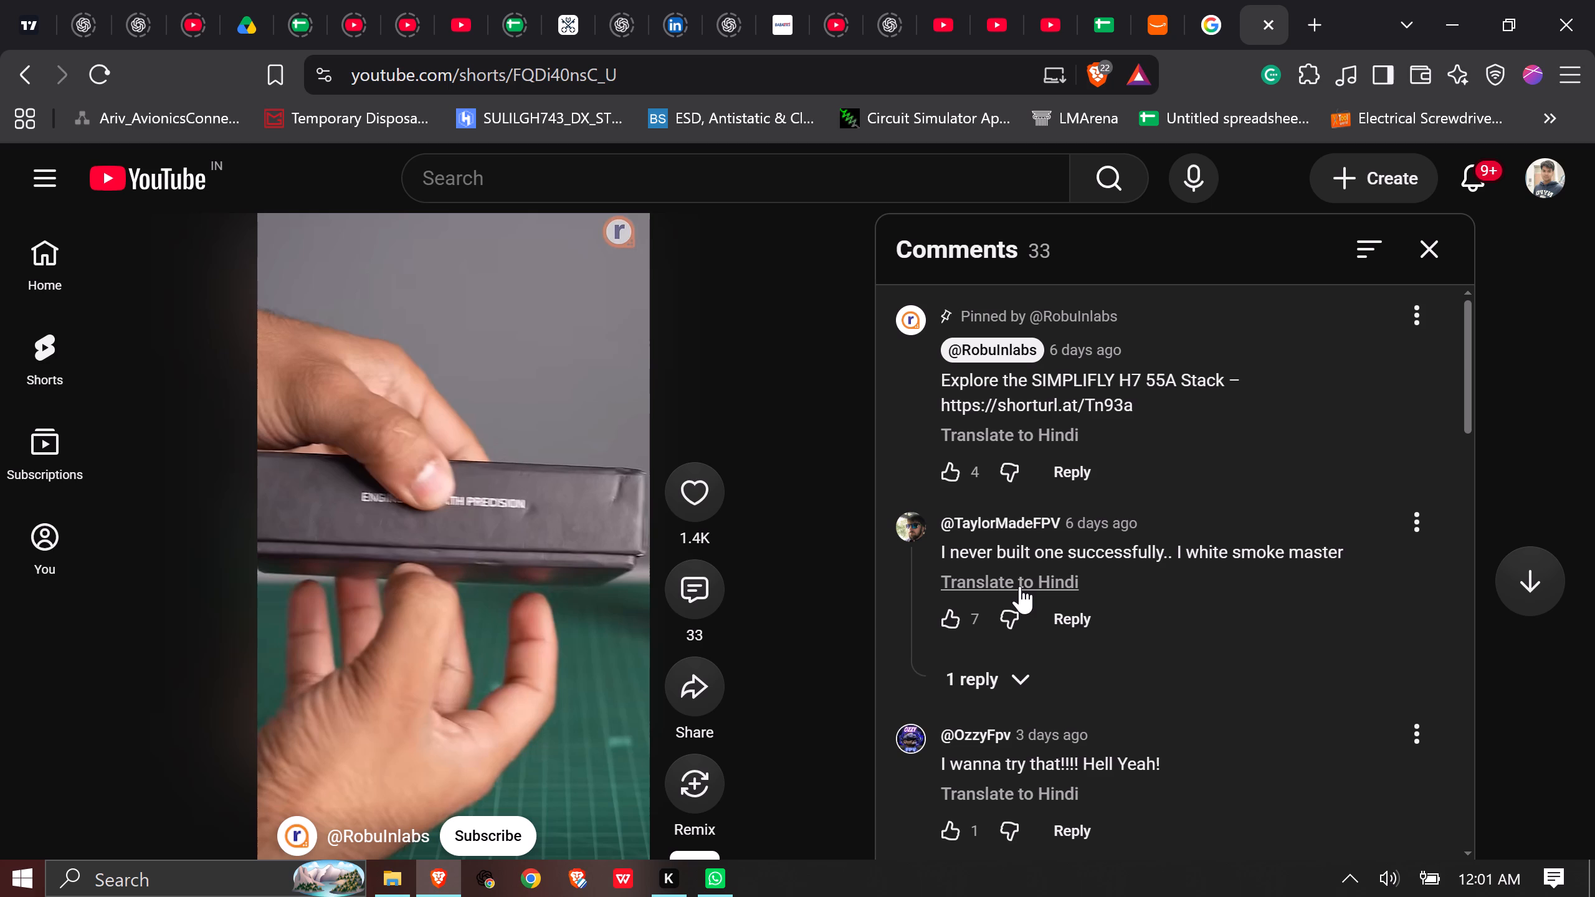
pyautogui.scroll(-1, 1020, 586)
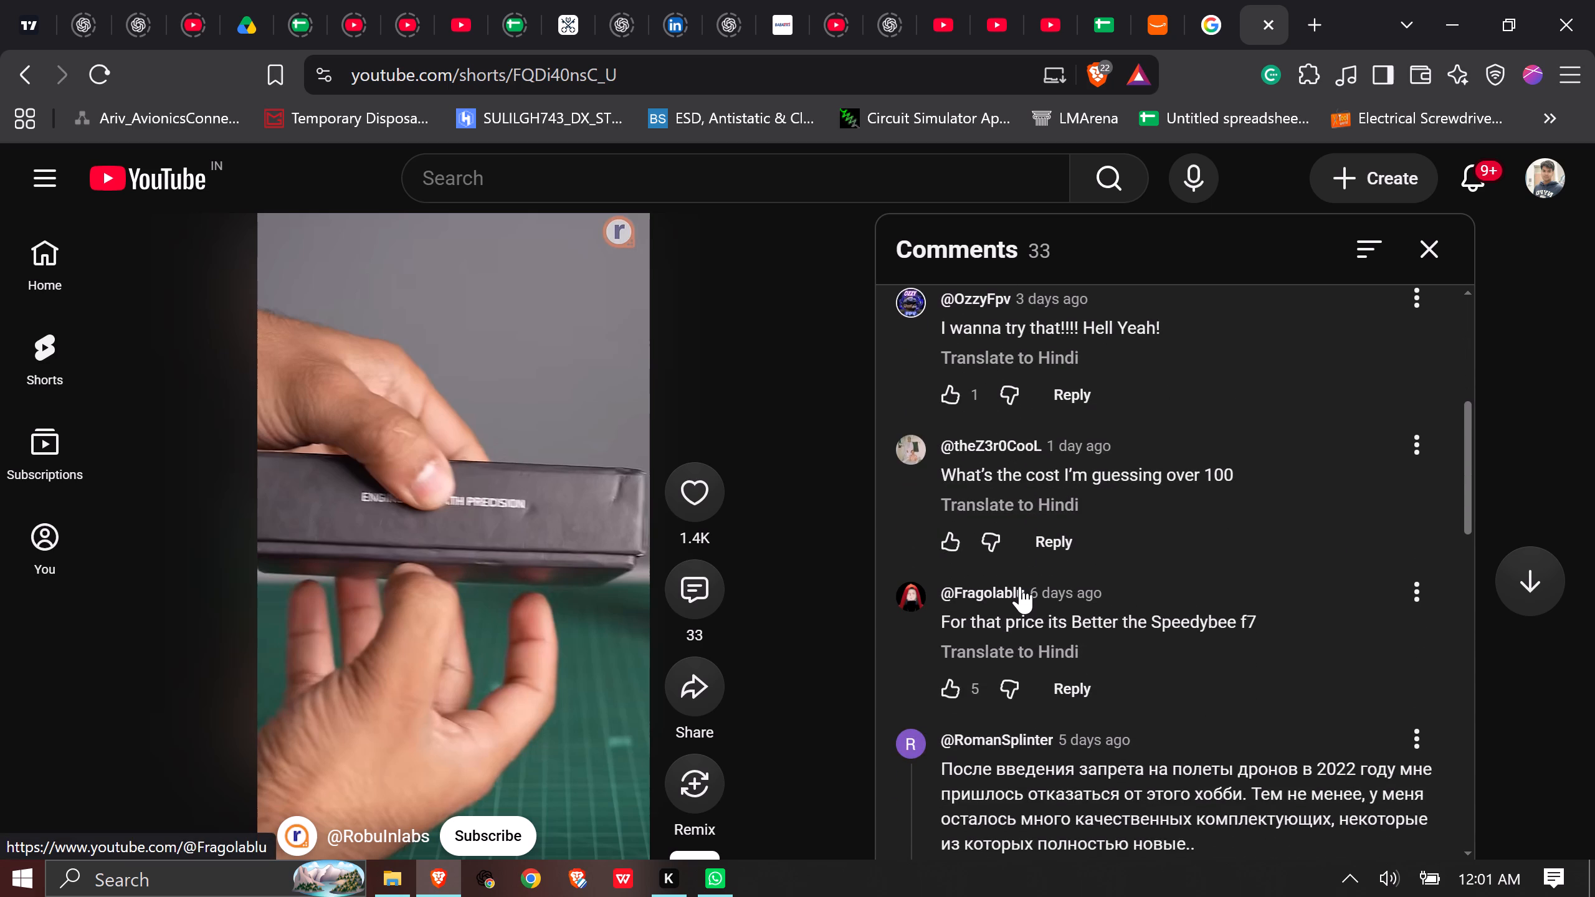
pyautogui.scroll(-2, 1020, 586)
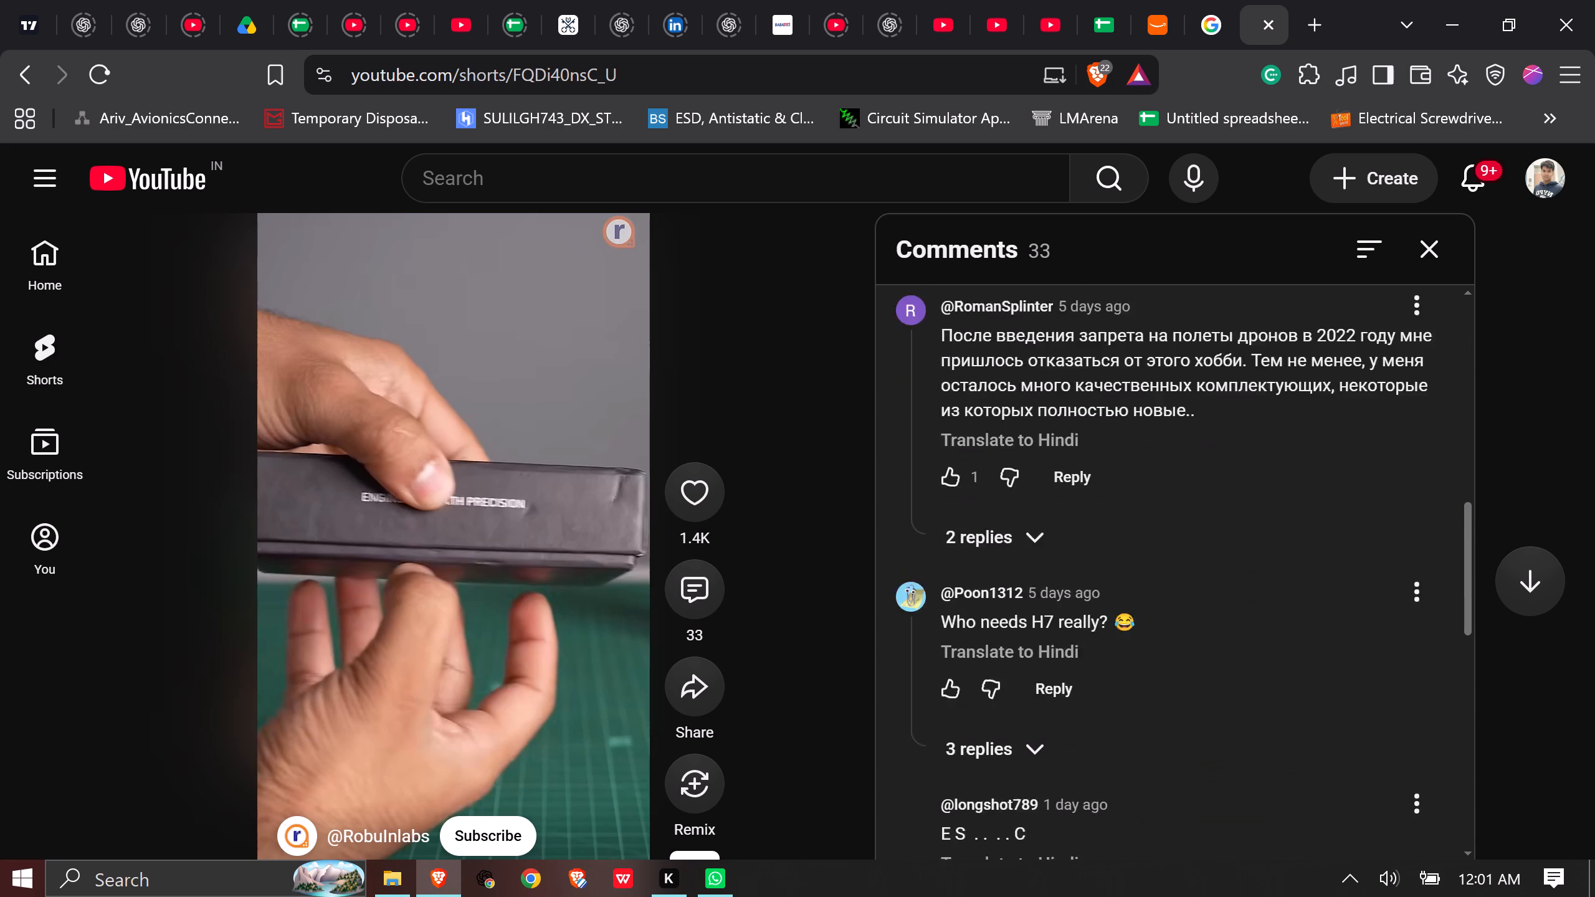
pyautogui.click(131, 736)
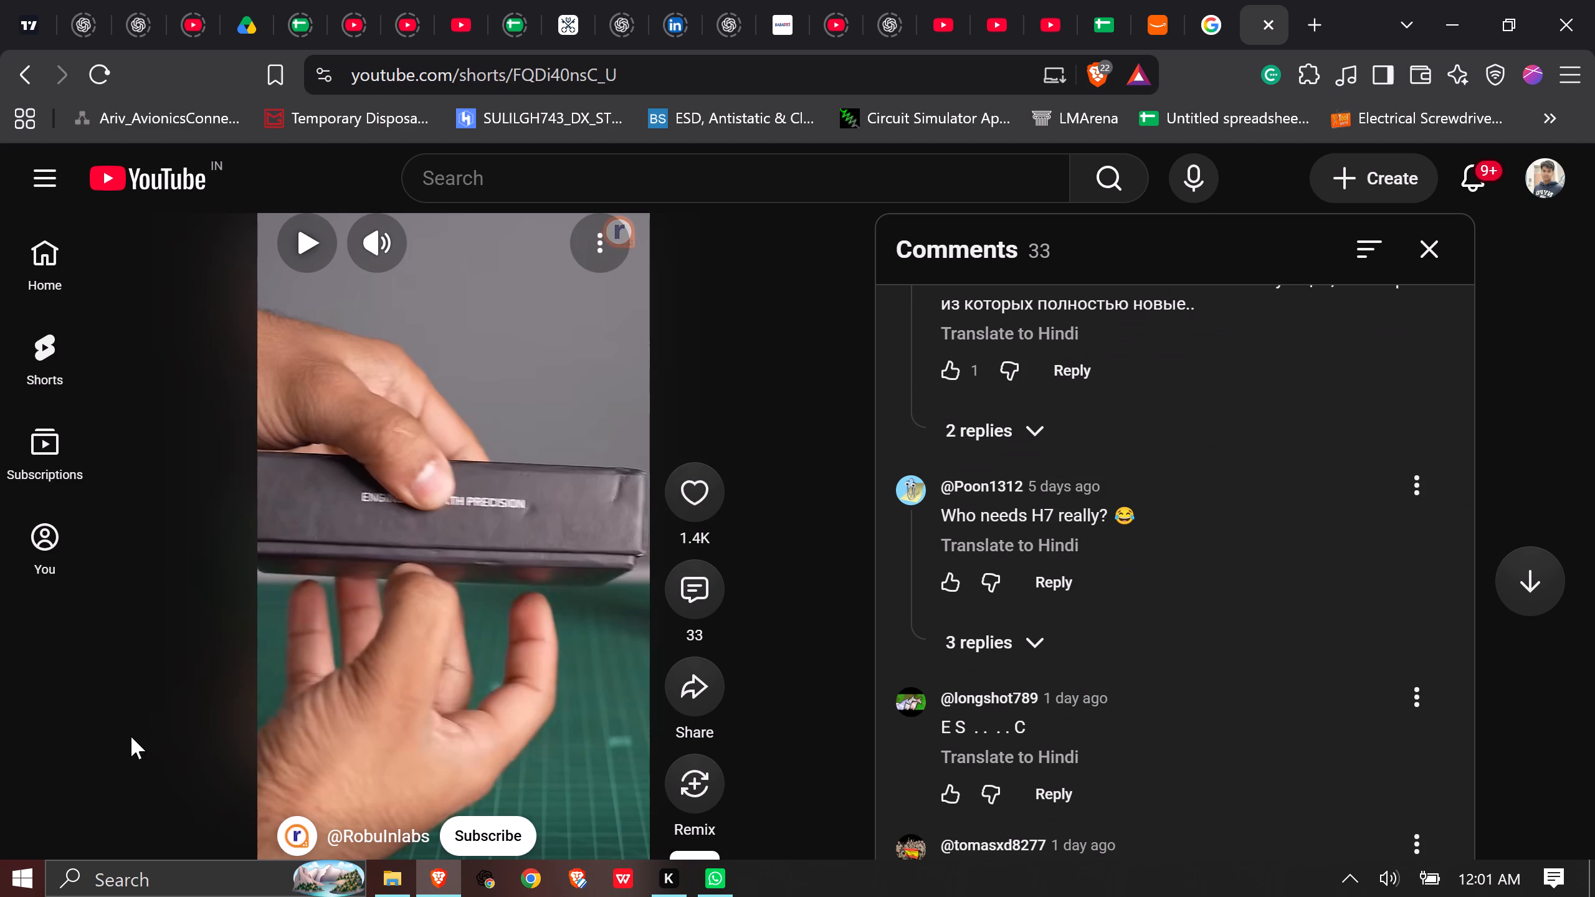
# Go back to the YouTube home feed and browse the recommendations.
pyautogui.hotkey('alt', 'Left')
pyautogui.scroll(-1, 131, 736)
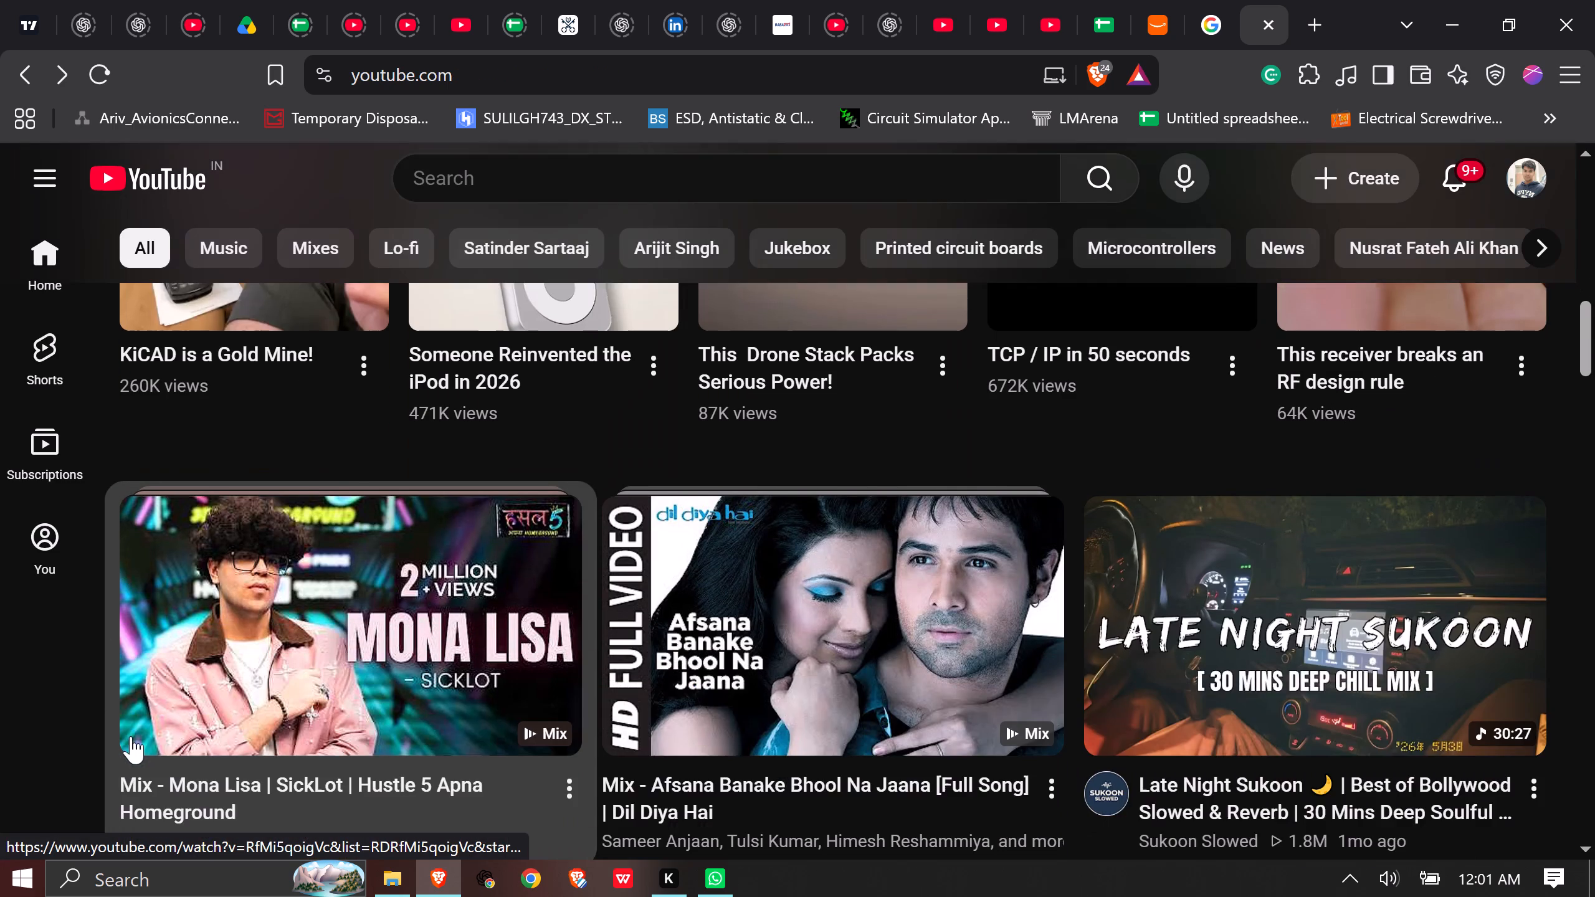
pyautogui.scroll(-1, 131, 736)
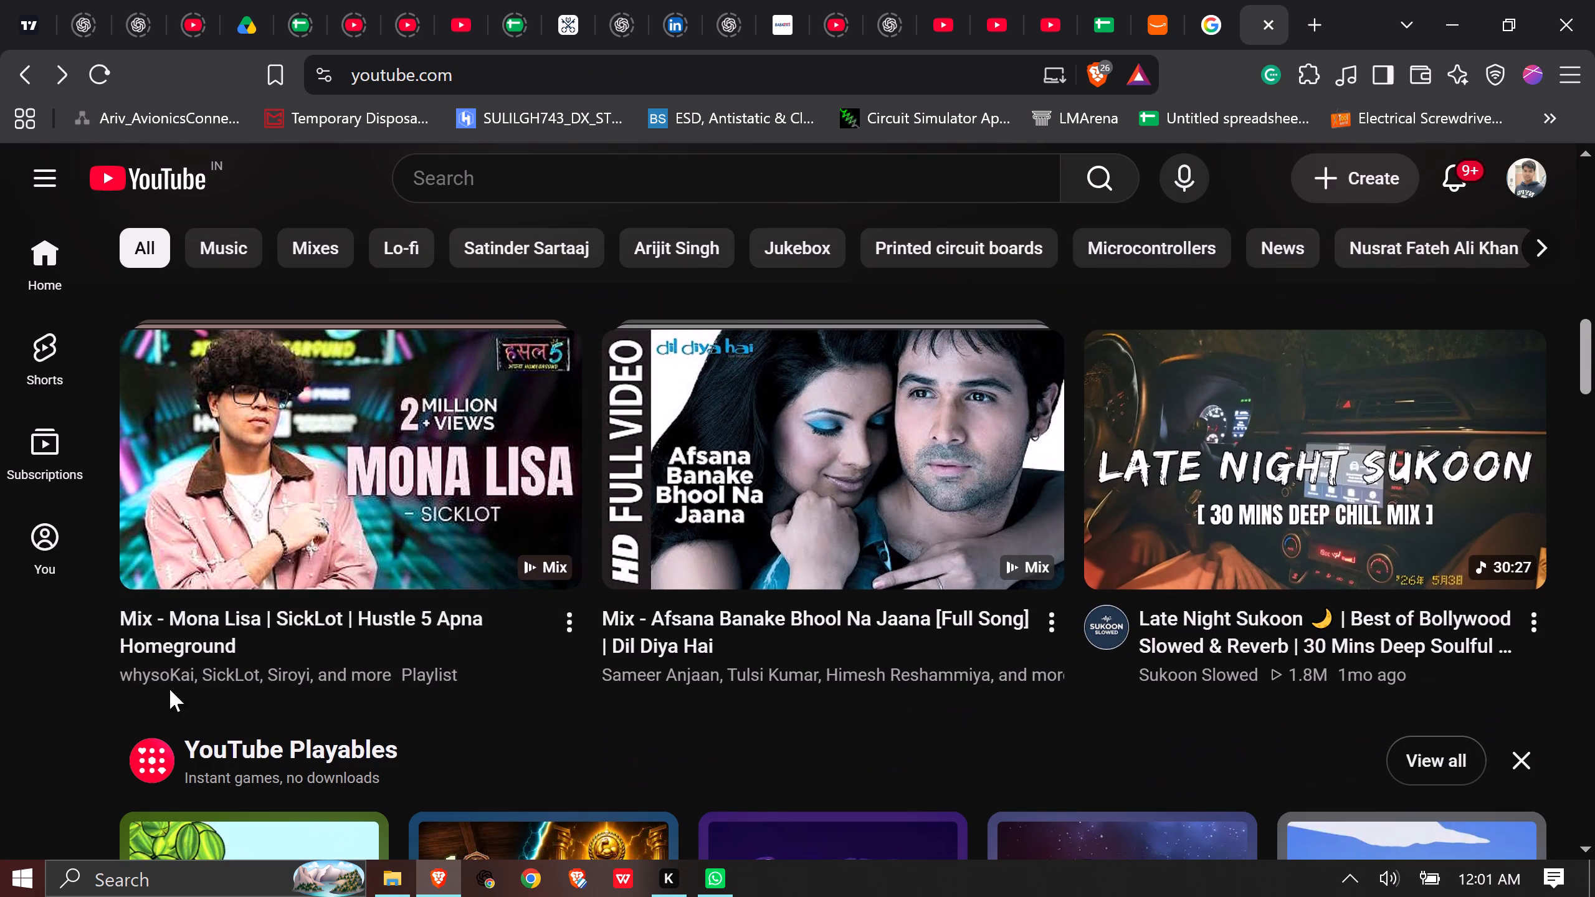
pyautogui.scroll(-1, 180, 819)
pyautogui.scroll(1, 180, 819)
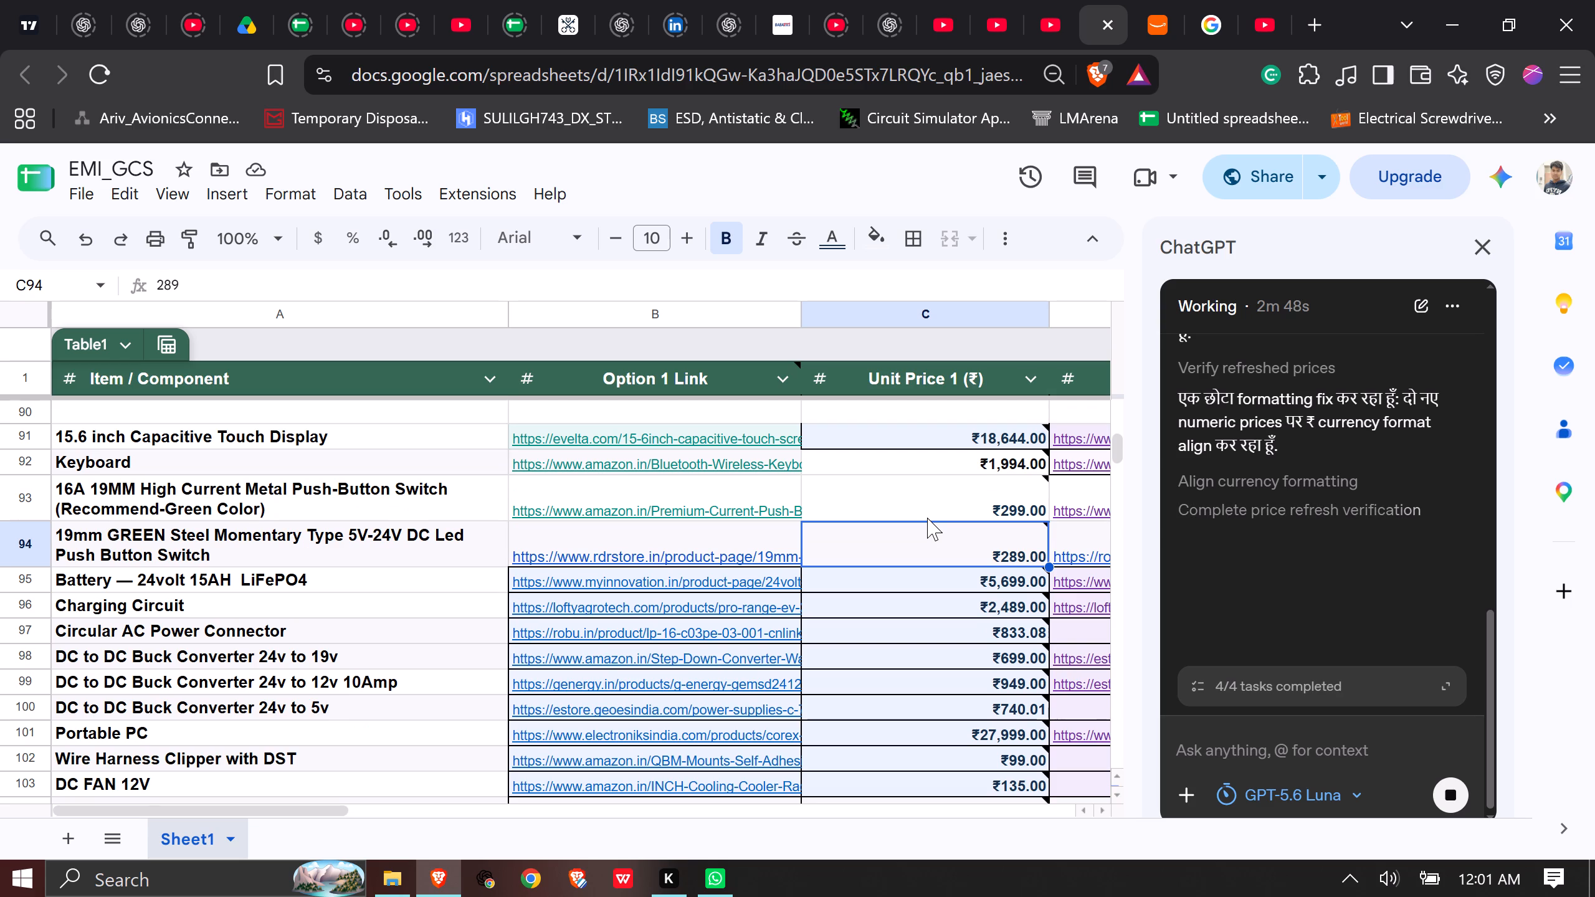
pyautogui.scroll(2, 927, 518)
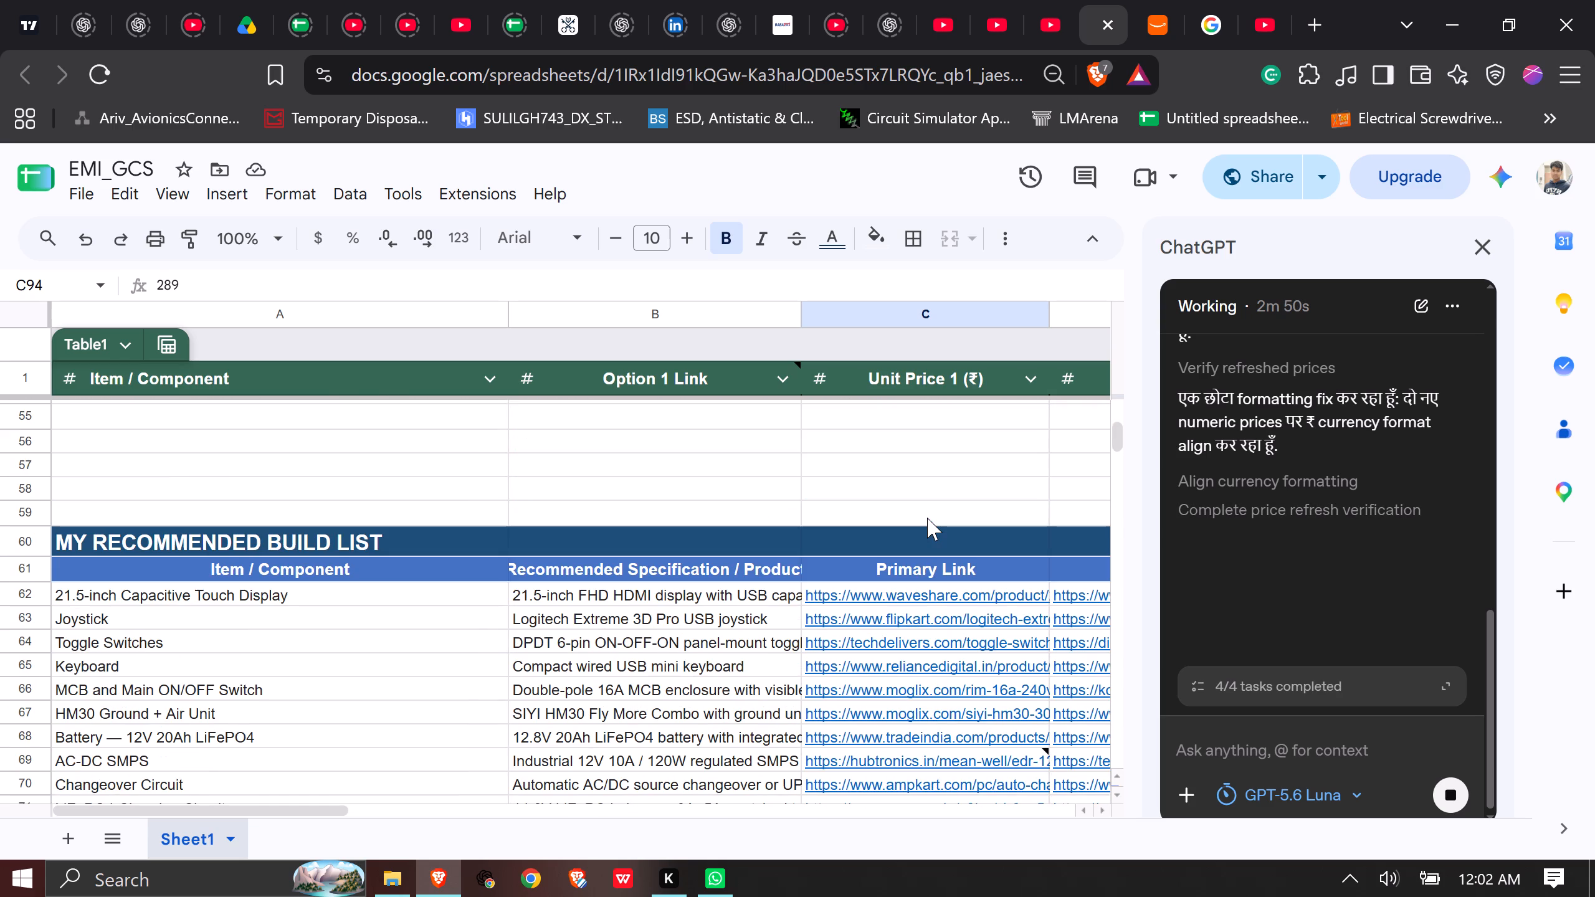
pyautogui.scroll(2, 927, 518)
pyautogui.scroll(-1, 927, 518)
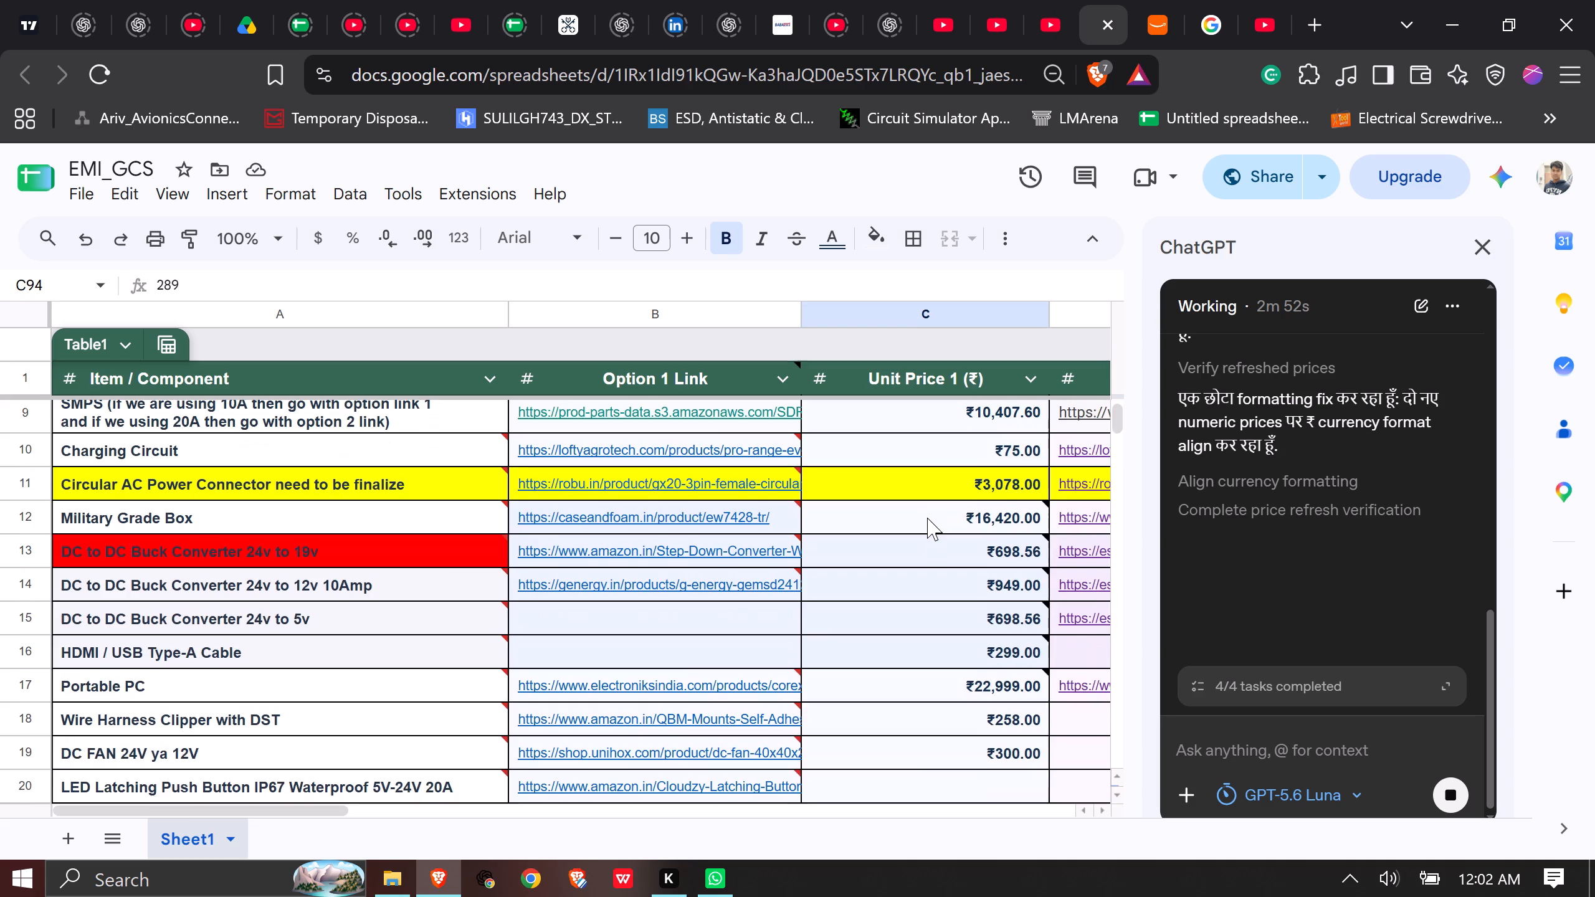
pyautogui.scroll(-1, 927, 518)
pyautogui.scroll(1, 927, 518)
pyautogui.scroll(-1, 927, 518)
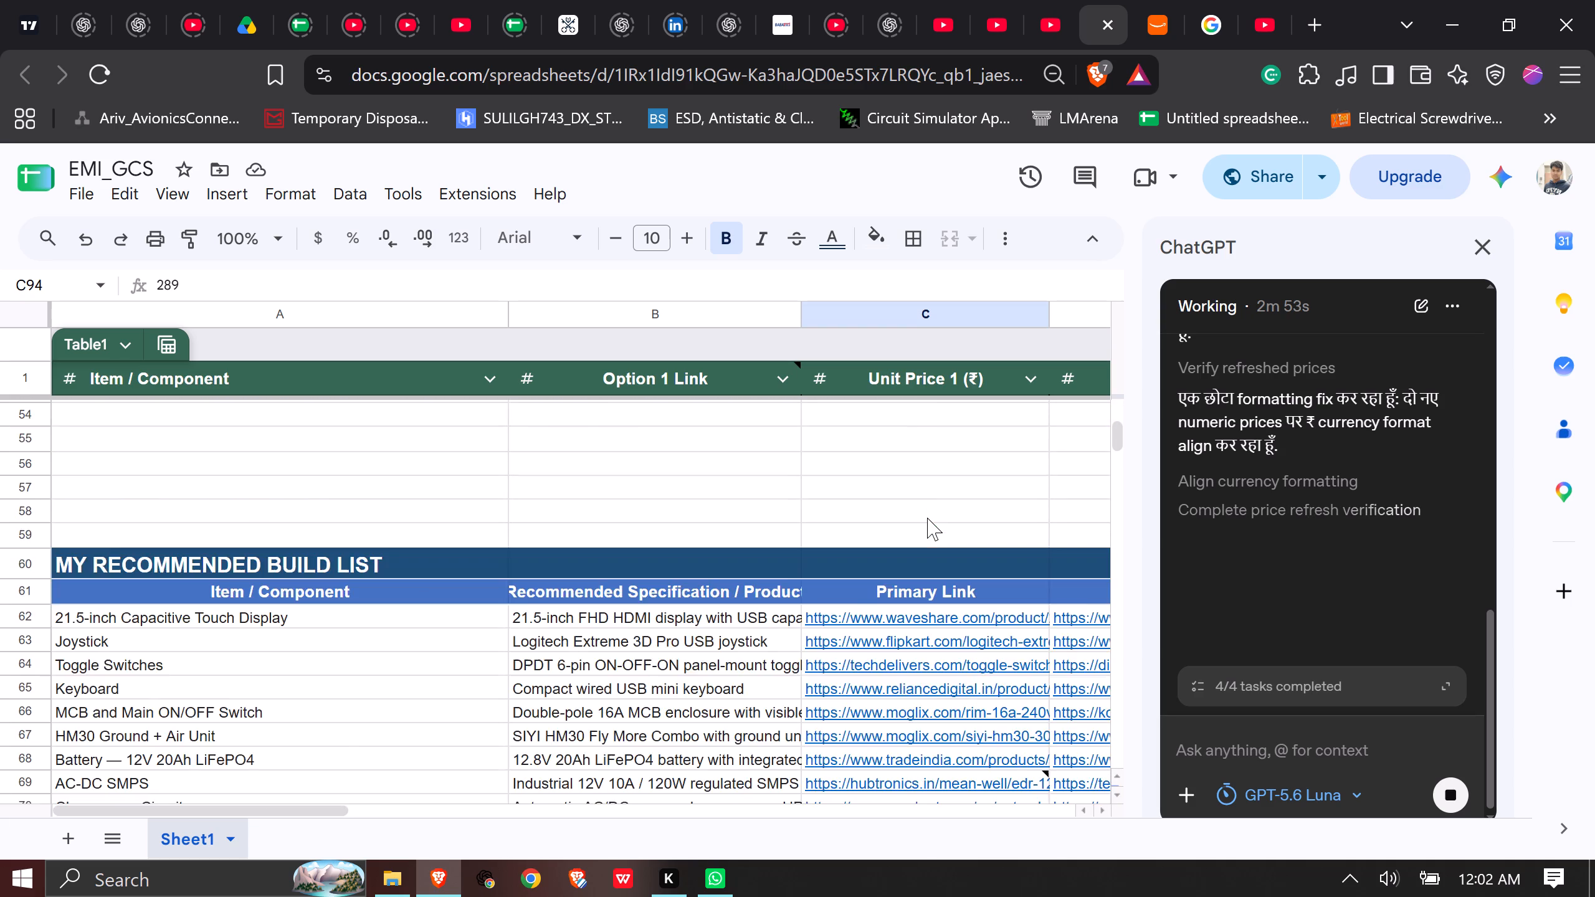
pyautogui.scroll(-2, 927, 518)
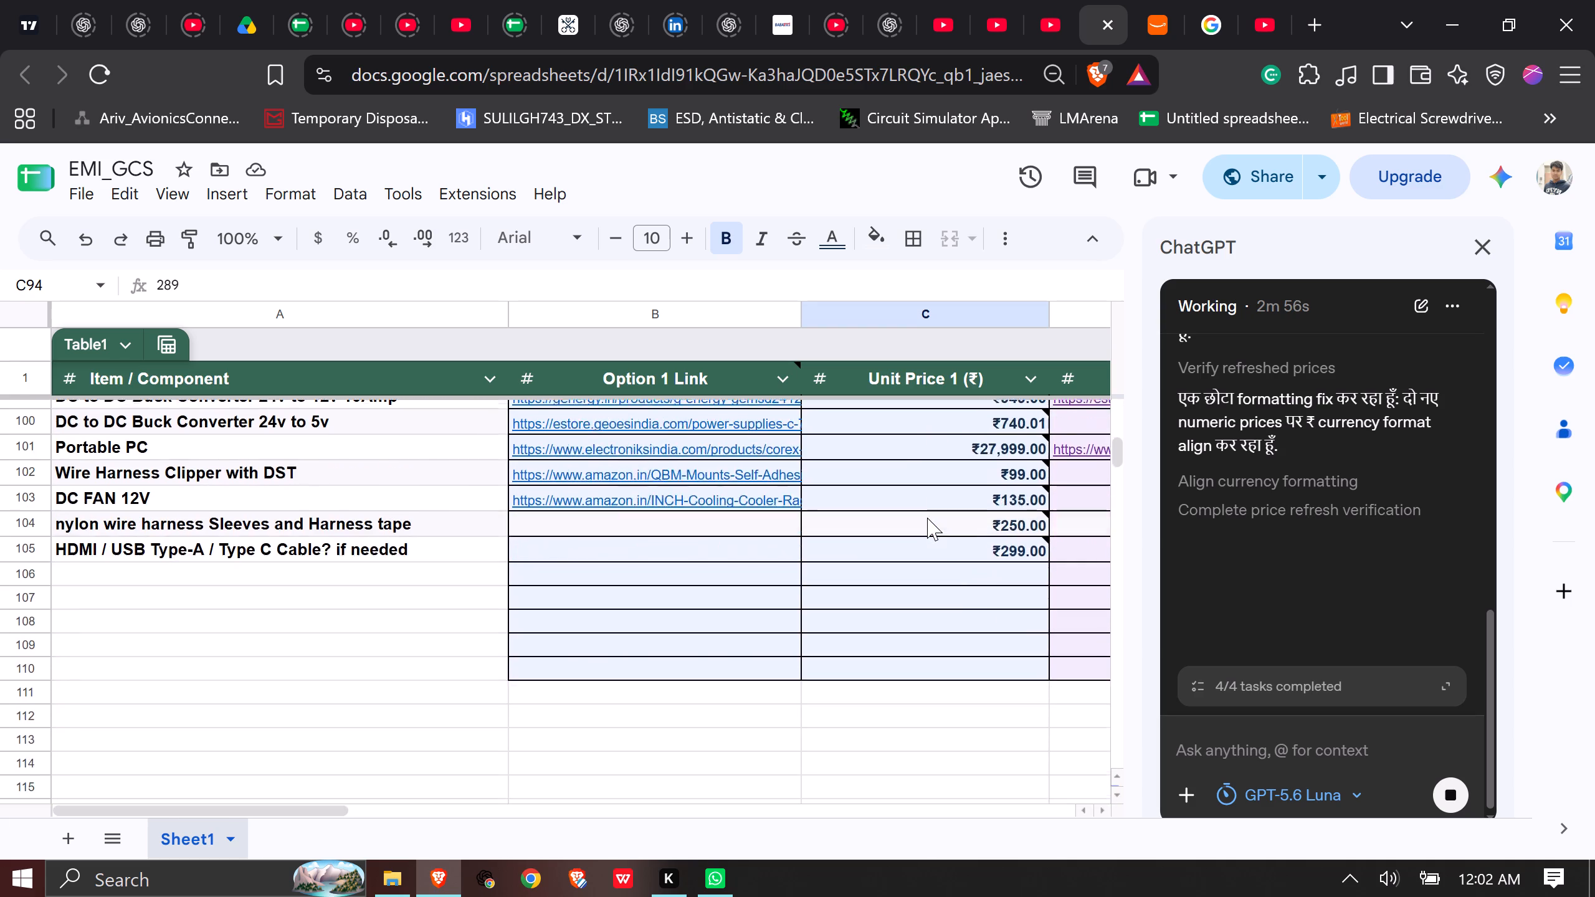
pyautogui.scroll(-1, 927, 518)
pyautogui.scroll(1, 927, 518)
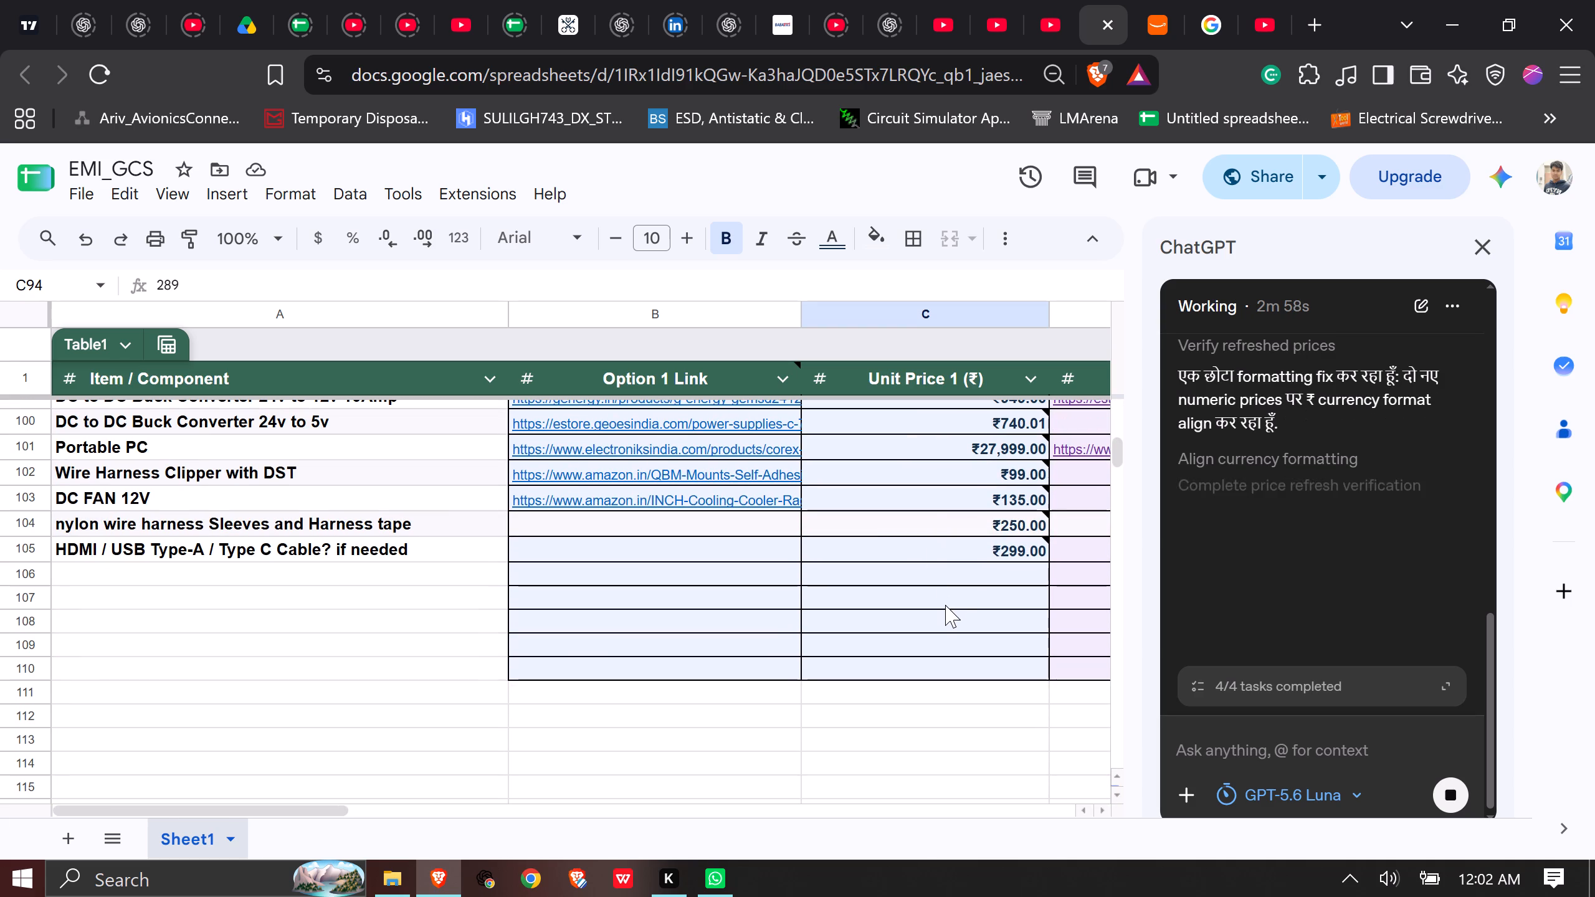
# Enter a formula in cell C107 under the unit prices that references the range C91:C105.
pyautogui.click(945, 605)
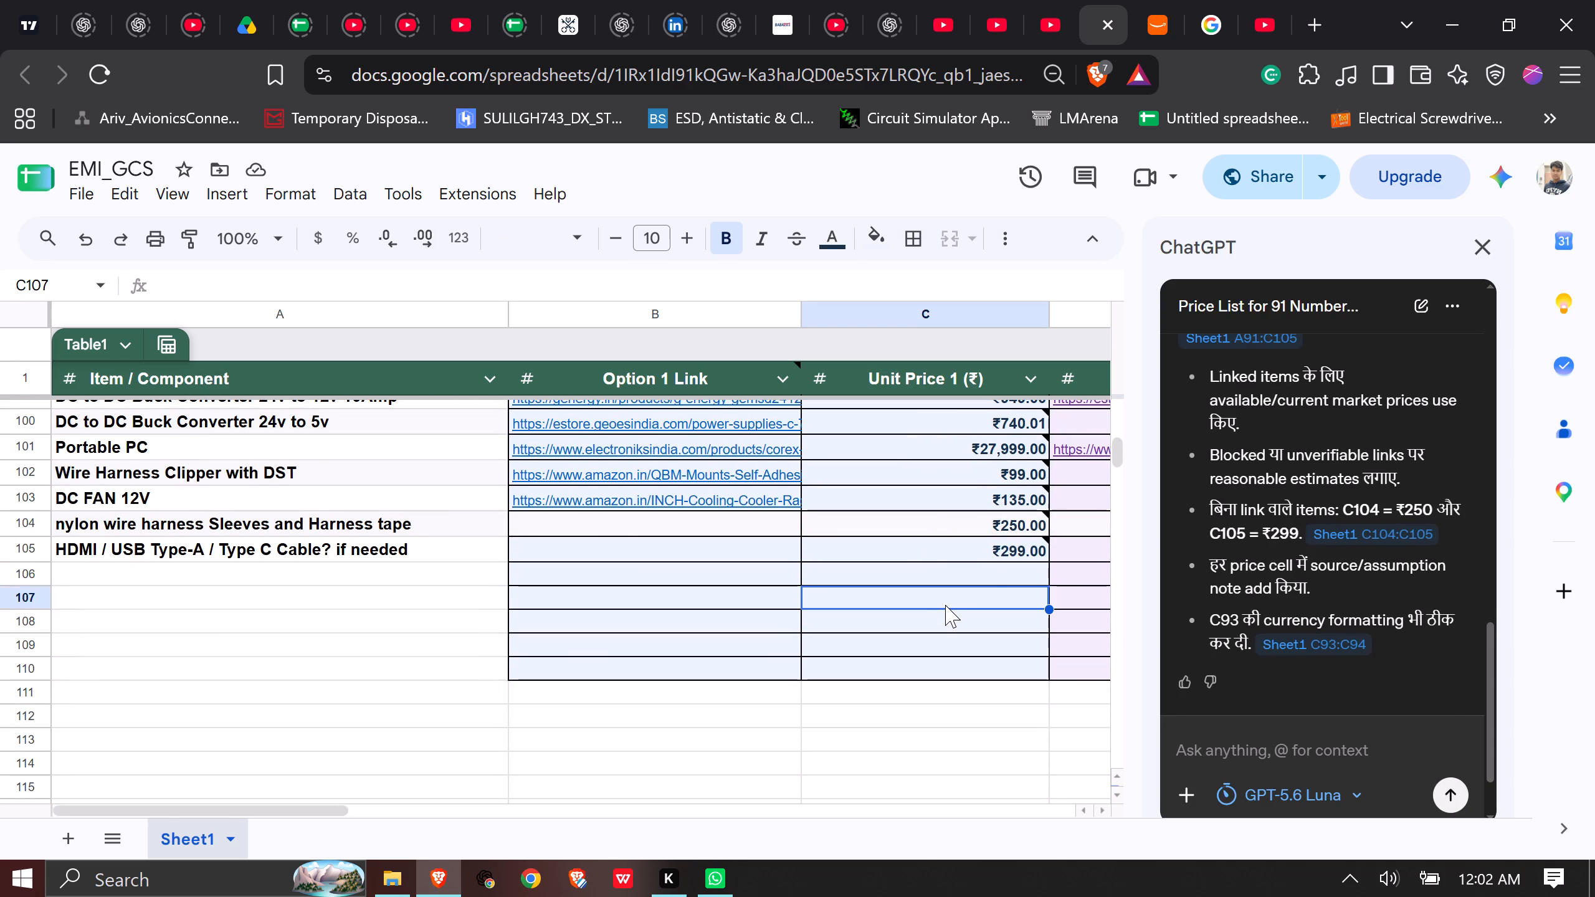
pyautogui.scroll(2, 945, 605)
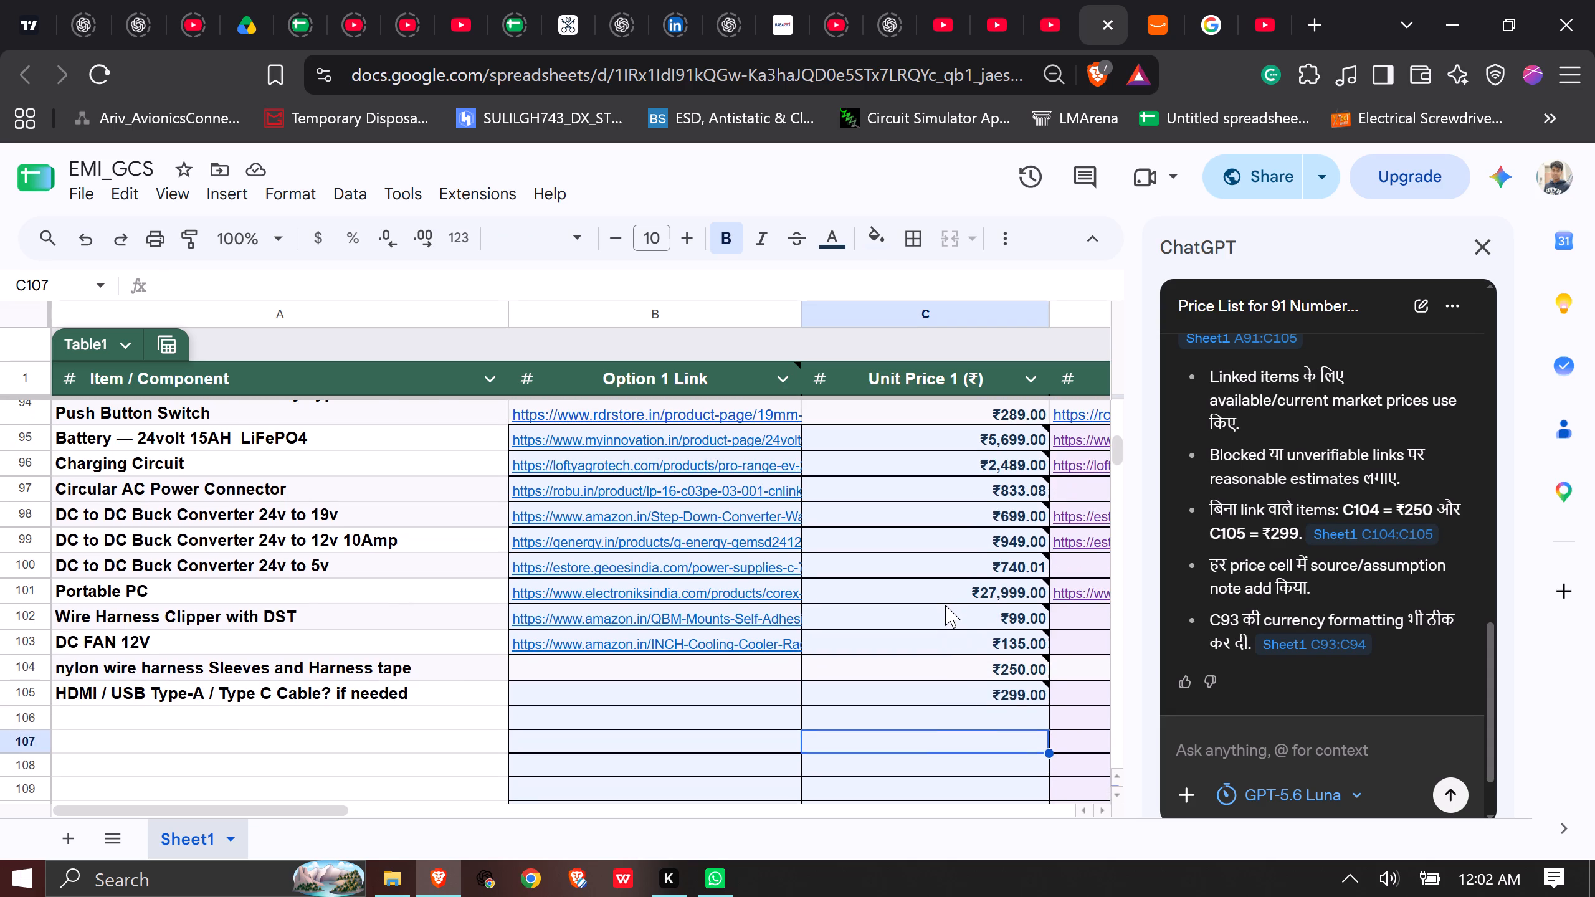
pyautogui.scroll(1, 945, 605)
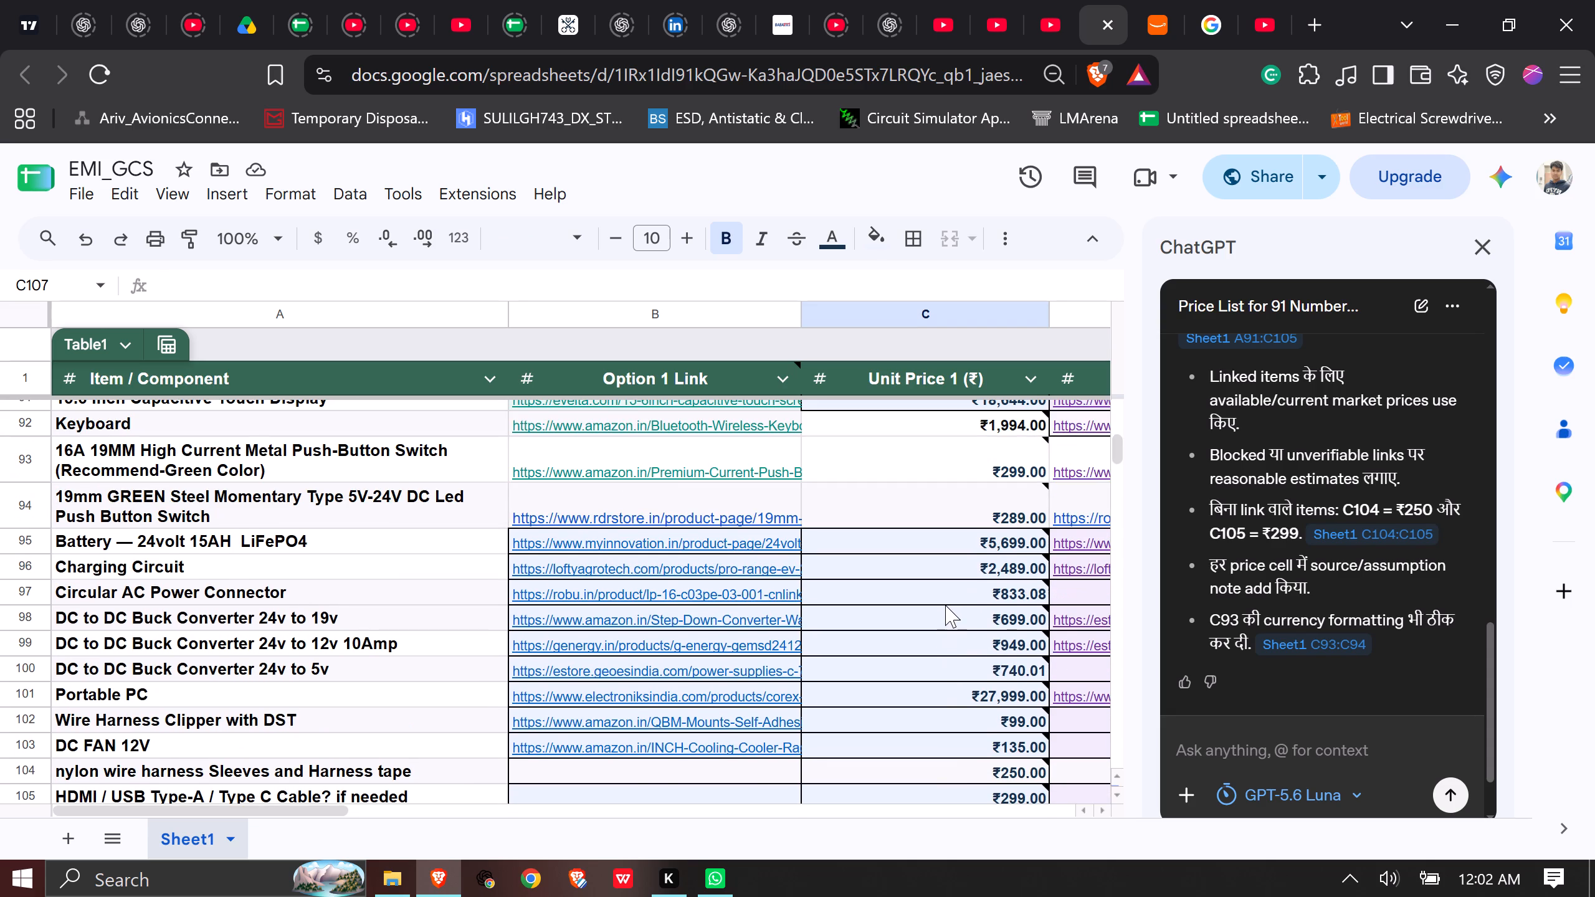
pyautogui.scroll(-1, 945, 605)
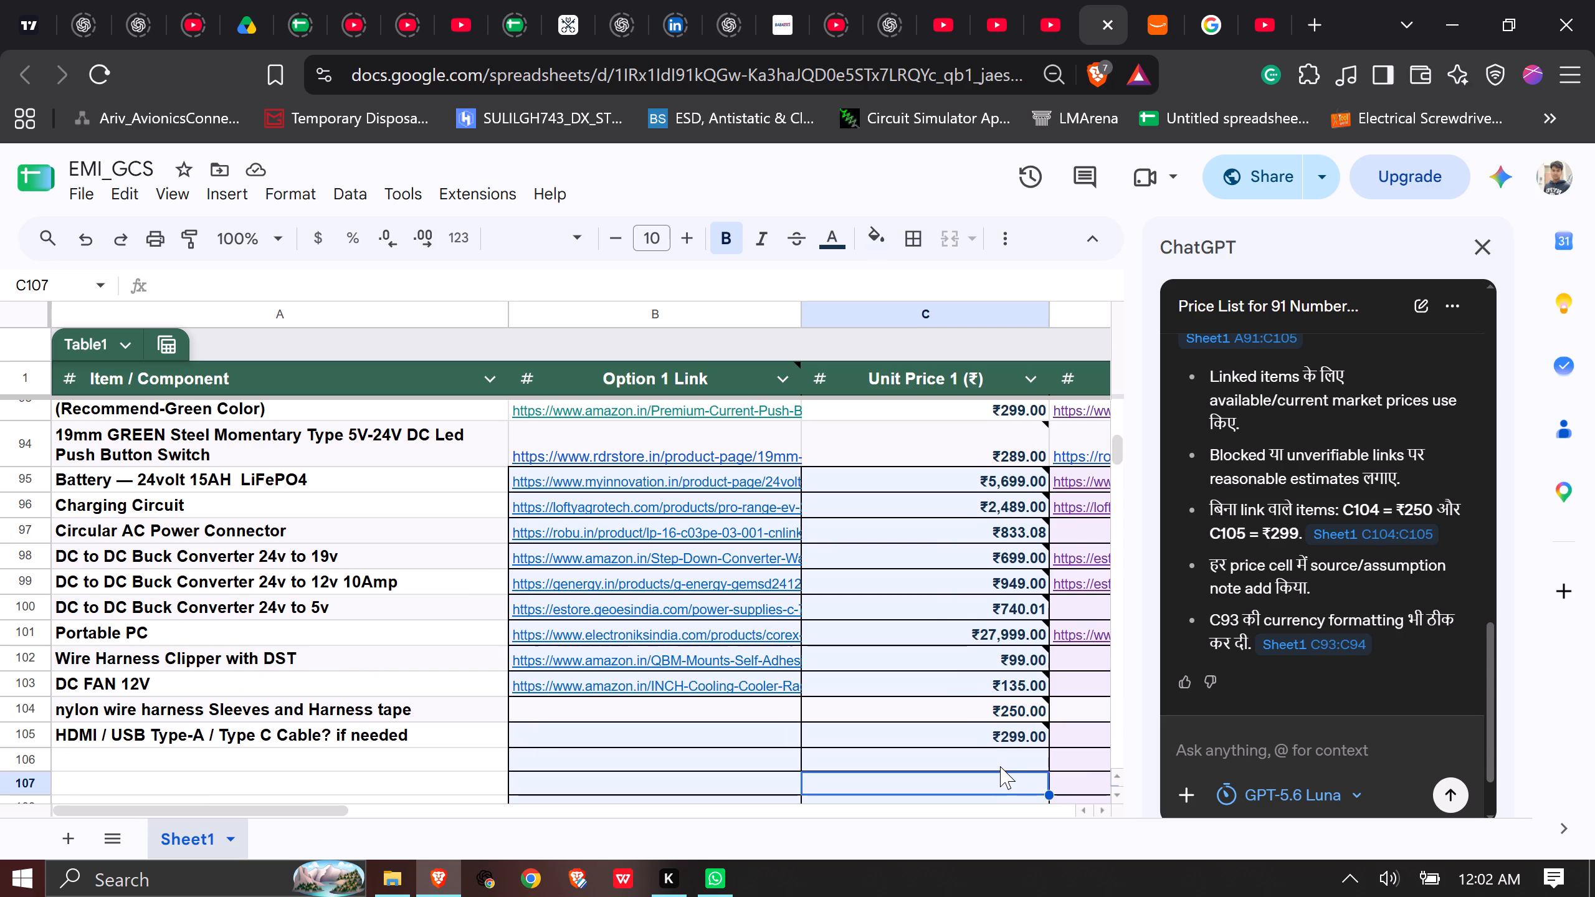
pyautogui.press('=')
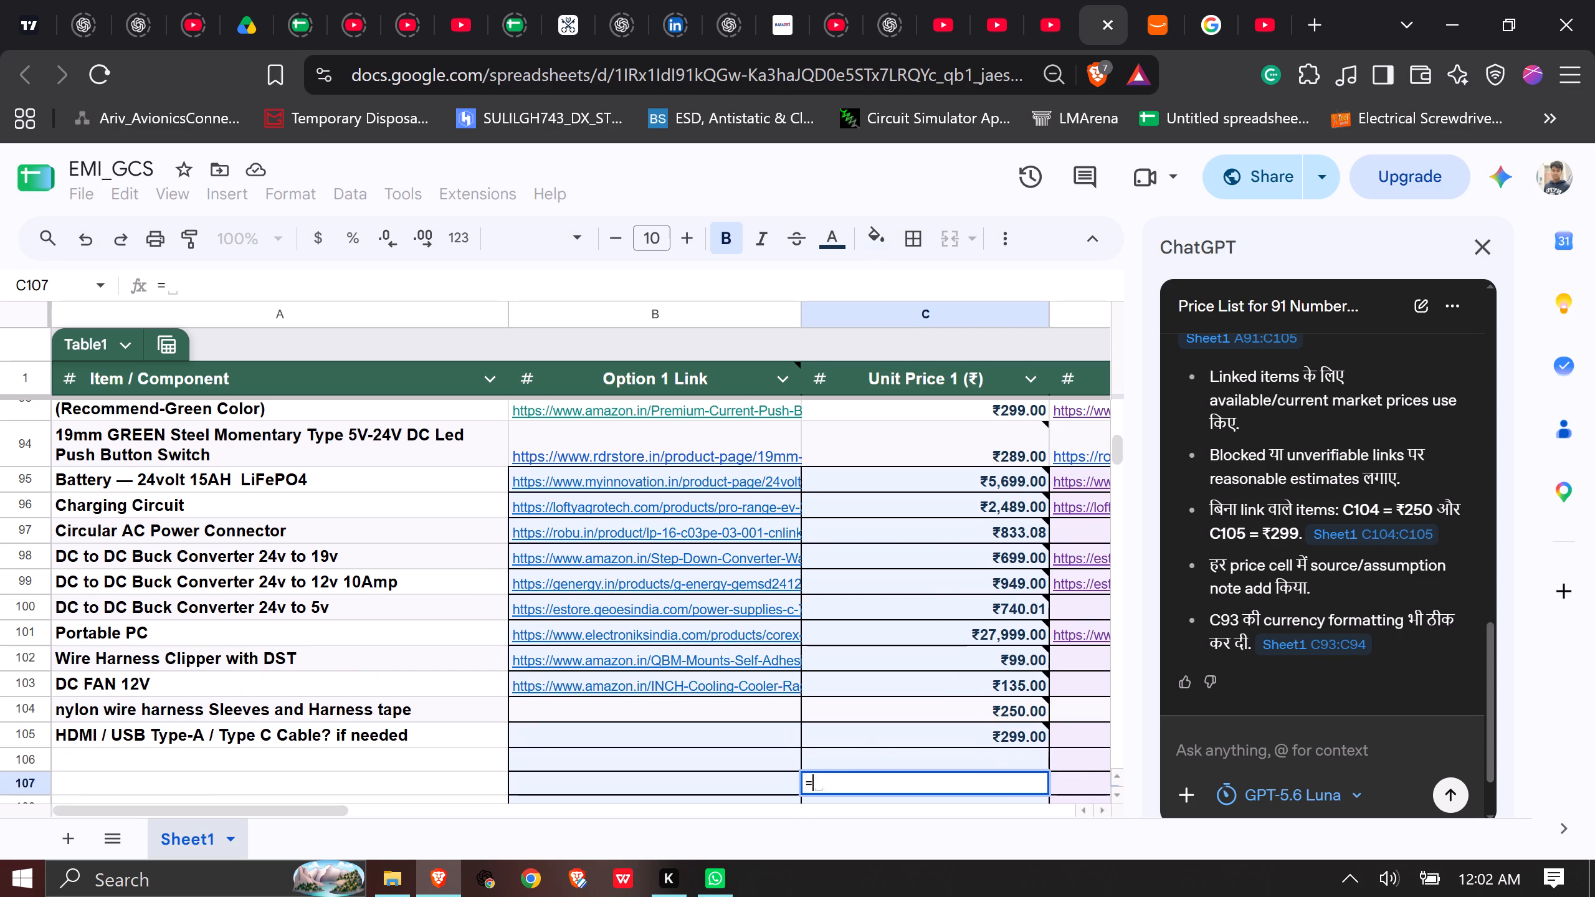
pyautogui.press('Right')
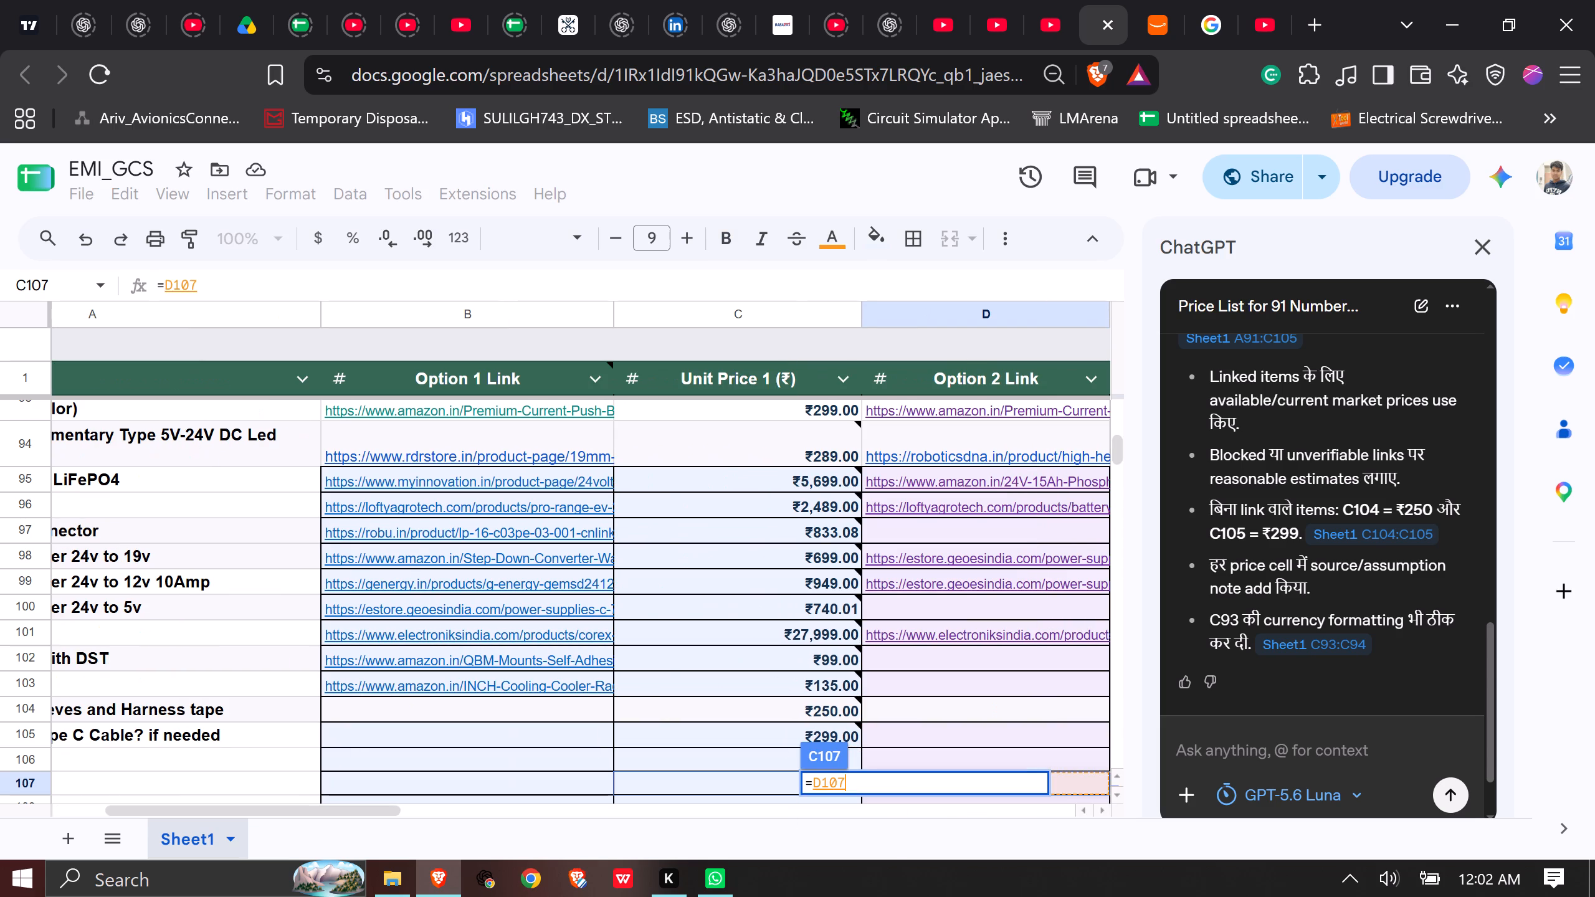
pyautogui.press('Up')
pyautogui.press('Left')
pyautogui.press('Up')
pyautogui.press('Up')
pyautogui.press('Up')
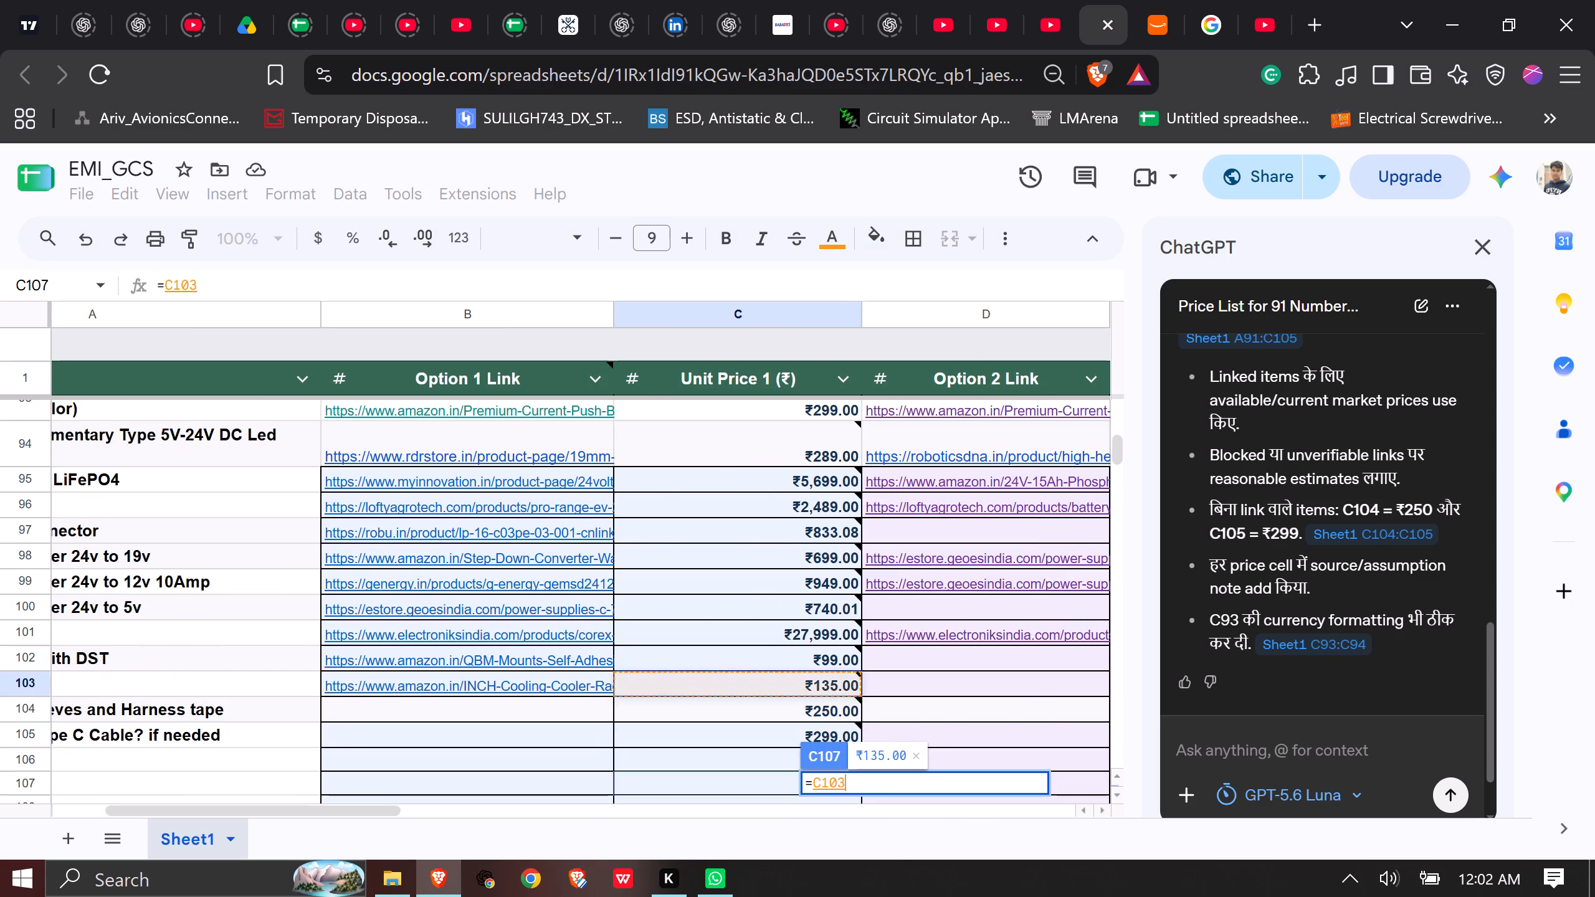
pyautogui.press('Up')
pyautogui.press('Up')
pyautogui.press('Up')
pyautogui.press('Up')
pyautogui.press('Up')
pyautogui.press('Up')
pyautogui.press('Up')
pyautogui.press('Up')
pyautogui.press('Up')
pyautogui.press('Up')
pyautogui.press('Up')
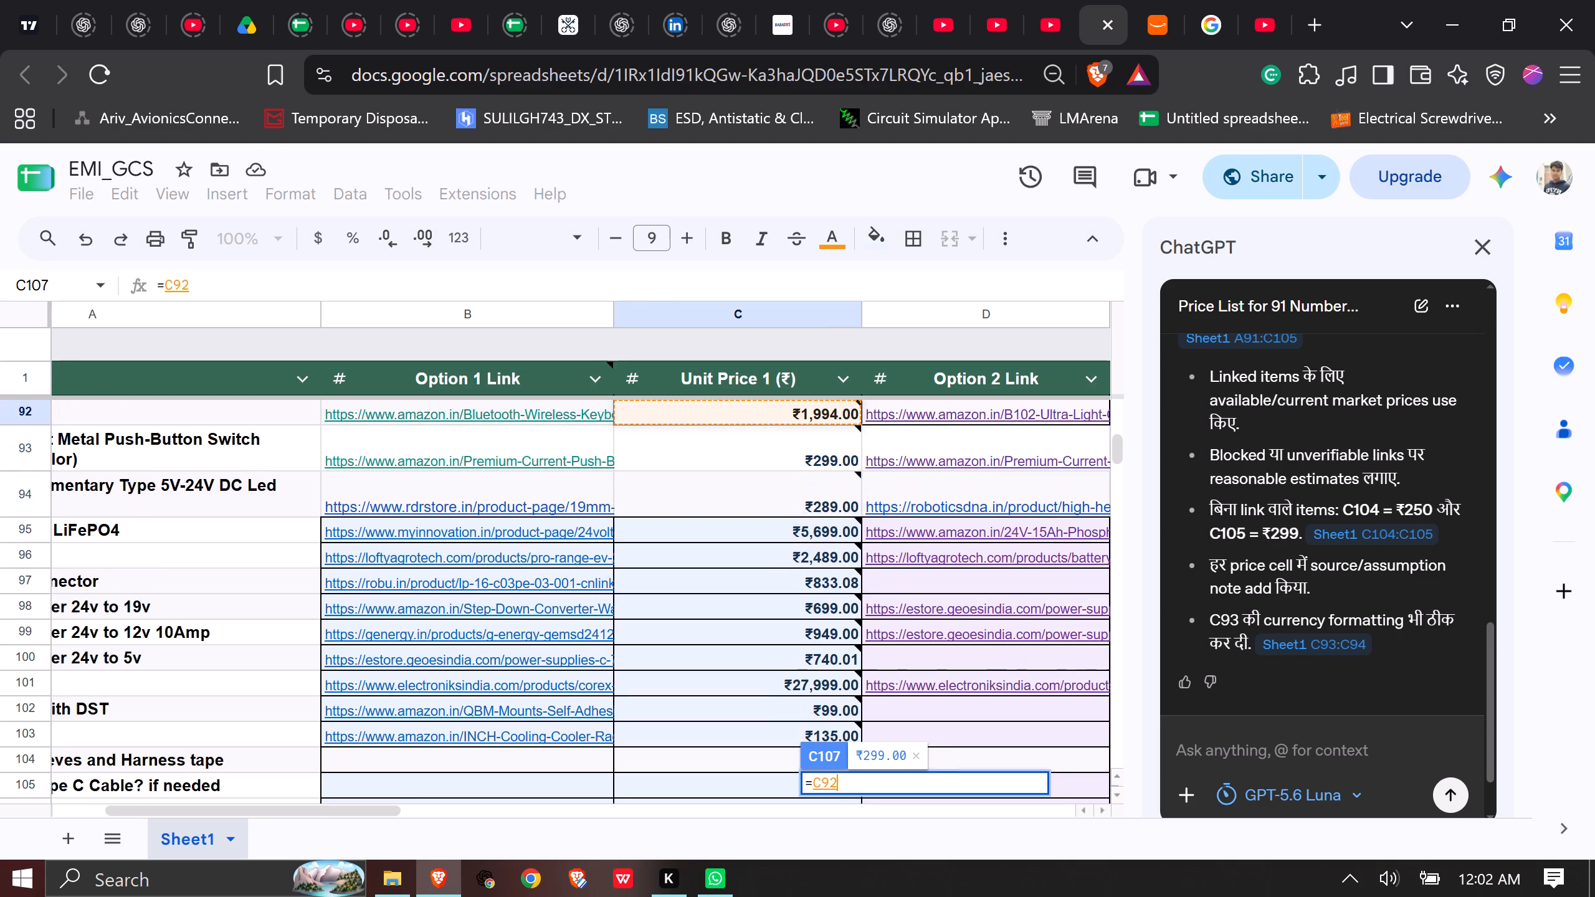
pyautogui.press('Up')
pyautogui.press('Up')
pyautogui.press('Up')
pyautogui.press('Up')
pyautogui.press('Up')
pyautogui.press('Down')
pyautogui.press('Down')
pyautogui.press('Down')
pyautogui.press('Down')
pyautogui.press('Down')
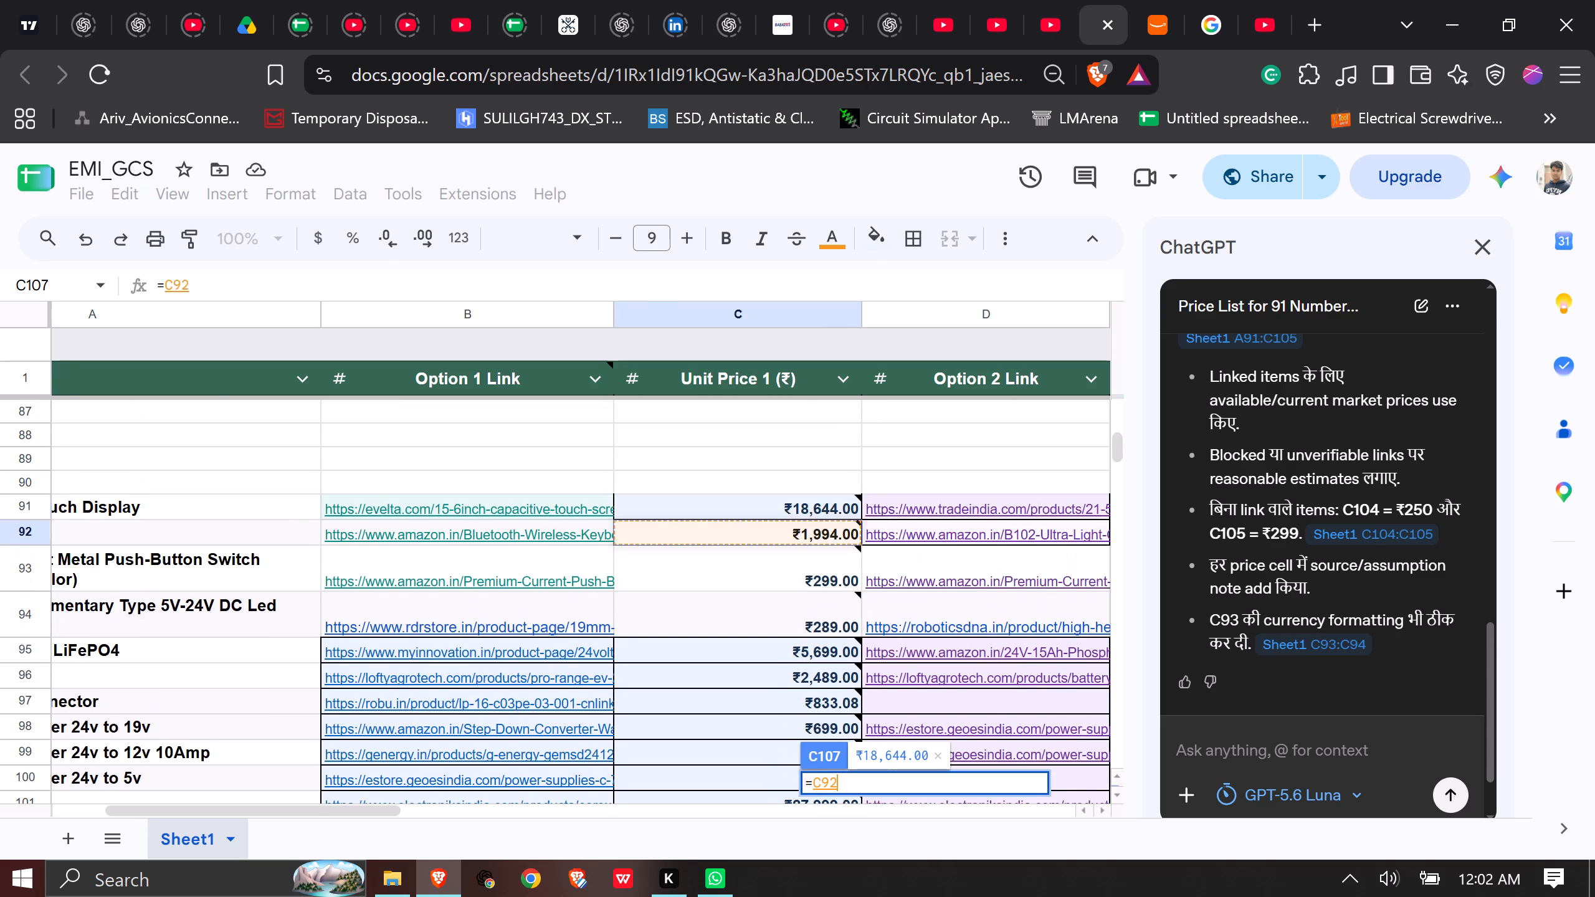
pyautogui.press('Up')
pyautogui.hotkey('shift', 'Down')
pyautogui.hotkey('ctrl', 'shift', 'Down')
pyautogui.hotkey('ctrl', 'shift', 'Down')
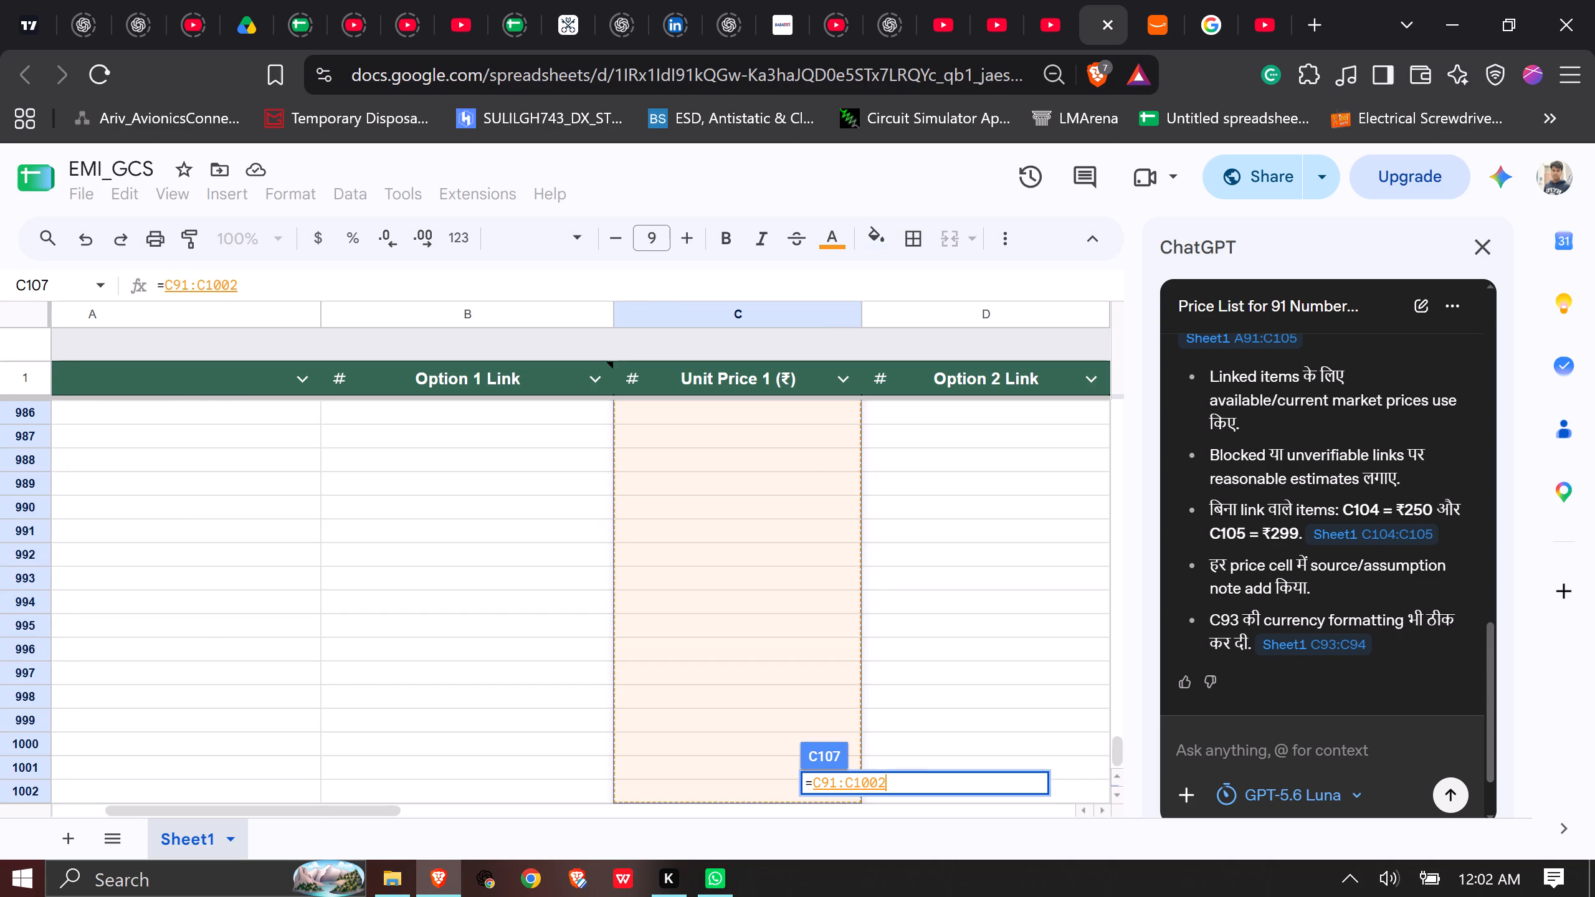
pyautogui.hotkey('ctrl', 'shift', 'Up')
pyautogui.hotkey('shift', 'Up')
pyautogui.hotkey('shift', 'Down')
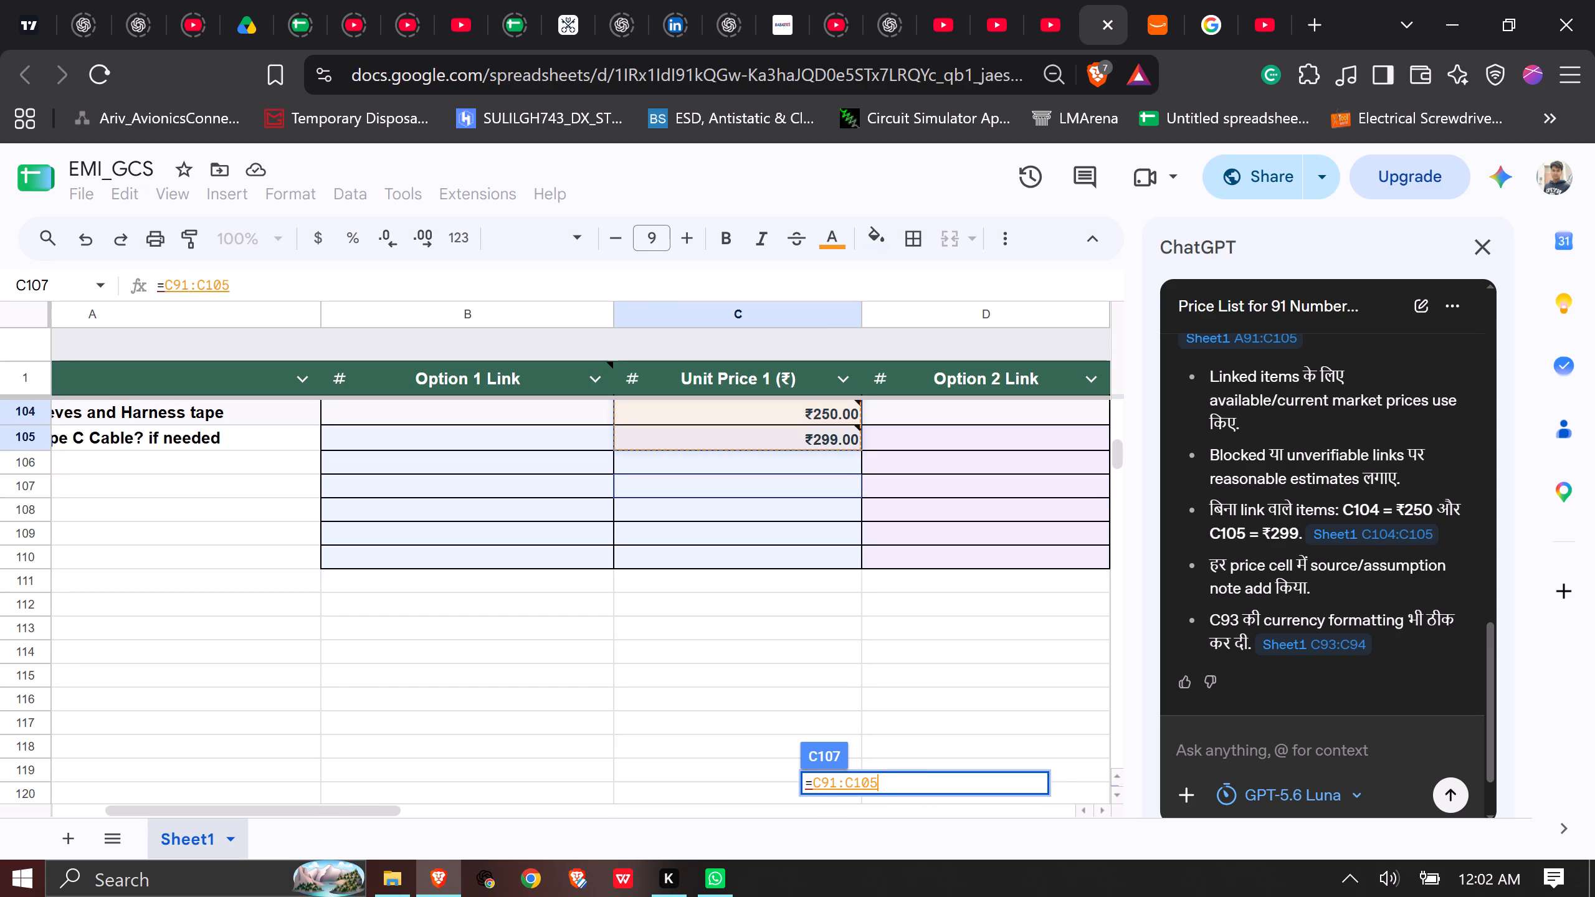
pyautogui.press('Return')
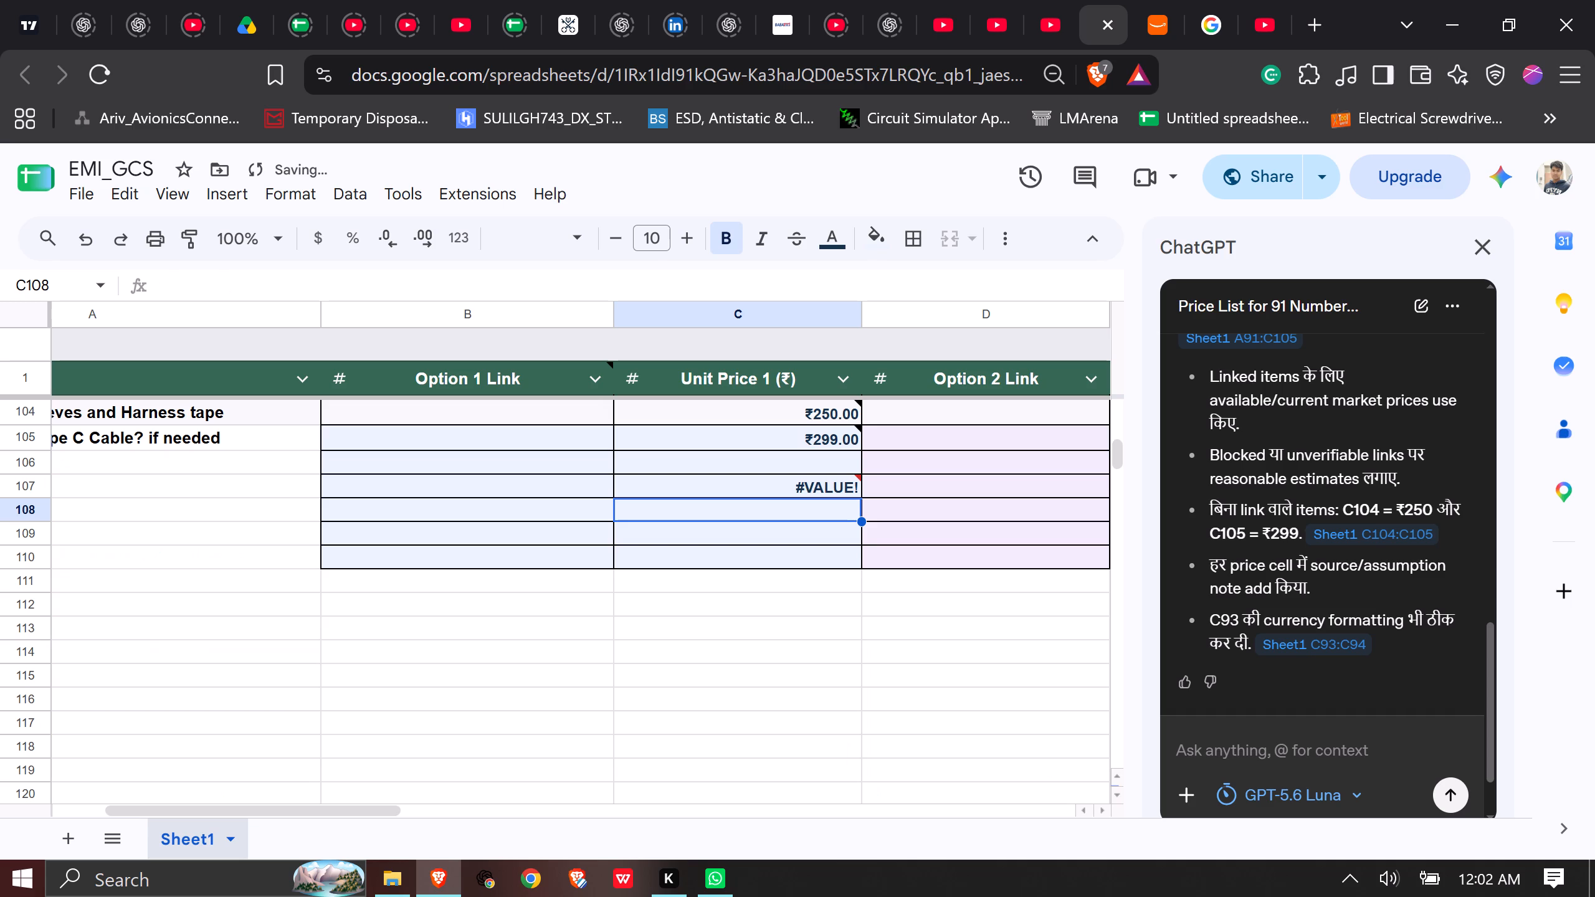
# Edit the formula in C107 to total the range with the SUM function, as =SUM(C91:C105).
pyautogui.press('Down')
pyautogui.press('Up')
pyautogui.press('Up')
pyautogui.press('Up')
pyautogui.press('Up')
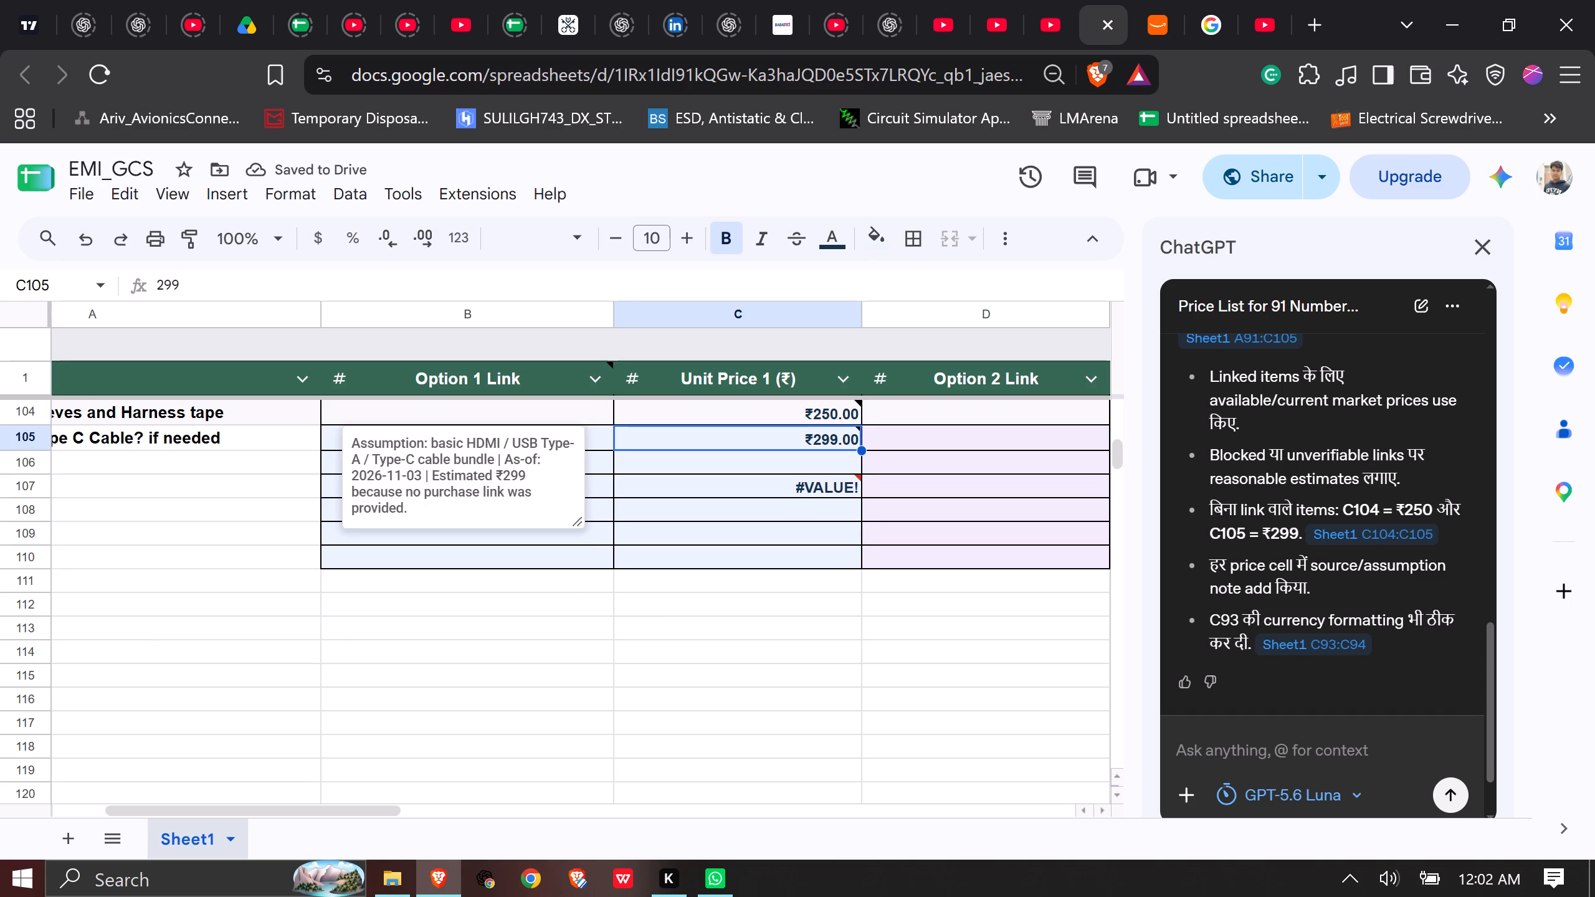
pyautogui.press('Down')
pyautogui.press('Down')
pyautogui.press('Return')
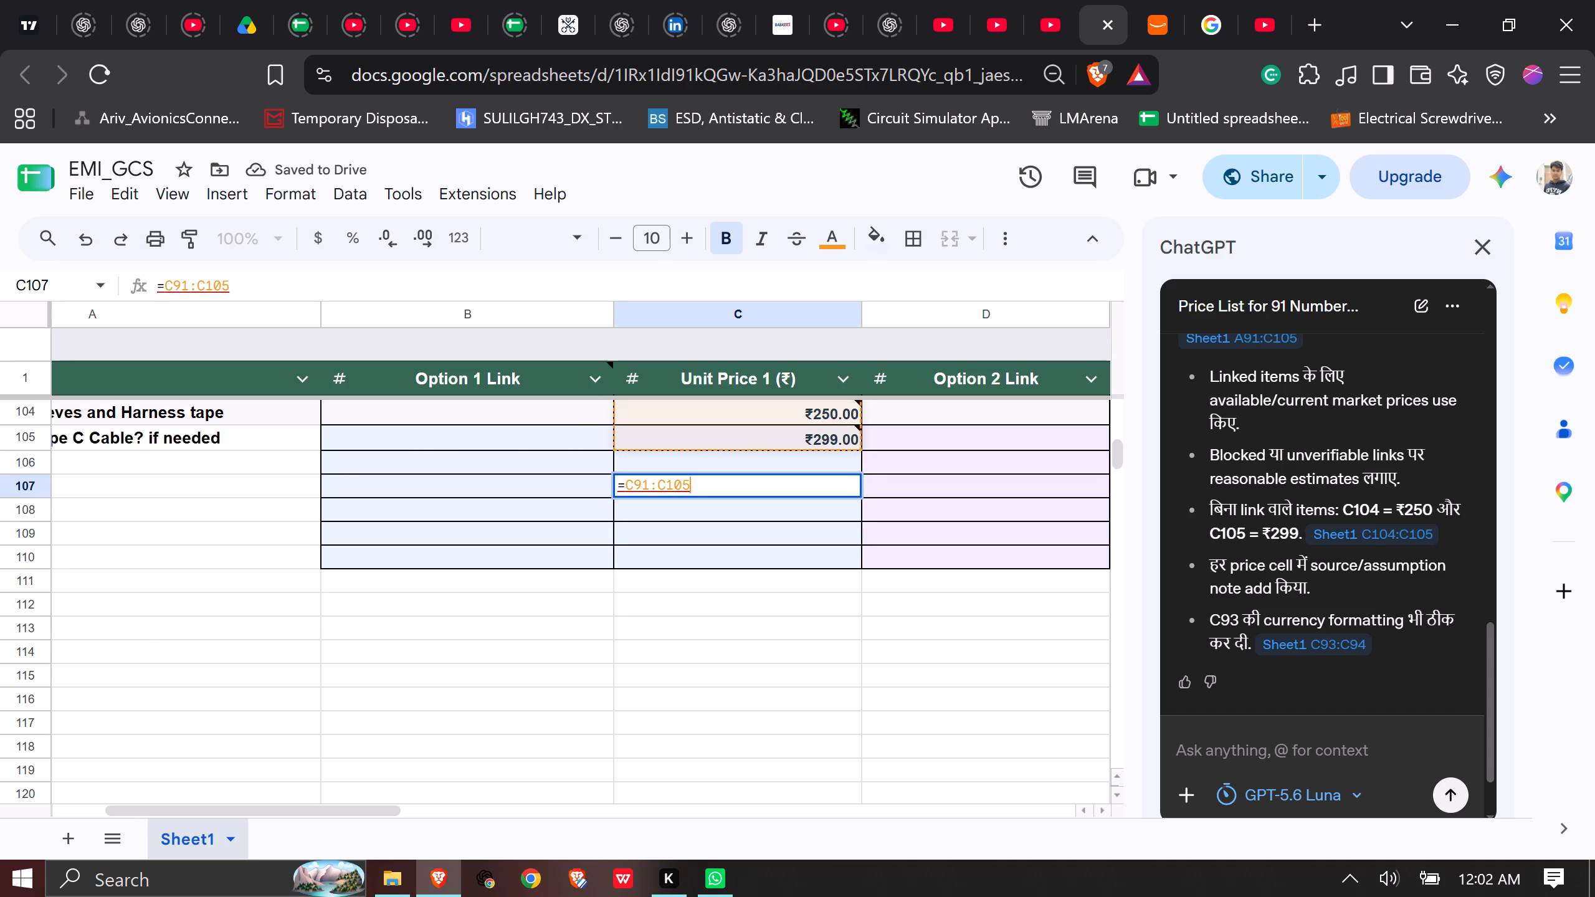
pyautogui.hotkey('shift', ')')
pyautogui.hotkey('ctrl', 'Left')
pyautogui.hotkey('ctrl', 'Left')
pyautogui.hotkey('ctrl', 'Left')
pyautogui.hotkey('ctrl', 'Left')
pyautogui.hotkey('ctrl', 'Left')
pyautogui.press('Right')
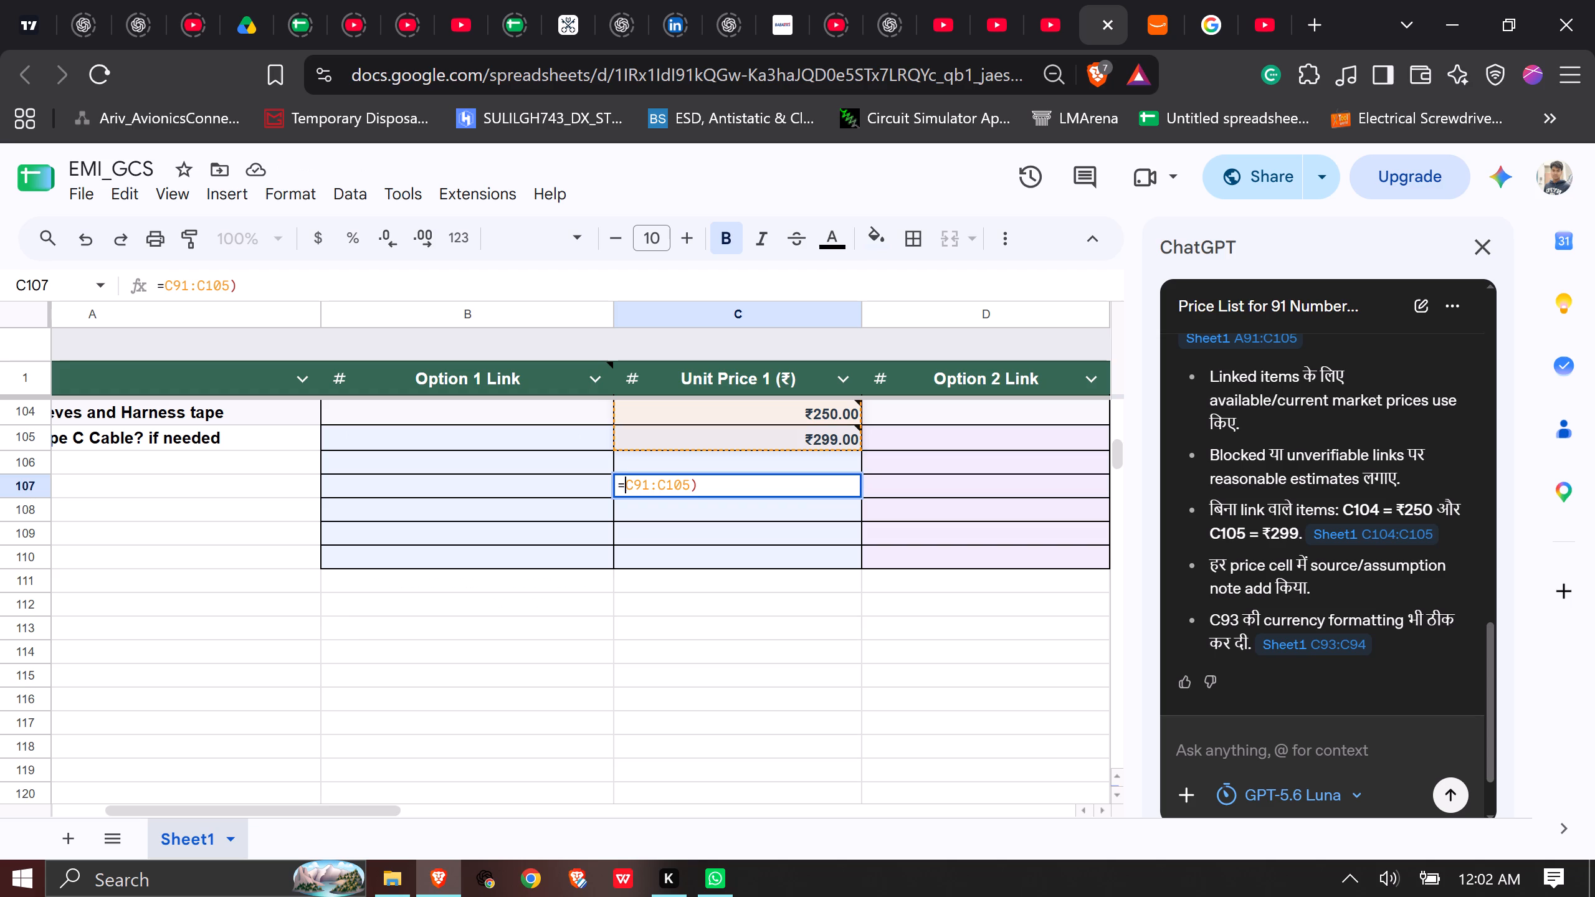
pyautogui.hotkey('shift', '(')
pyautogui.hotkey('ctrl', 'Left')
pyautogui.press('Right')
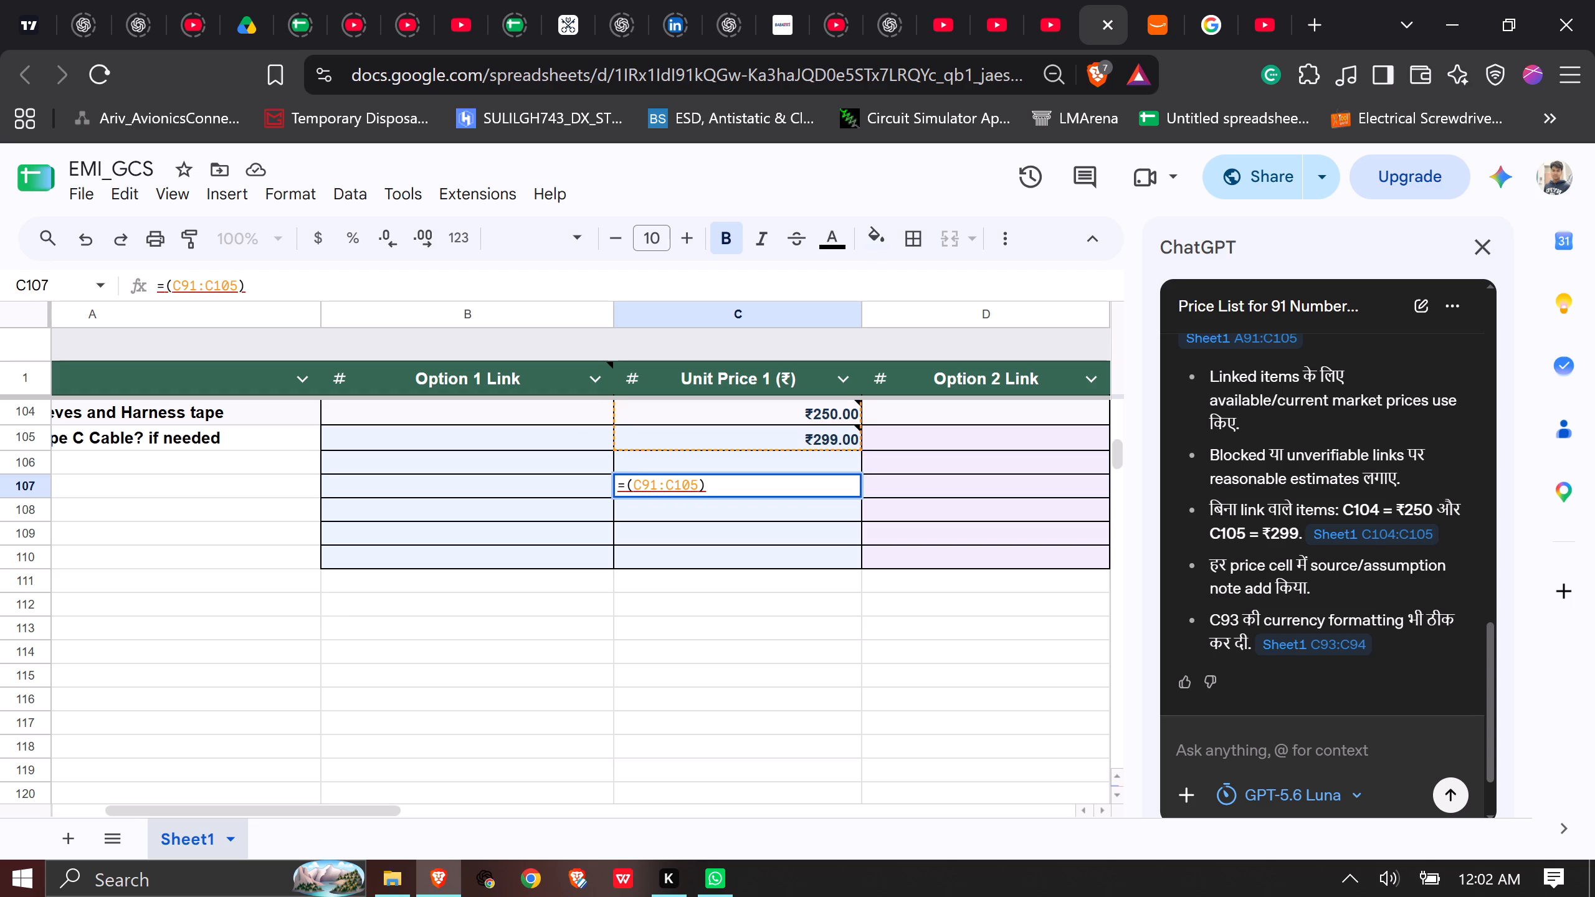
pyautogui.write('su')
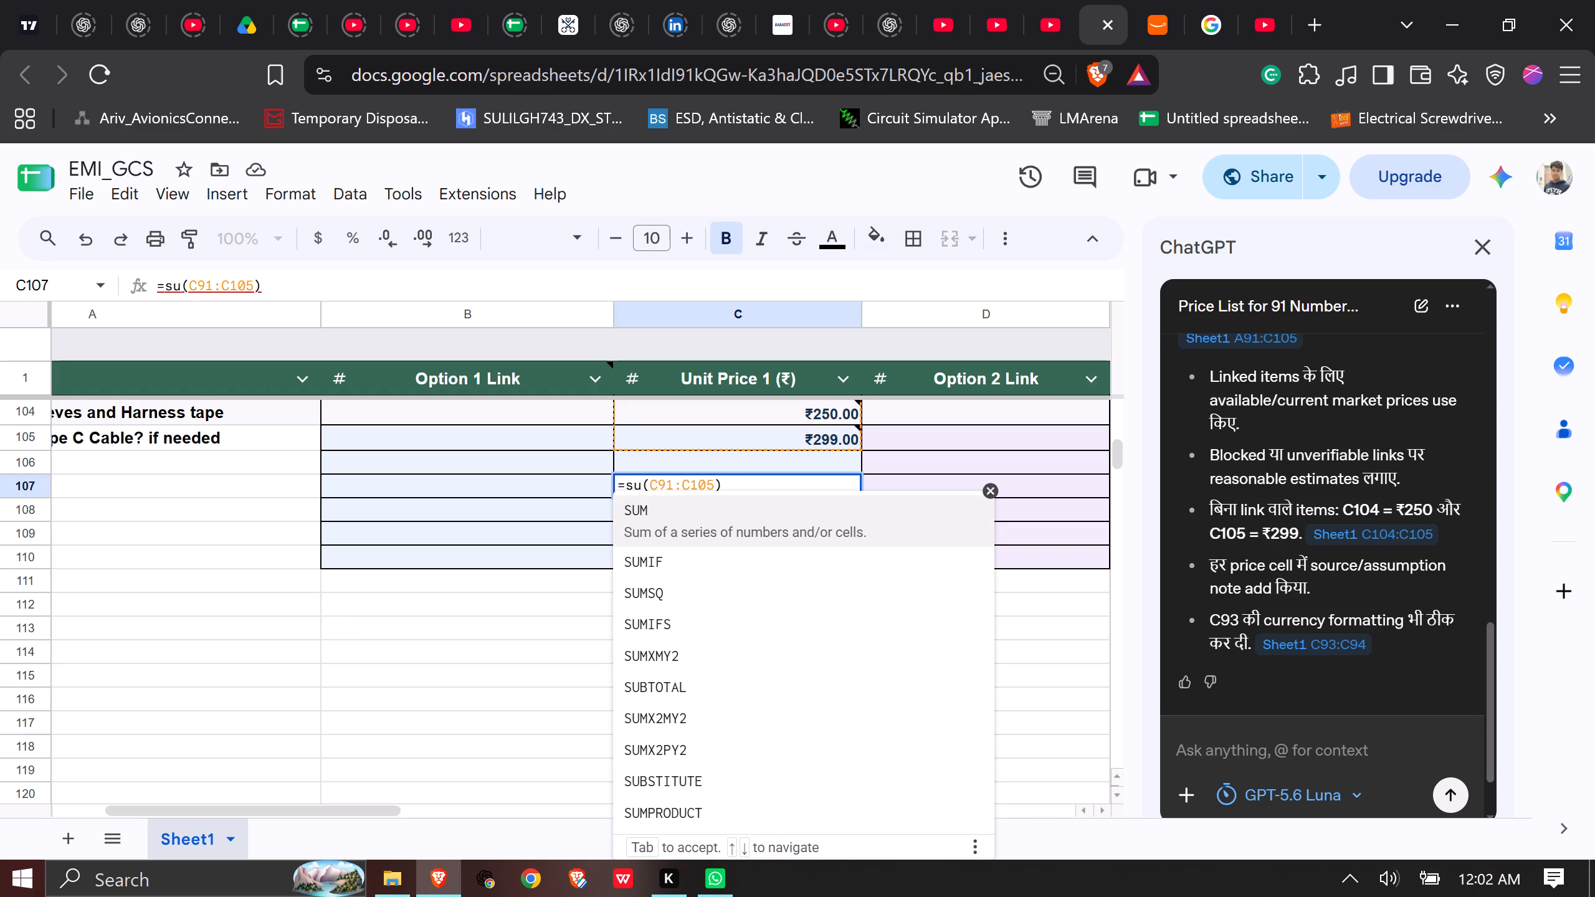
pyautogui.tripleClick(889, 511)
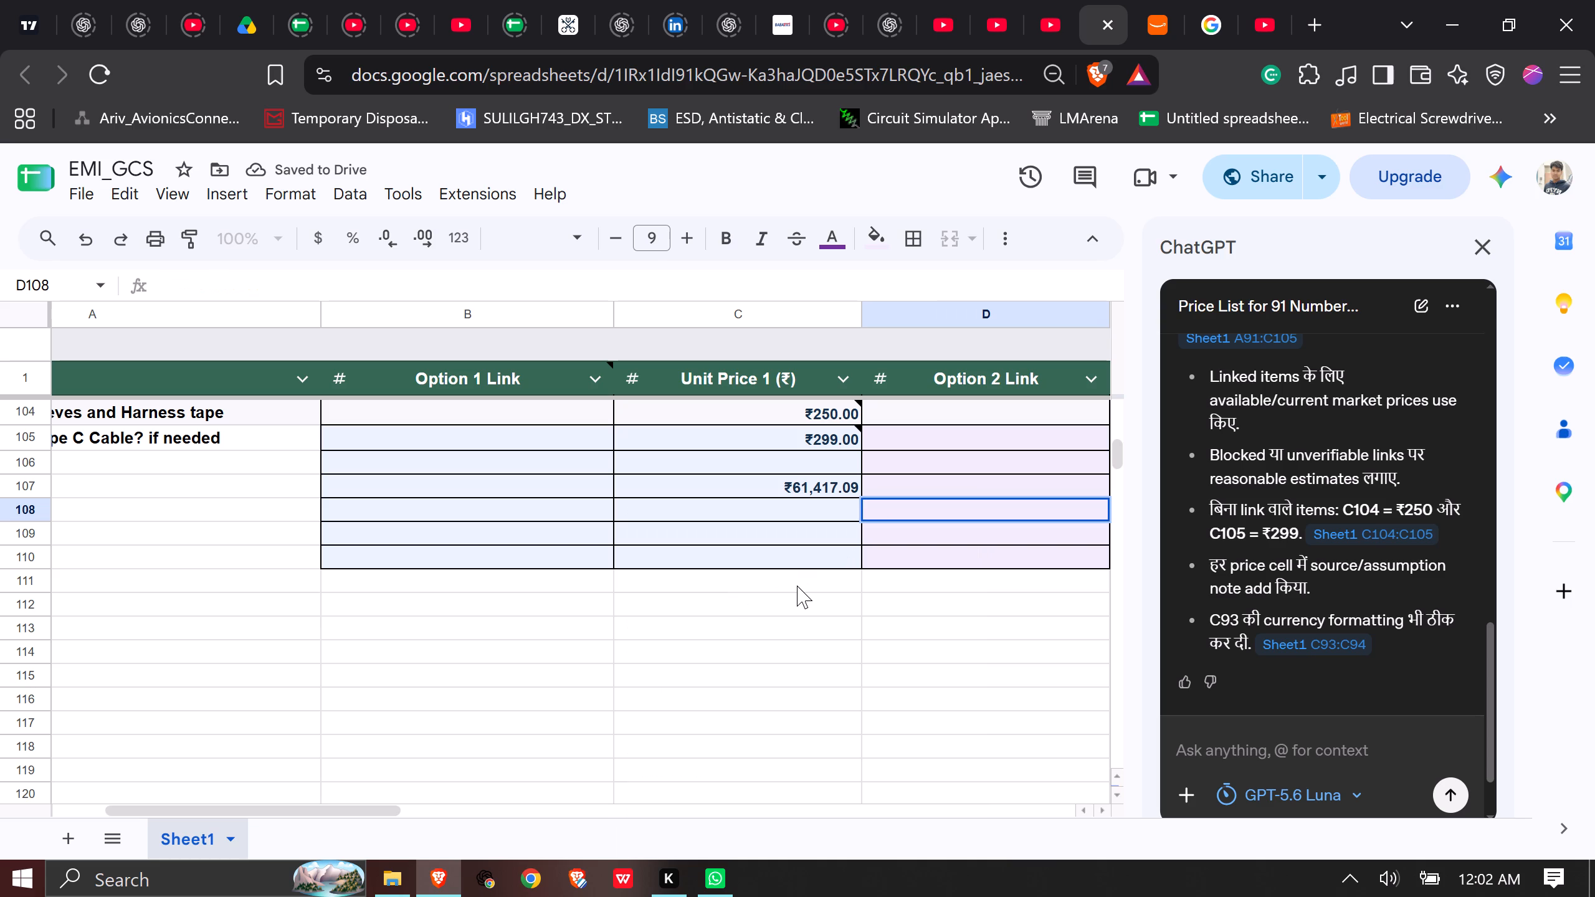
# Review the unit prices from row 92 to row 105 and check the formula behind the total in C107.
pyautogui.scroll(2, 797, 586)
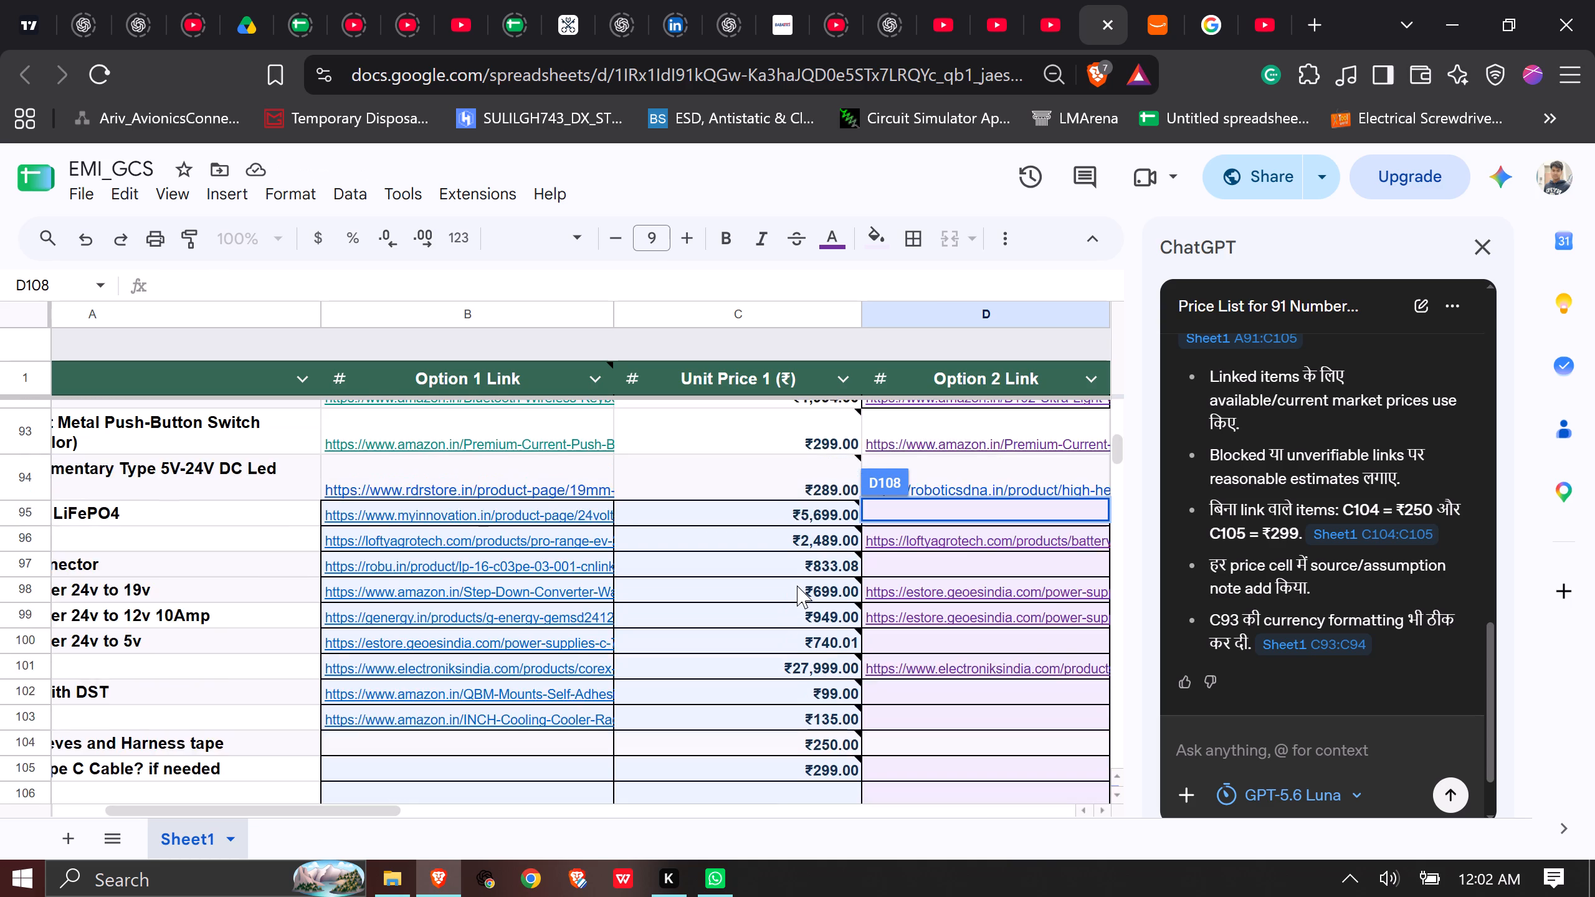
pyautogui.click(797, 586)
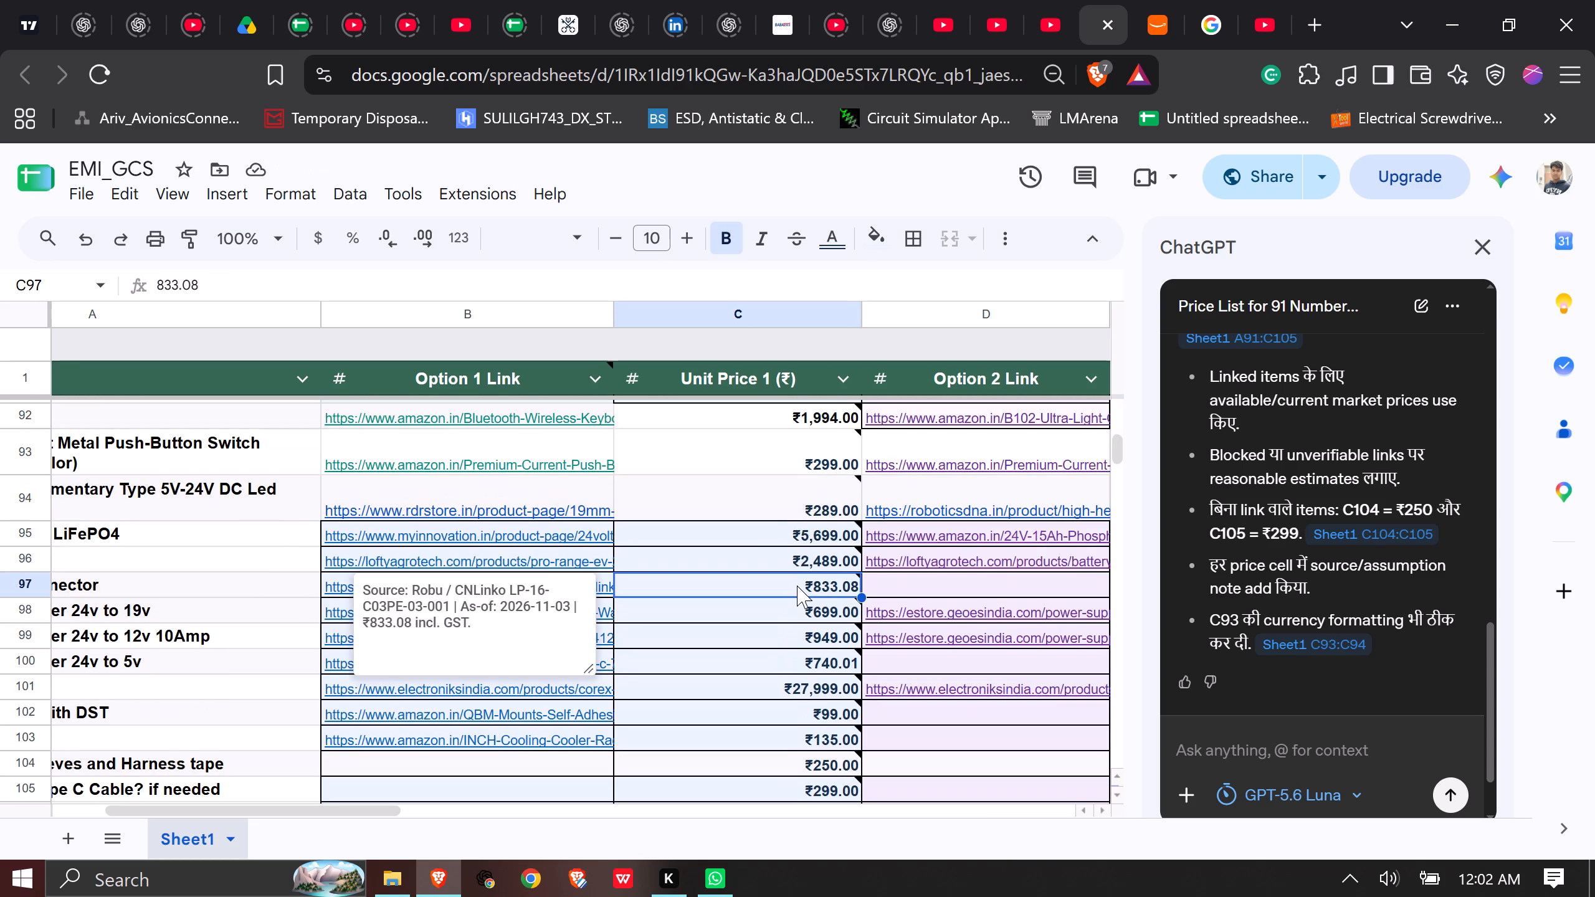
pyautogui.scroll(-1, 797, 586)
pyautogui.scroll(1, 797, 586)
pyautogui.scroll(-1, 797, 586)
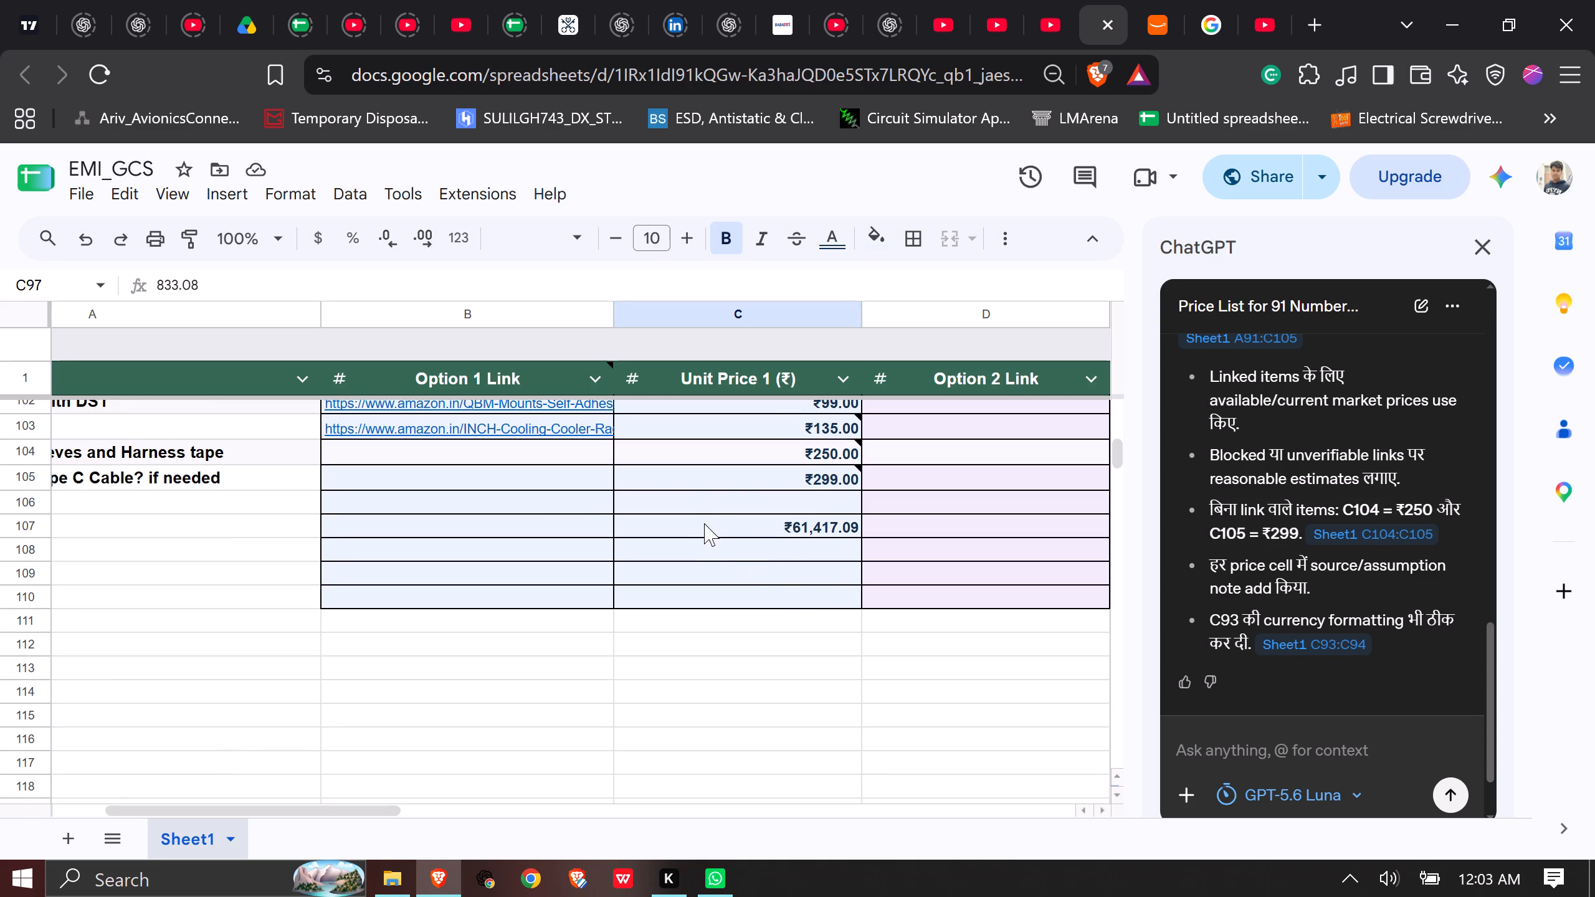
pyautogui.click(707, 531)
pyautogui.press('Return')
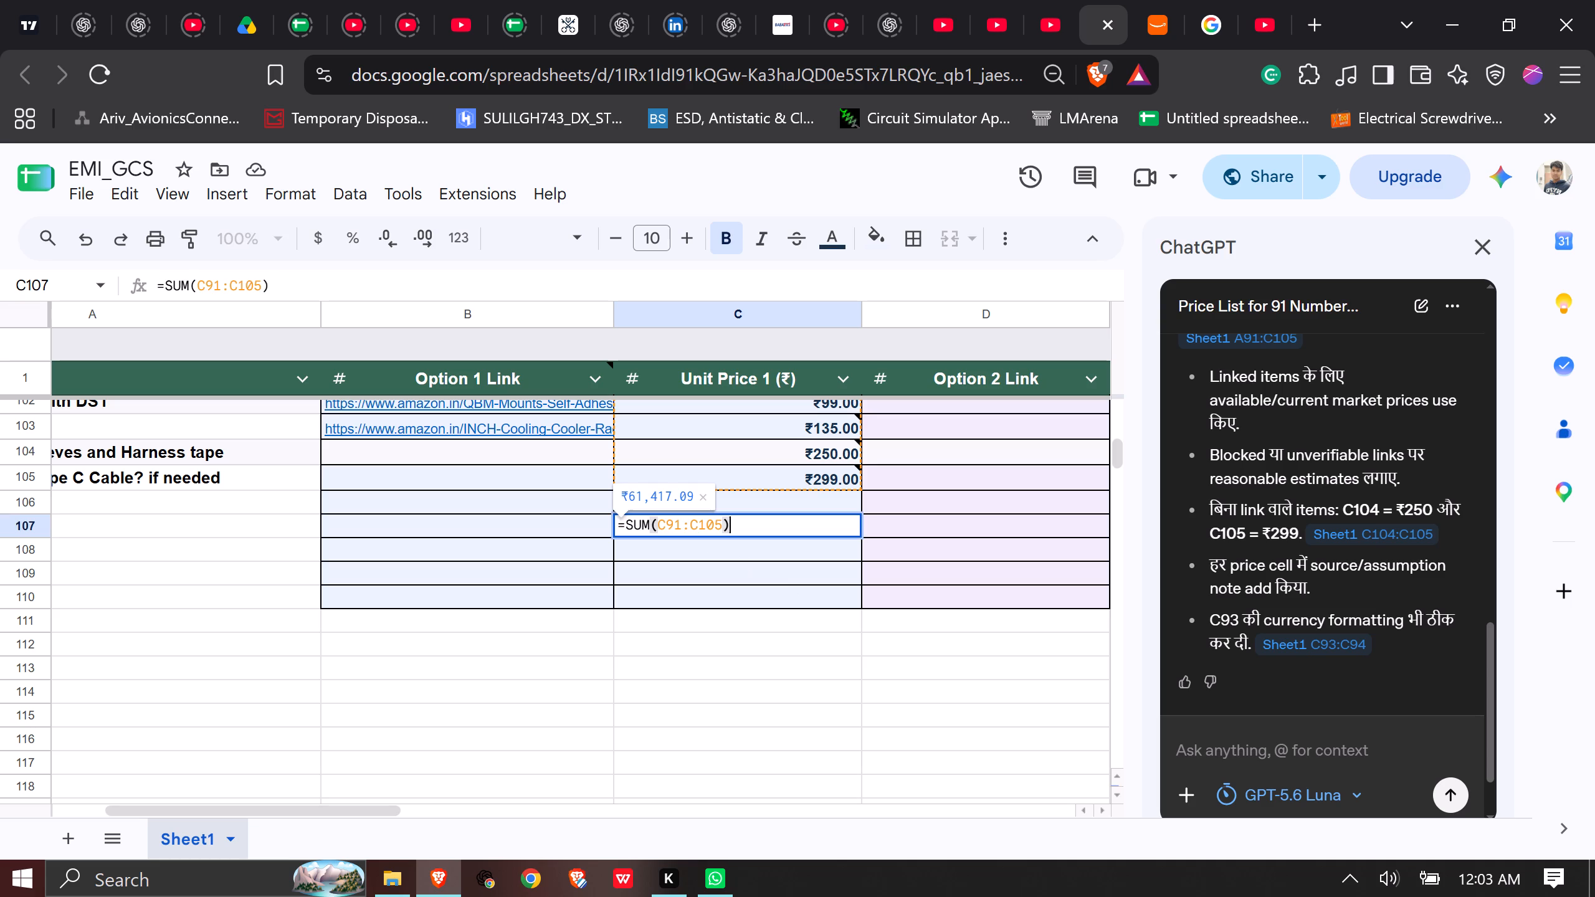
pyautogui.press('Return')
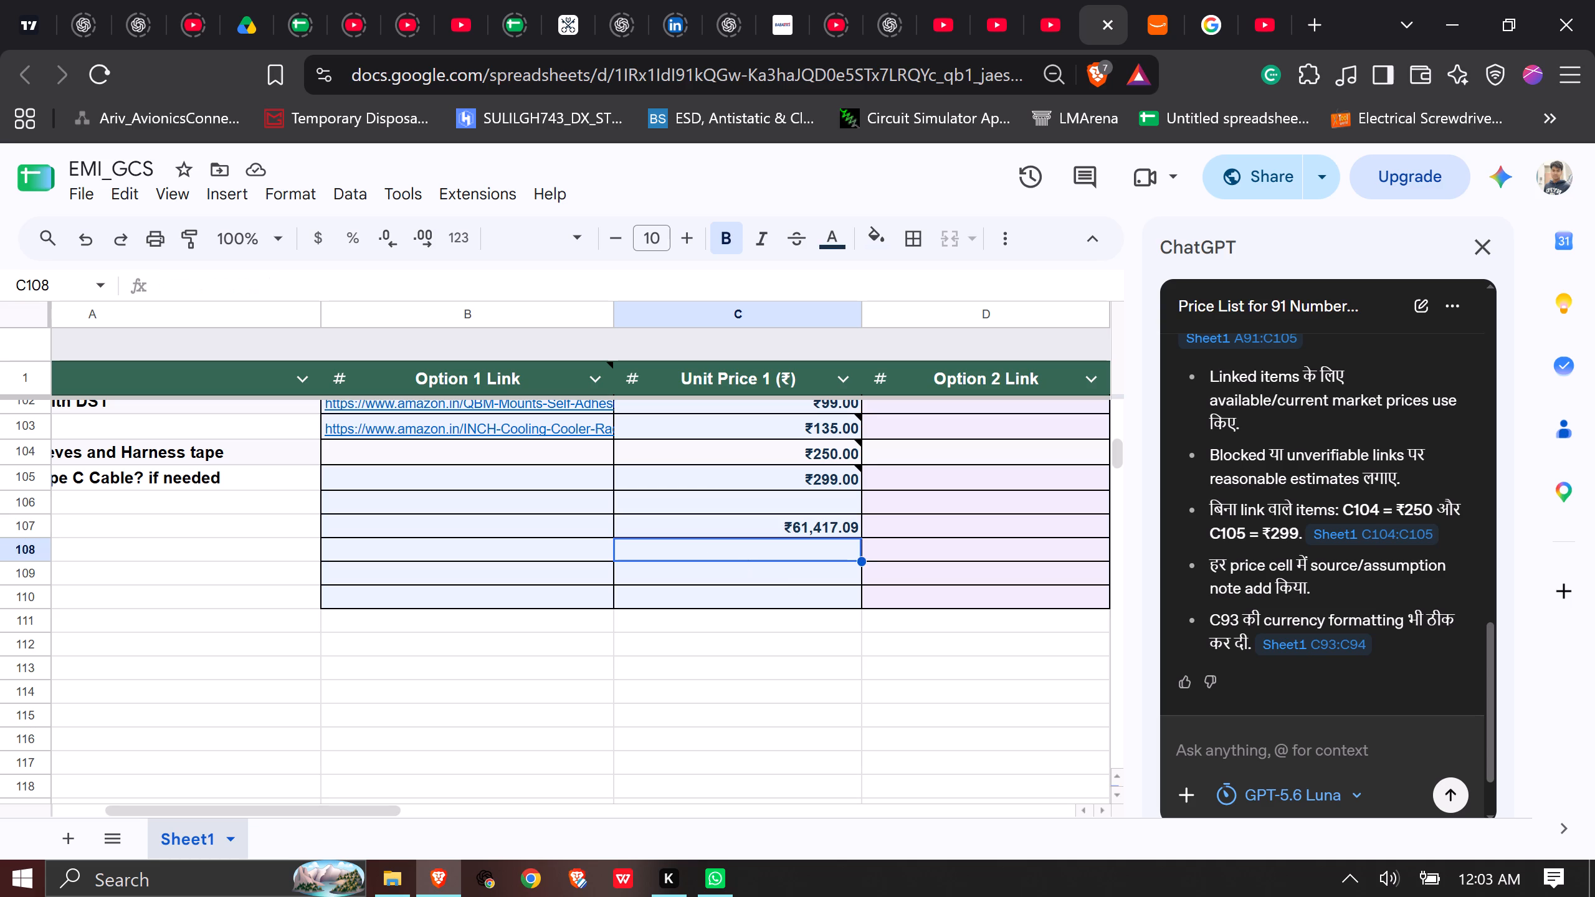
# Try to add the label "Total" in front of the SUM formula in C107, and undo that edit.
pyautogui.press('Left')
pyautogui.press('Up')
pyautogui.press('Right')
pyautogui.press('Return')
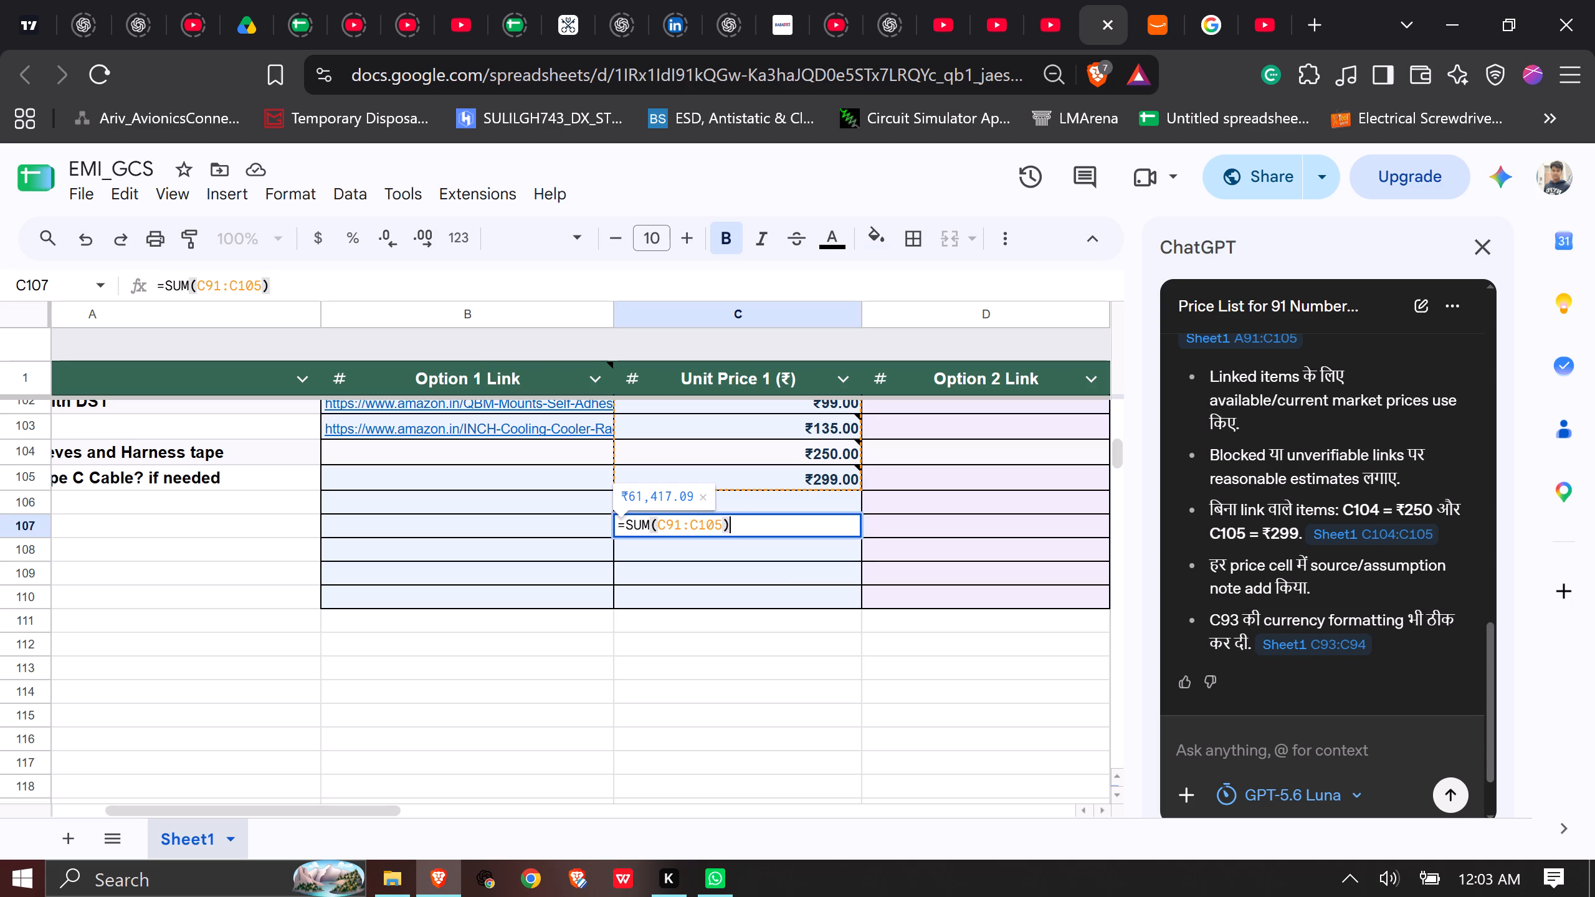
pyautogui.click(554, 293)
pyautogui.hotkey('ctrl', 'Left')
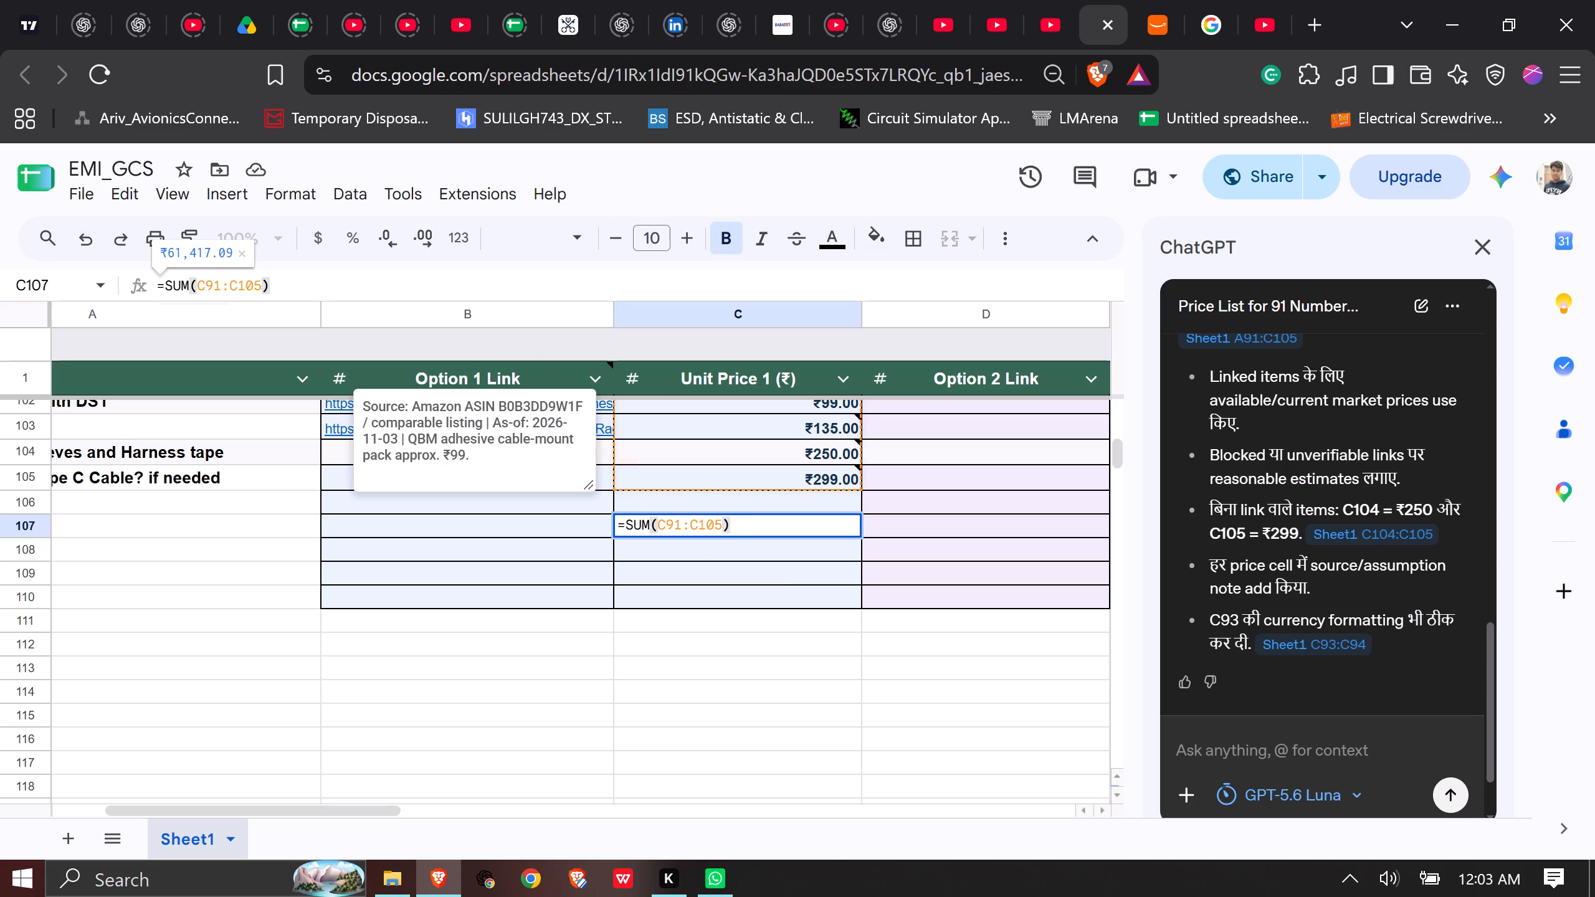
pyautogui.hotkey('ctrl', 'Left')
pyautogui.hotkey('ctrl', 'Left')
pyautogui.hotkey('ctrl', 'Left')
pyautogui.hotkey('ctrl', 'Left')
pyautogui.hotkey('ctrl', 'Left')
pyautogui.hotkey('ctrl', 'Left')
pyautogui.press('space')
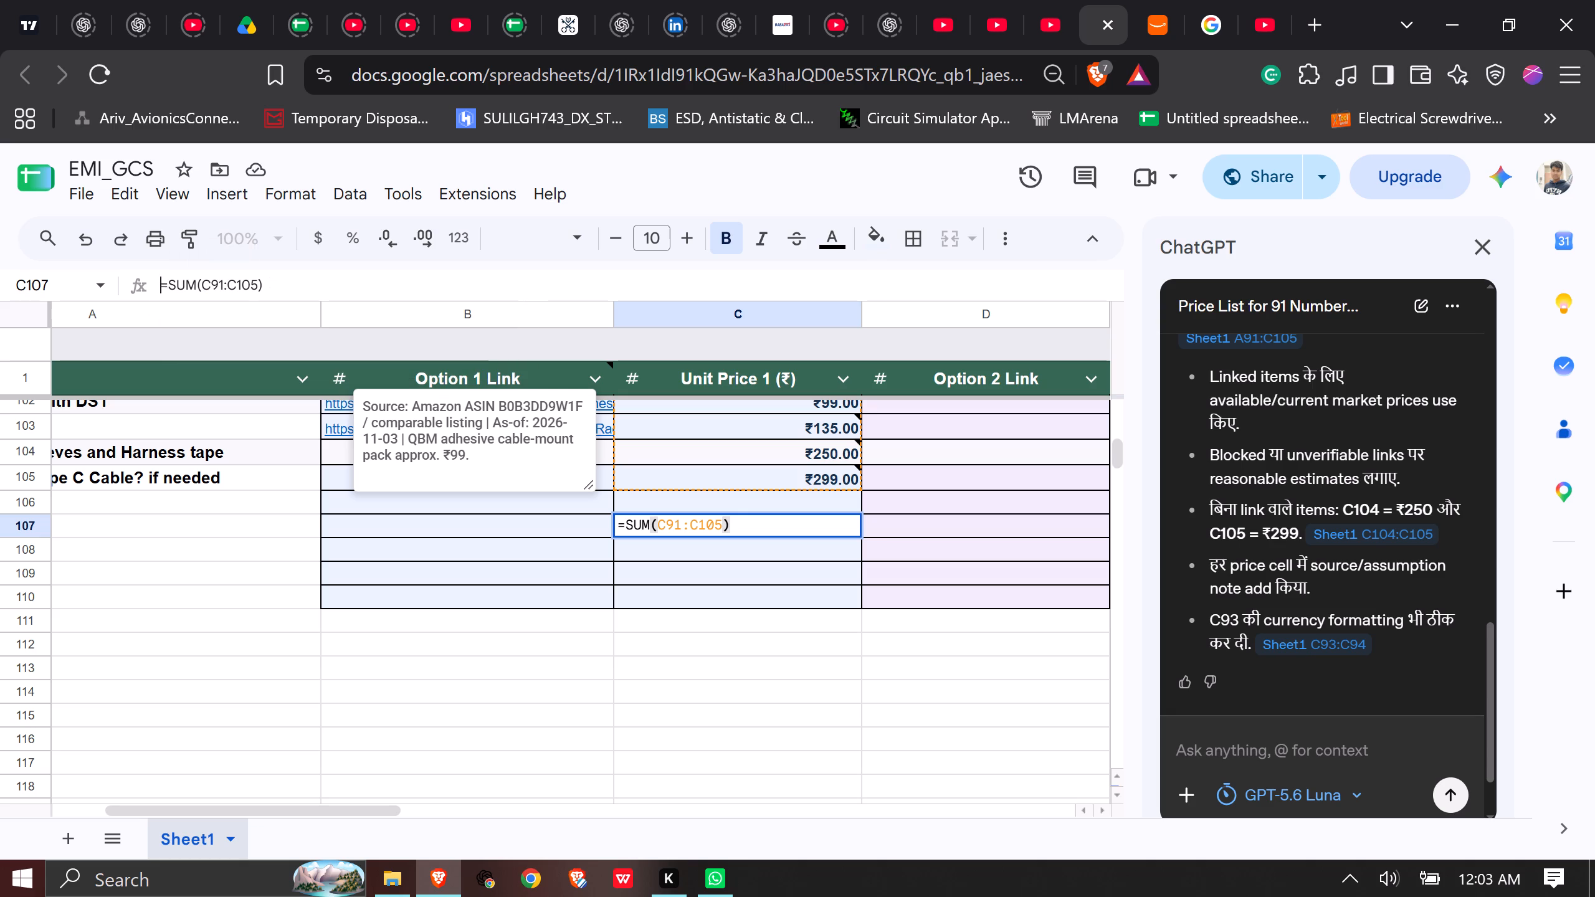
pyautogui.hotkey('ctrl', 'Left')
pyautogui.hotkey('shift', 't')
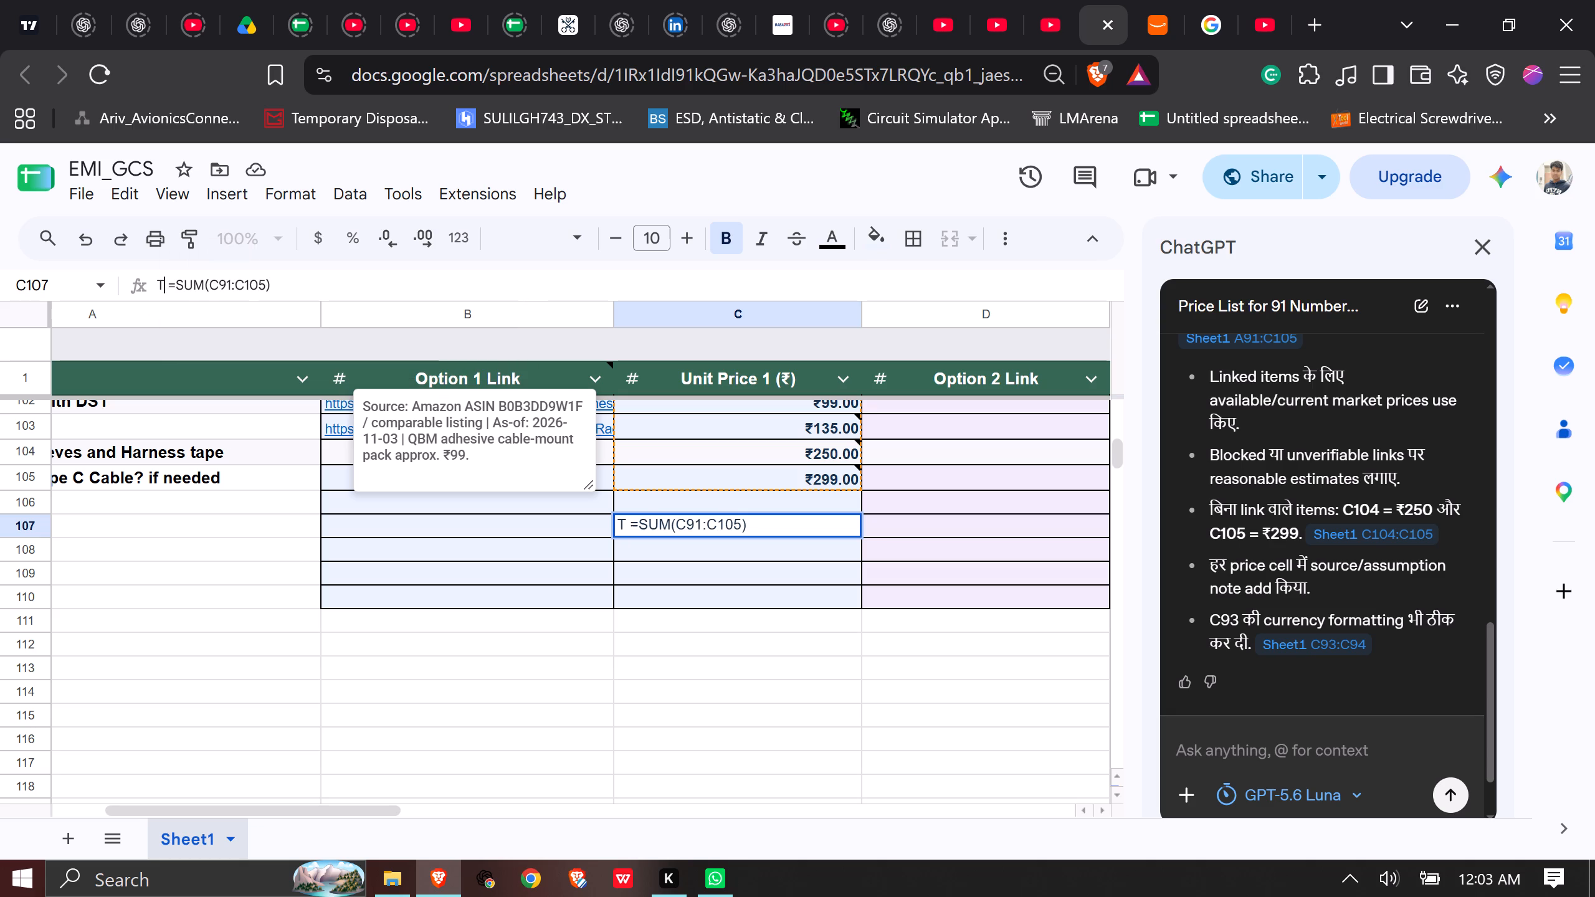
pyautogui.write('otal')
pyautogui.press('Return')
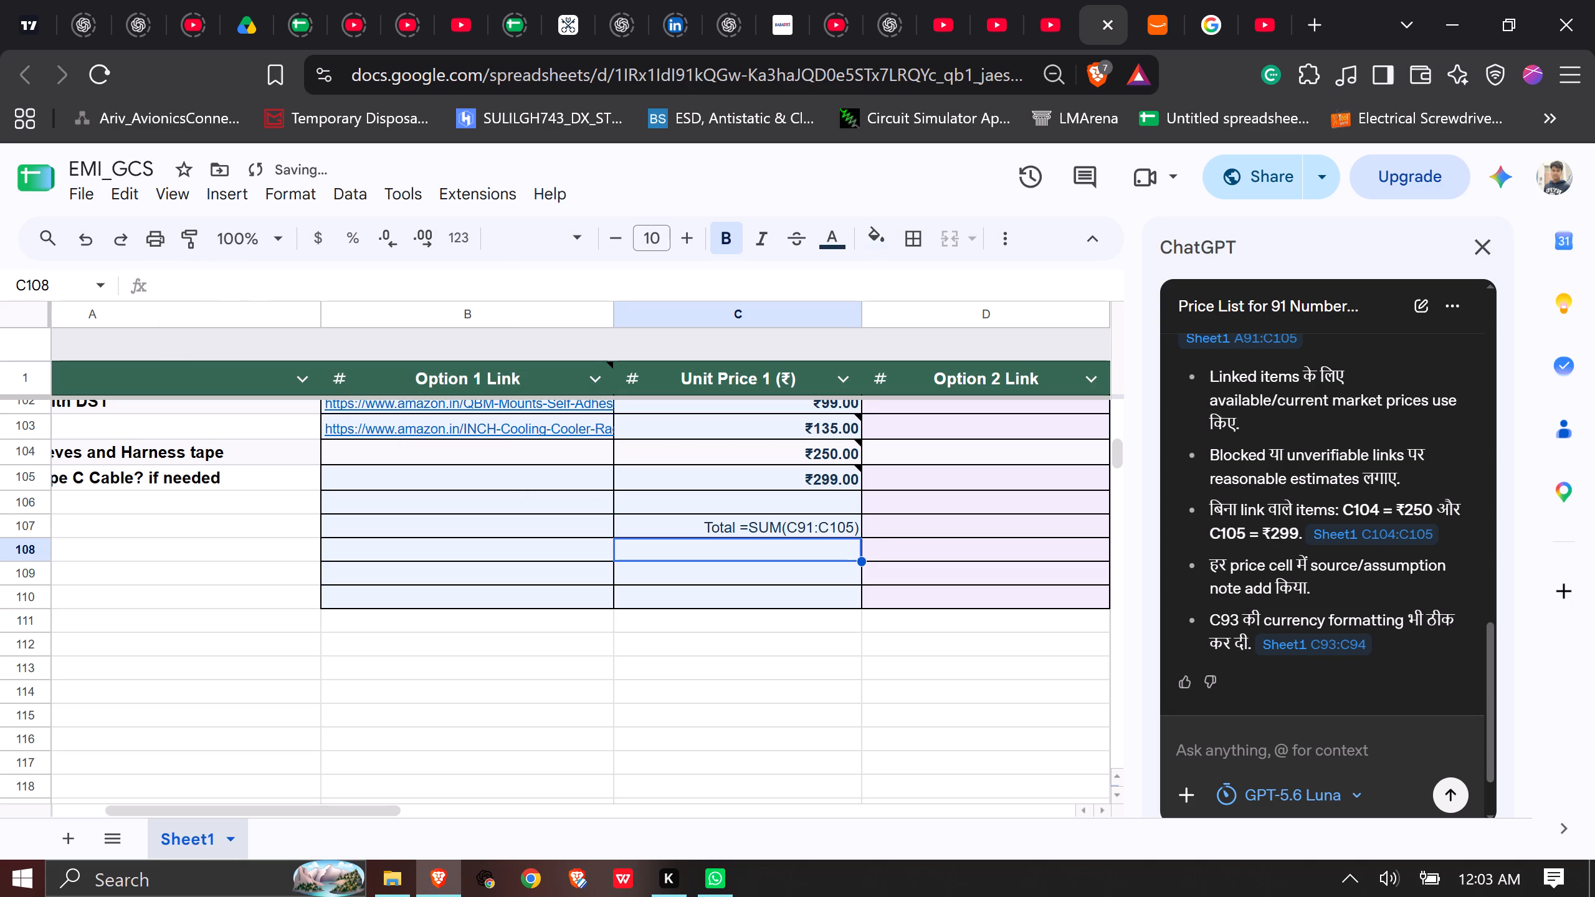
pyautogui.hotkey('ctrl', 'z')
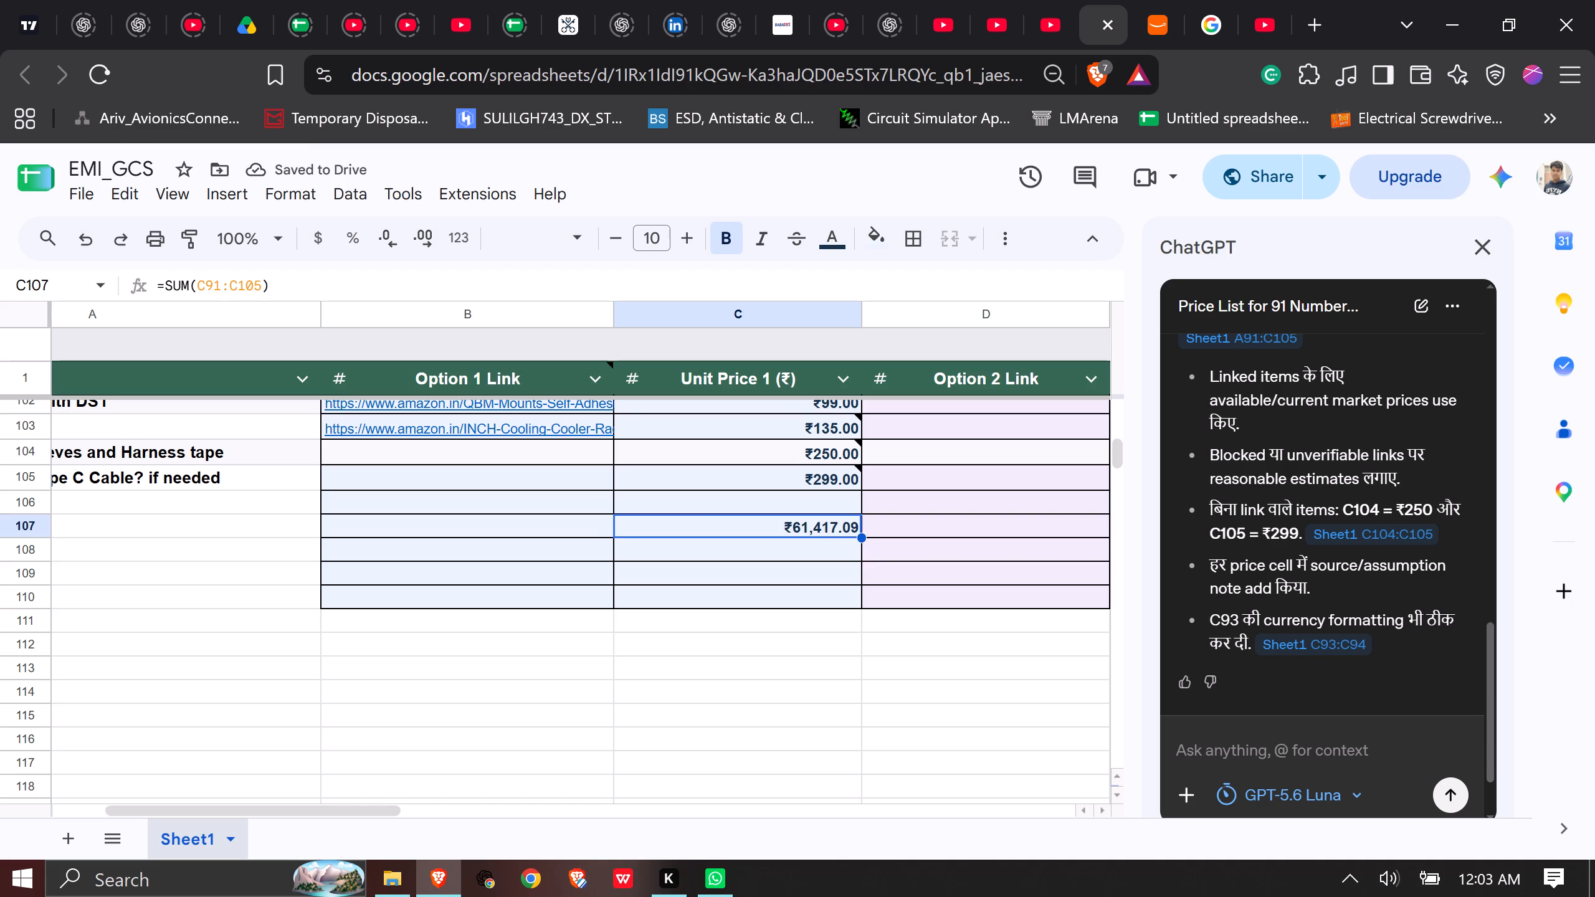
# Set the text colour of the total in C107 to red.
pyautogui.click(829, 240)
pyautogui.click(867, 341)
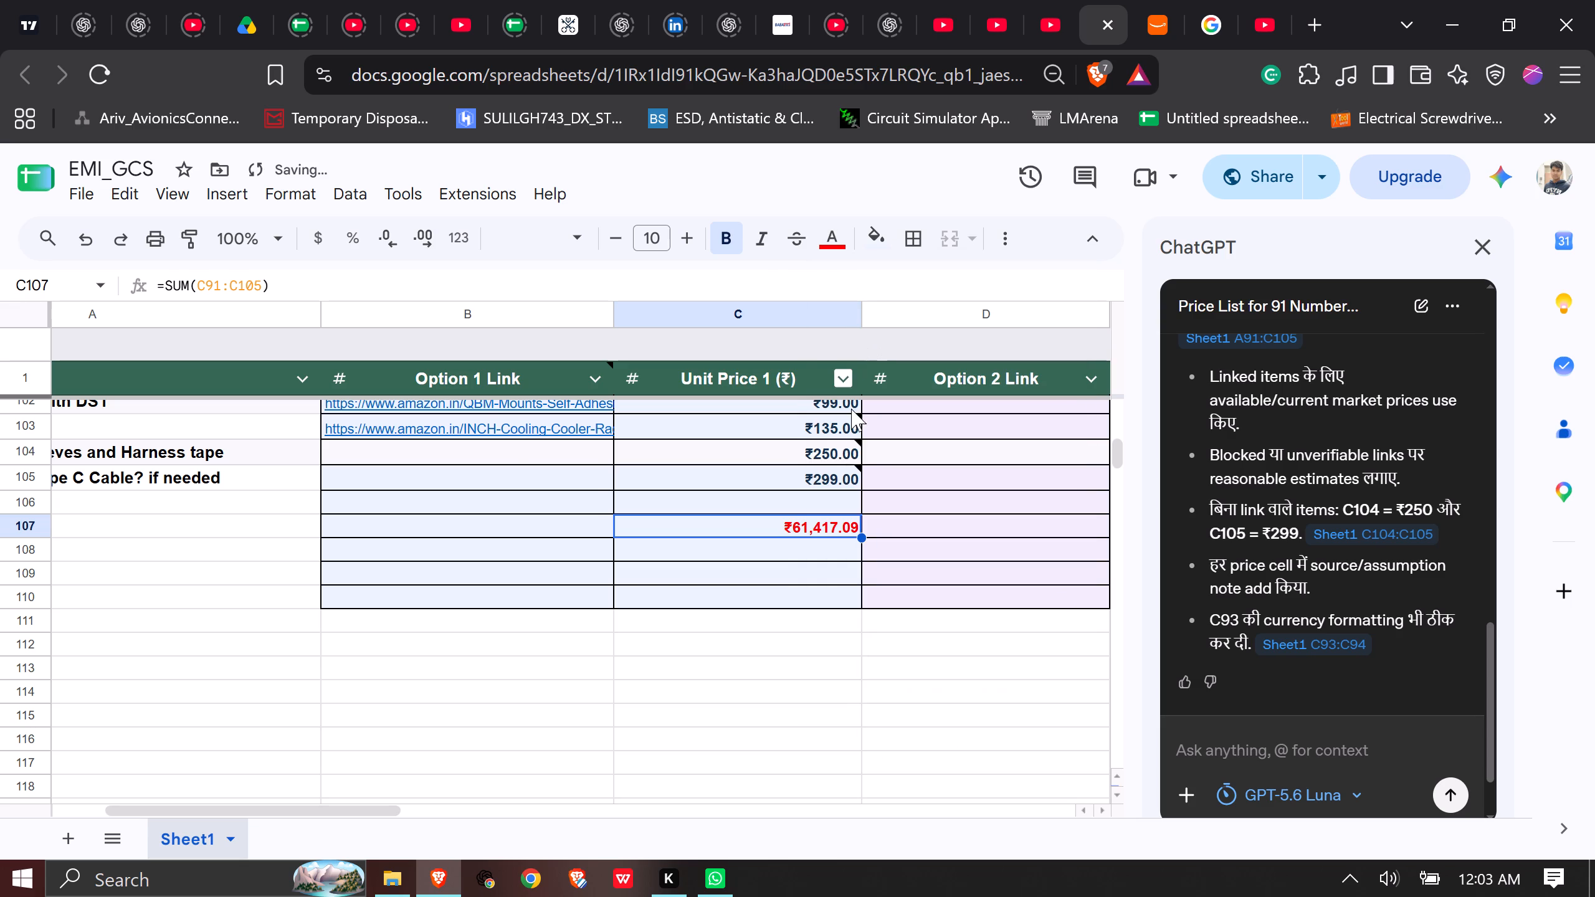
pyautogui.click(828, 599)
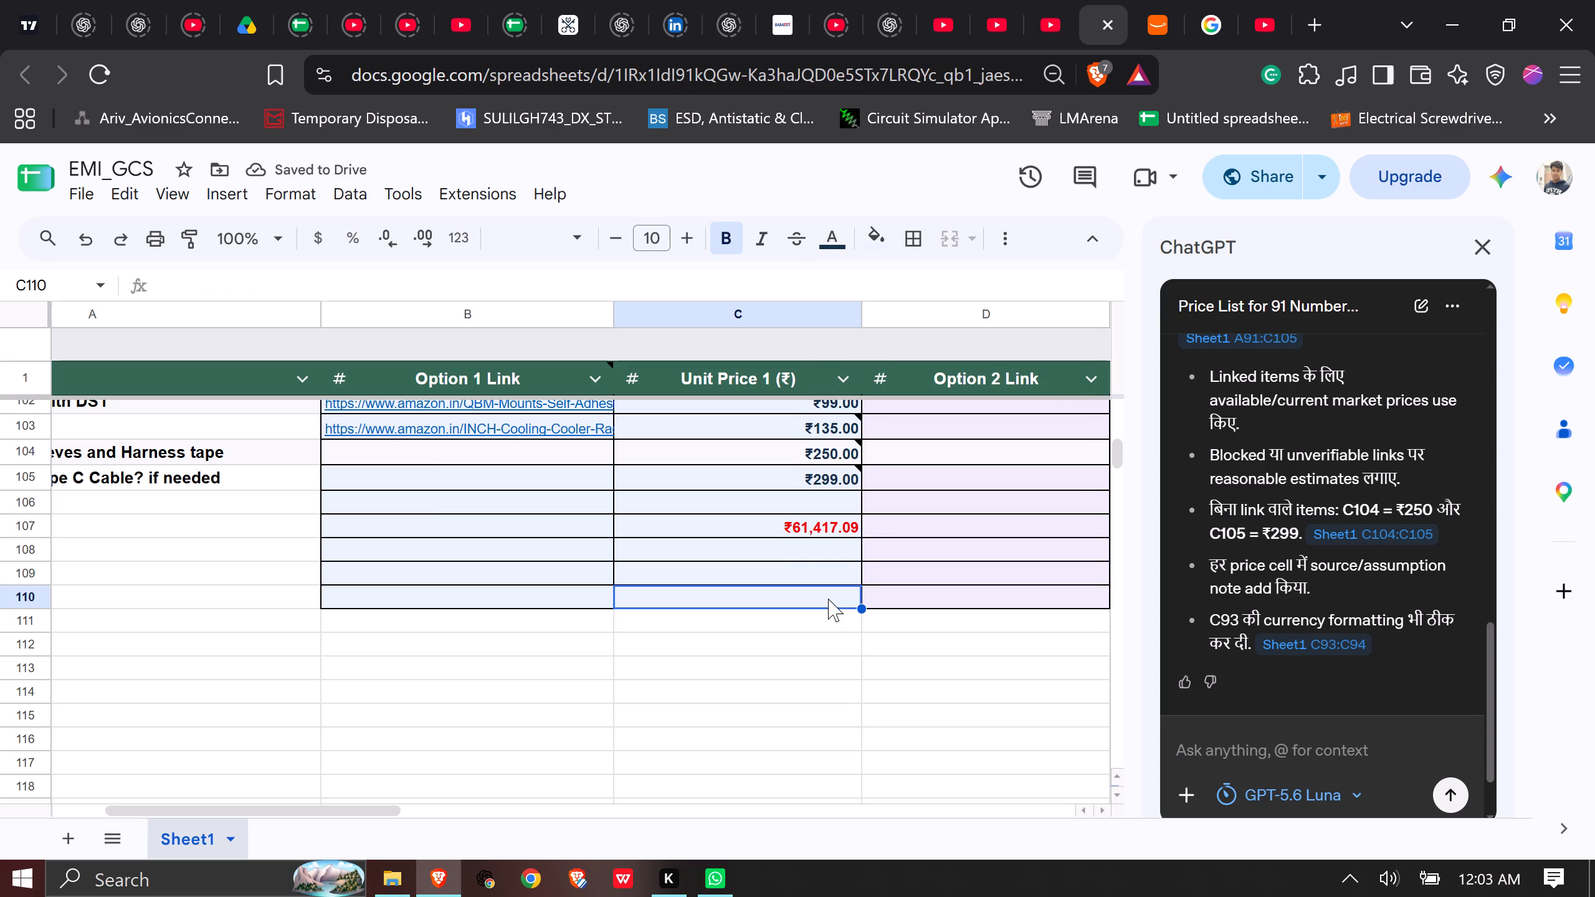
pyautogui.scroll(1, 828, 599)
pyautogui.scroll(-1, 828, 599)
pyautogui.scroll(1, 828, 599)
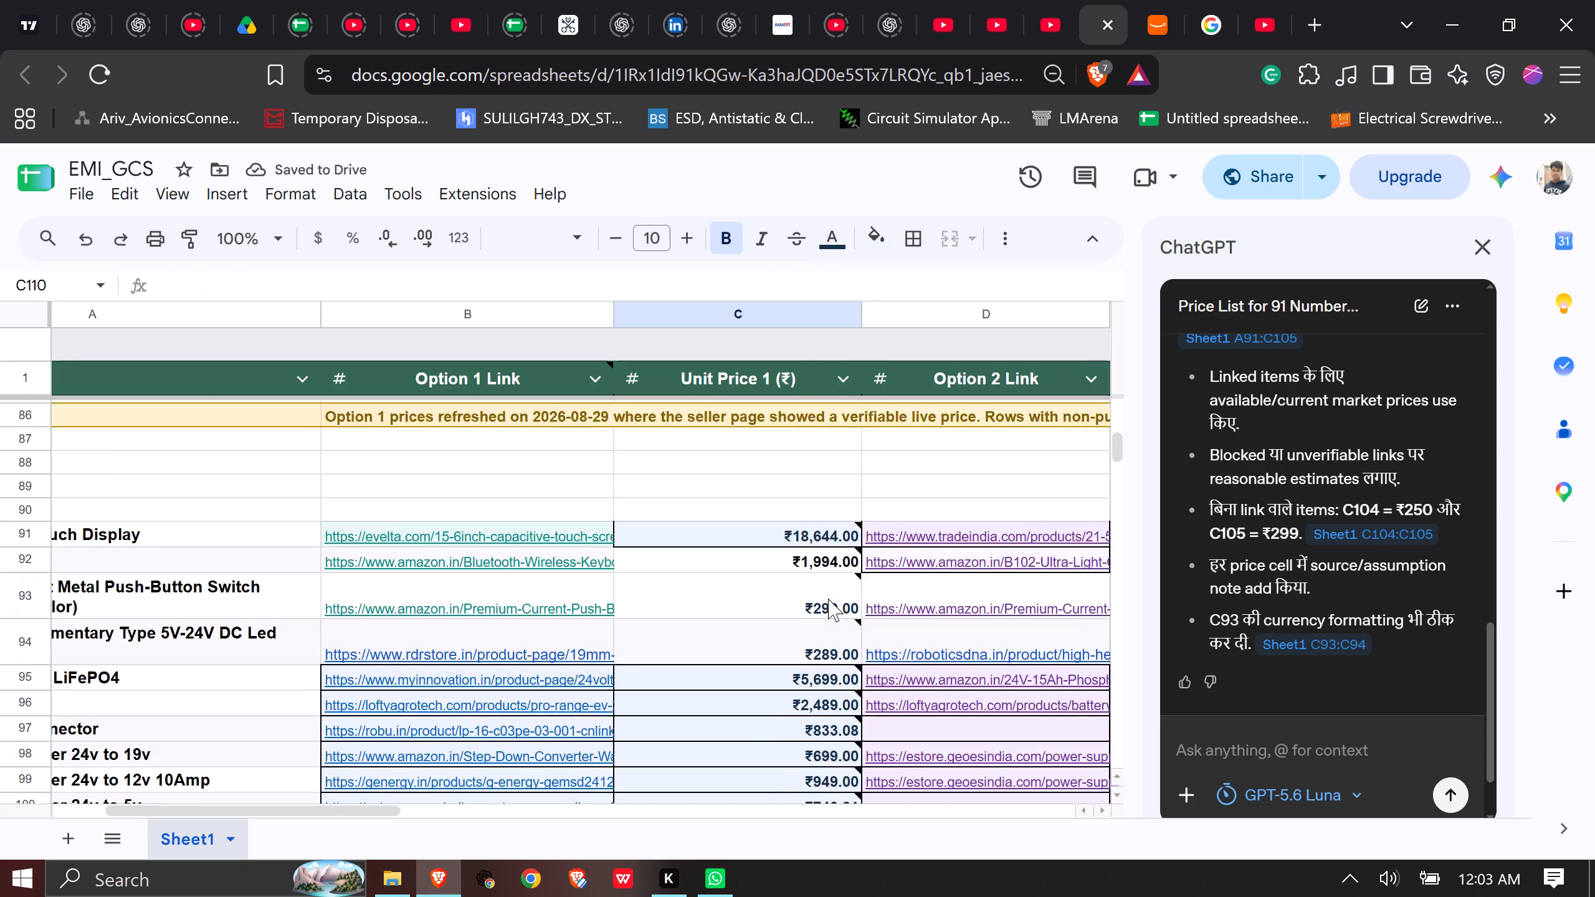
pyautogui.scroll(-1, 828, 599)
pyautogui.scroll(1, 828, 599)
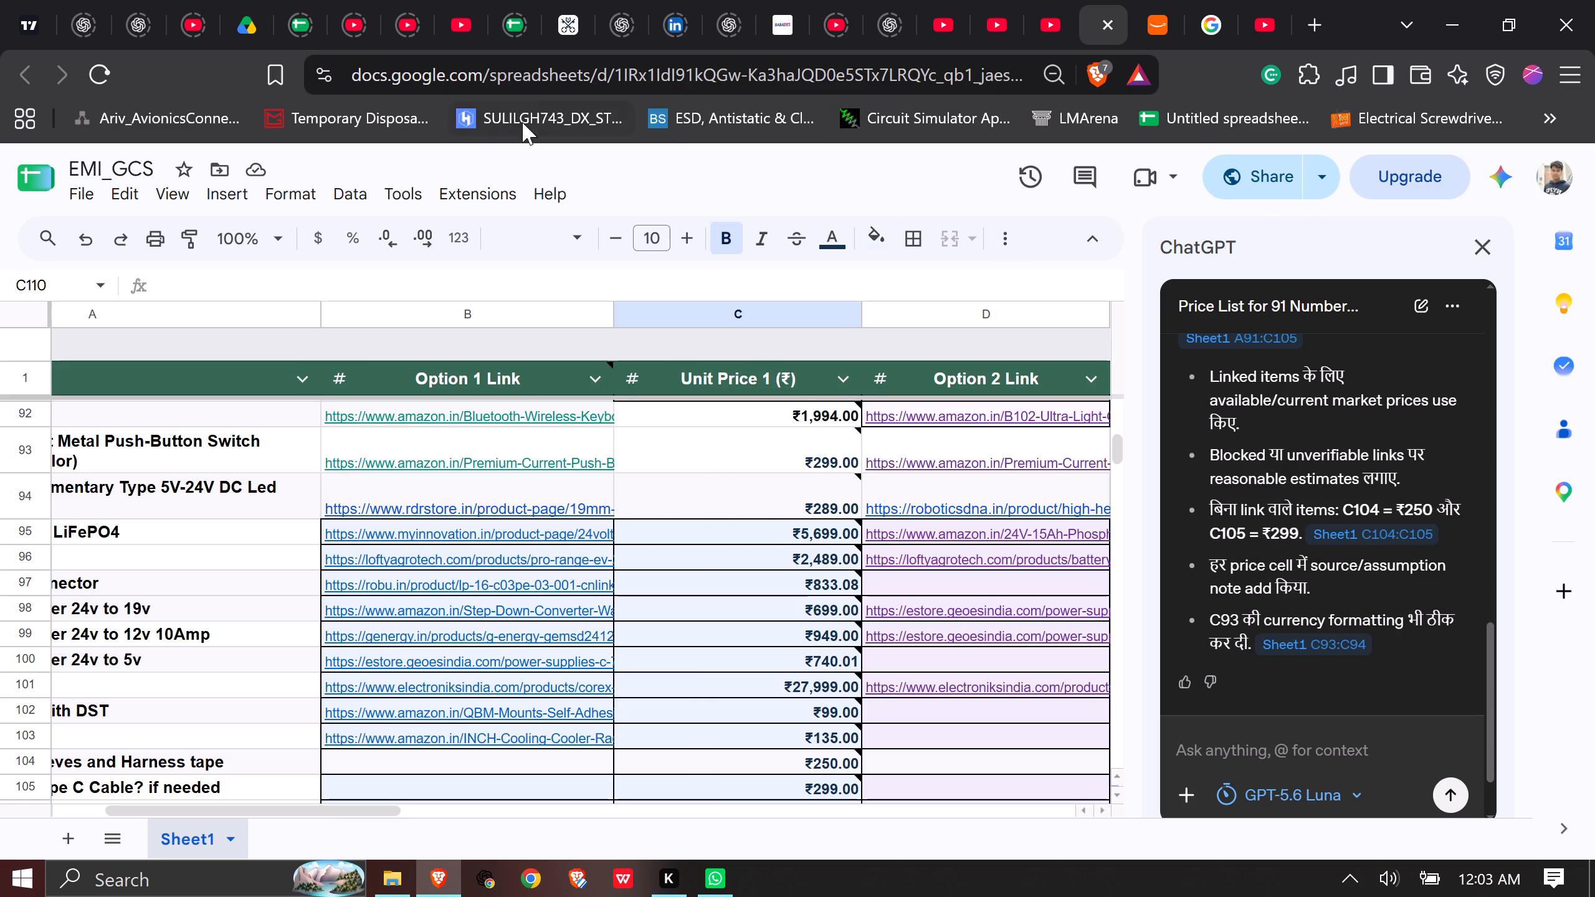
pyautogui.click(619, 77)
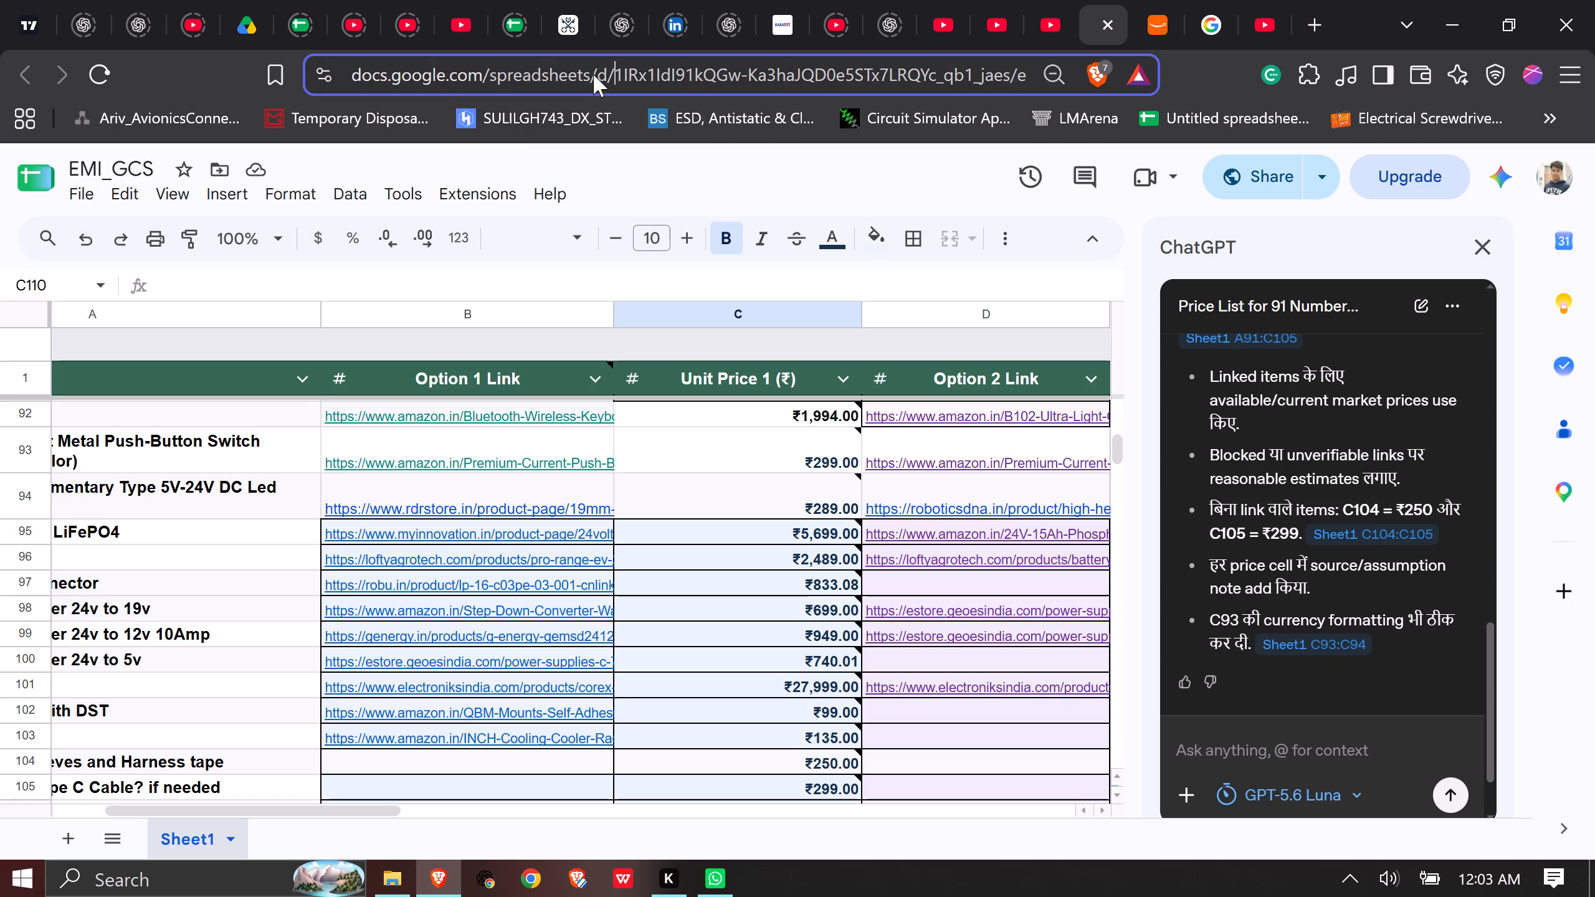
pyautogui.click(519, 67)
pyautogui.moveTo(541, 78); pyautogui.dragTo(377, 71)
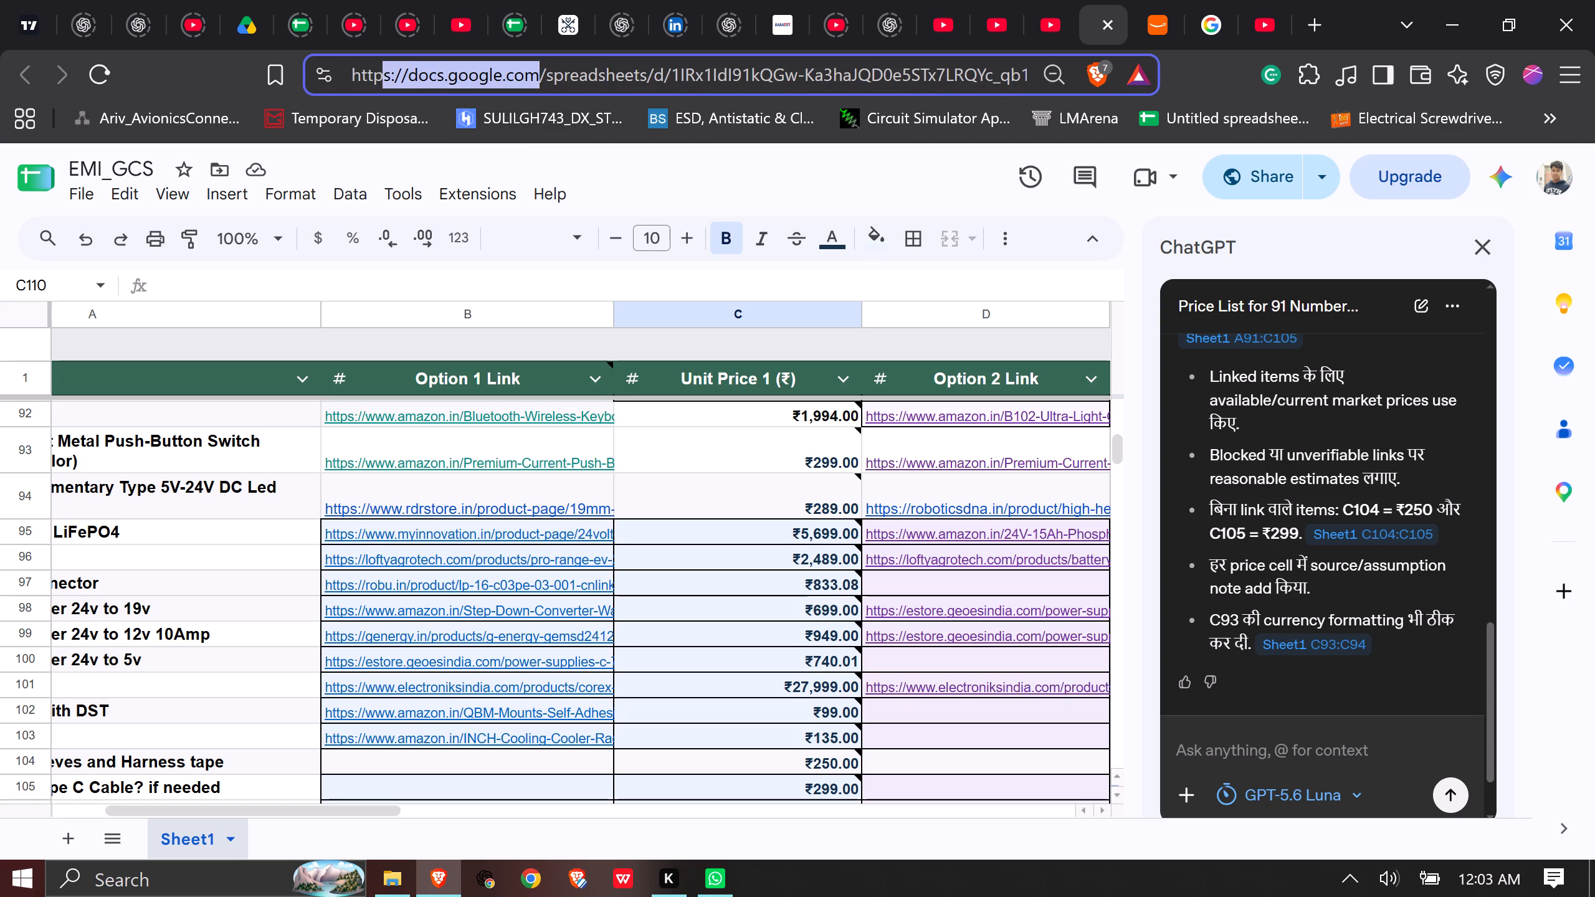
pyautogui.moveTo(377, 71); pyautogui.dragTo(351, 65)
pyautogui.hotkey('ctrl', 'c')
pyautogui.click(1311, 6)
pyautogui.hotkey('ctrl', 'v')
pyautogui.press('Return')
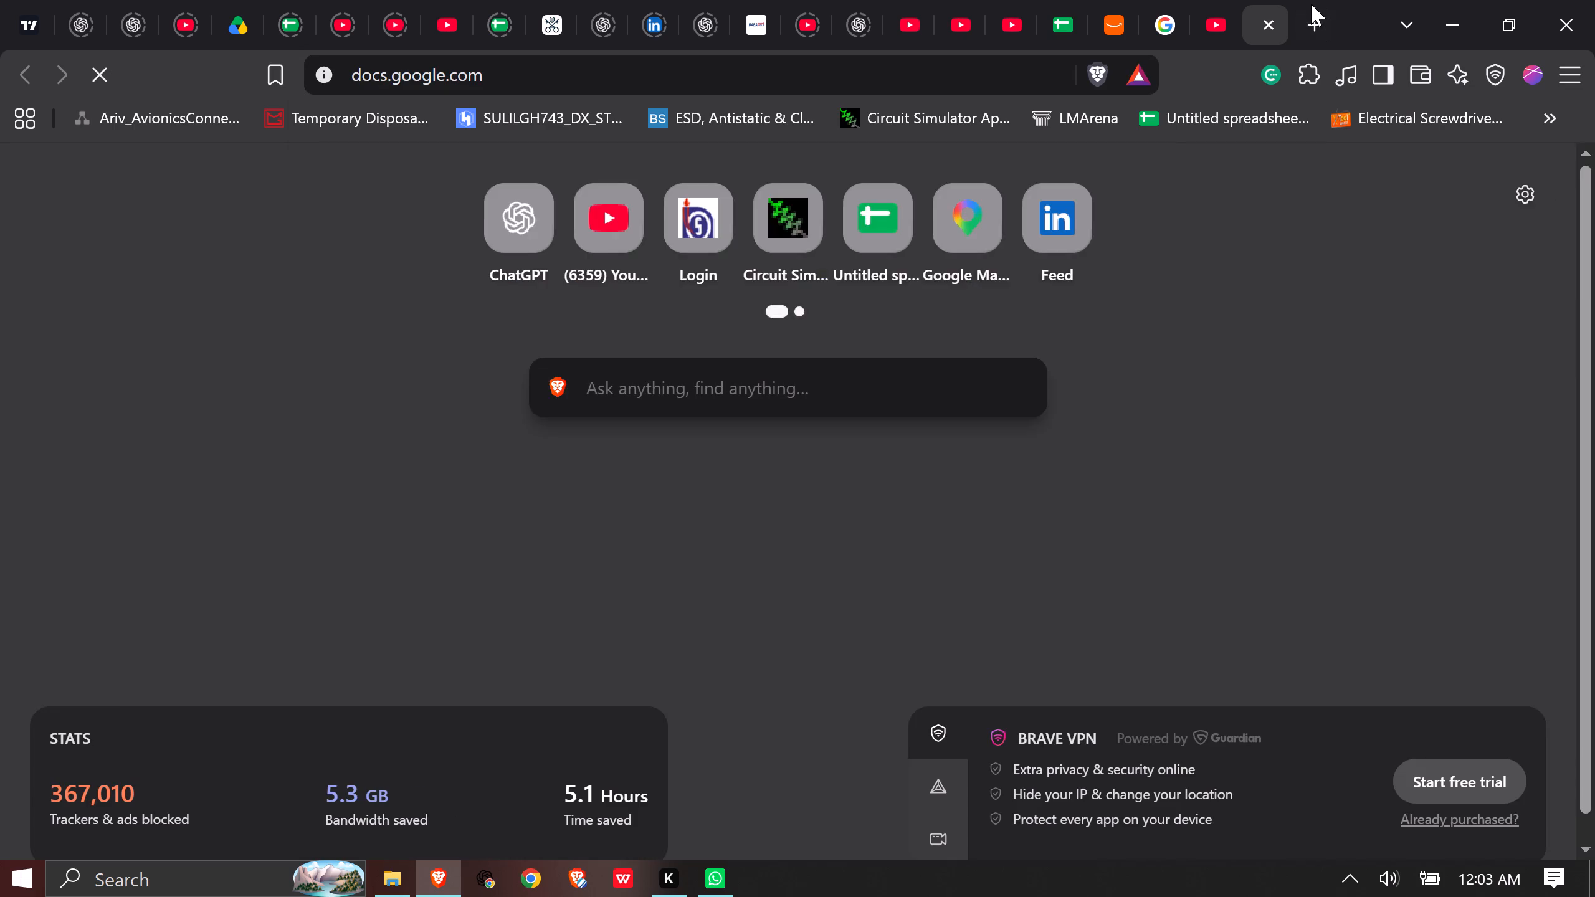
# Switch to the YouTube home feed and browse through the recommended videos and Shorts.
pyautogui.click(1233, 0)
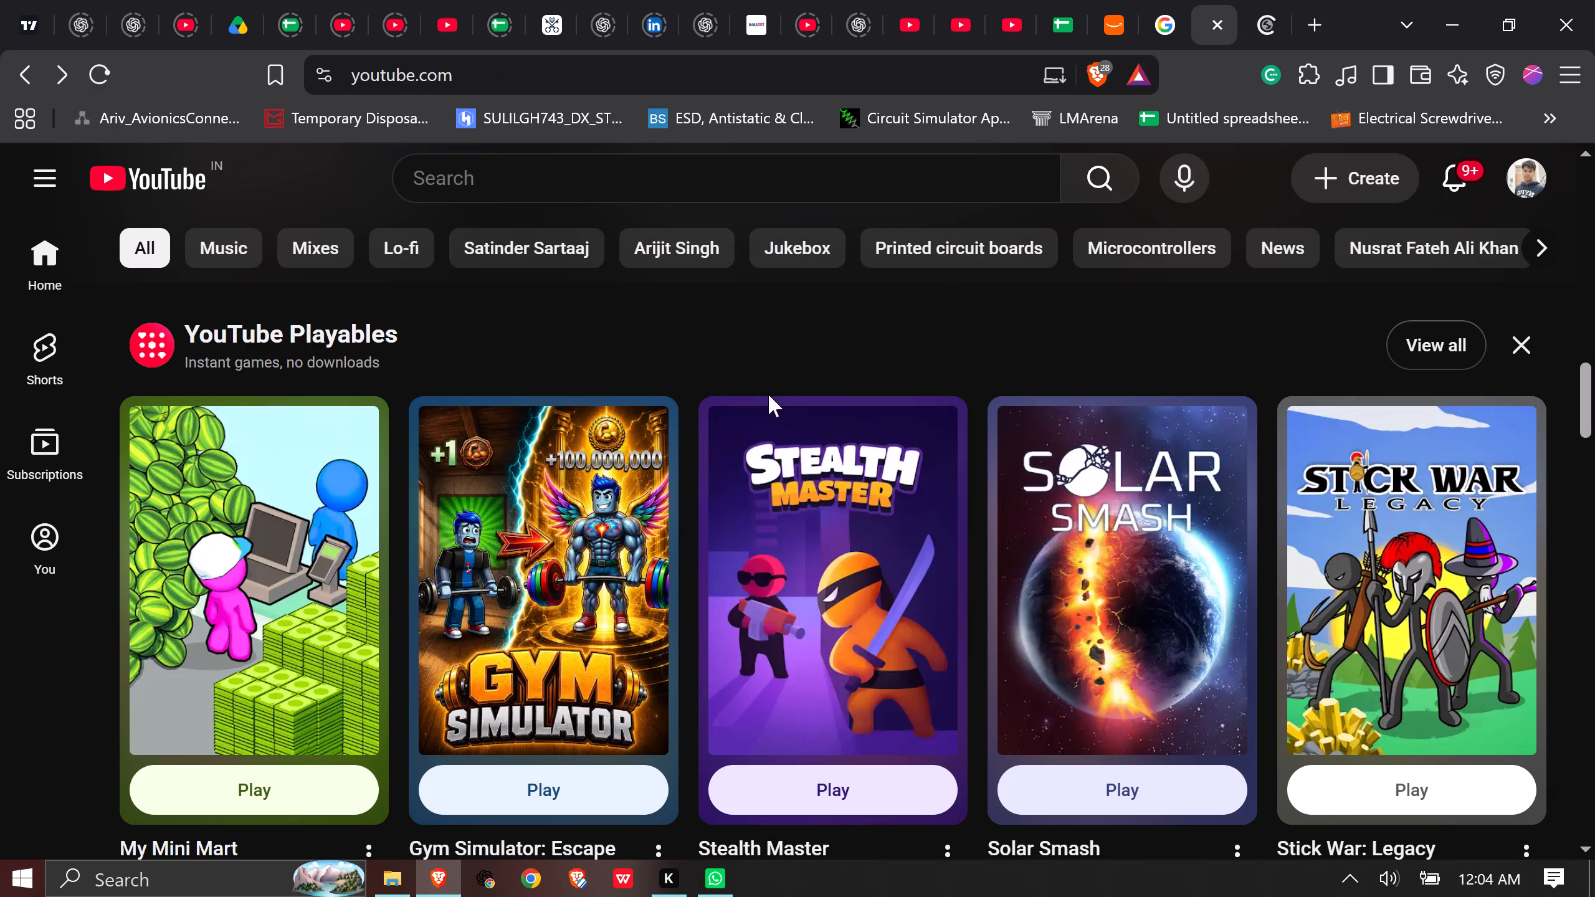
pyautogui.scroll(-1, 714, 511)
pyautogui.scroll(1, 714, 511)
pyautogui.scroll(-1, 714, 511)
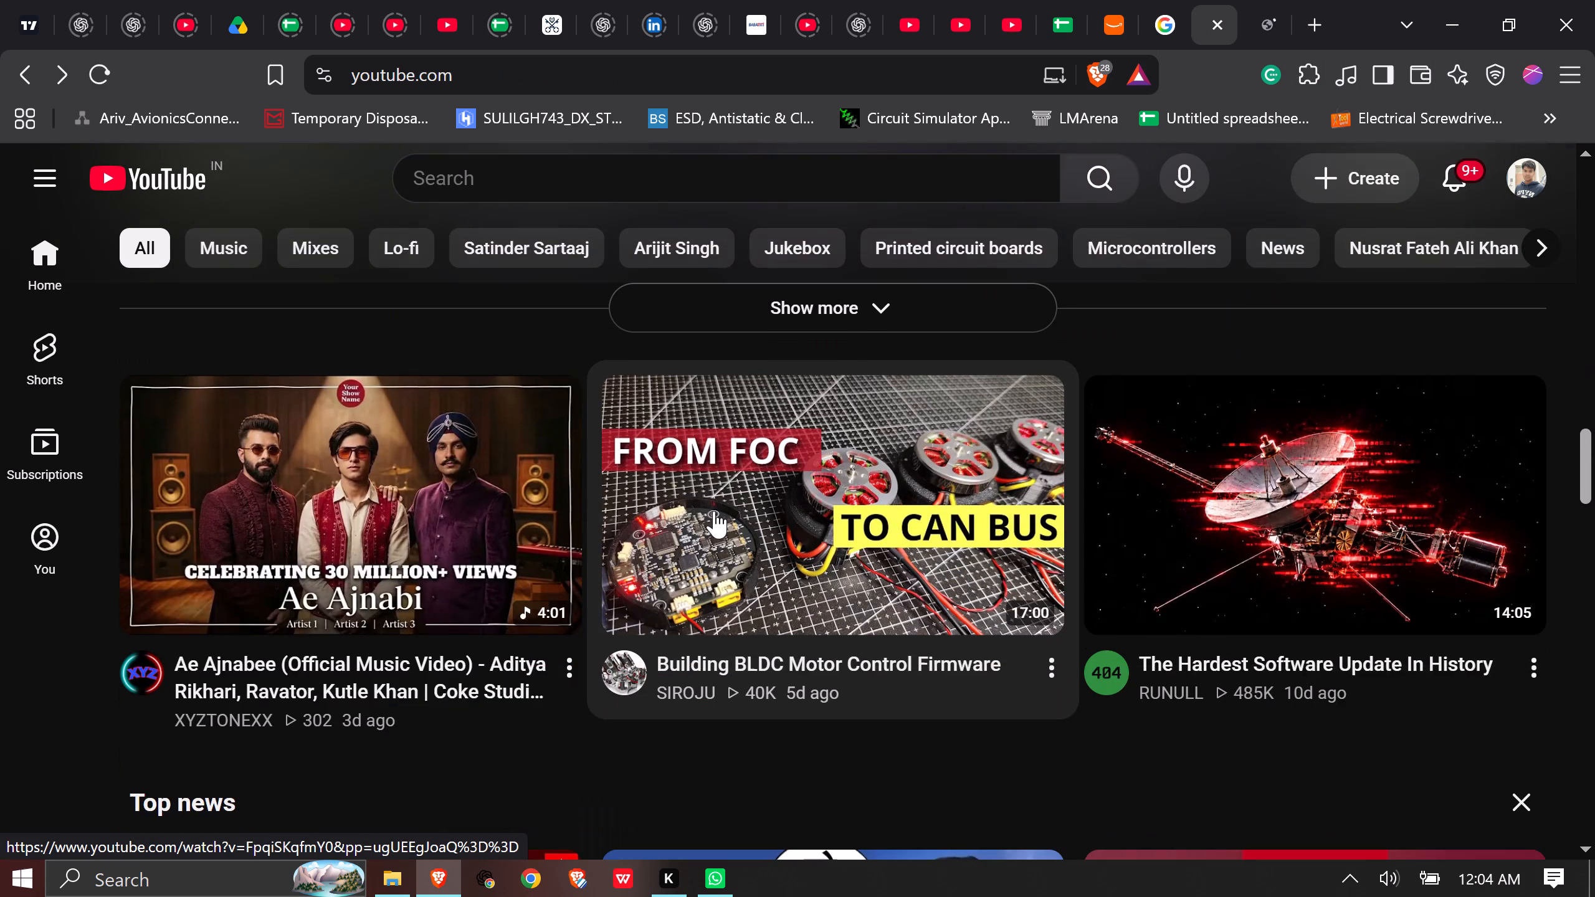
pyautogui.scroll(-3, 714, 511)
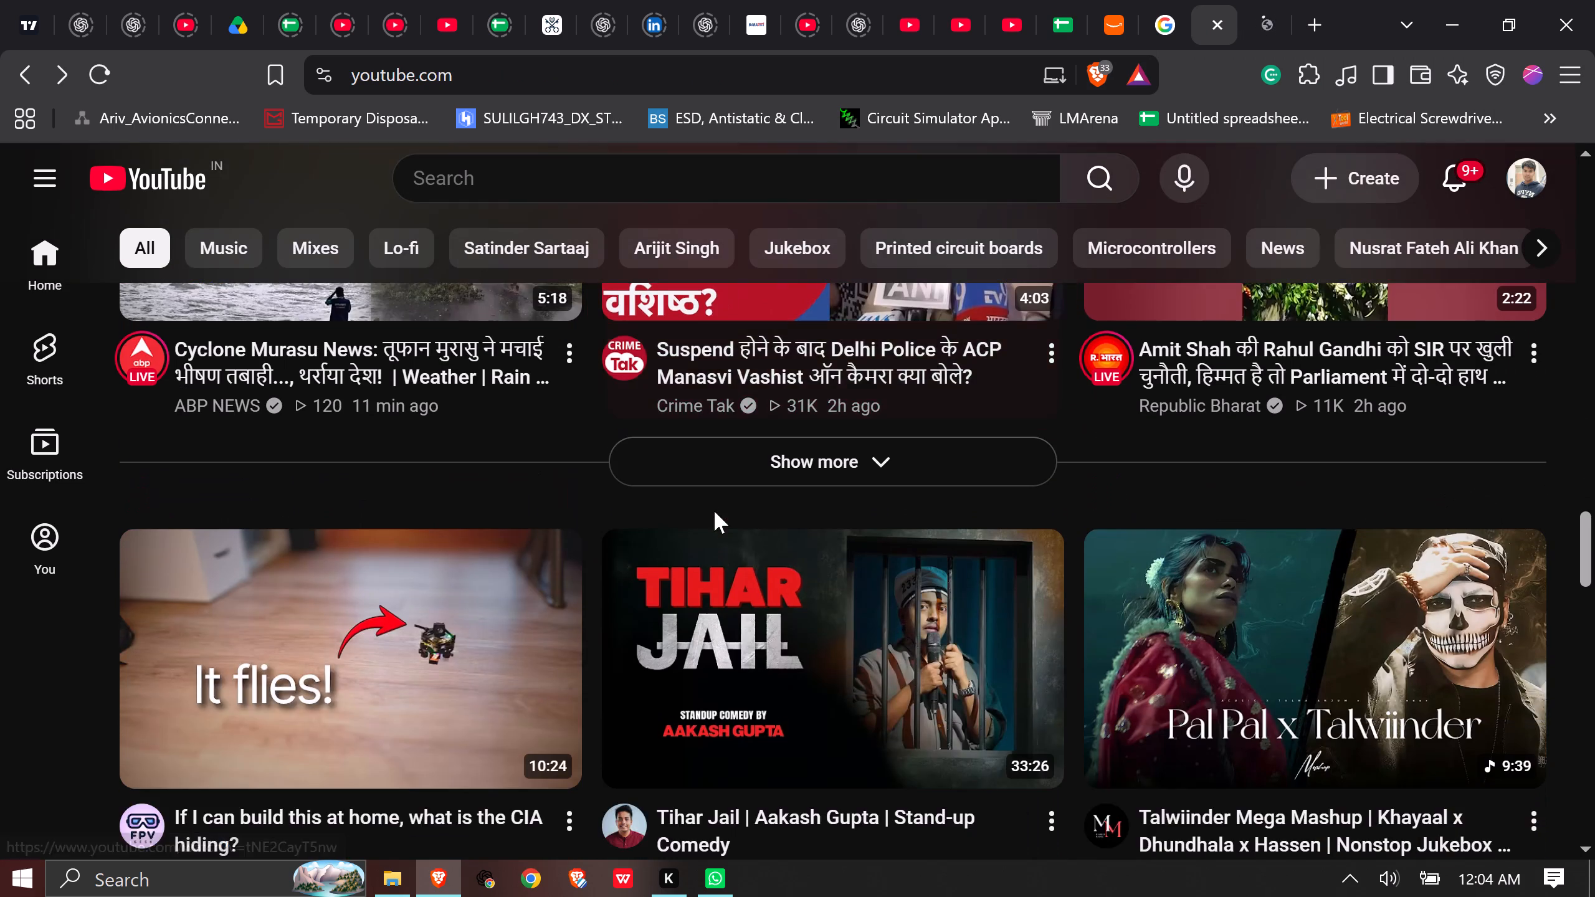
pyautogui.scroll(-1, 714, 511)
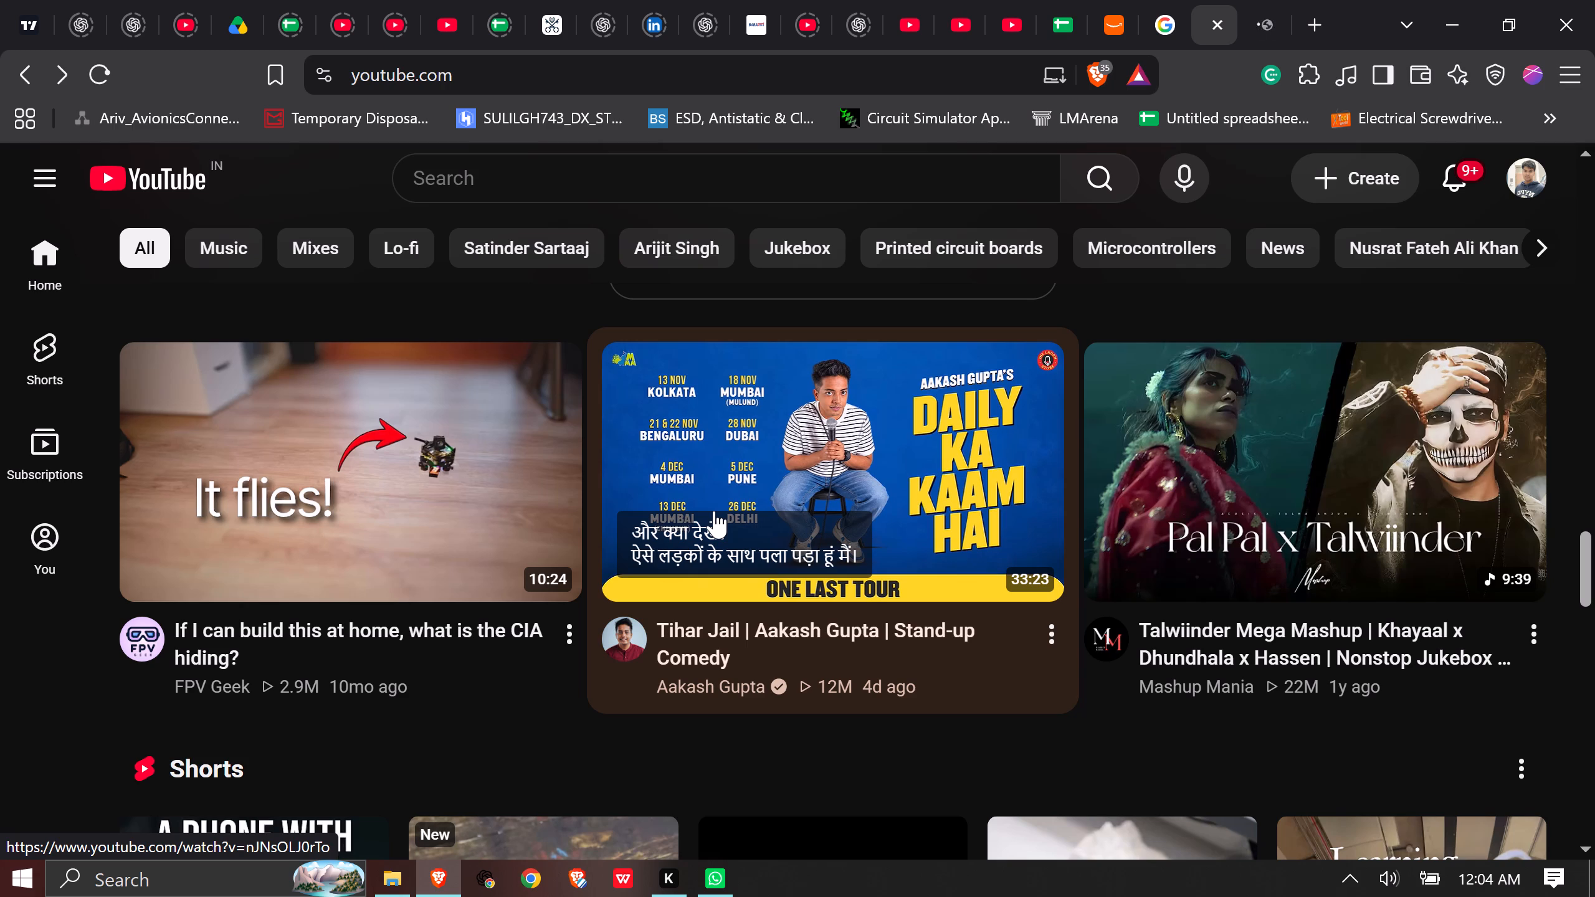
pyautogui.scroll(-1, 714, 511)
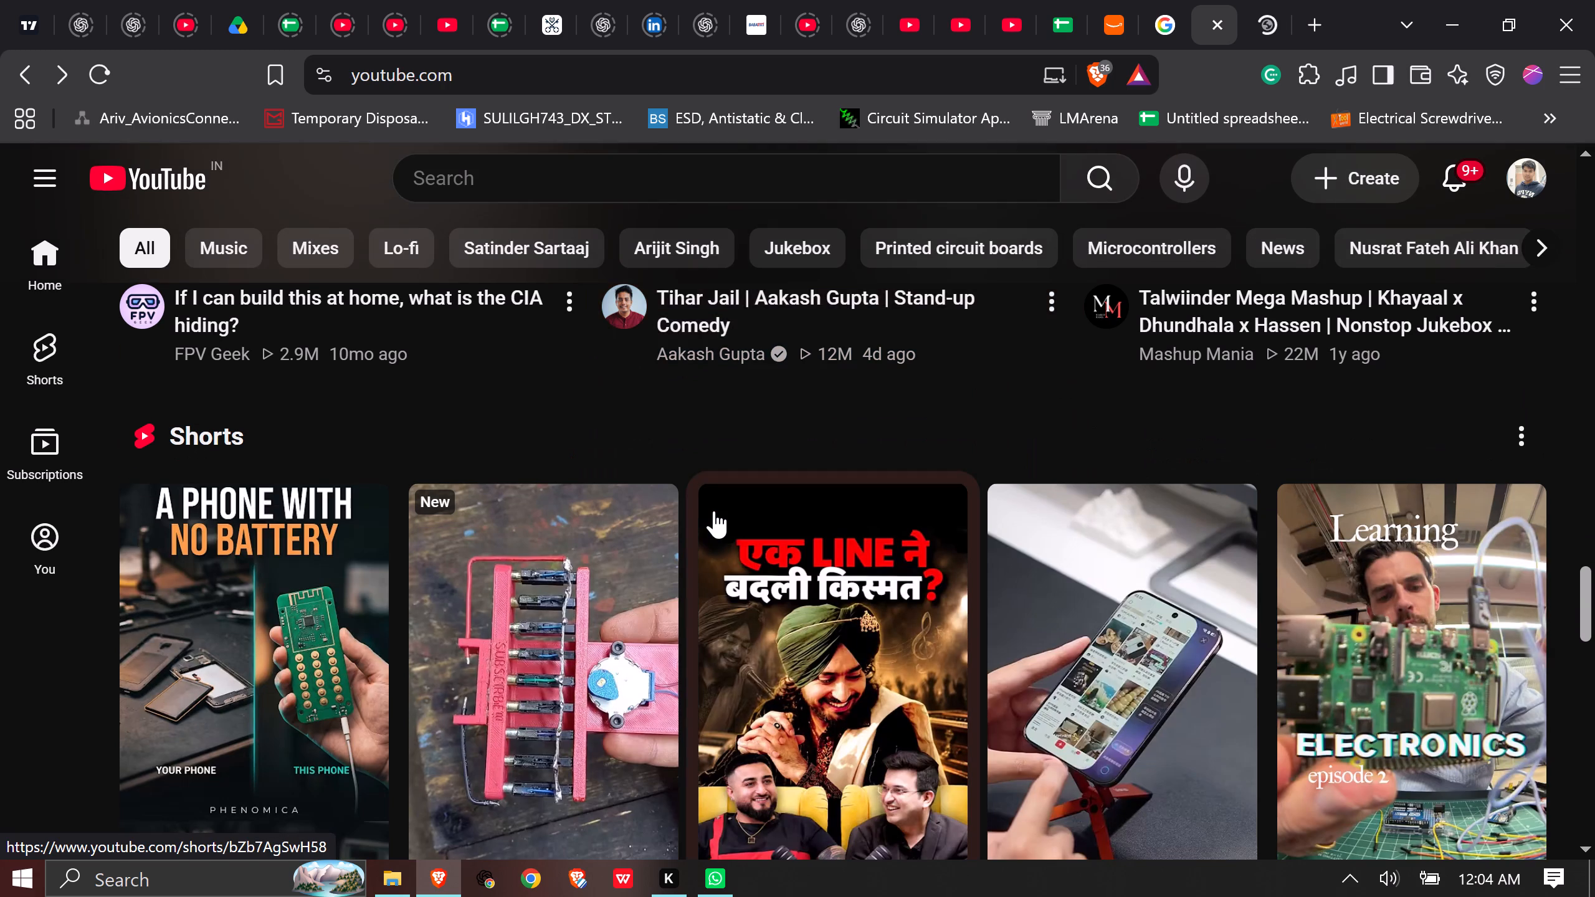
pyautogui.scroll(-2, 714, 511)
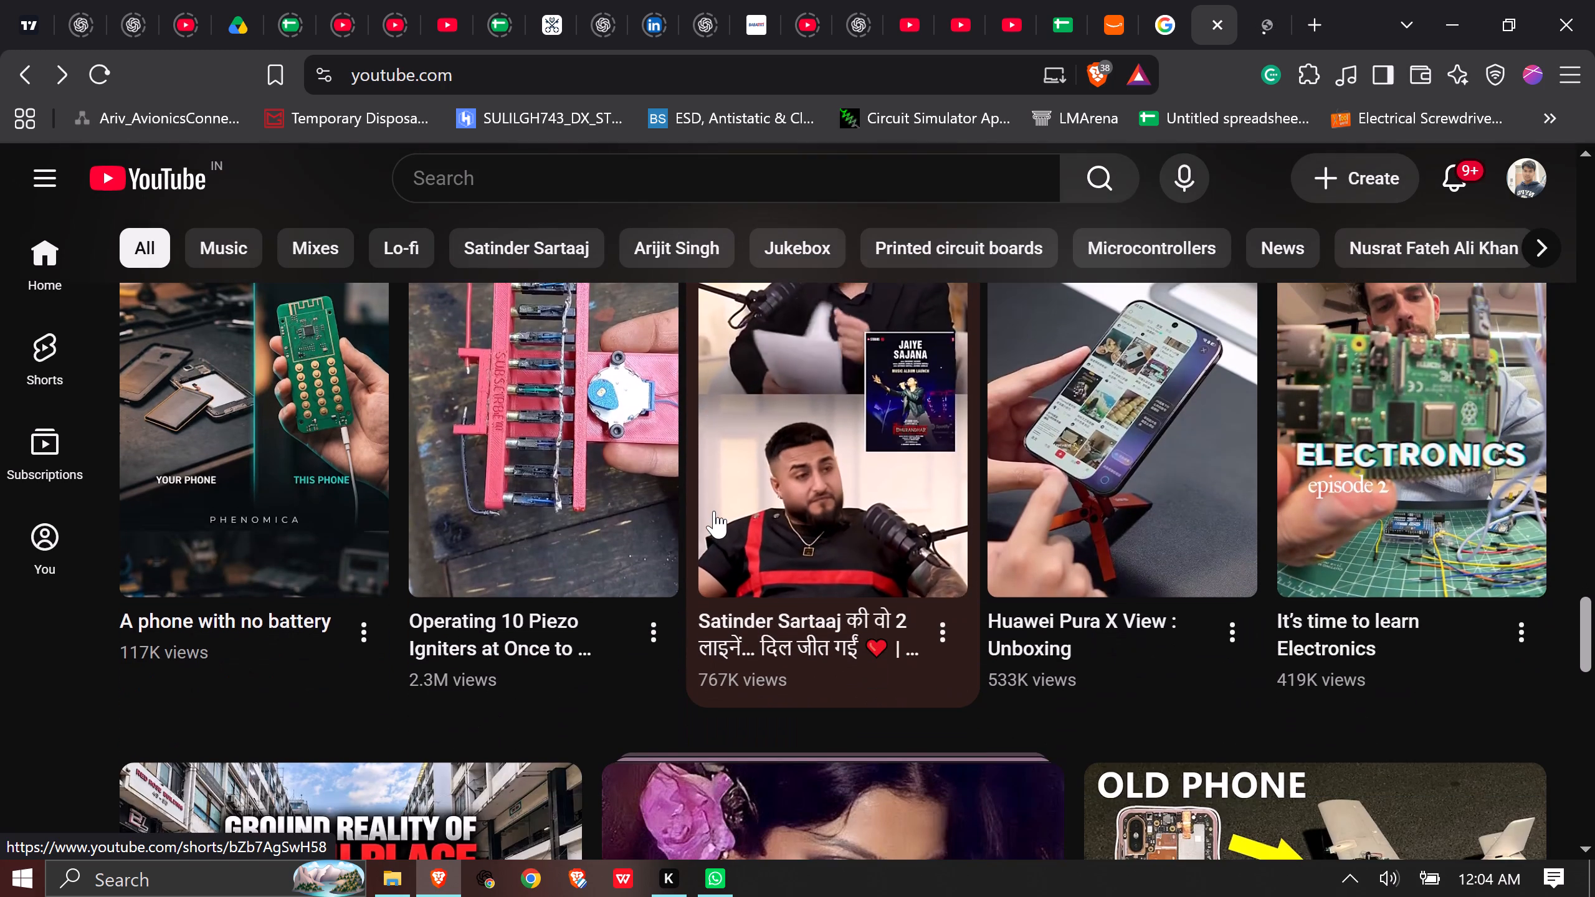
pyautogui.scroll(-2, 714, 511)
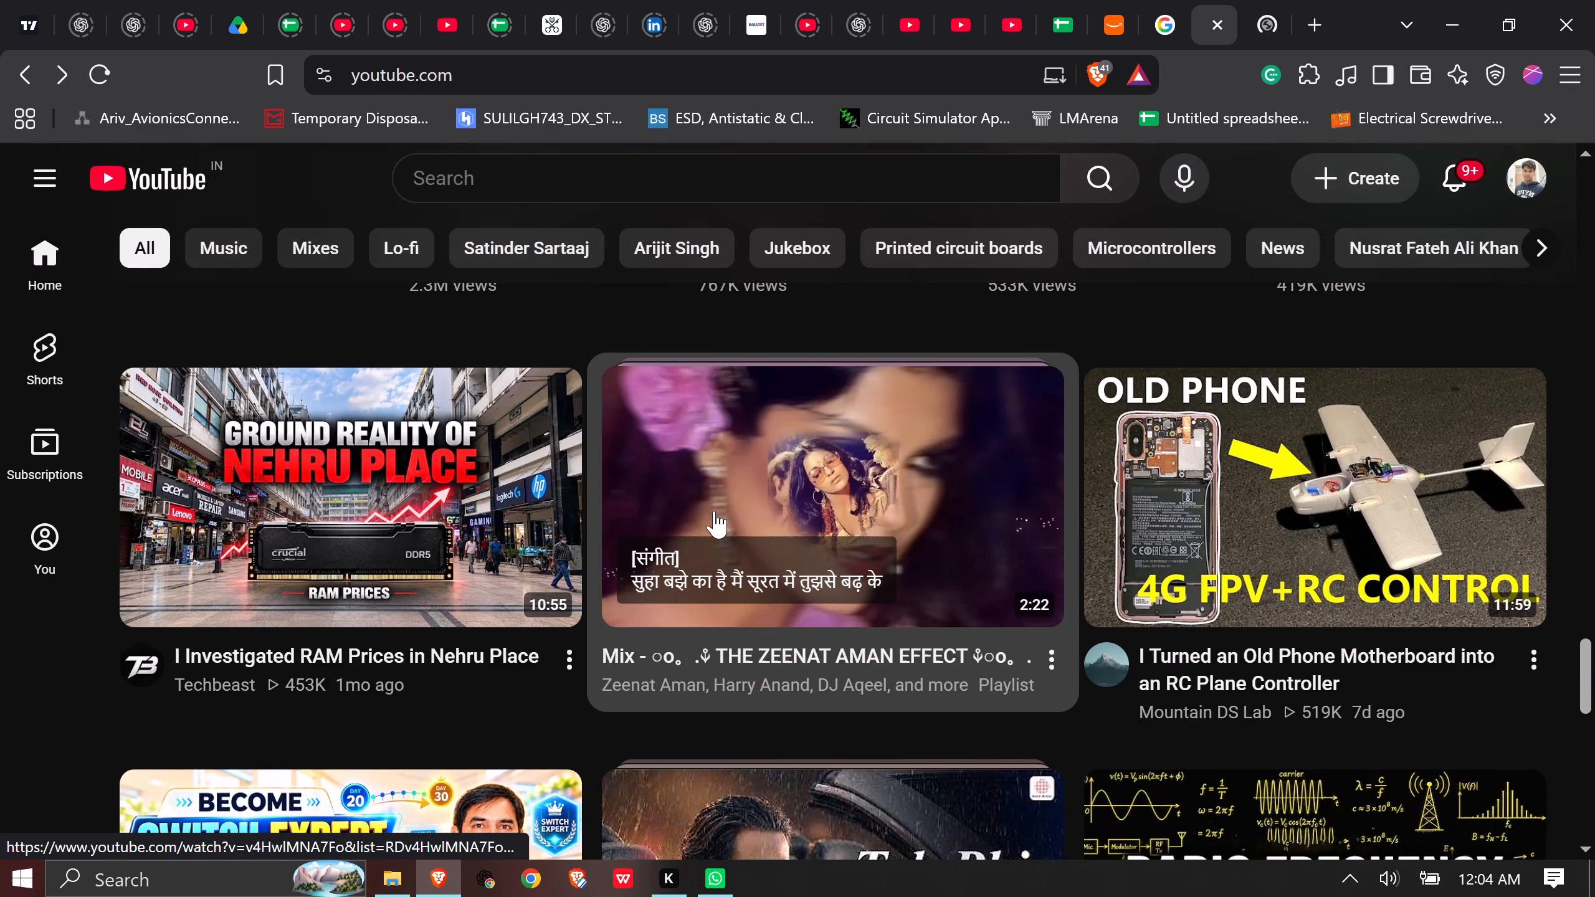
pyautogui.scroll(-2, 714, 511)
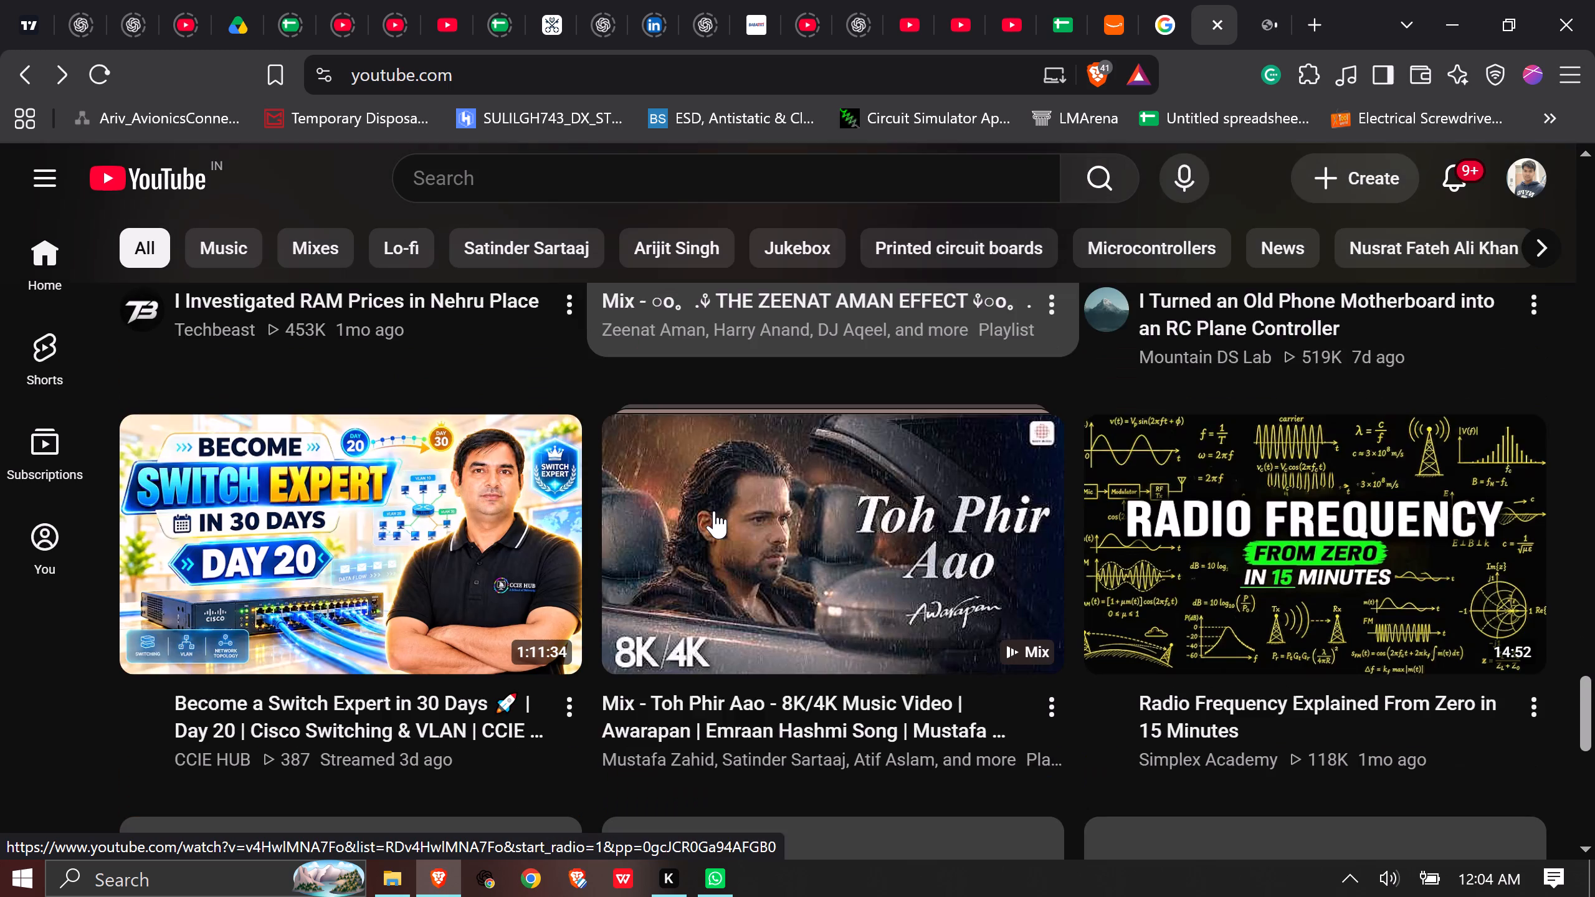
pyautogui.scroll(-1, 714, 511)
pyautogui.scroll(1, 714, 511)
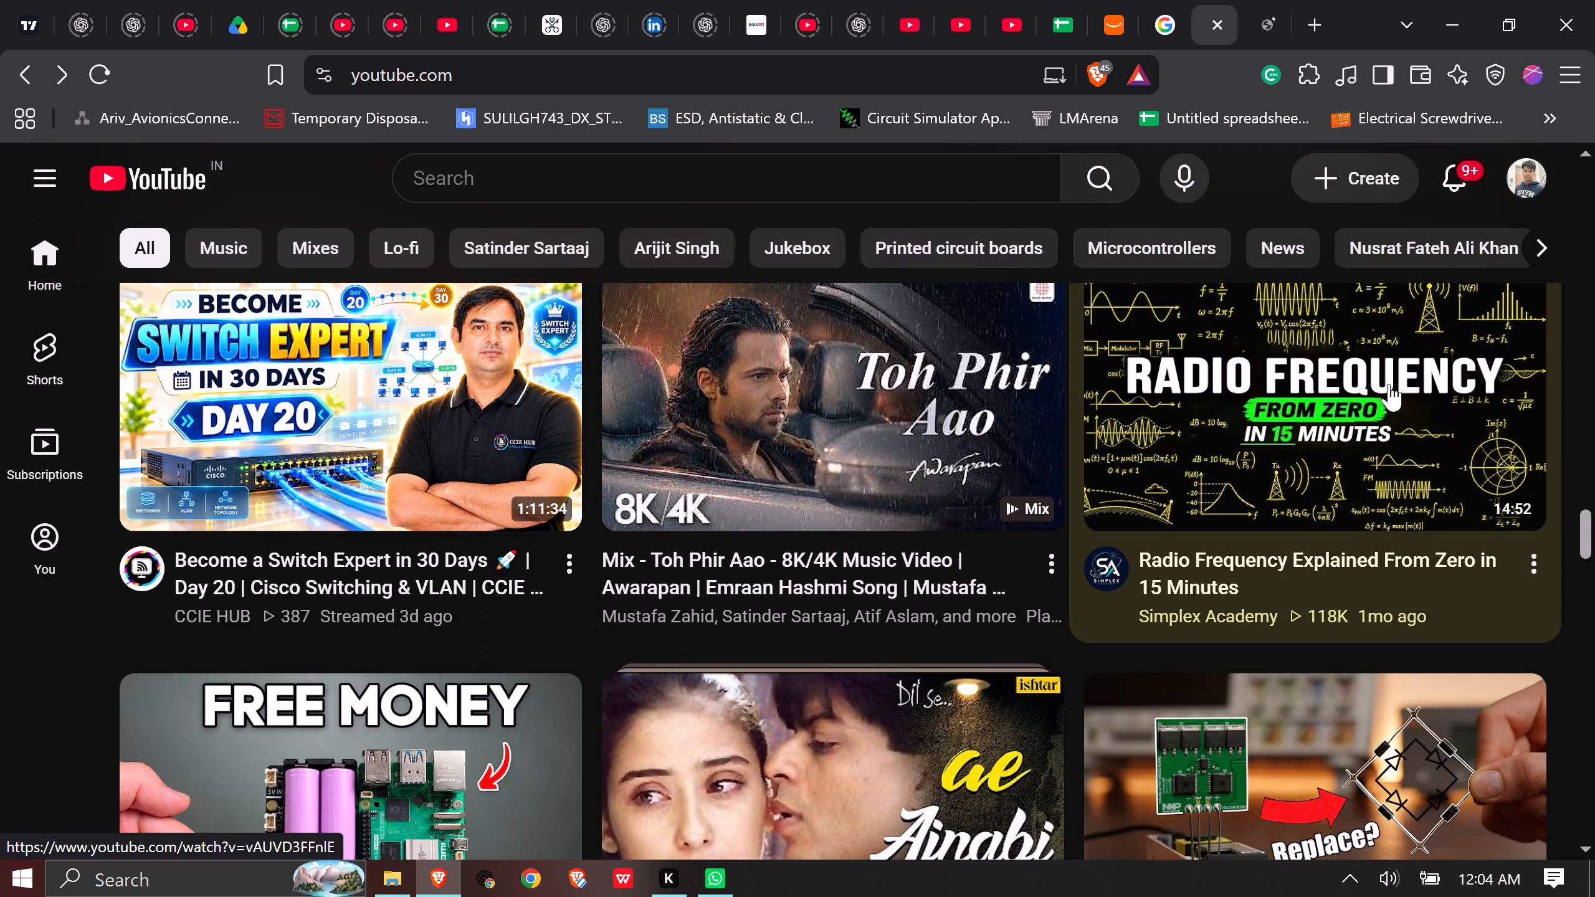
# Open the video "Radio Frequency Explained From Zero in 15 Minutes" by Simplex Academy and watch its opening.
pyautogui.click(1389, 384)
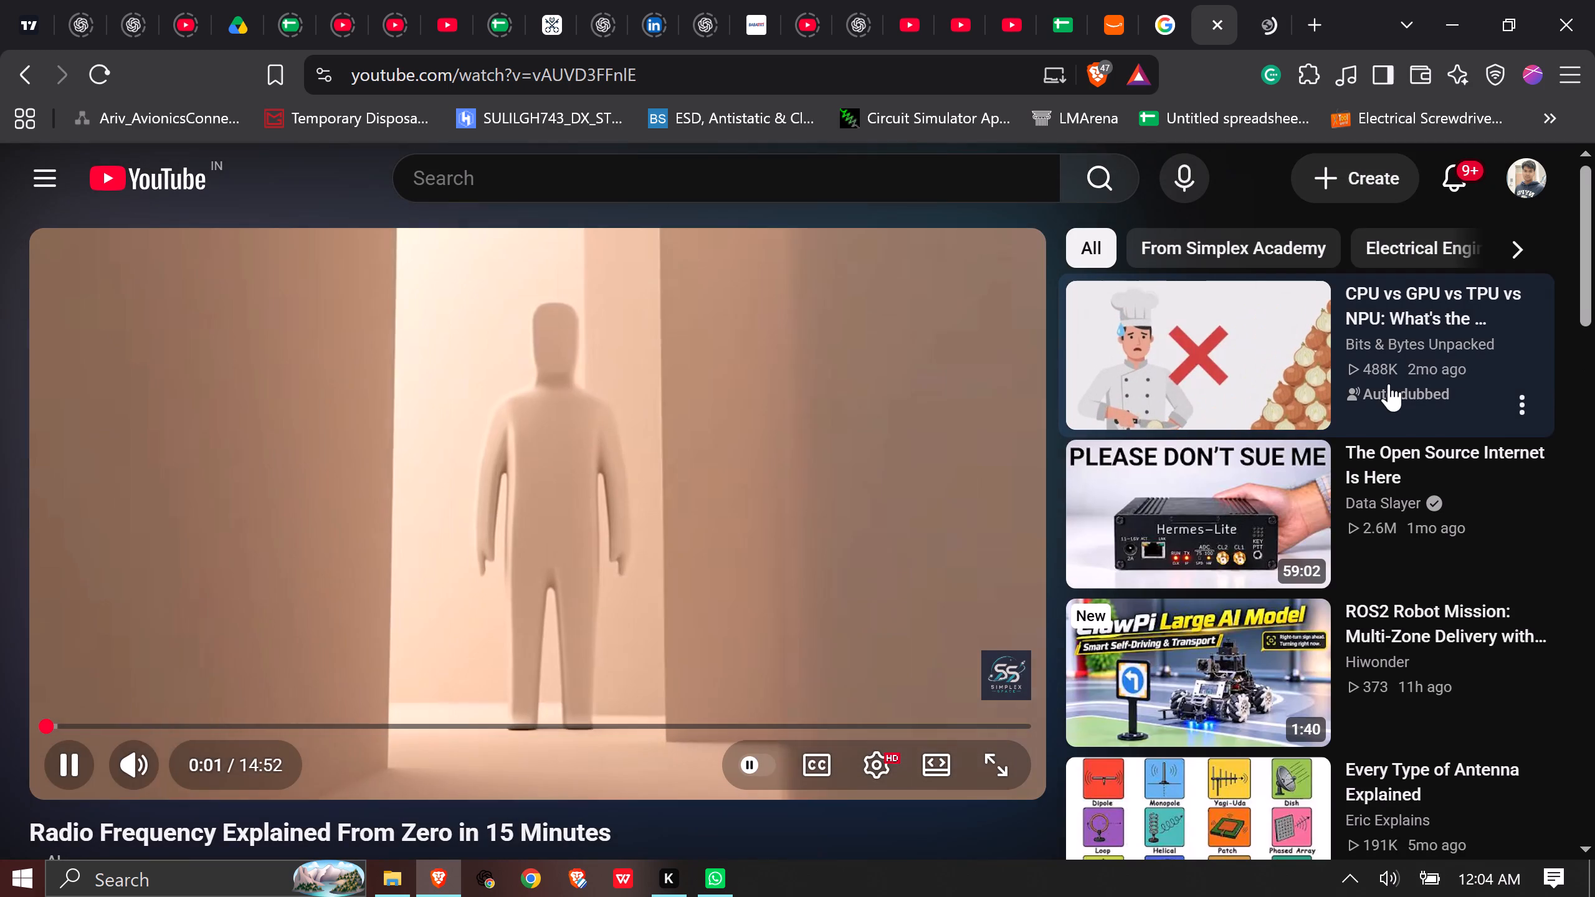
pyautogui.click(832, 497)
pyautogui.click(832, 497)
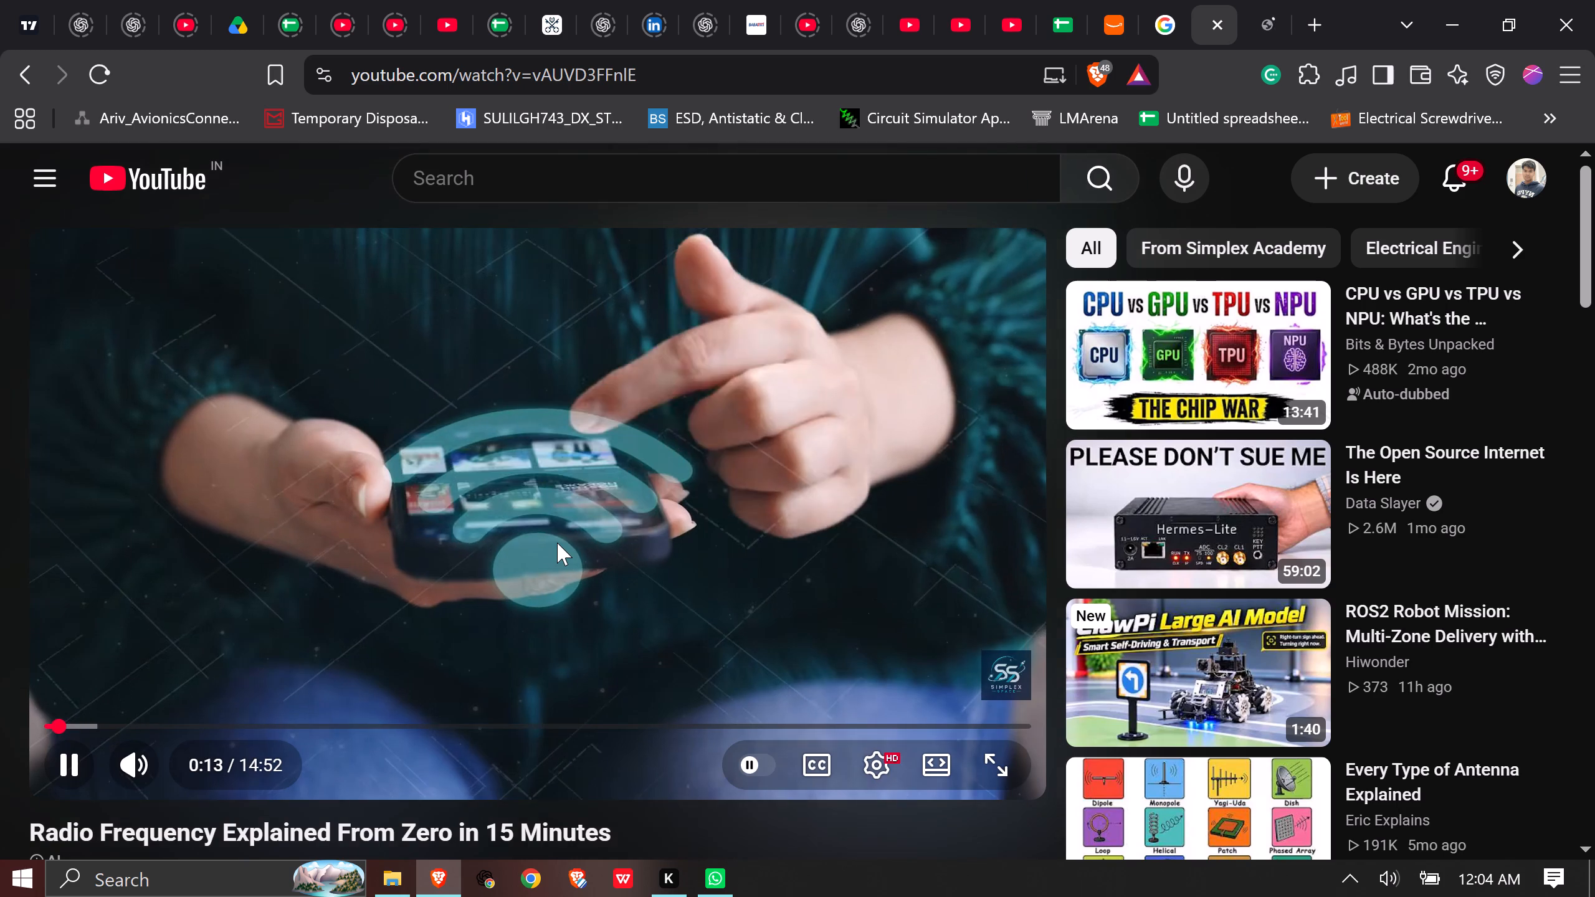
pyautogui.click(557, 543)
pyautogui.click(557, 543)
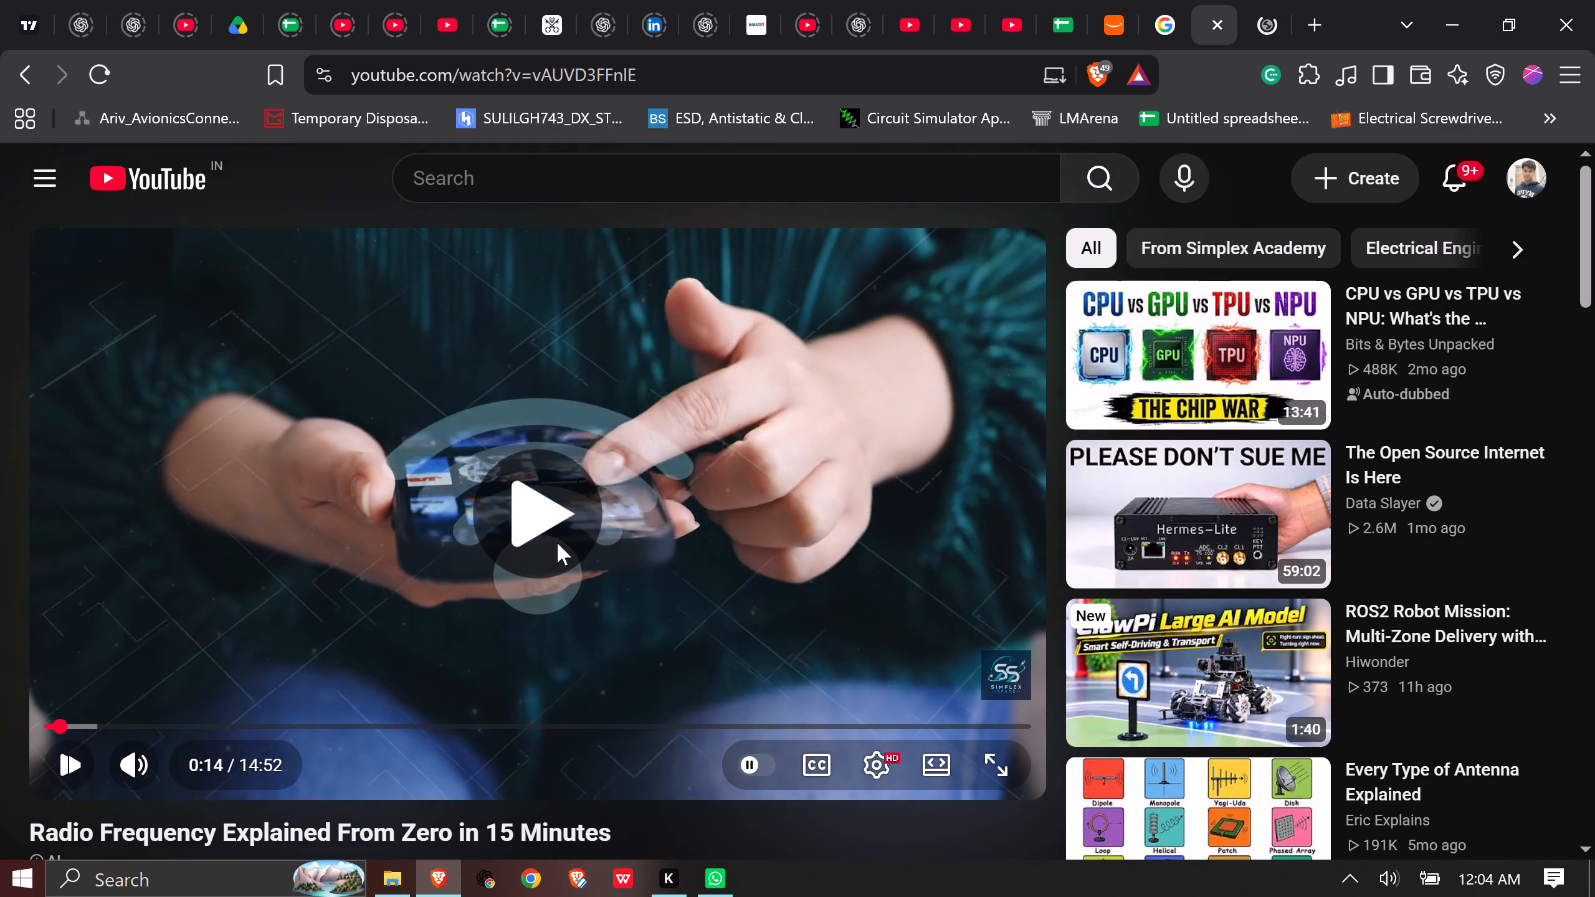
# Look through the radio frequency video's playback settings and its additional video actions.
pyautogui.scroll(-1, 557, 543)
pyautogui.click(868, 608)
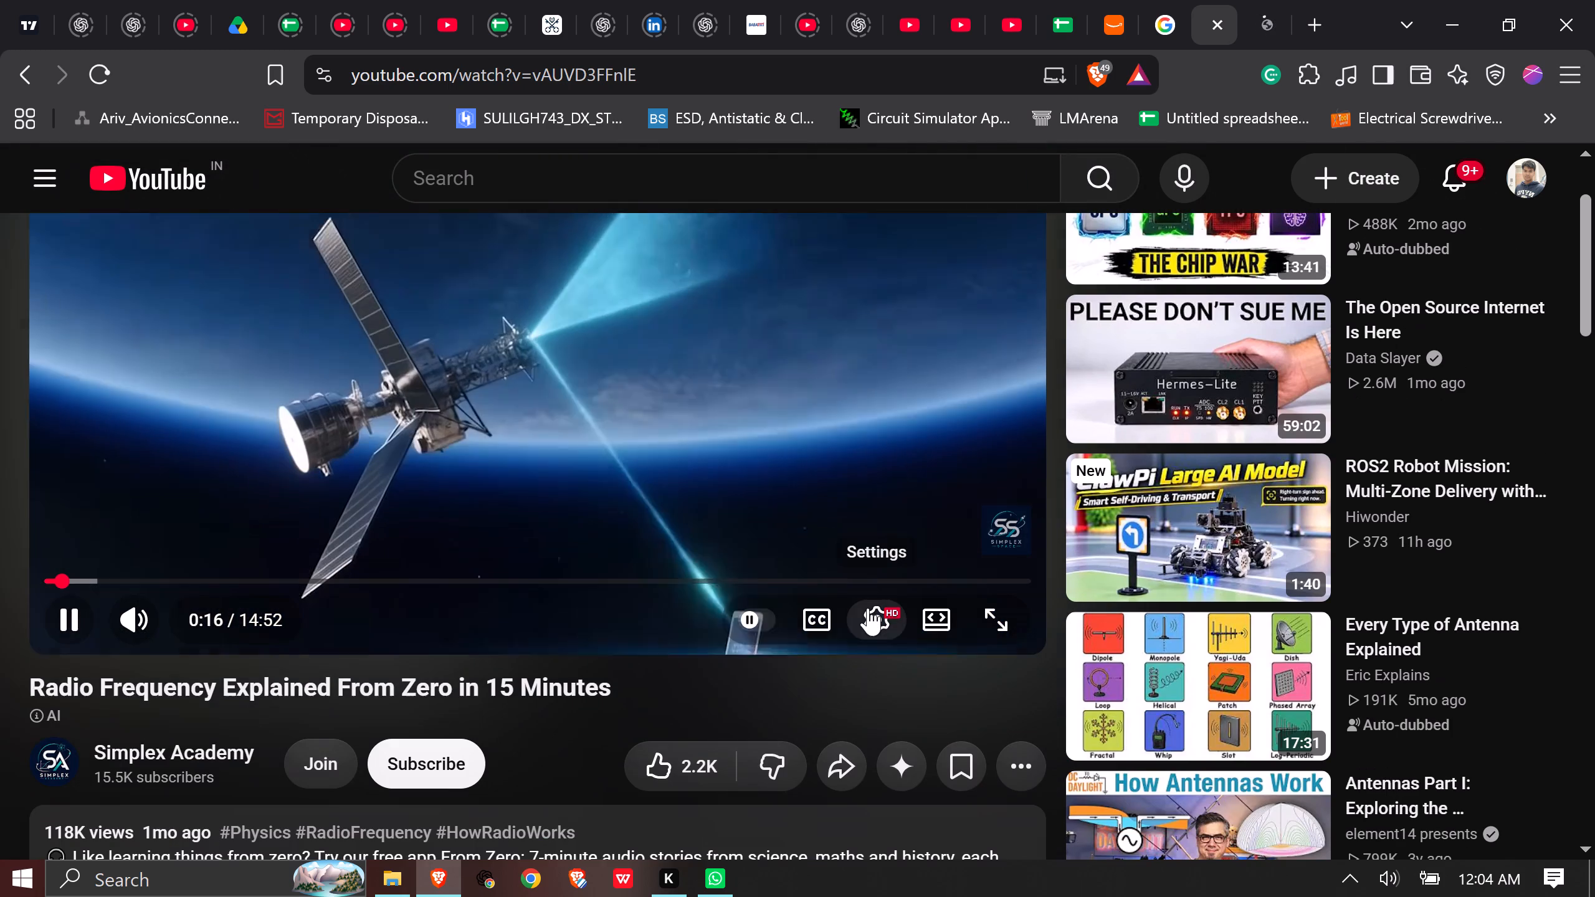
pyautogui.scroll(-1, 832, 515)
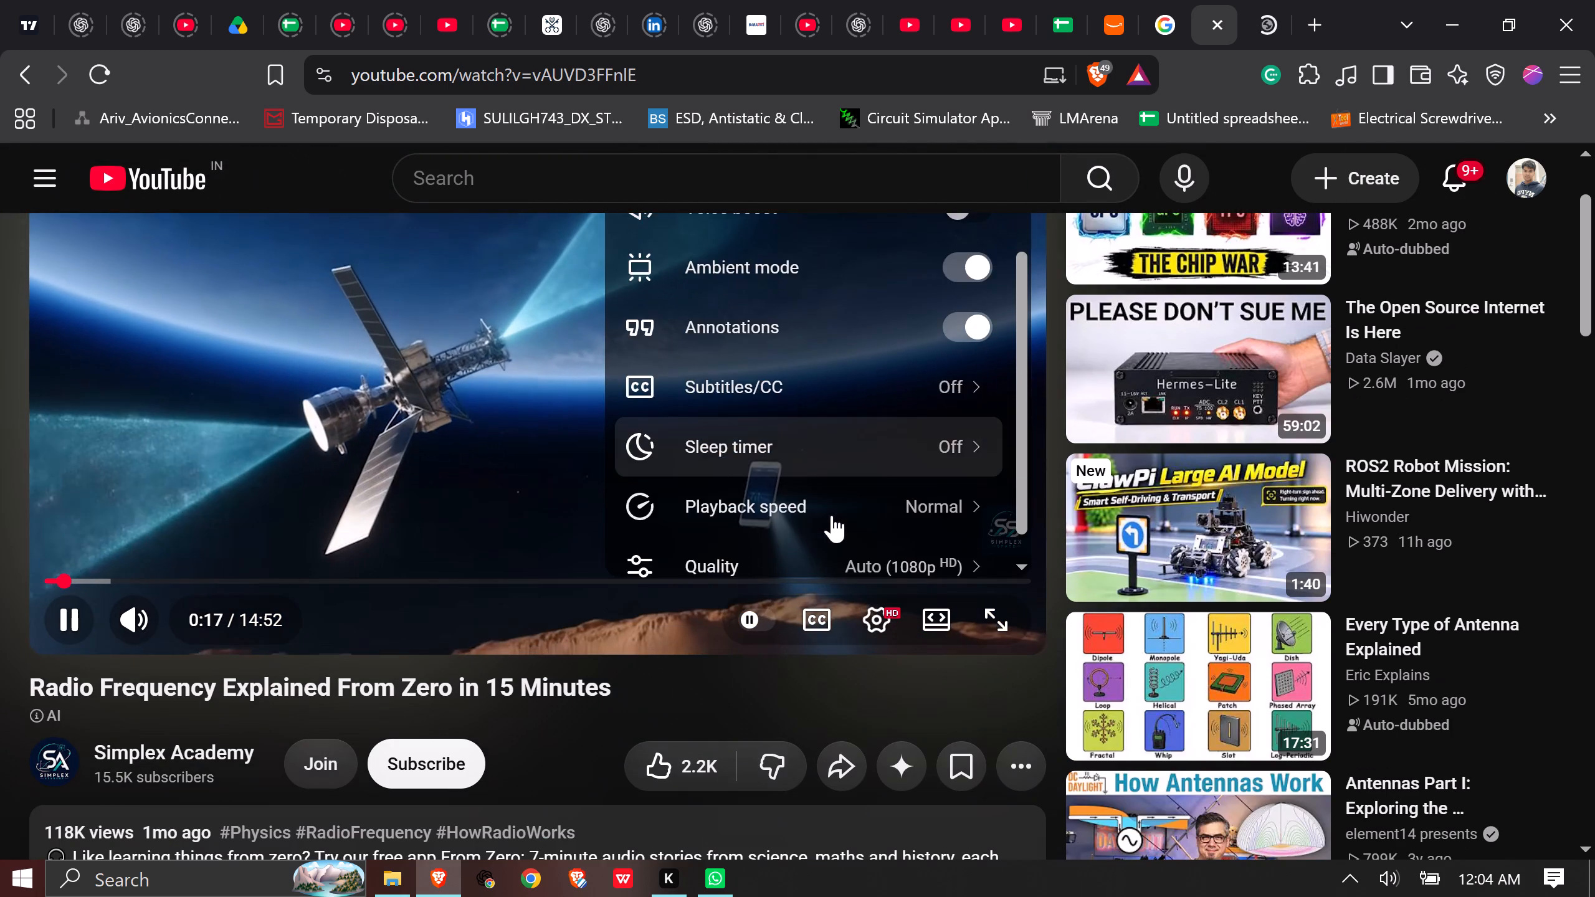
pyautogui.scroll(-1, 832, 515)
pyautogui.scroll(1, 851, 472)
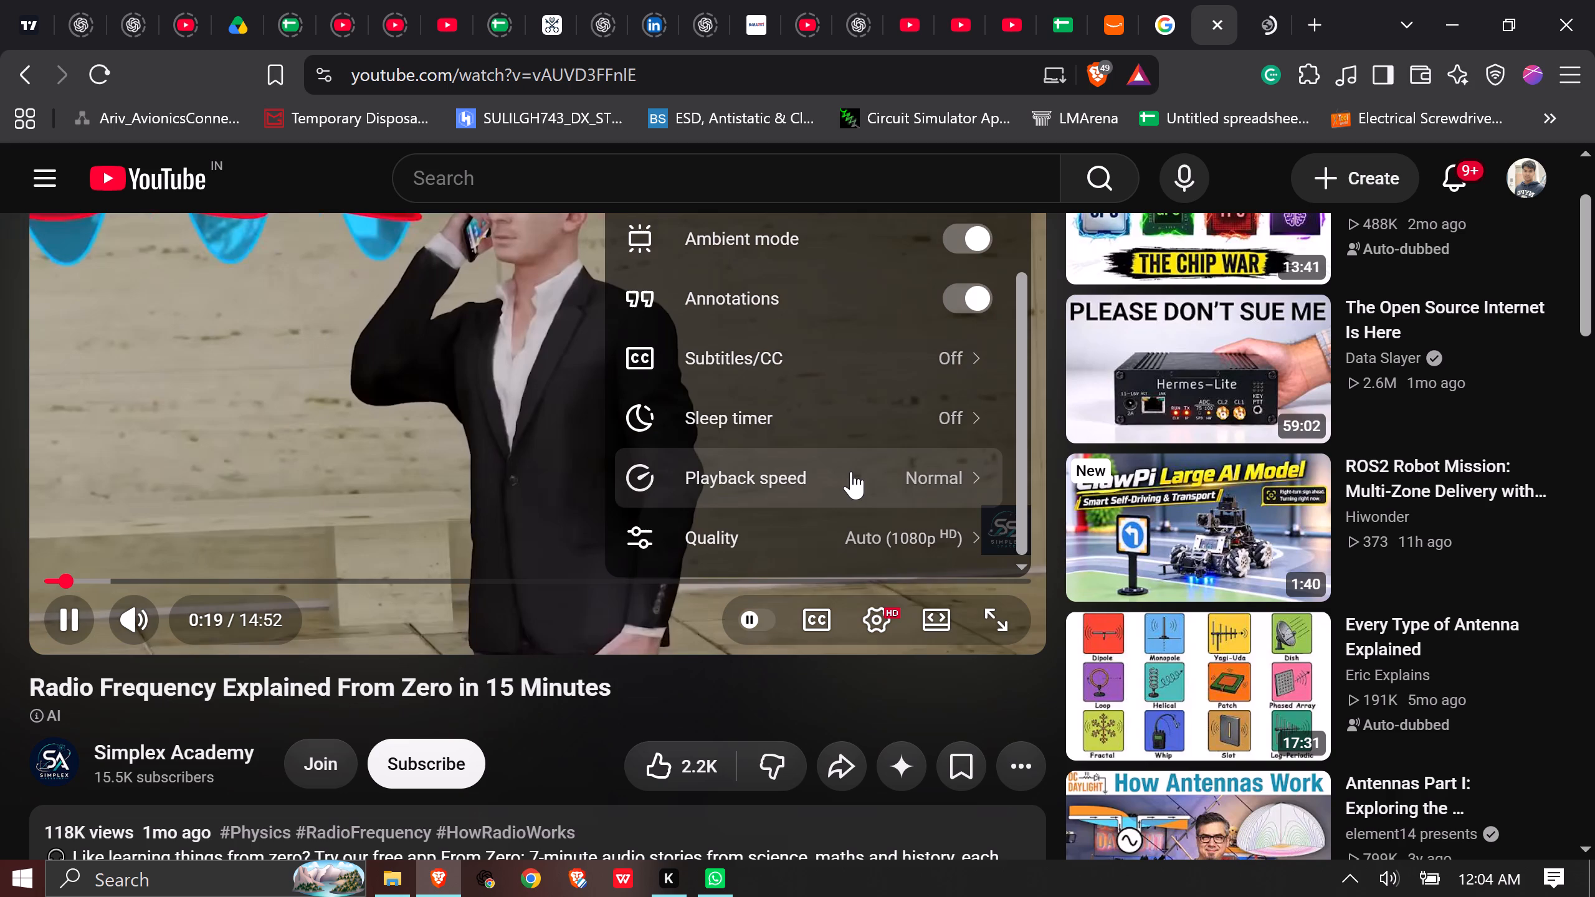
pyautogui.scroll(1, 851, 472)
pyautogui.scroll(-2, 851, 472)
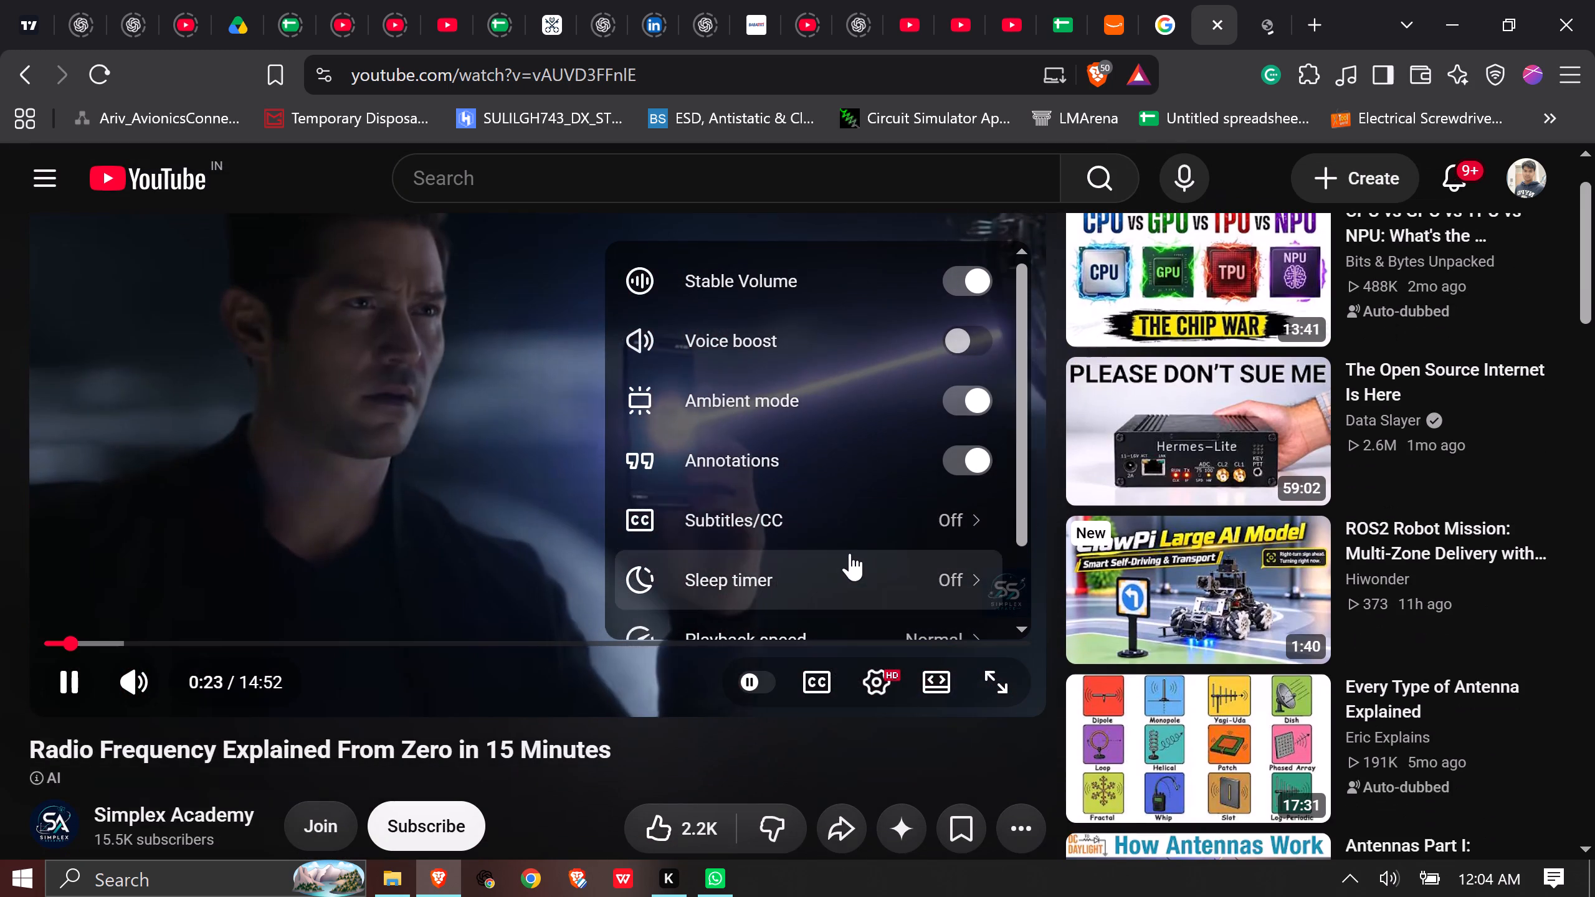
pyautogui.scroll(-1, 914, 520)
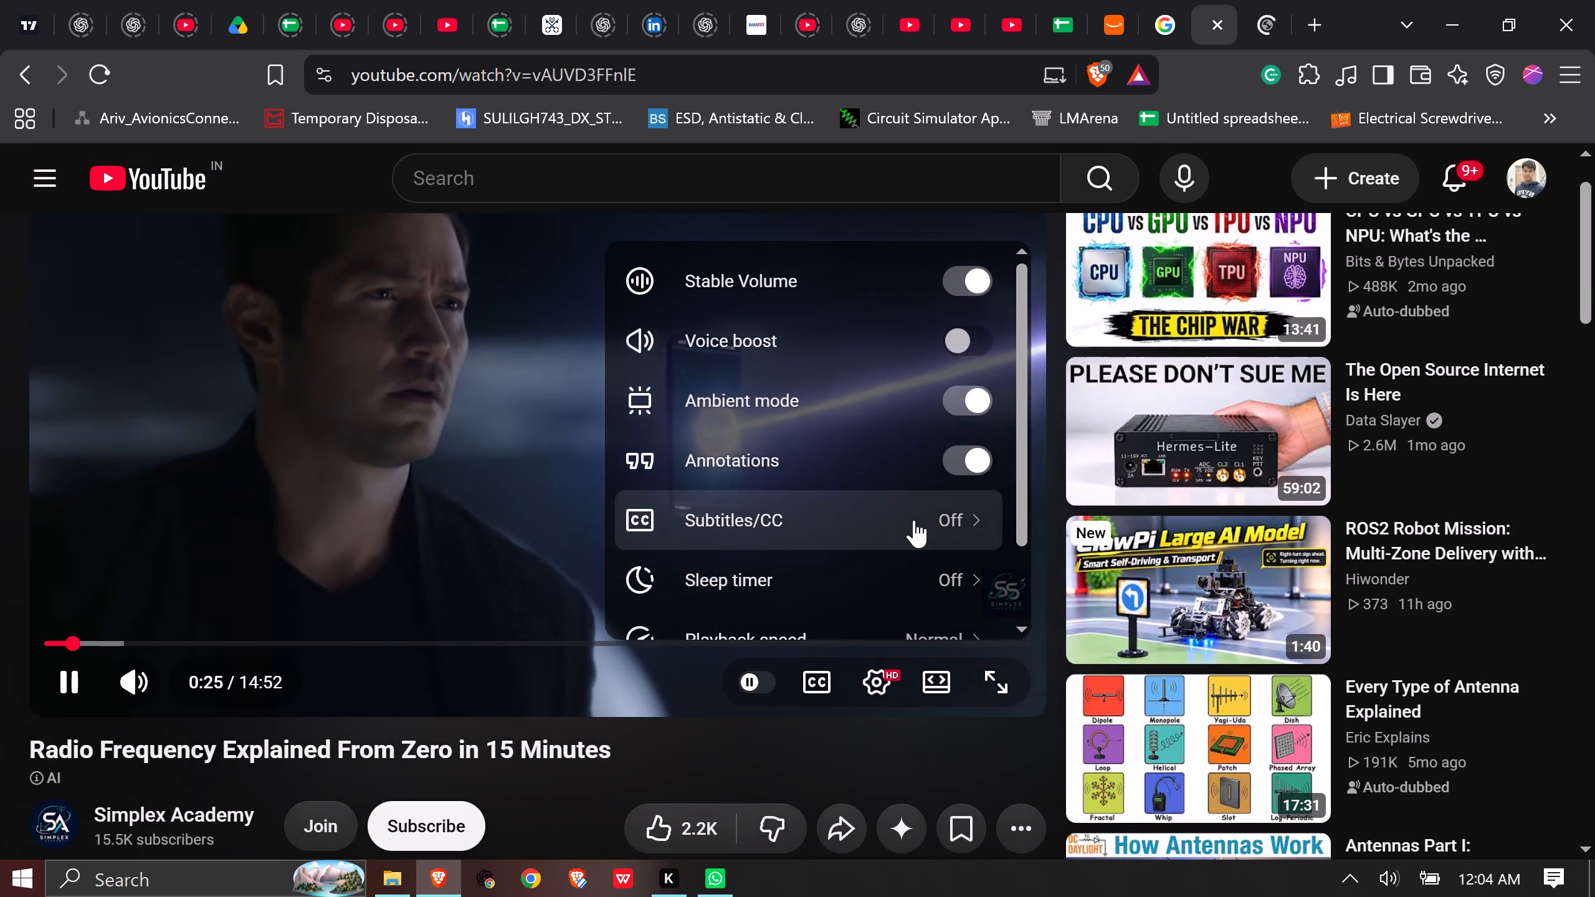
pyautogui.scroll(-3, 914, 520)
pyautogui.scroll(2, 914, 520)
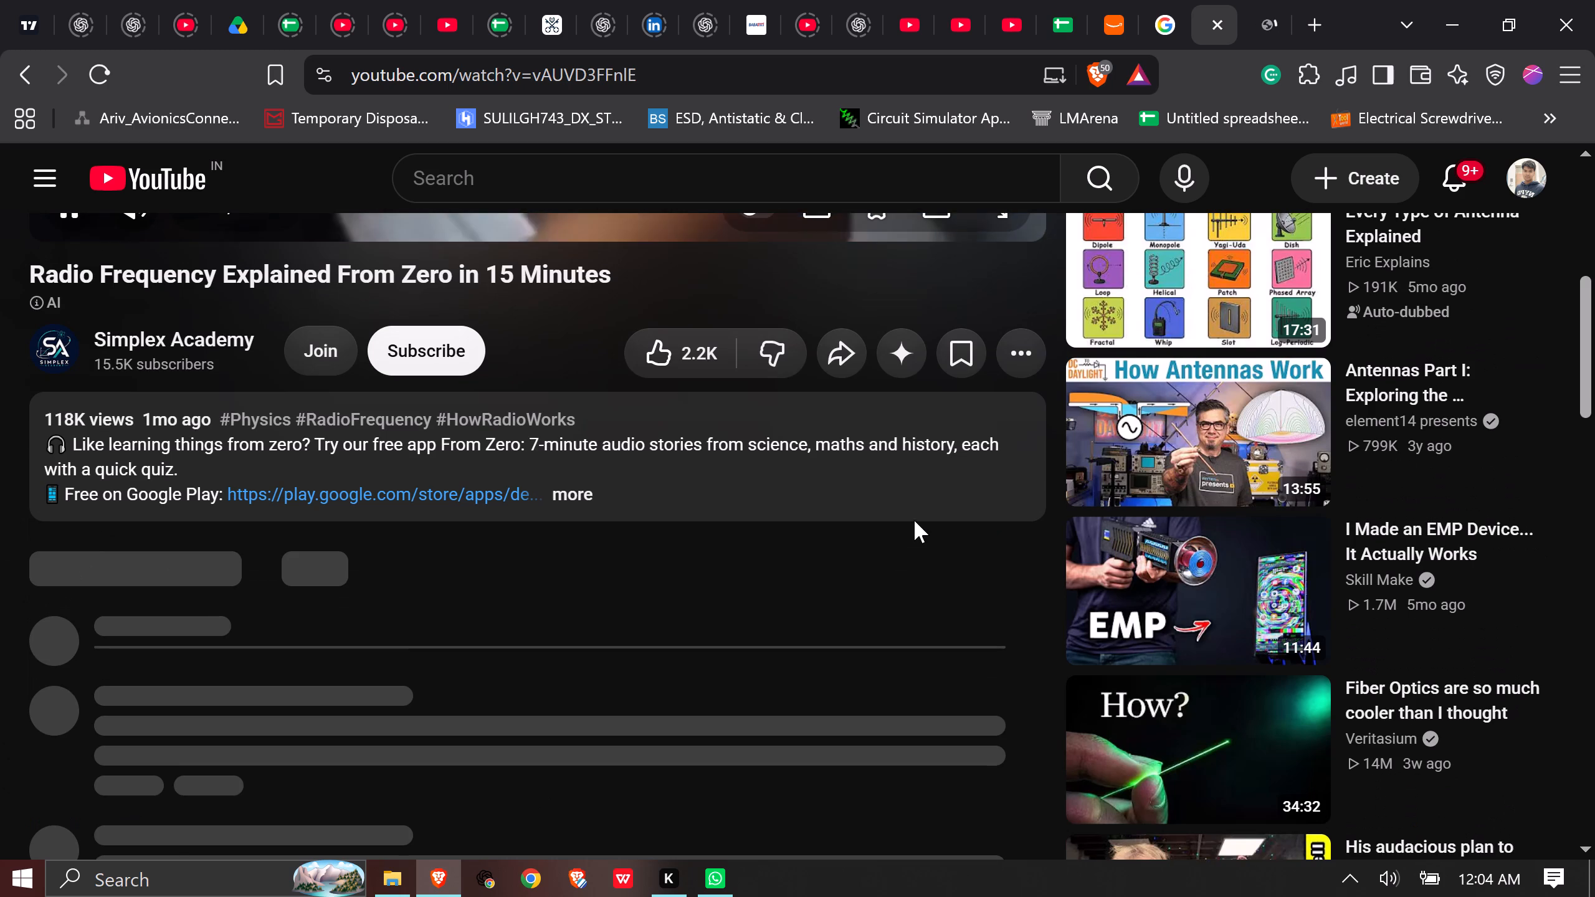
pyautogui.scroll(1, 914, 520)
pyautogui.click(1006, 594)
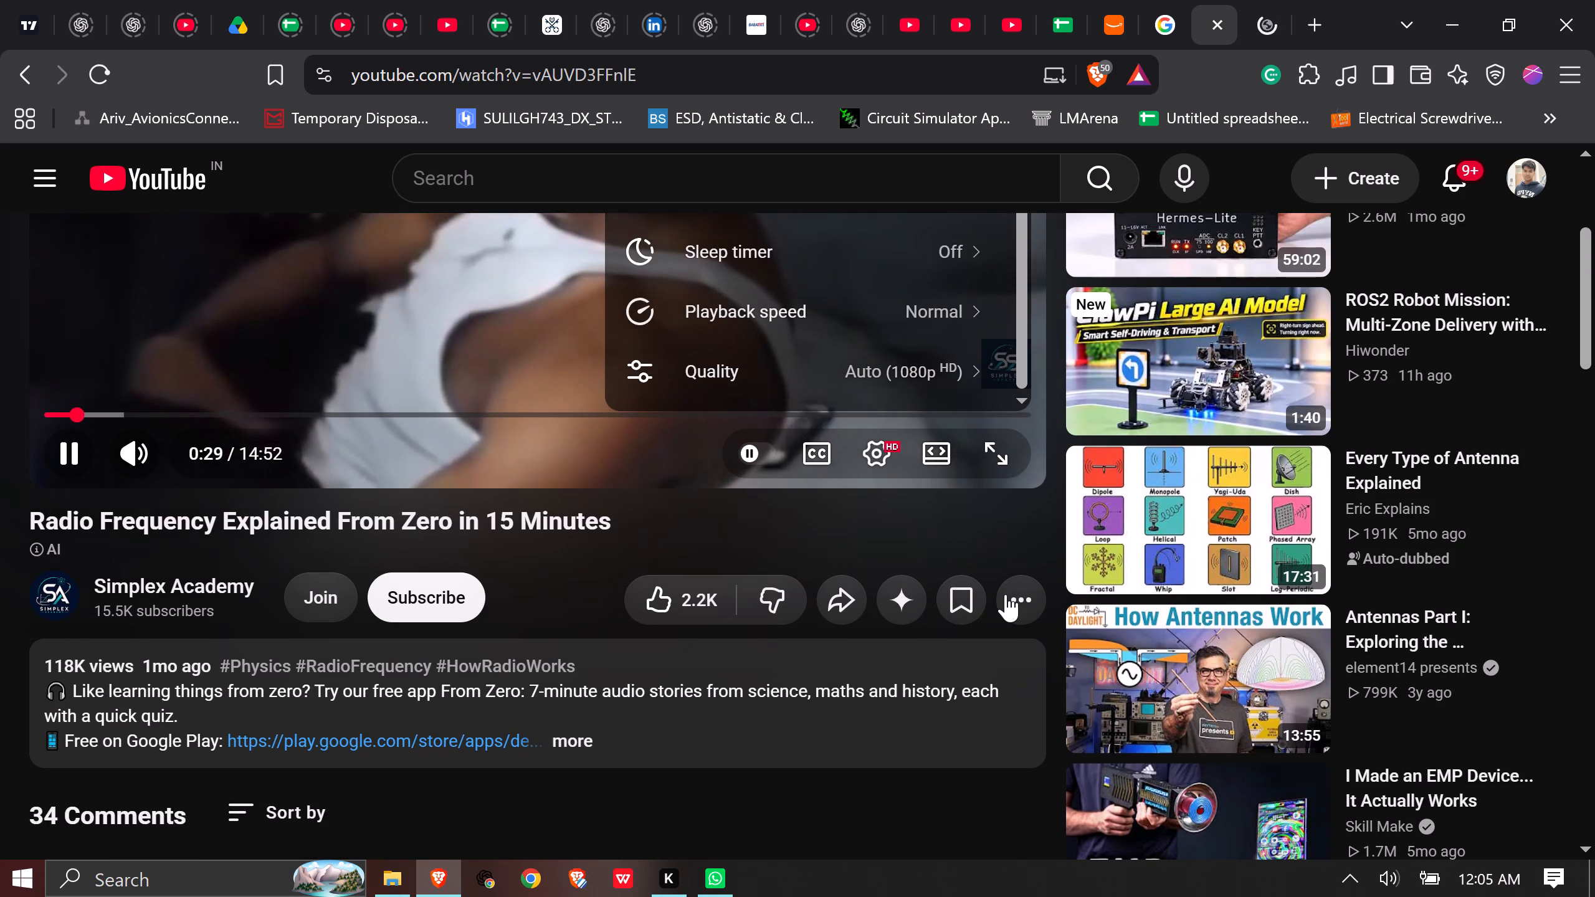
pyautogui.click(1006, 594)
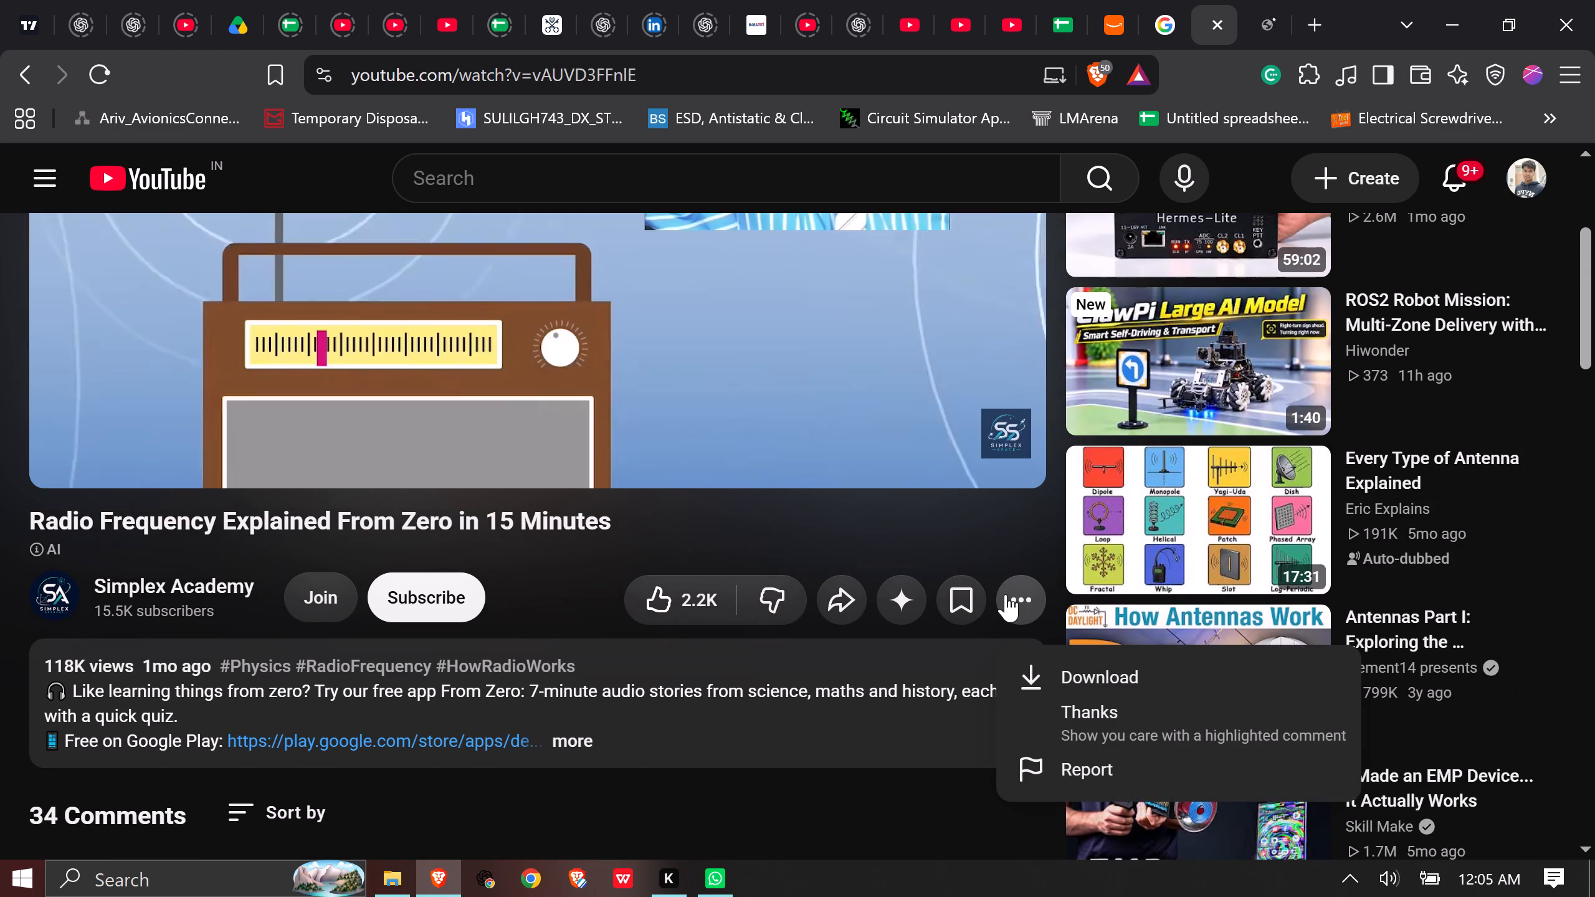
pyautogui.click(897, 520)
# Continue watching the radio frequency video, pausing and resuming playback along the way.
pyautogui.scroll(1, 897, 520)
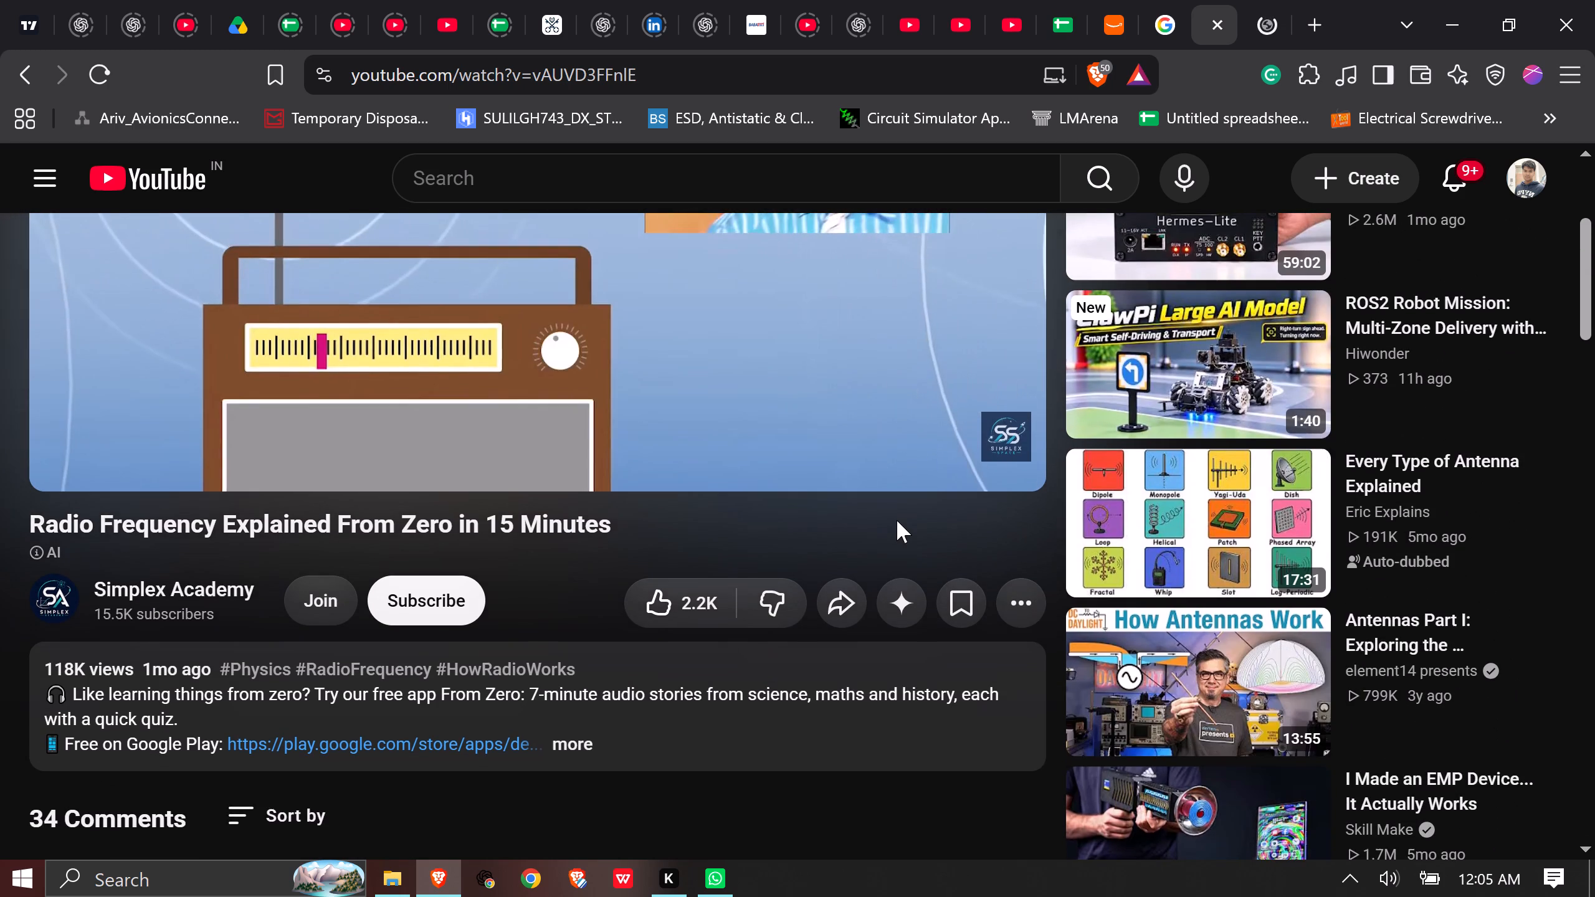
pyautogui.scroll(2, 897, 520)
pyautogui.scroll(-1, 897, 520)
pyautogui.scroll(1, 897, 520)
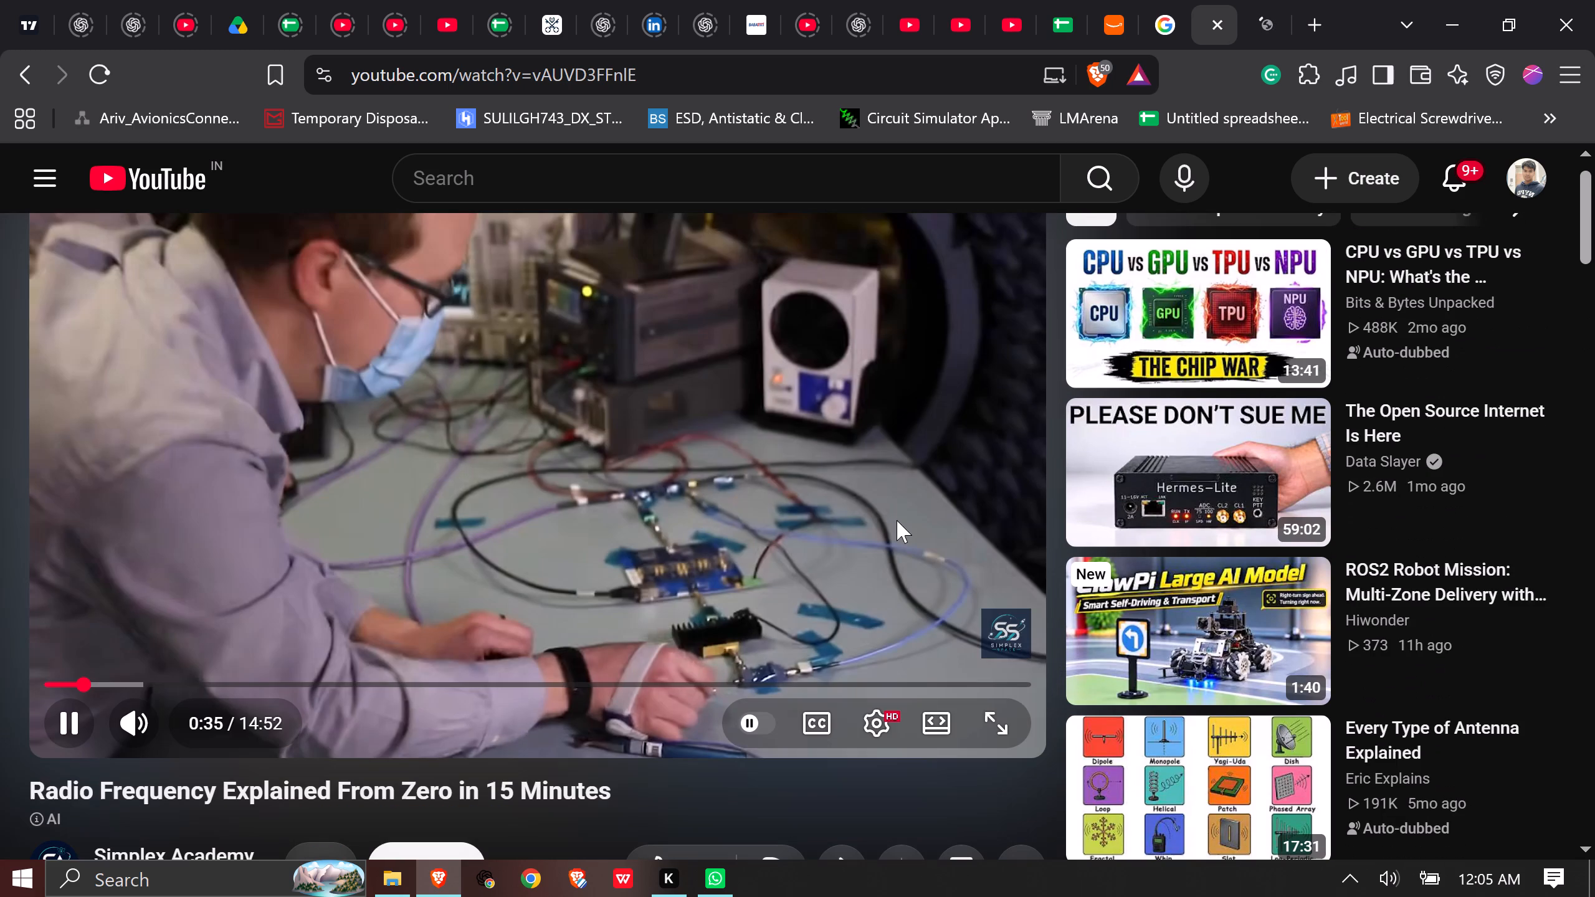
pyautogui.scroll(2, 897, 520)
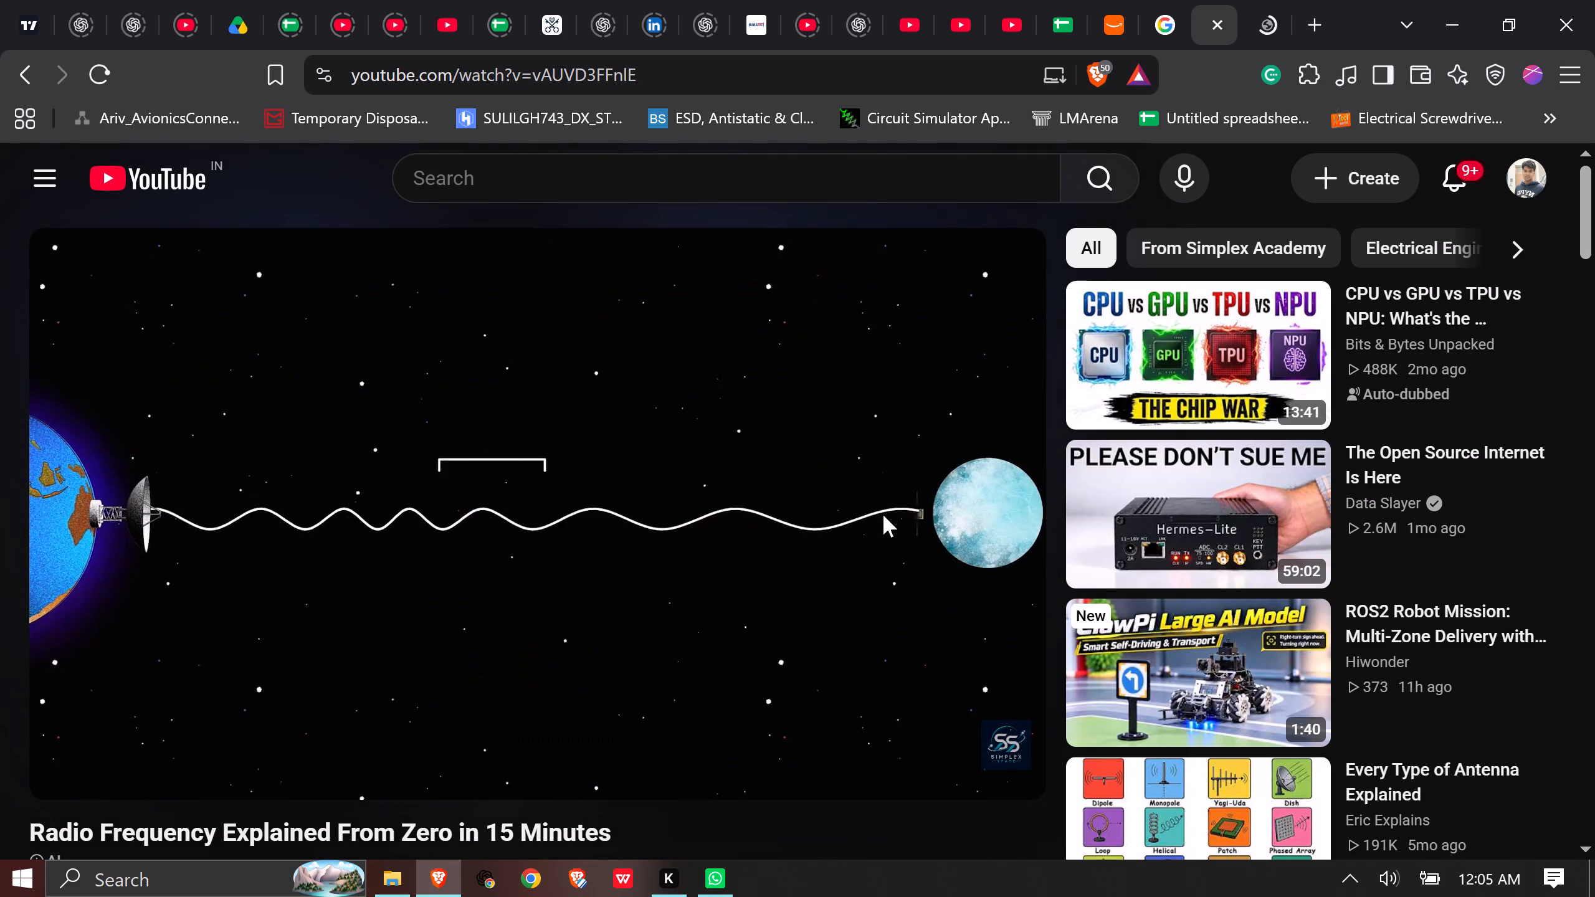
pyautogui.click(617, 647)
pyautogui.click(628, 611)
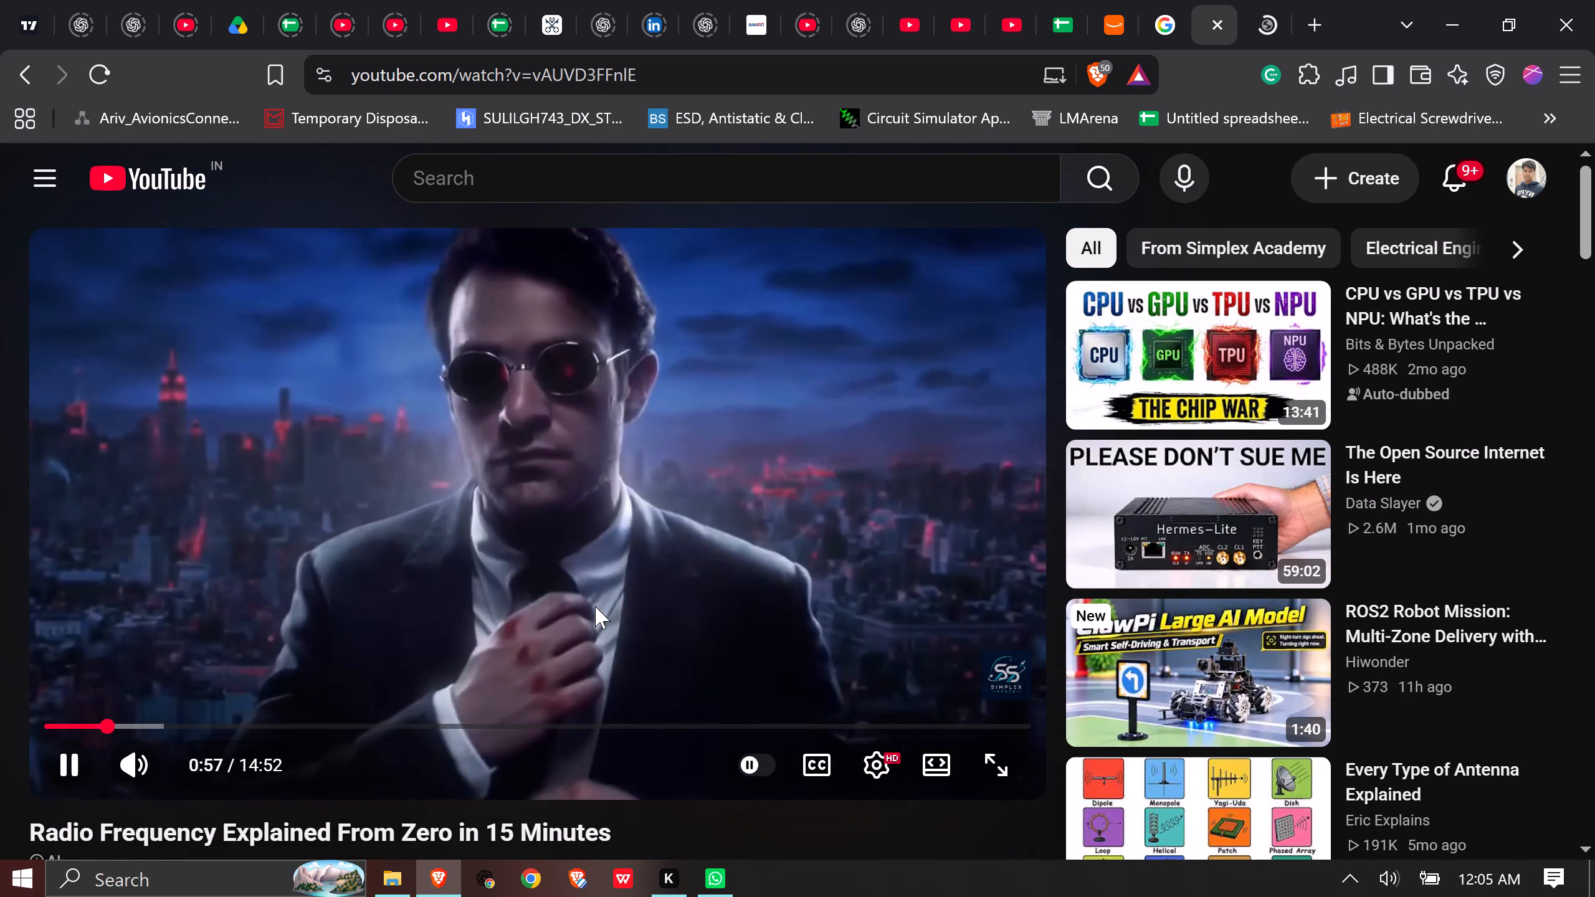
pyautogui.click(595, 606)
pyautogui.click(595, 606)
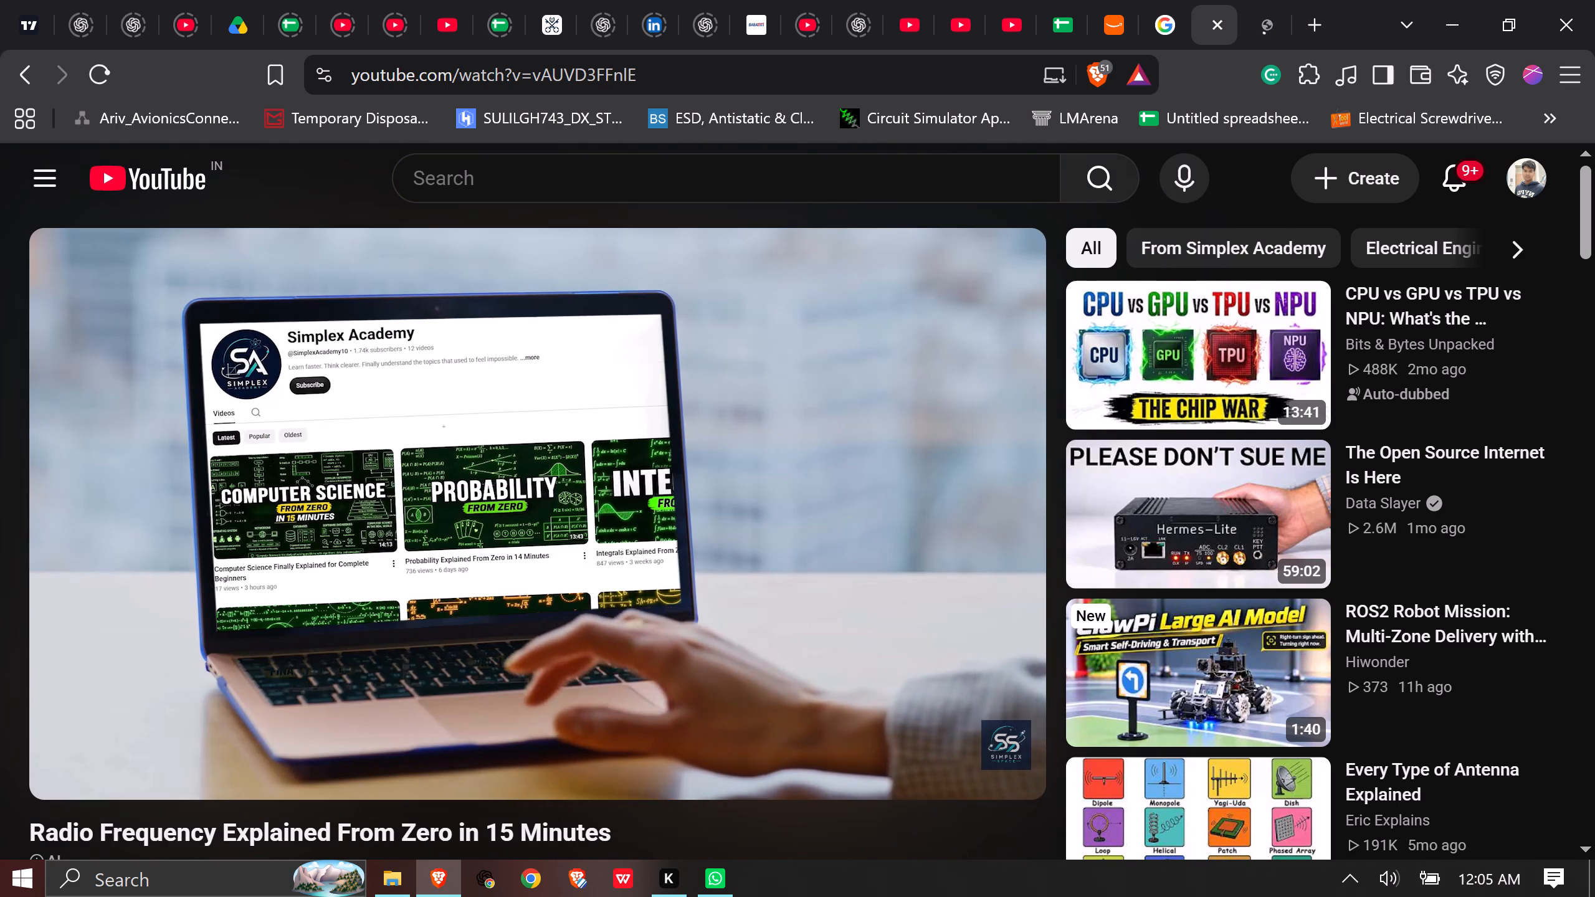
# Like the radio frequency video and pause its playback.
pyautogui.scroll(-1, 595, 606)
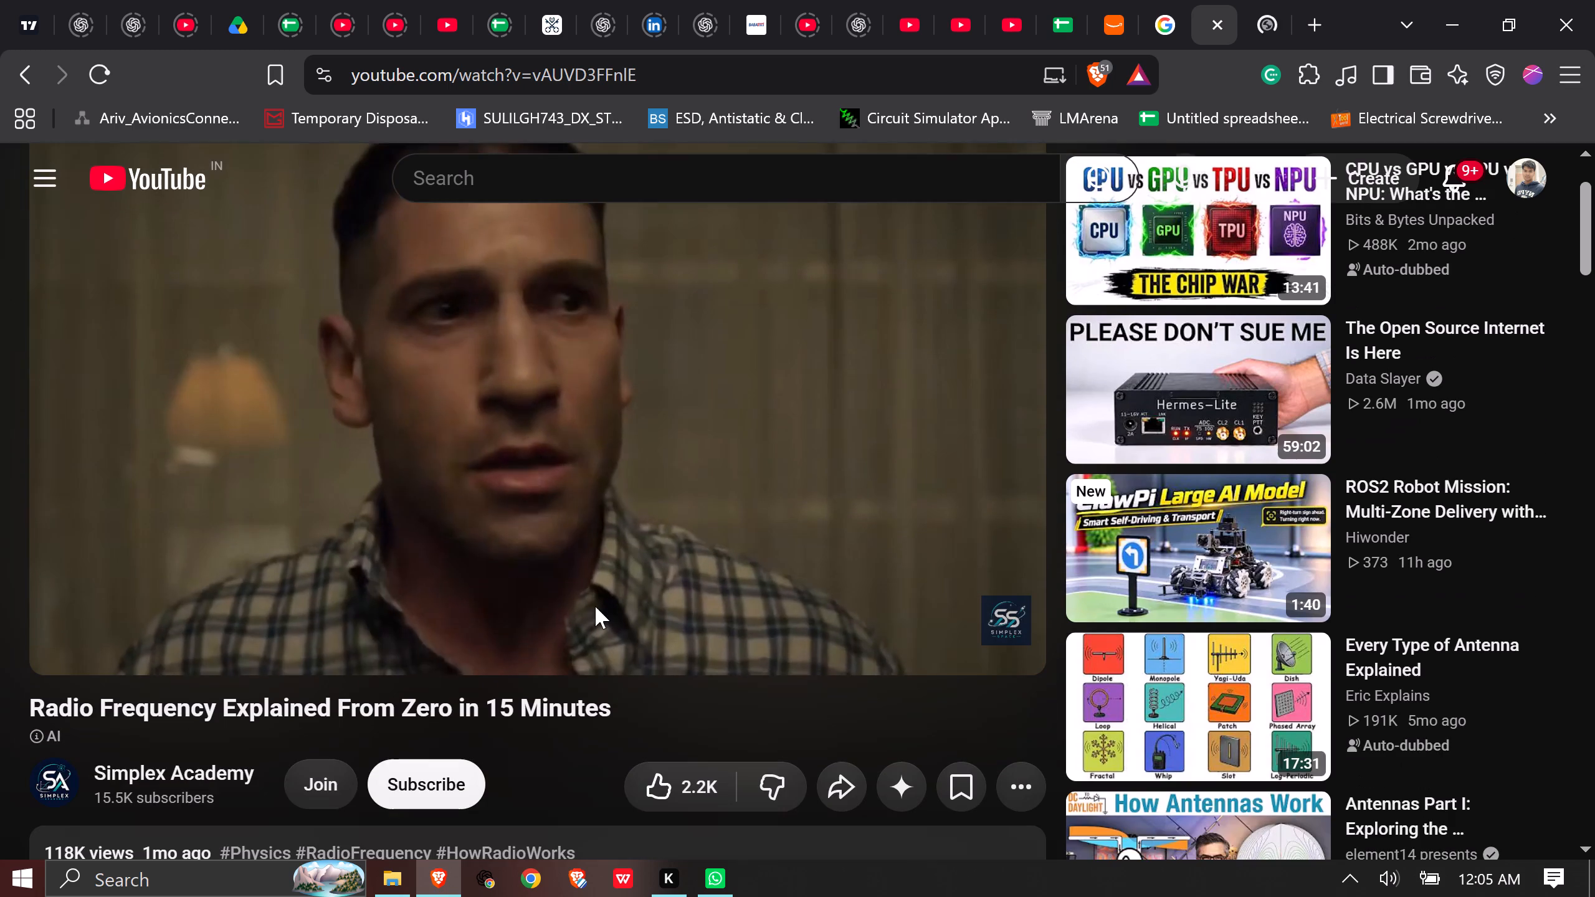
pyautogui.scroll(-1, 568, 617)
pyautogui.click(643, 652)
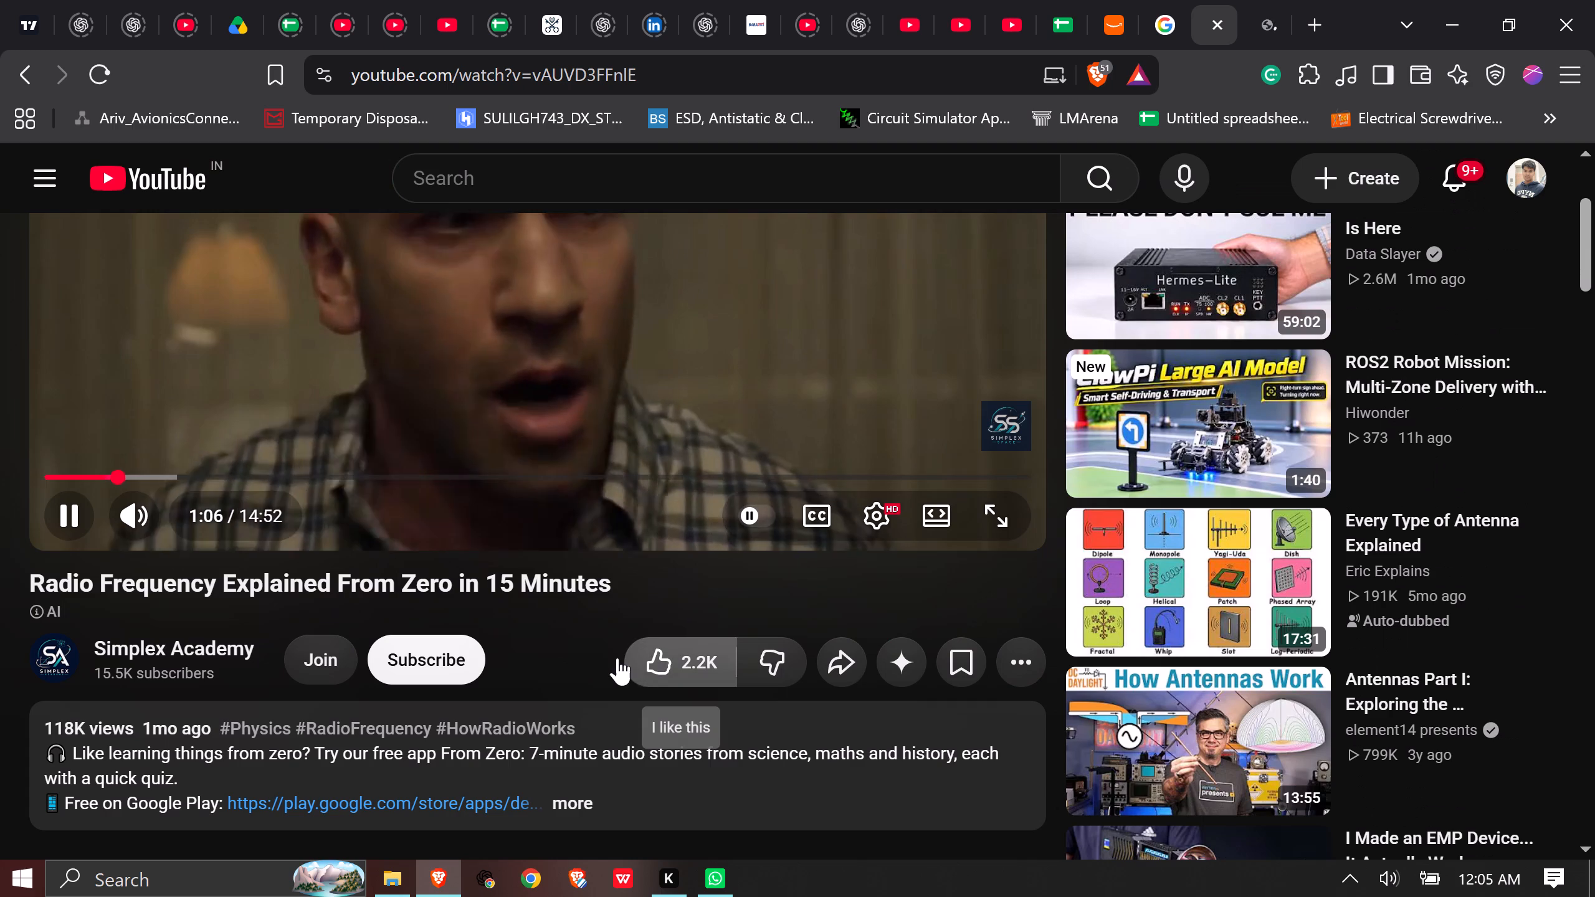
pyautogui.click(750, 340)
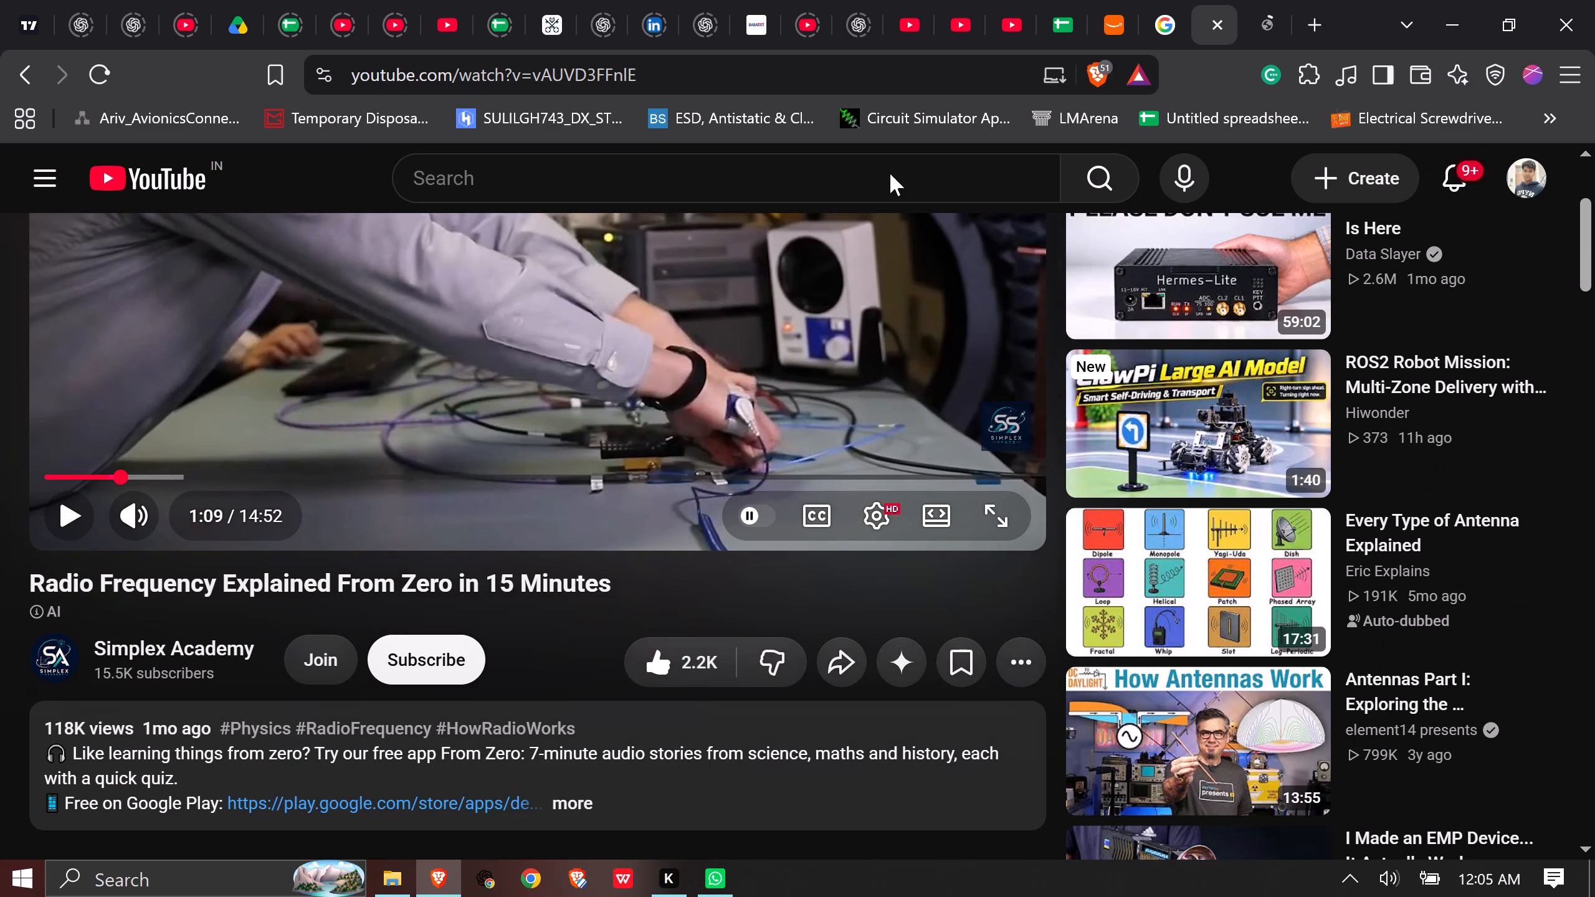
# Switch to the Google Docs tab, go from there to Google Sheets and create a blank spreadsheet.
pyautogui.click(1266, 0)
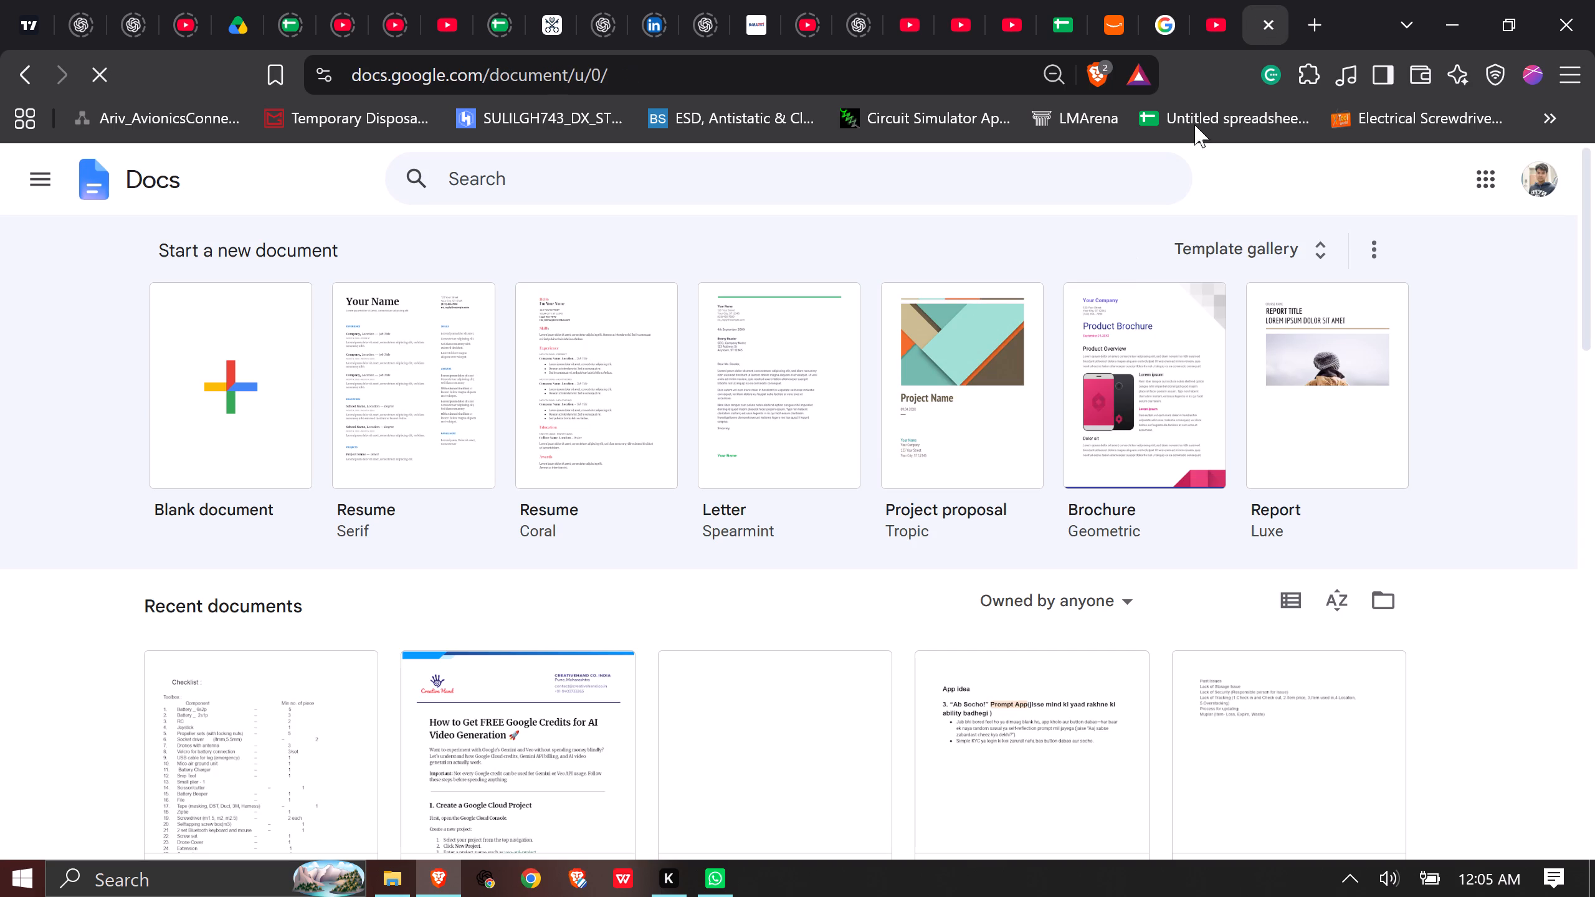
pyautogui.click(302, 438)
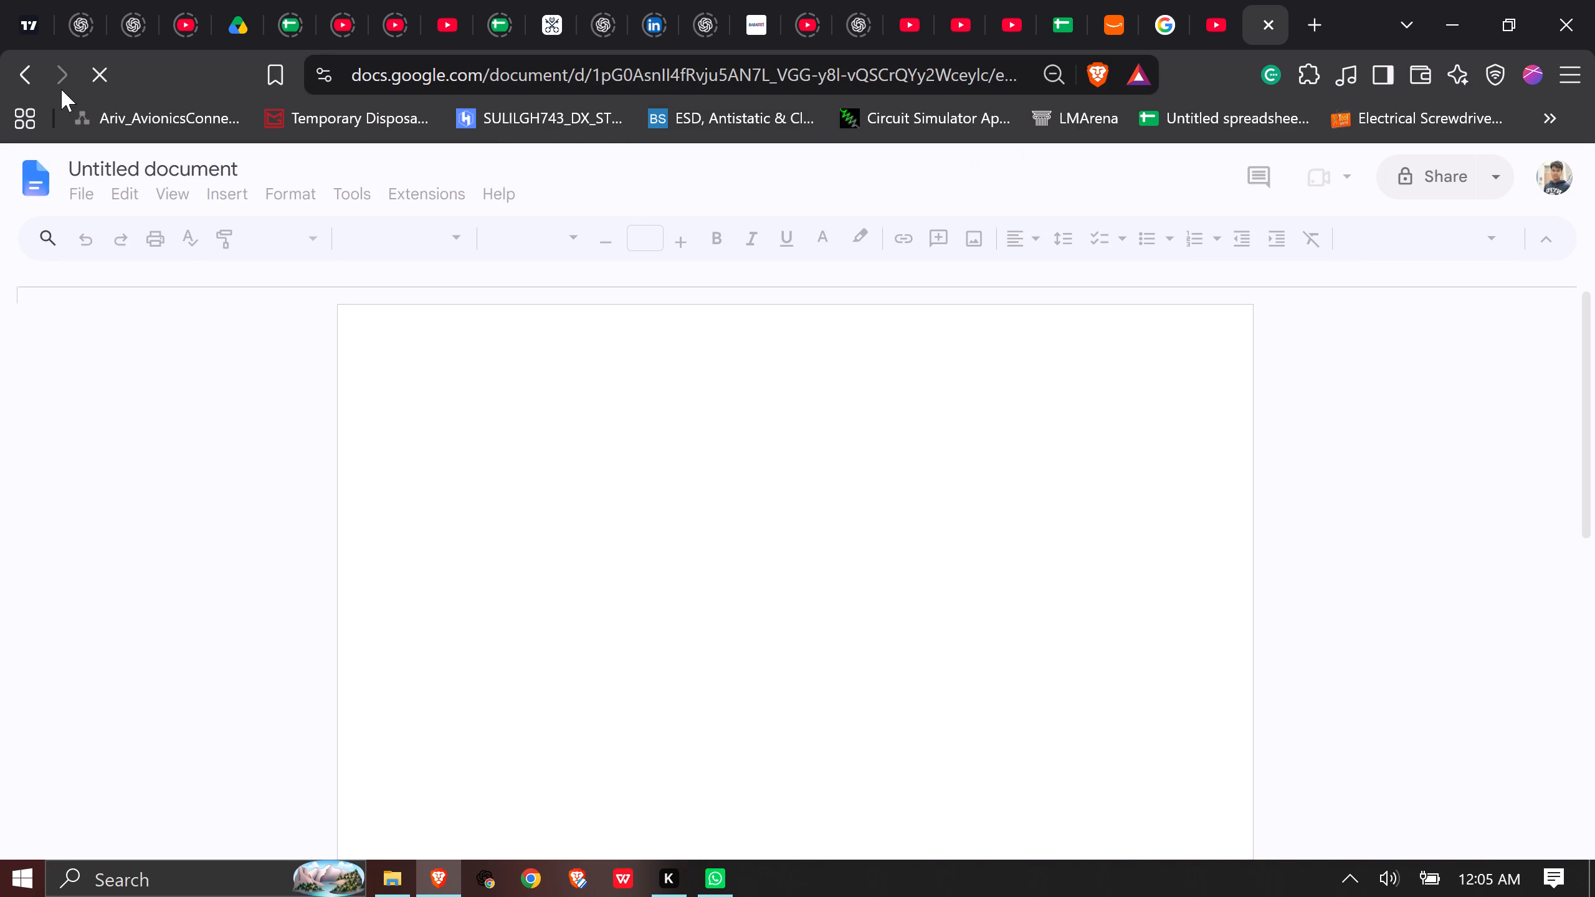
pyautogui.click(7, 82)
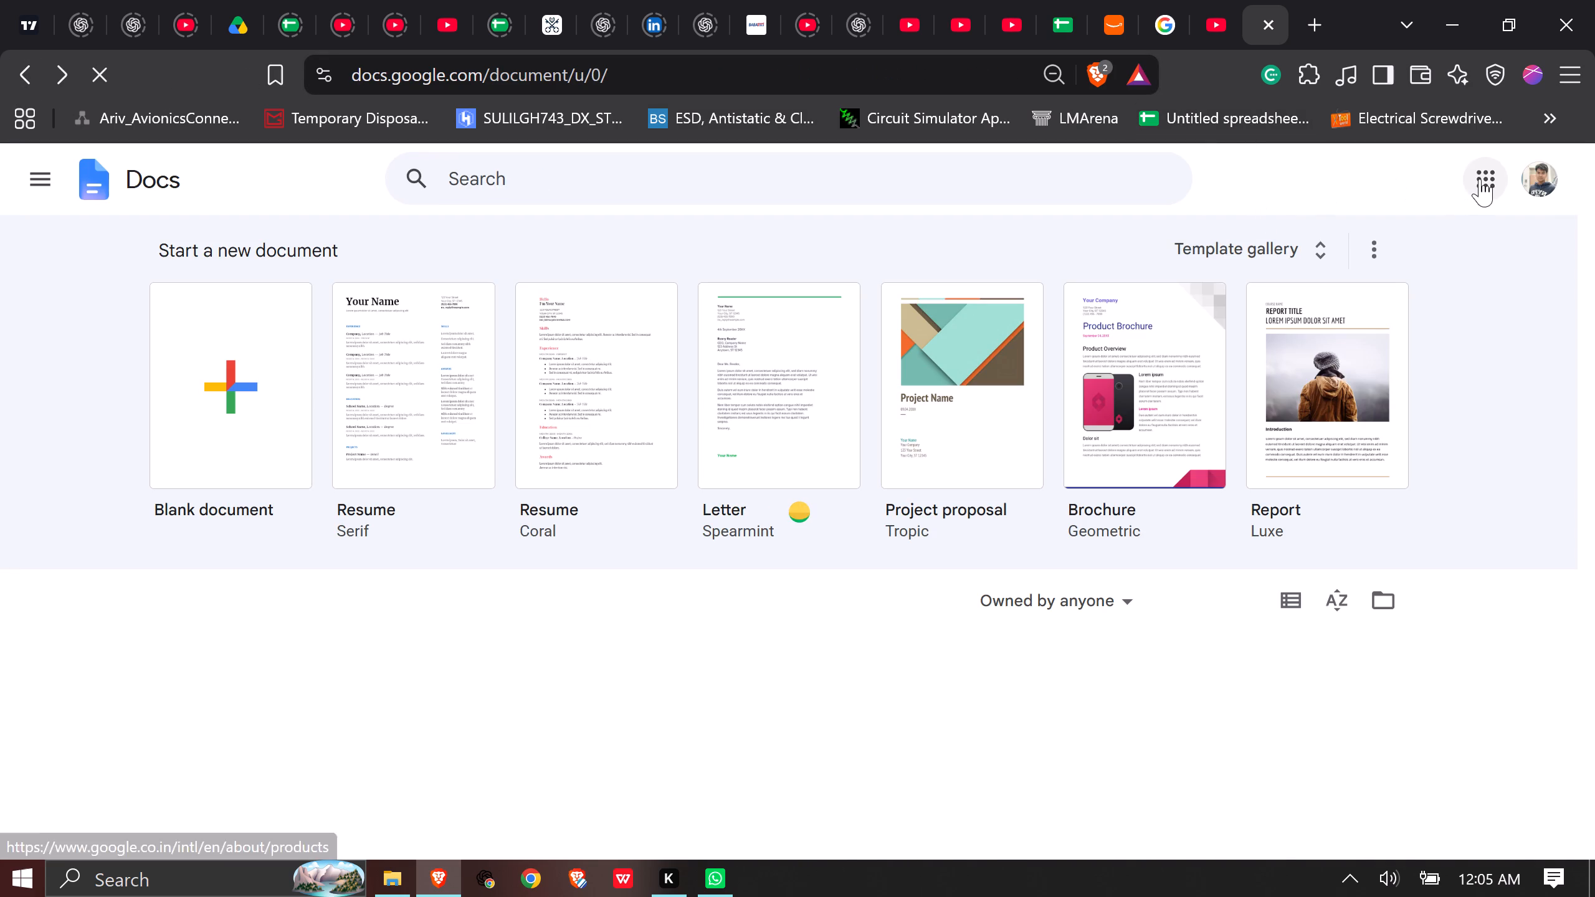
pyautogui.click(1480, 179)
pyautogui.scroll(-2, 1411, 455)
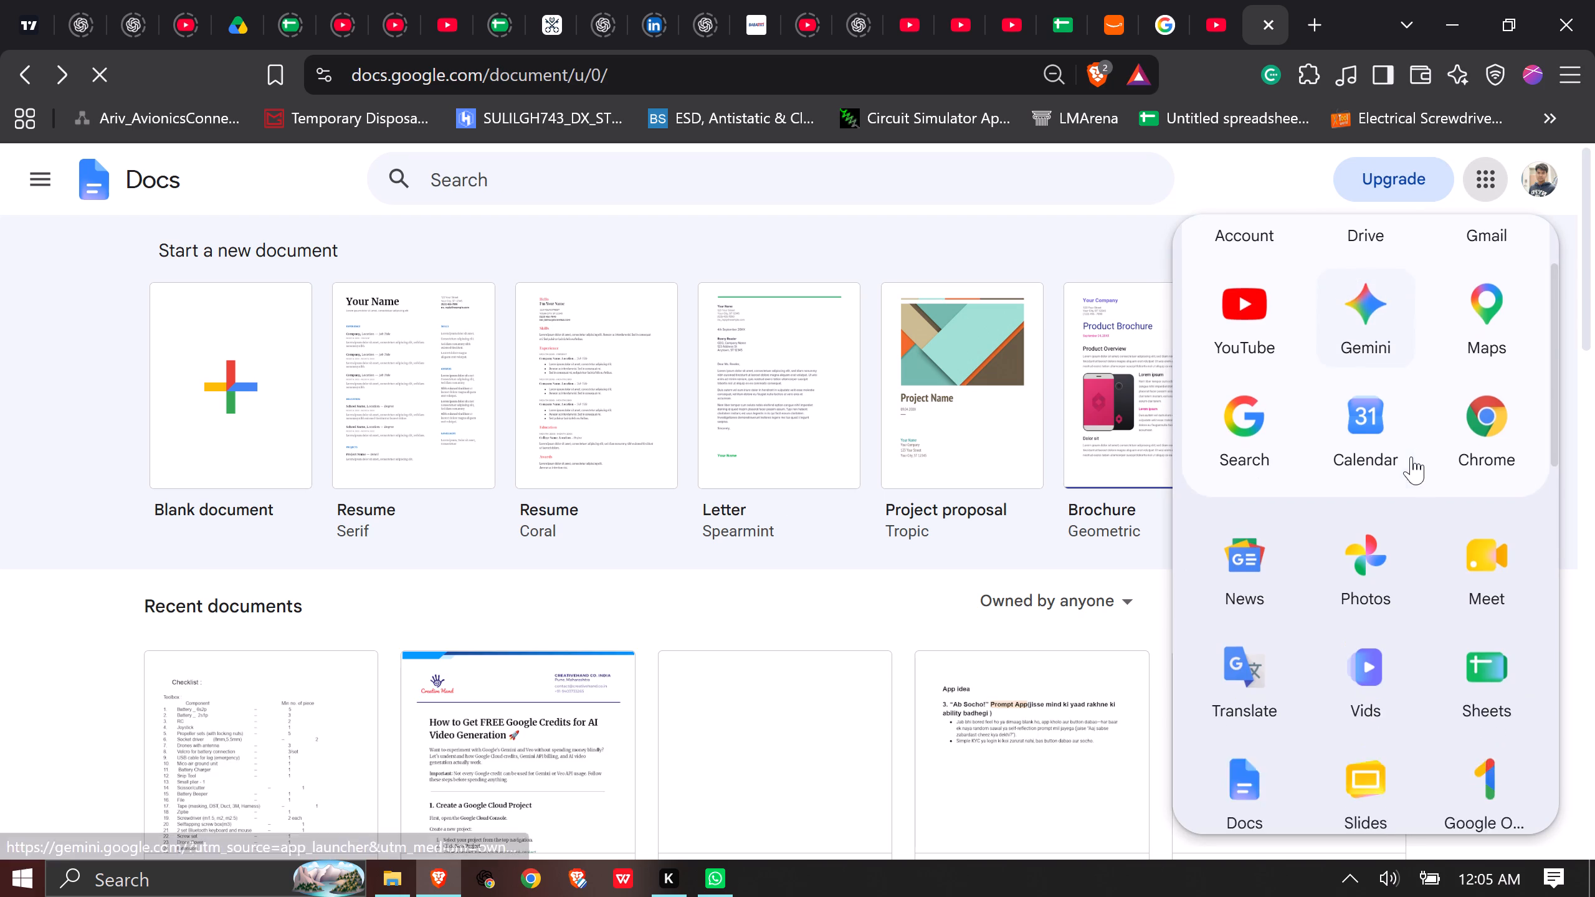
pyautogui.scroll(-1, 1411, 457)
pyautogui.click(1475, 460)
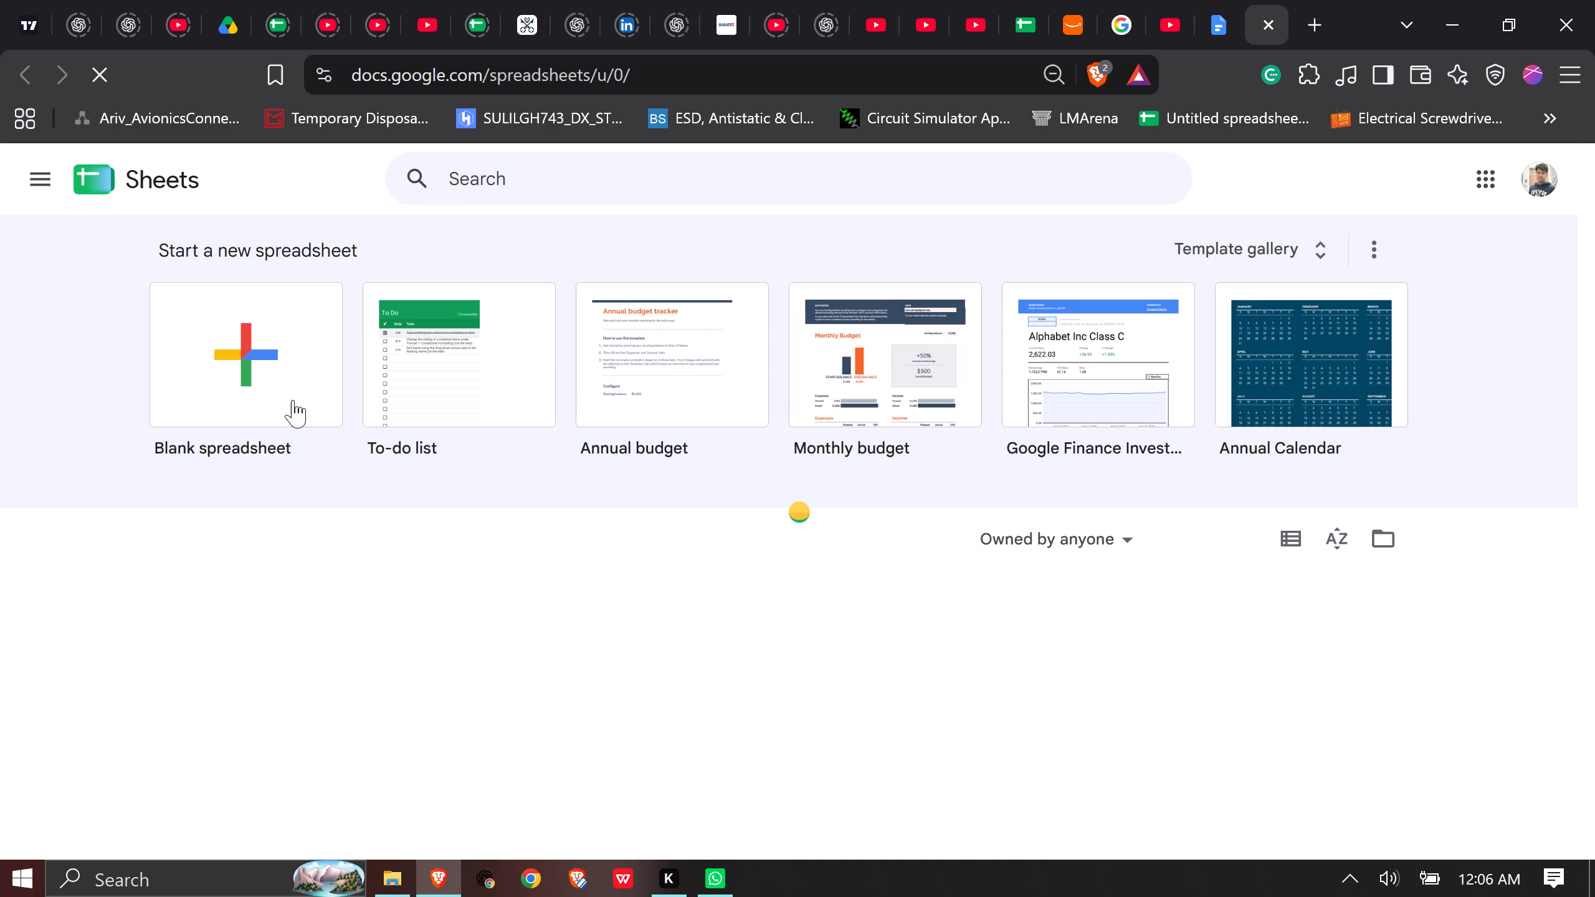
pyautogui.click(293, 400)
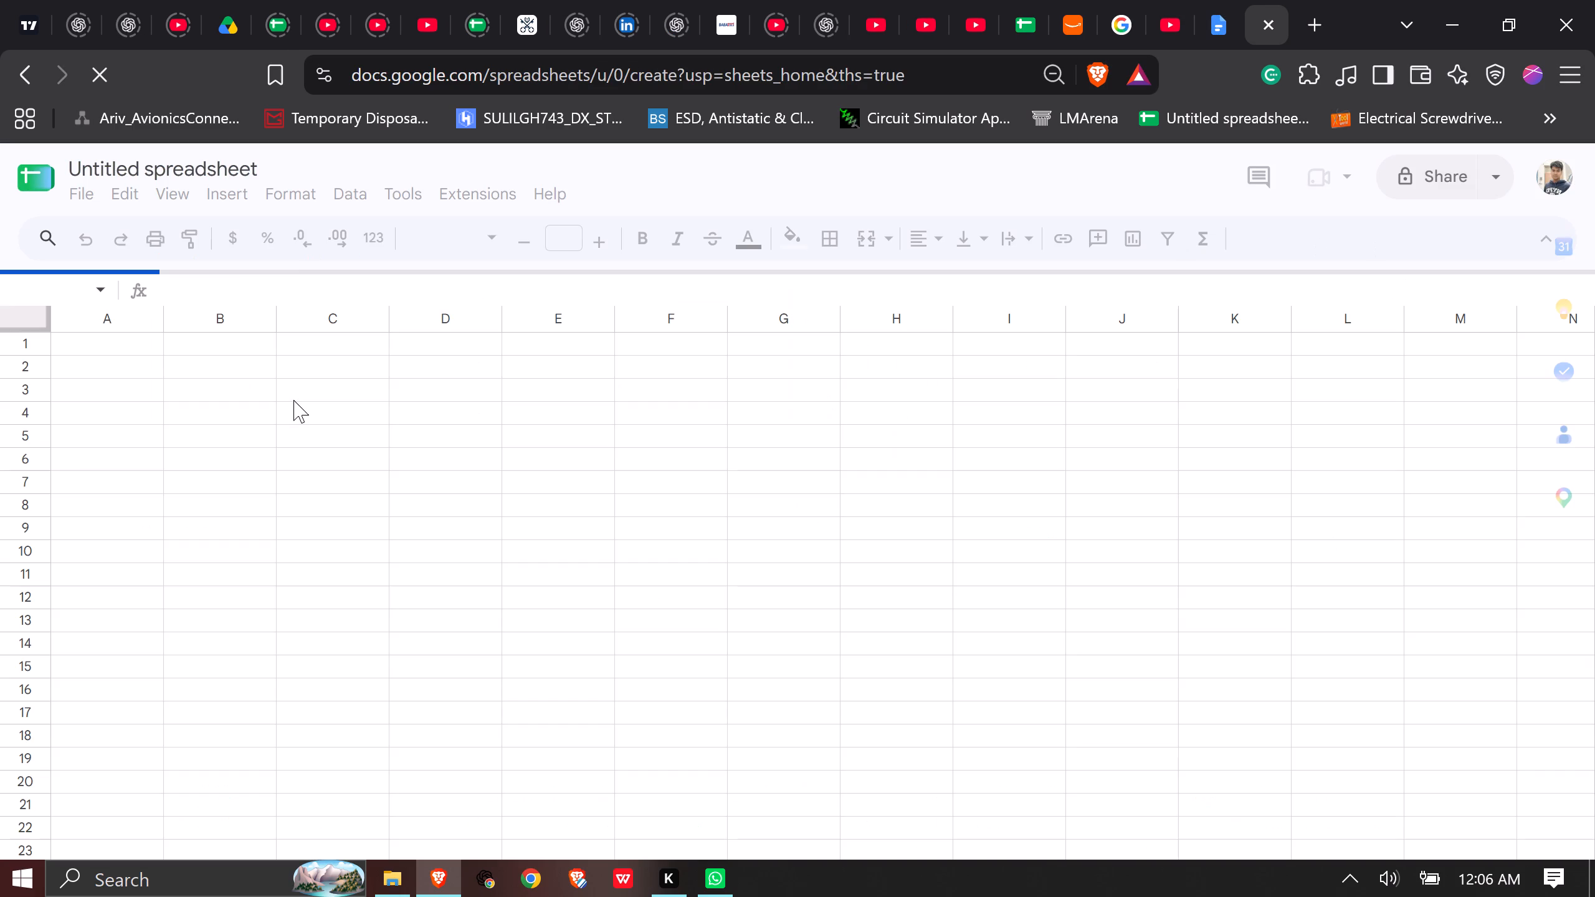
# Rename the new spreadsheet as EMI_GCS_V2.
pyautogui.click(173, 158)
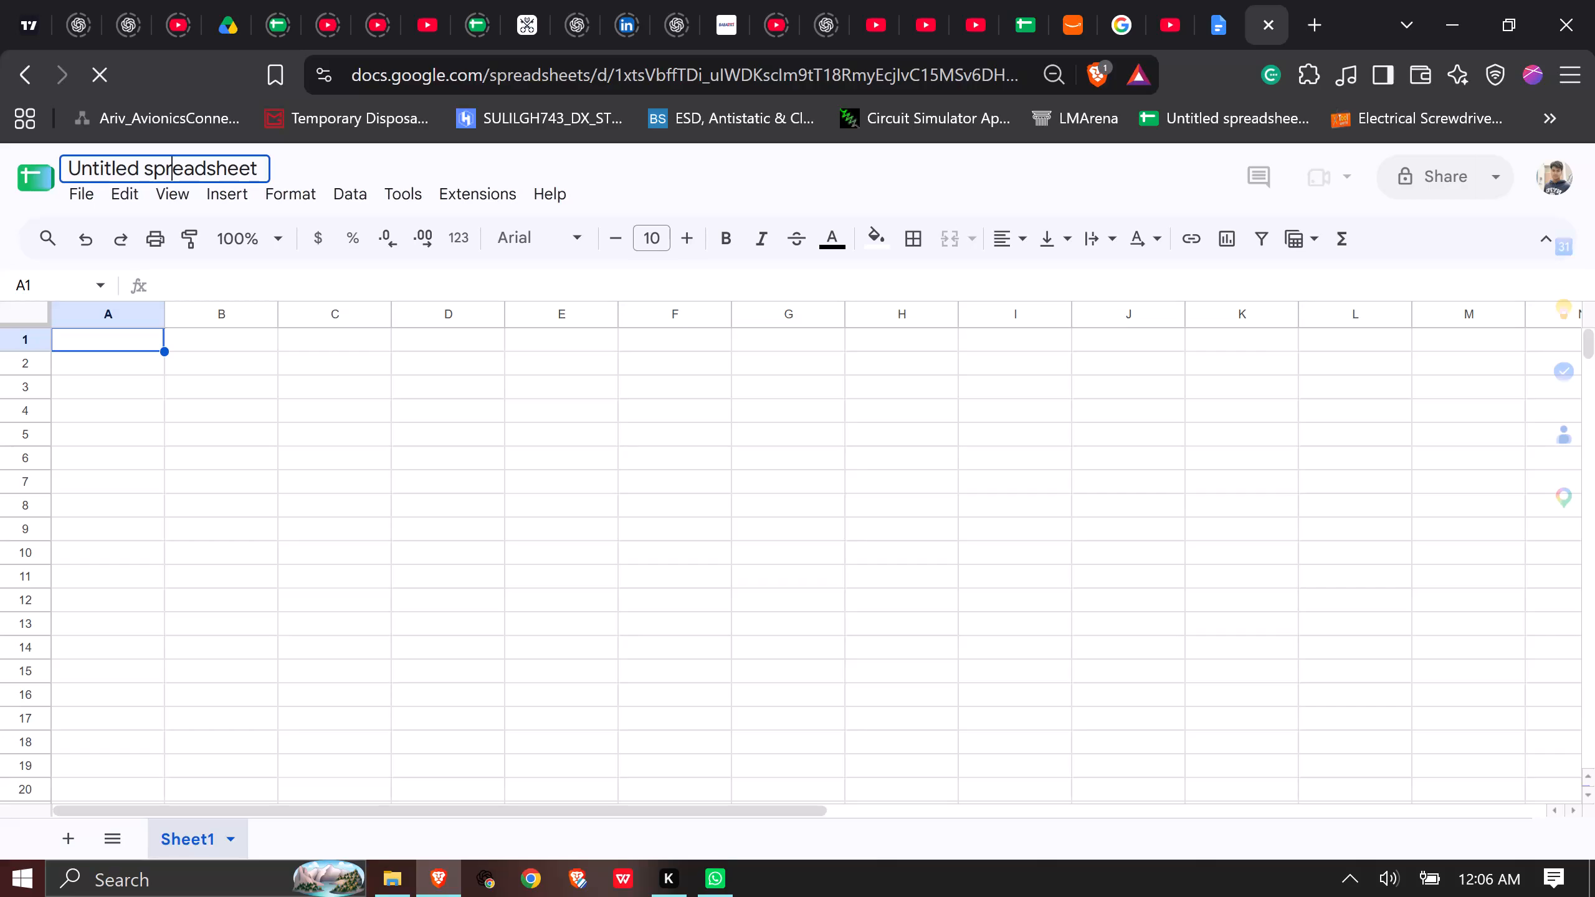
pyautogui.hotkey('ctrl', 'a')
pyautogui.press('BackSpace')
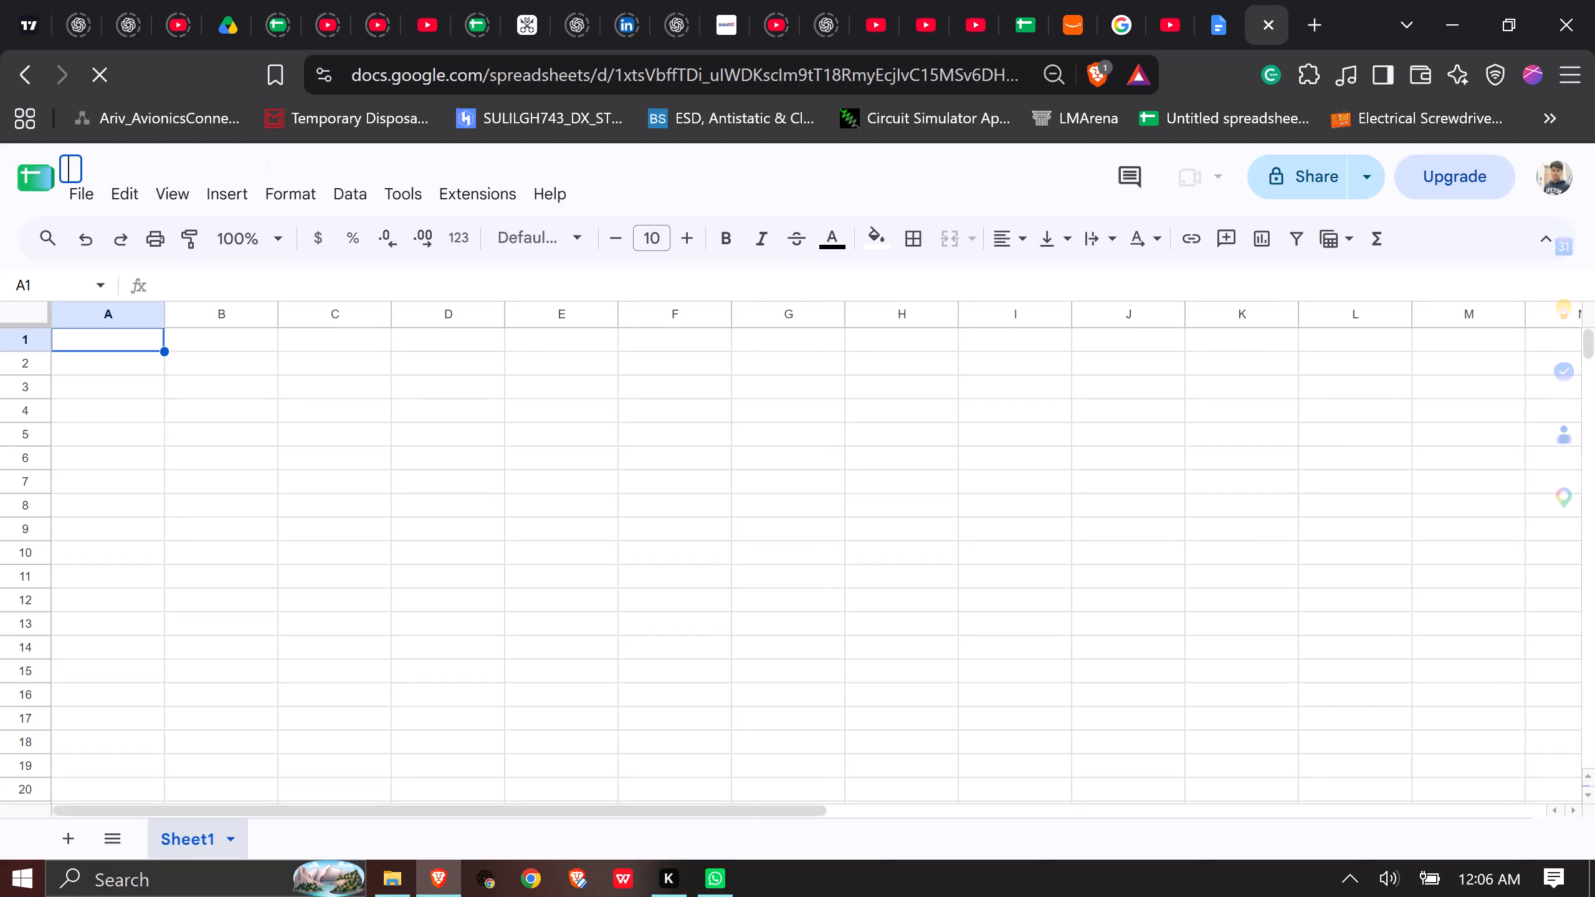
pyautogui.write('EMi')
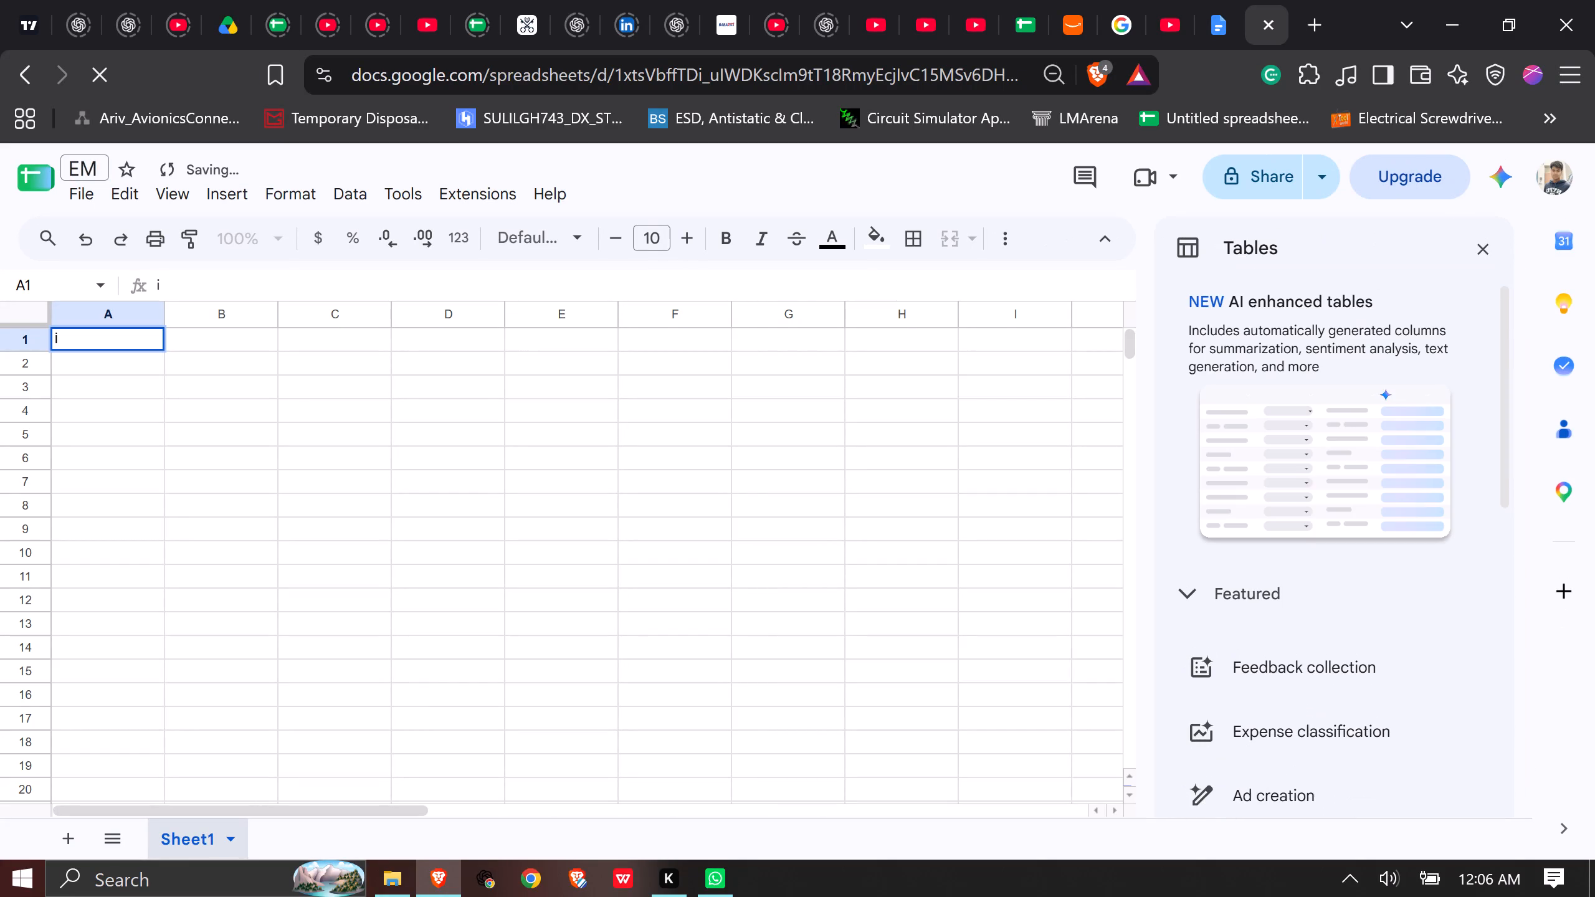
pyautogui.click(107, 164)
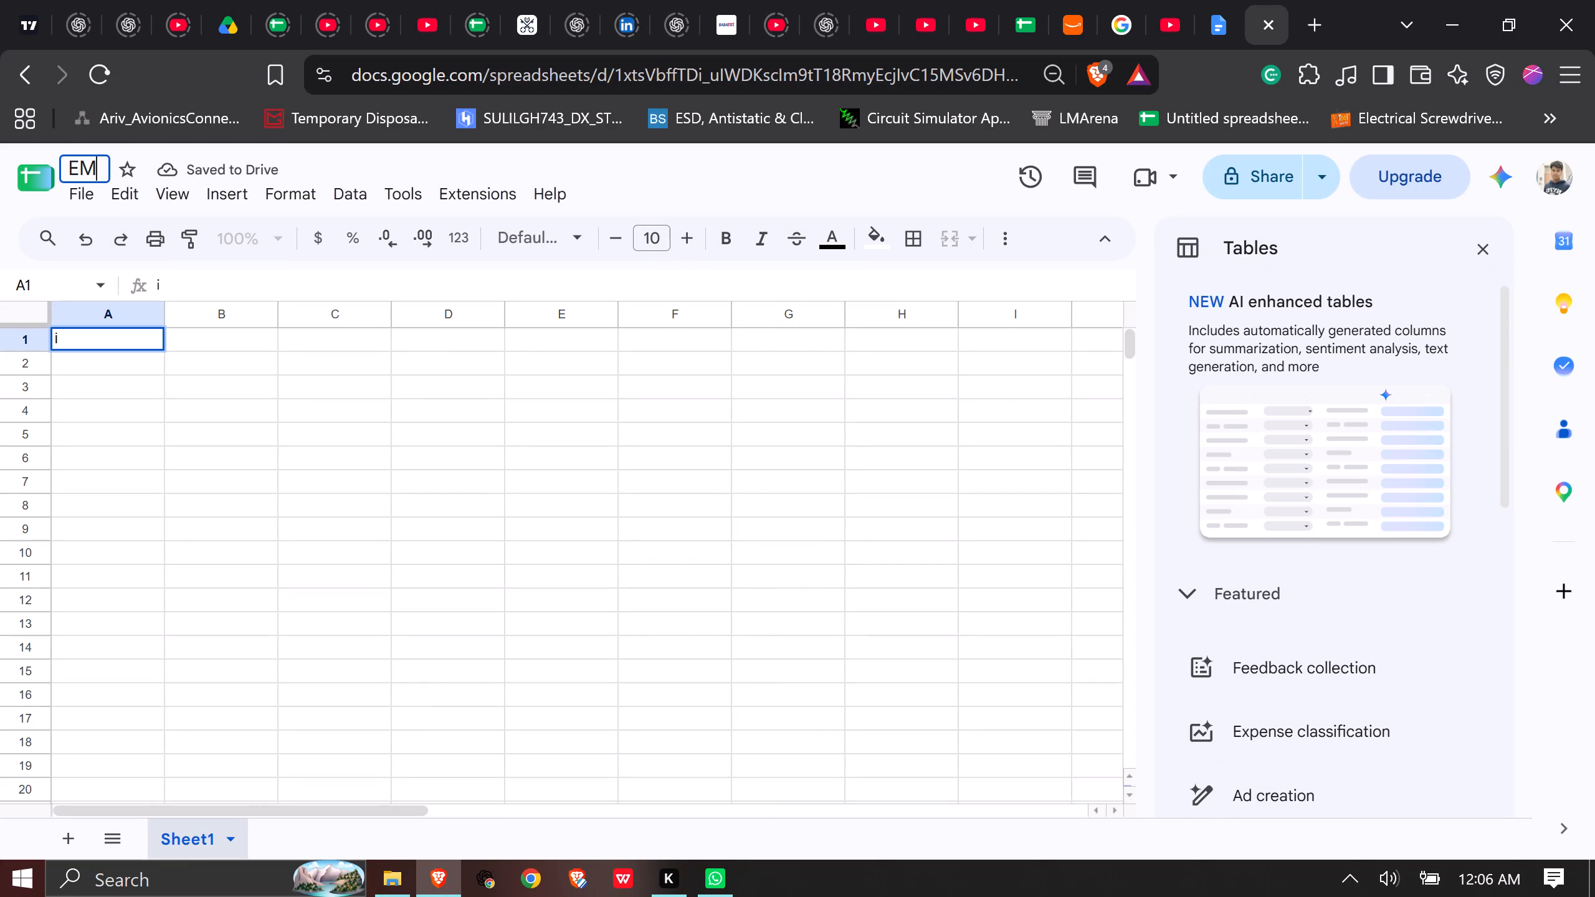
pyautogui.hotkey('shift', 'i')
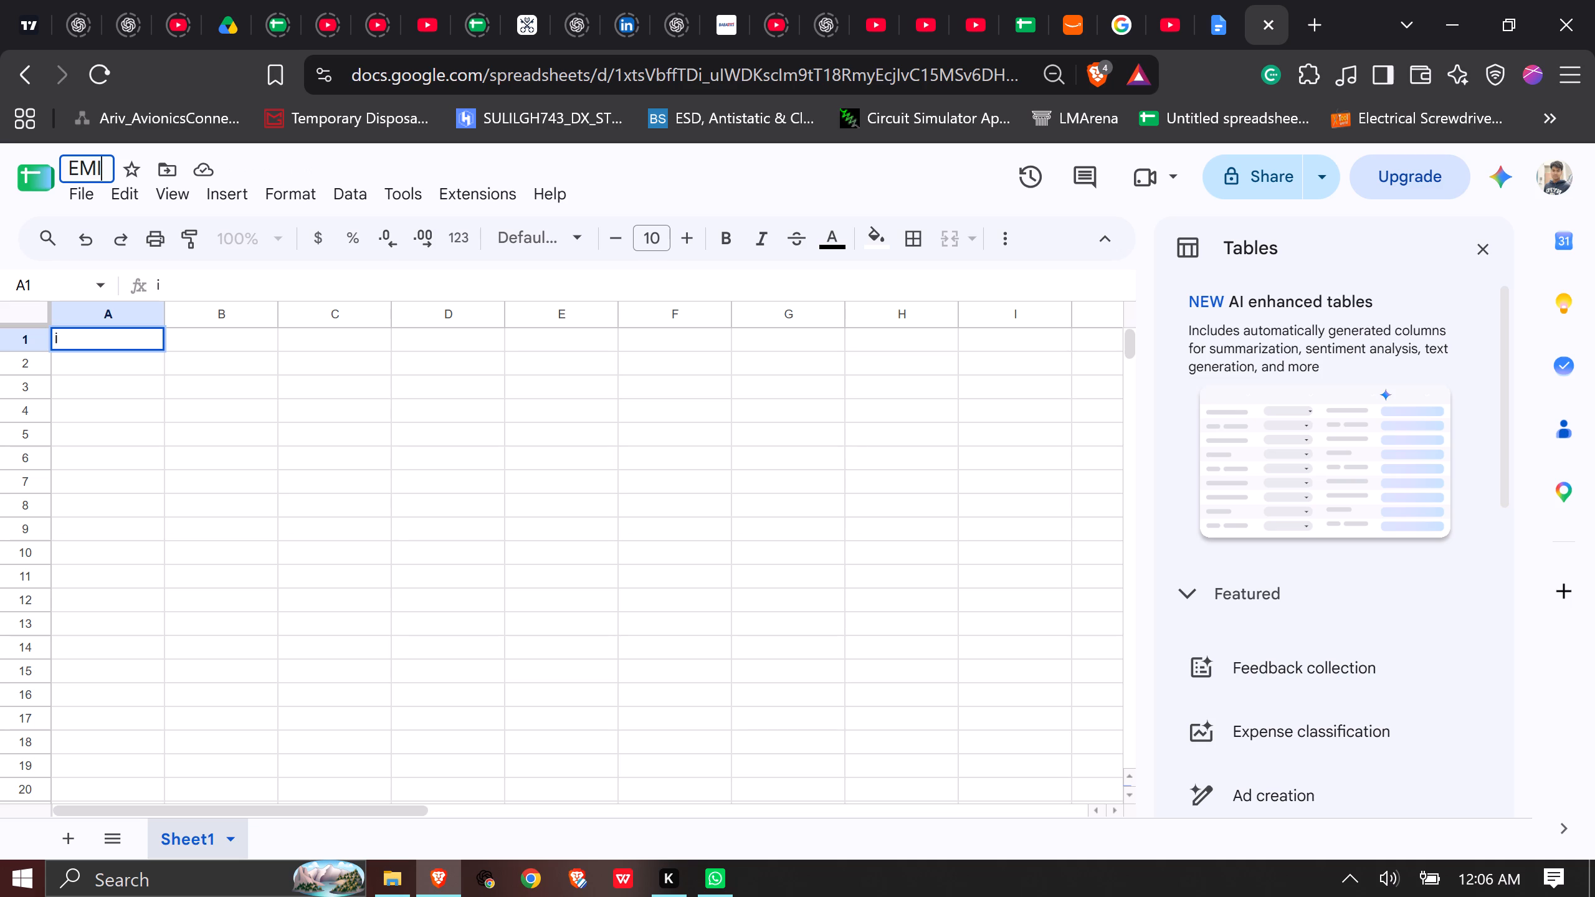
pyautogui.hotkey('shift', '_')
pyautogui.write('GCS_')
pyautogui.write('Vw')
pyautogui.press('BackSpace')
pyautogui.press('3')
pyautogui.press('BackSpace')
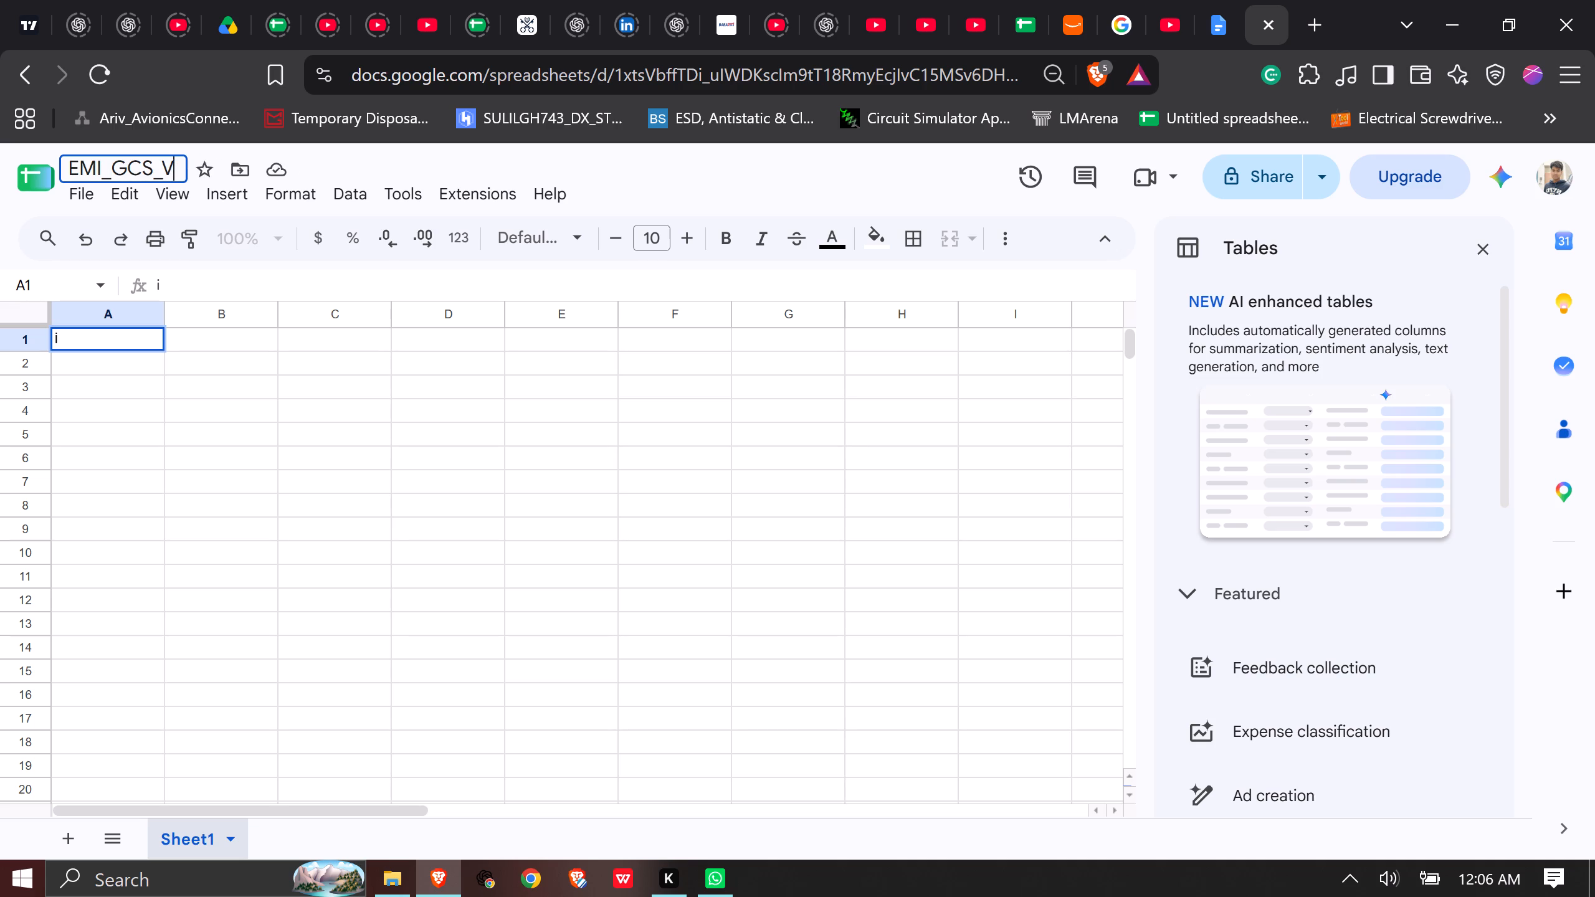
pyautogui.press('2')
pyautogui.press('Return')
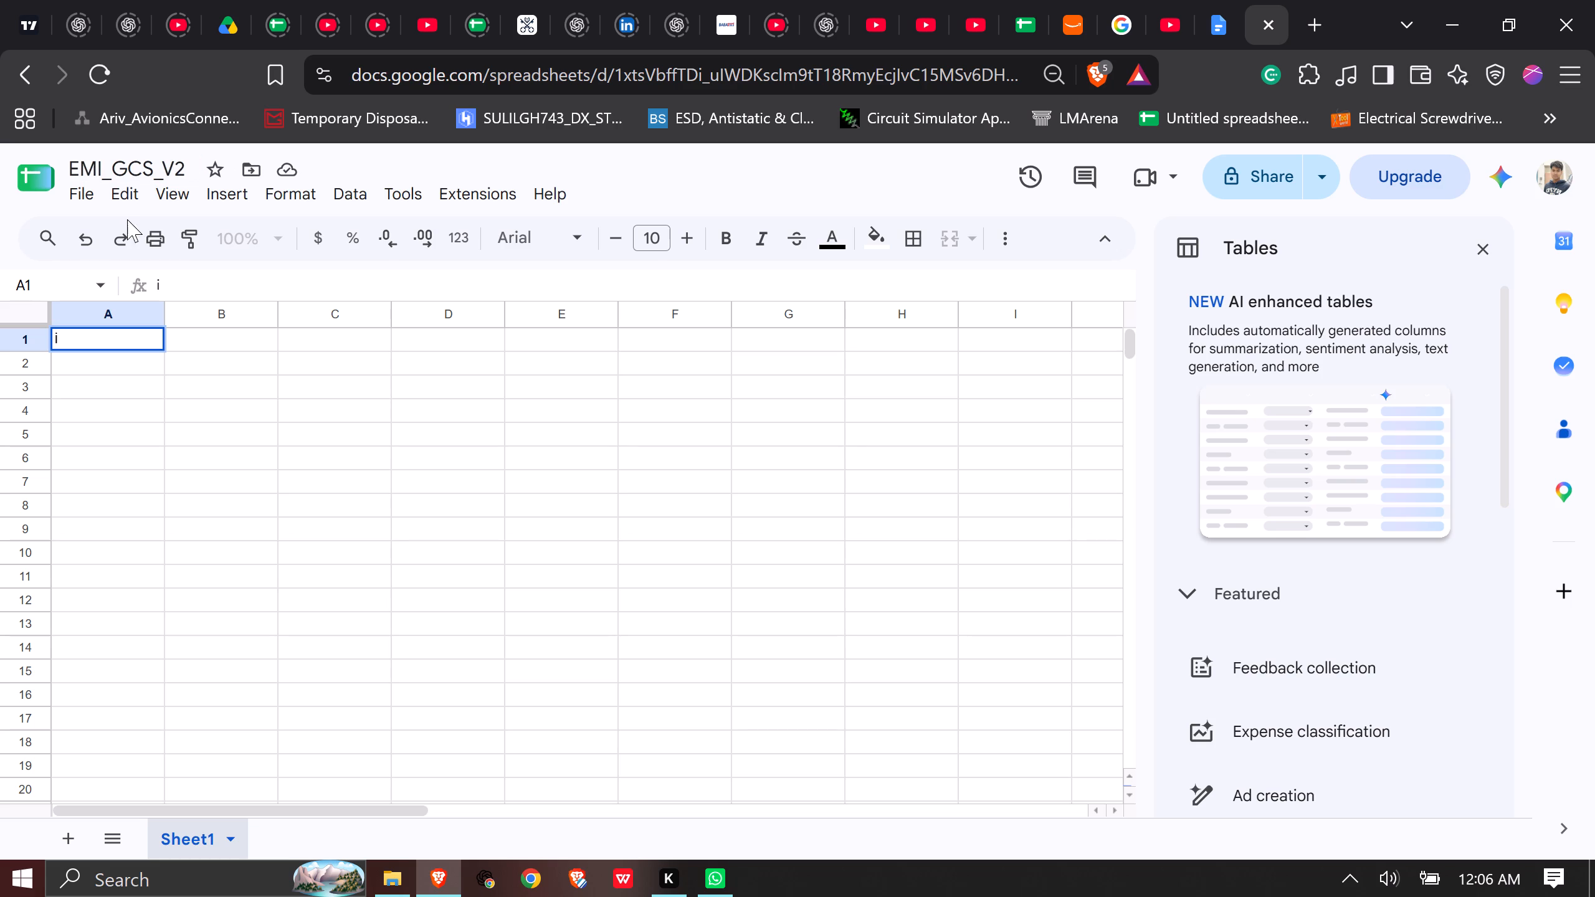
pyautogui.click(240, 346)
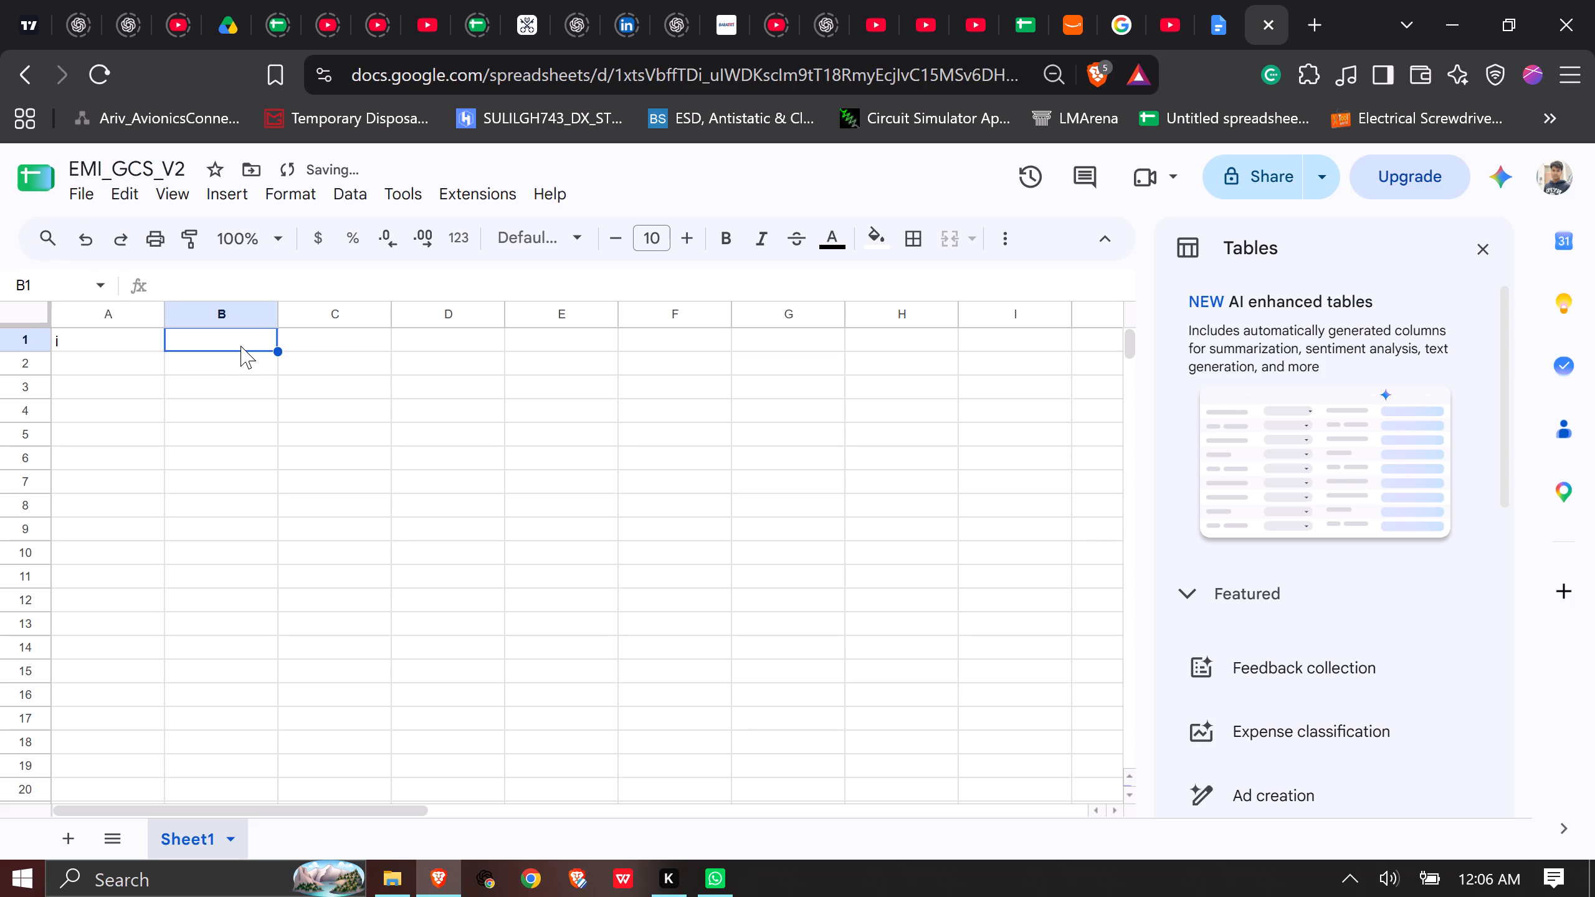
# Switch to the EMI_GCS spreadsheet and copy the component list with its links, prices and quantities, range A91:G105.
pyautogui.click(1022, 6)
pyautogui.scroll(2, 650, 391)
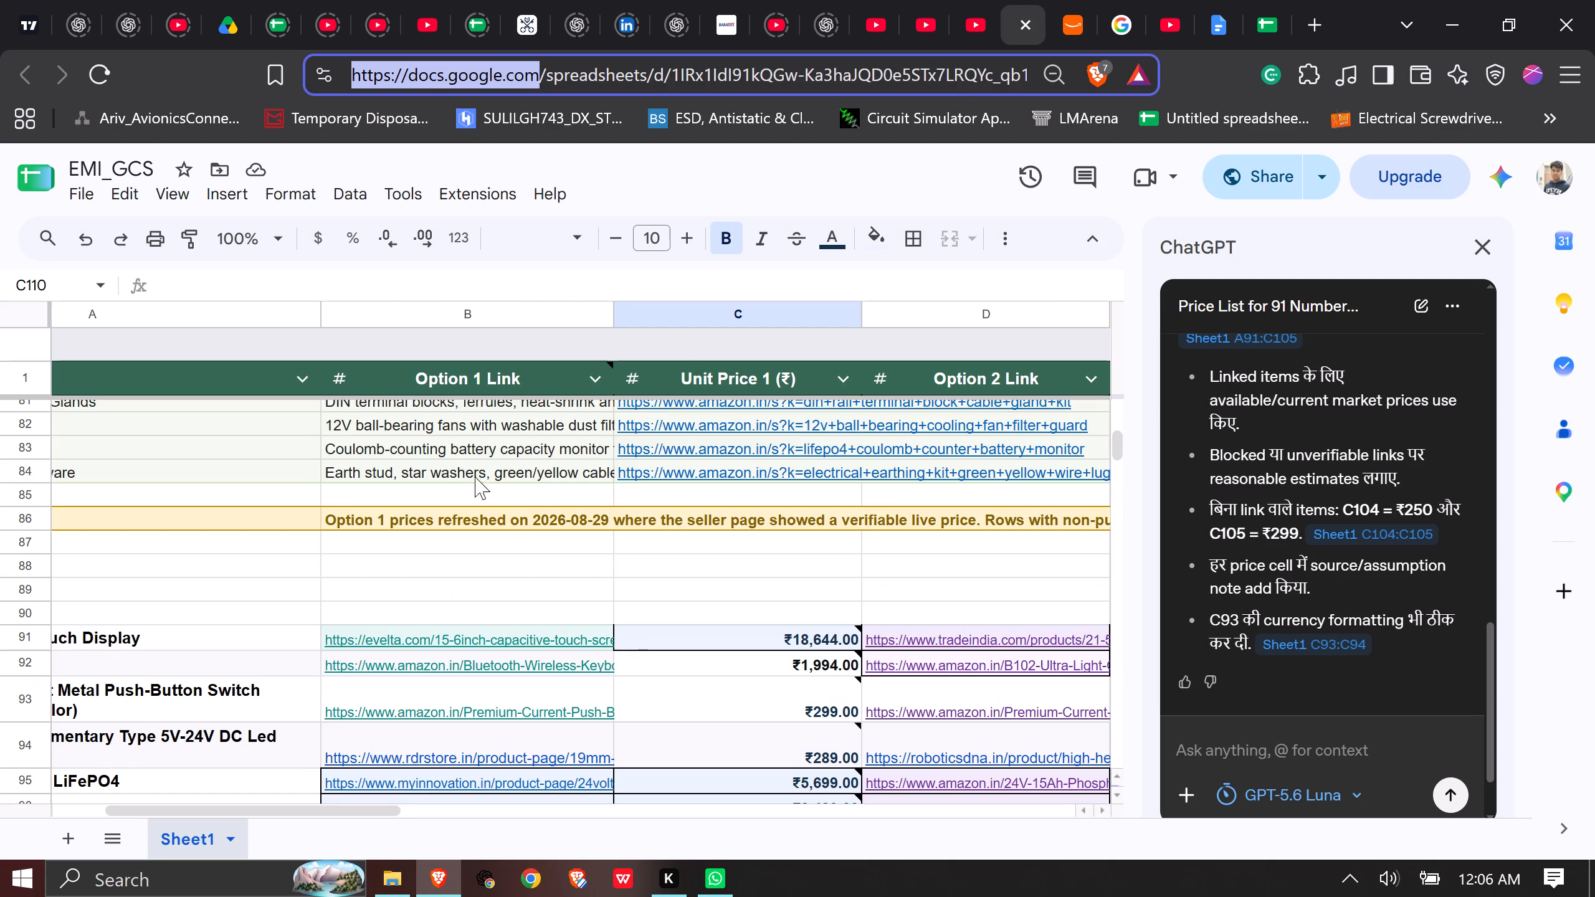
pyautogui.click(120, 637)
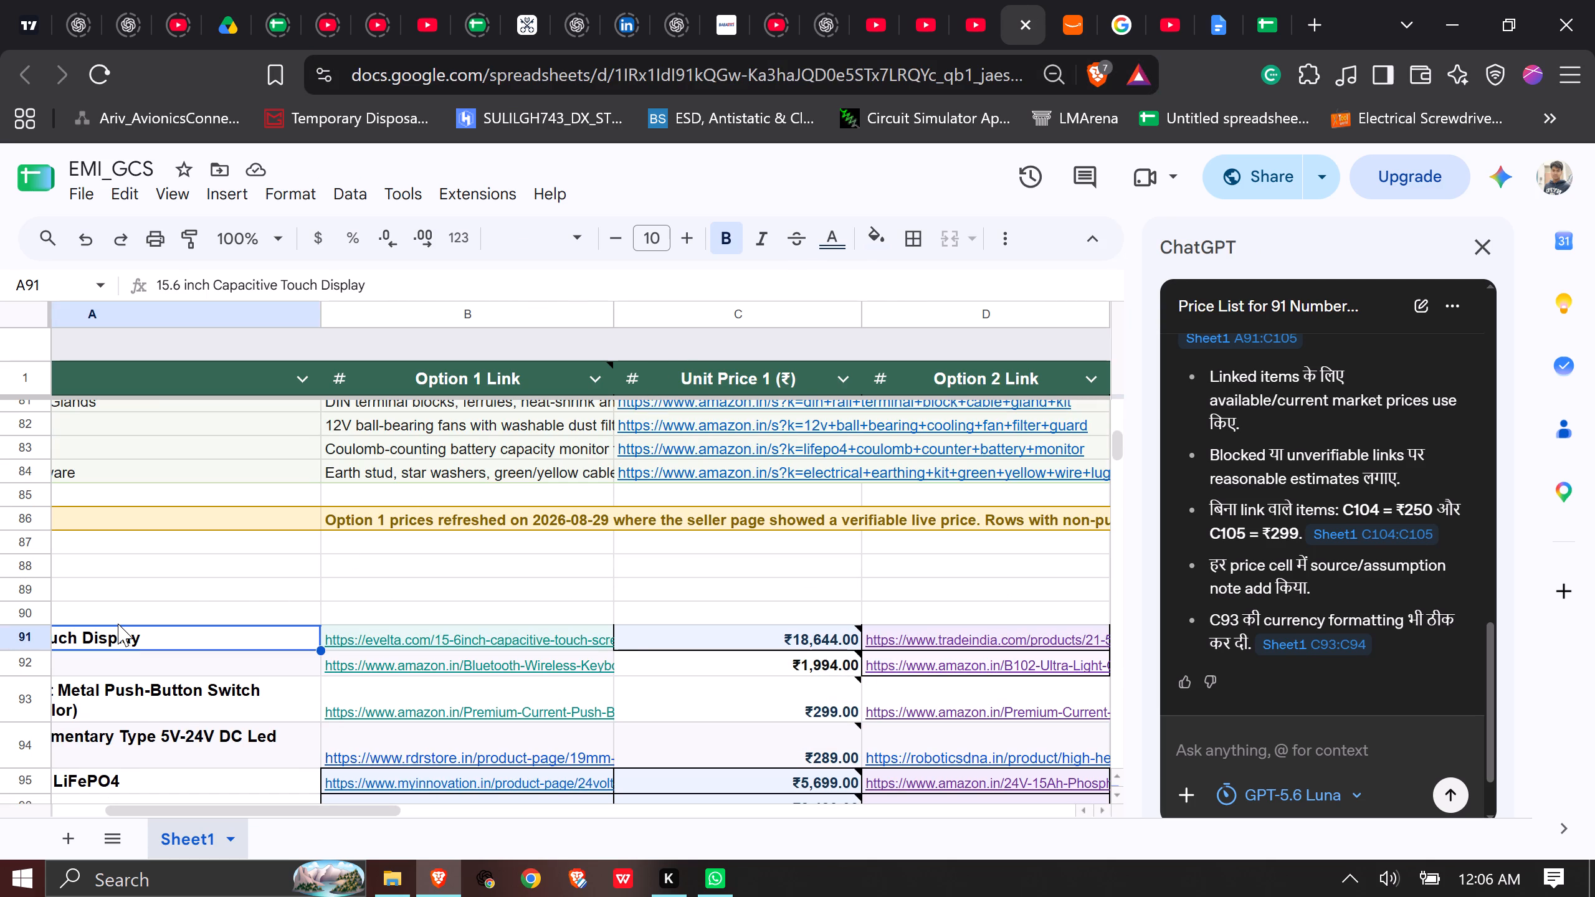
pyautogui.press('Left')
pyautogui.press('Left')
pyautogui.press('Left')
pyautogui.press('Right')
pyautogui.press('Left')
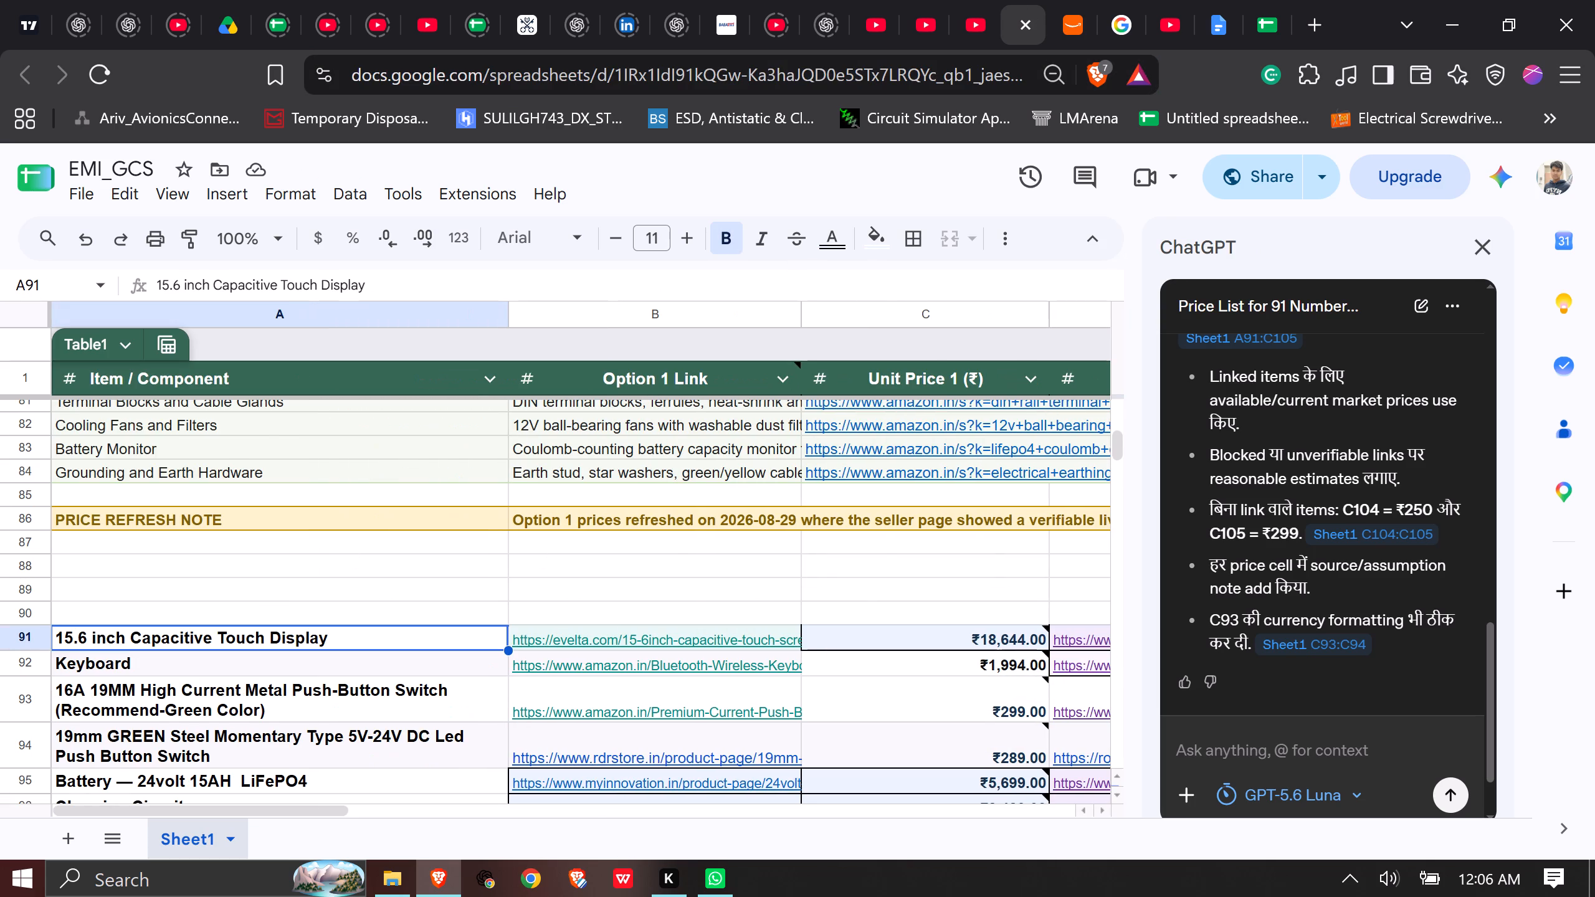
pyautogui.hotkey('shift', 'Down')
pyautogui.hotkey('shift', 'Down')
pyautogui.hotkey('shift', 'Down')
pyautogui.hotkey('shift', 'Down')
pyautogui.hotkey('shift', 'Down')
pyautogui.hotkey('shift', 'Down')
pyautogui.hotkey('shift', 'Down')
pyautogui.hotkey('shift', 'Down')
pyautogui.hotkey('shift', 'Down')
pyautogui.hotkey('shift', 'Down')
pyautogui.hotkey('shift', 'Down')
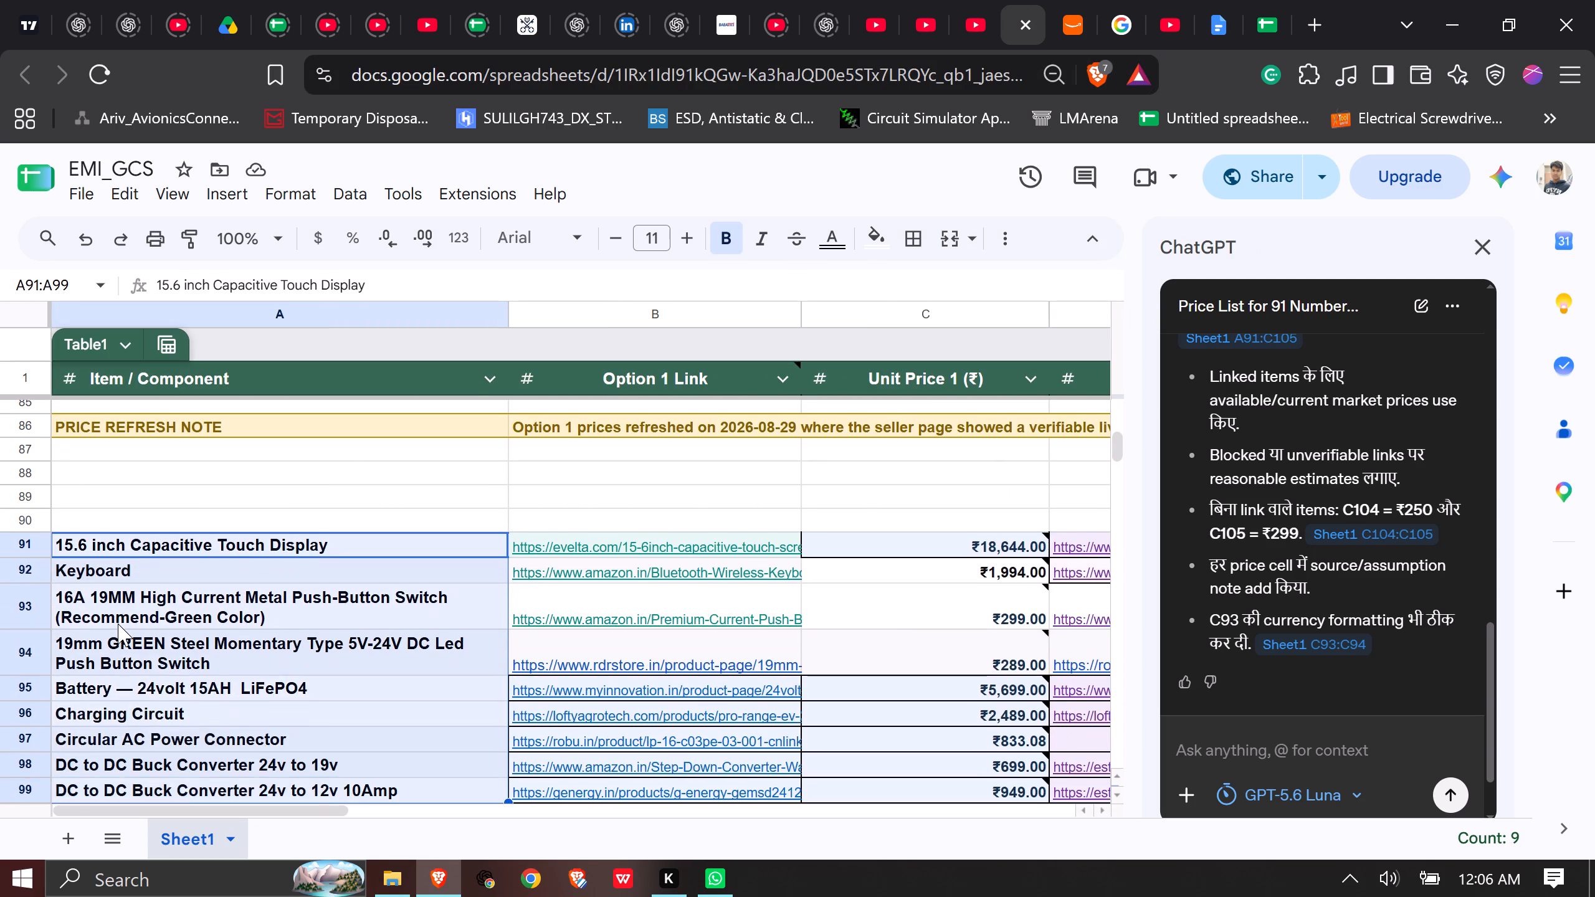
pyautogui.hotkey('ctrl', 'shift', 'Down')
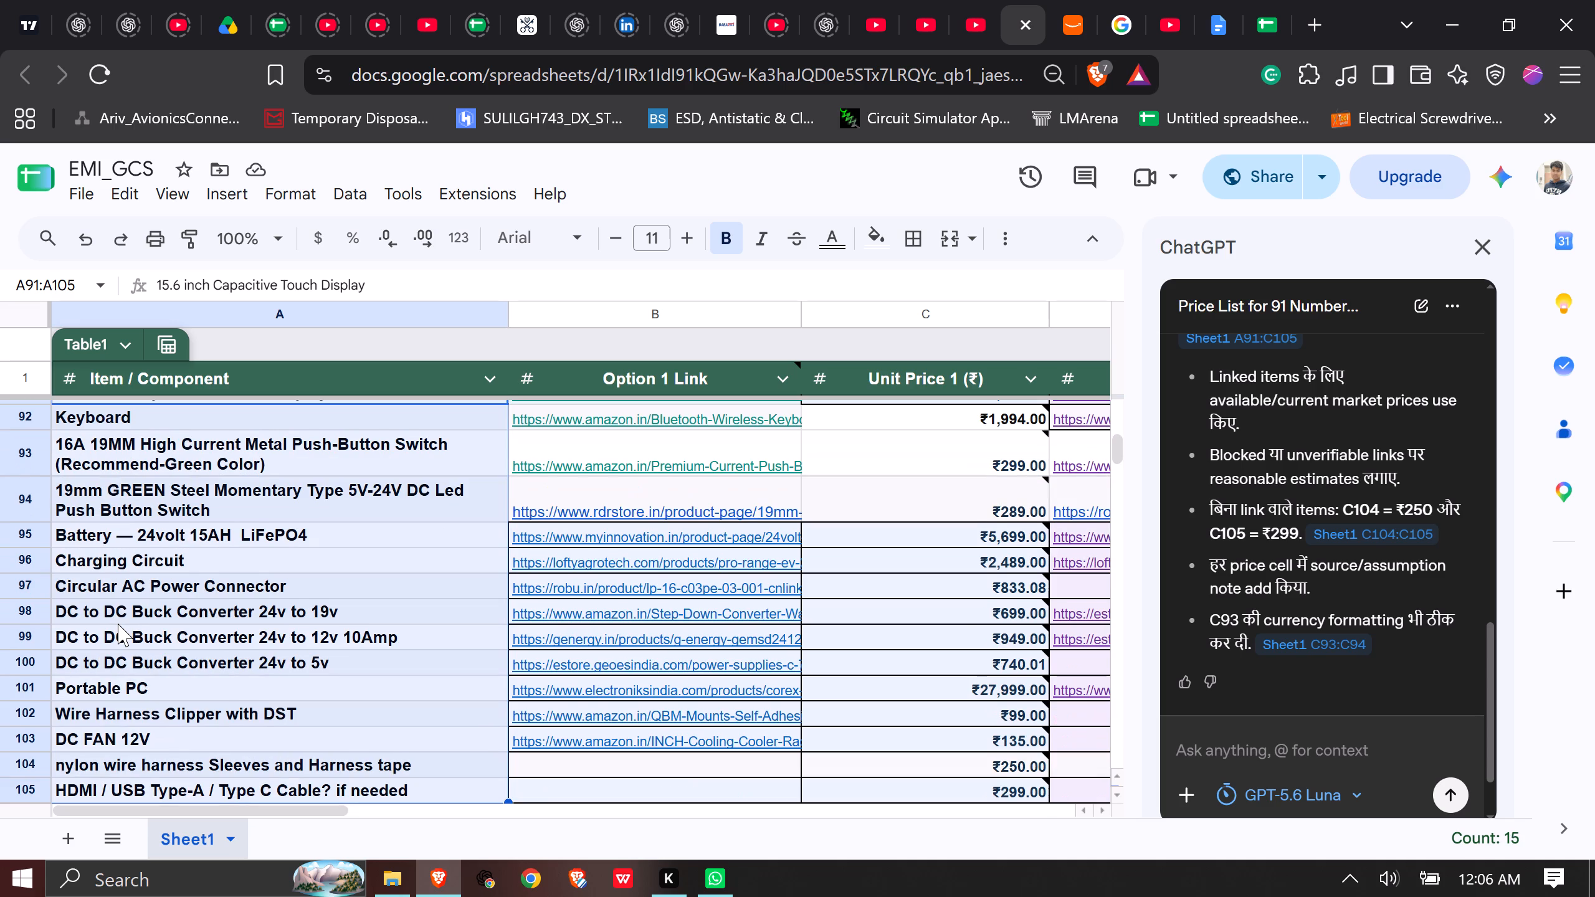
pyautogui.hotkey('shift', 'Down')
pyautogui.hotkey('shift', 'Up')
pyautogui.hotkey('ctrl', 'shift', 'Right')
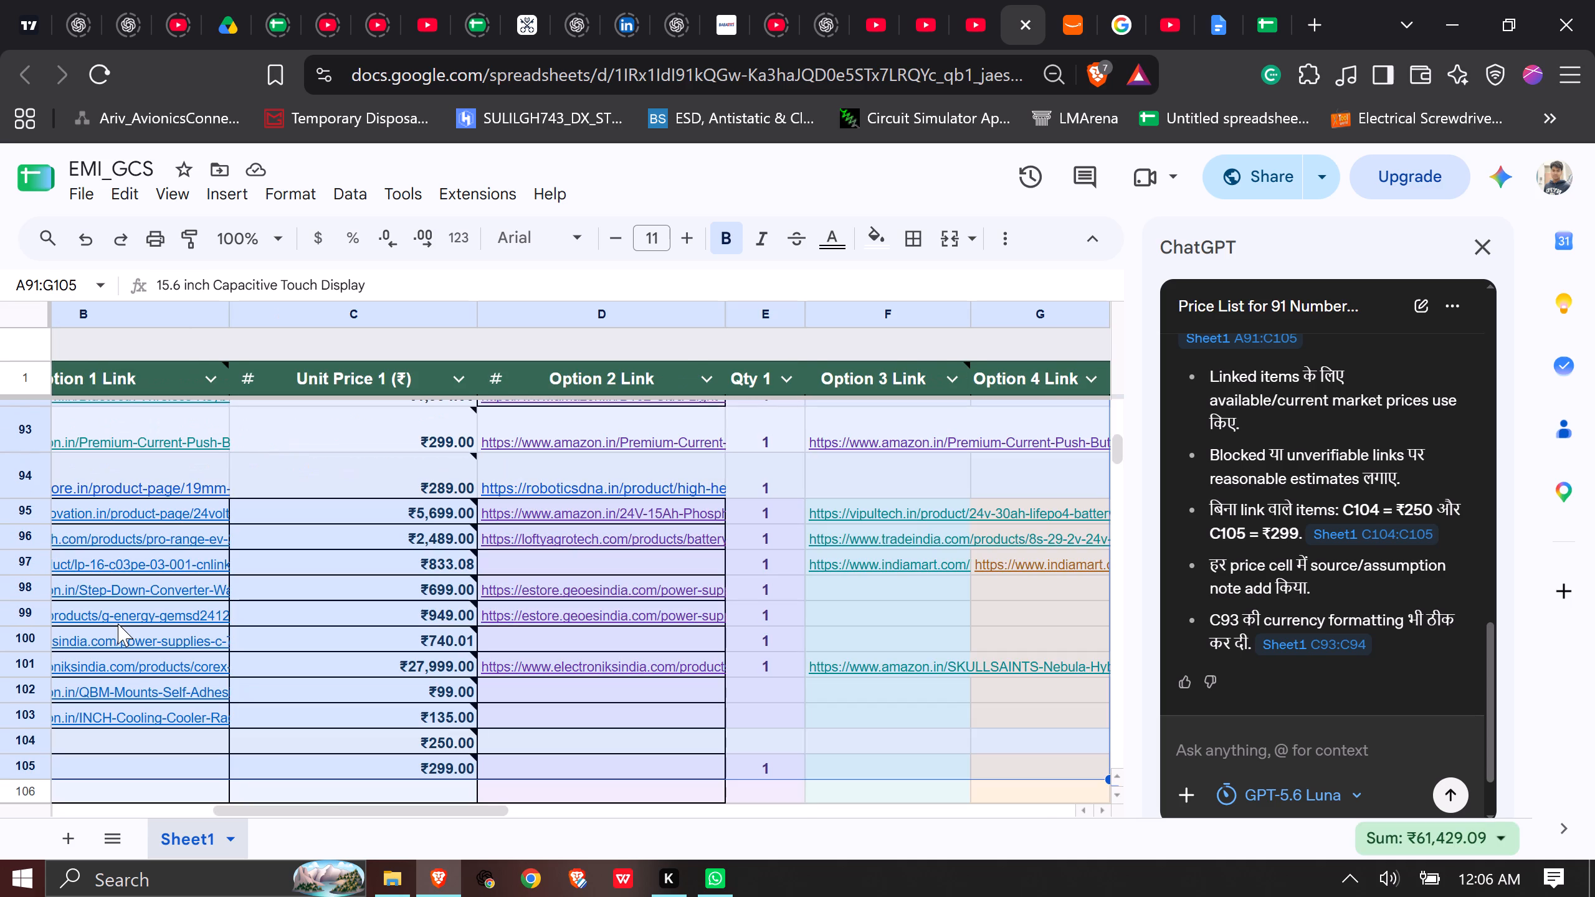
pyautogui.hotkey('ctrl', 'c')
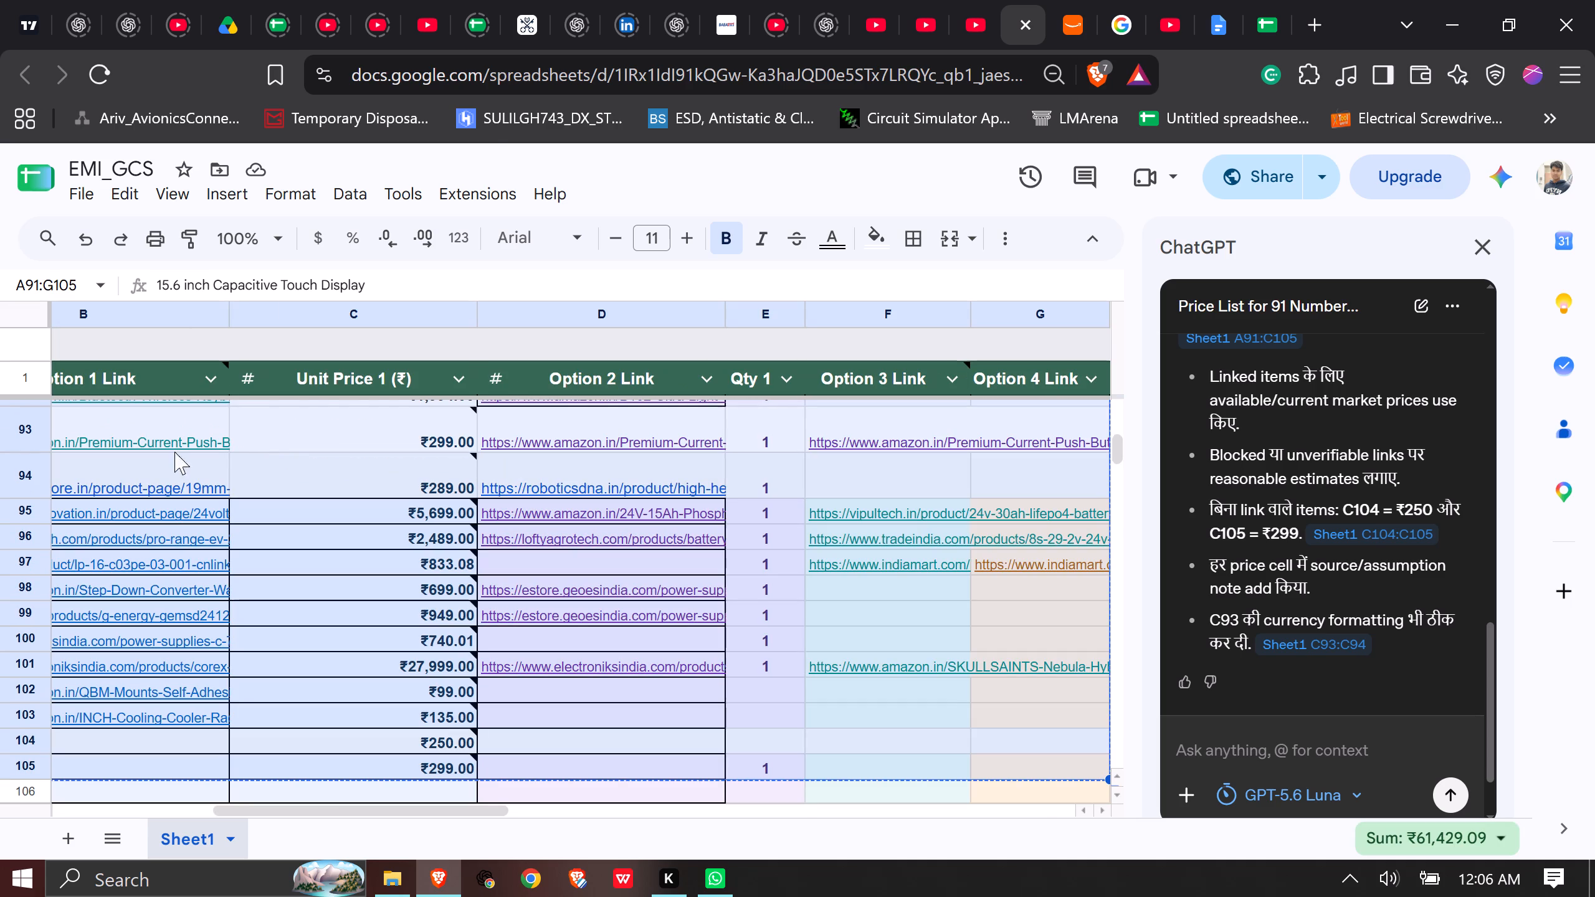
# Paste the copied component list into the EMI_GCS_V2 spreadsheet starting at cell A1, replacing the stray letter there.
pyautogui.click(1272, 0)
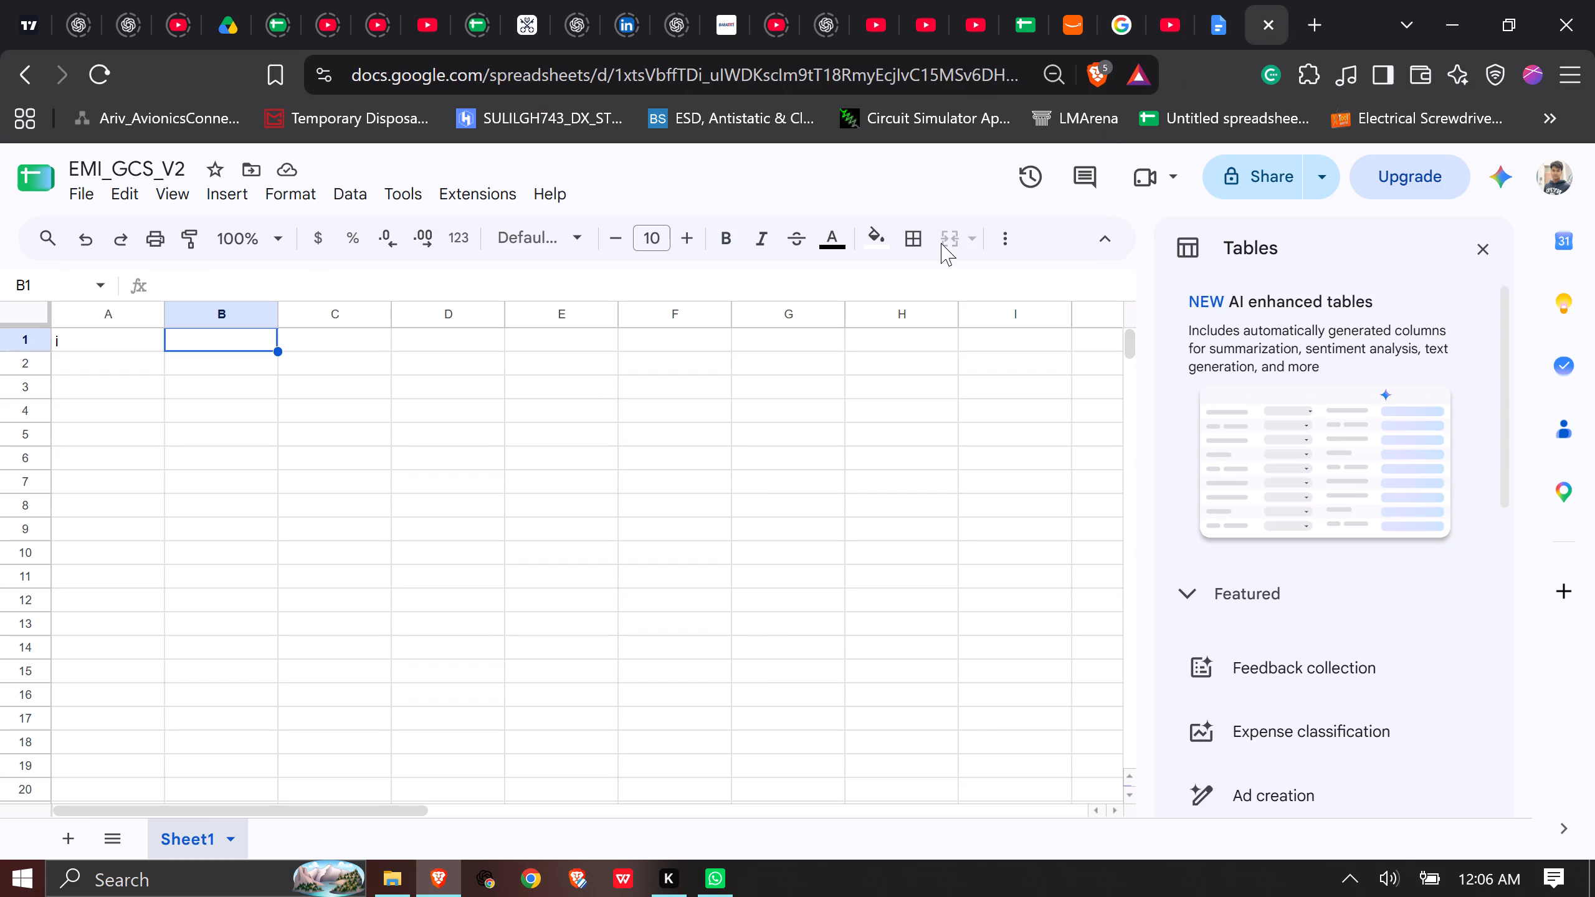
pyautogui.click(133, 347)
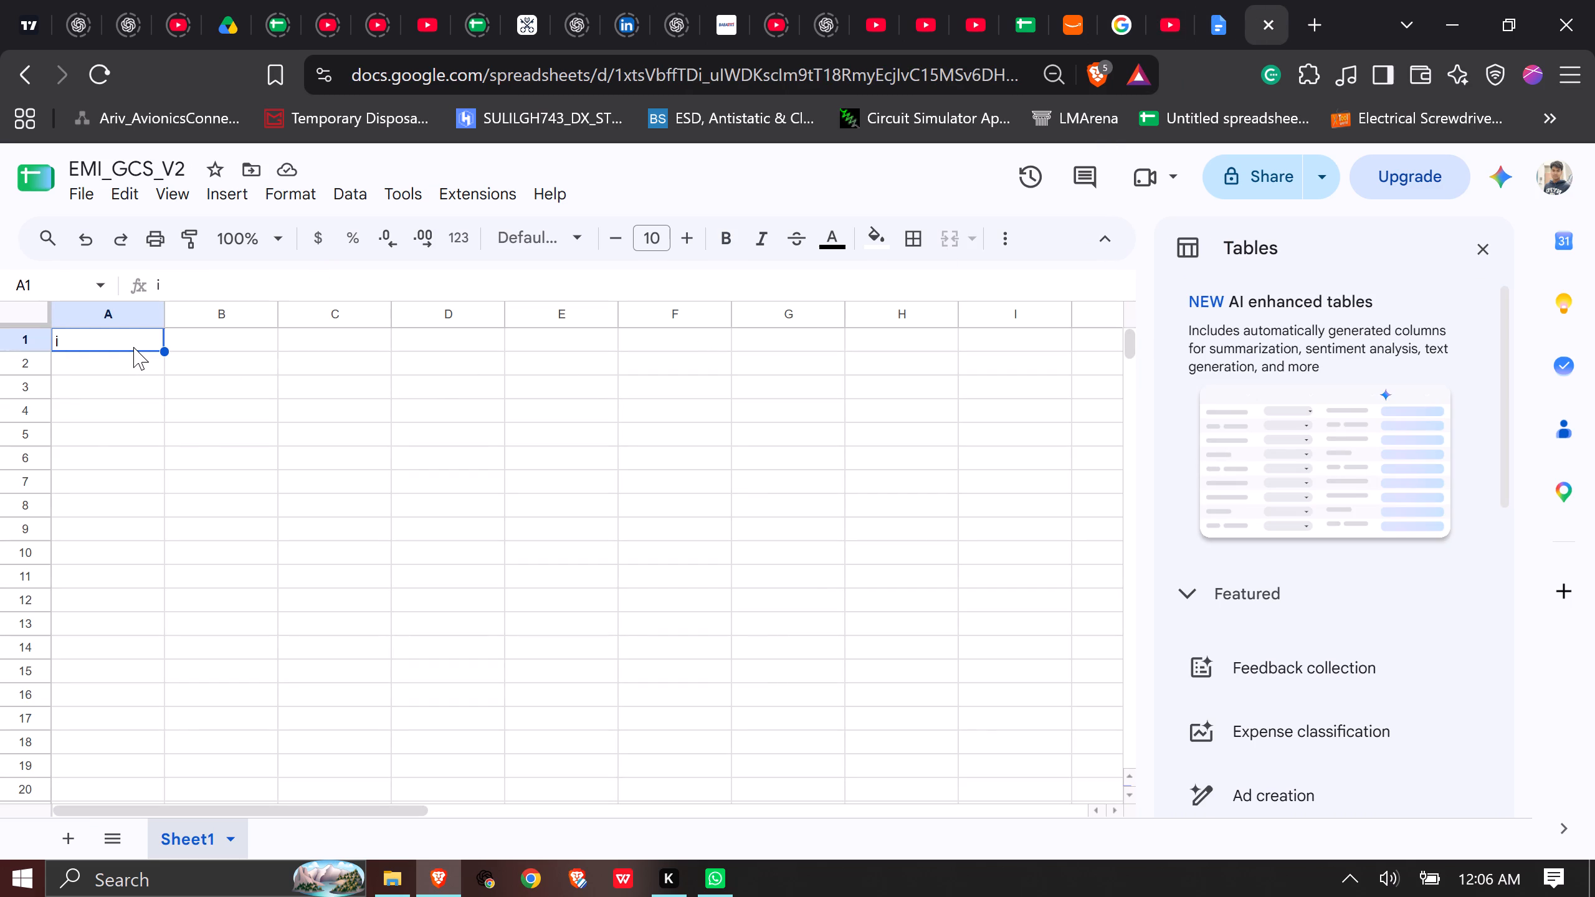
pyautogui.hotkey('ctrl', 'v')
pyautogui.scroll(4, 390, 472)
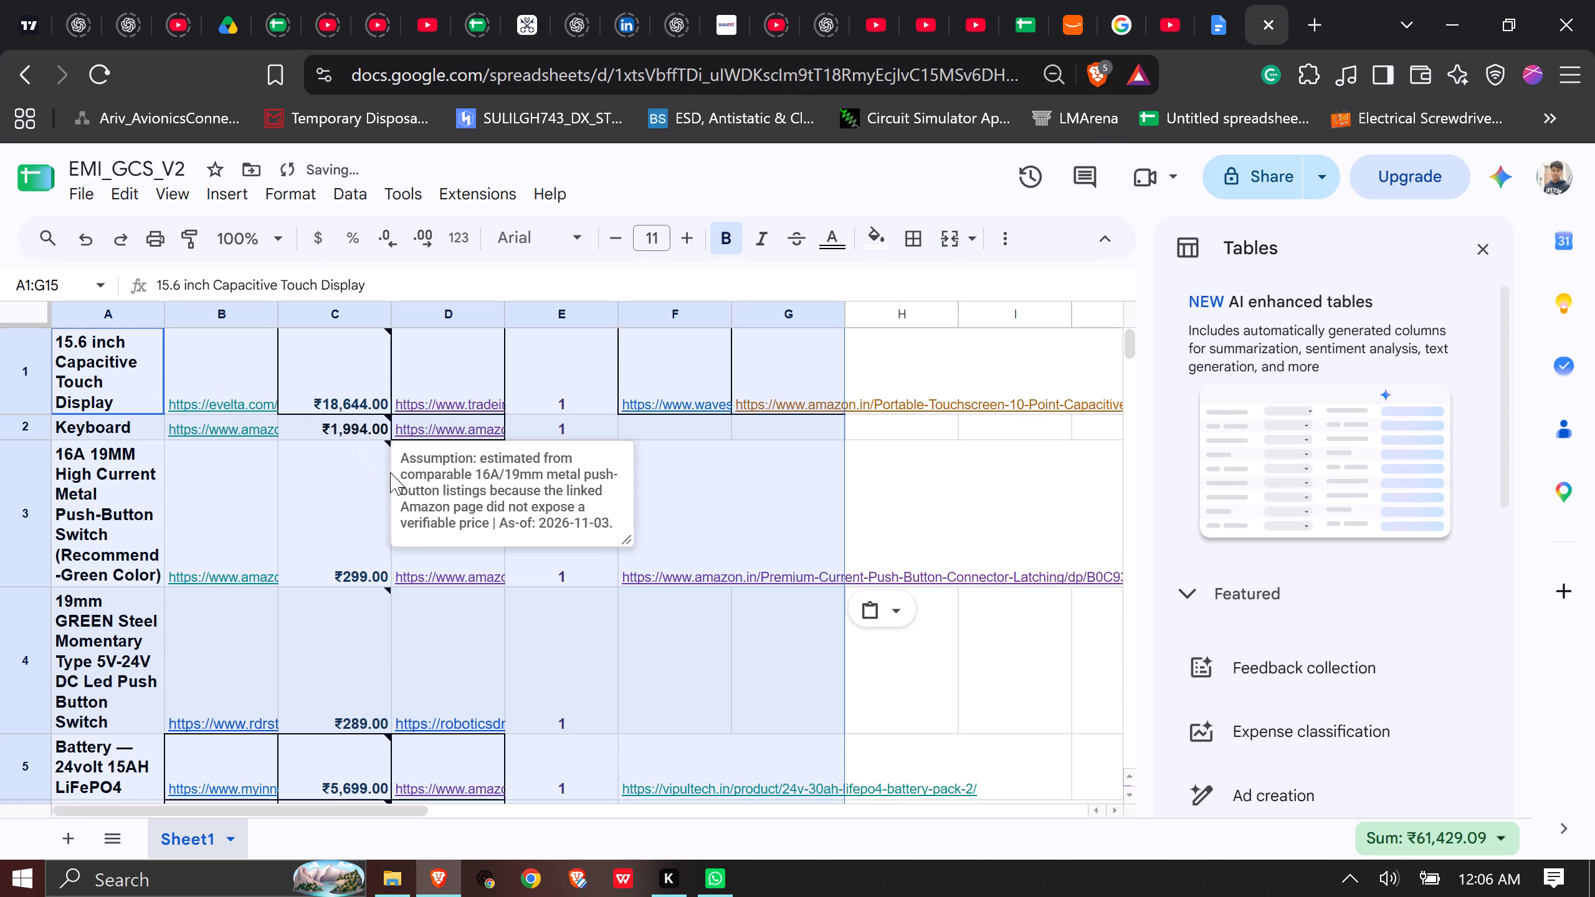
pyautogui.scroll(3, 596, 454)
pyautogui.click(887, 368)
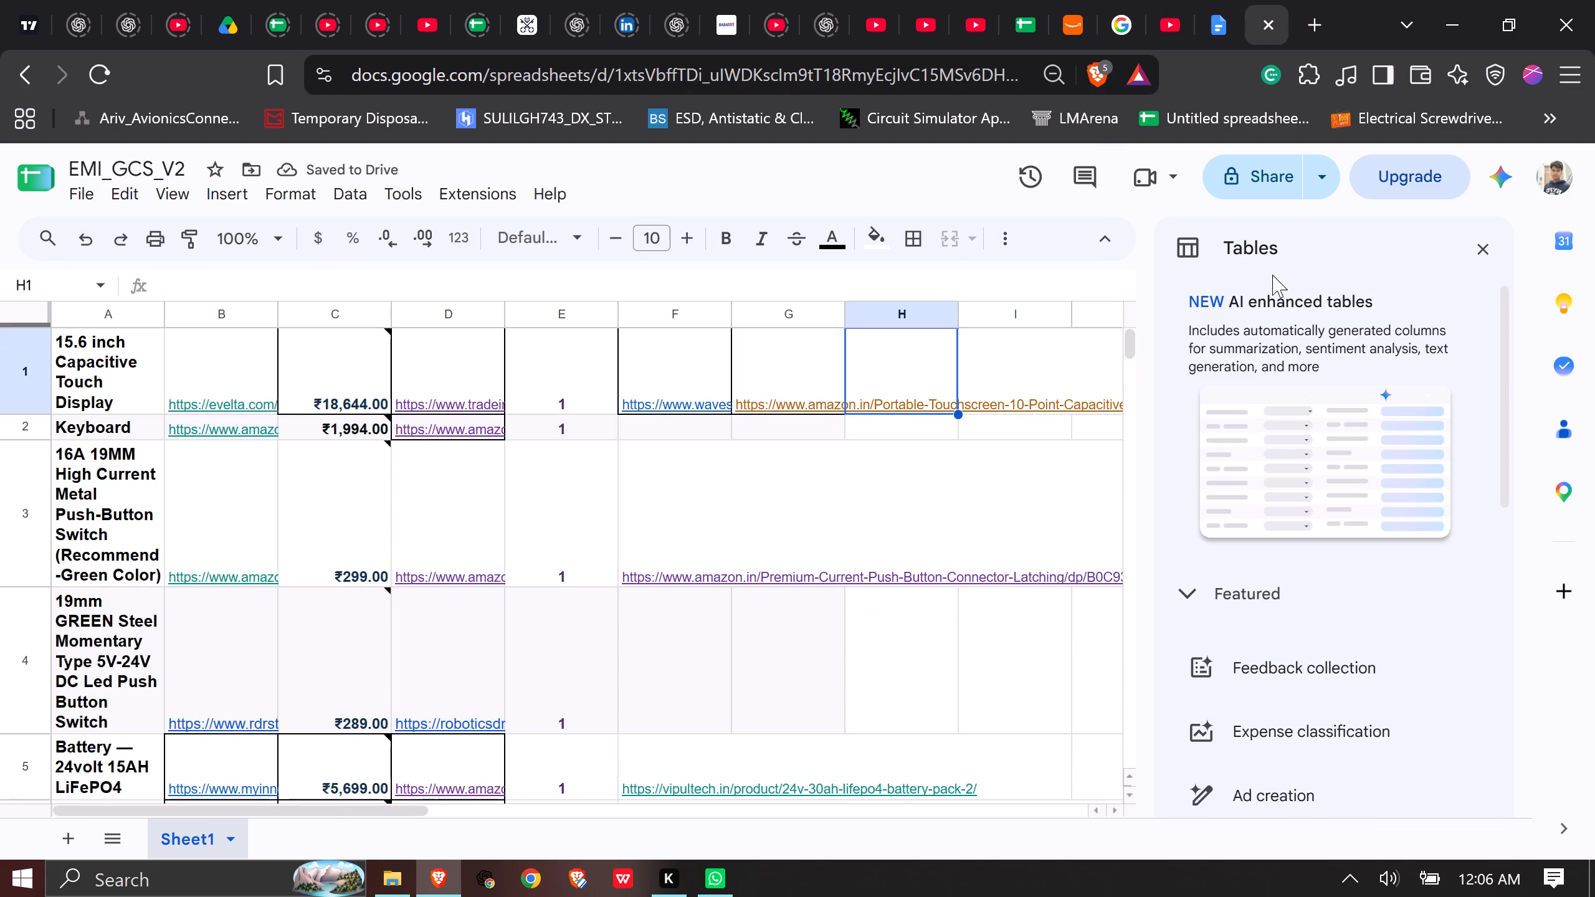
# Browse the ready-made table templates, including the Event planning group, and close the template list without inserting any.
pyautogui.scroll(-5, 1260, 570)
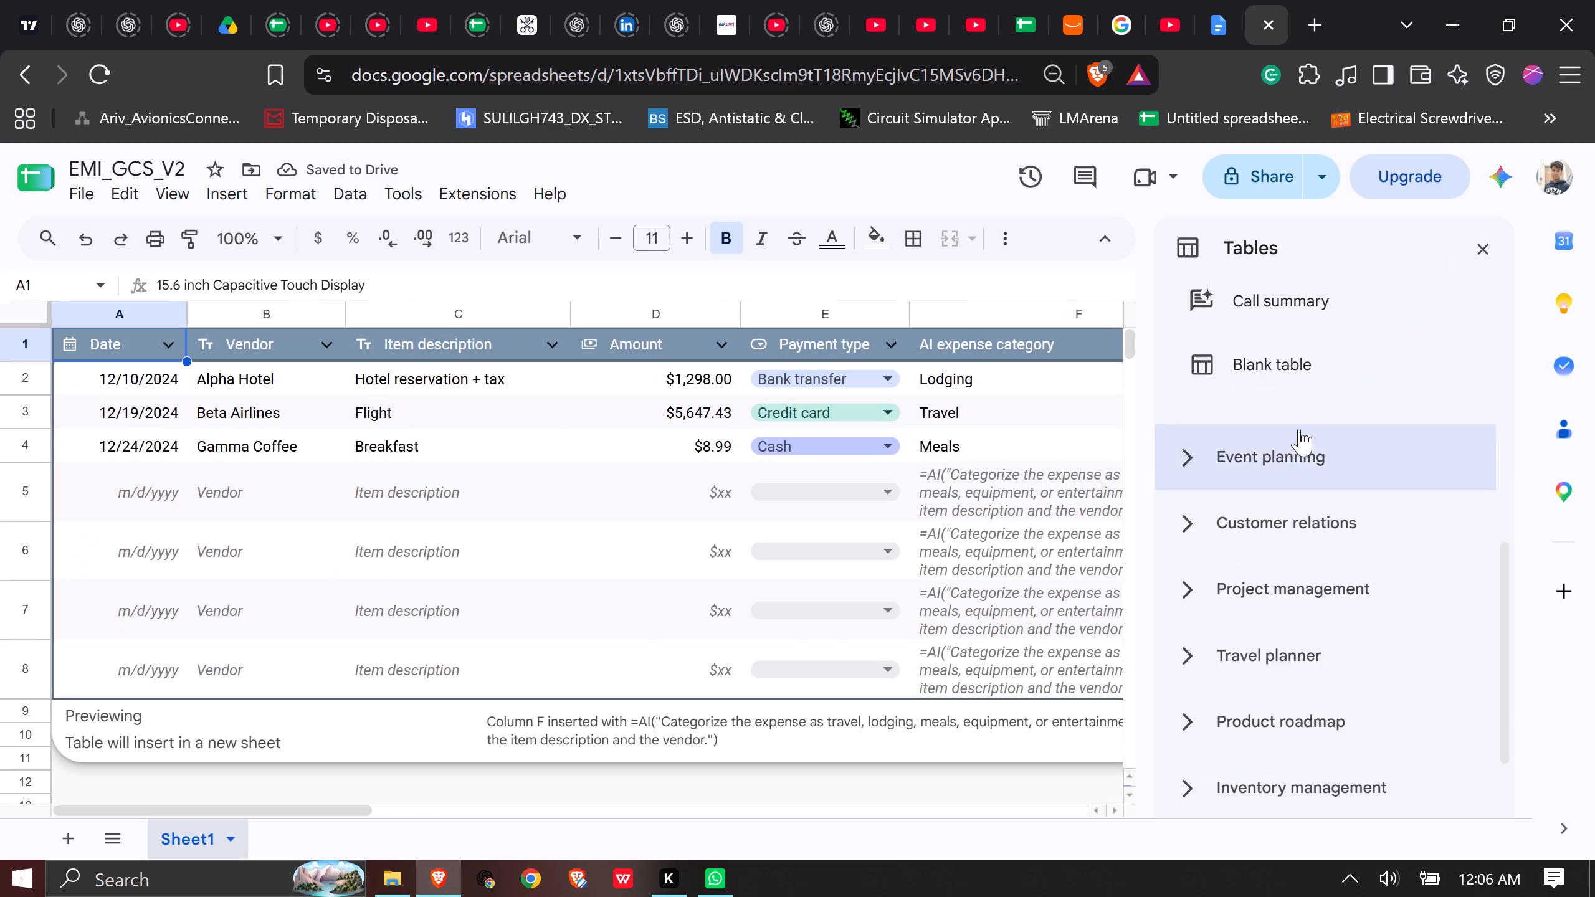
pyautogui.scroll(10, 1298, 433)
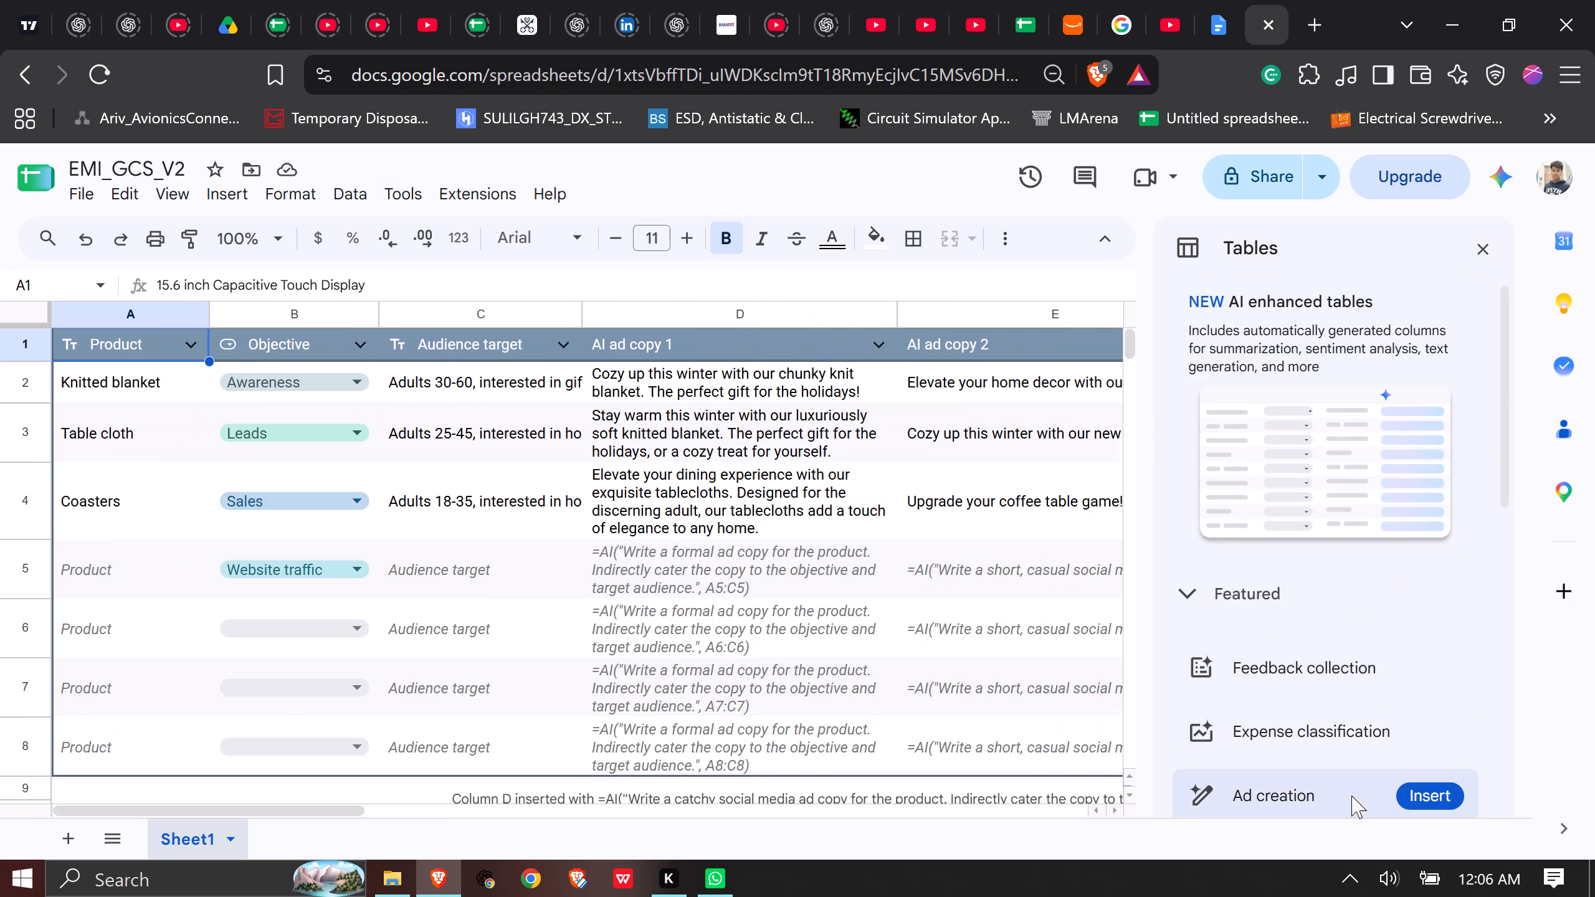
pyautogui.scroll(-2, 1338, 754)
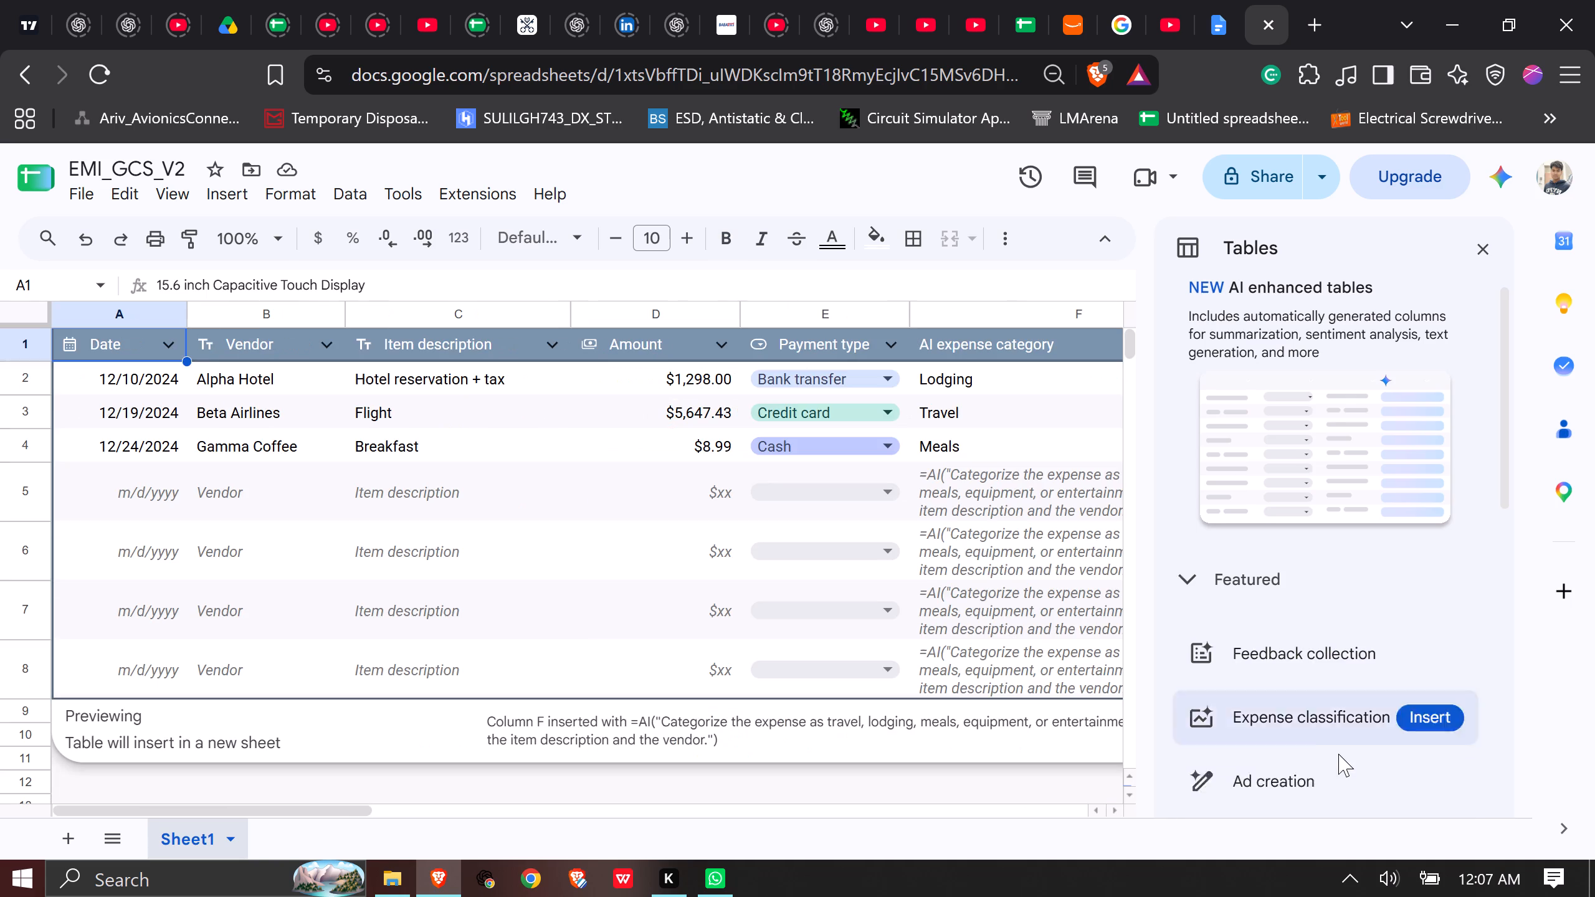
pyautogui.scroll(-1, 1338, 754)
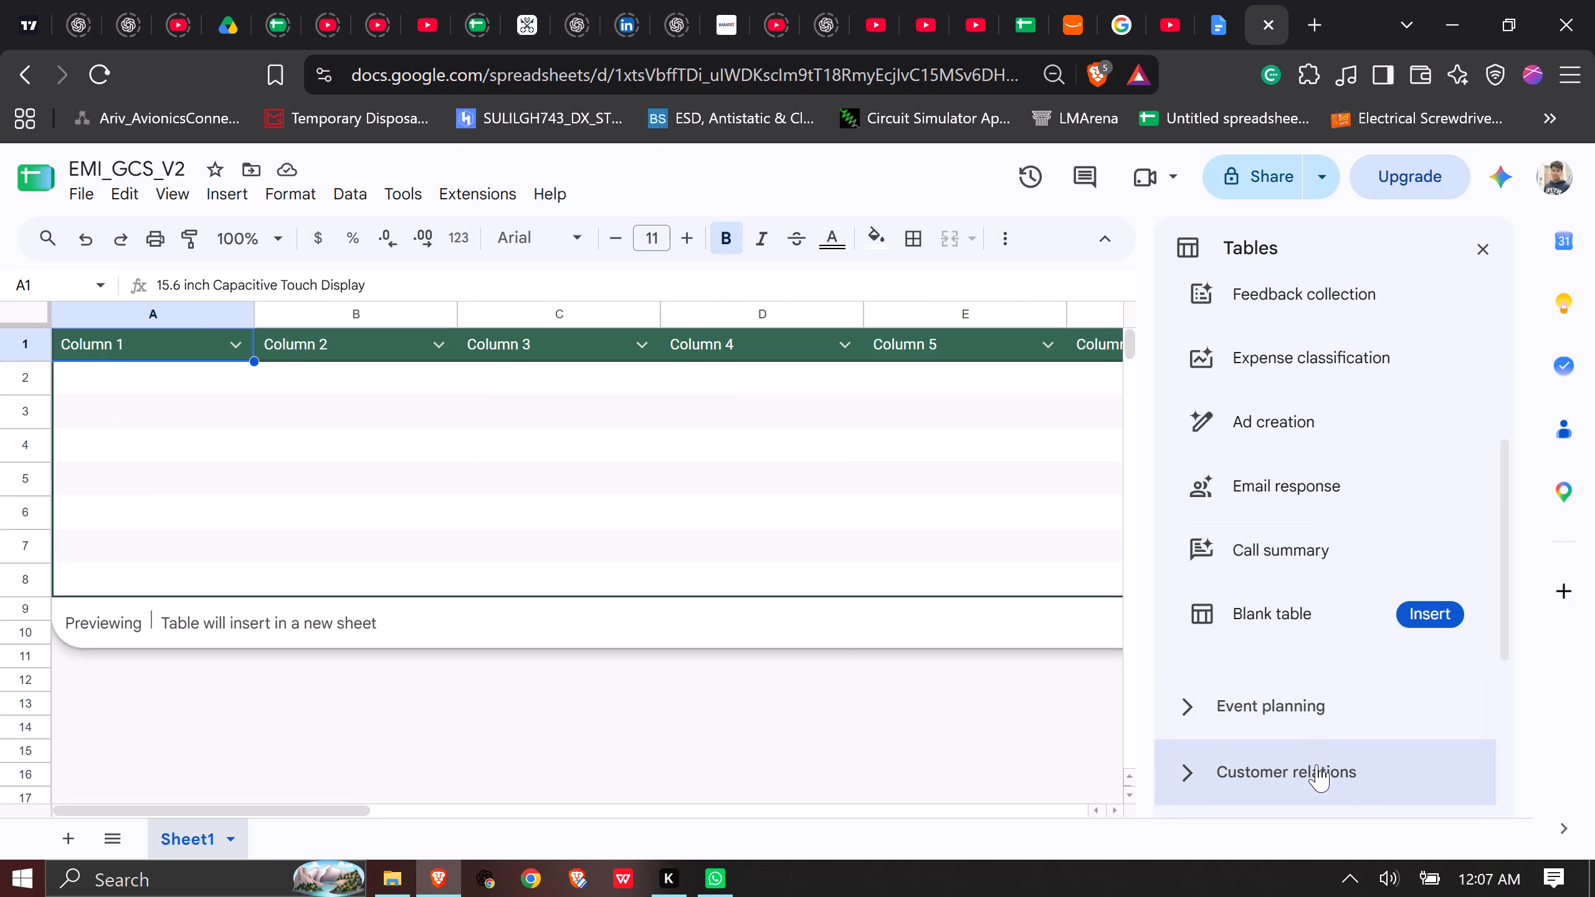
pyautogui.click(1307, 683)
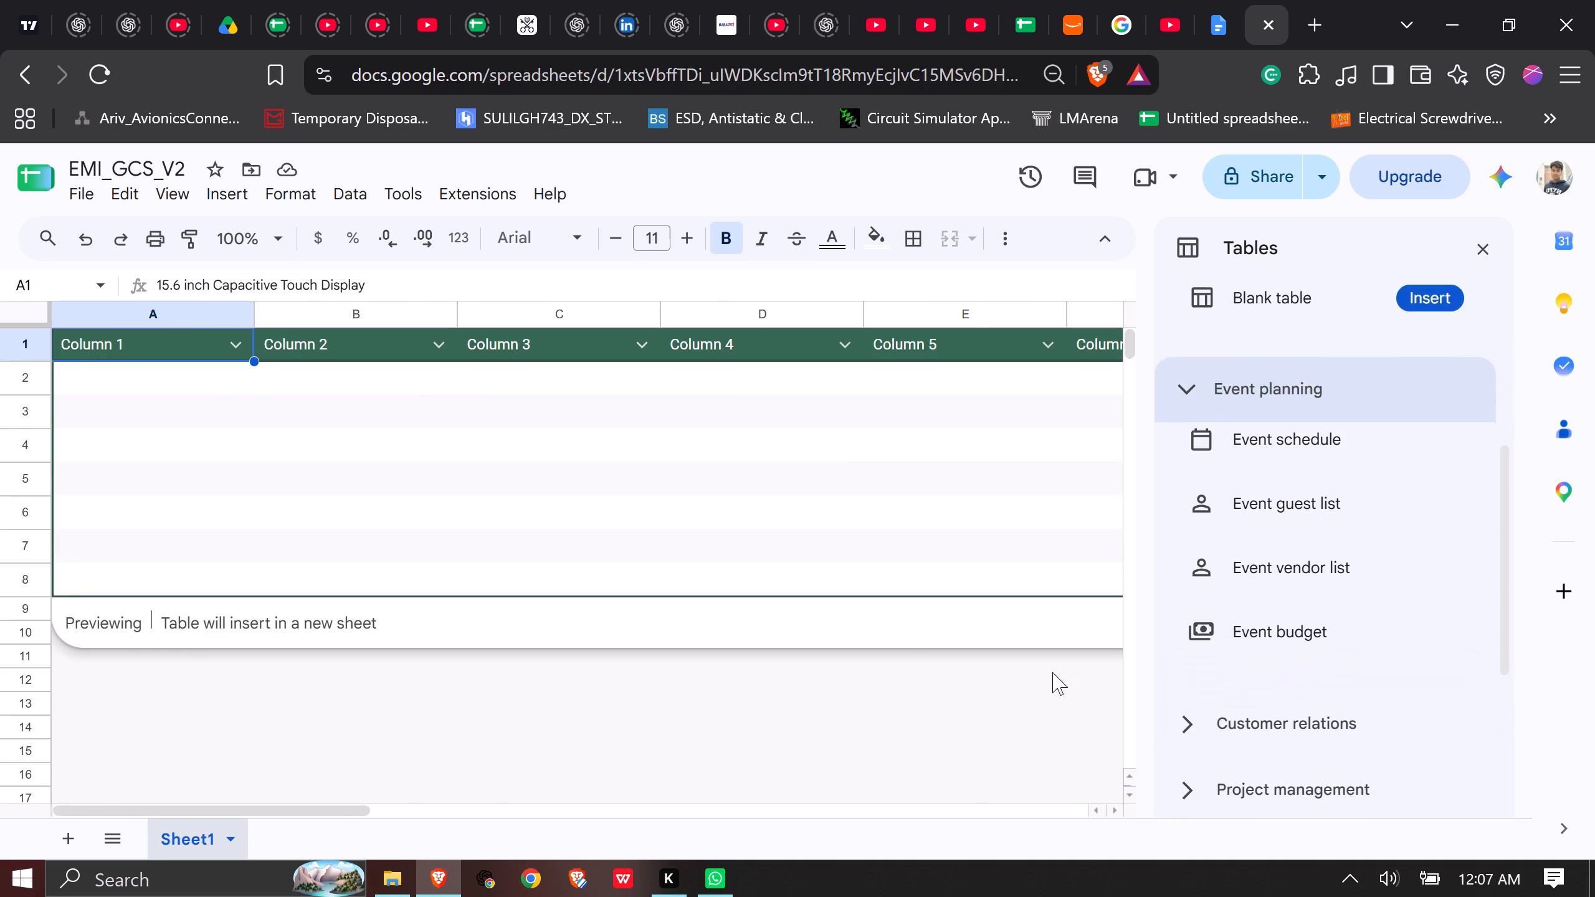
pyautogui.scroll(4, 1049, 669)
pyautogui.scroll(-2, 1015, 676)
pyautogui.scroll(6, 1015, 676)
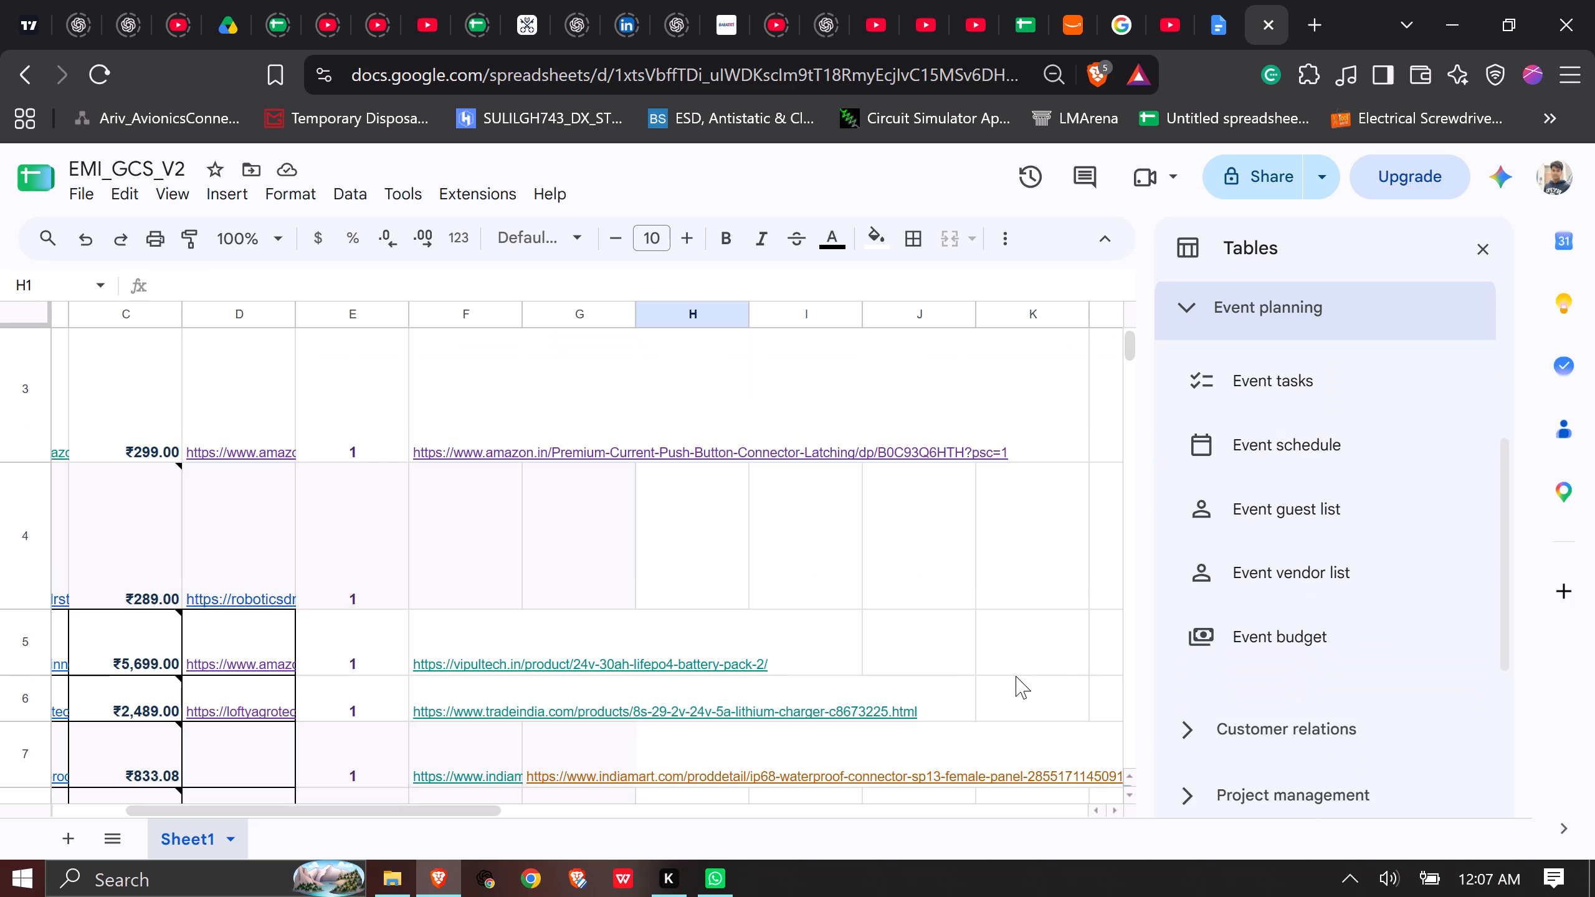
pyautogui.scroll(20, 1016, 676)
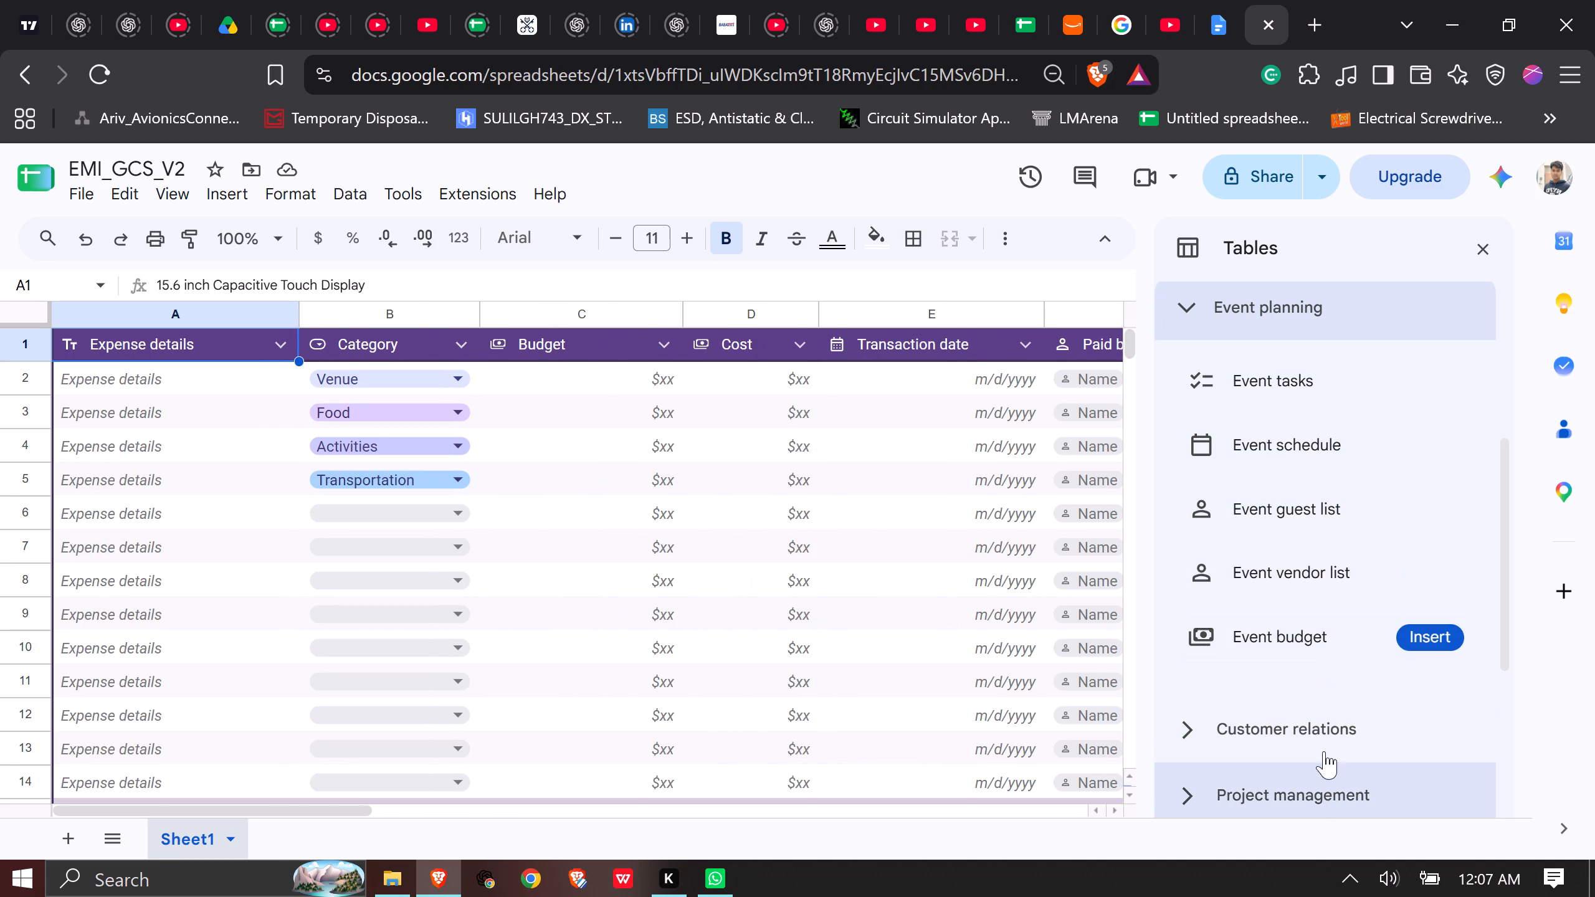
pyautogui.scroll(4, 1339, 281)
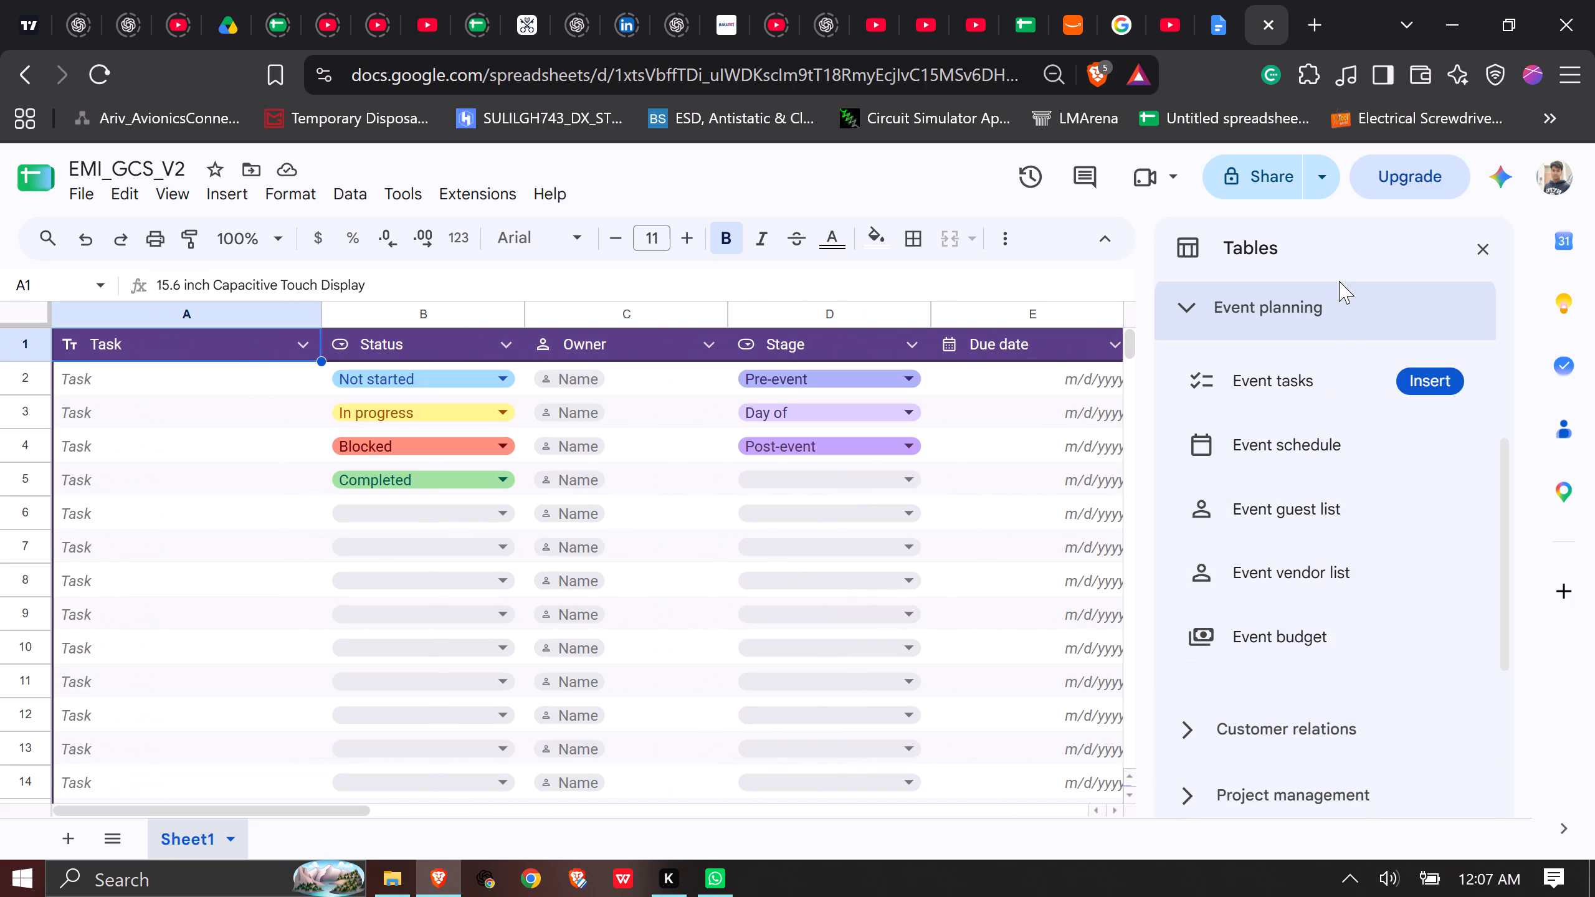
pyautogui.click(1481, 240)
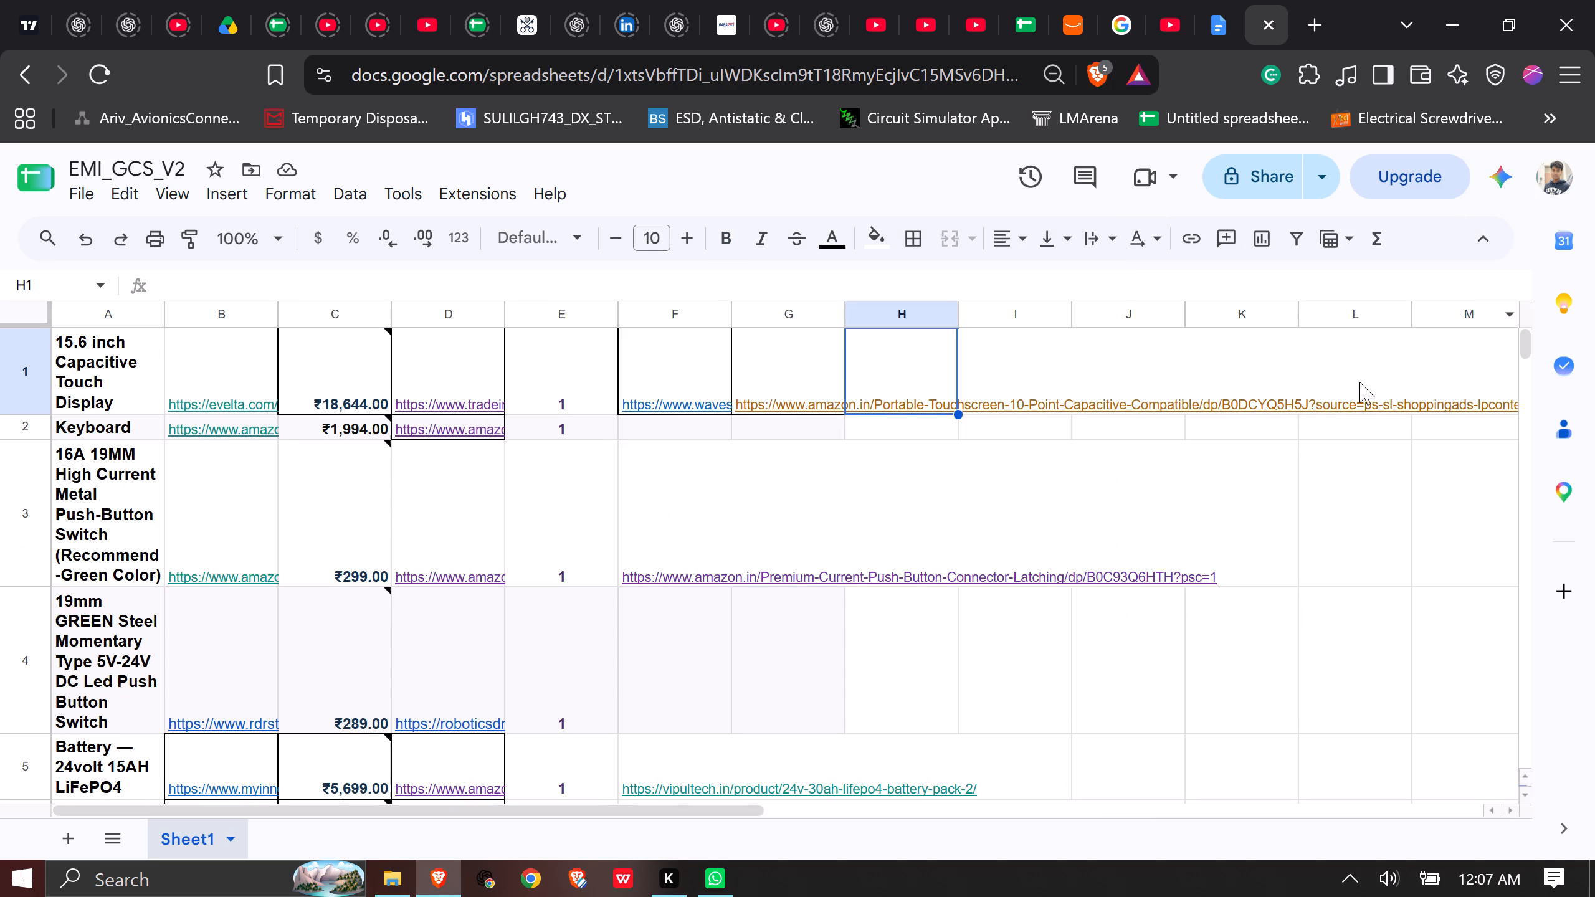
# Widen column A so that most component names fit on a single line.
pyautogui.scroll(20, 1028, 442)
pyautogui.scroll(1, 1028, 442)
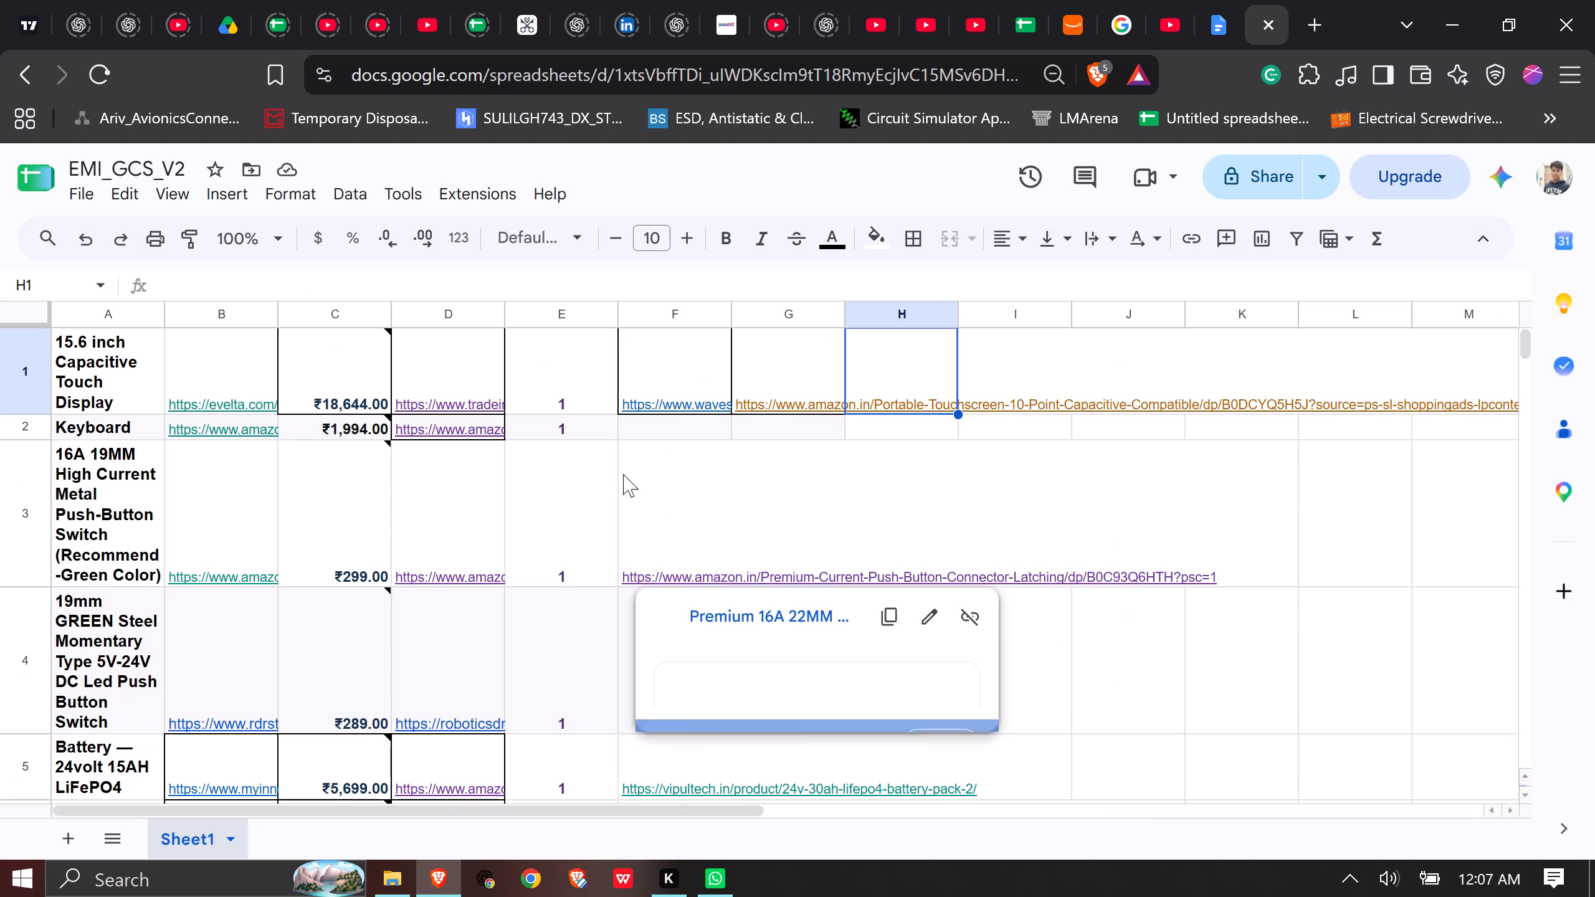
pyautogui.scroll(11, 659, 478)
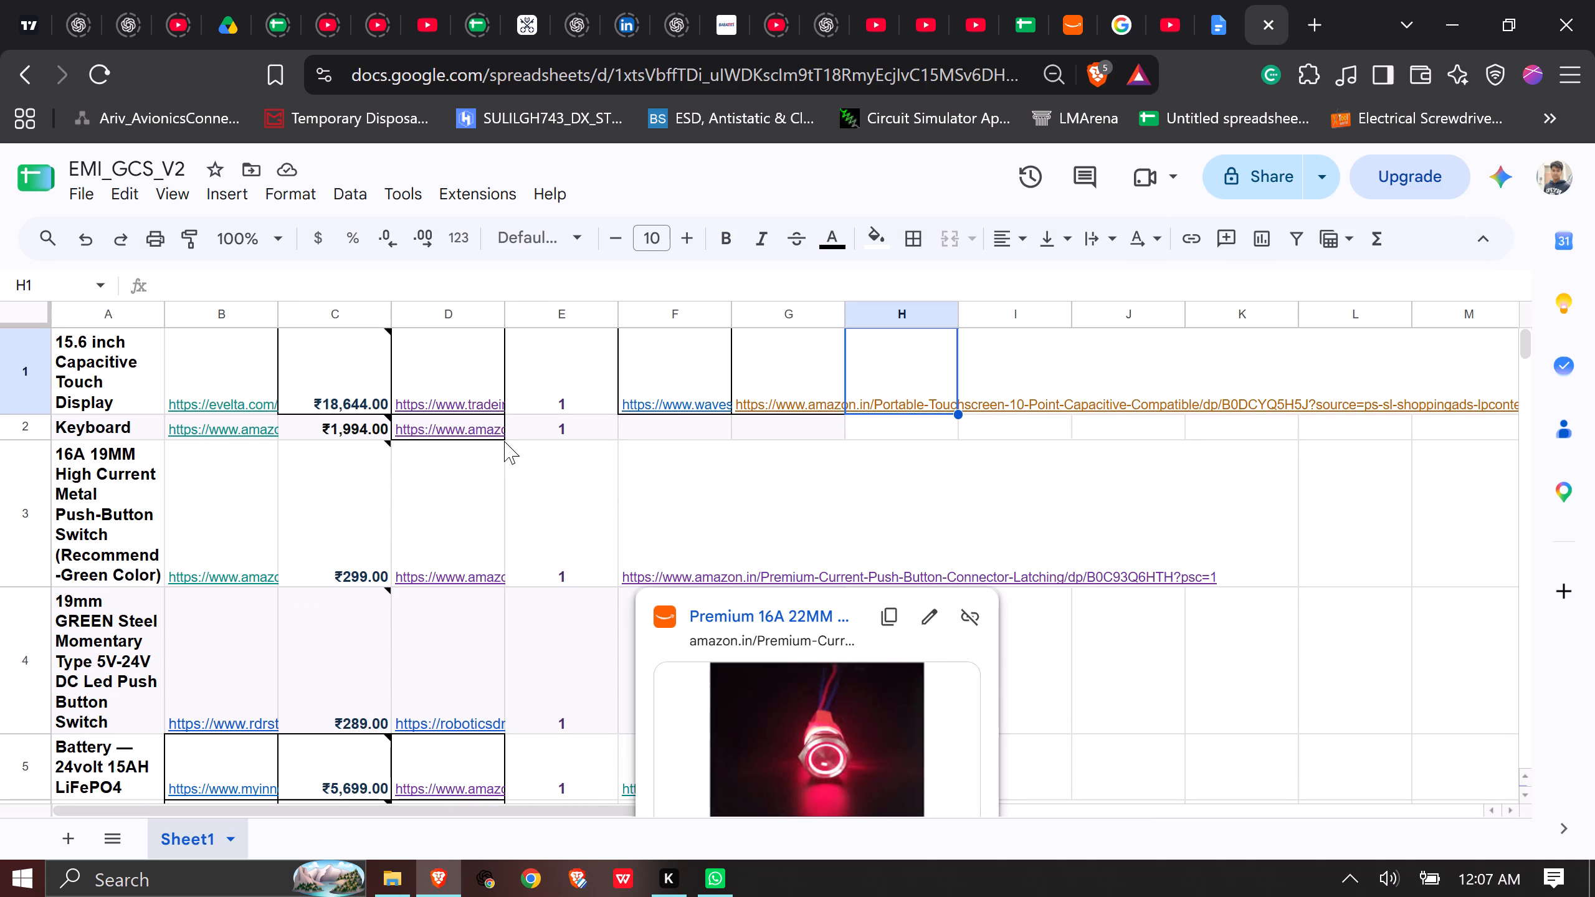
pyautogui.hotkey('ctrl', 'a')
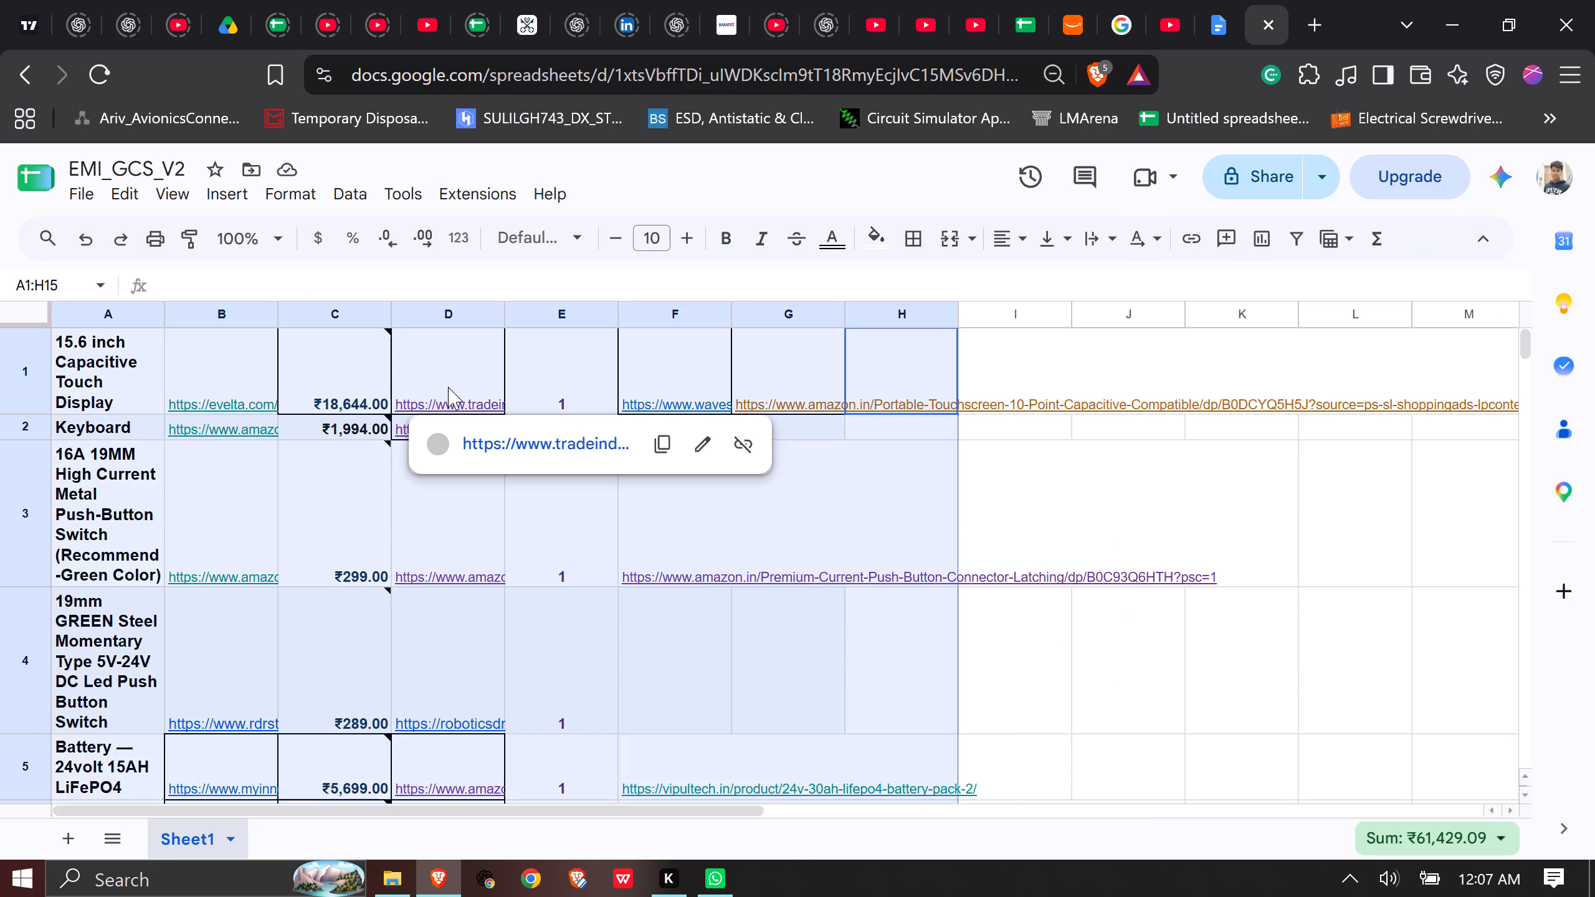
pyautogui.click(287, 363)
pyautogui.doubleClick(166, 301)
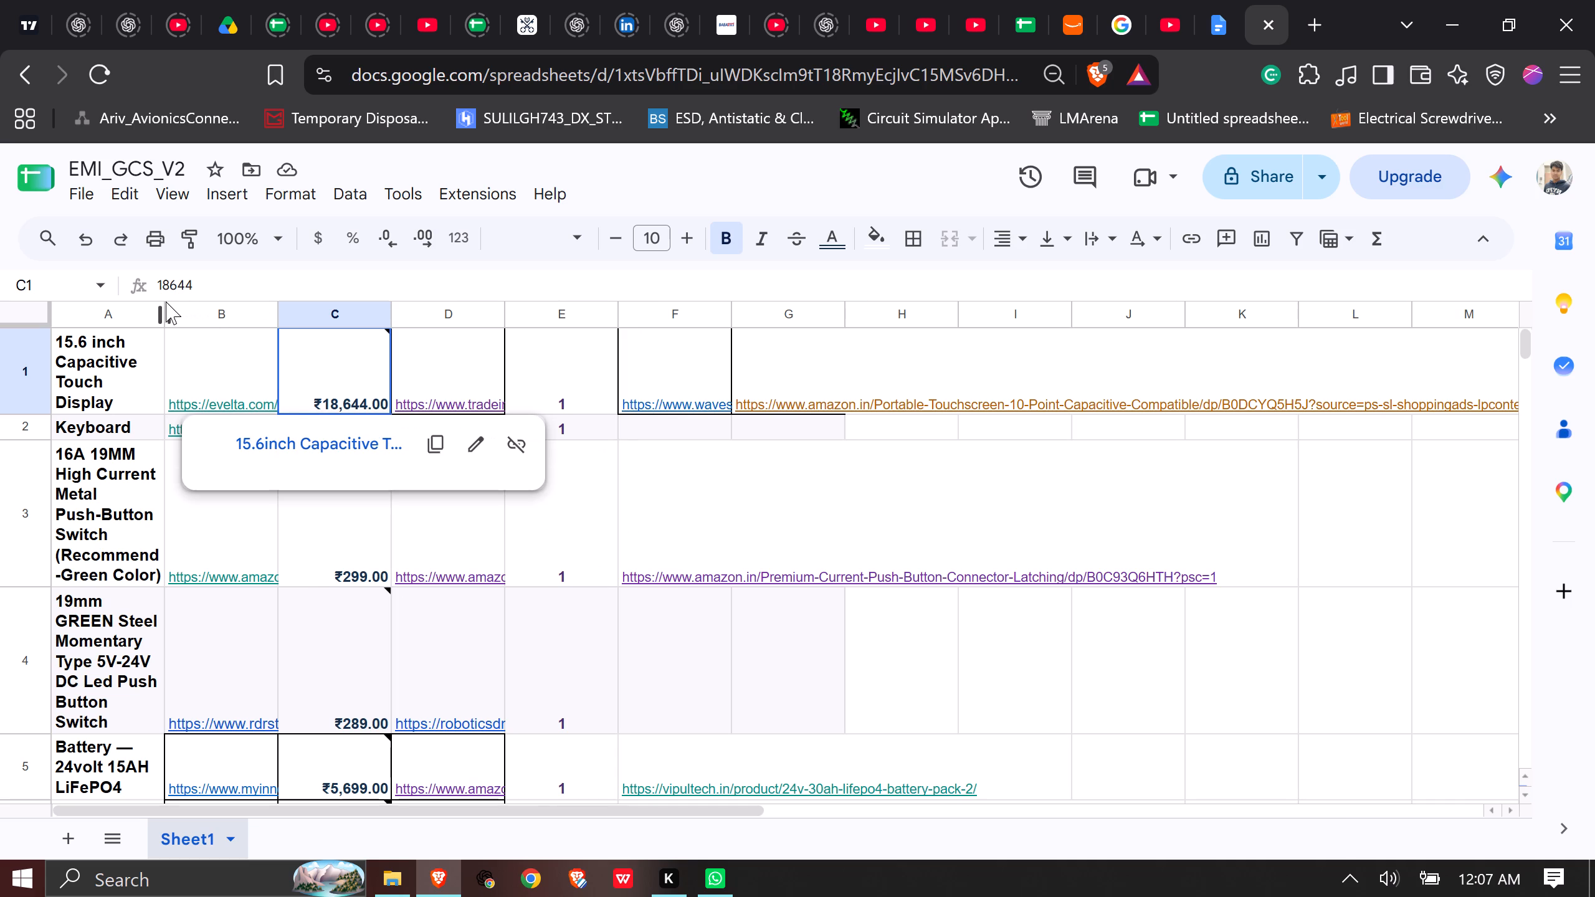
pyautogui.doubleClick(163, 311)
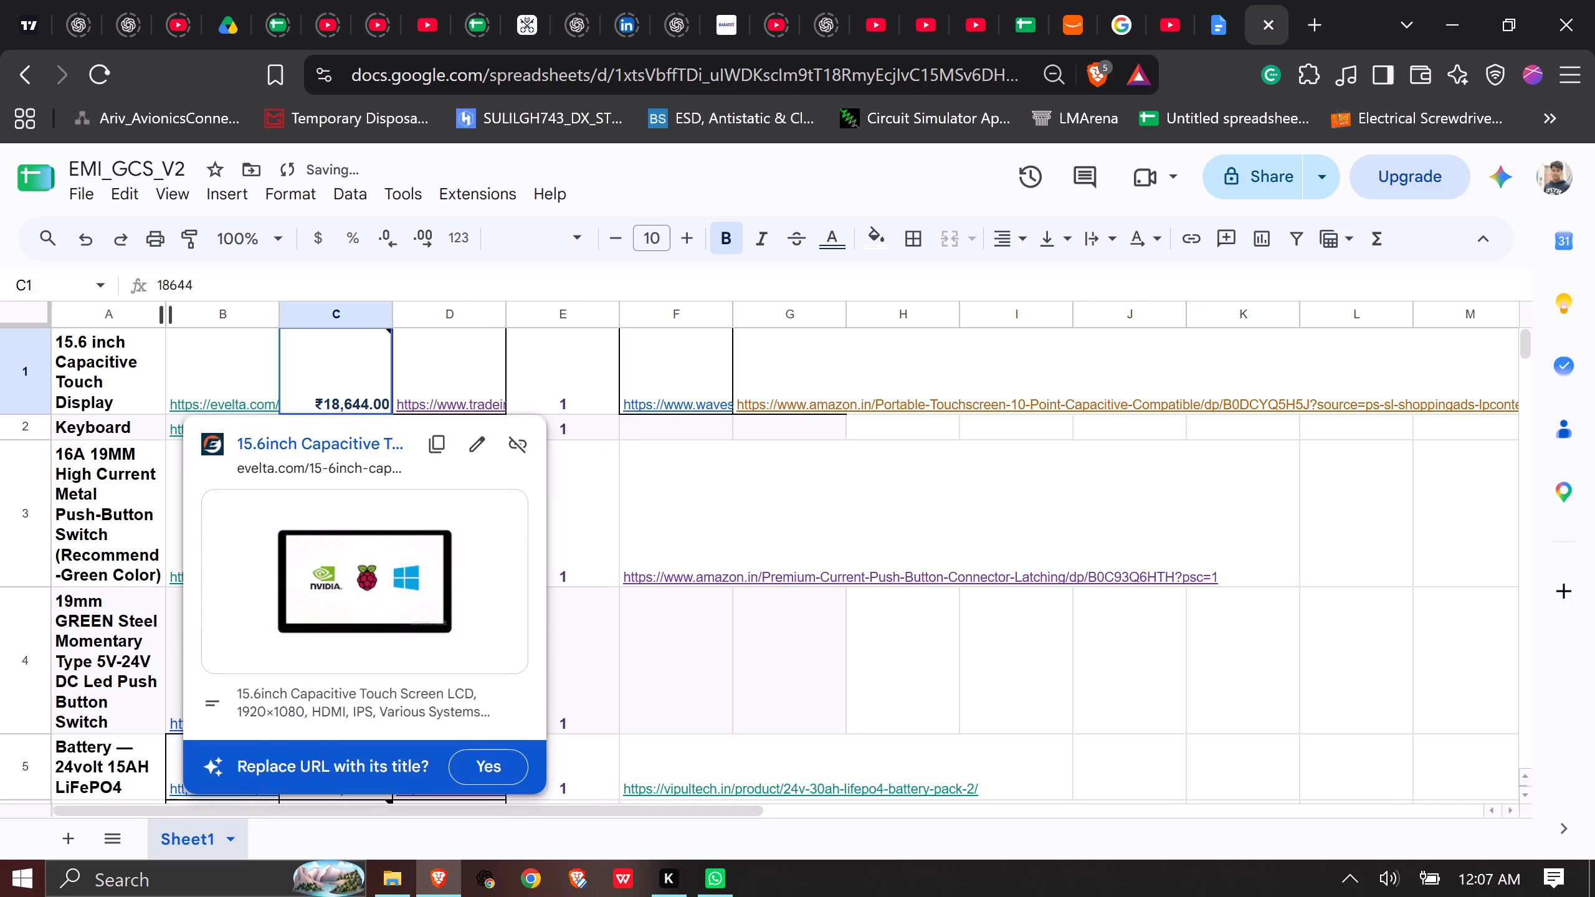
pyautogui.moveTo(164, 318); pyautogui.dragTo(391, 336)
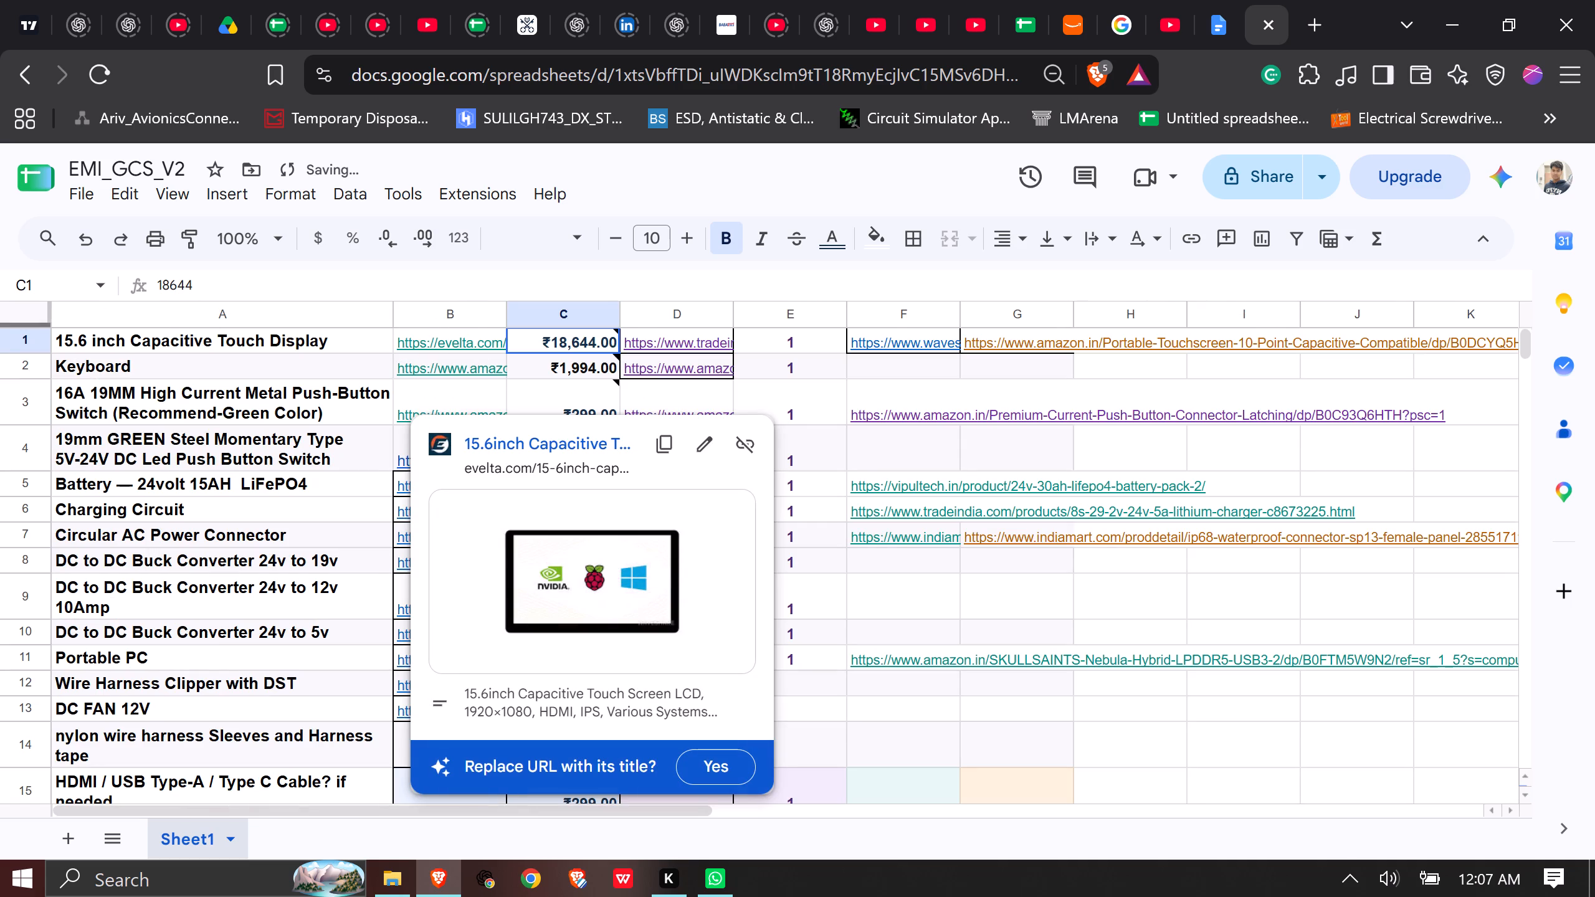
pyautogui.moveTo(393, 313); pyautogui.dragTo(466, 313)
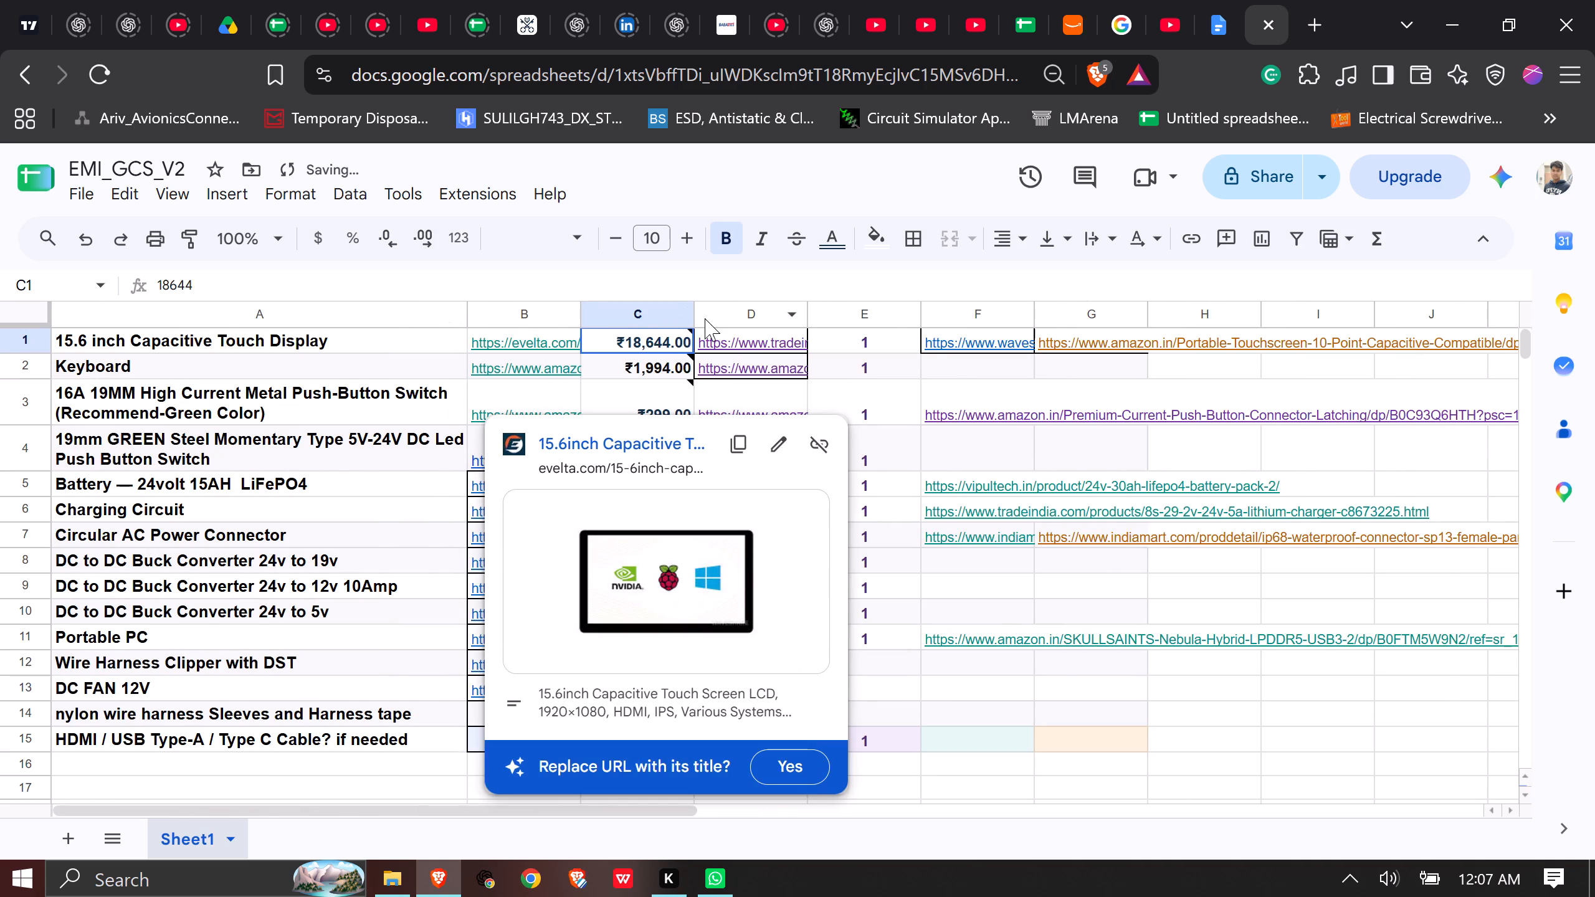
# Widen price column C and link column F, and narrow quantity column E.
pyautogui.moveTo(690, 319); pyautogui.dragTo(723, 319)
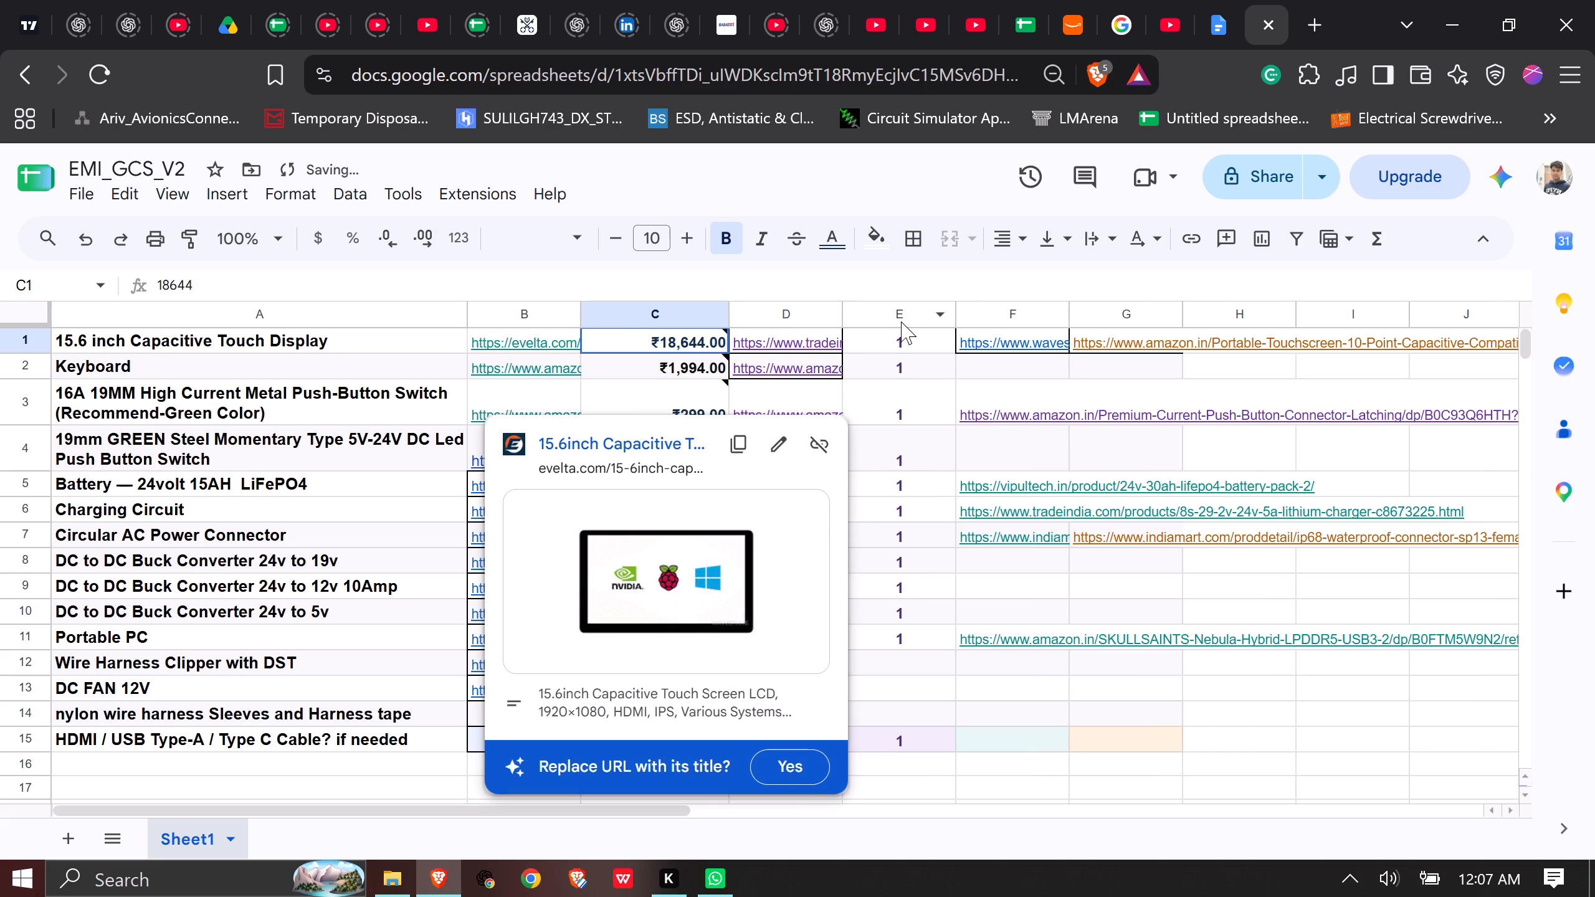
pyautogui.moveTo(953, 314); pyautogui.dragTo(949, 314)
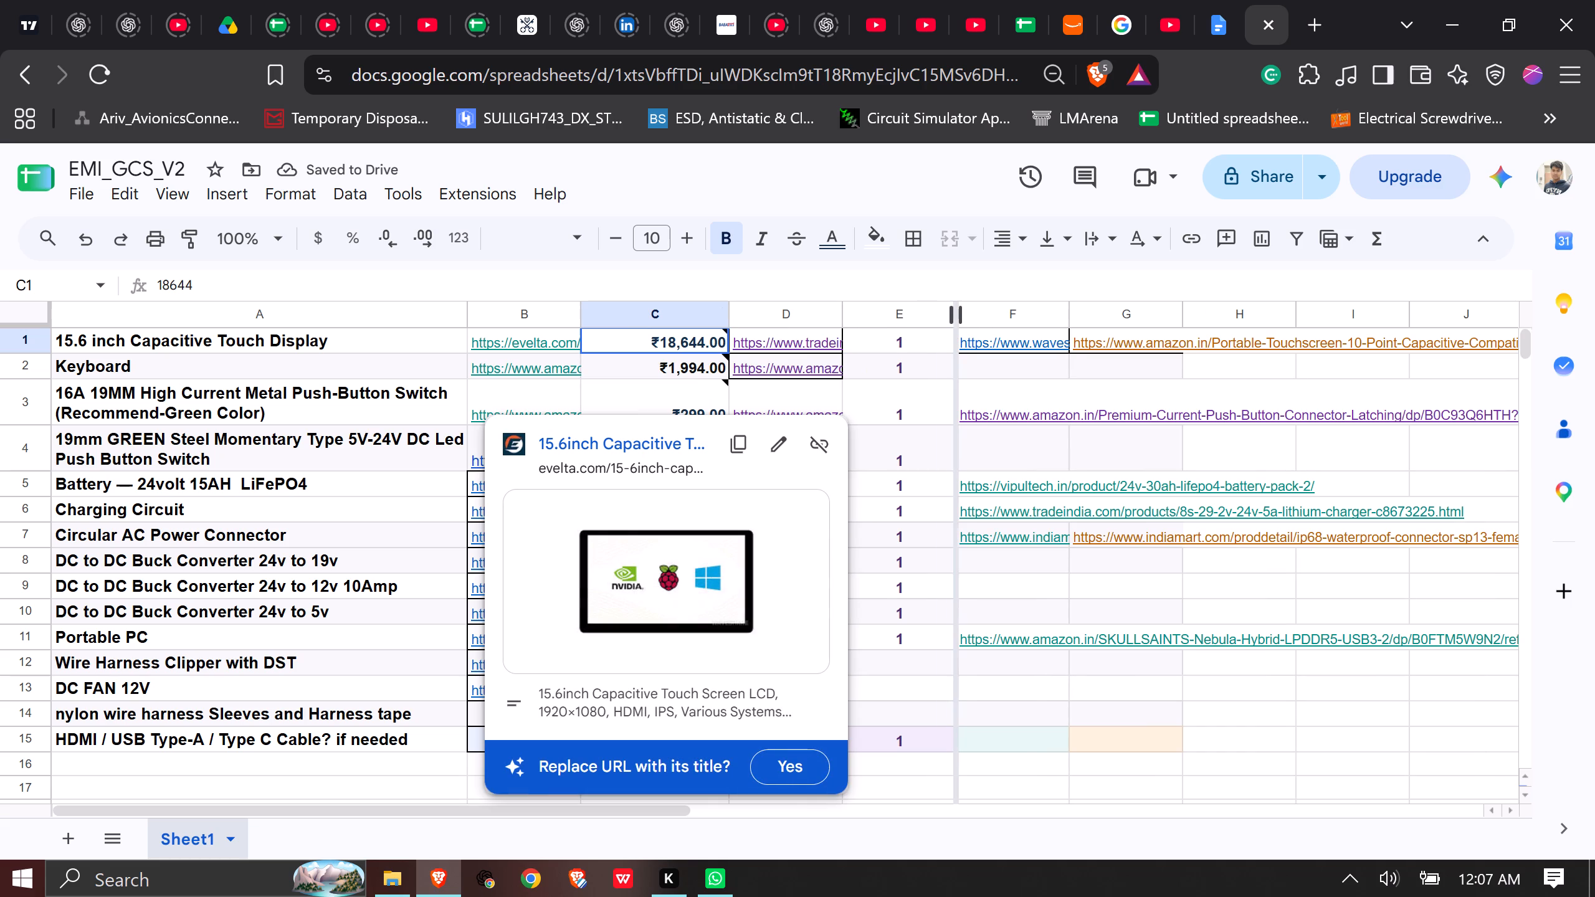
pyautogui.moveTo(949, 314); pyautogui.dragTo(920, 314)
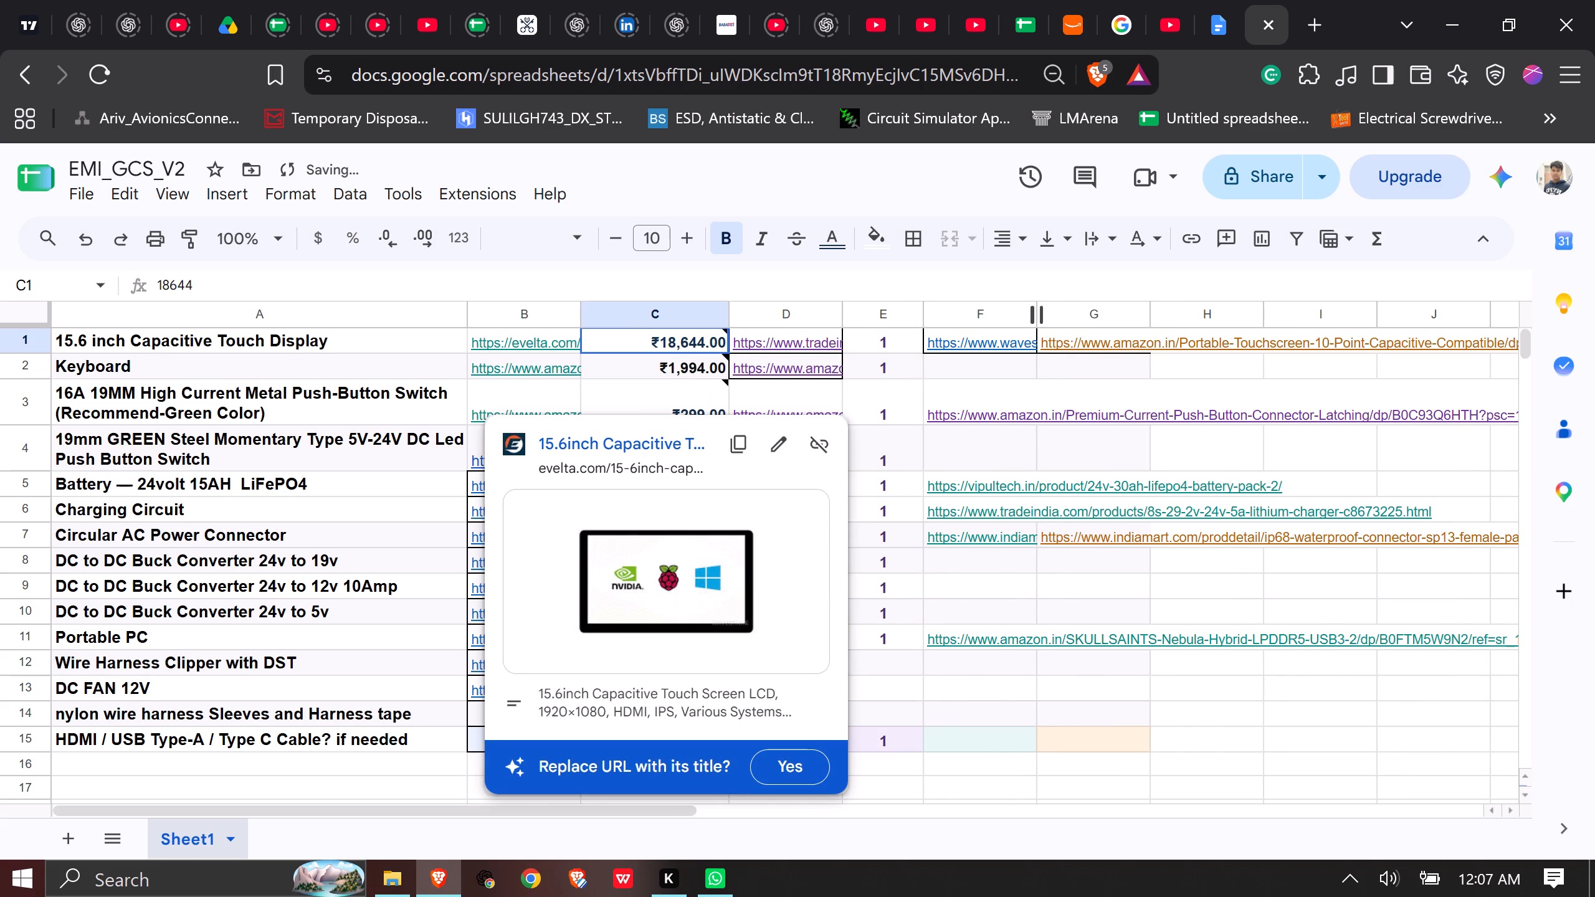
pyautogui.moveTo(1035, 313); pyautogui.dragTo(1119, 319)
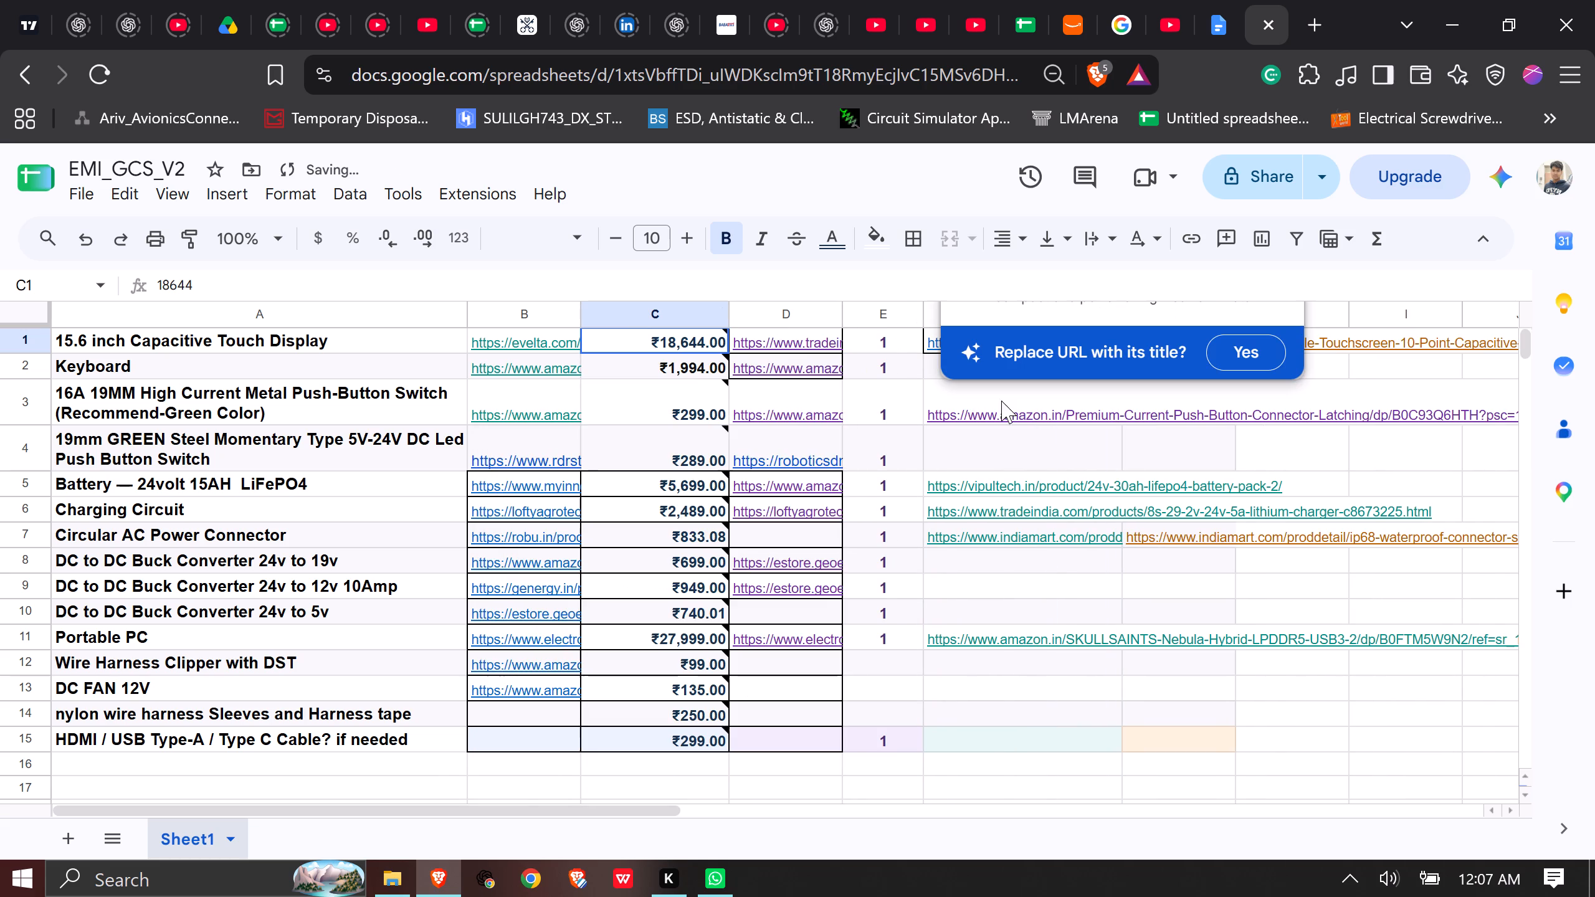
# Look over the resized component list in rows 1 to 15 and select the empty cell H1.
pyautogui.click(1086, 673)
pyautogui.scroll(-2, 1086, 680)
pyautogui.scroll(1, 1086, 679)
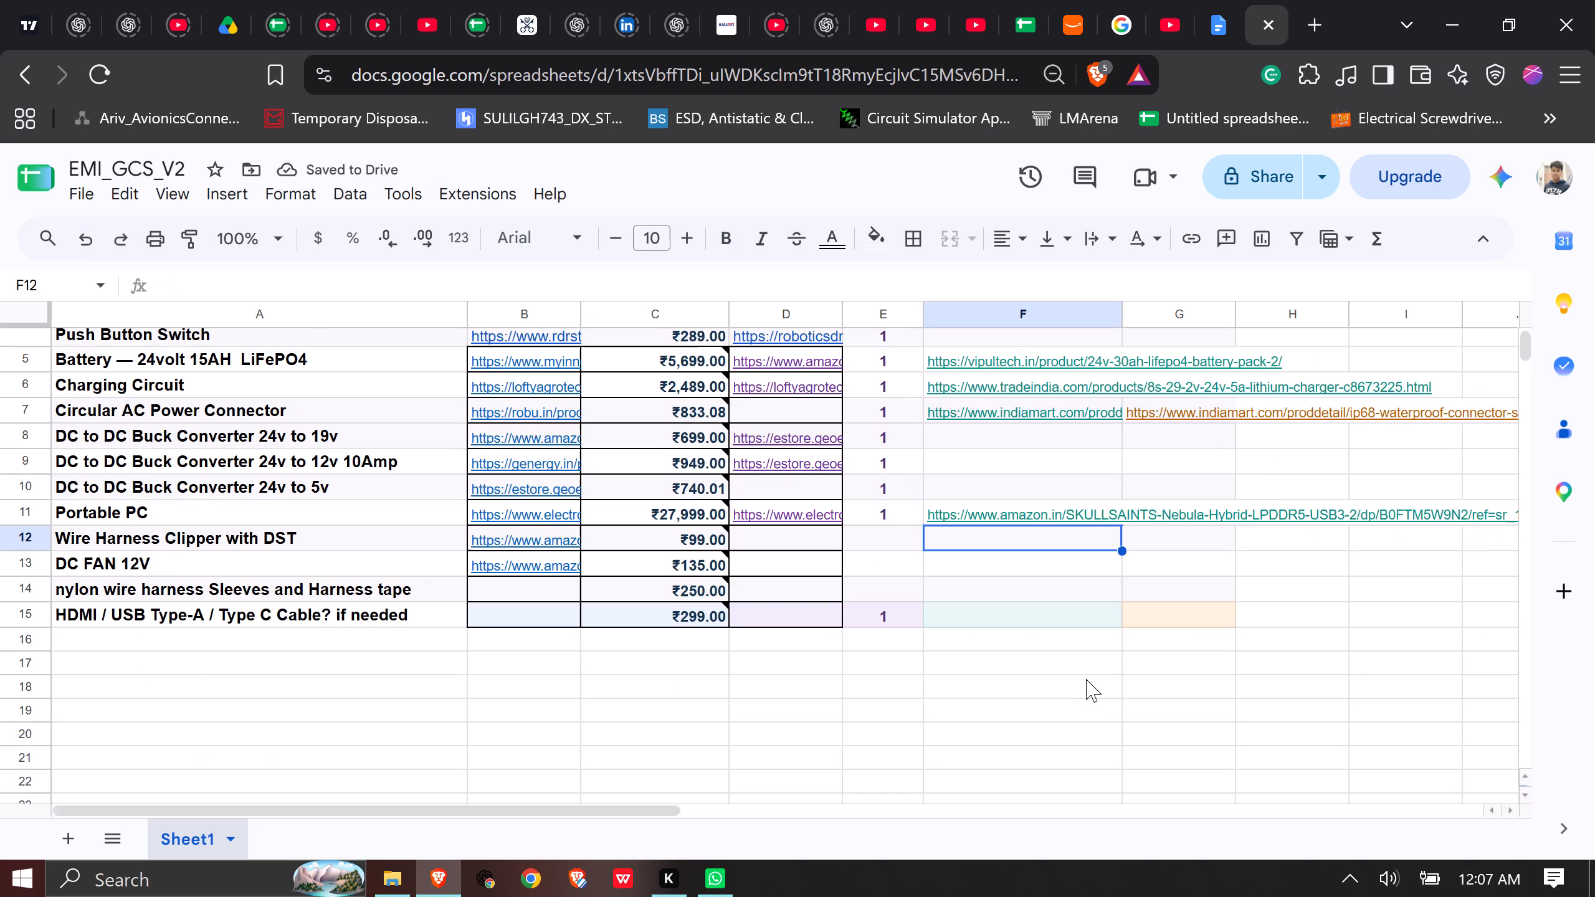
pyautogui.scroll(4, 1086, 677)
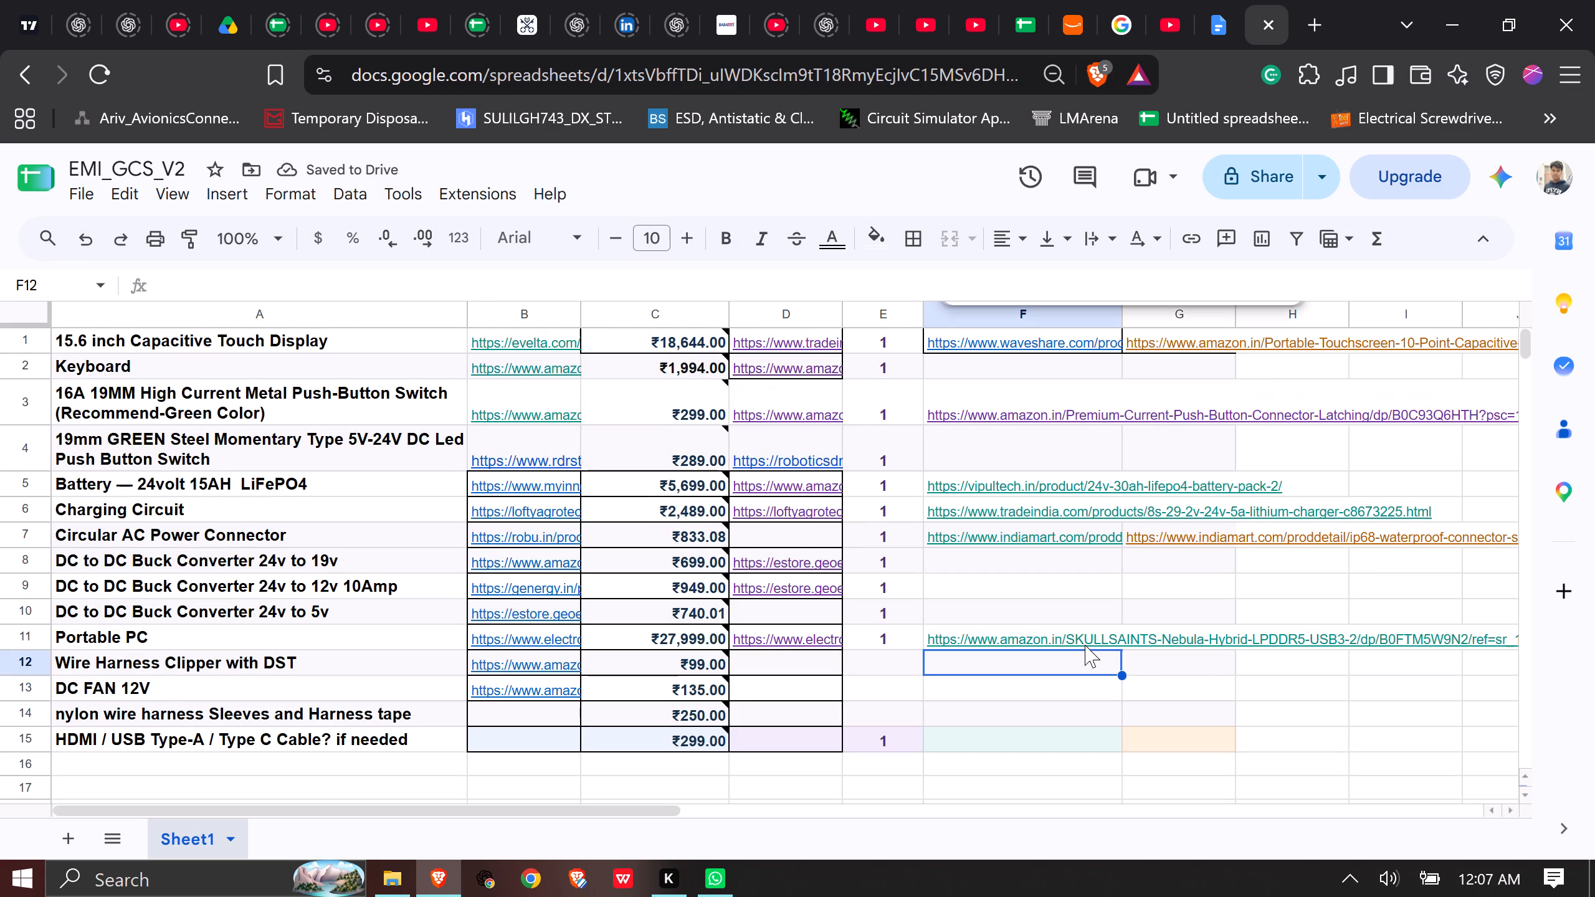
pyautogui.click(1311, 727)
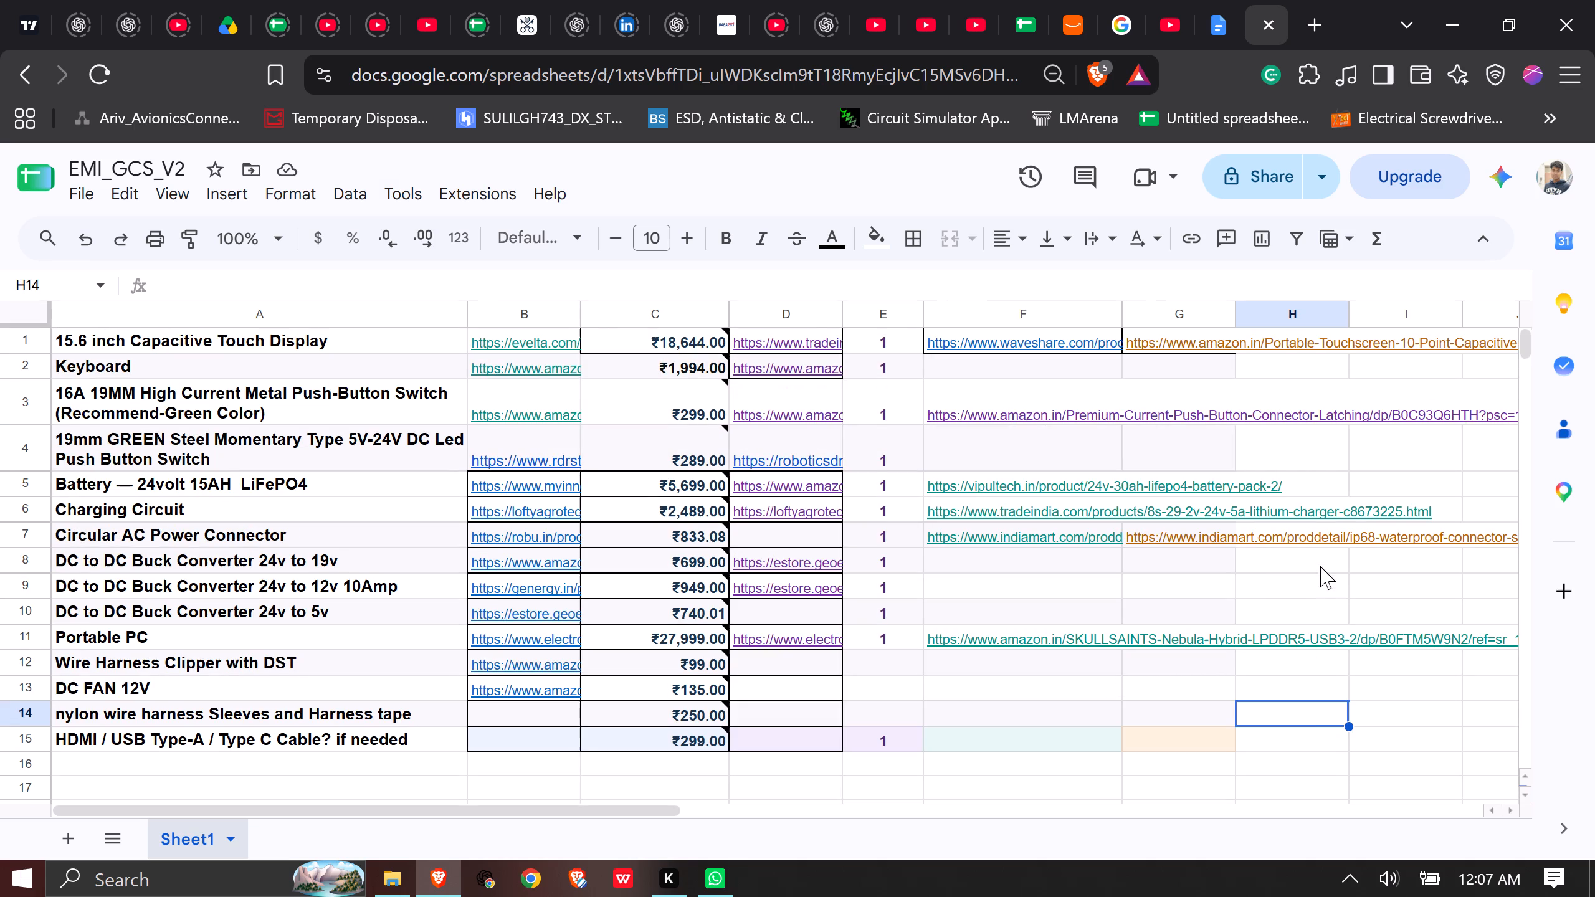
pyautogui.click(1317, 374)
pyautogui.press('Up')
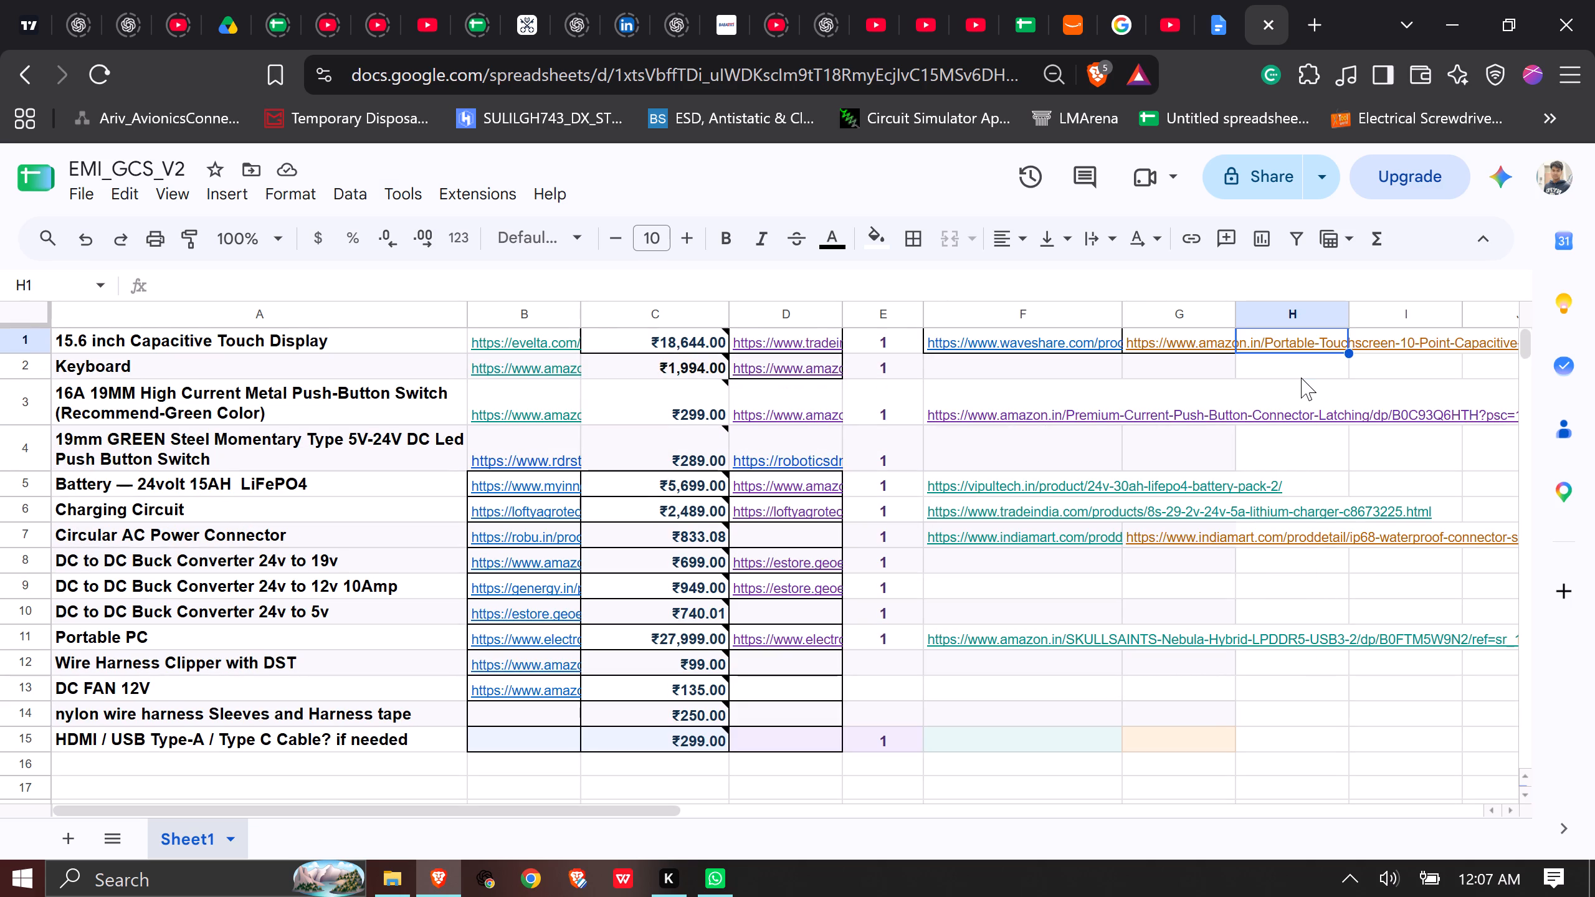
# Enter a period in cell H1 and fill it down through H15 beside the component list.
pyautogui.press('.')
pyautogui.press('Return')
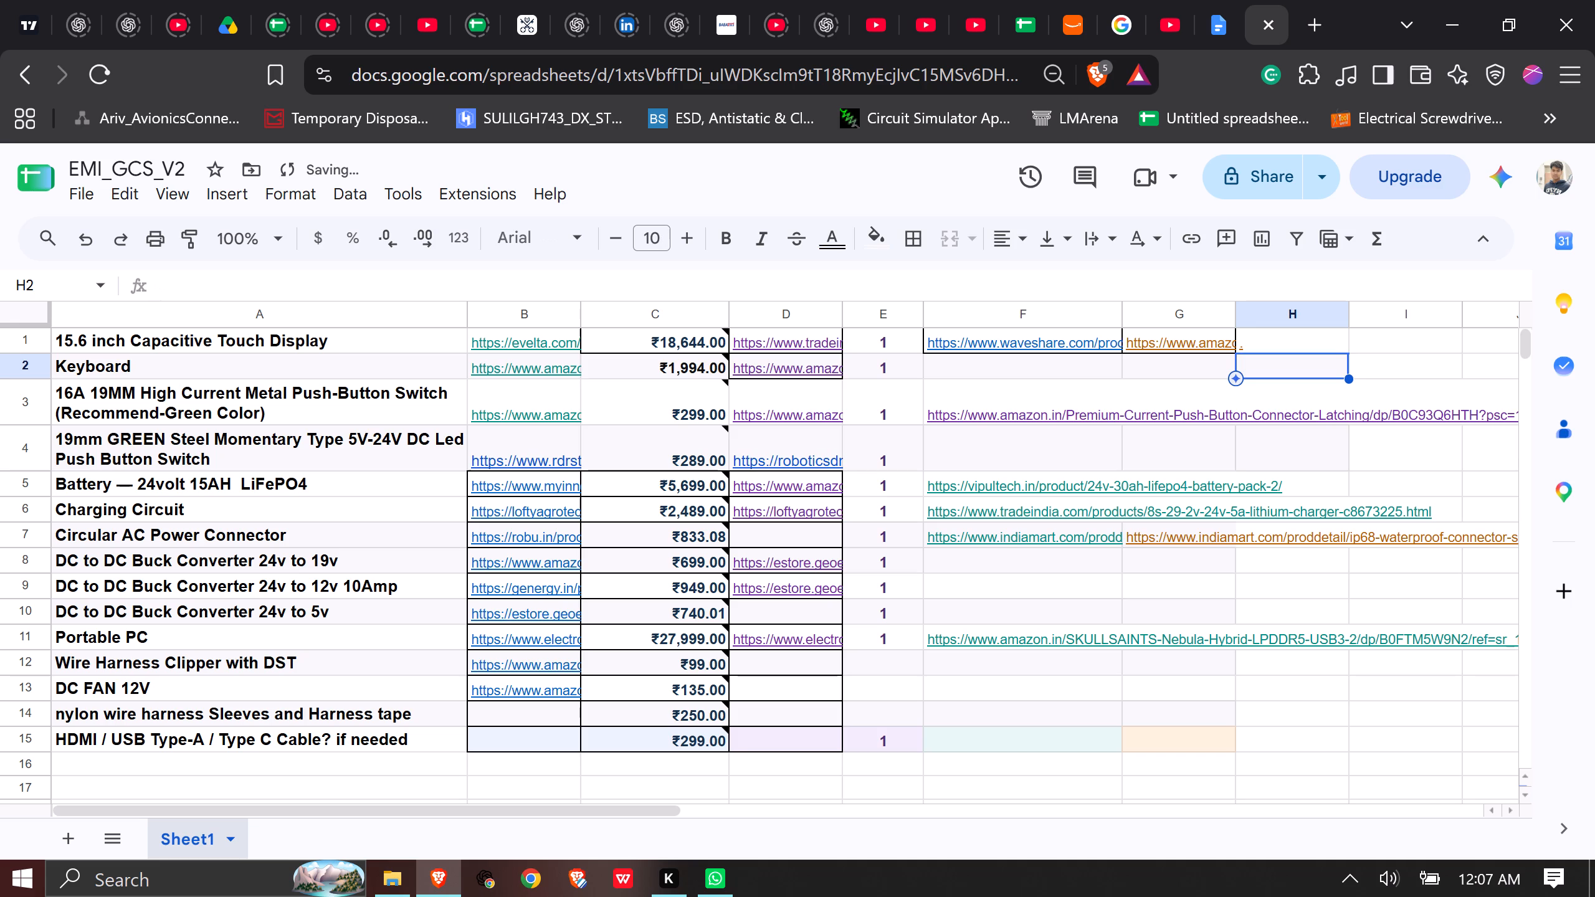
pyautogui.press('Up')
pyautogui.keyDown('ctrl'); pyautogui.scroll(4, 1301, 377); pyautogui.keyUp('ctrl')
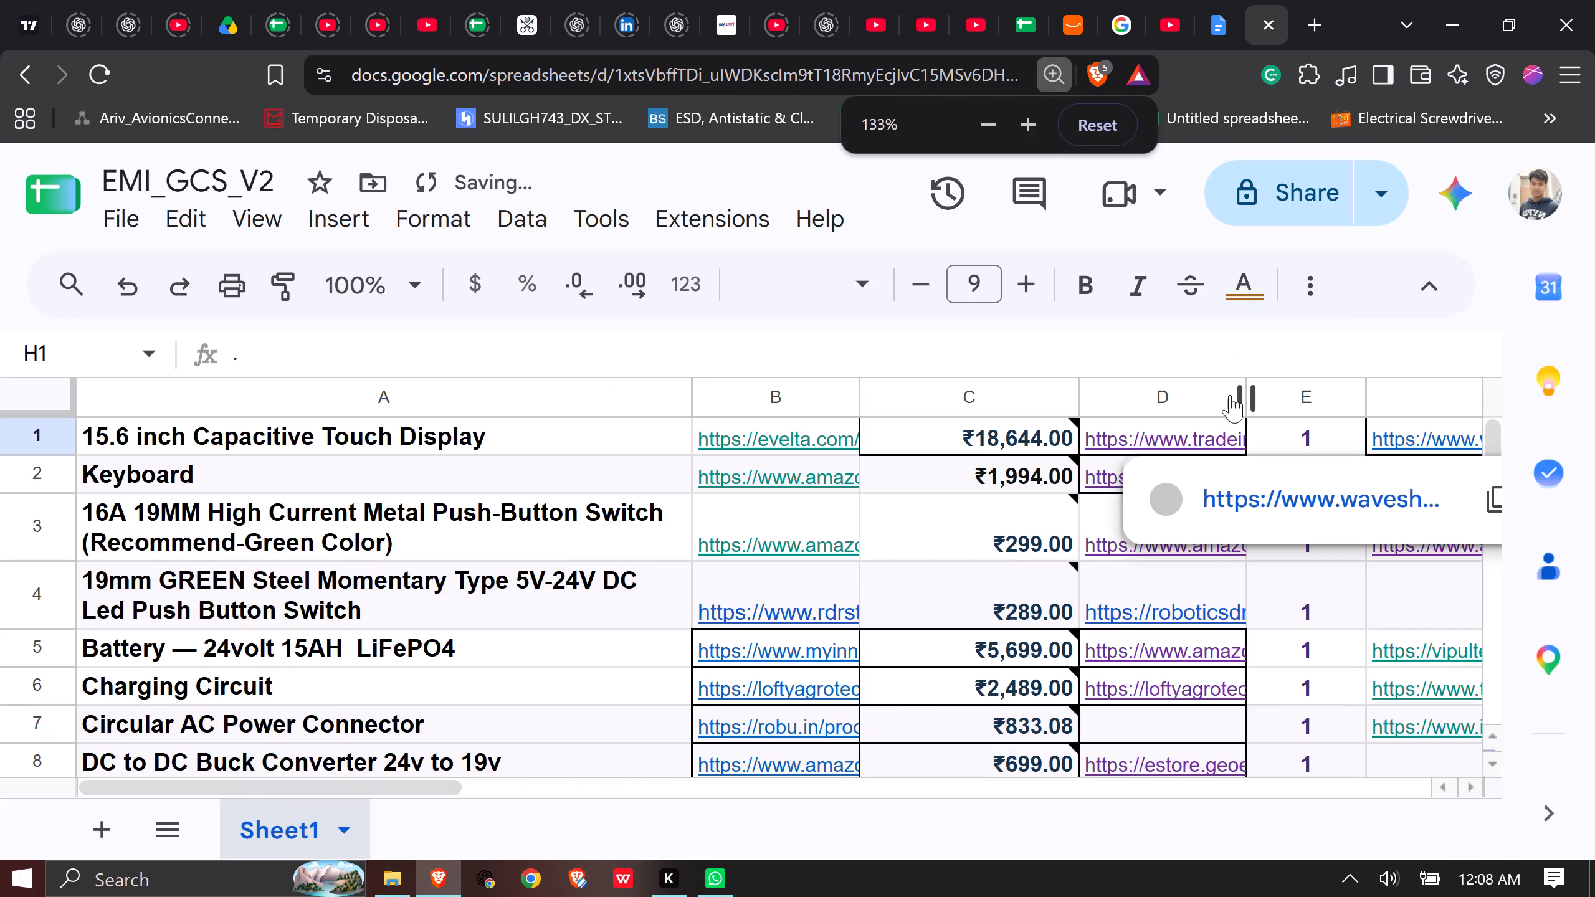
pyautogui.keyDown('ctrl'); pyautogui.scroll(-2, 1178, 395); pyautogui.keyUp('ctrl')
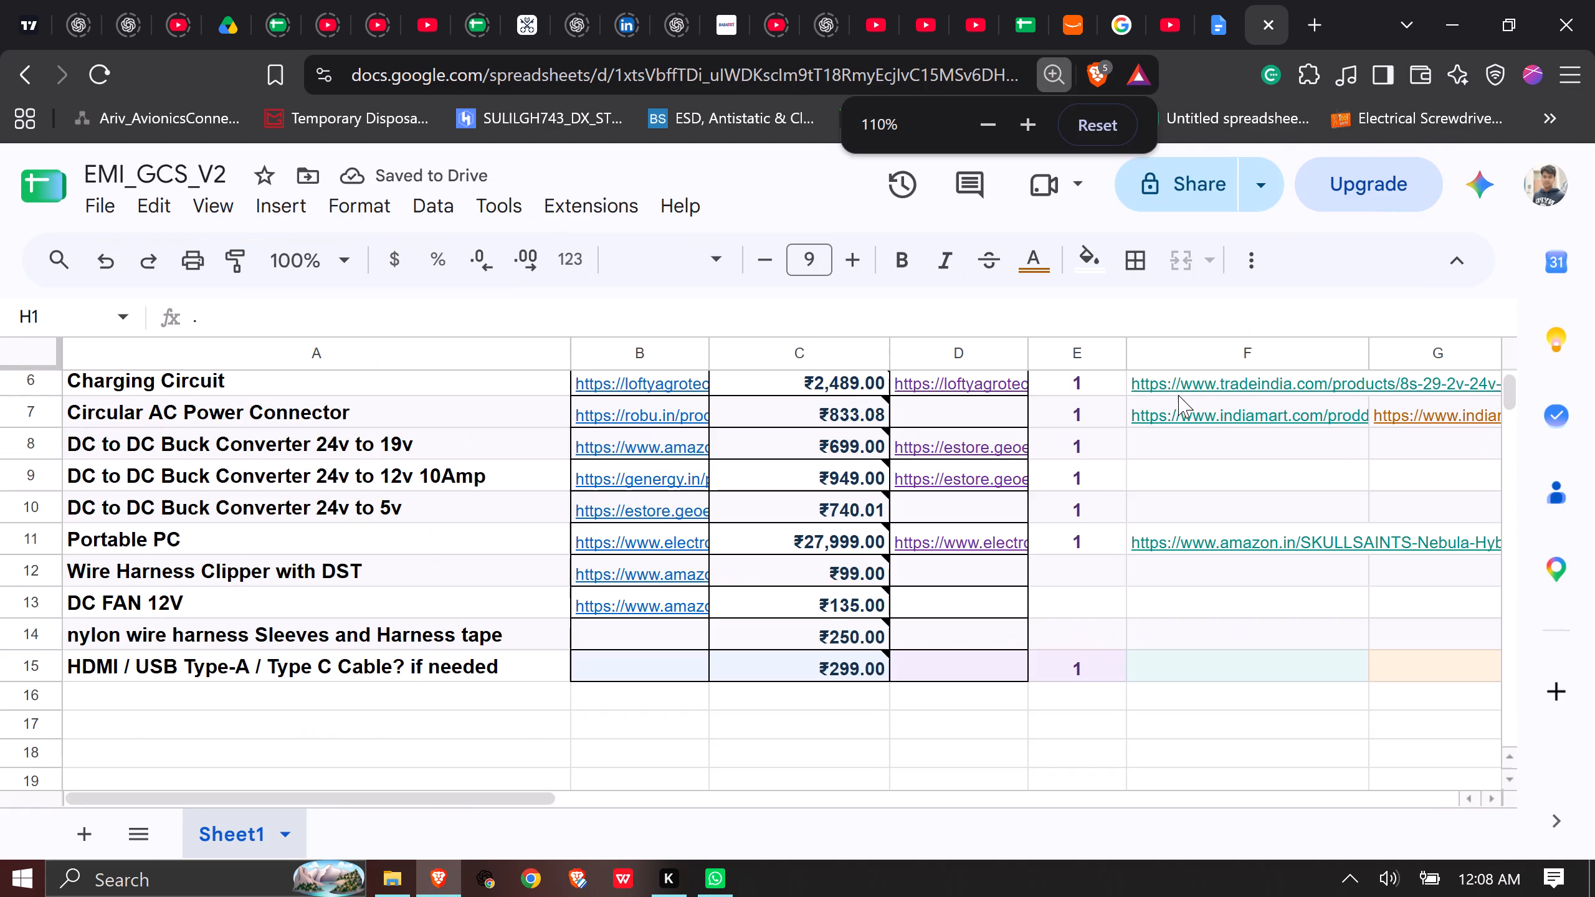
pyautogui.keyDown('ctrl'); pyautogui.scroll(4, 1173, 439); pyautogui.keyUp('ctrl')
pyautogui.keyDown('ctrl'); pyautogui.scroll(-5, 1173, 439); pyautogui.keyUp('ctrl')
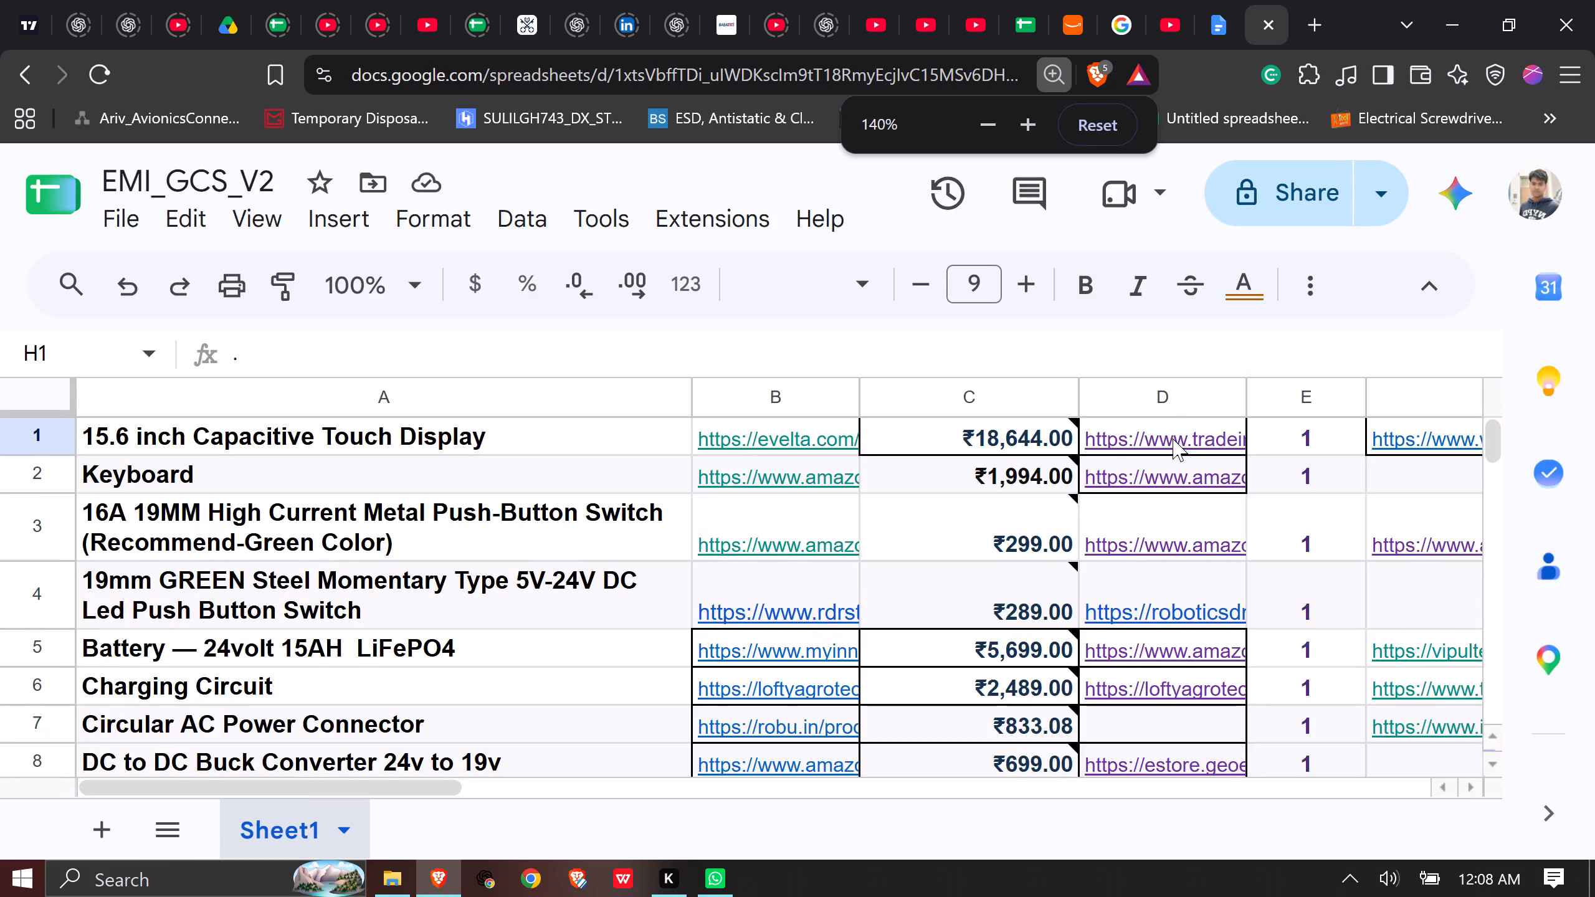
pyautogui.keyDown('ctrl'); pyautogui.scroll(-4, 1173, 439); pyautogui.keyUp('ctrl')
pyautogui.scroll(7, 1173, 439)
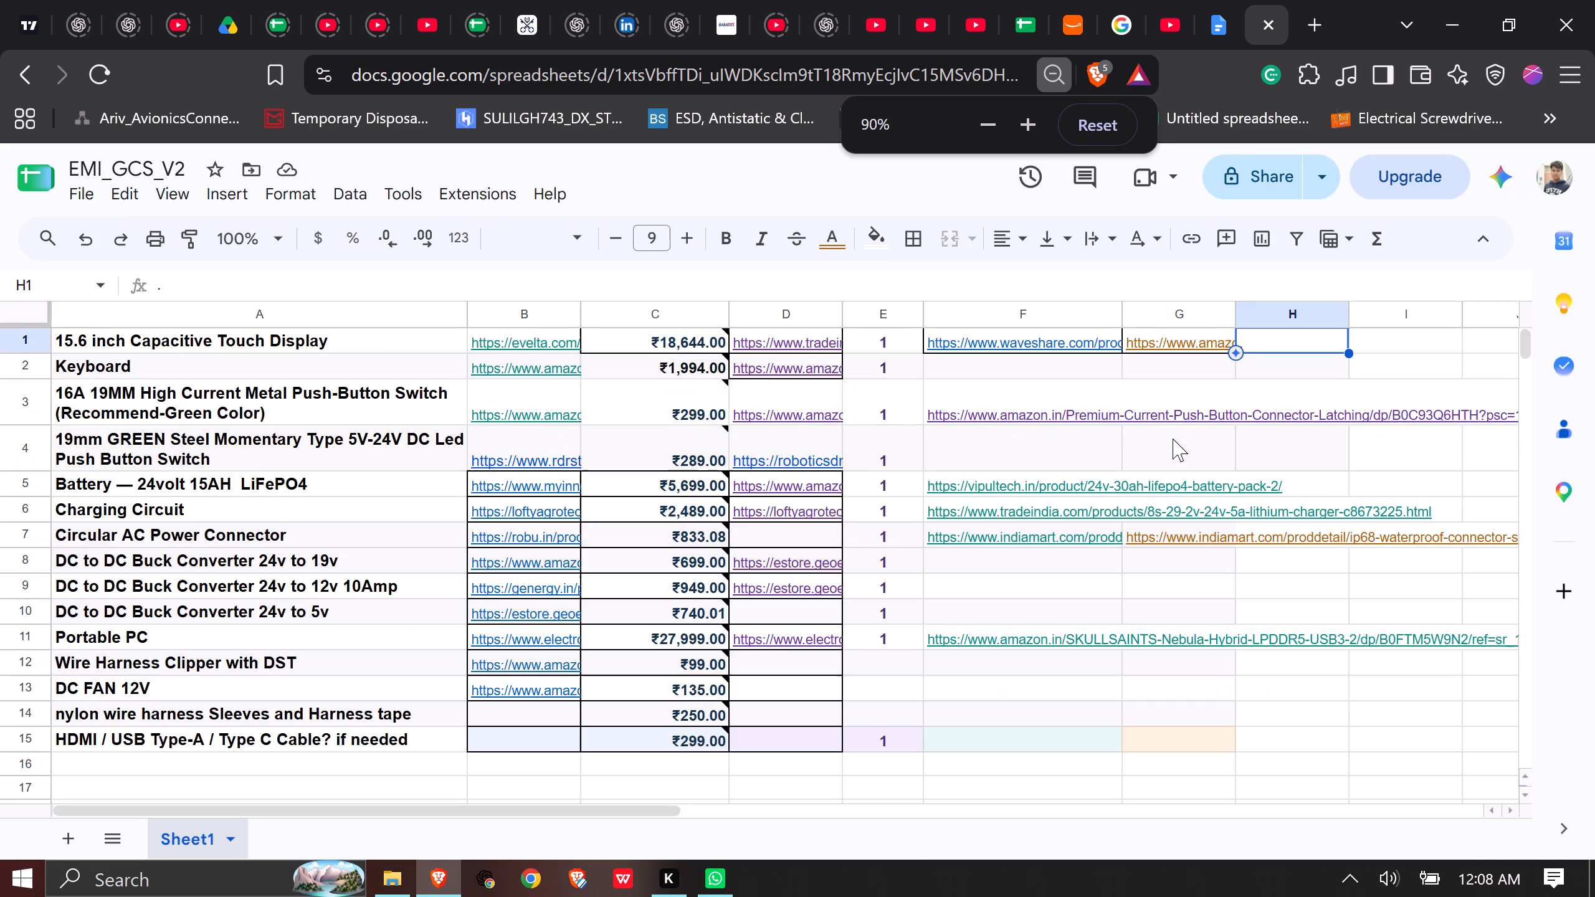
pyautogui.scroll(4, 1173, 439)
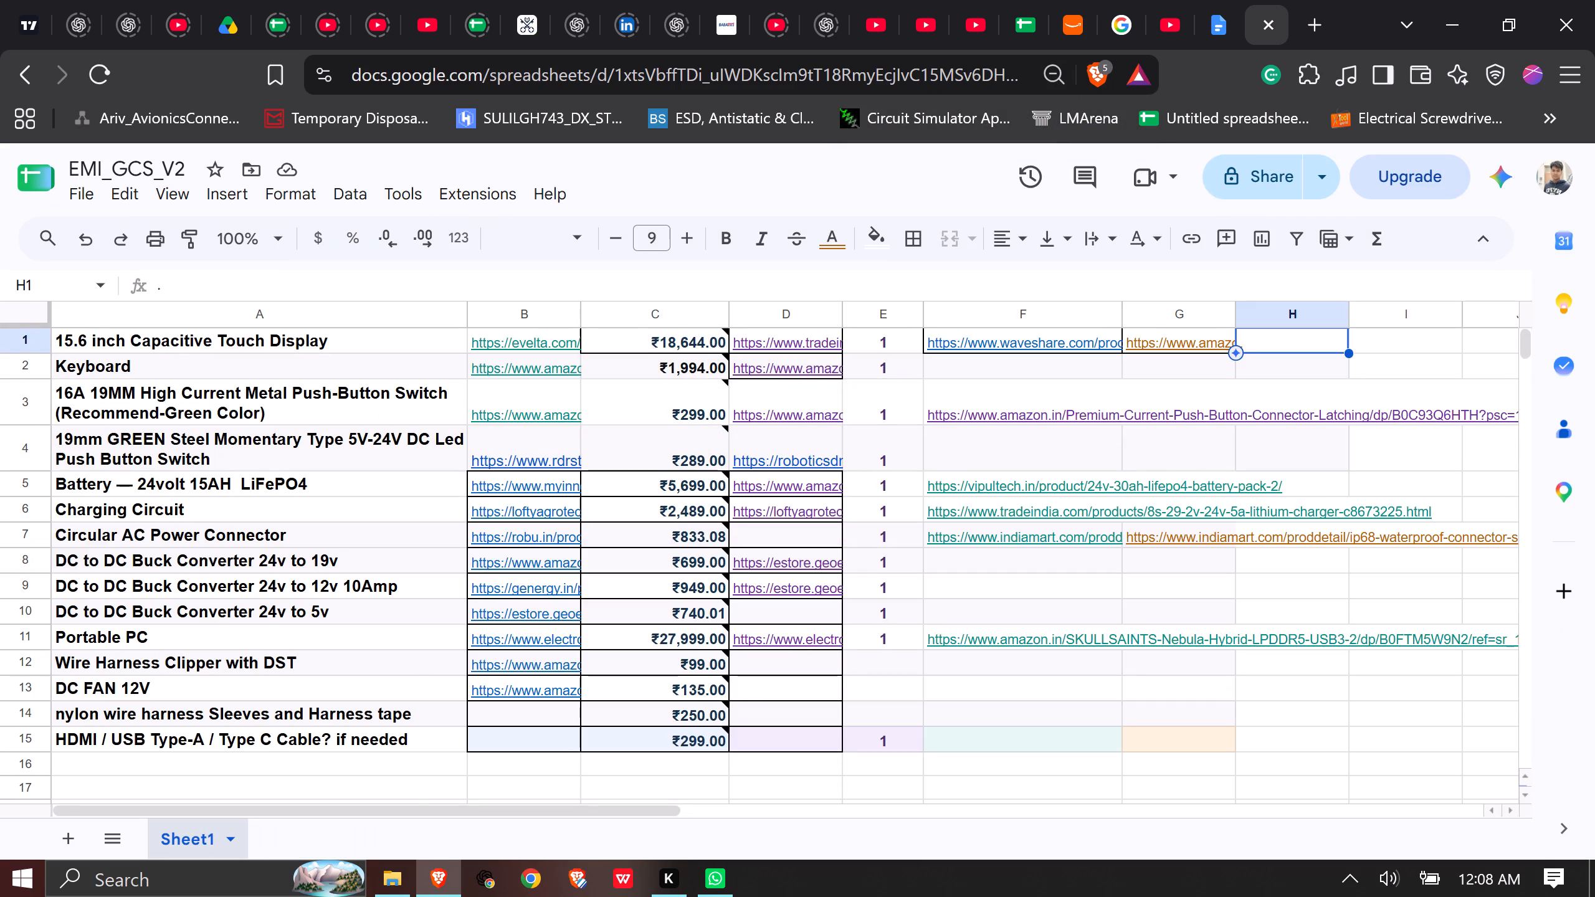
pyautogui.moveTo(1350, 349); pyautogui.dragTo(1333, 733)
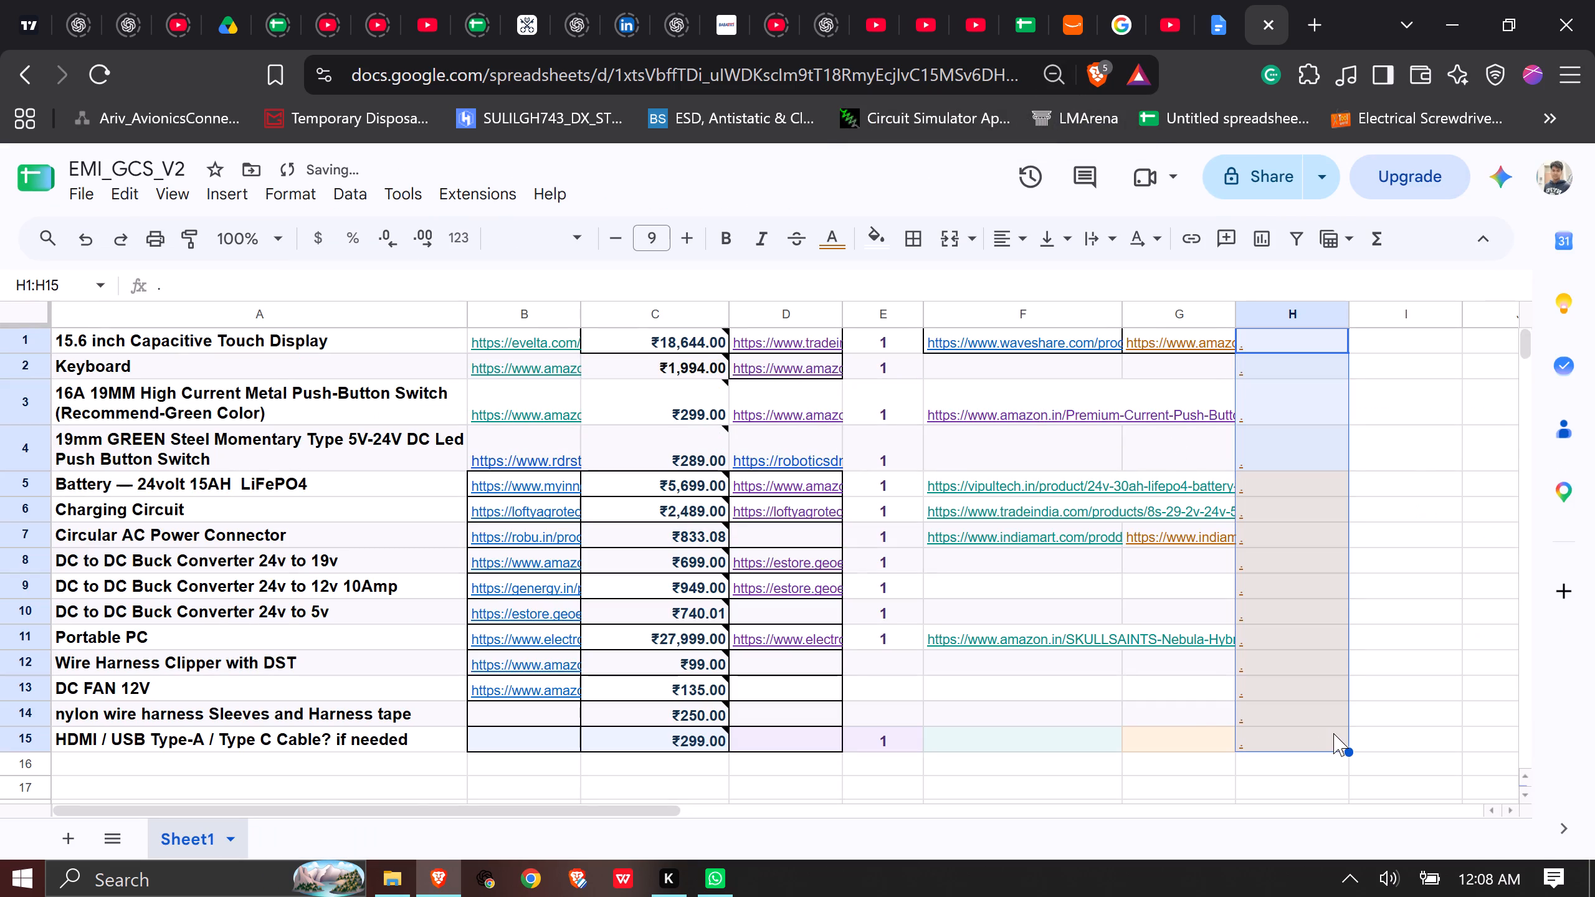
pyautogui.click(1389, 624)
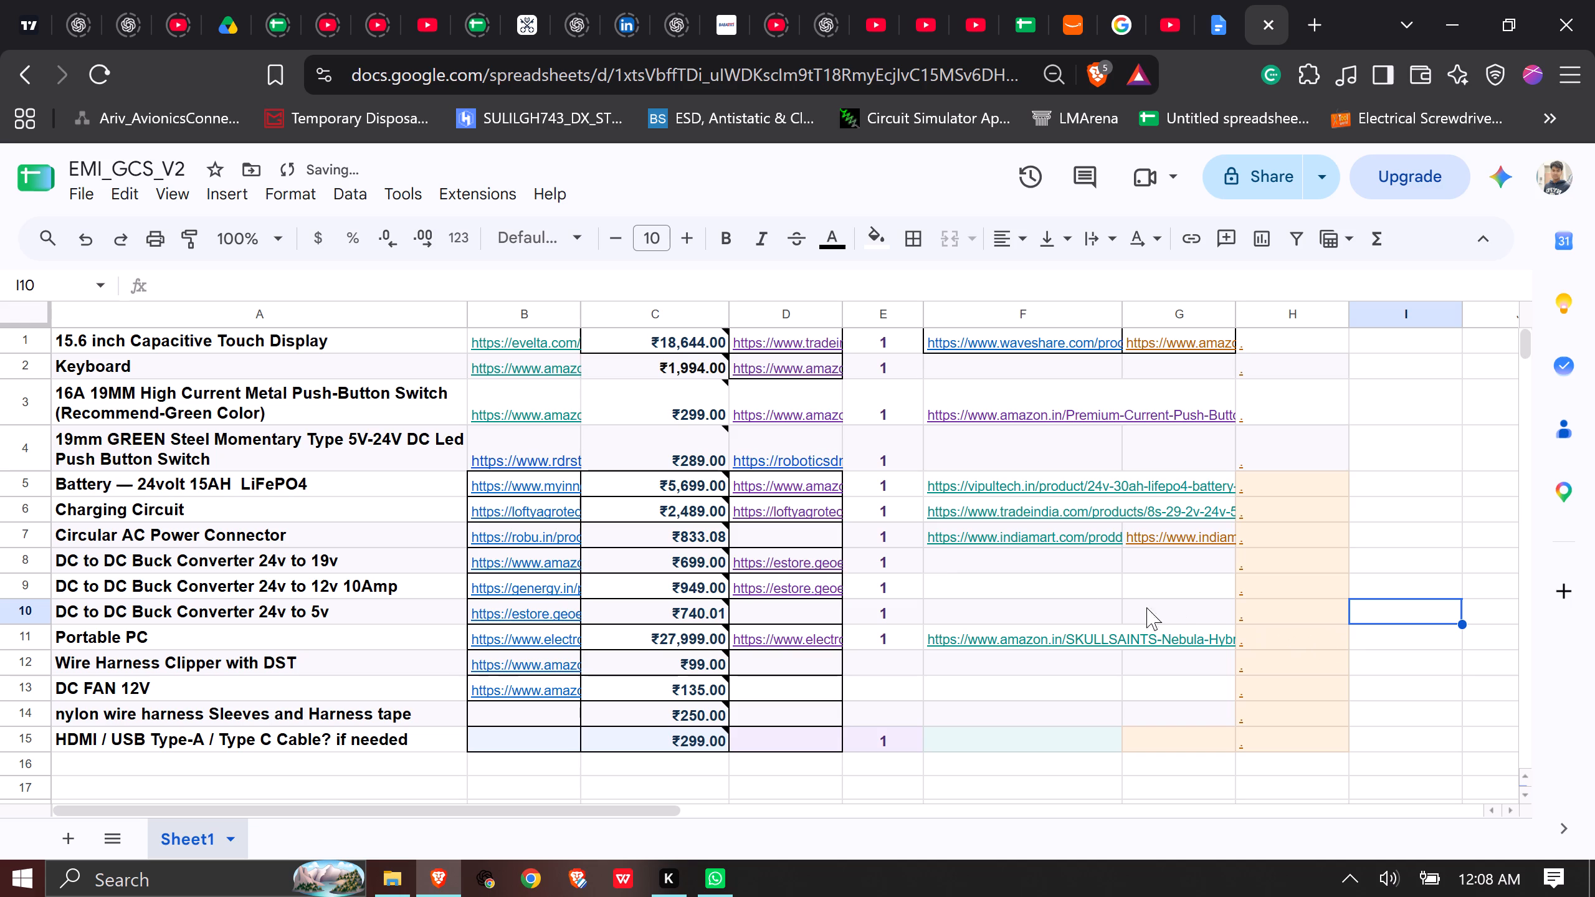
# Examine the copied list in EMI_GCS_V2 and its source rows from row 88 onward in EMI_GCS, including the column headers.
pyautogui.scroll(-4, 564, 559)
pyautogui.scroll(2, 564, 559)
pyautogui.scroll(-2, 564, 559)
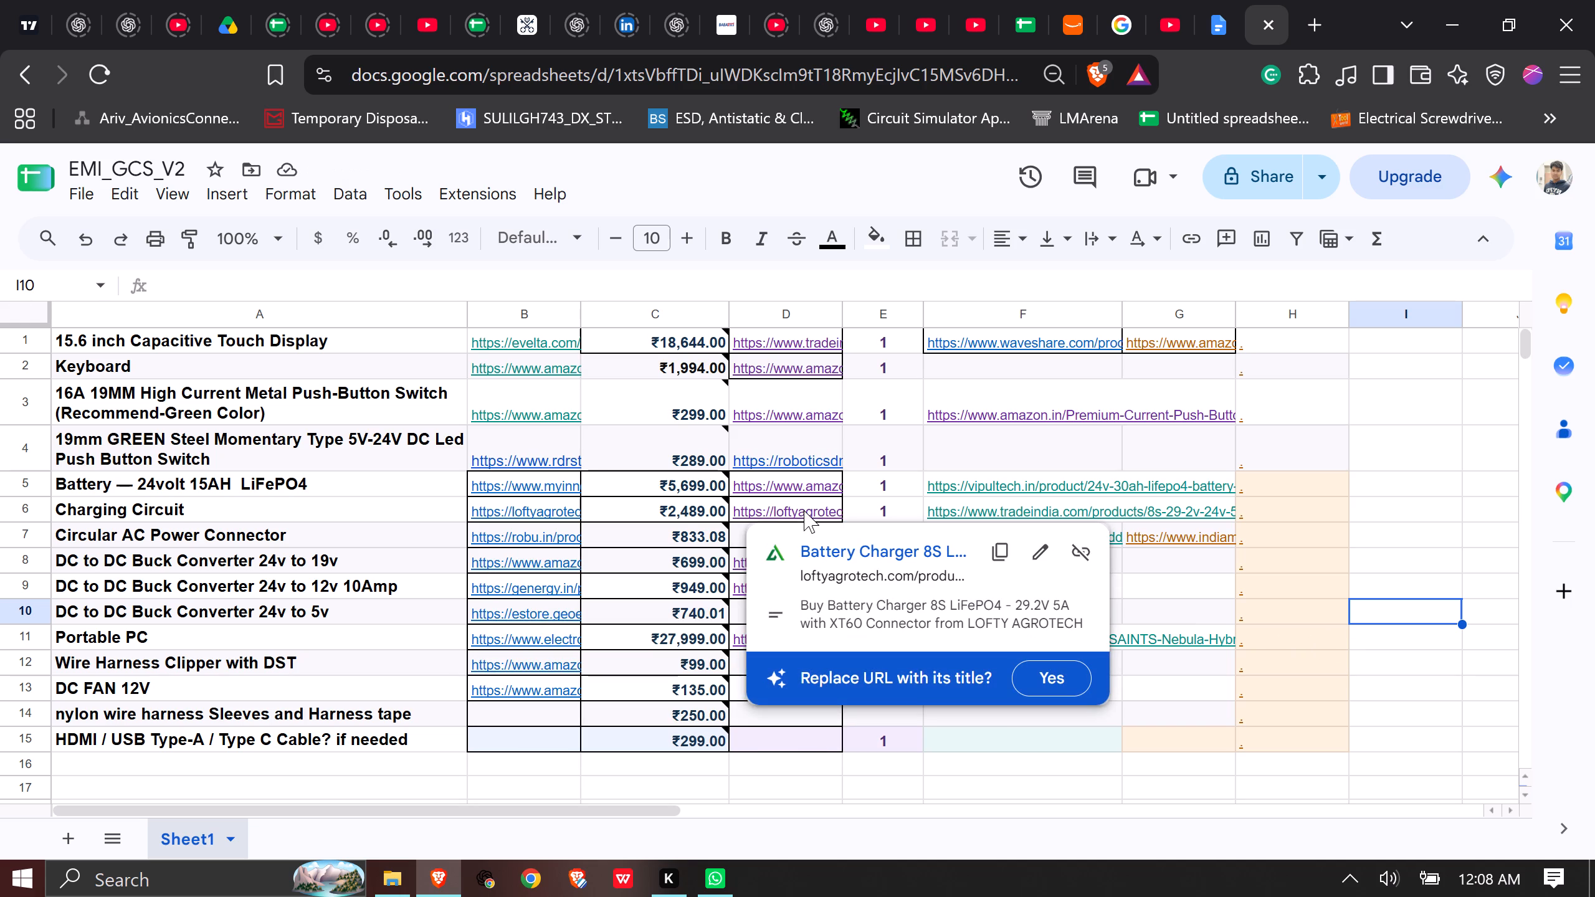
pyautogui.scroll(-1, 779, 495)
pyautogui.scroll(3, 761, 484)
pyautogui.scroll(5, 651, 406)
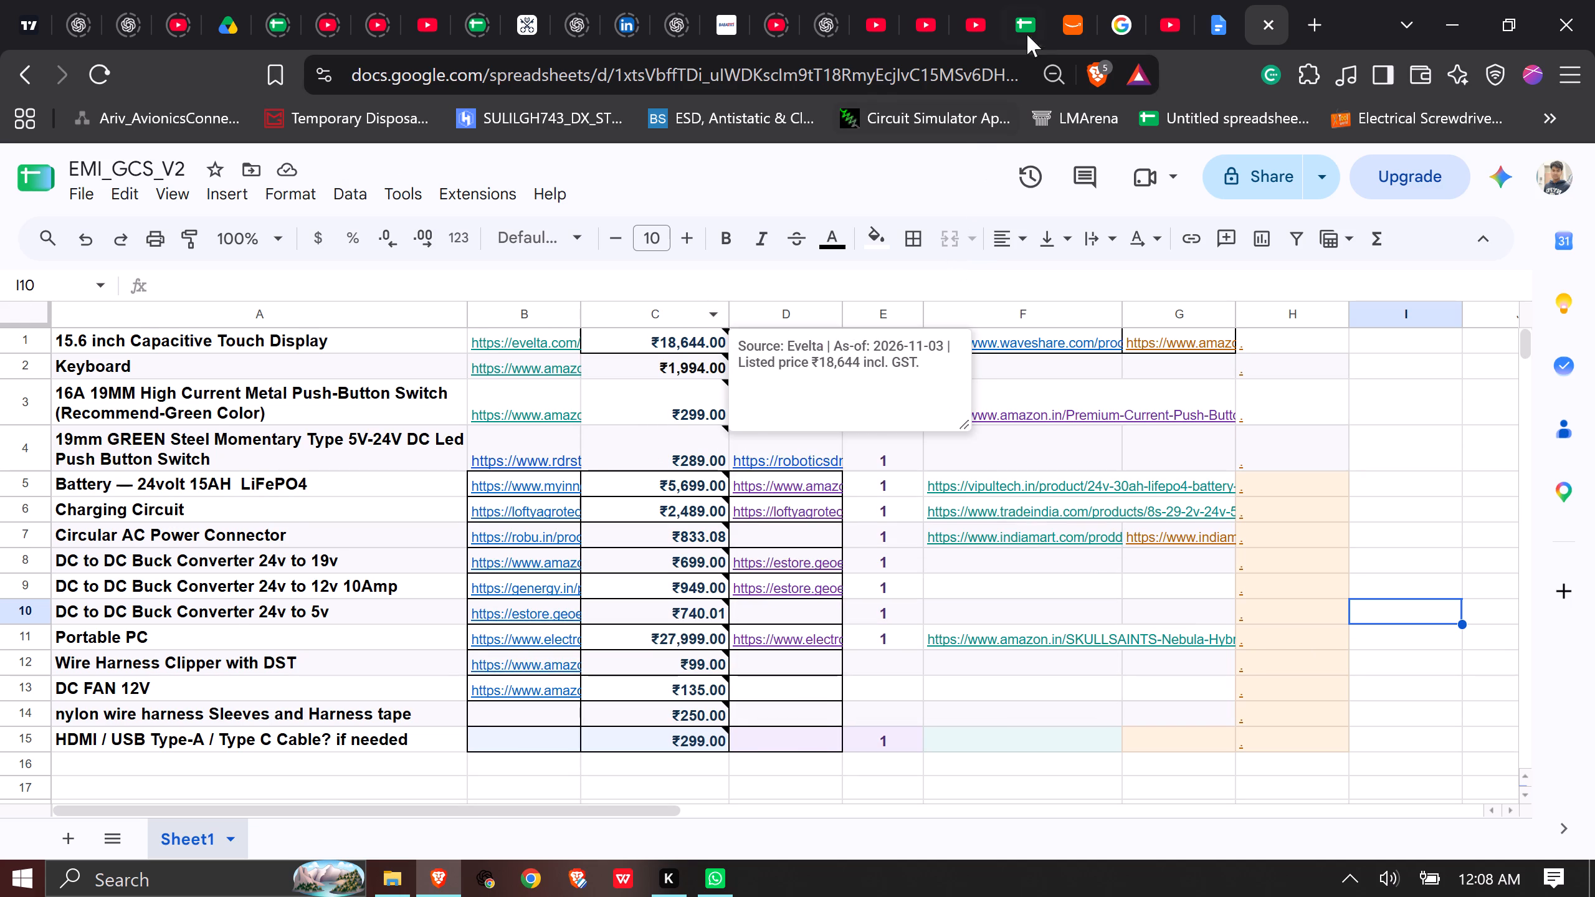
pyautogui.click(1029, 29)
pyautogui.click(704, 435)
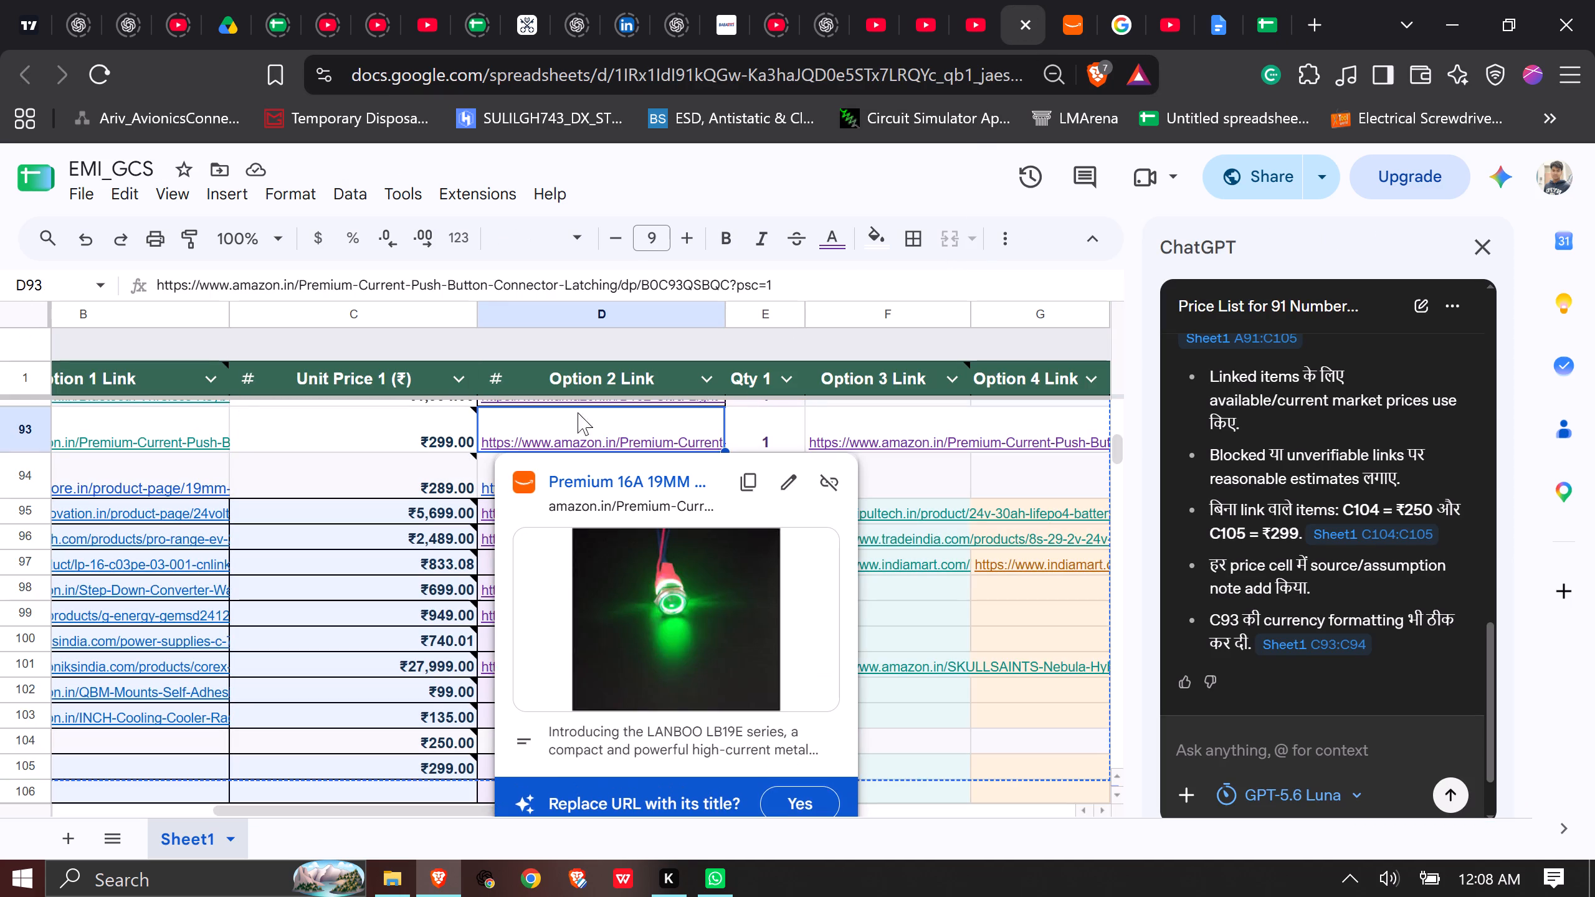
pyautogui.click(405, 428)
pyautogui.click(198, 435)
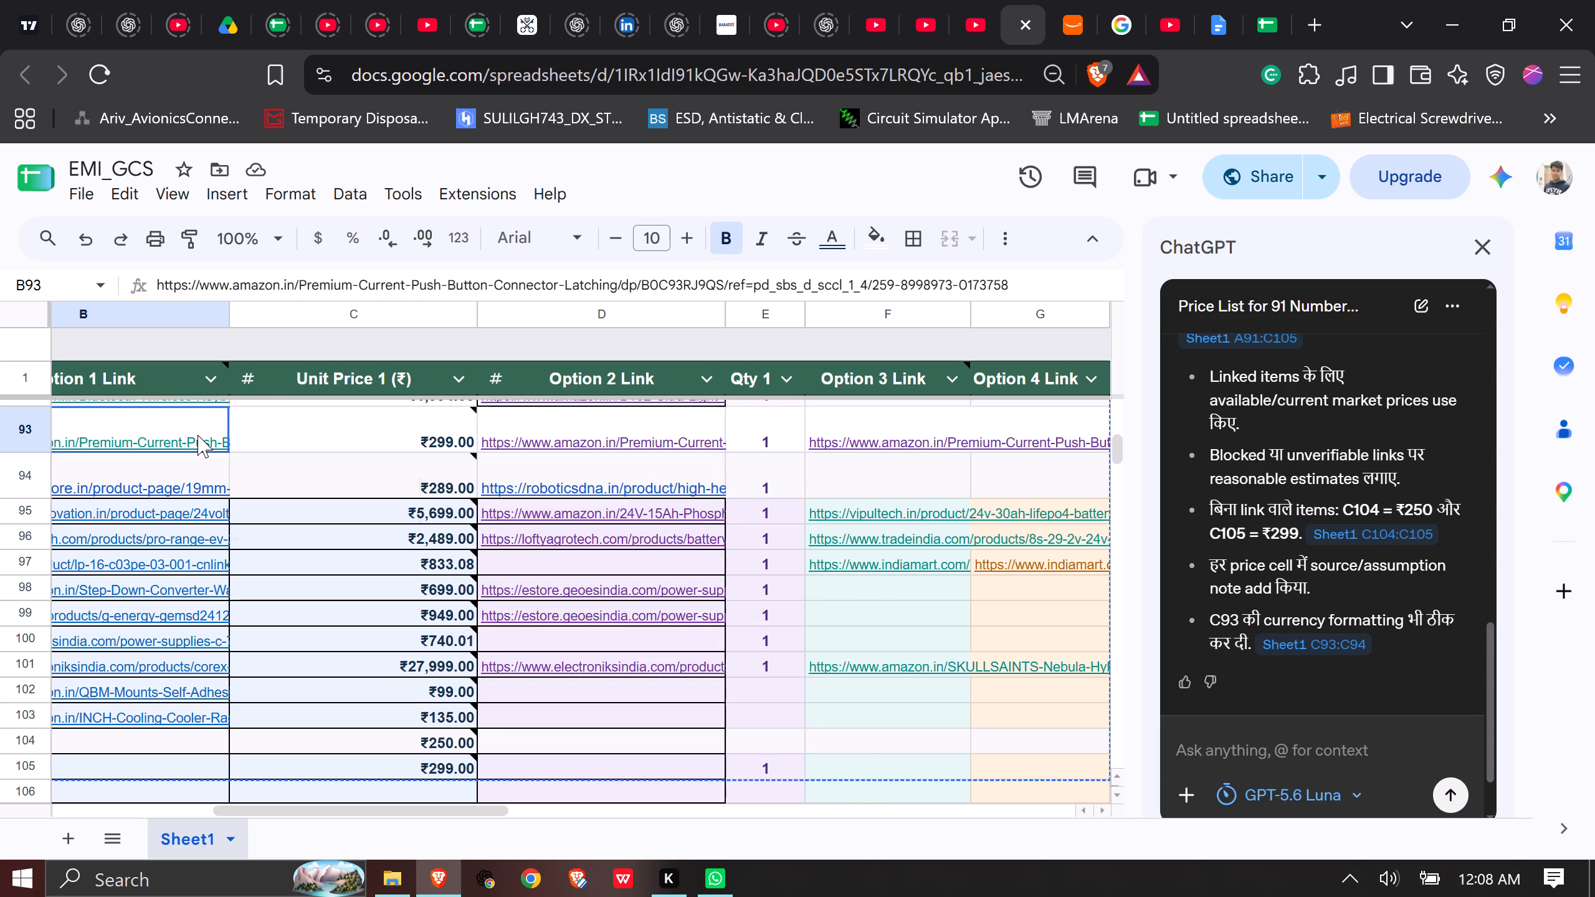
pyautogui.press('Up')
pyautogui.press('Up')
pyautogui.press('Up')
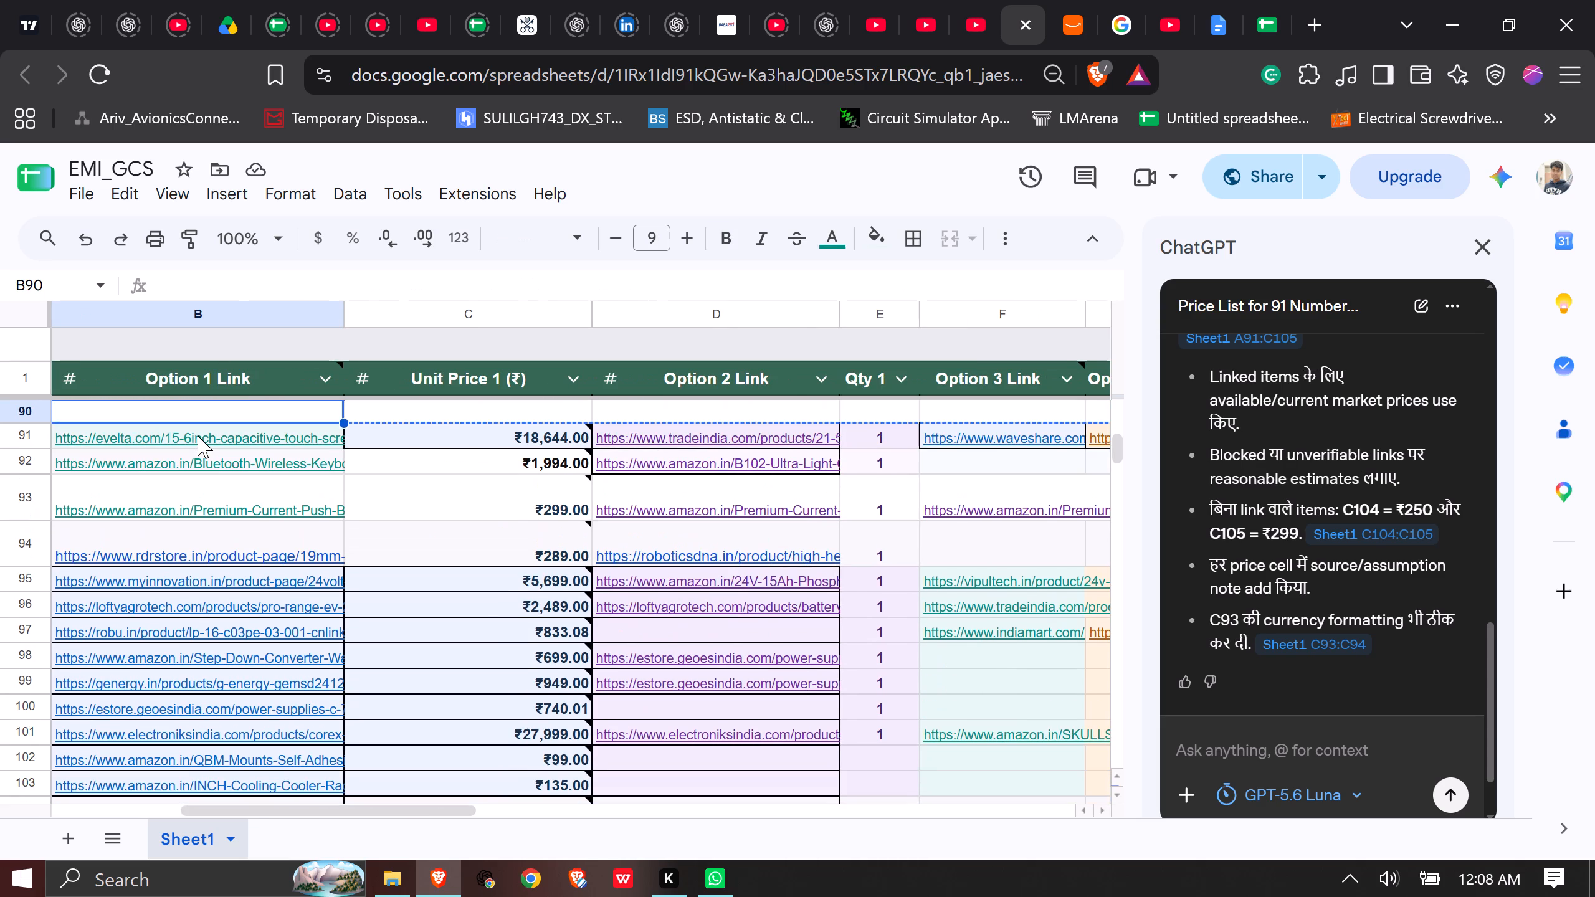
pyautogui.press('Left')
pyautogui.press('Up')
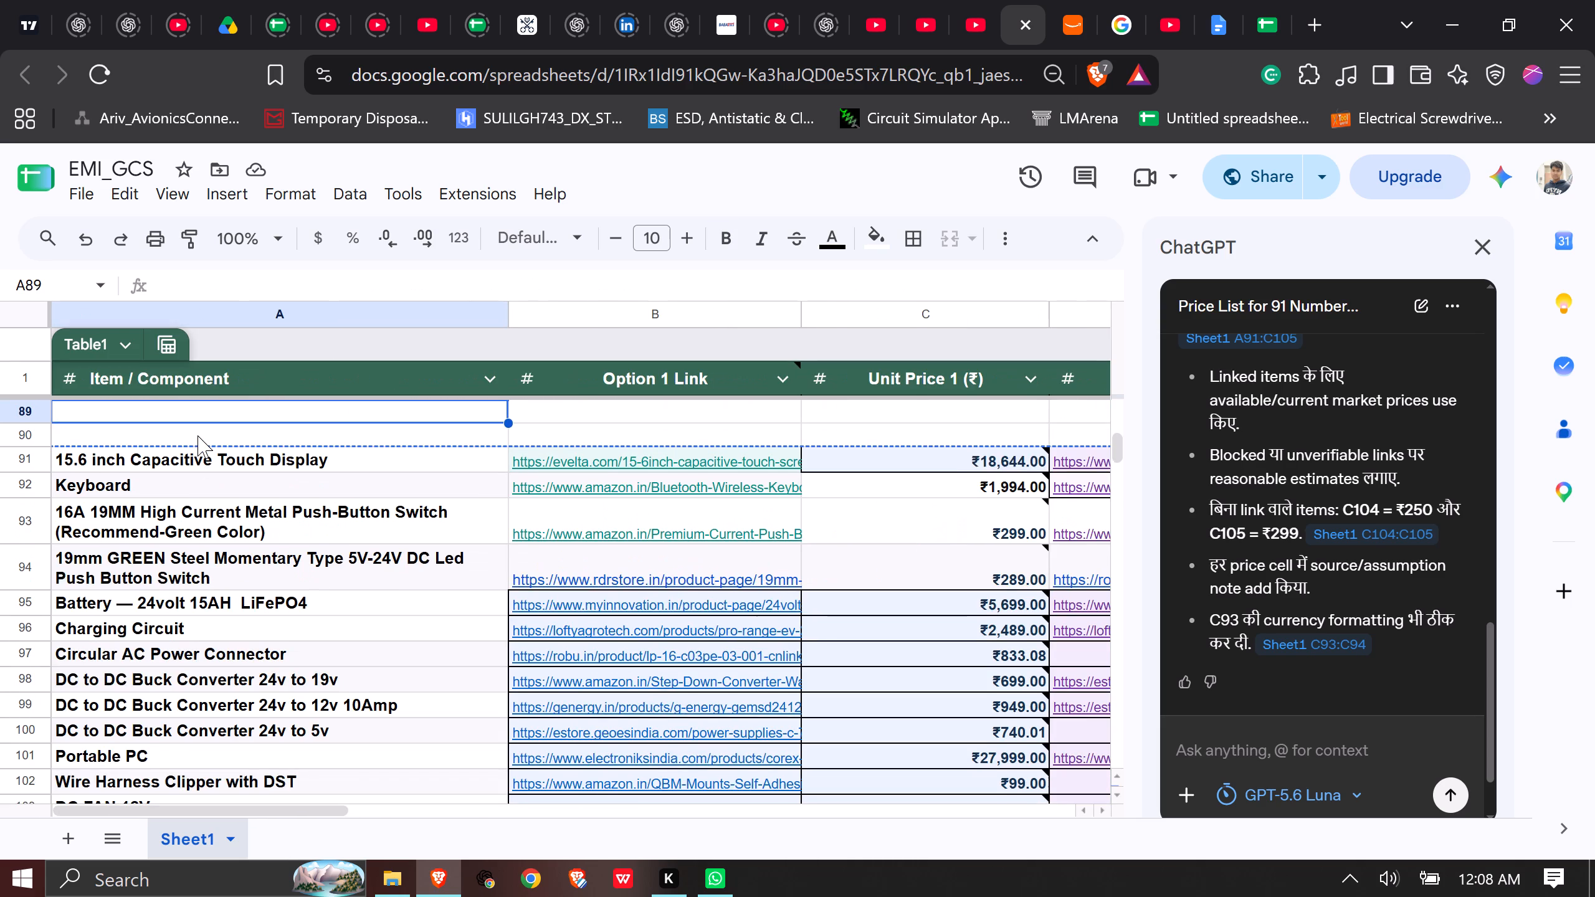
pyautogui.press('Up')
pyautogui.press('Down')
pyautogui.press('Down')
pyautogui.press('Down')
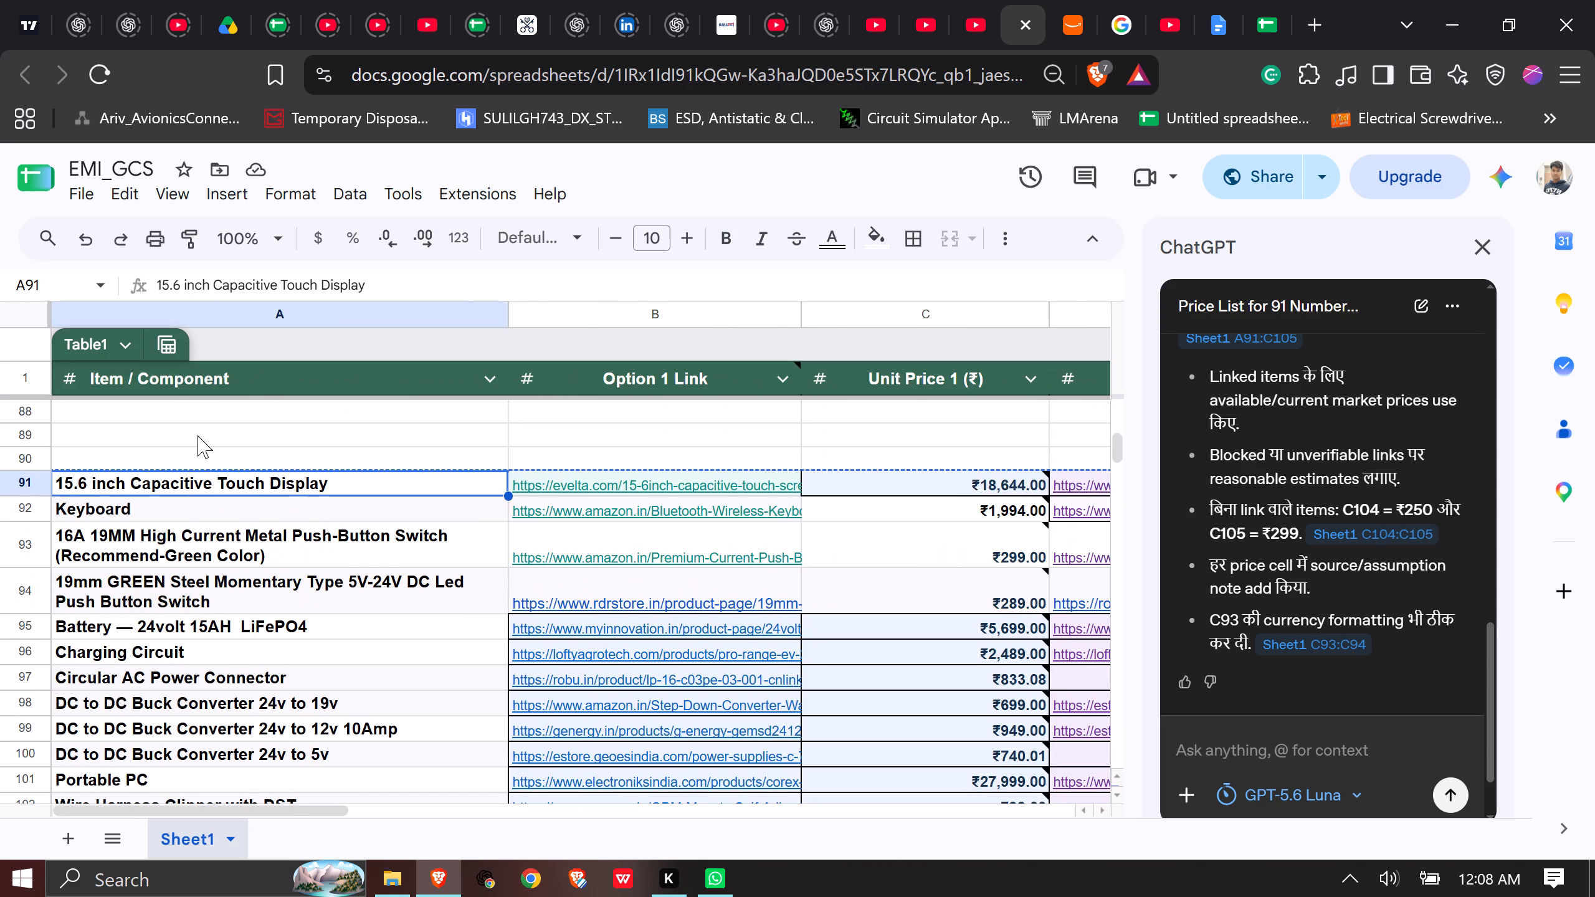
pyautogui.click(1259, 4)
pyautogui.scroll(4, 853, 336)
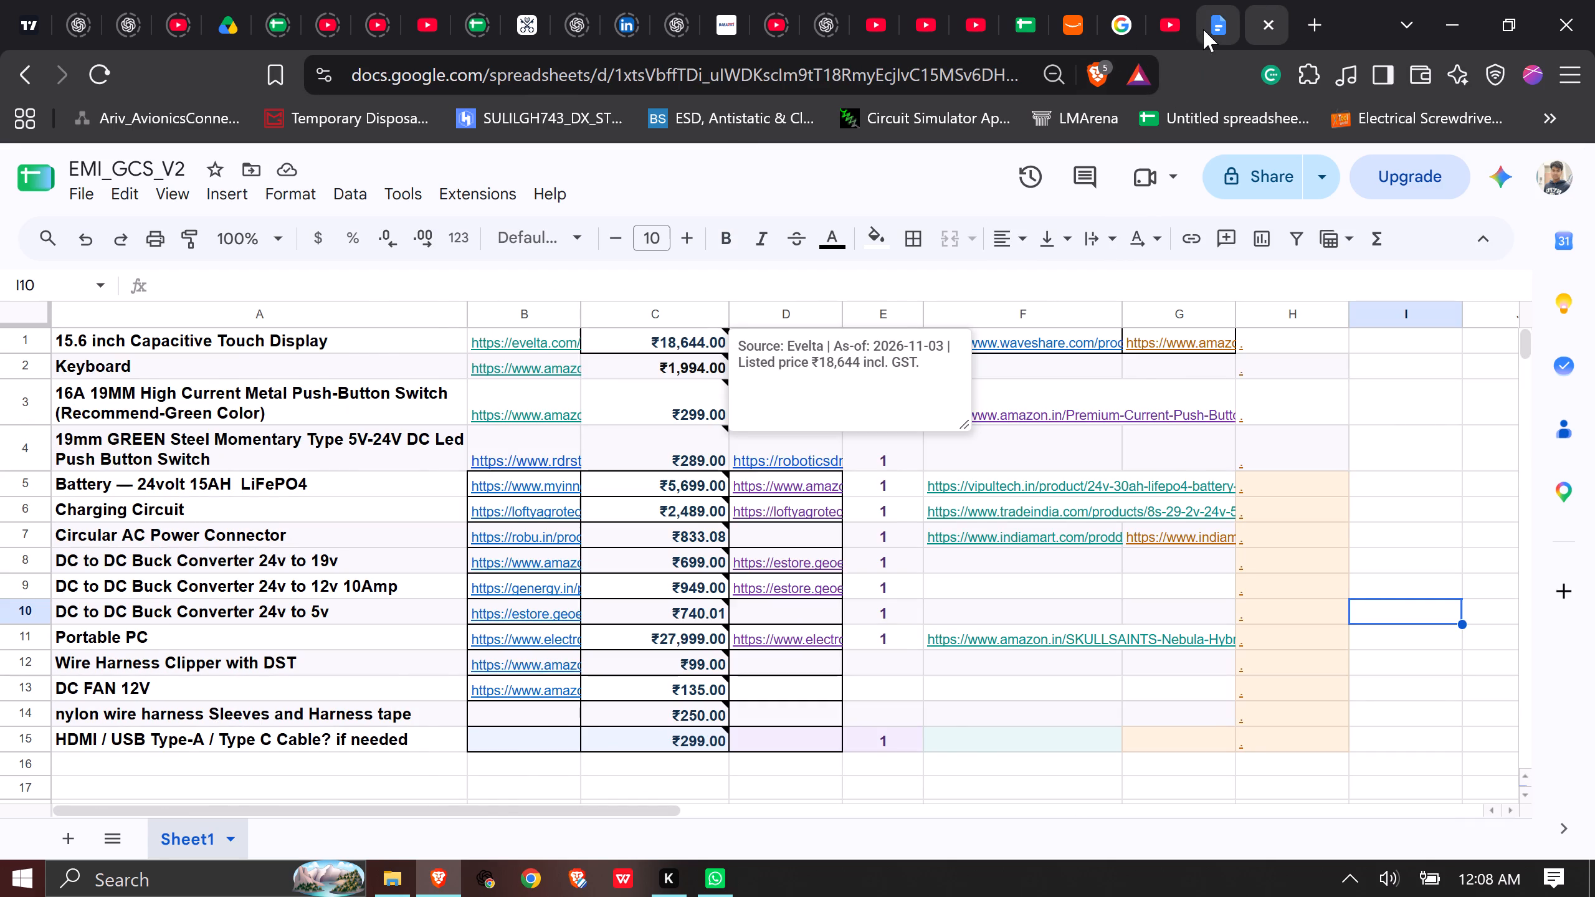
# Close the open Google Docs document, keeping both spreadsheets open.
pyautogui.click(1203, 29)
pyautogui.click(1224, 17)
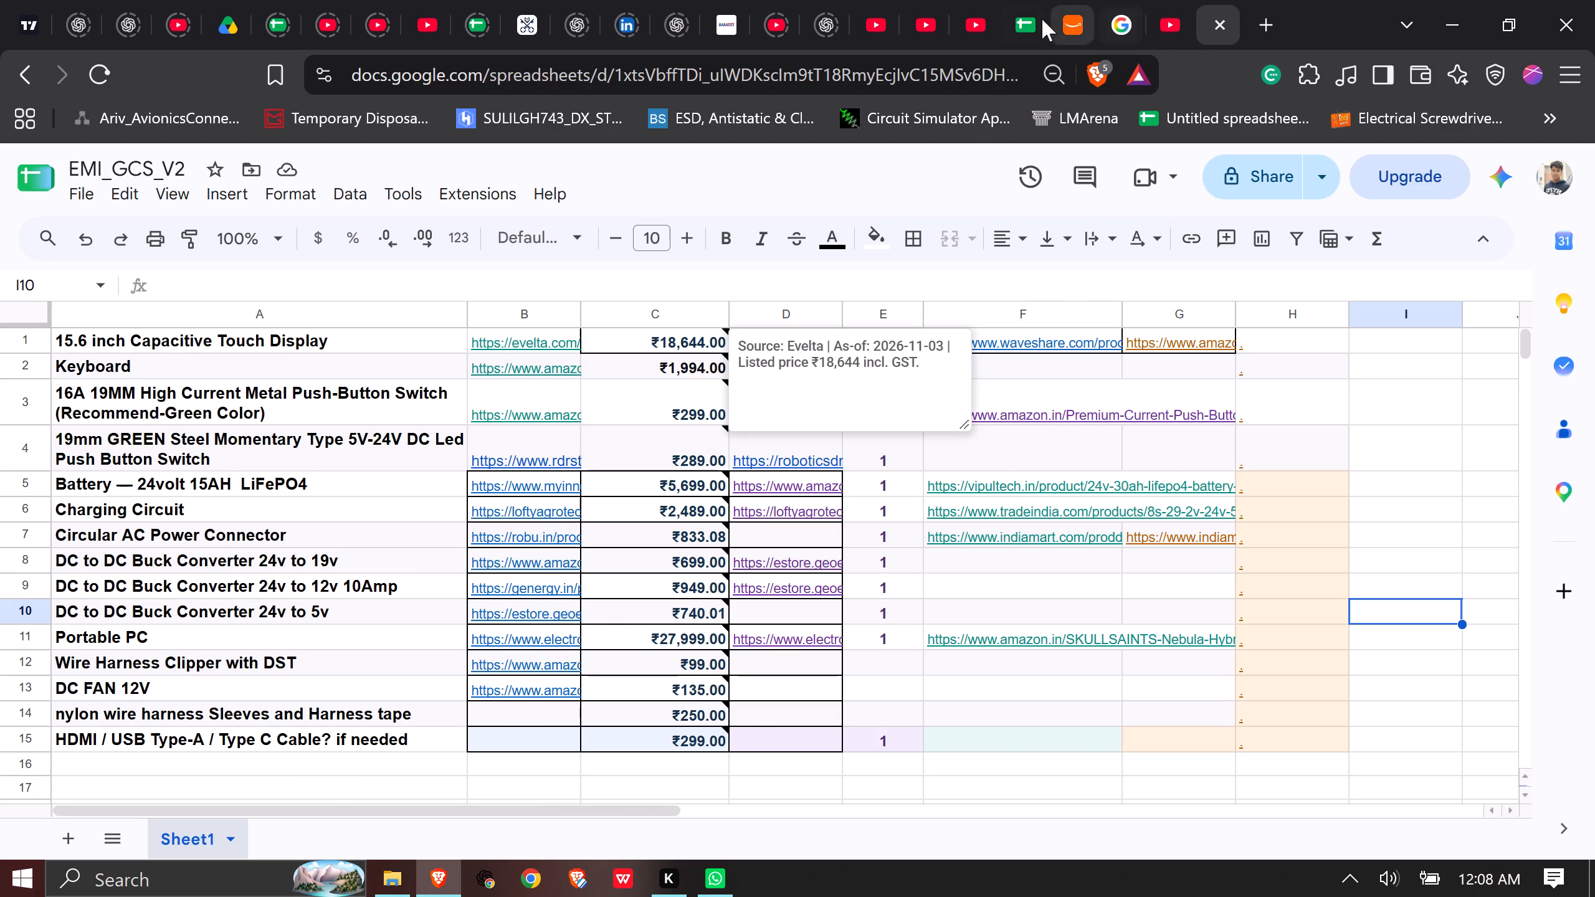
# Copy header row 1 from EMI_GCS into a new row inserted above the first component in EMI_GCS_V2.
pyautogui.click(1041, 19)
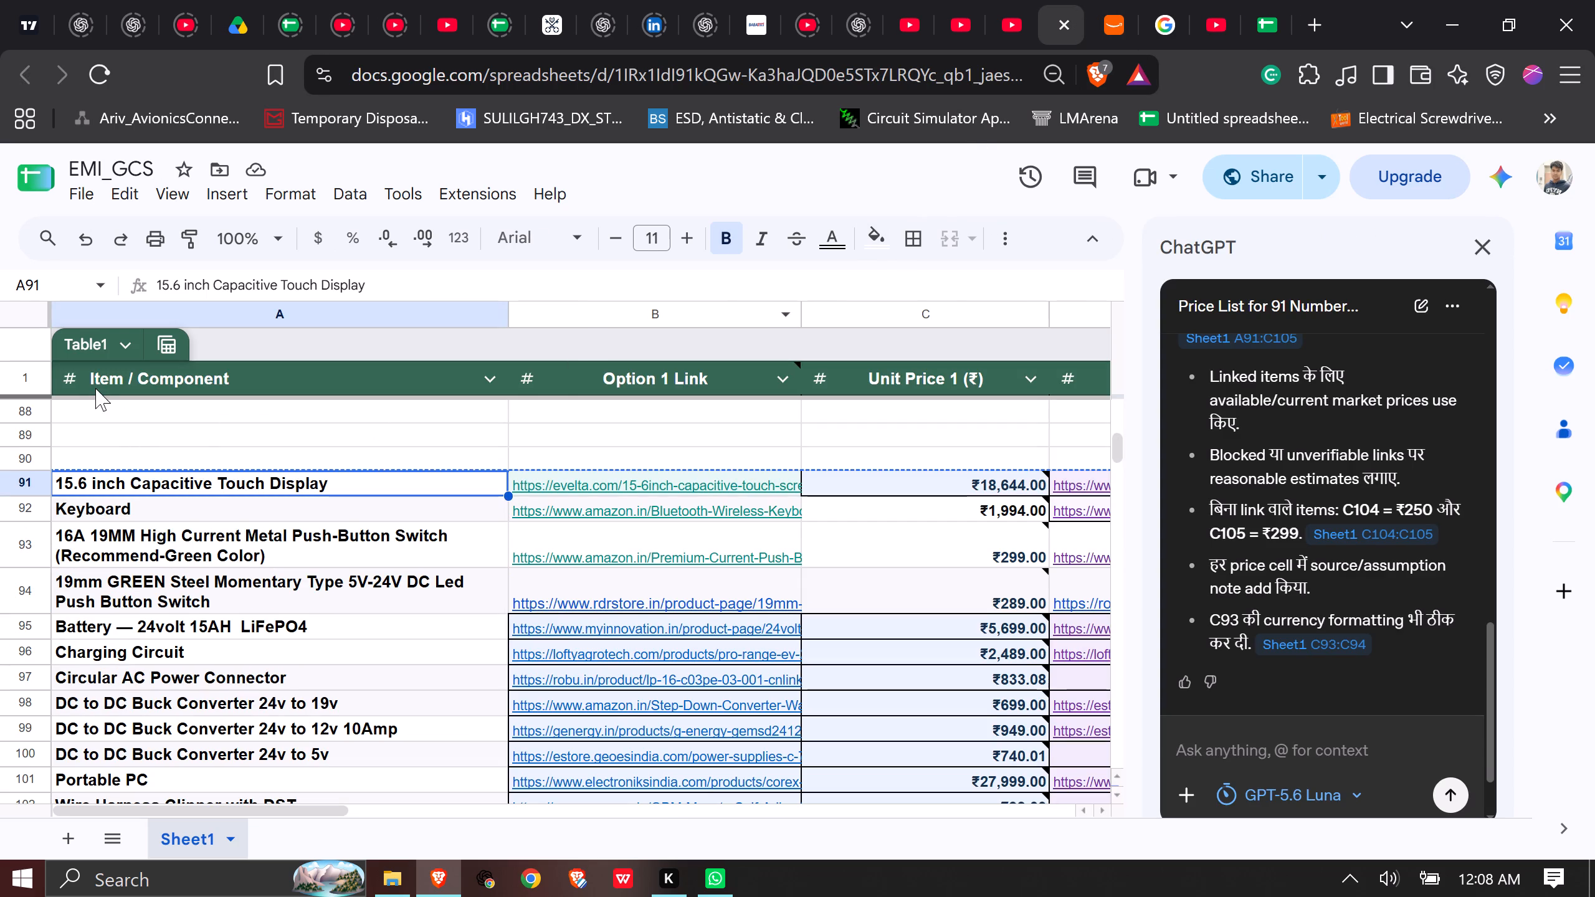
pyautogui.click(38, 379)
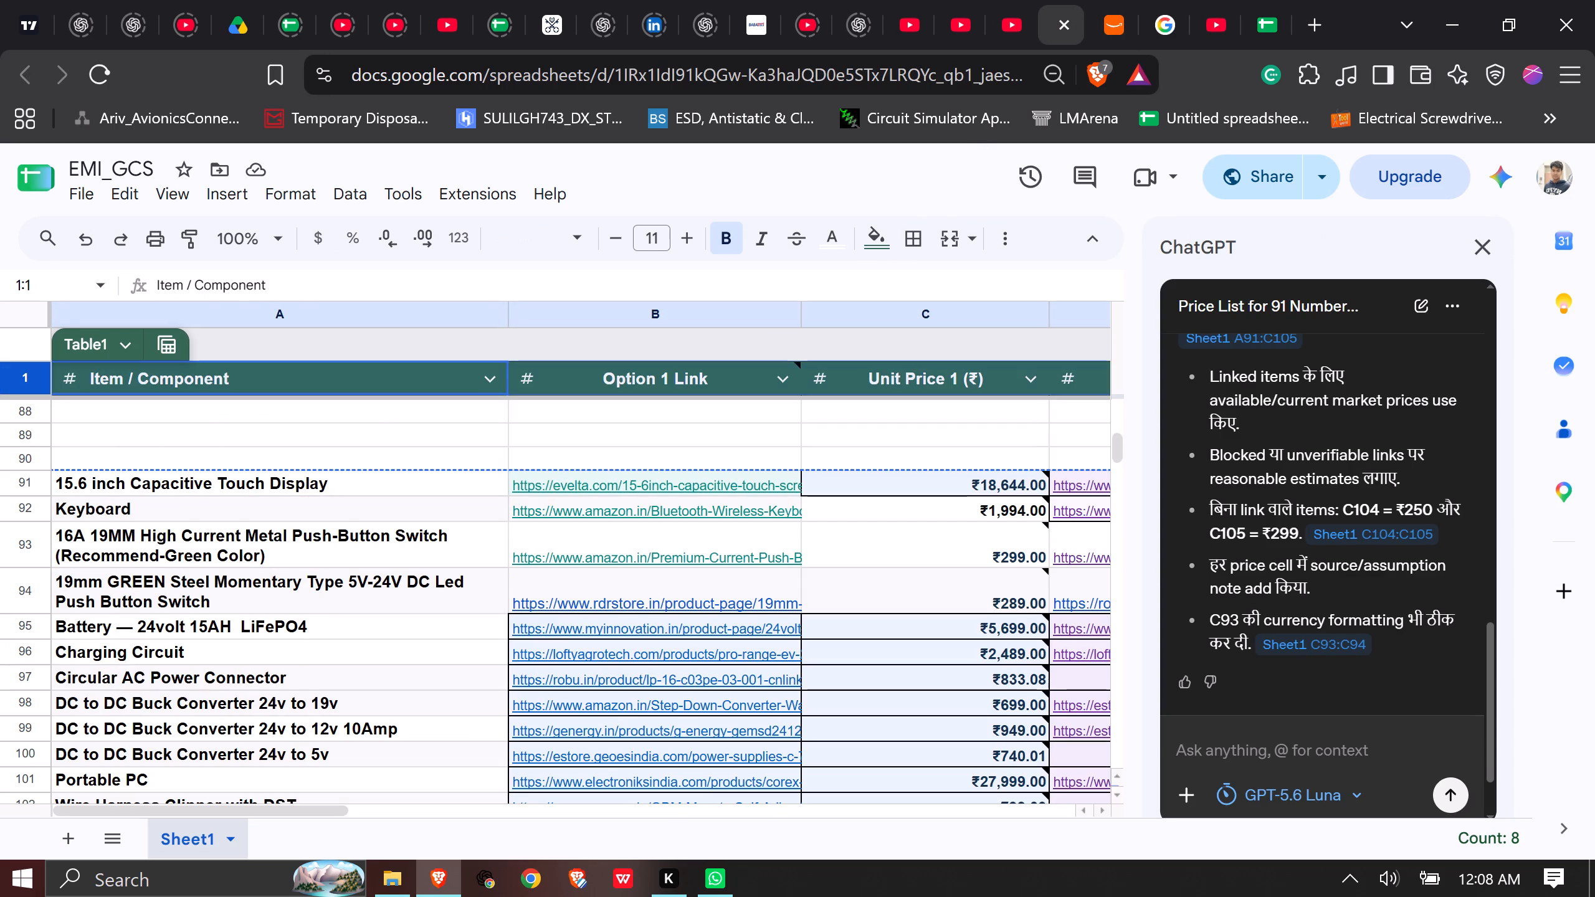
pyautogui.hotkey('ctrl', 'c')
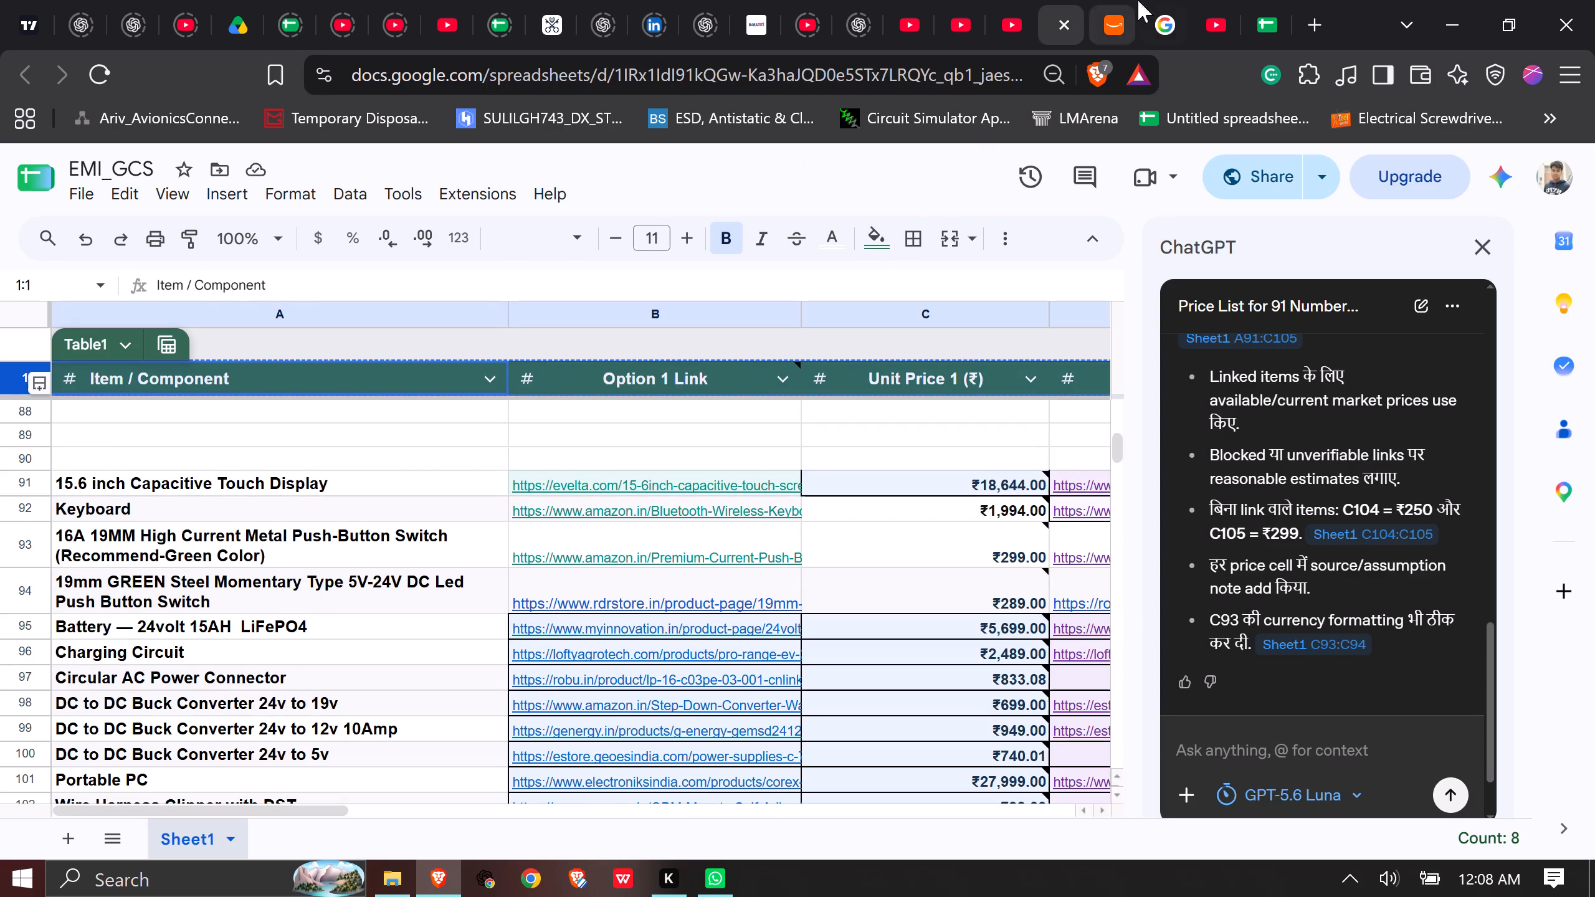
pyautogui.click(1265, 0)
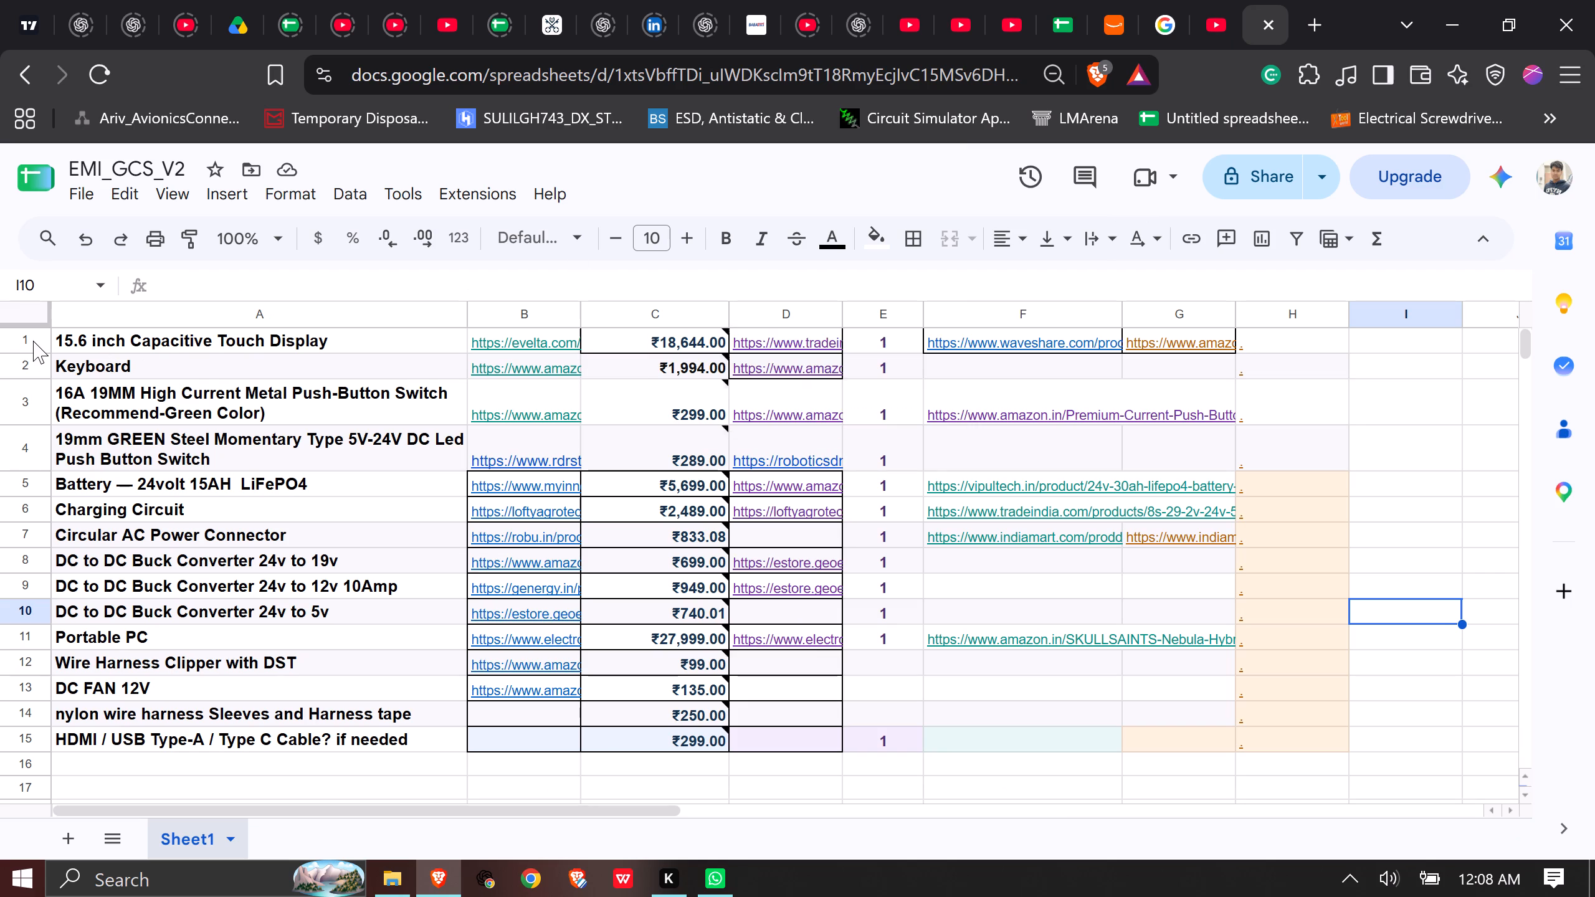
pyautogui.click(33, 339)
pyautogui.rightClick(33, 338)
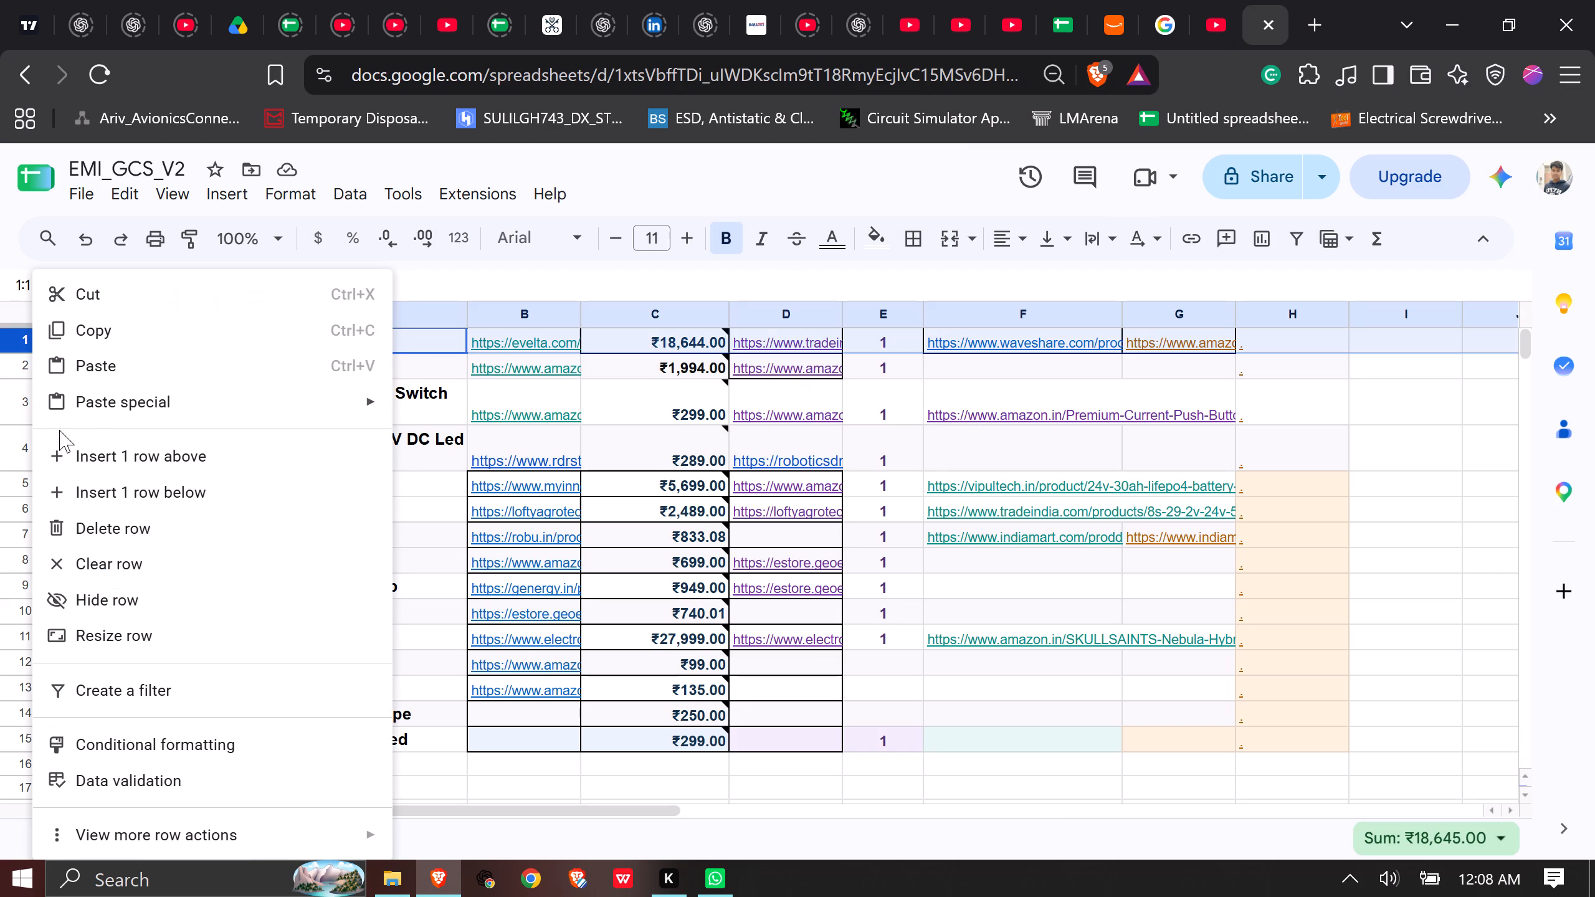
pyautogui.click(75, 462)
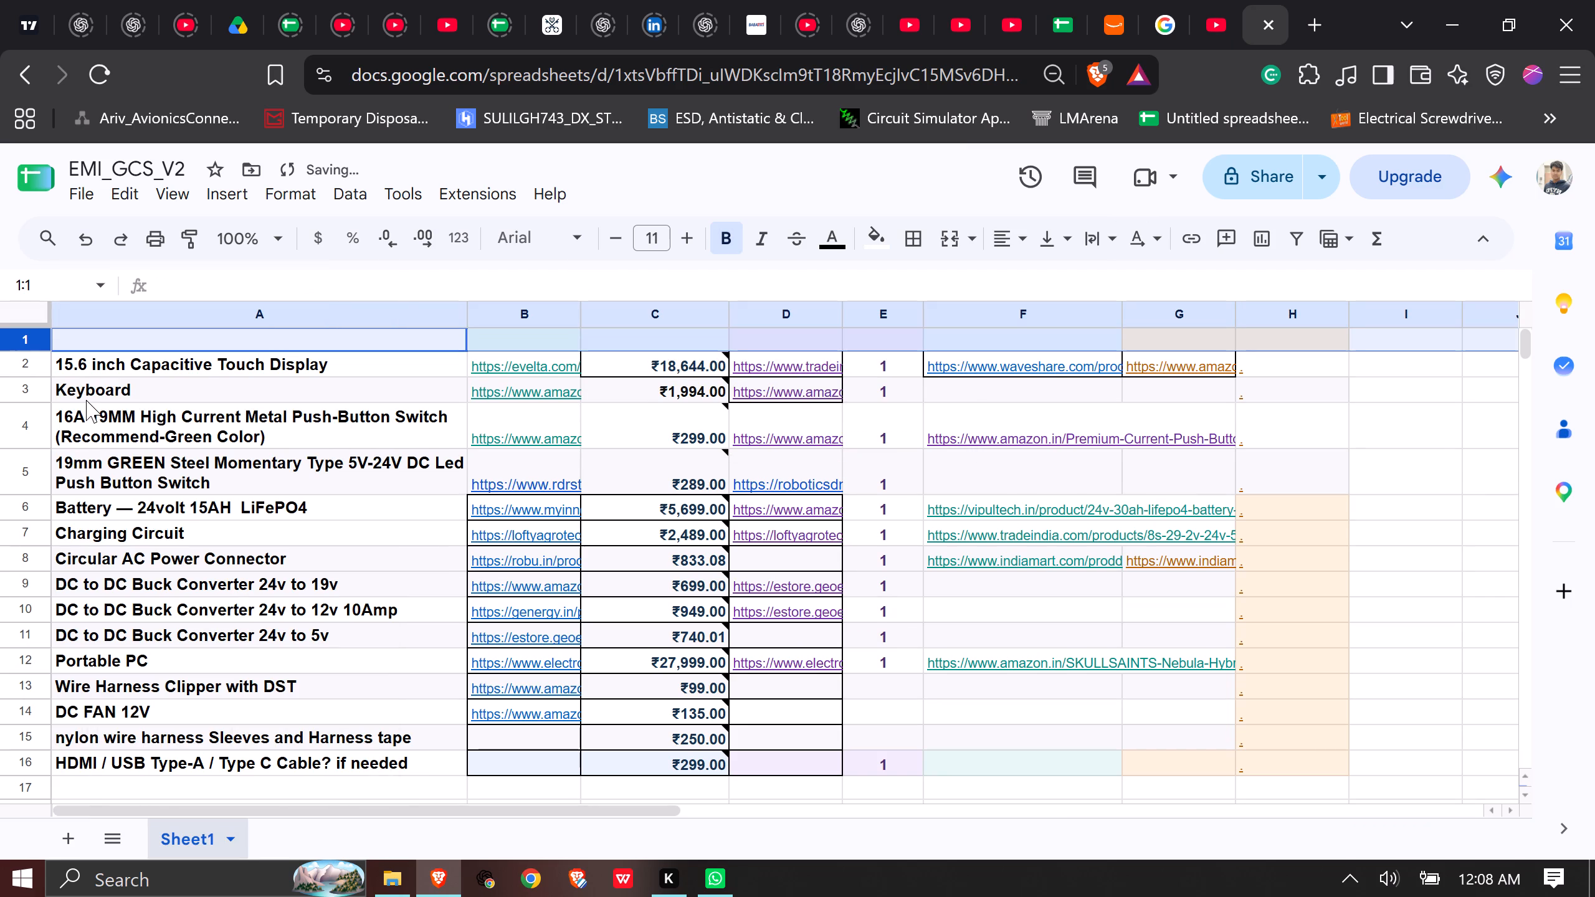
pyautogui.hotkey('ctrl', 'v')
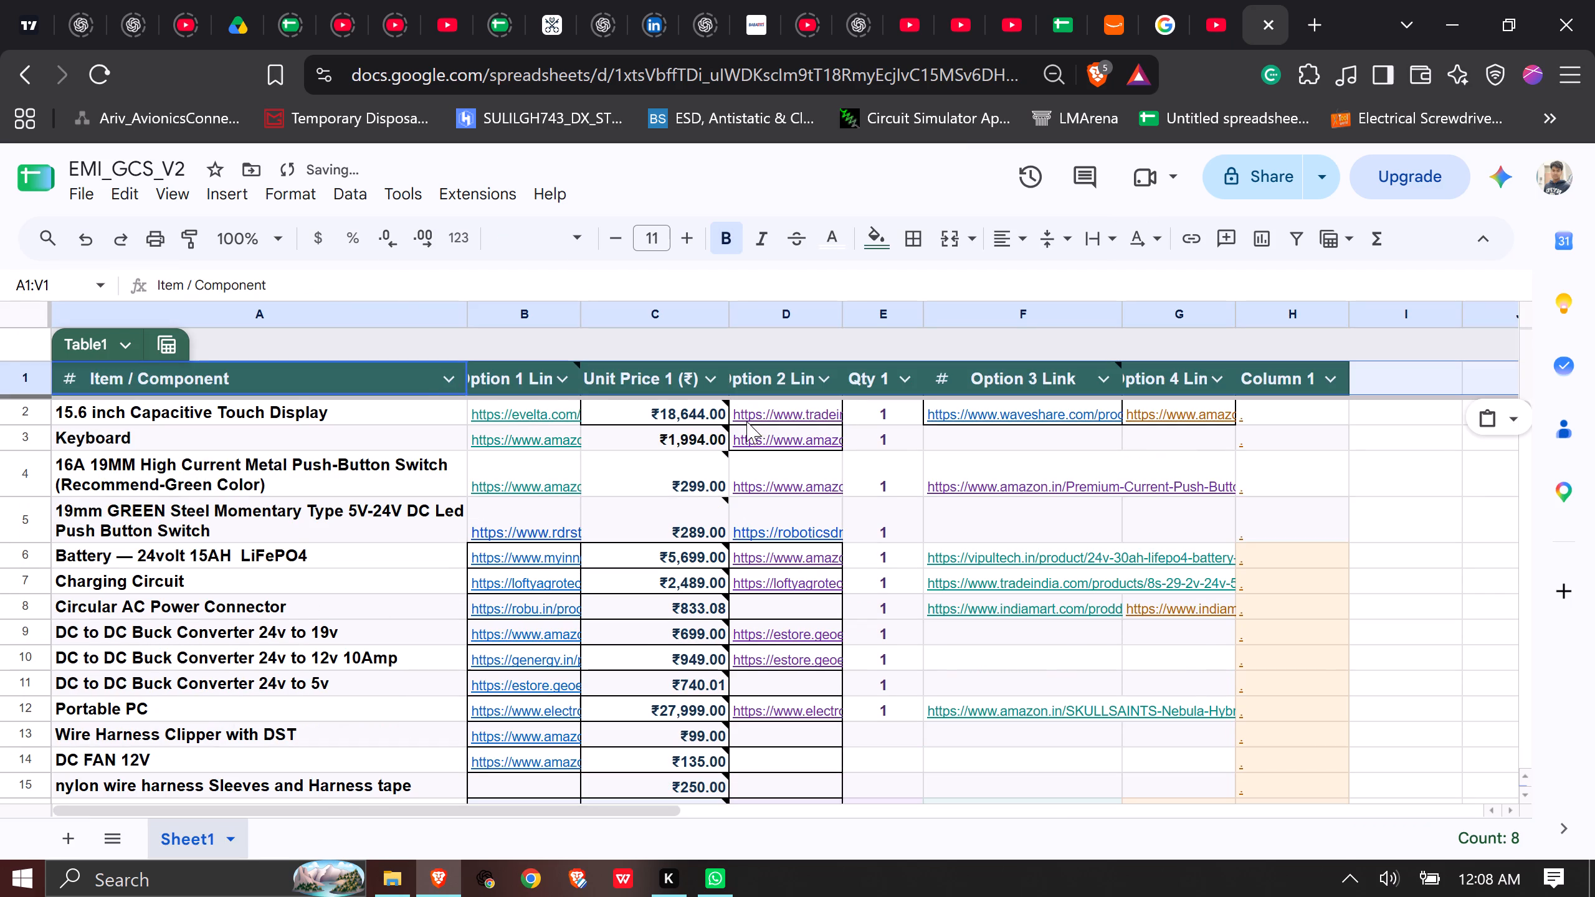
# Narrow the Item / Component column in EMI_GCS_V2 and resize the Option 1 Link column to just fit its header text.
pyautogui.moveTo(467, 315); pyautogui.dragTo(406, 315)
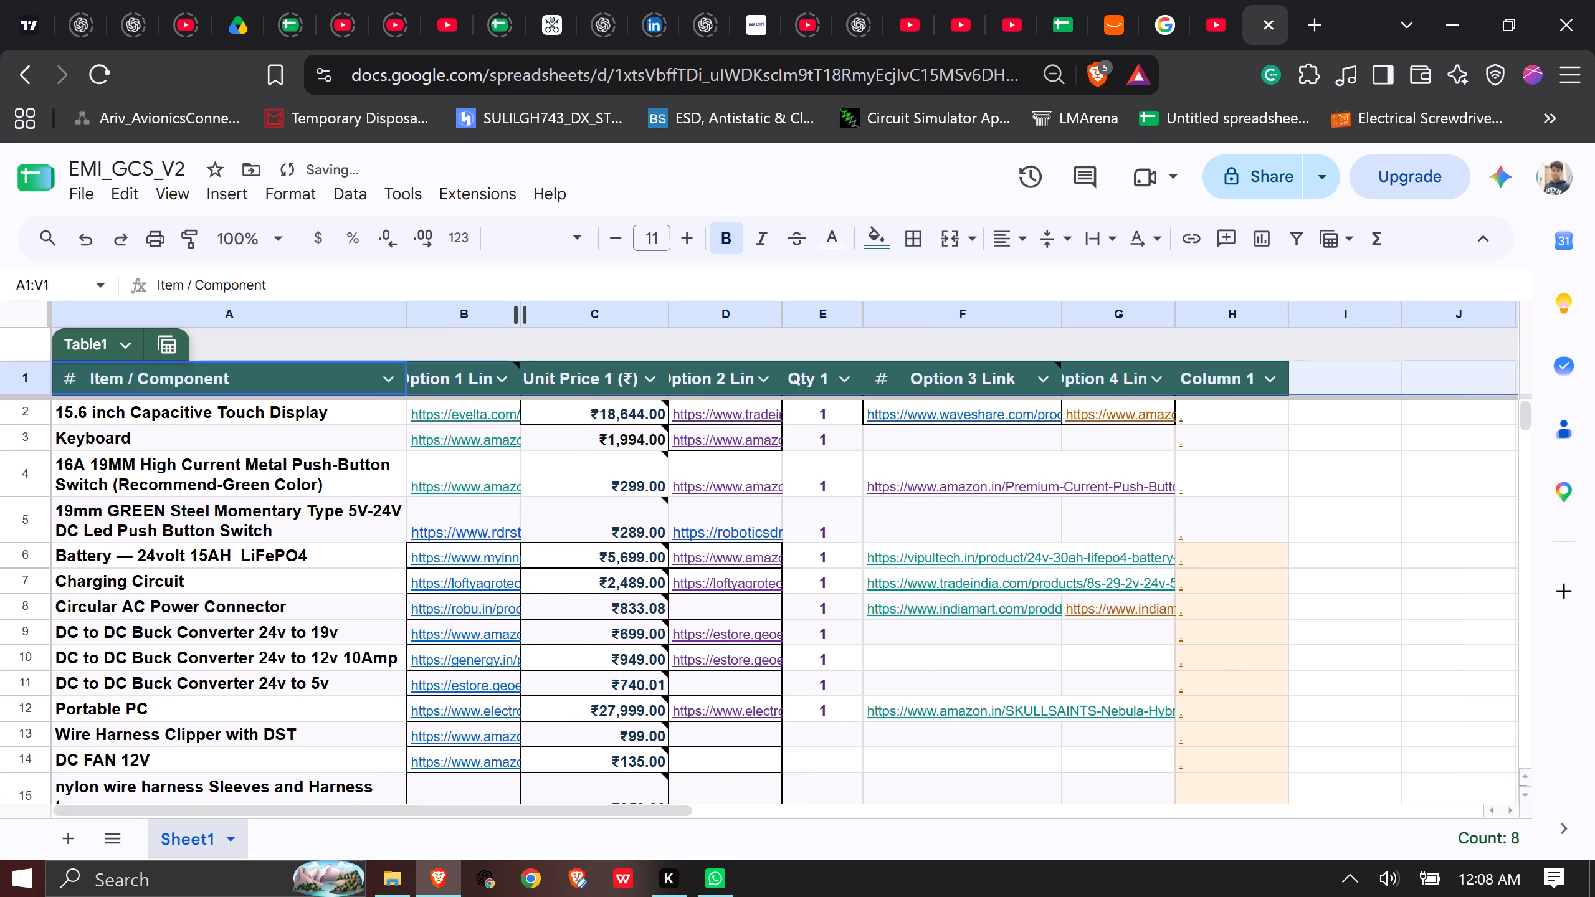
pyautogui.doubleClick(518, 311)
pyautogui.keyDown('ctrl'); pyautogui.scroll(-3, 885, 339); pyautogui.keyUp('ctrl')
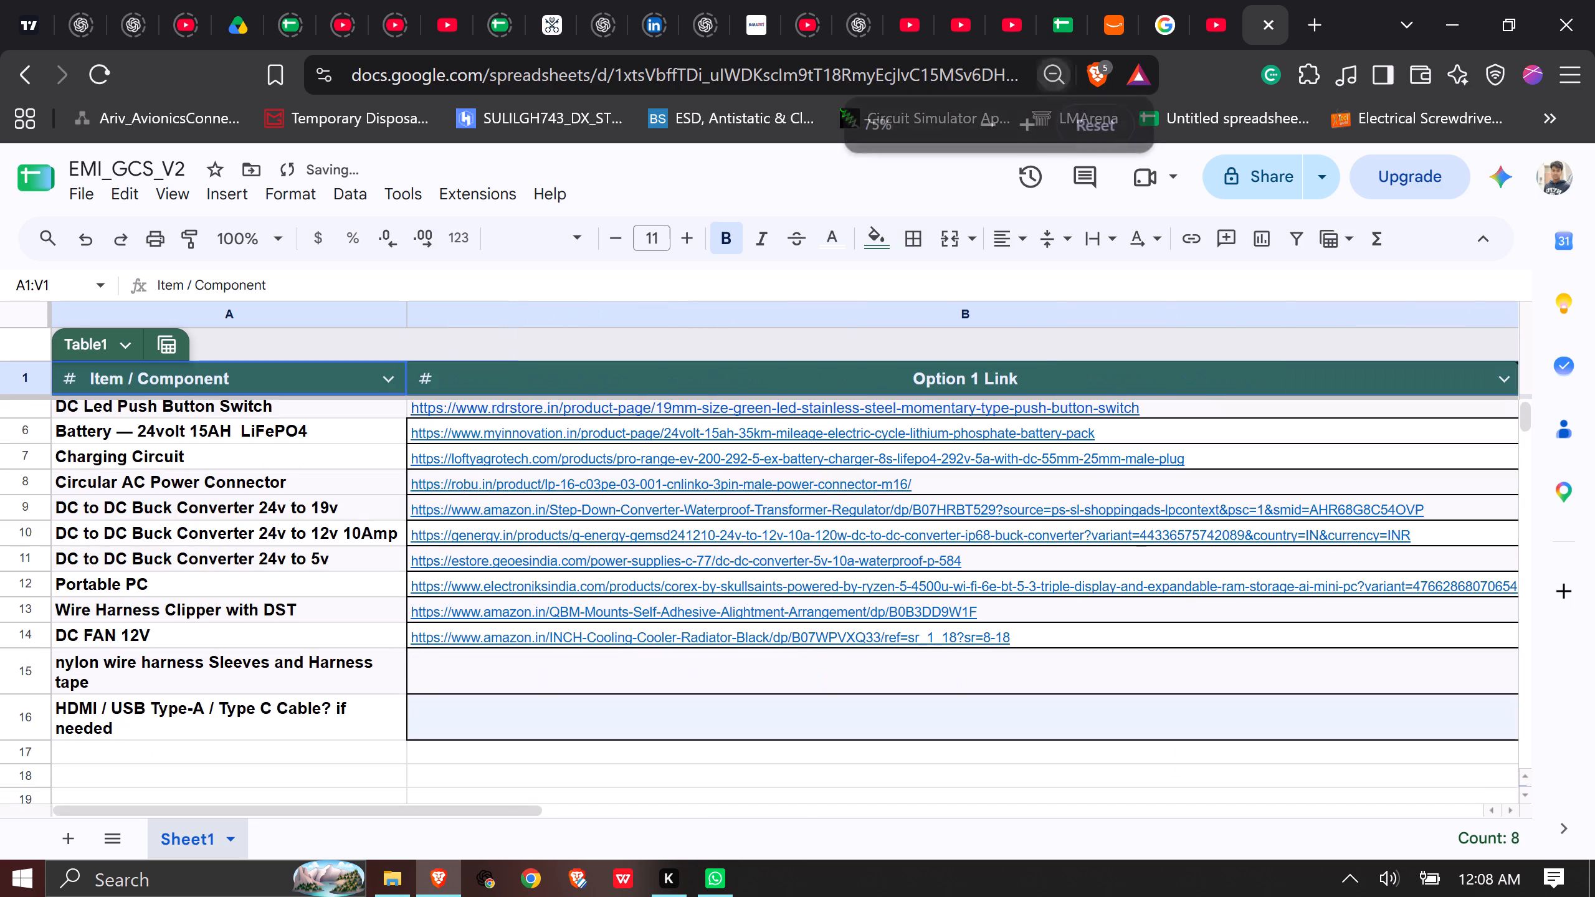
pyautogui.moveTo(1128, 276); pyautogui.dragTo(502, 283)
pyautogui.scroll(3, 530, 312)
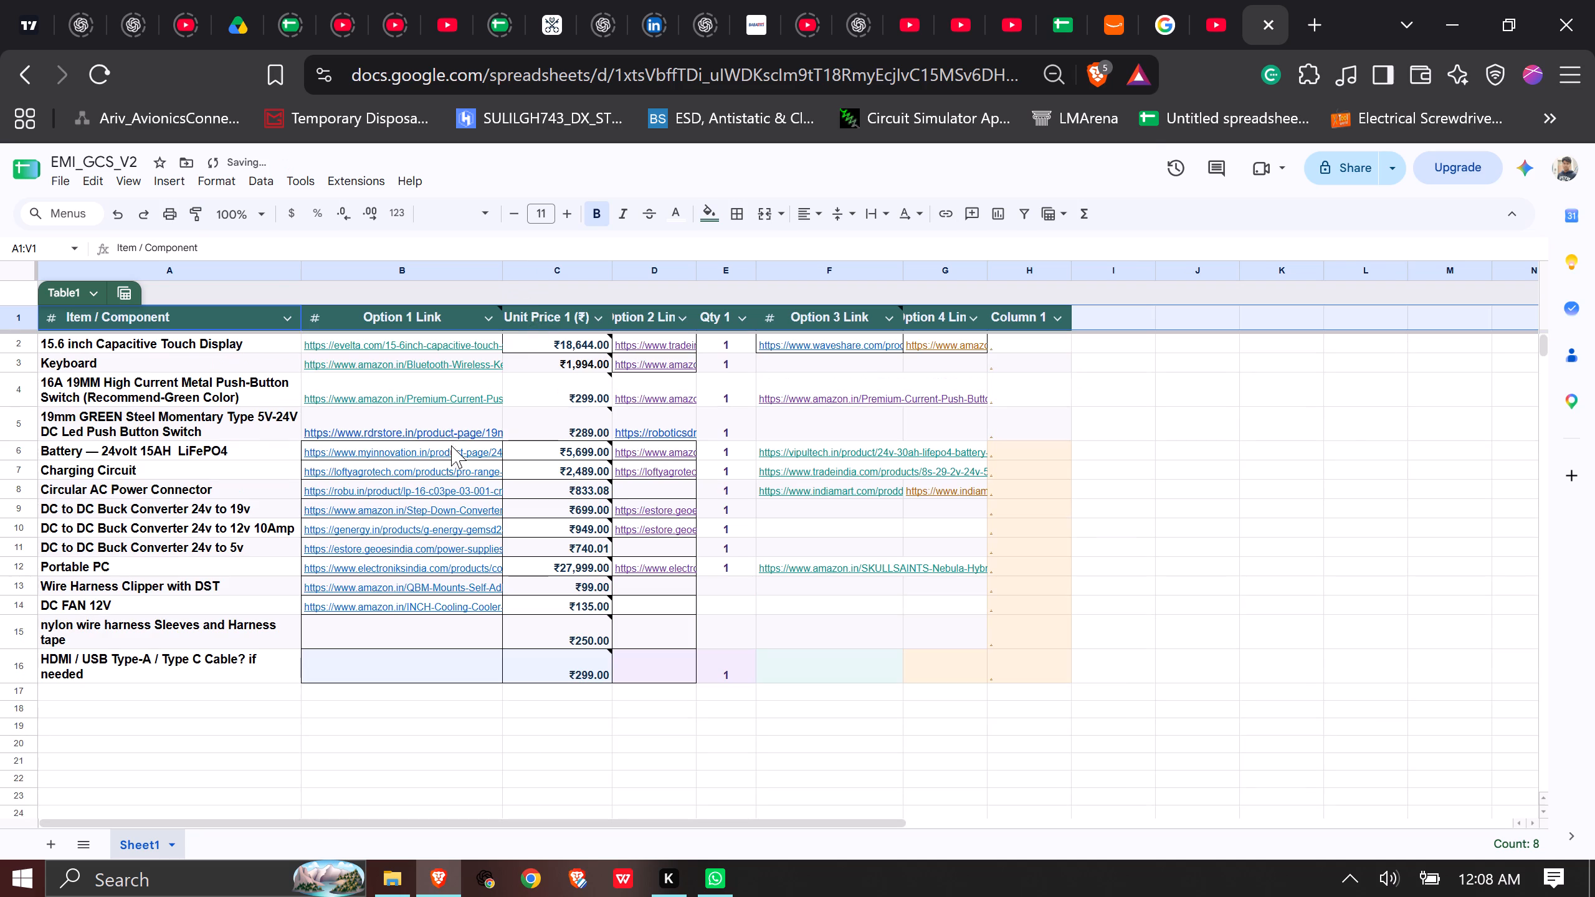
pyautogui.scroll(5, 451, 449)
pyautogui.keyDown('ctrl'); pyautogui.scroll(5, 429, 471); pyautogui.keyUp('ctrl')
pyautogui.scroll(5, 412, 438)
pyautogui.scroll(3, 546, 441)
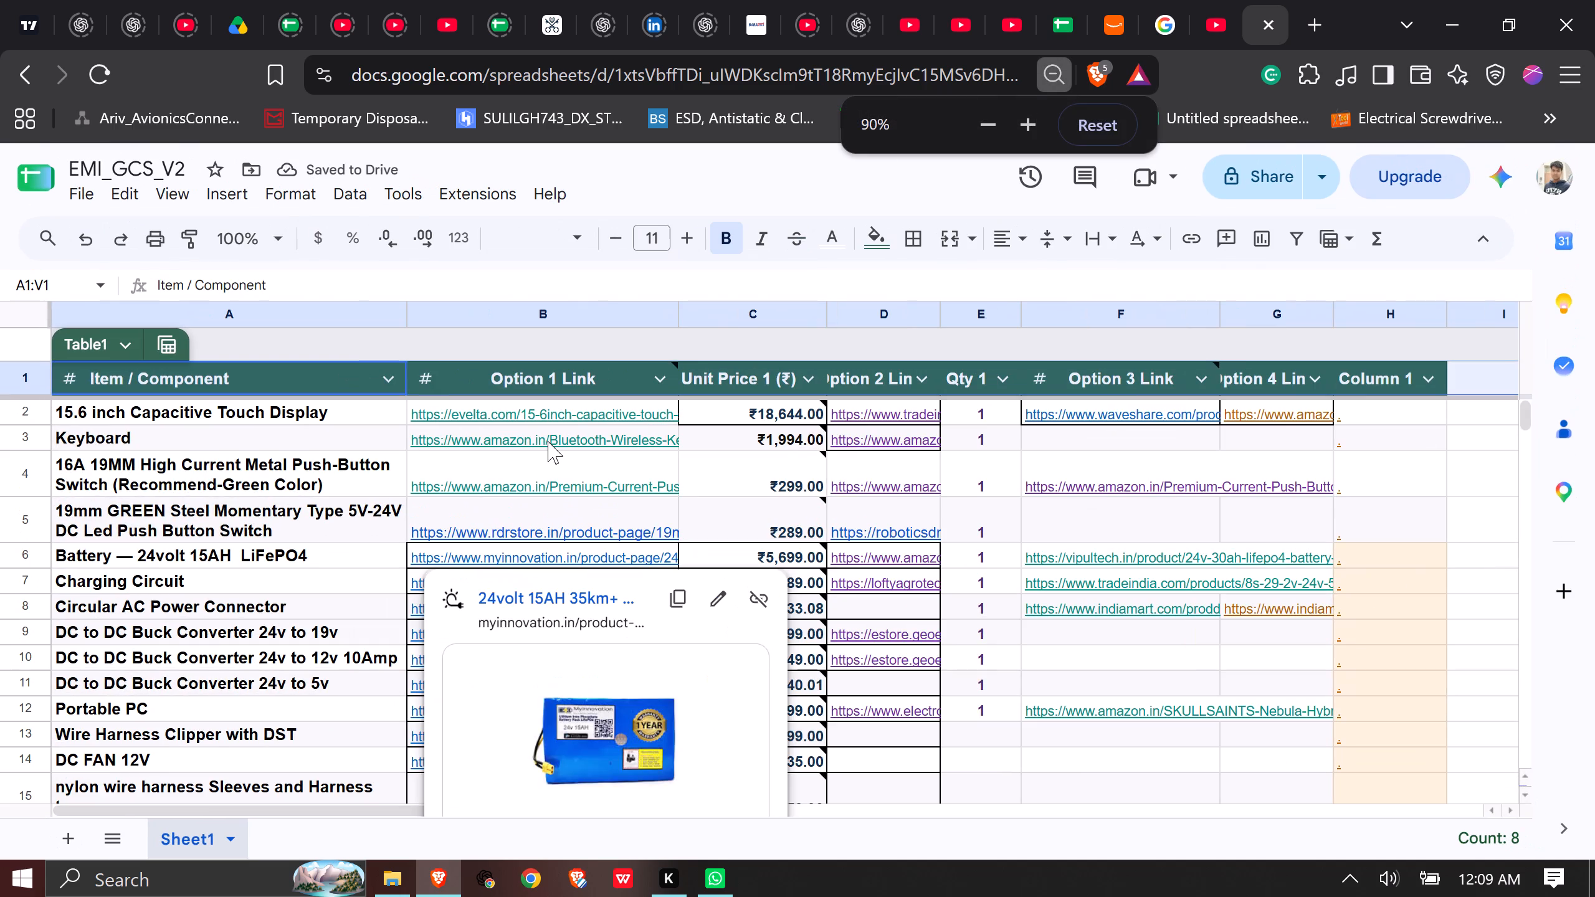
pyautogui.scroll(8, 548, 442)
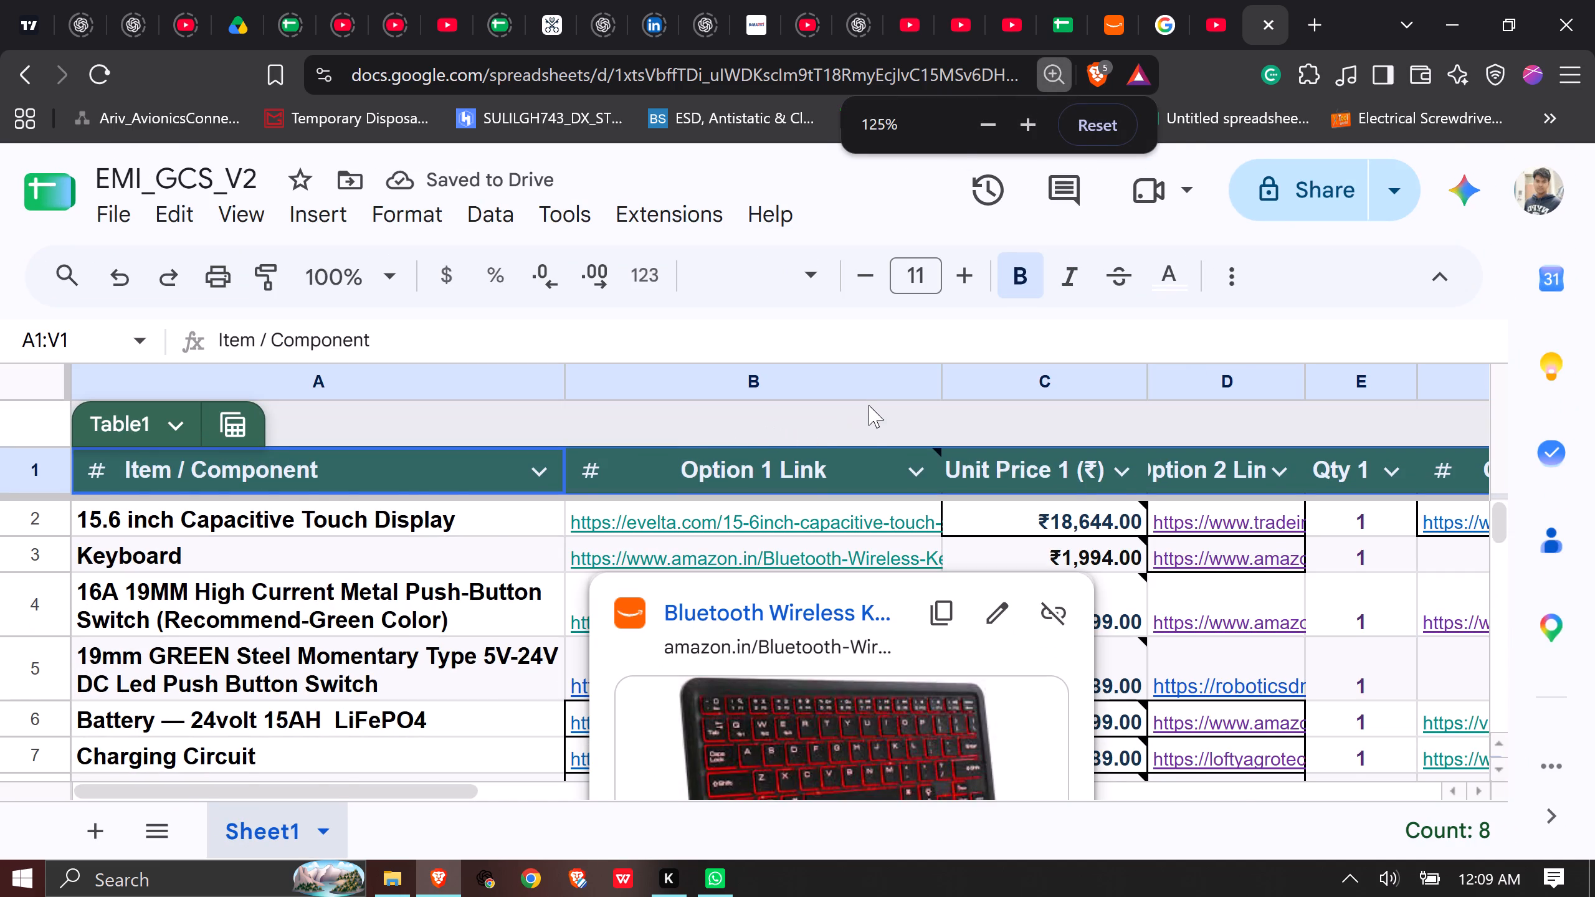
pyautogui.keyDown('ctrl'); pyautogui.scroll(-1, 862, 434); pyautogui.keyUp('ctrl')
pyautogui.click(784, 385)
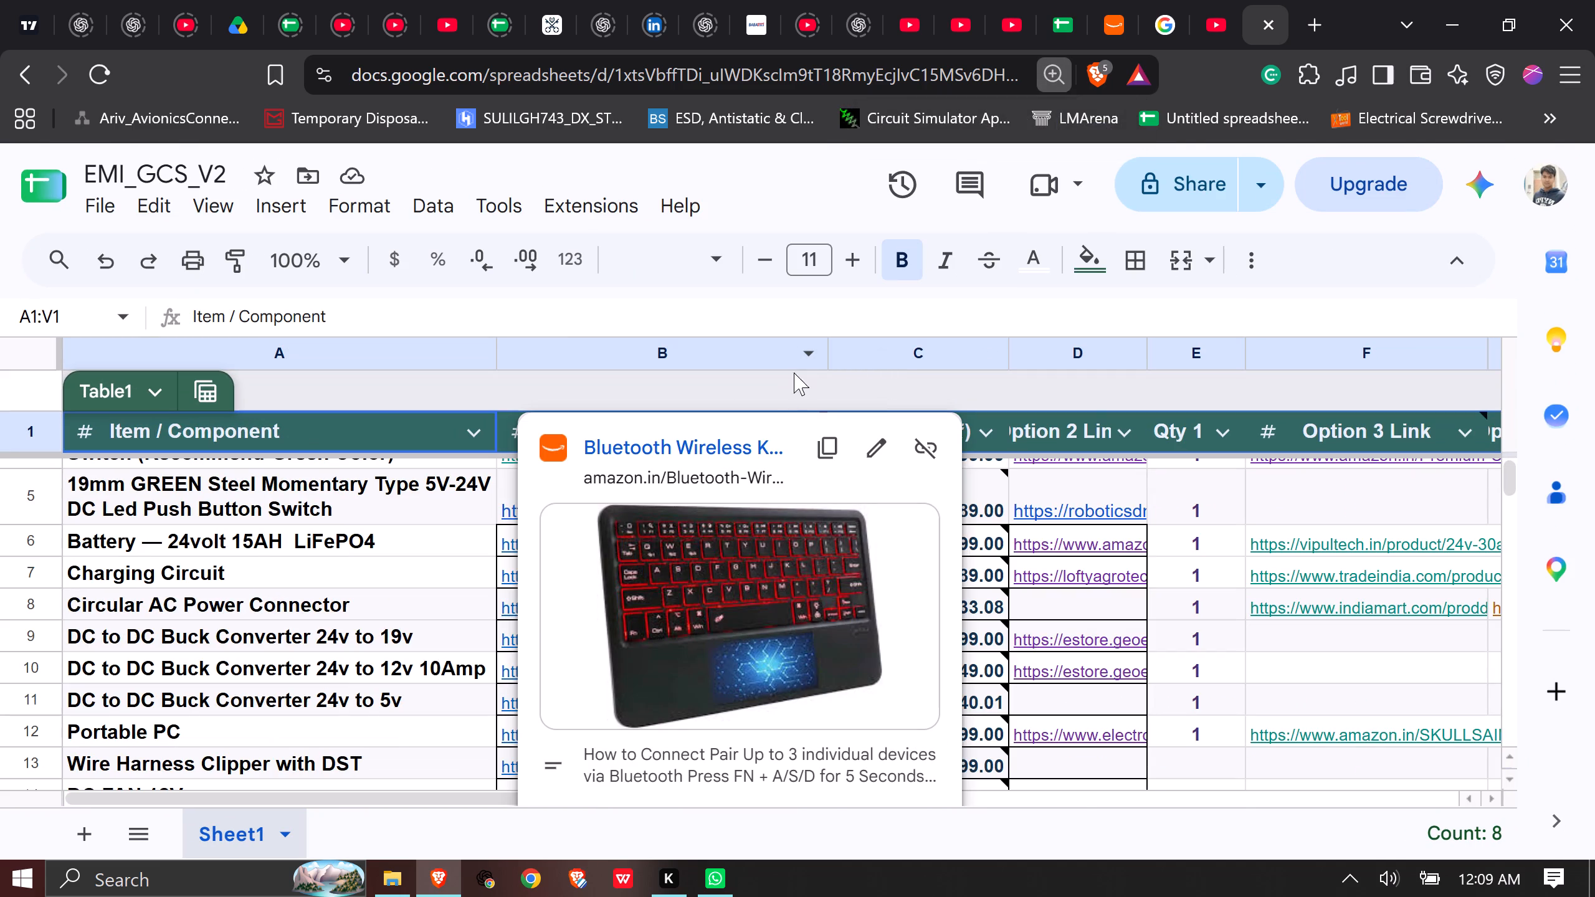
pyautogui.moveTo(829, 358); pyautogui.dragTo(679, 360)
pyautogui.click(766, 327)
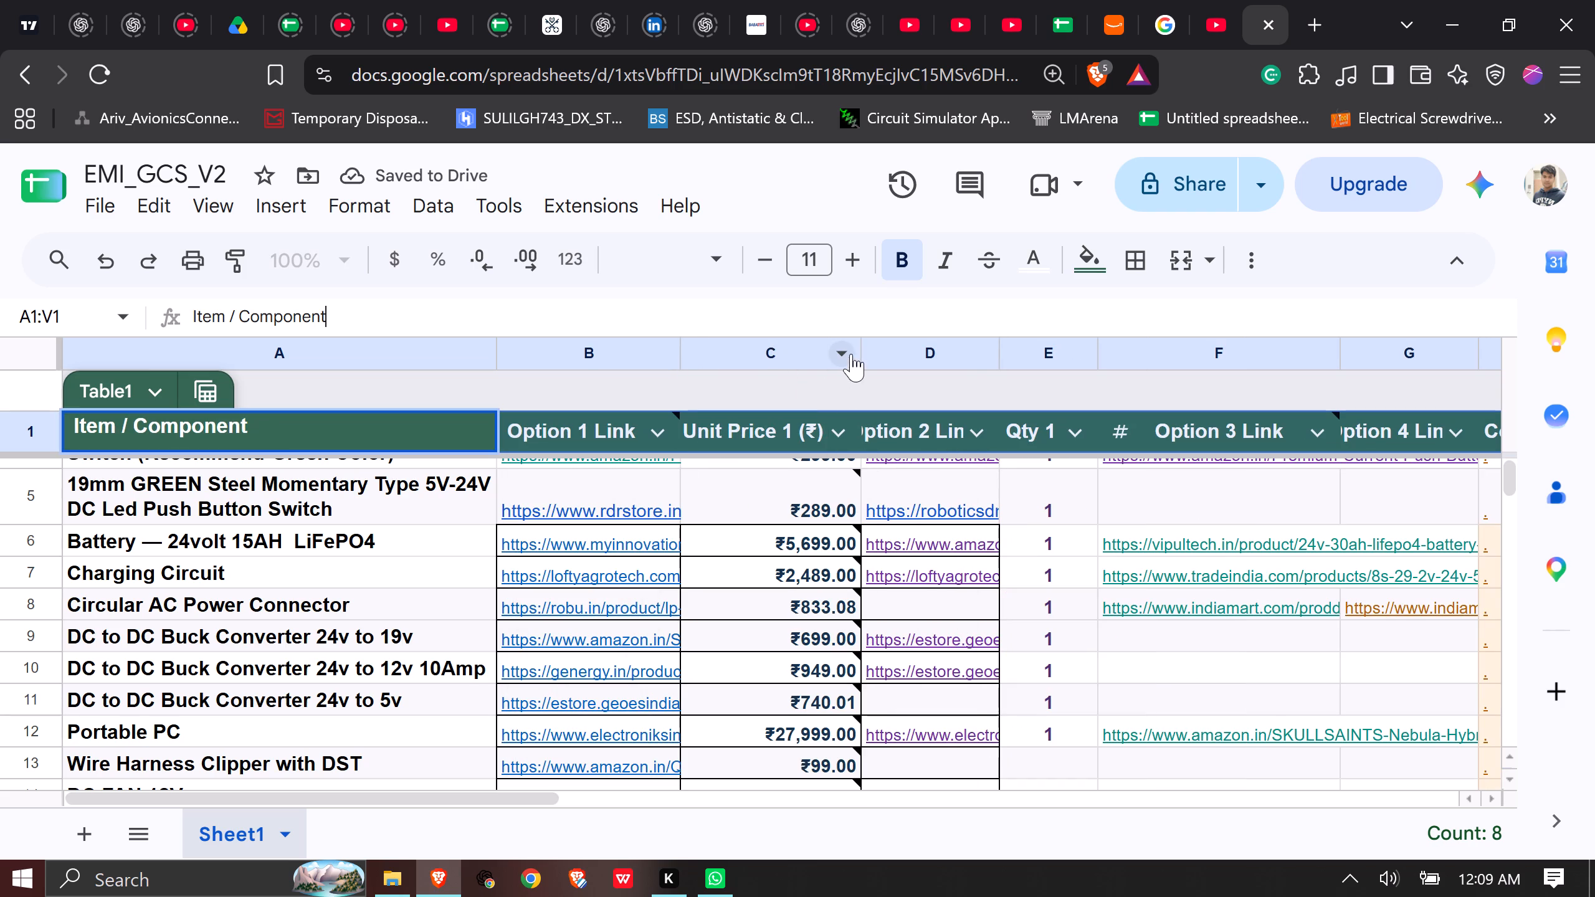
# Narrow the Unit Price 1 column slightly and widen the Option 2 Link column enough to show its full header.
pyautogui.moveTo(862, 352); pyautogui.dragTo(810, 354)
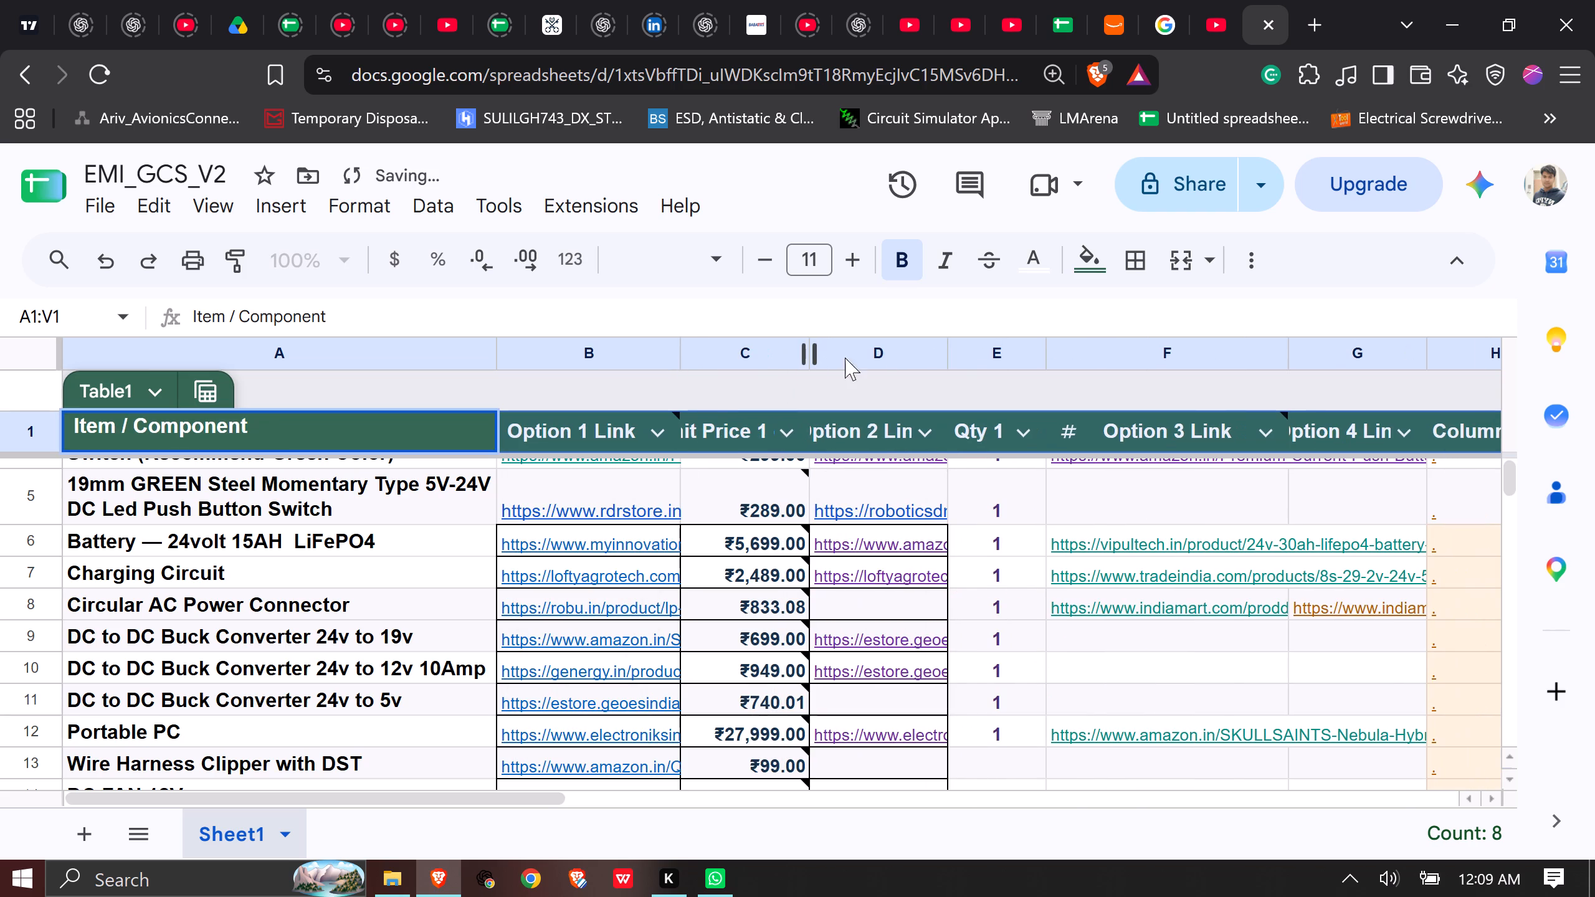
pyautogui.scroll(15, 873, 449)
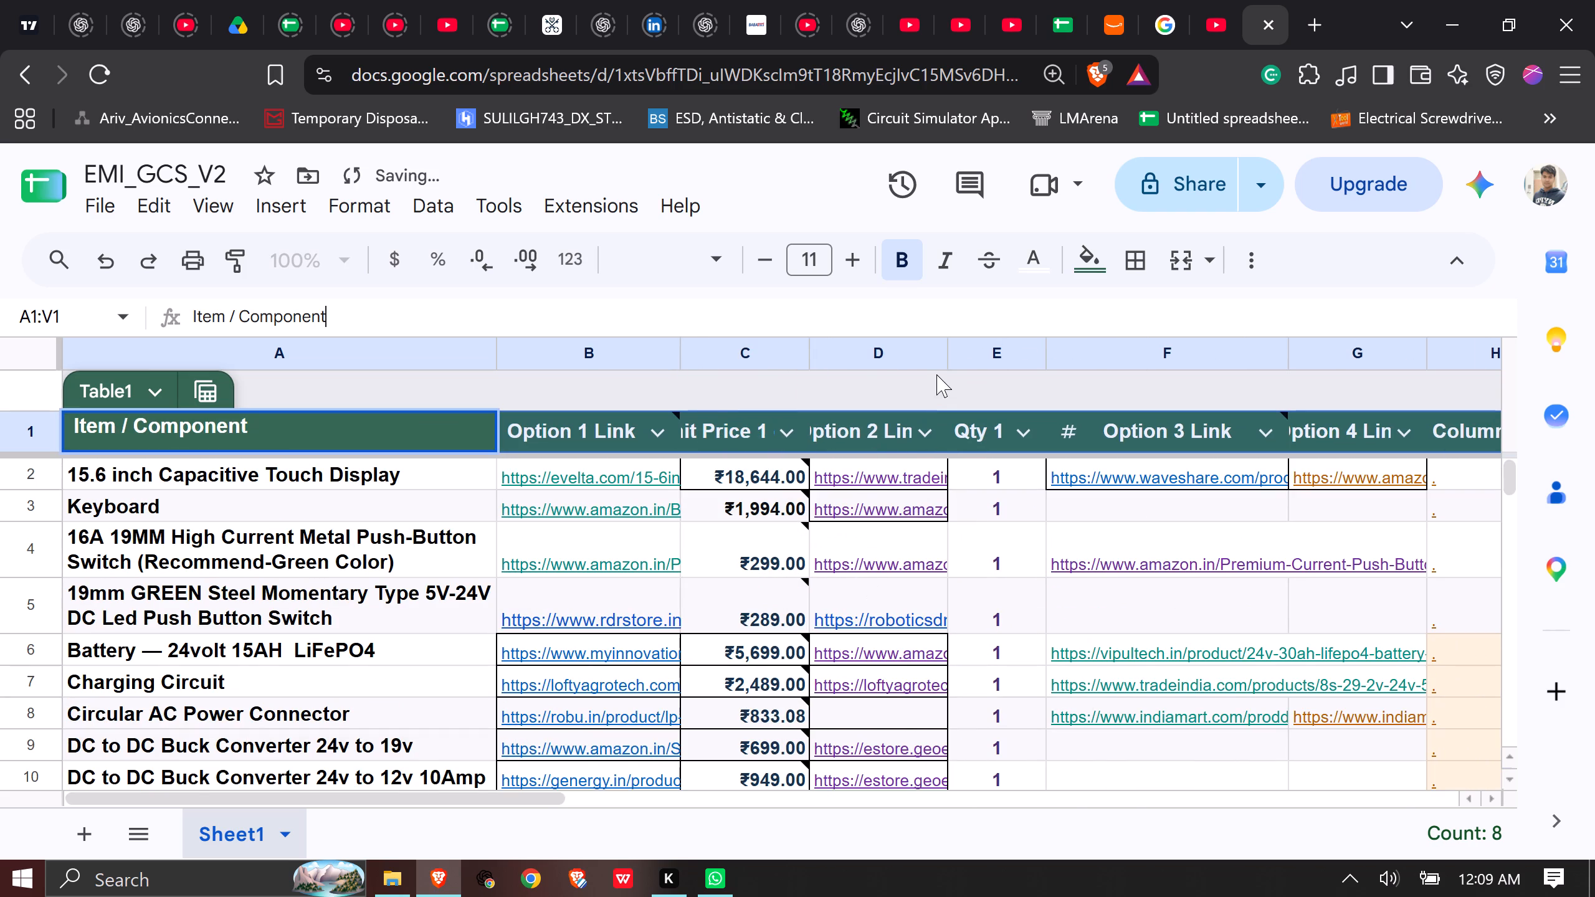
pyautogui.click(948, 353)
pyautogui.moveTo(948, 353); pyautogui.dragTo(973, 352)
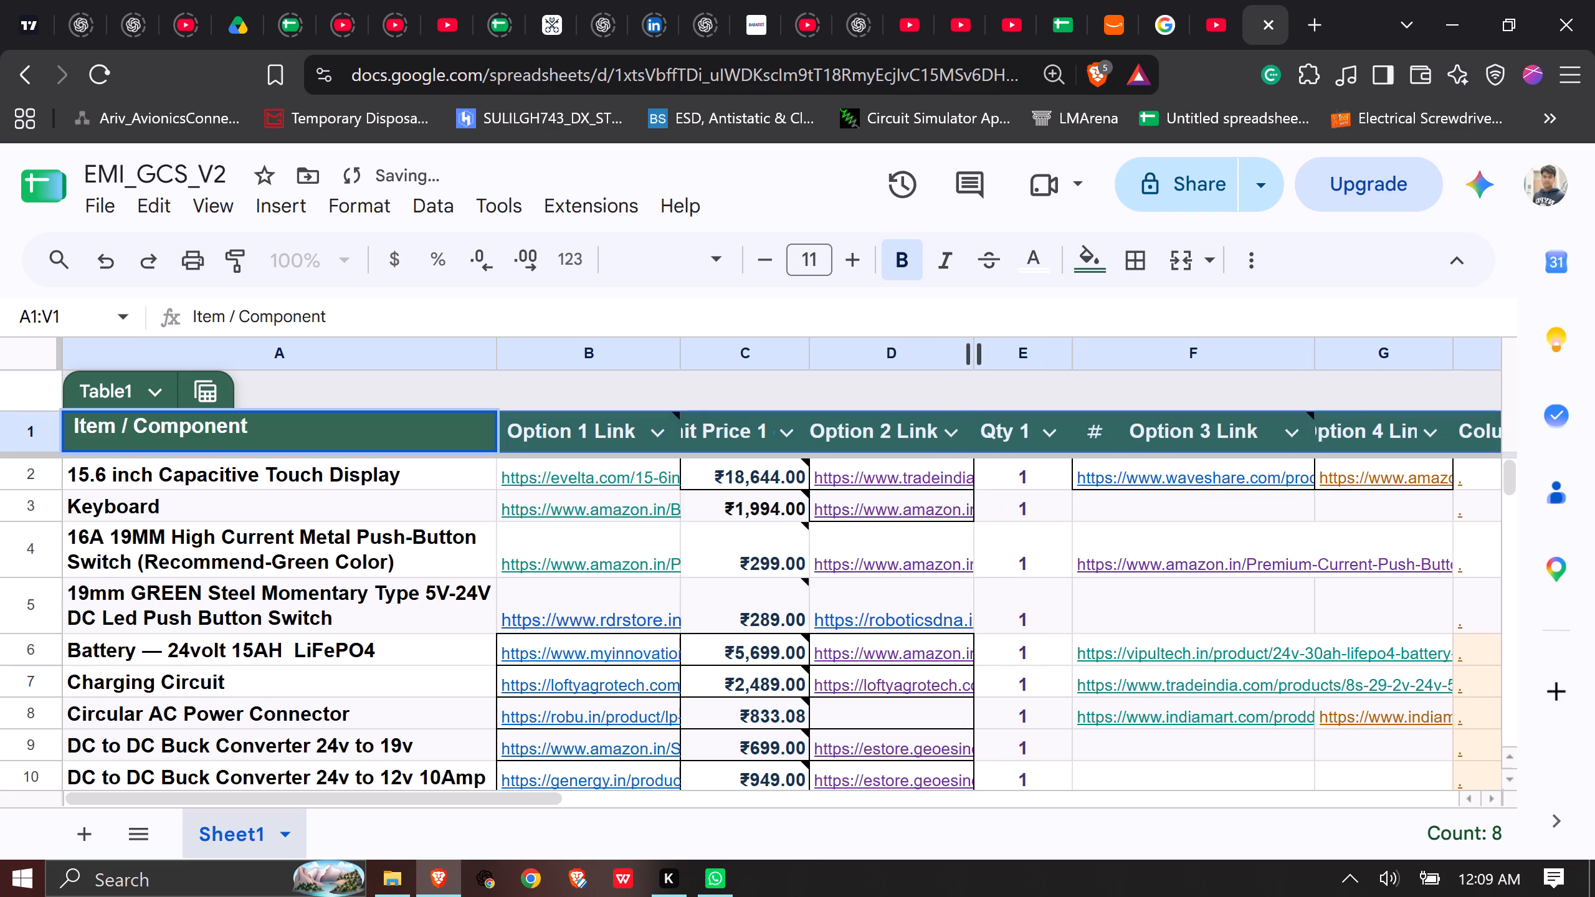
pyautogui.moveTo(966, 347); pyautogui.dragTo(986, 347)
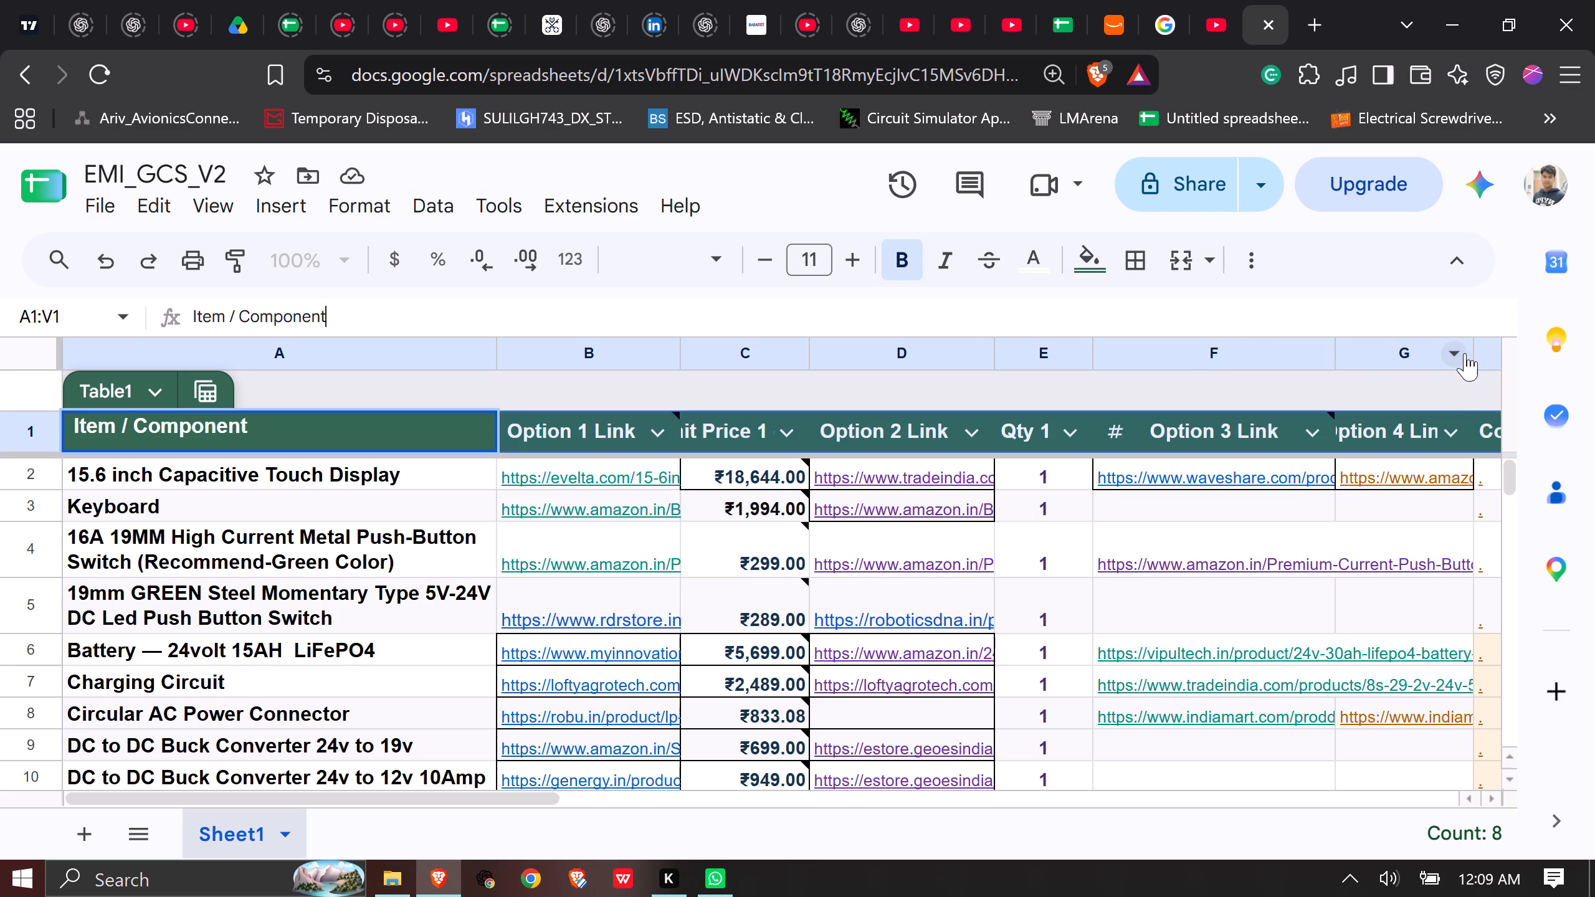
# Widen column G so that the Option 4 Link header is fully readable.
pyautogui.moveTo(1475, 353); pyautogui.dragTo(1524, 345)
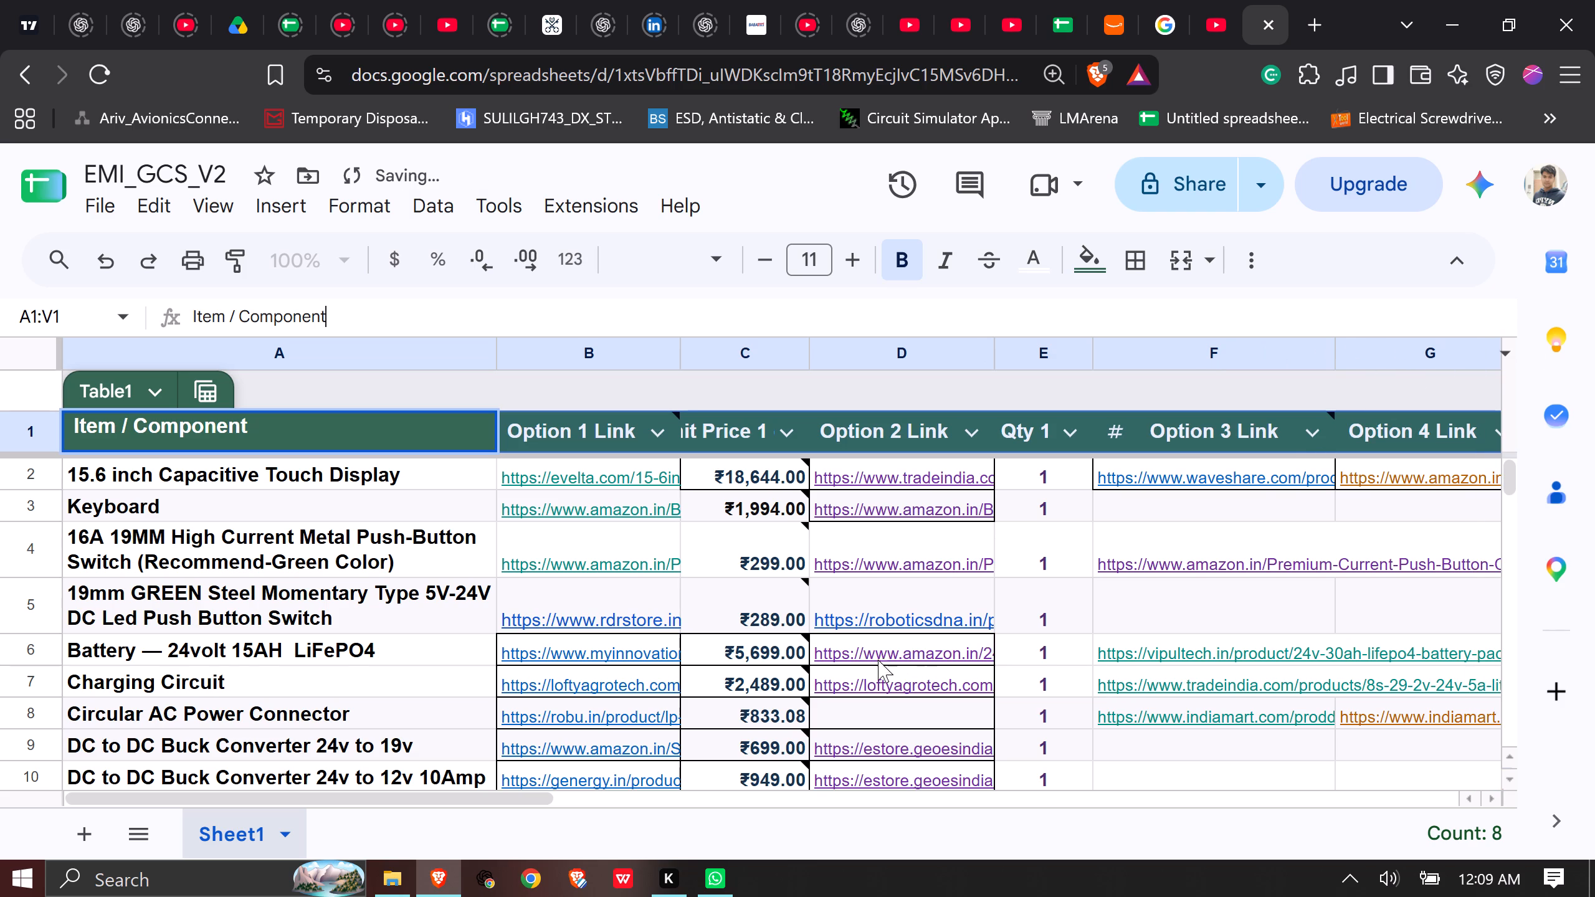
pyautogui.moveTo(528, 805); pyautogui.dragTo(667, 791)
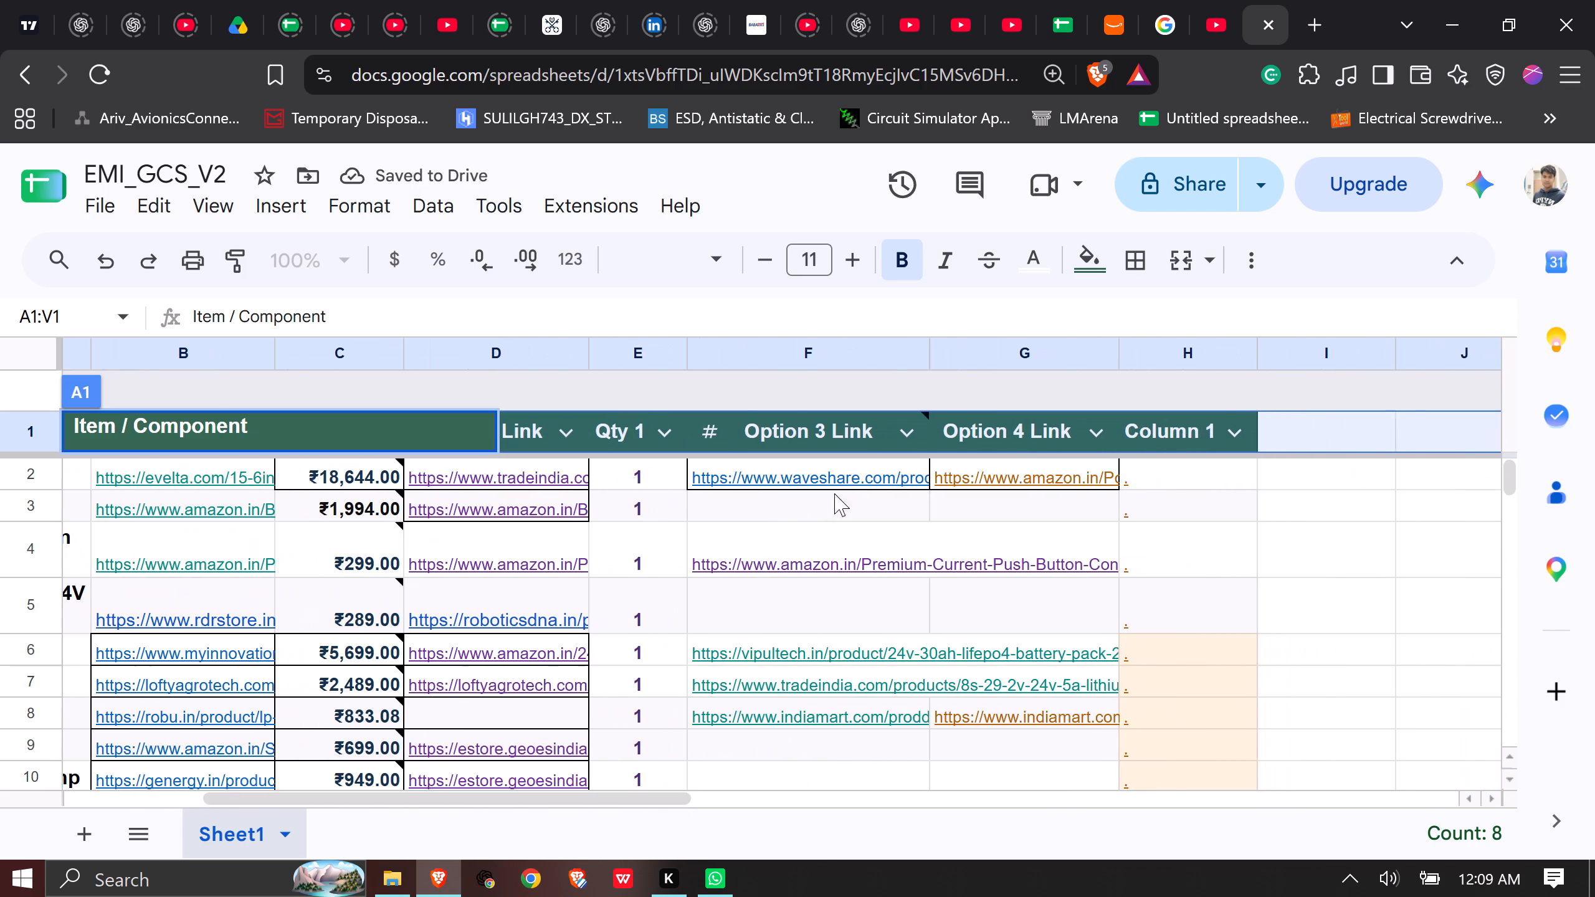
pyautogui.moveTo(1116, 351); pyautogui.dragTo(1128, 353)
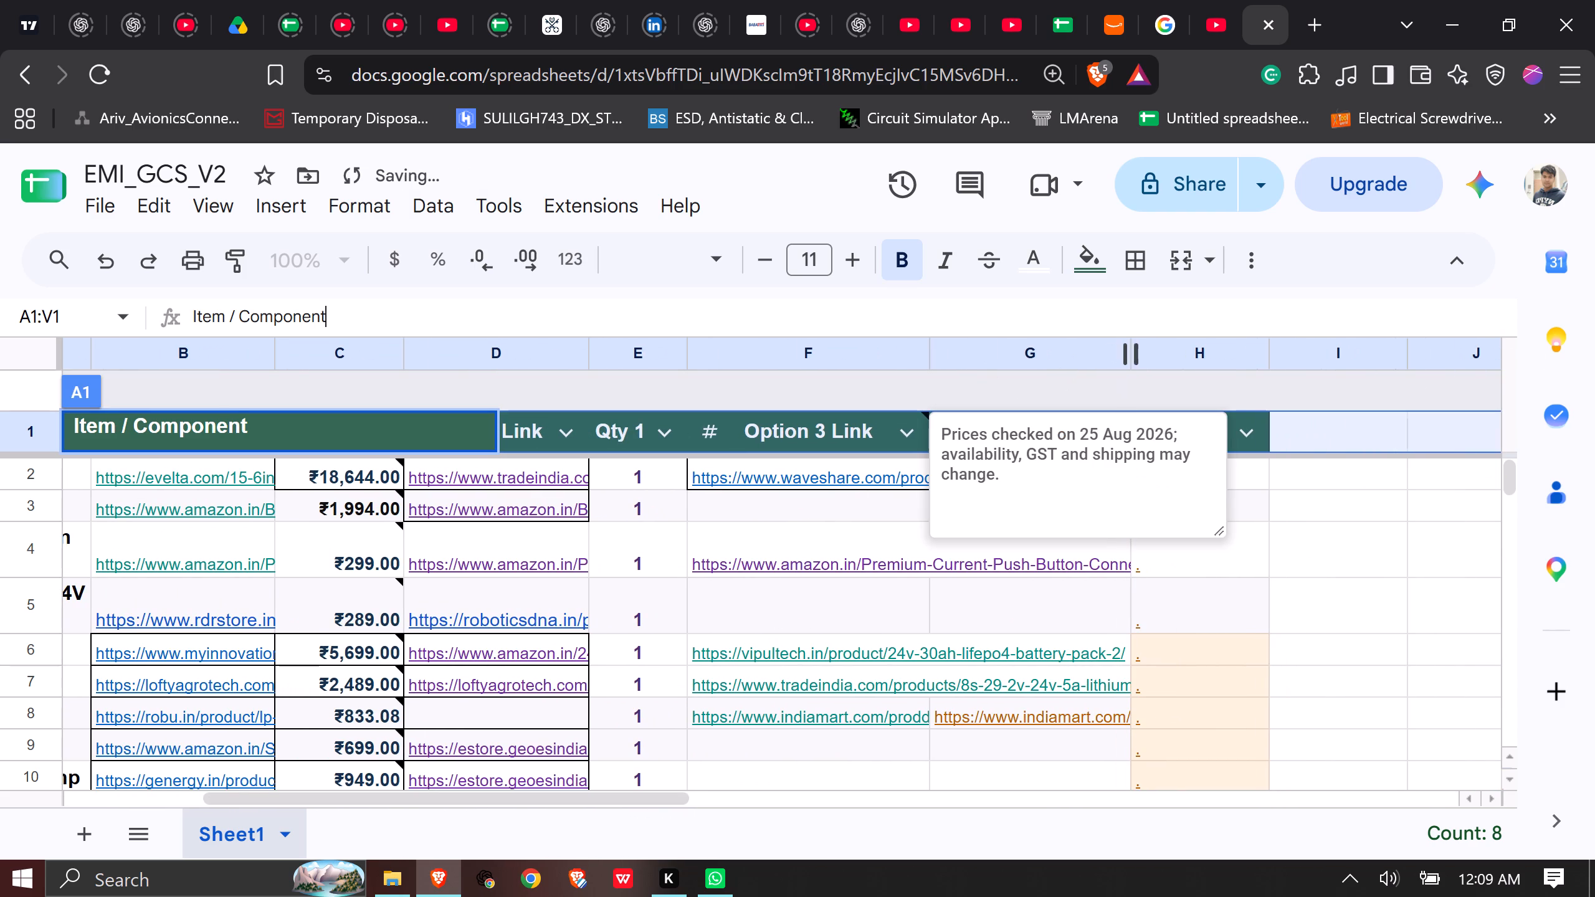
# Share EMI_GCS_V2 with anyone who has the link as Editor, and copy the sharing link.
pyautogui.click(1216, 201)
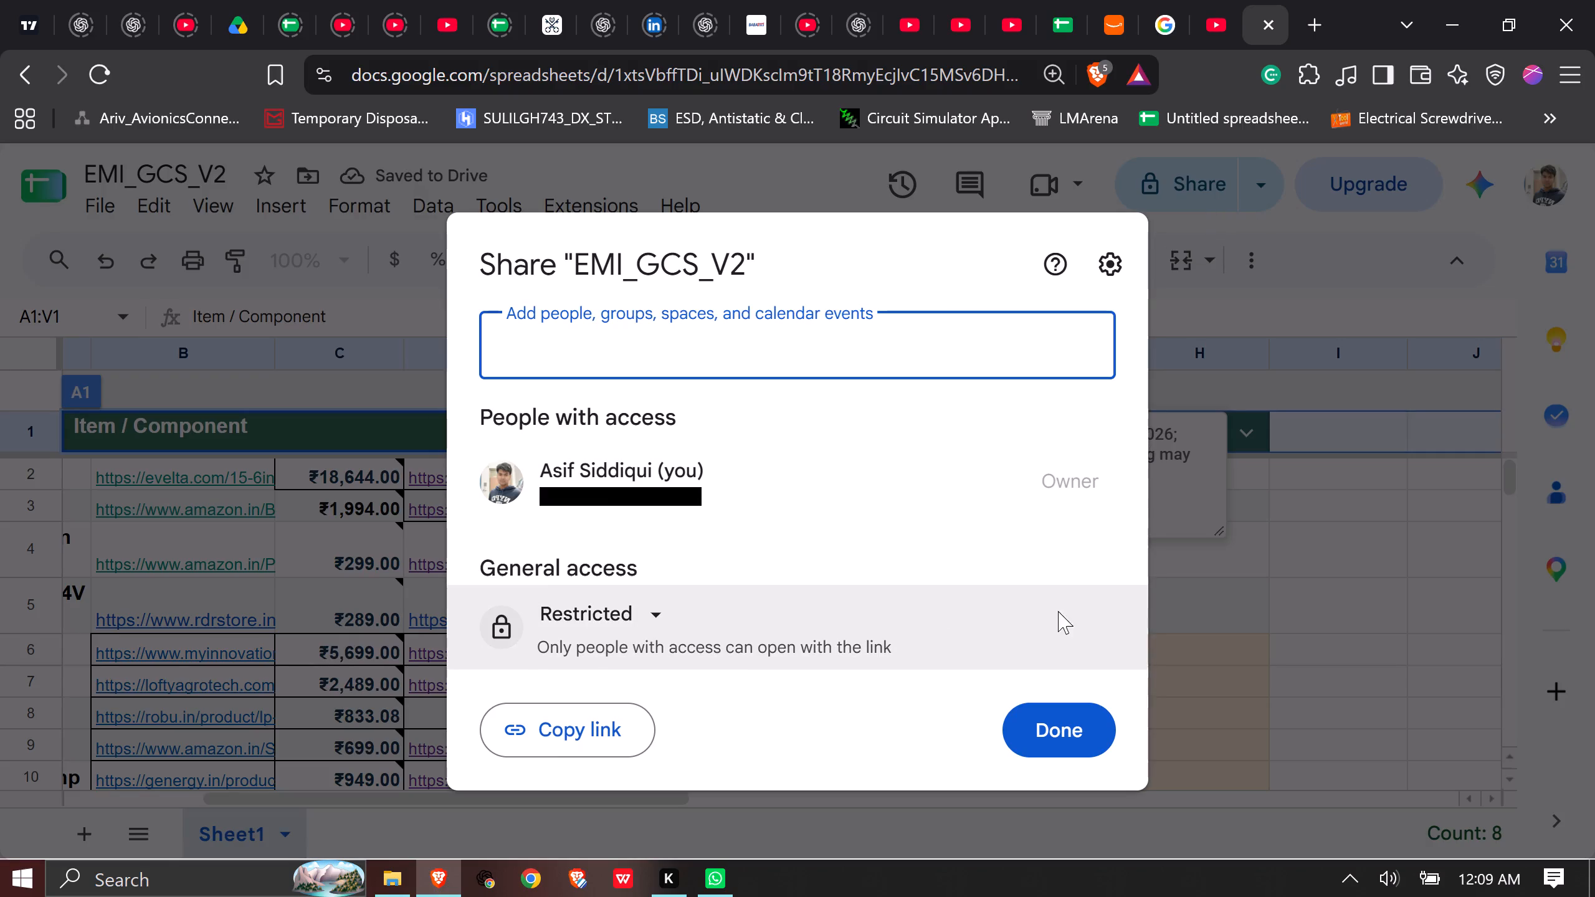
pyautogui.click(635, 609)
pyautogui.click(668, 742)
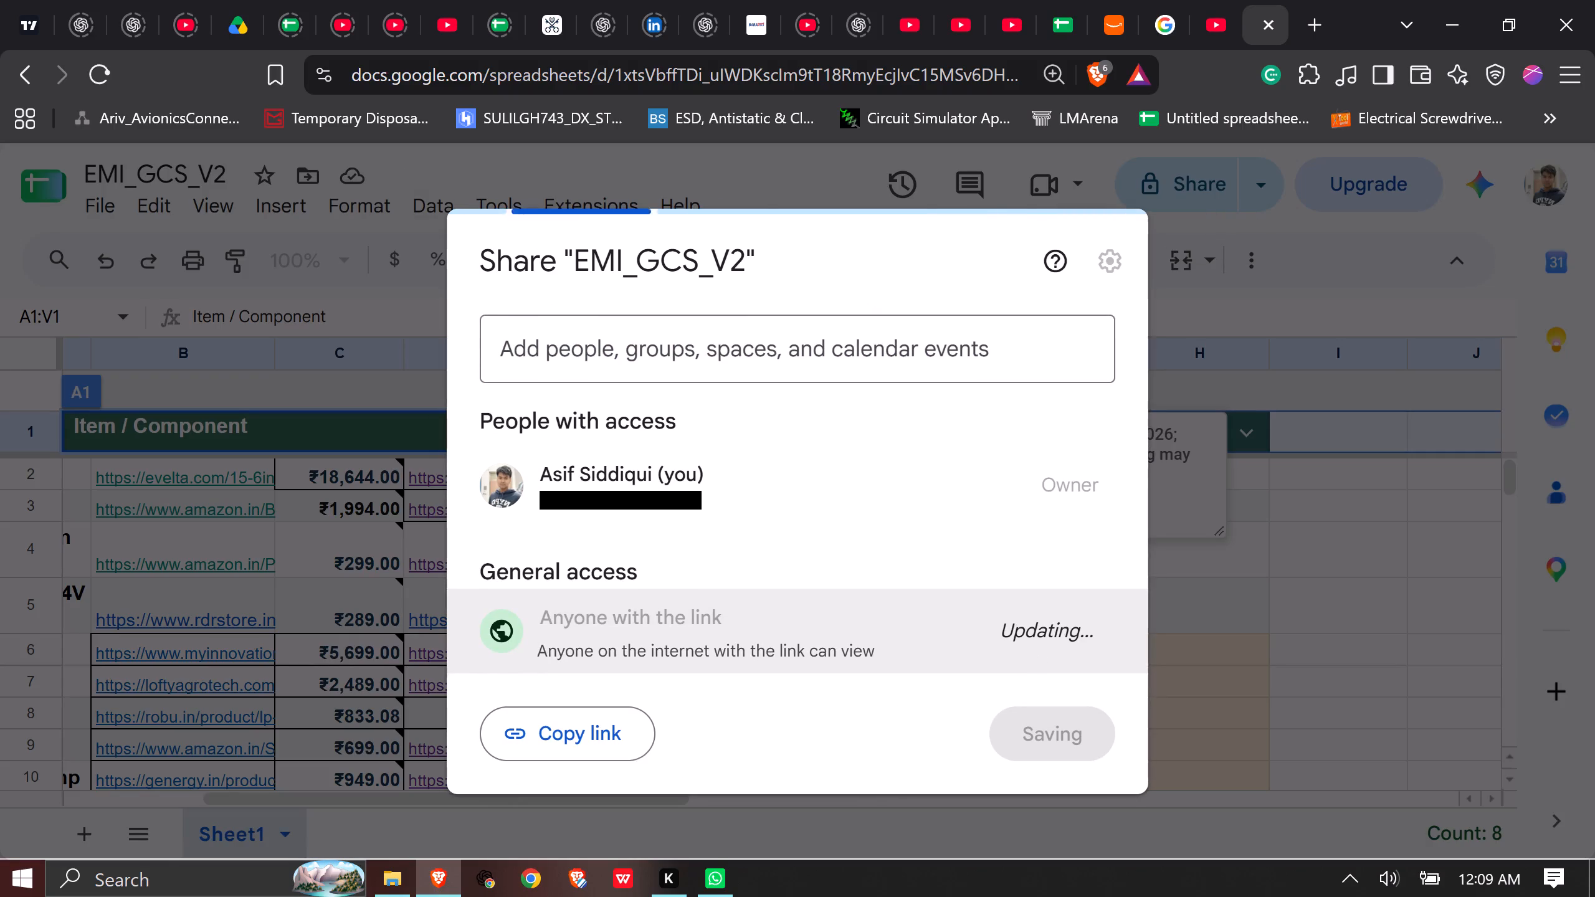
pyautogui.click(1058, 636)
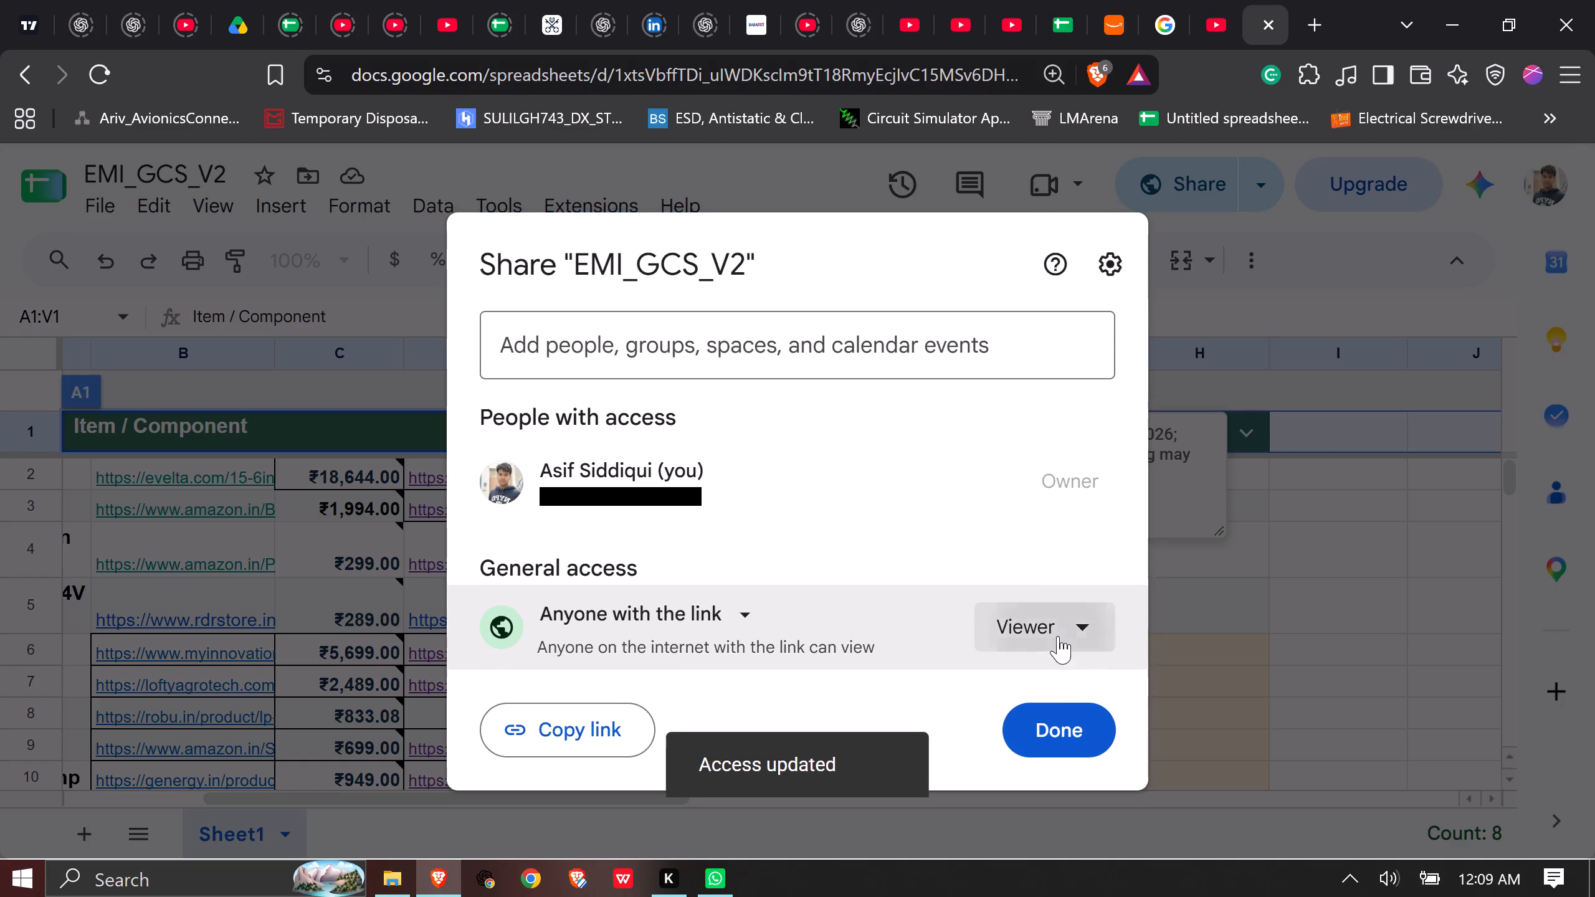
pyautogui.click(1017, 572)
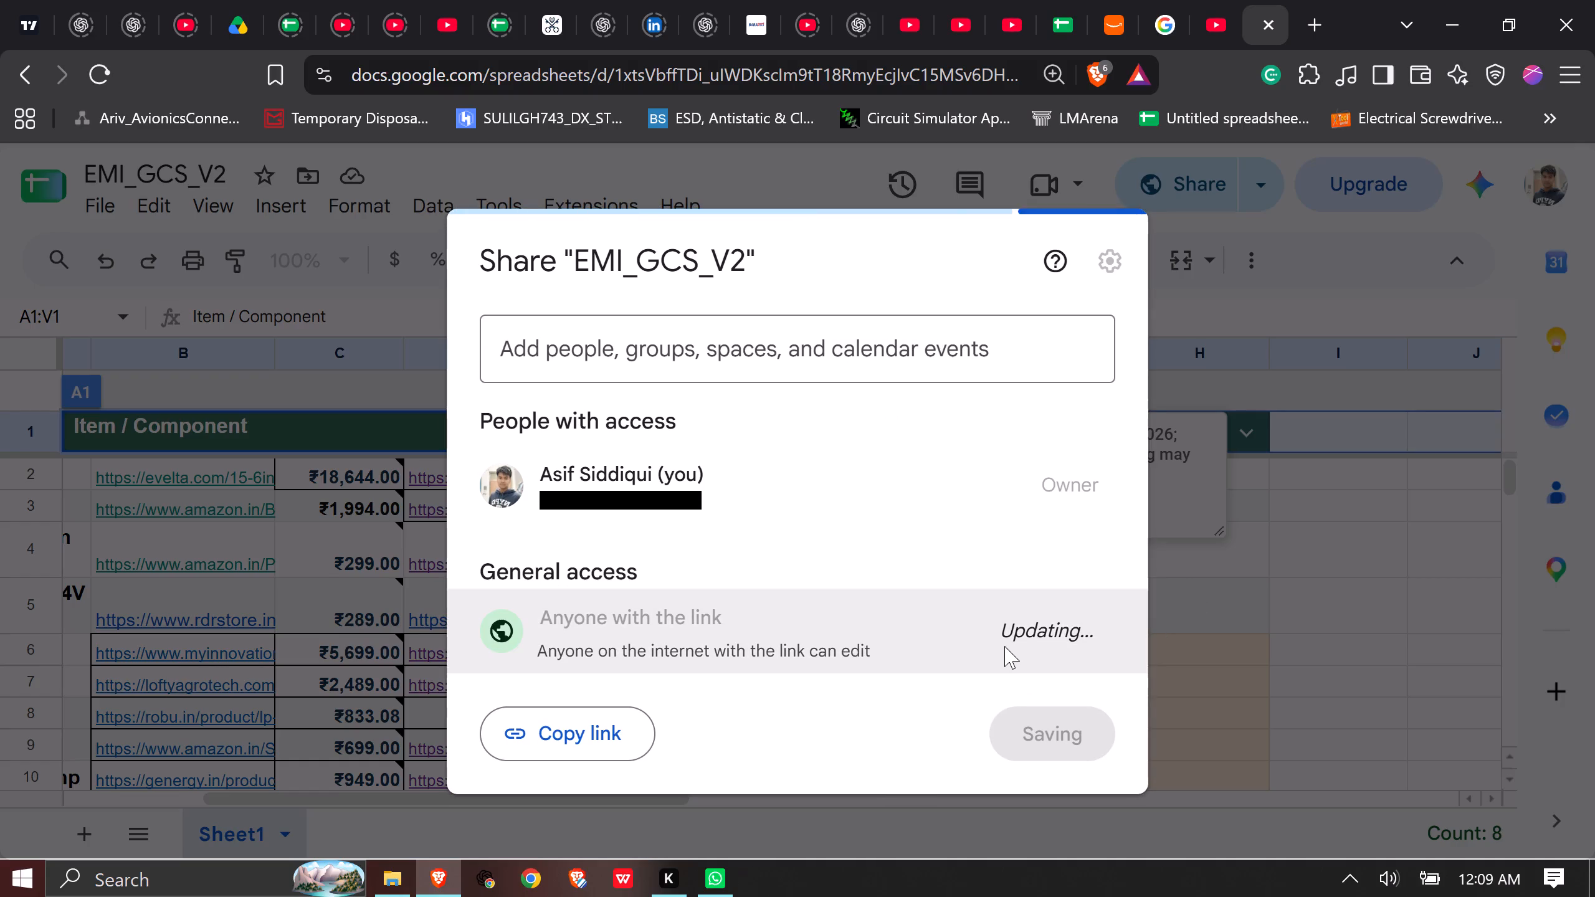
pyautogui.scroll(-2, 995, 634)
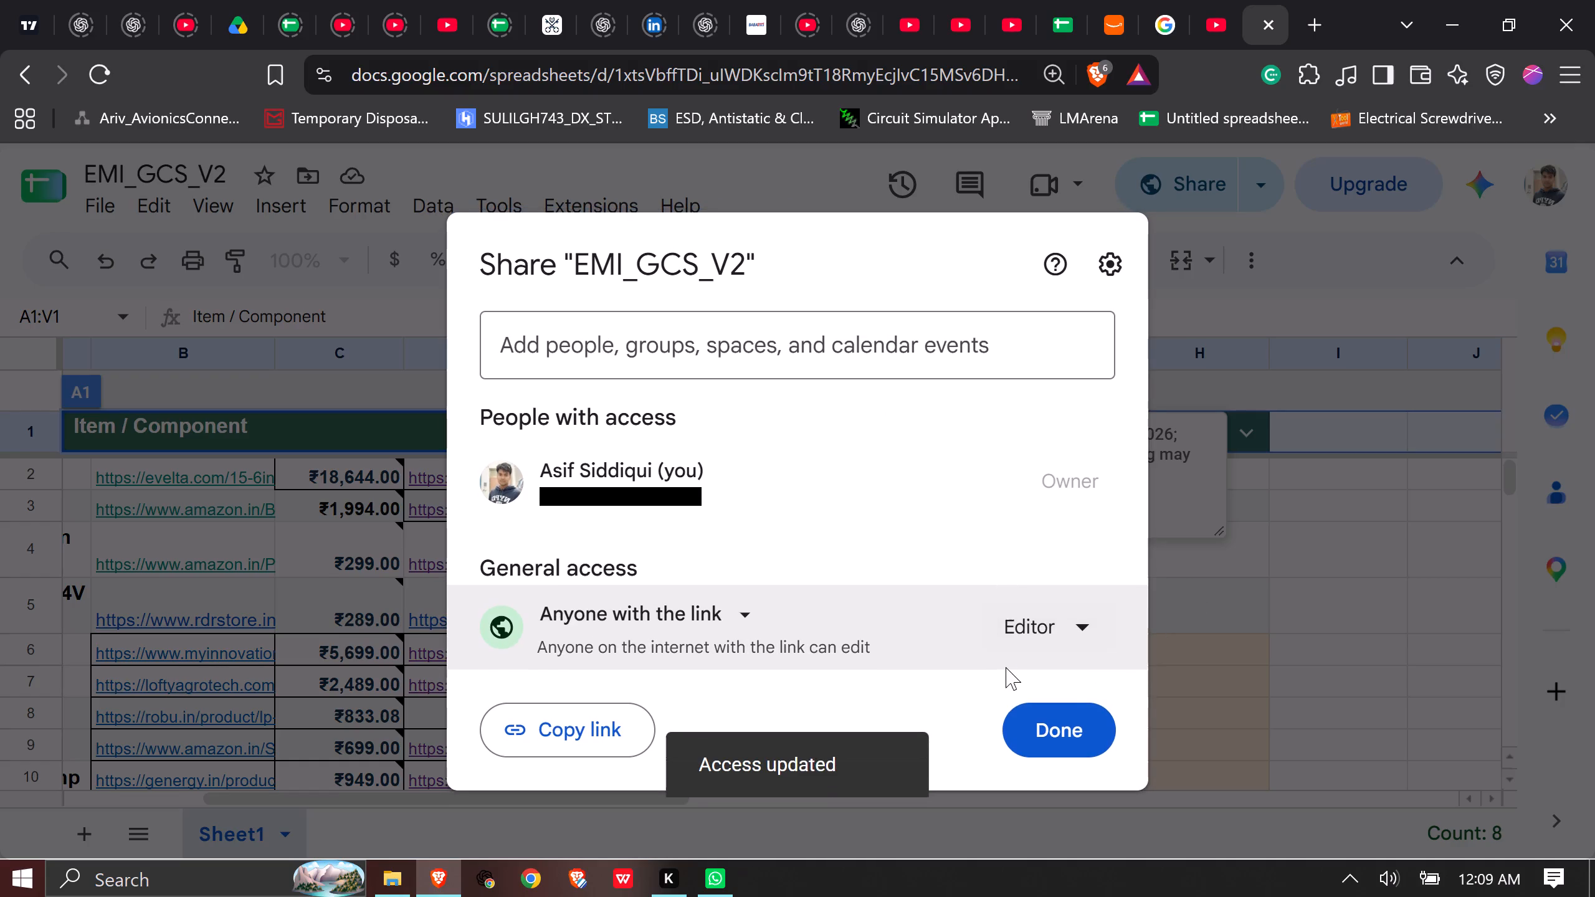
pyautogui.click(618, 733)
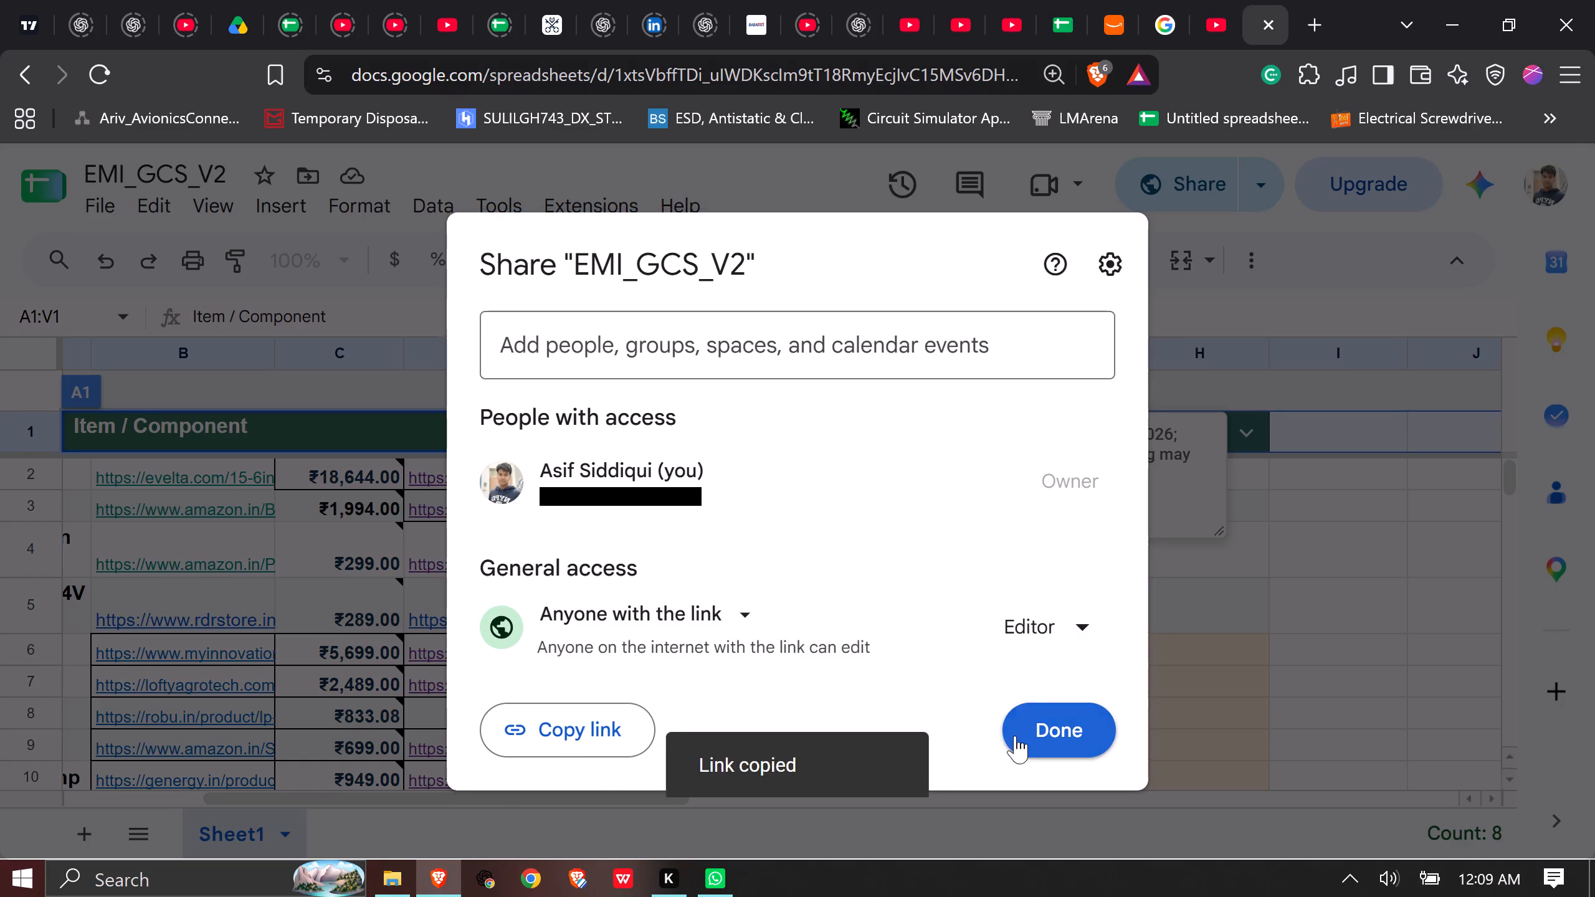
pyautogui.click(1015, 736)
# Look over the headed component table from row 2 to the empty rows below row 16.
pyautogui.scroll(-4, 812, 709)
pyautogui.scroll(2, 812, 706)
pyautogui.click(881, 703)
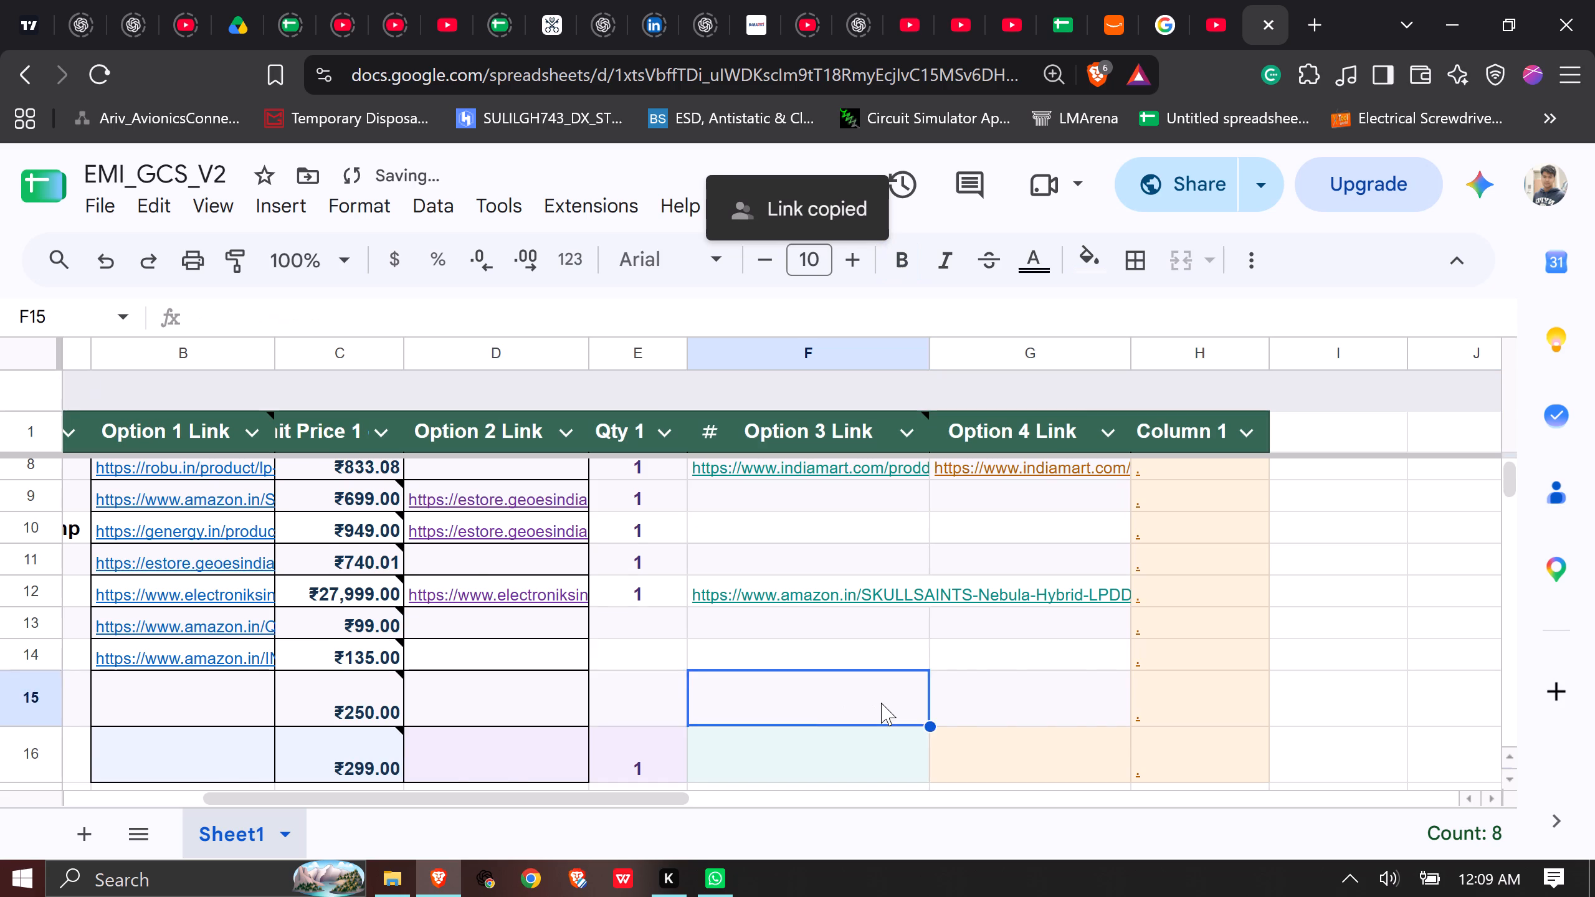
pyautogui.scroll(5, 881, 703)
pyautogui.scroll(-5, 881, 703)
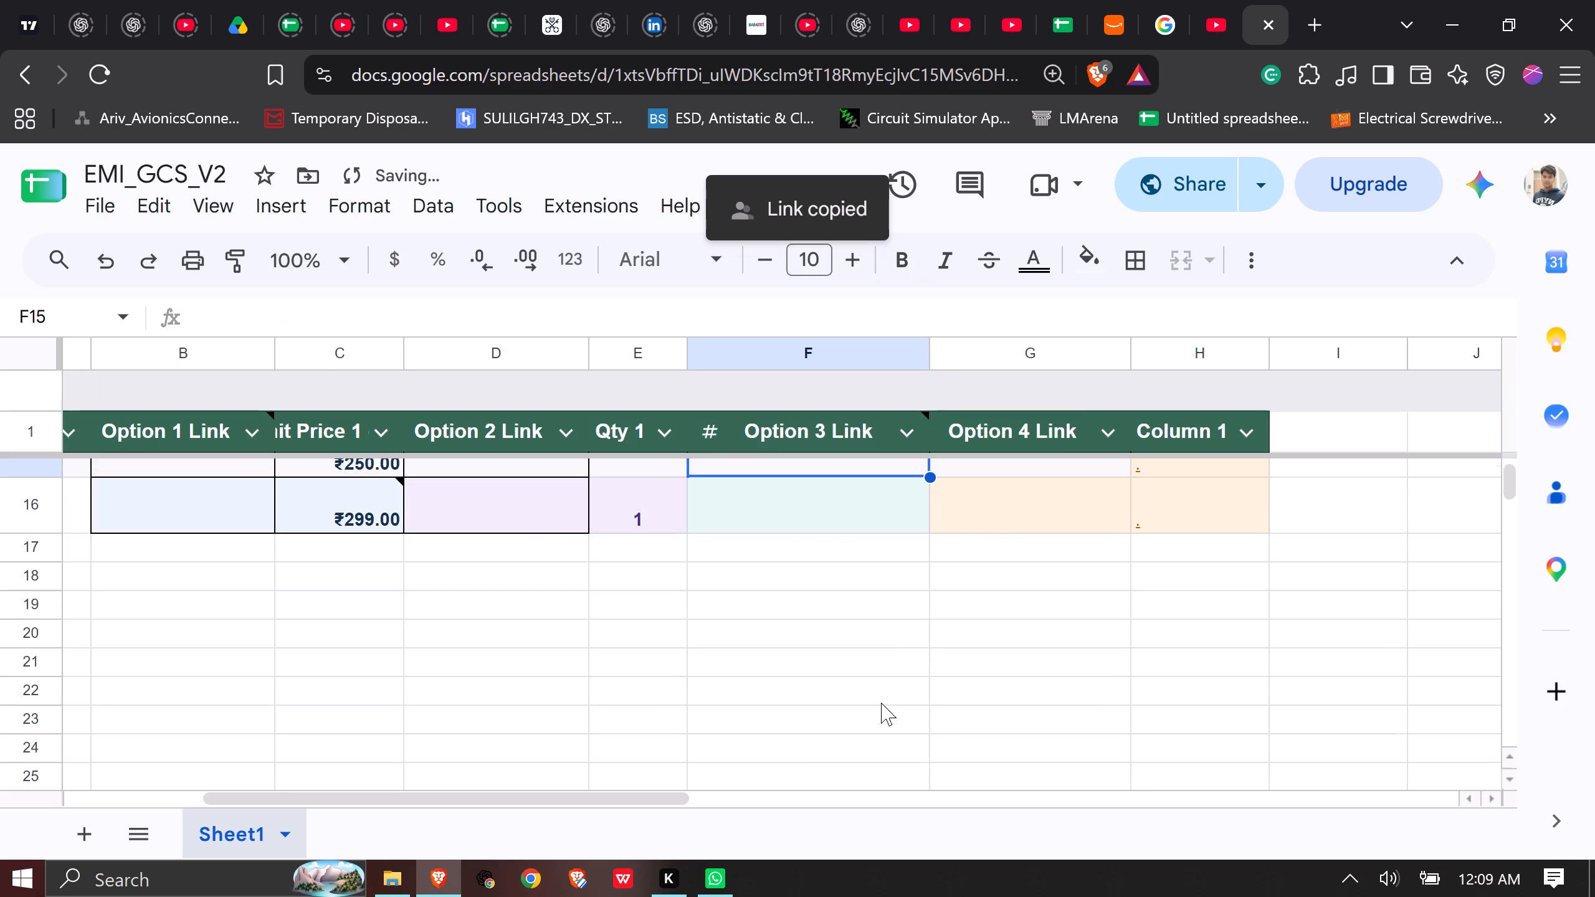
pyautogui.scroll(13, 881, 703)
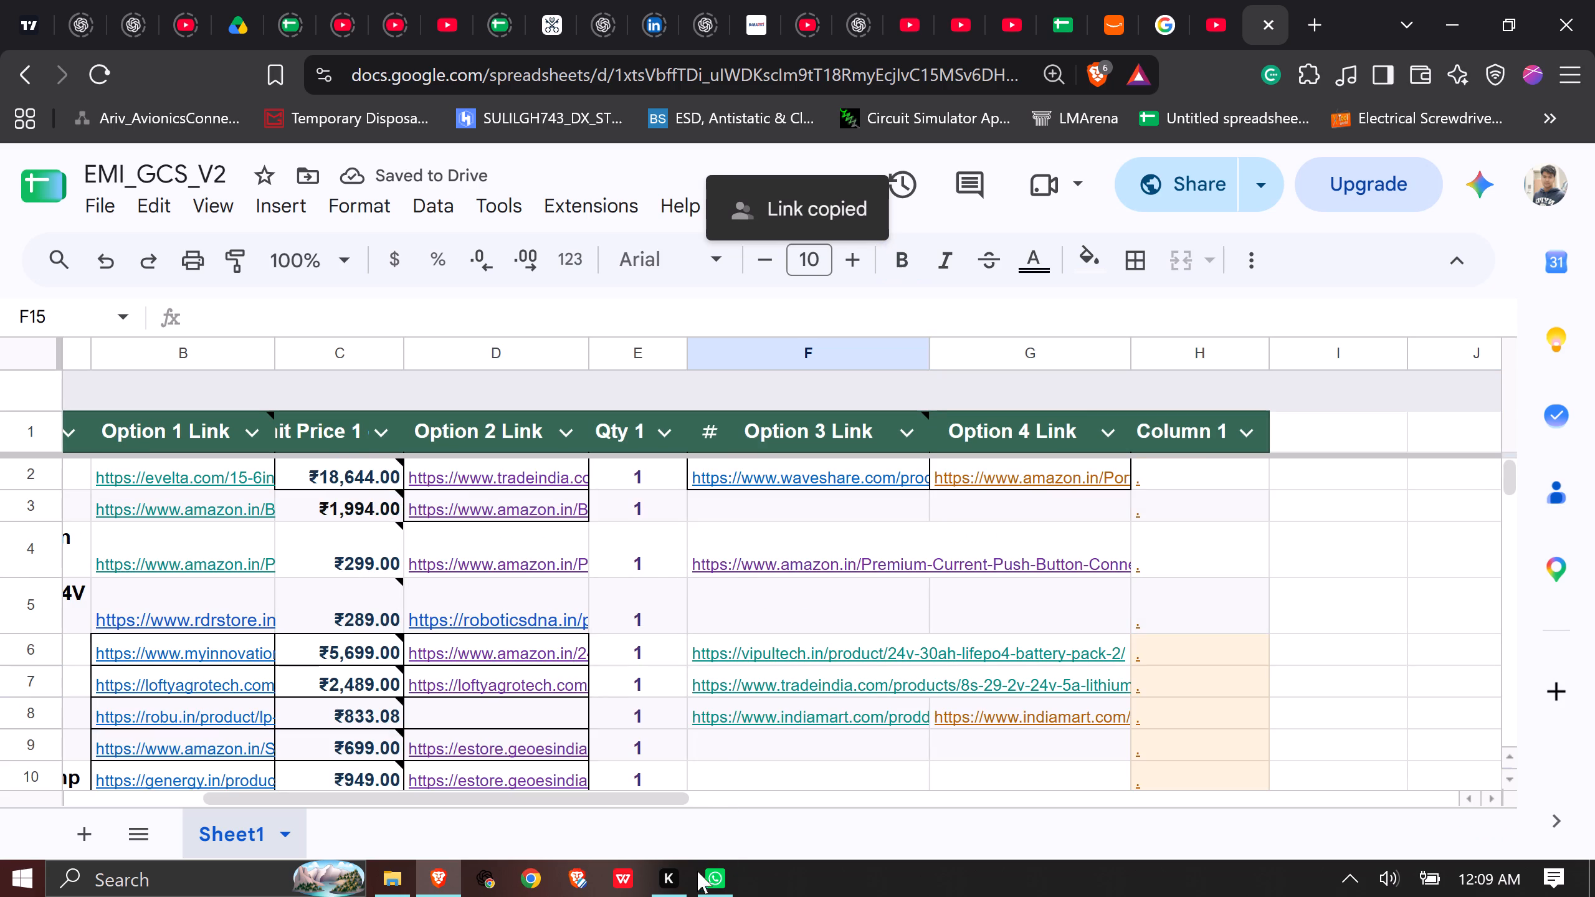
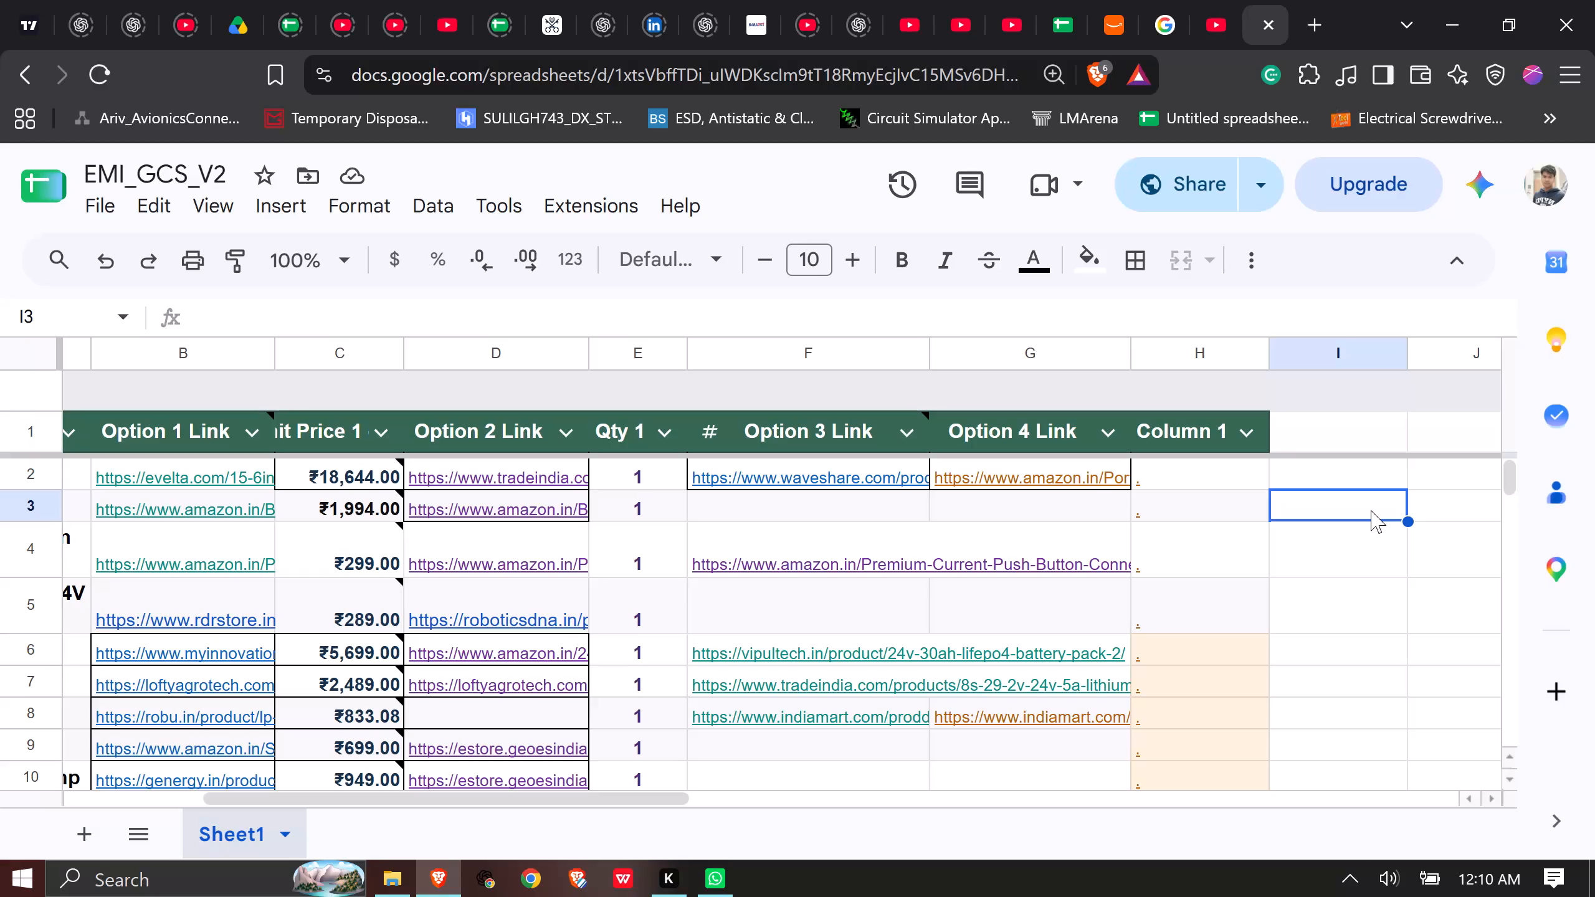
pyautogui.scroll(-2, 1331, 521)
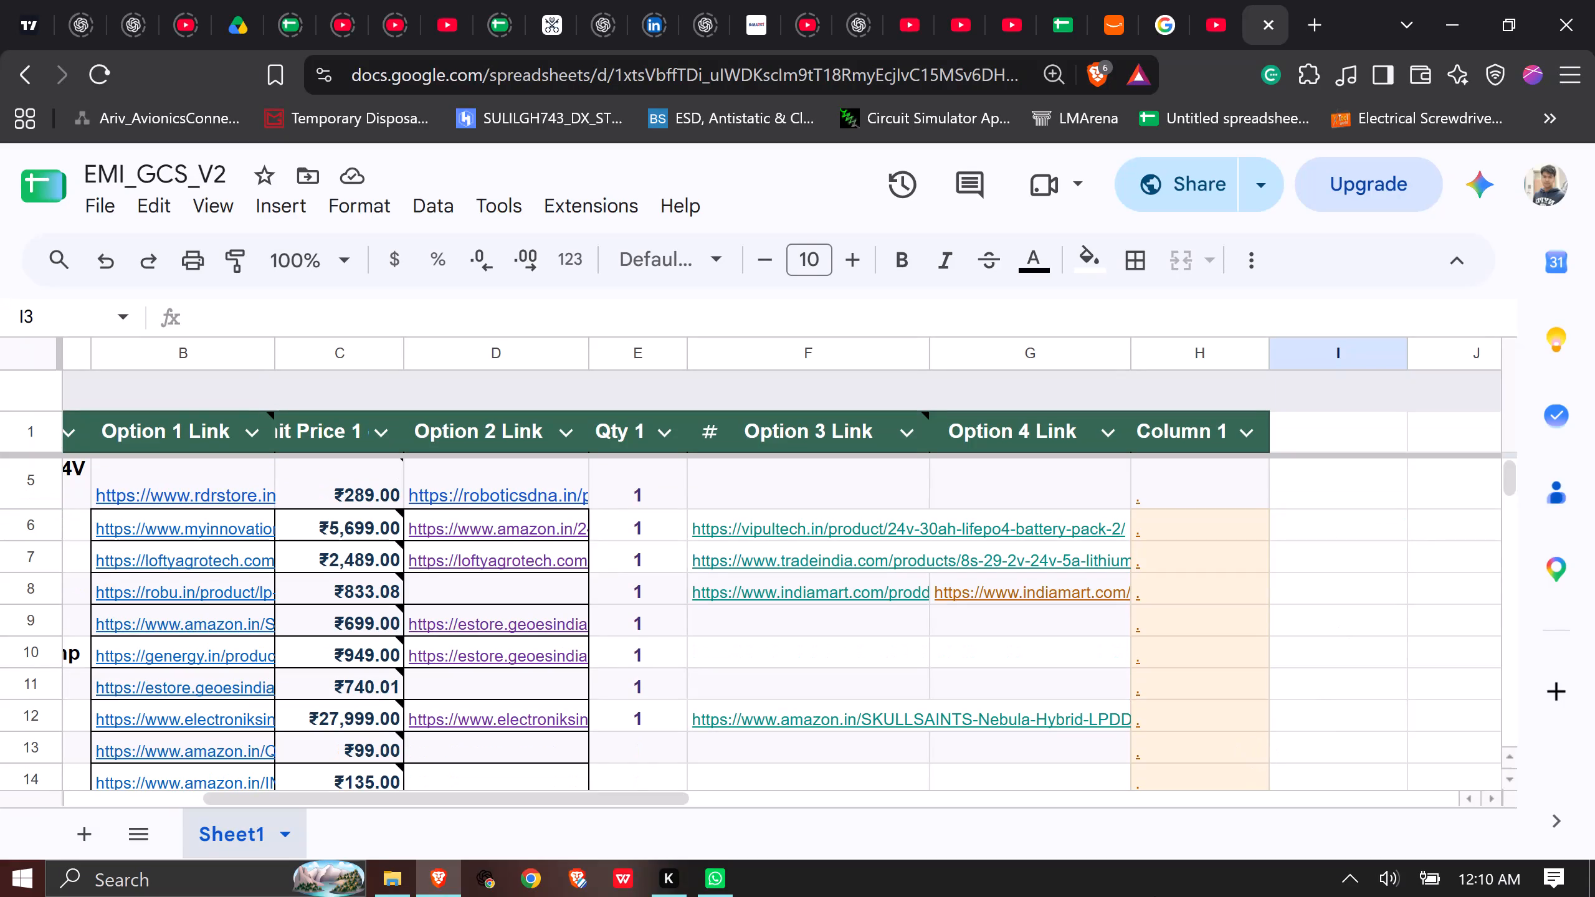
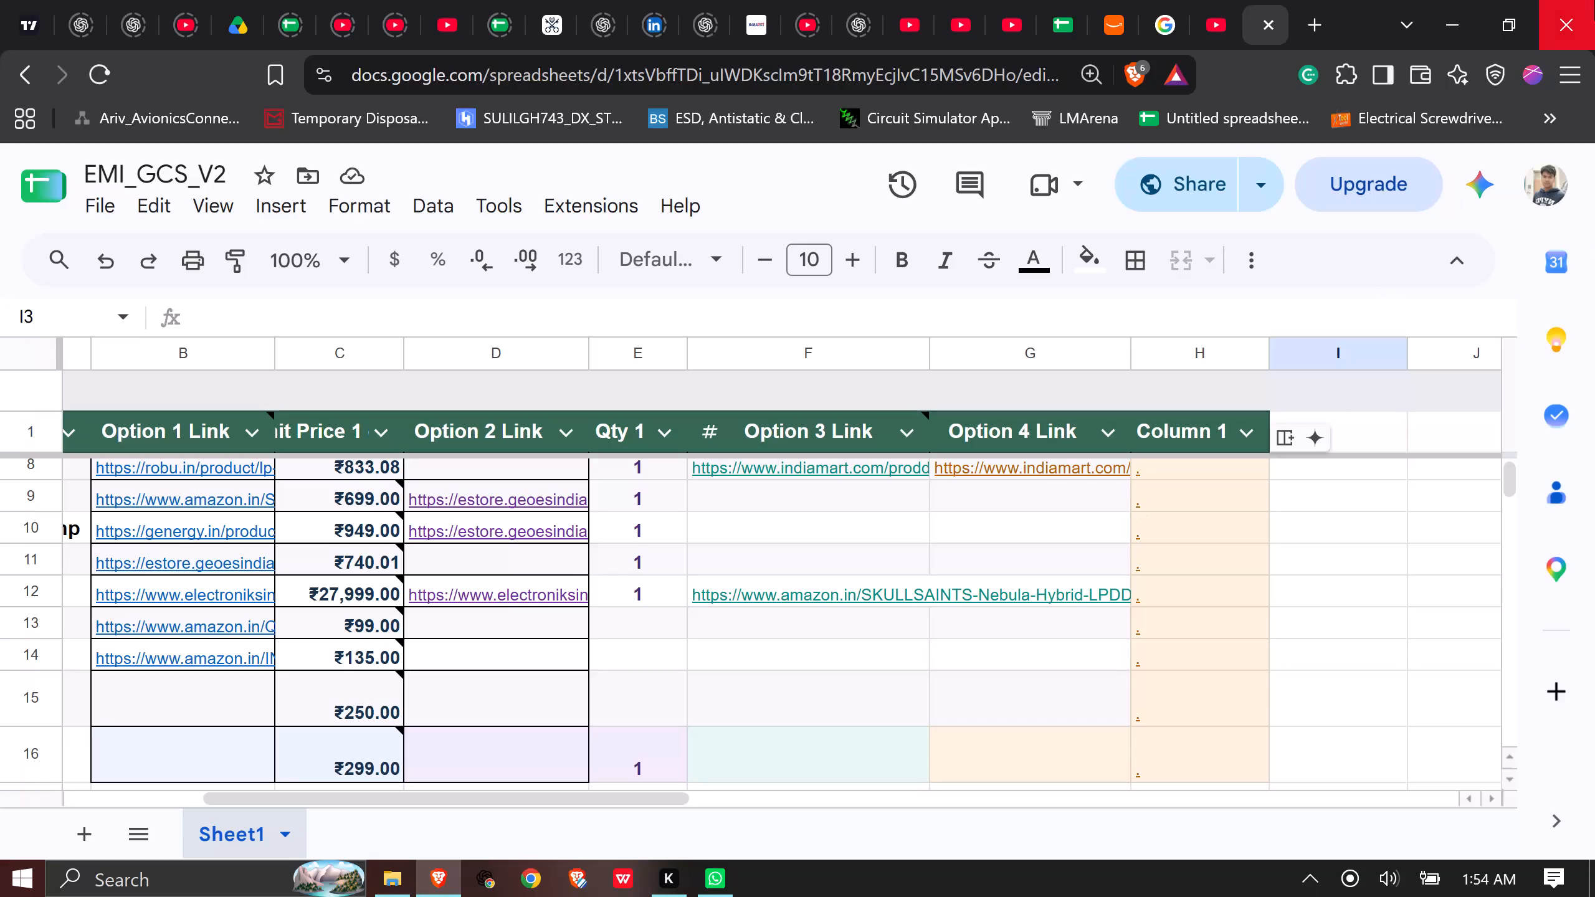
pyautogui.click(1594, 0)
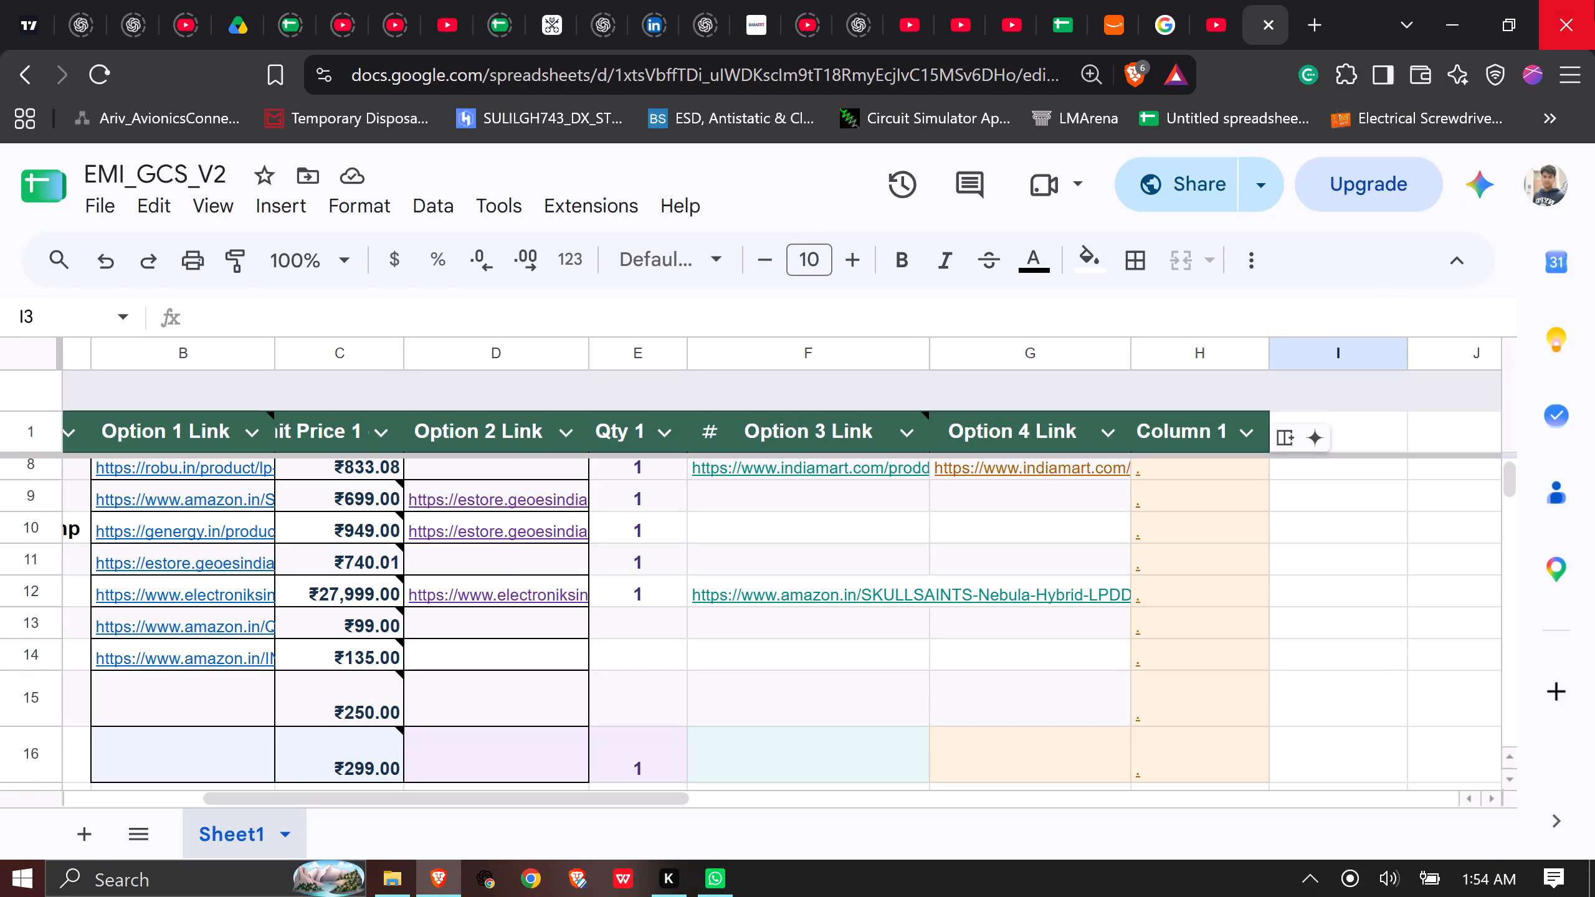